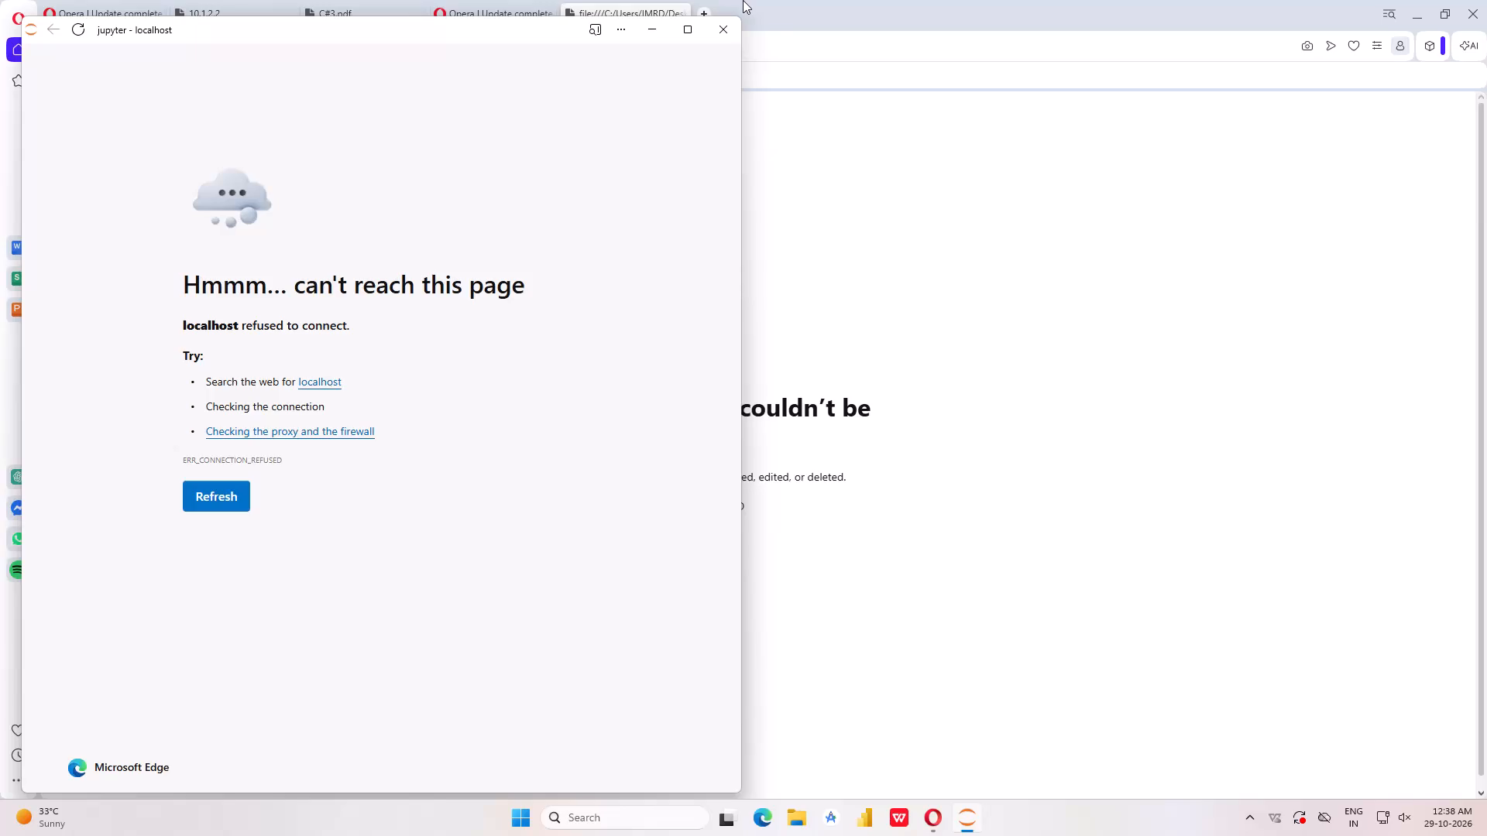
Close the Opera browser window and the Jupyter localhost window to clear the desktop.
drag(743, 0, 735, 1)
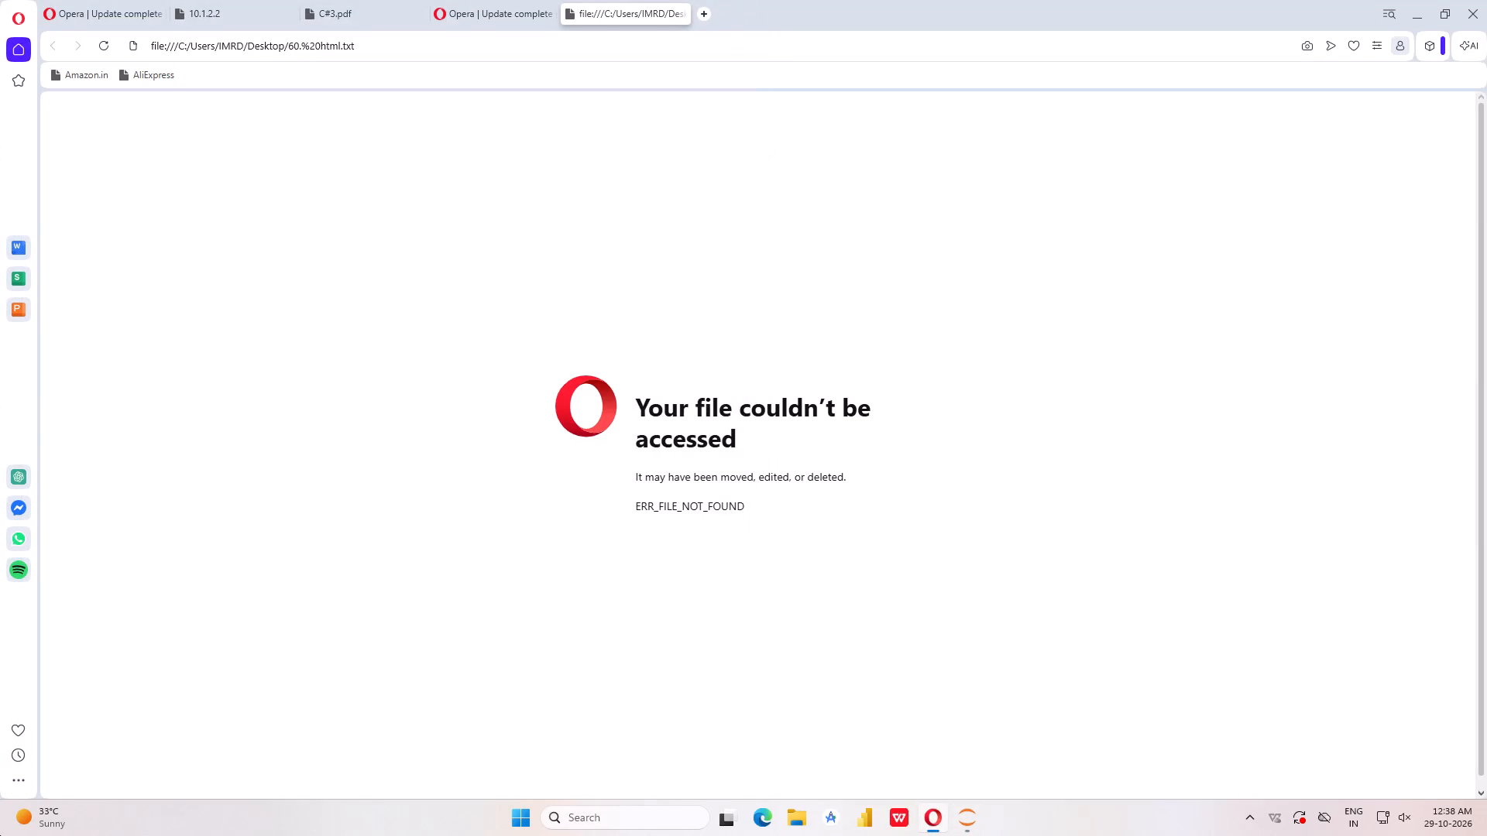
key(Return)
key(Return)
click(1486, 0)
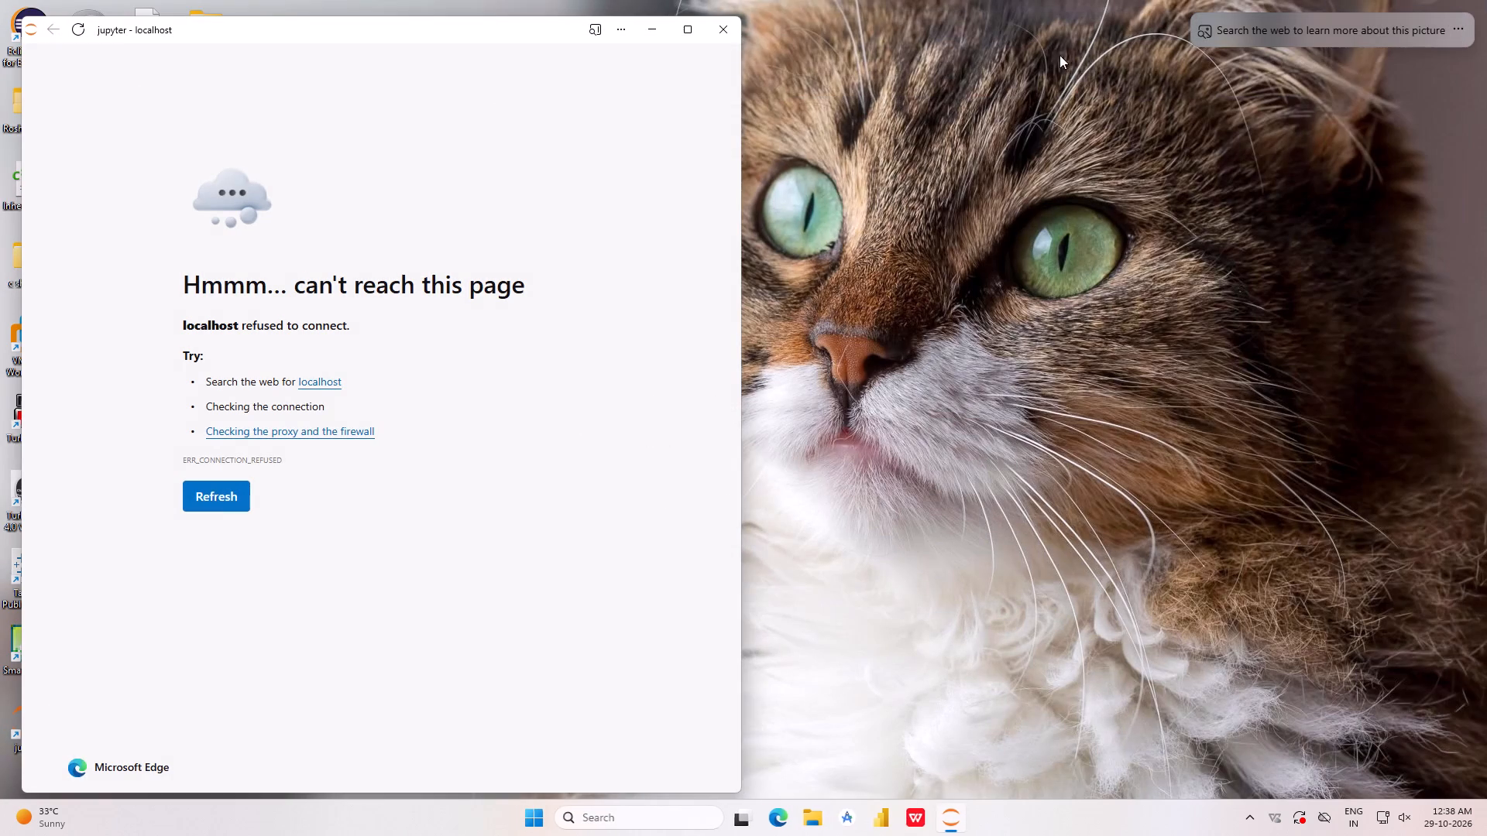
click(724, 27)
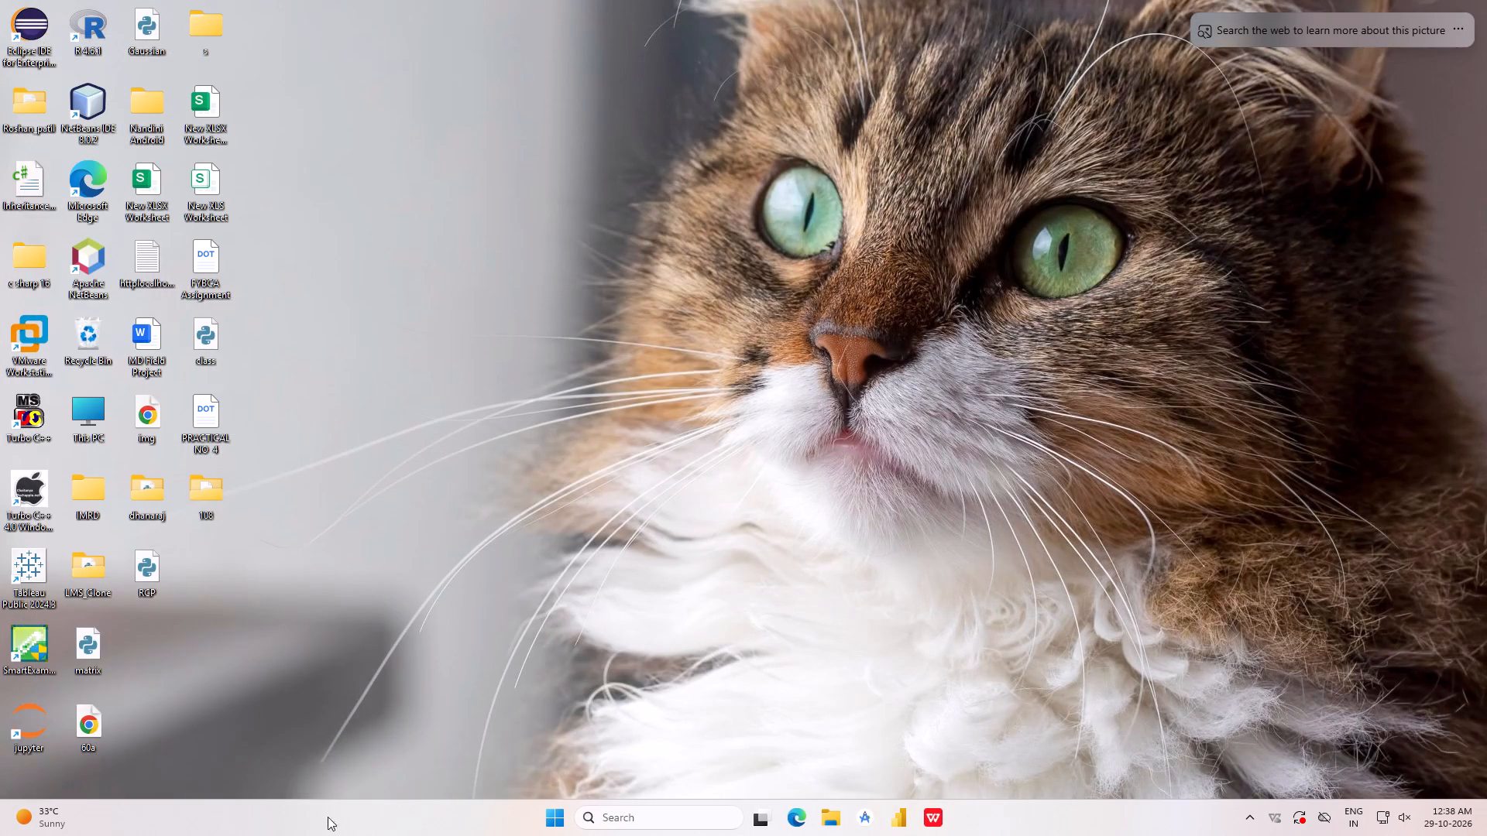
Find and launch Google Chrome with the Windows search.
click(605, 821)
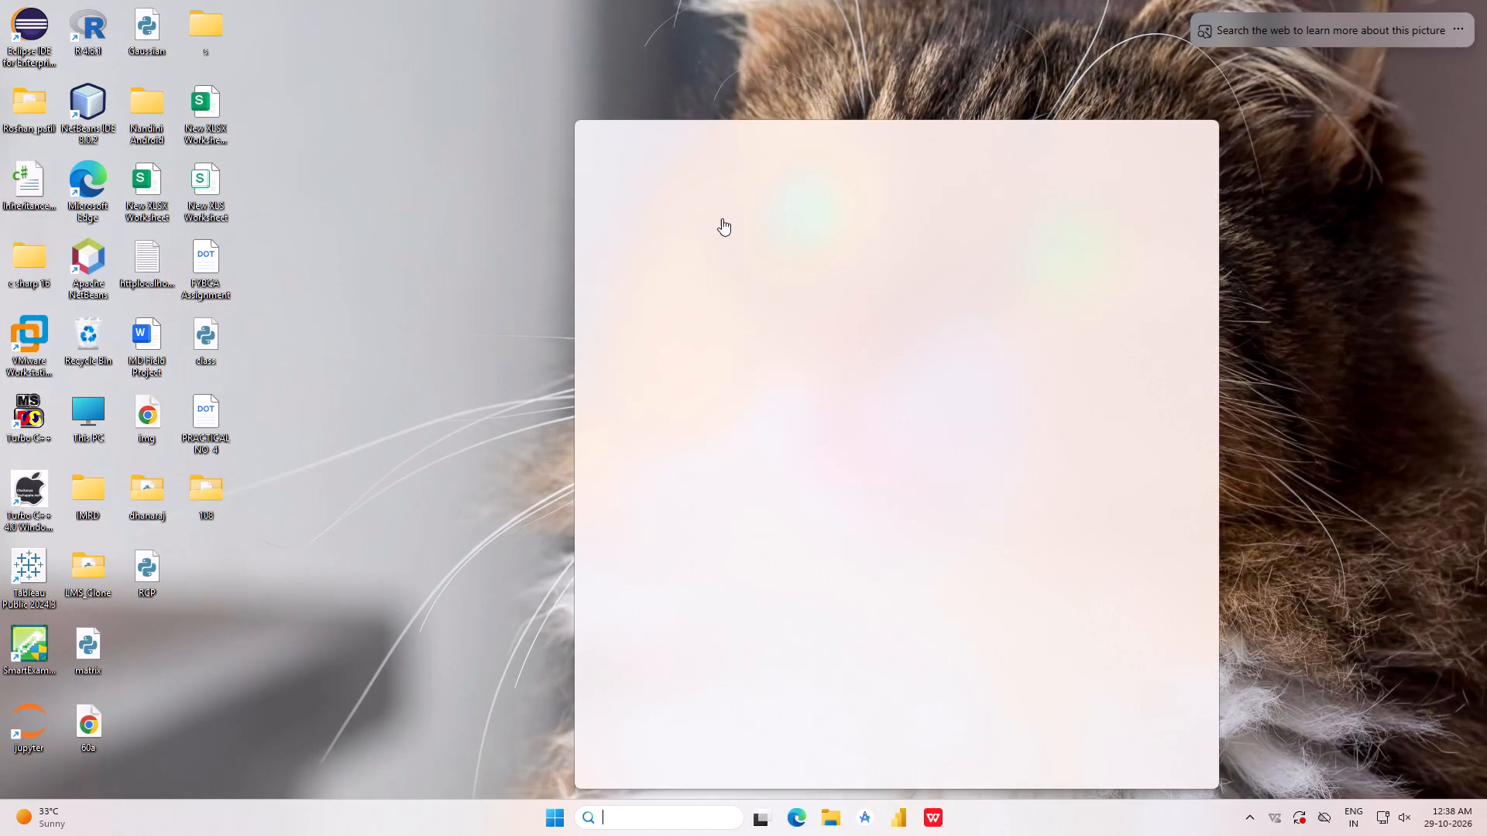
click(718, 421)
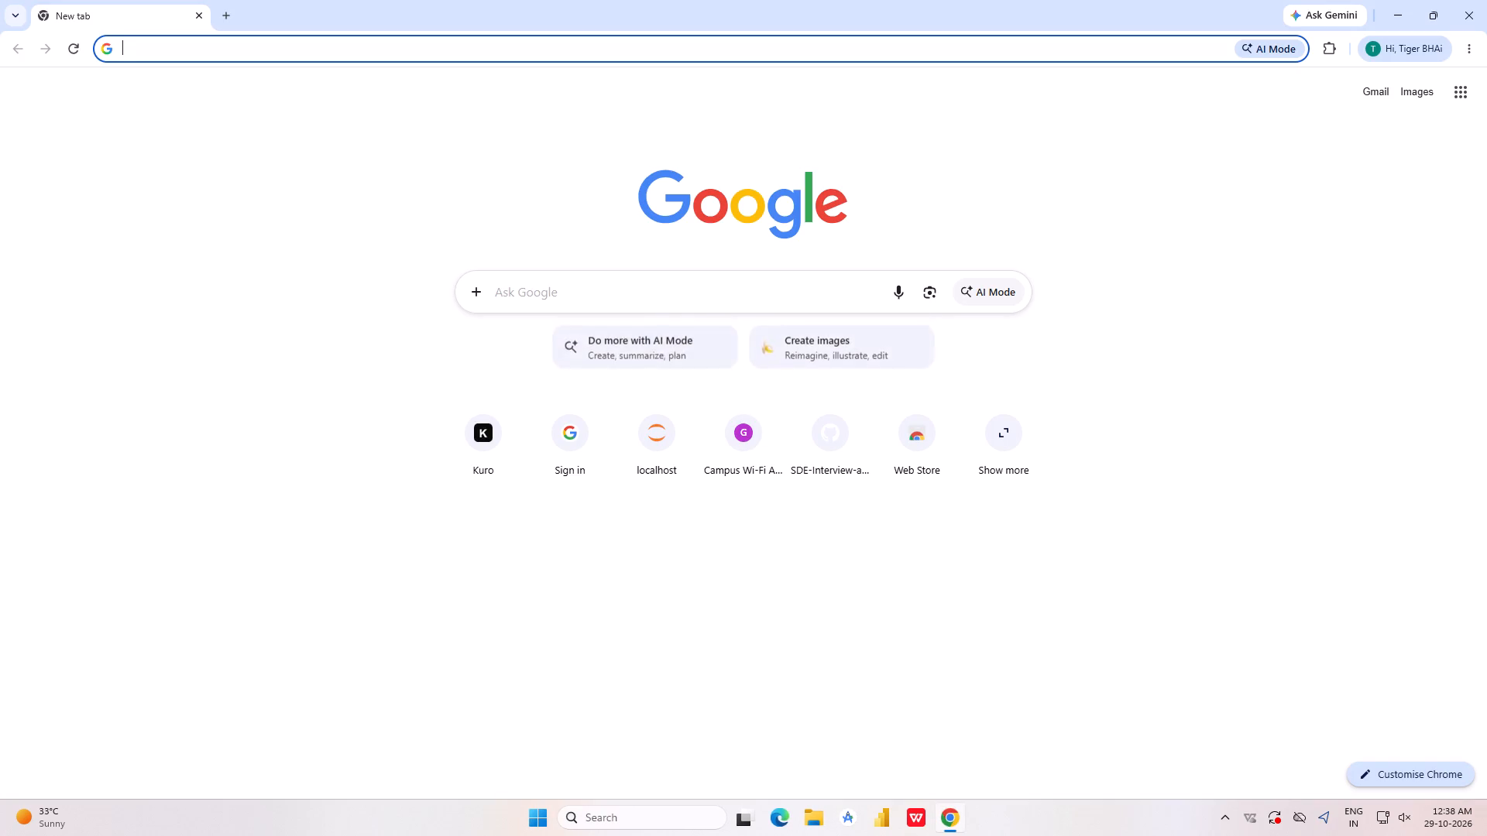
Enter a search query beginning with "w" in the Google search box on the new tab page.
click(682, 297)
text(w)
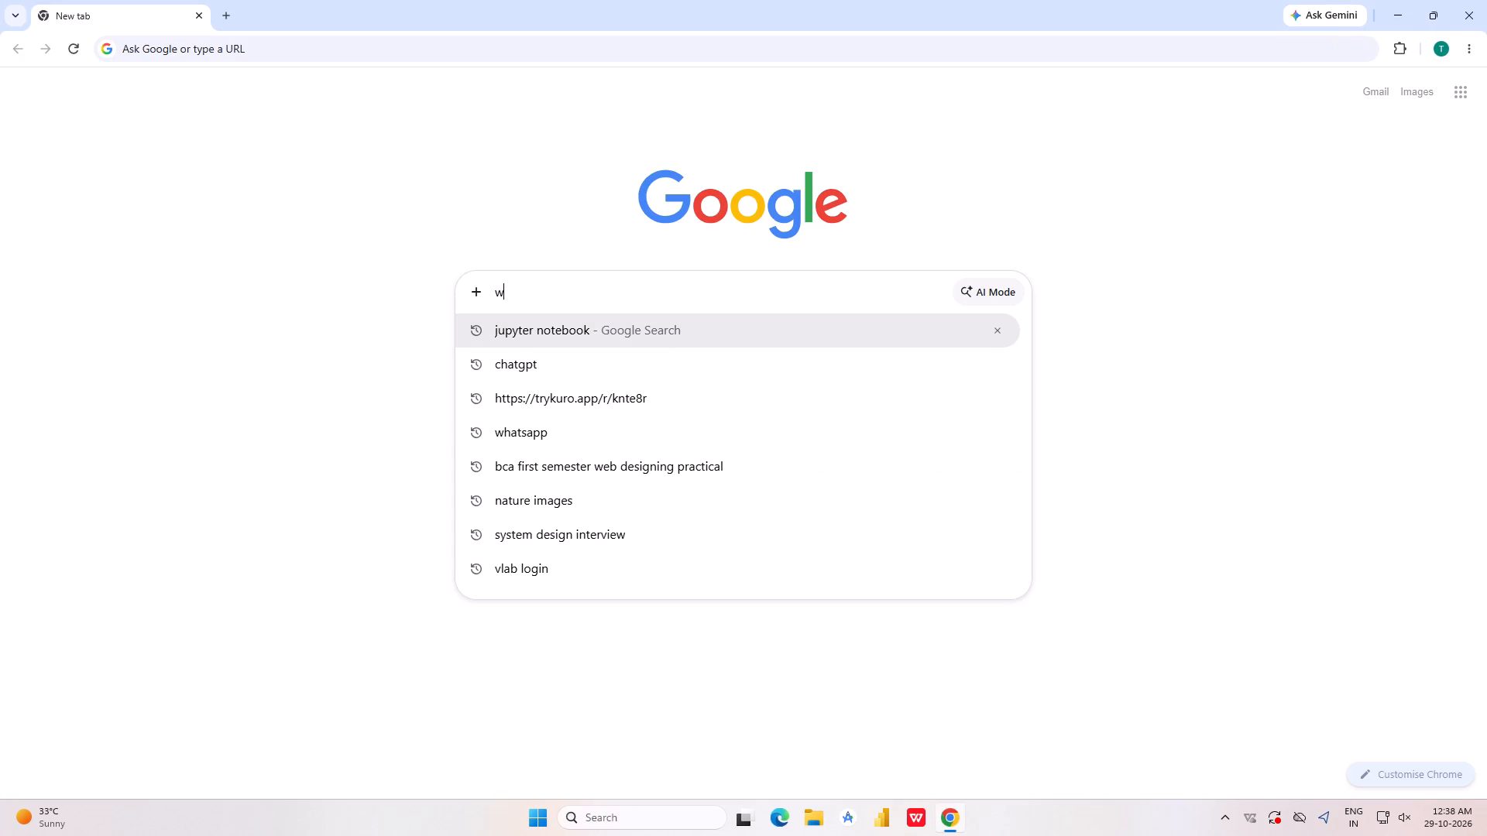
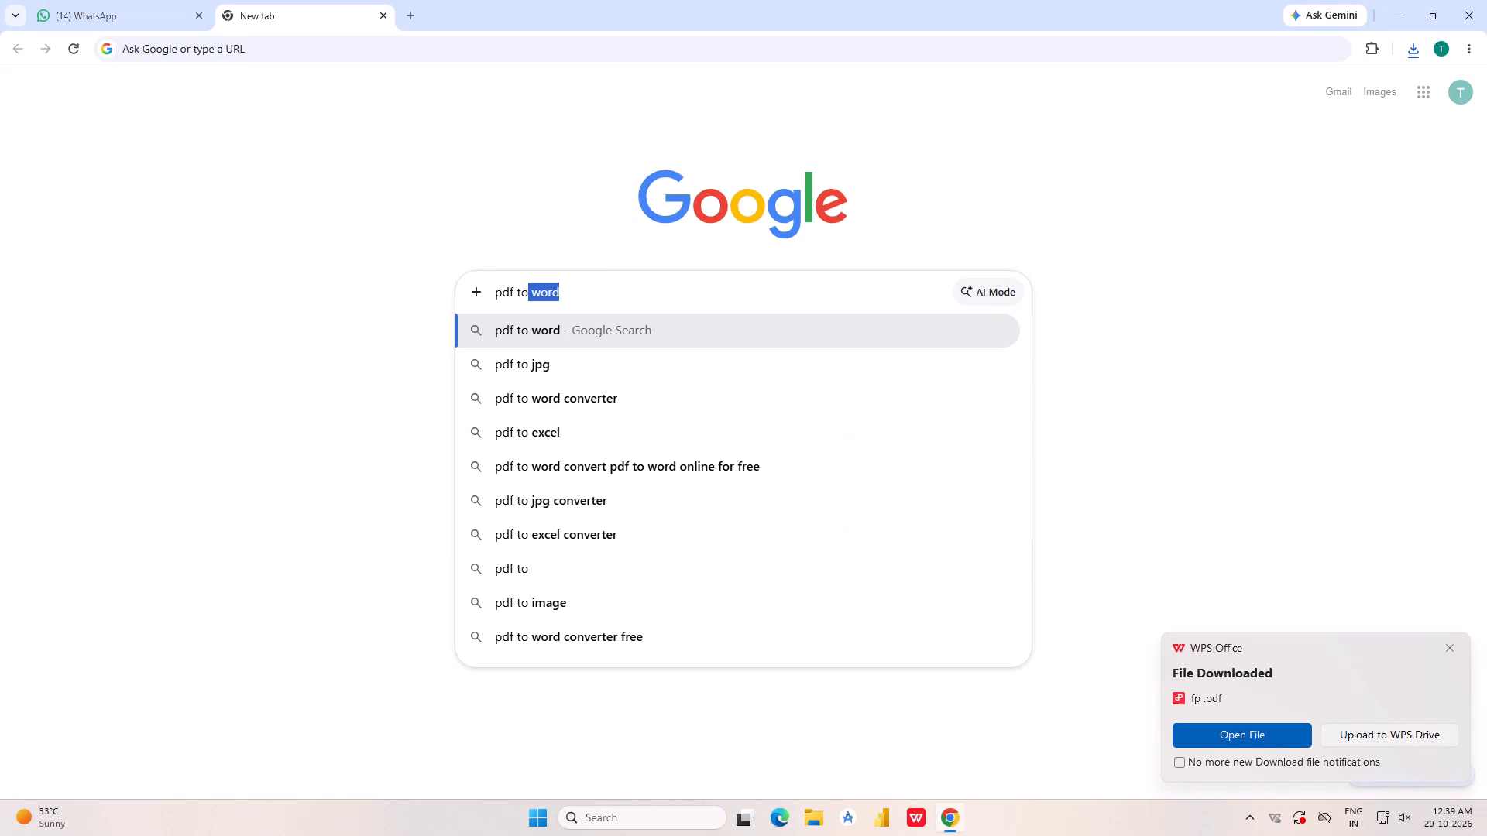
Search Google for "pdf to word convereter" and open the iLovePDF PDF to Word result.
key(space)
text(word)
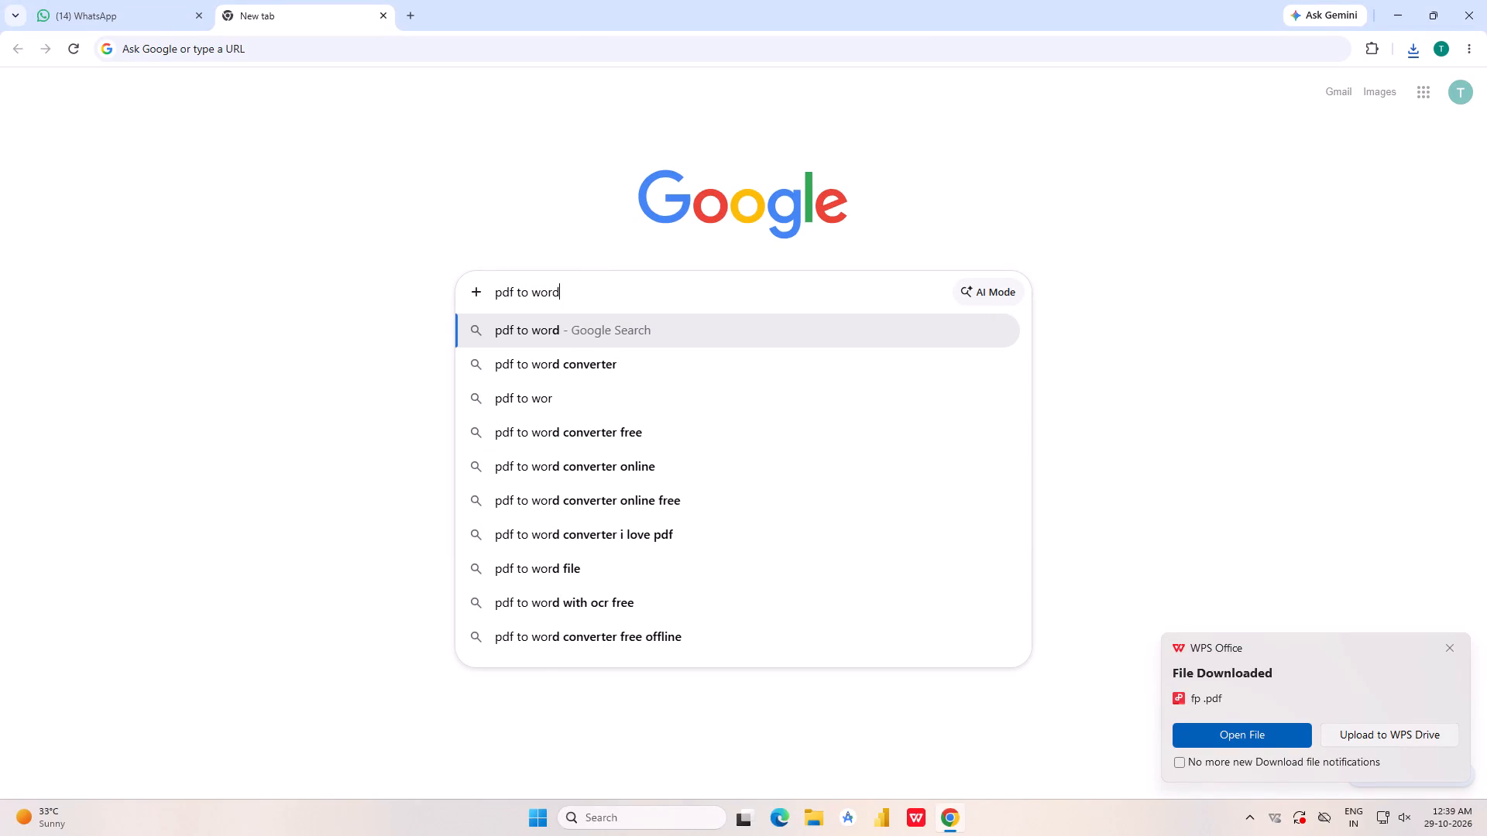
key(space)
text(con)
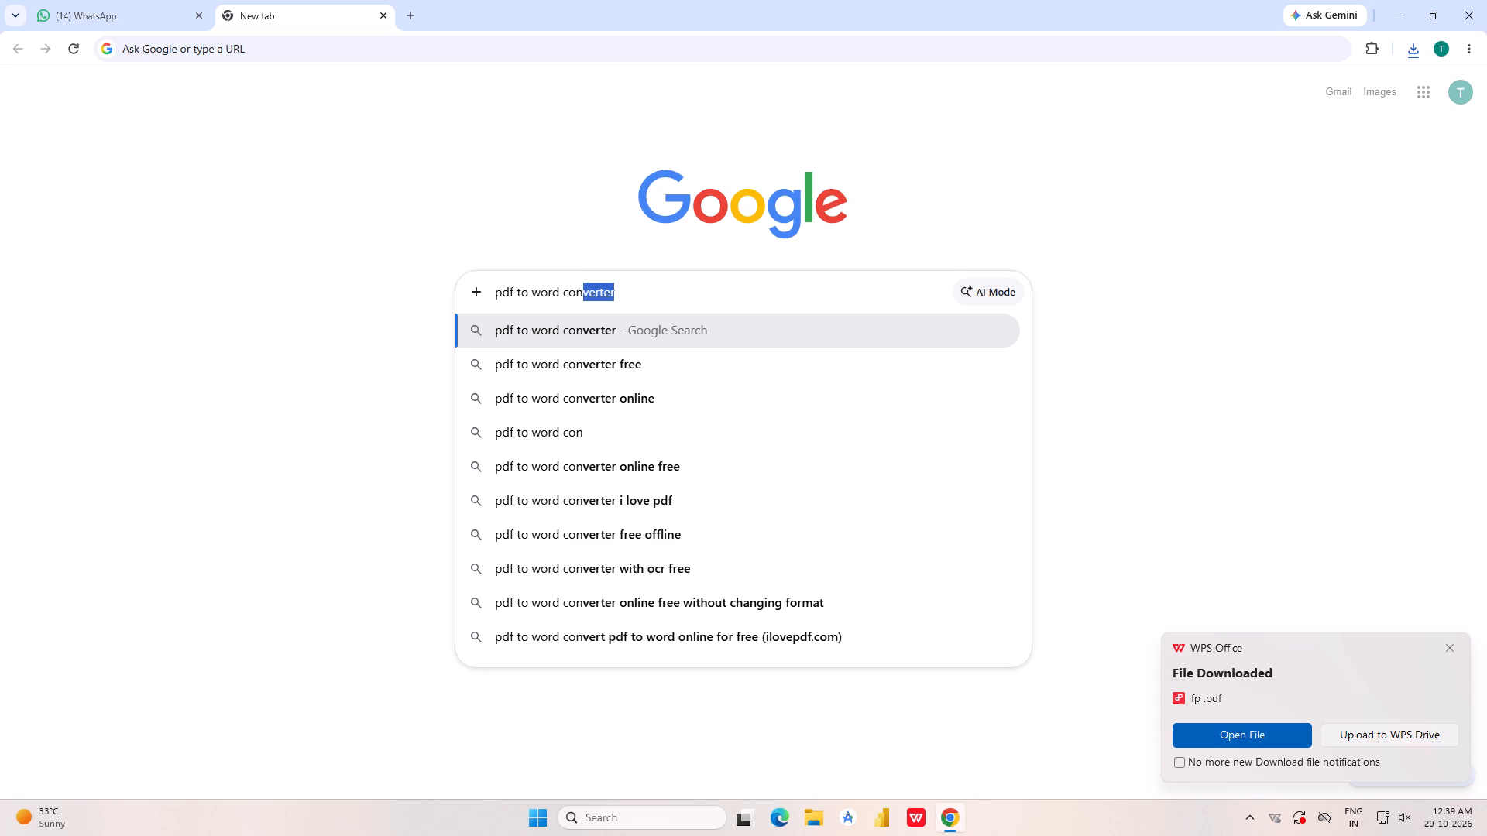
text(veret)
text(er)
key(Return)
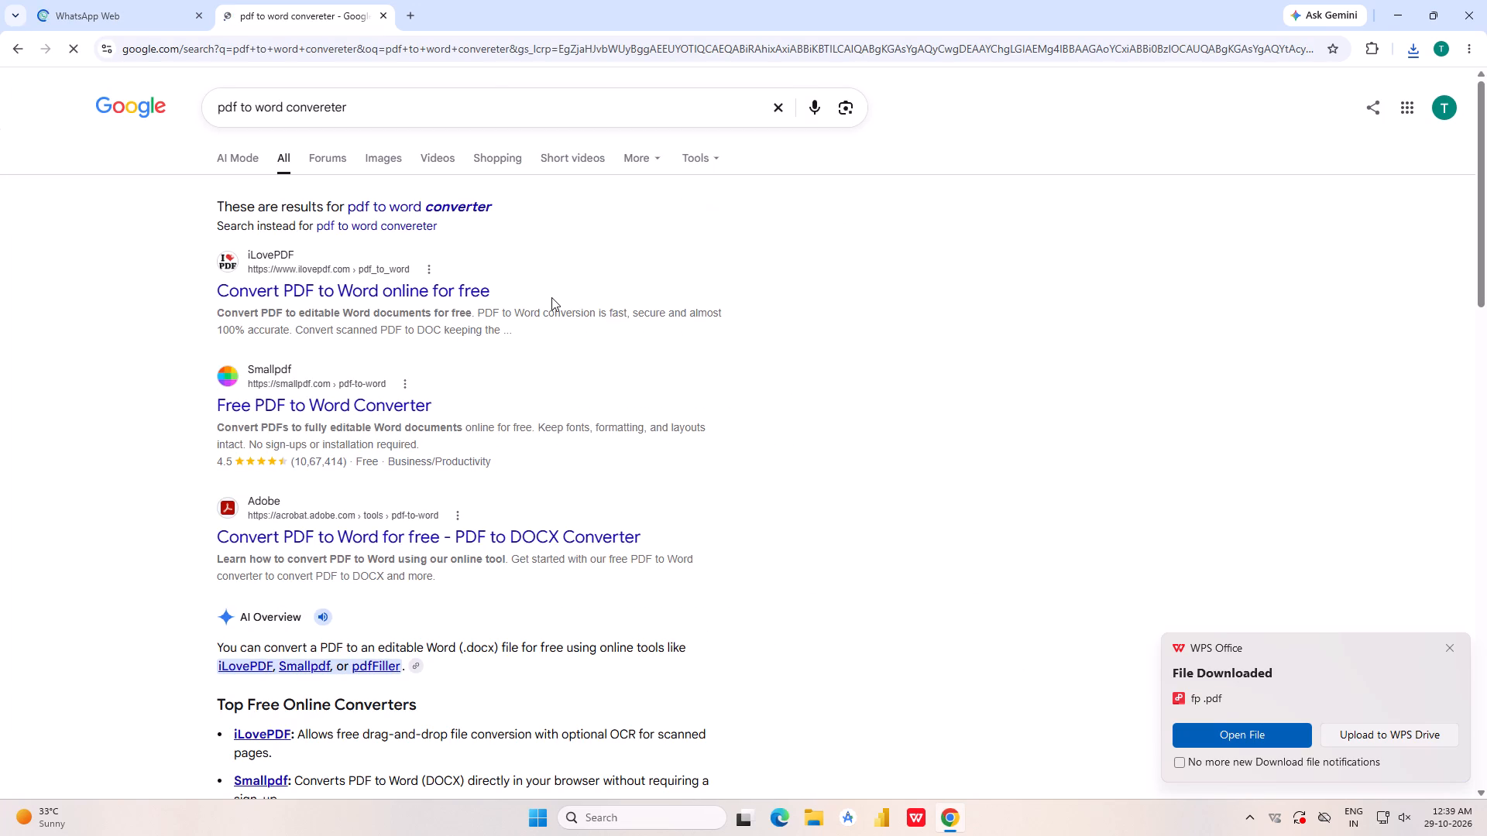
click(330, 296)
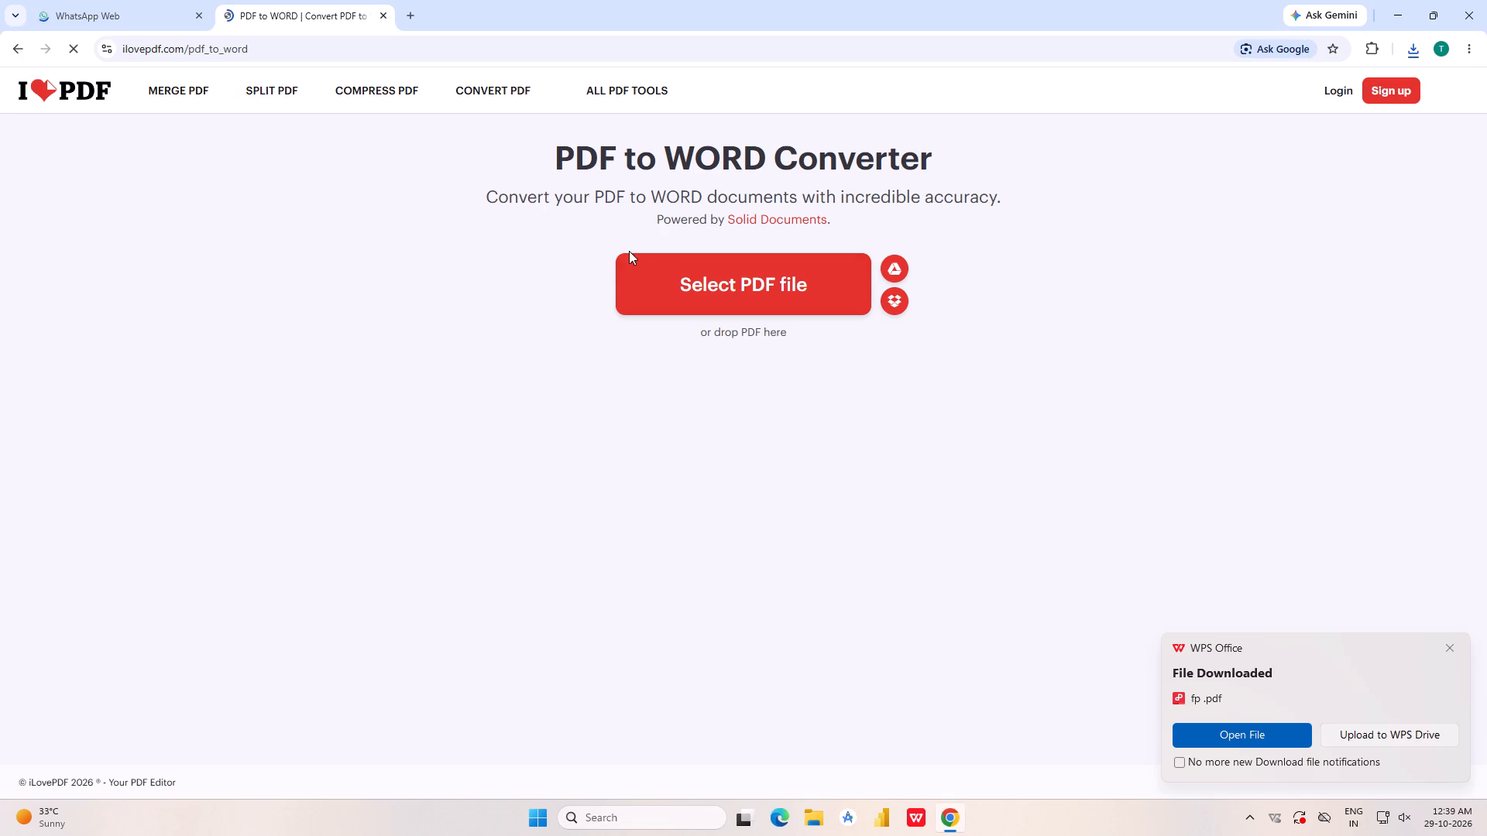
Upload the fp PDF file from the Downloads folder to the iLovePDF PDF to Word converter.
click(667, 267)
click(687, 283)
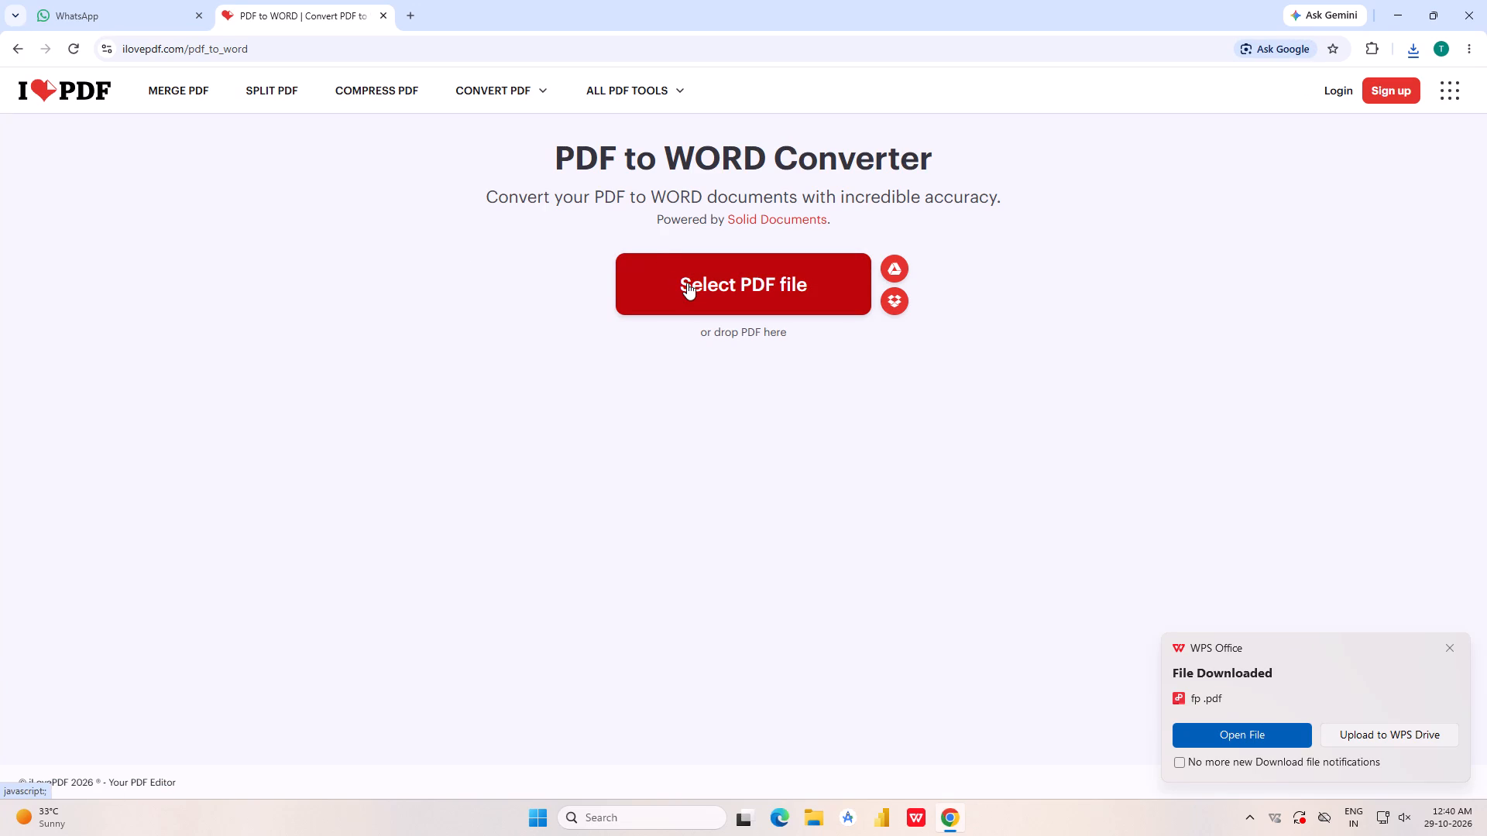
click(725, 285)
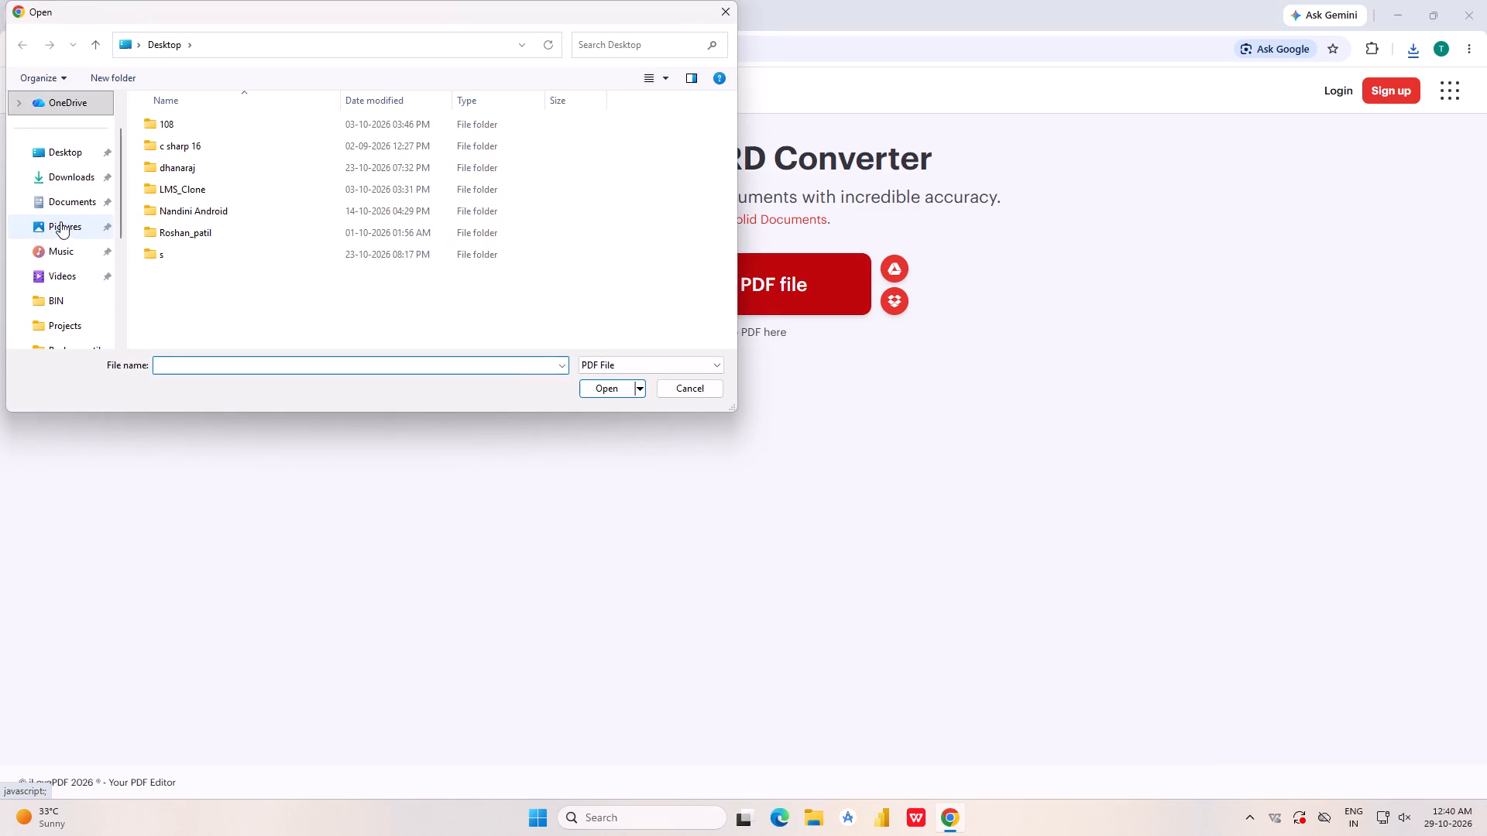
click(80, 166)
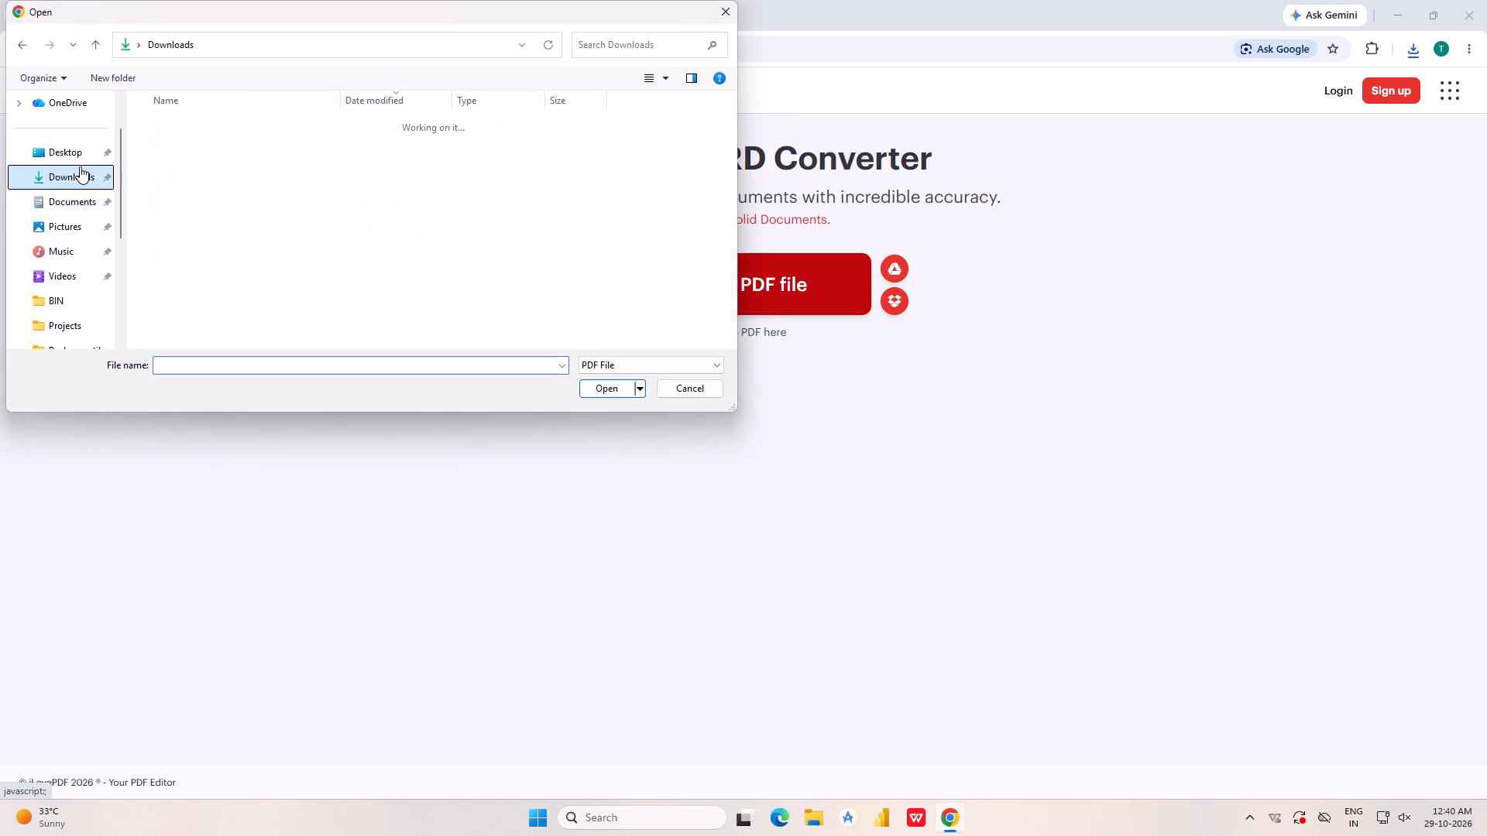
click(182, 138)
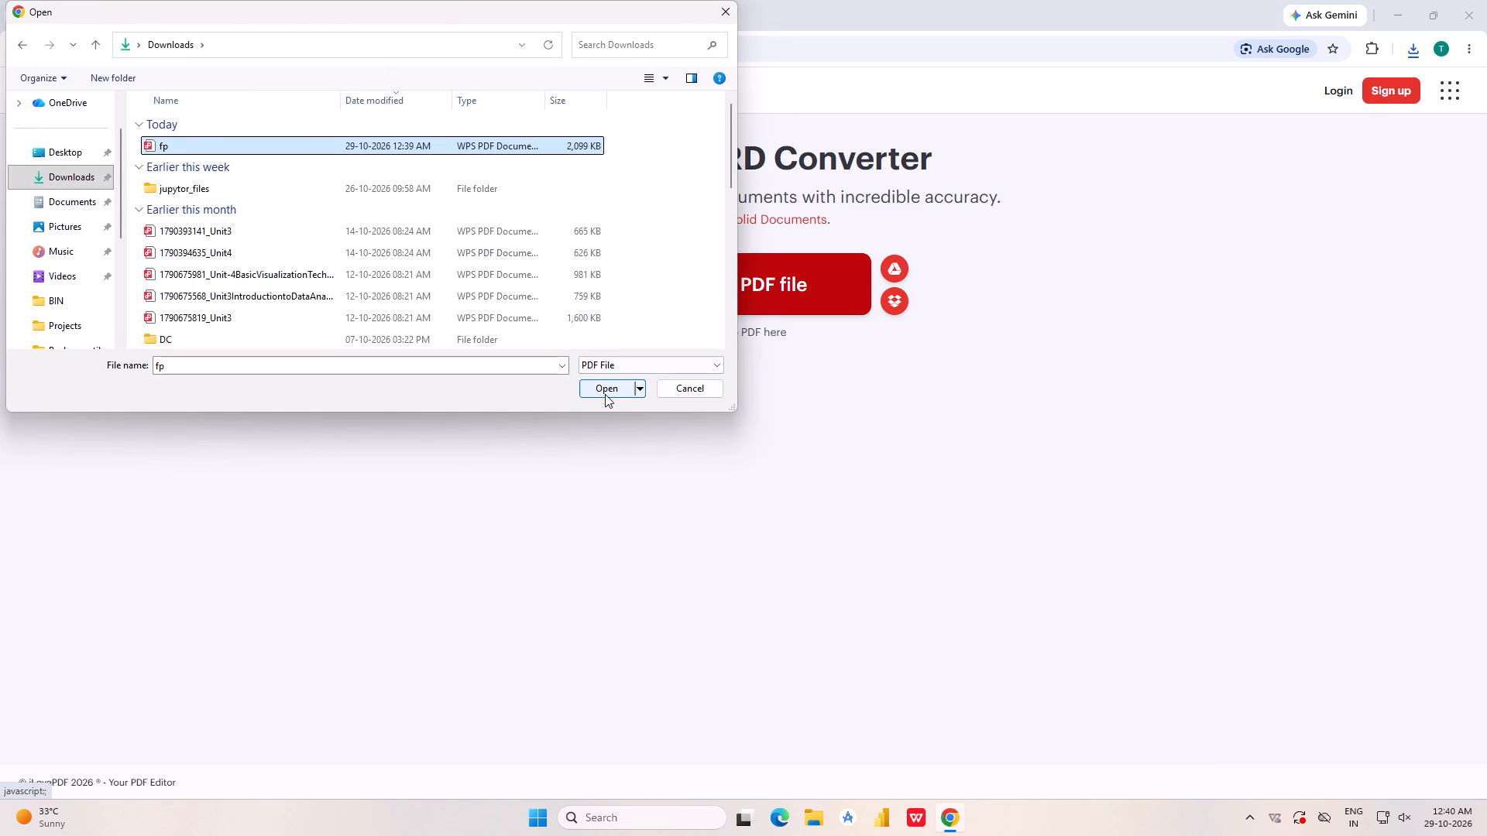
click(605, 394)
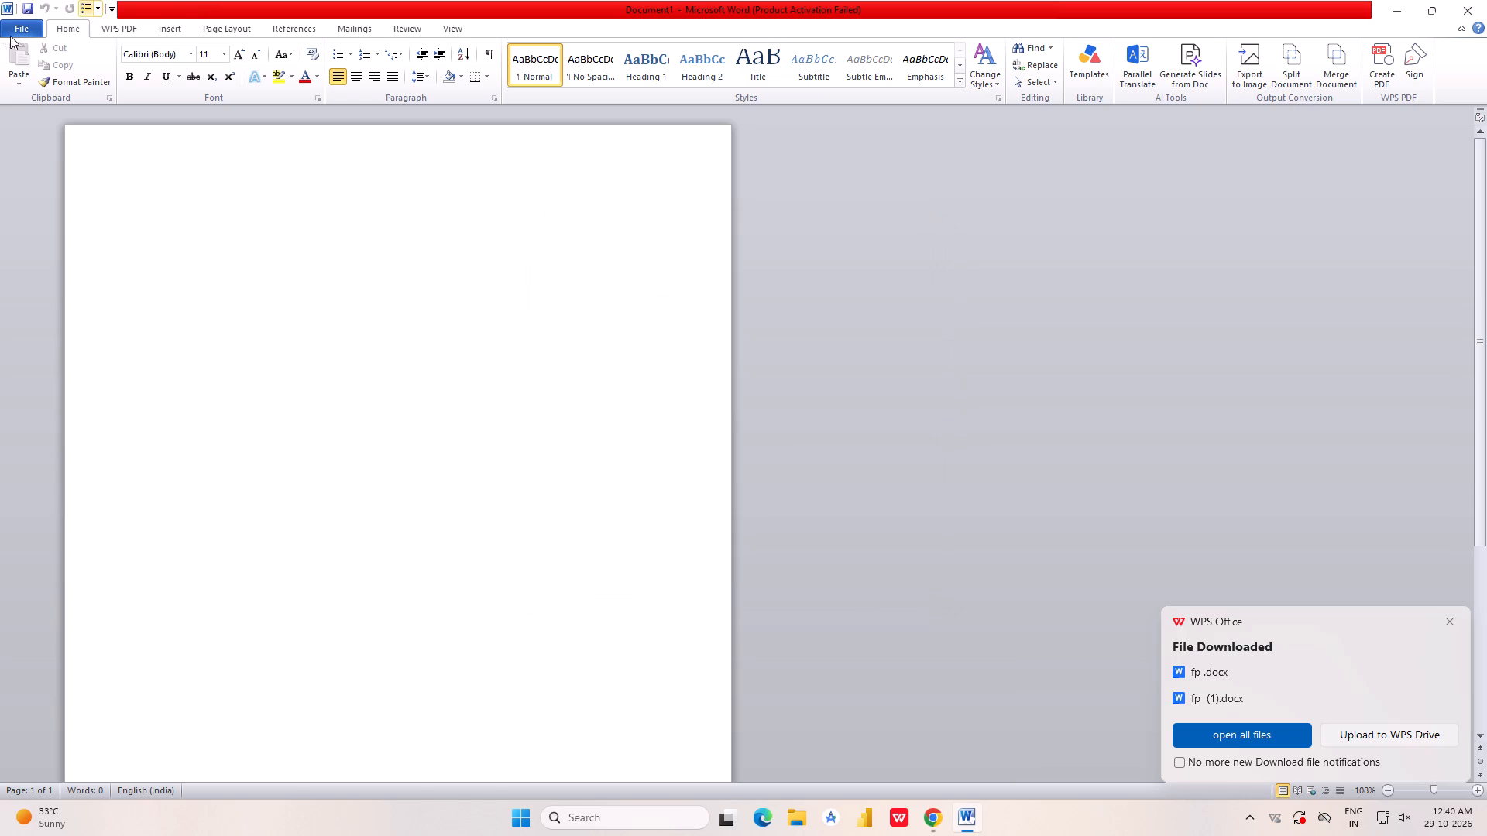
Open the converted document fp (1) from the Downloads folder in Word.
click(20, 24)
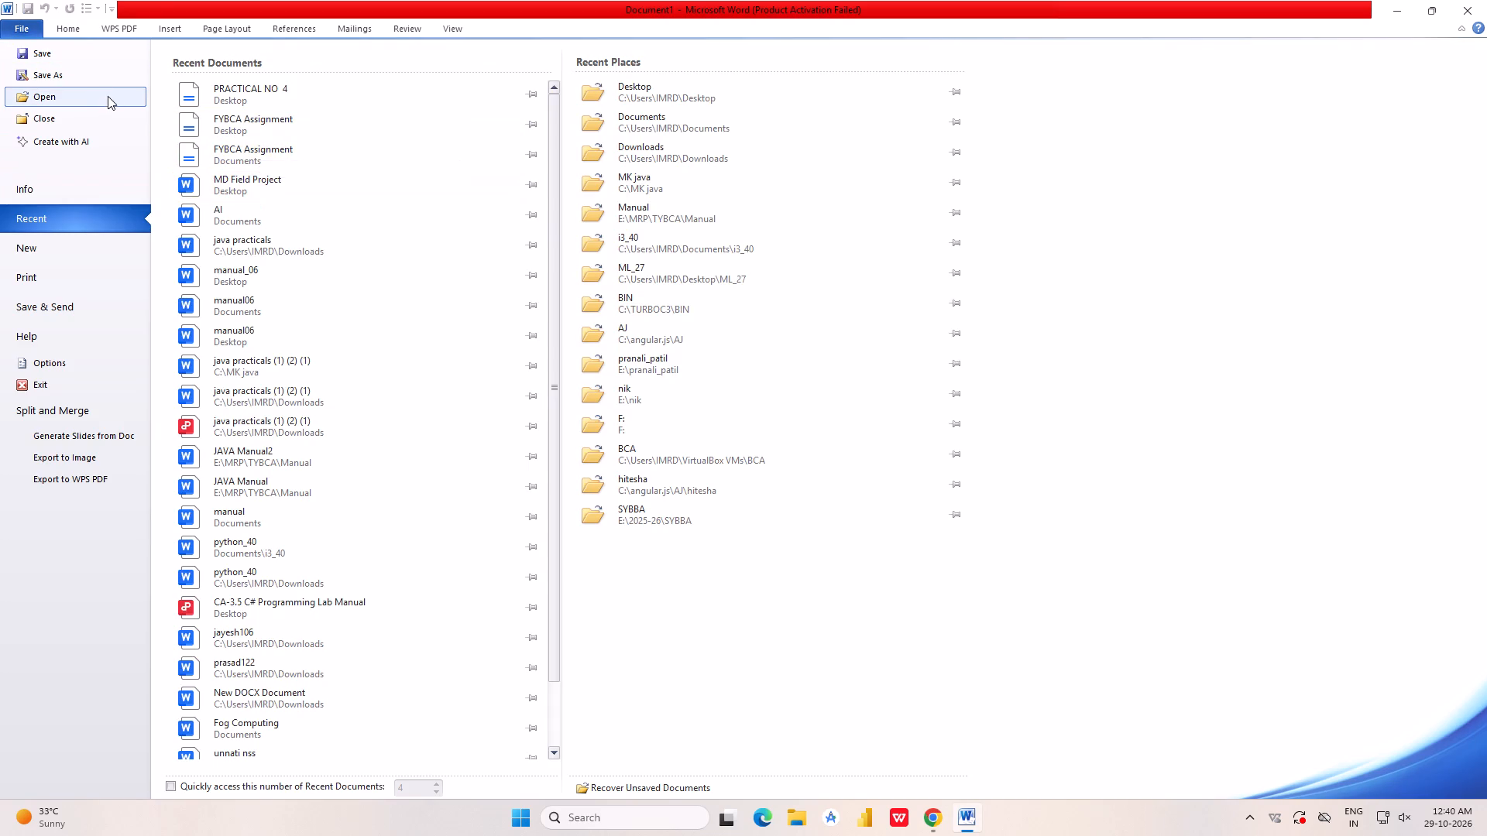
click(60, 101)
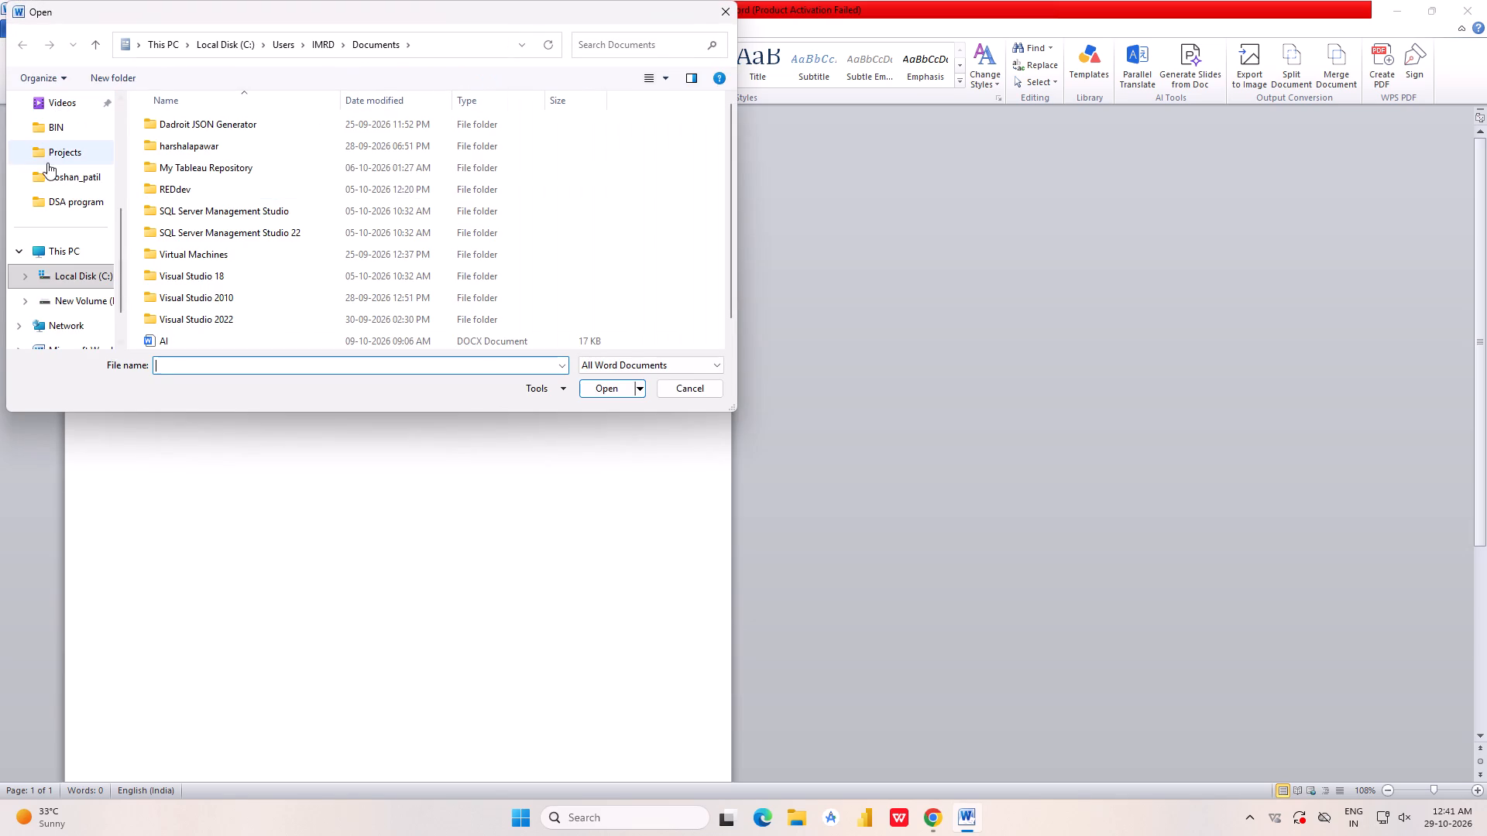
scroll(49, 153, up, 4)
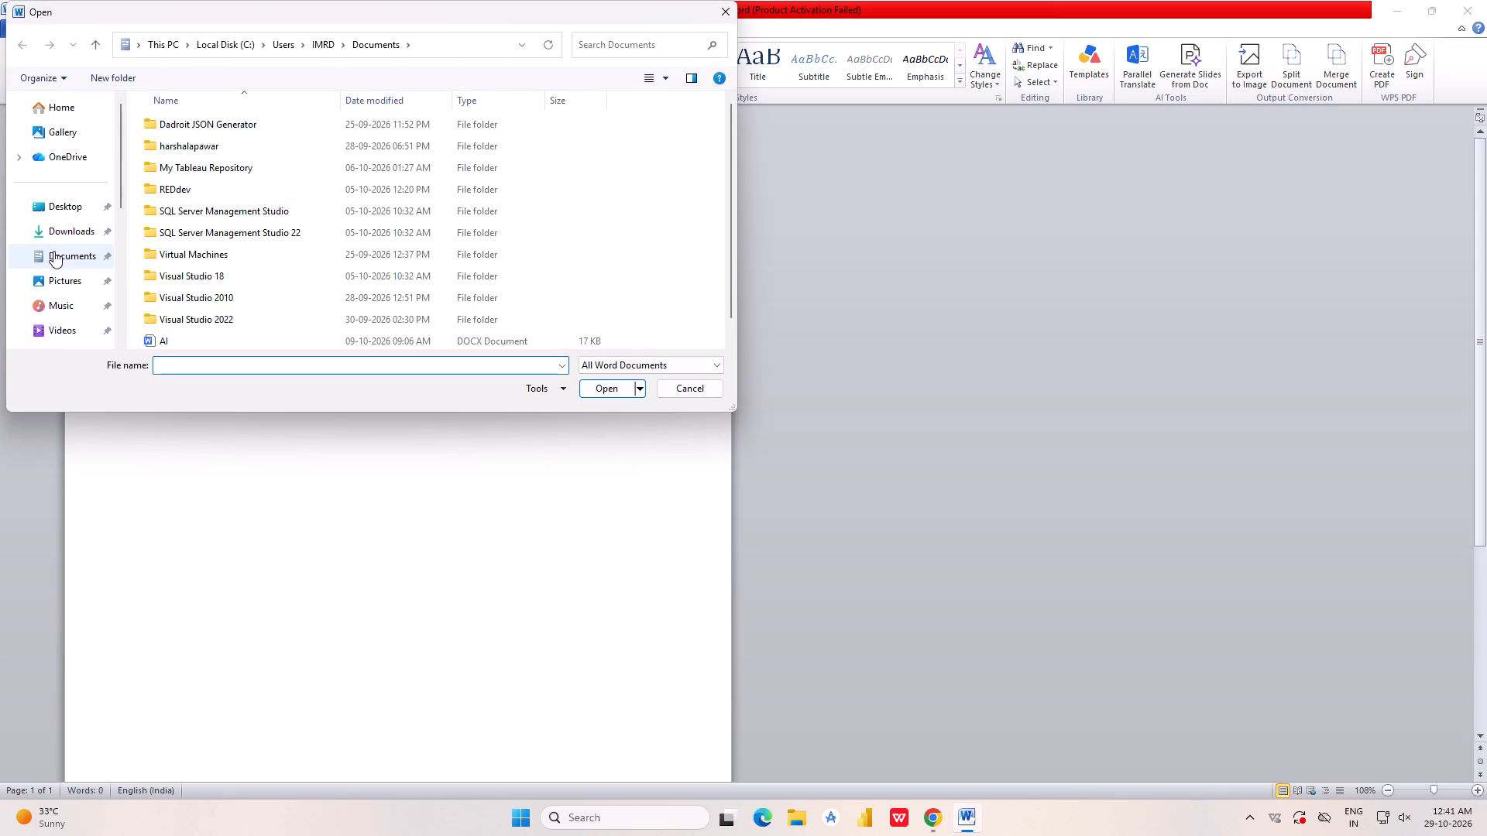
click(64, 224)
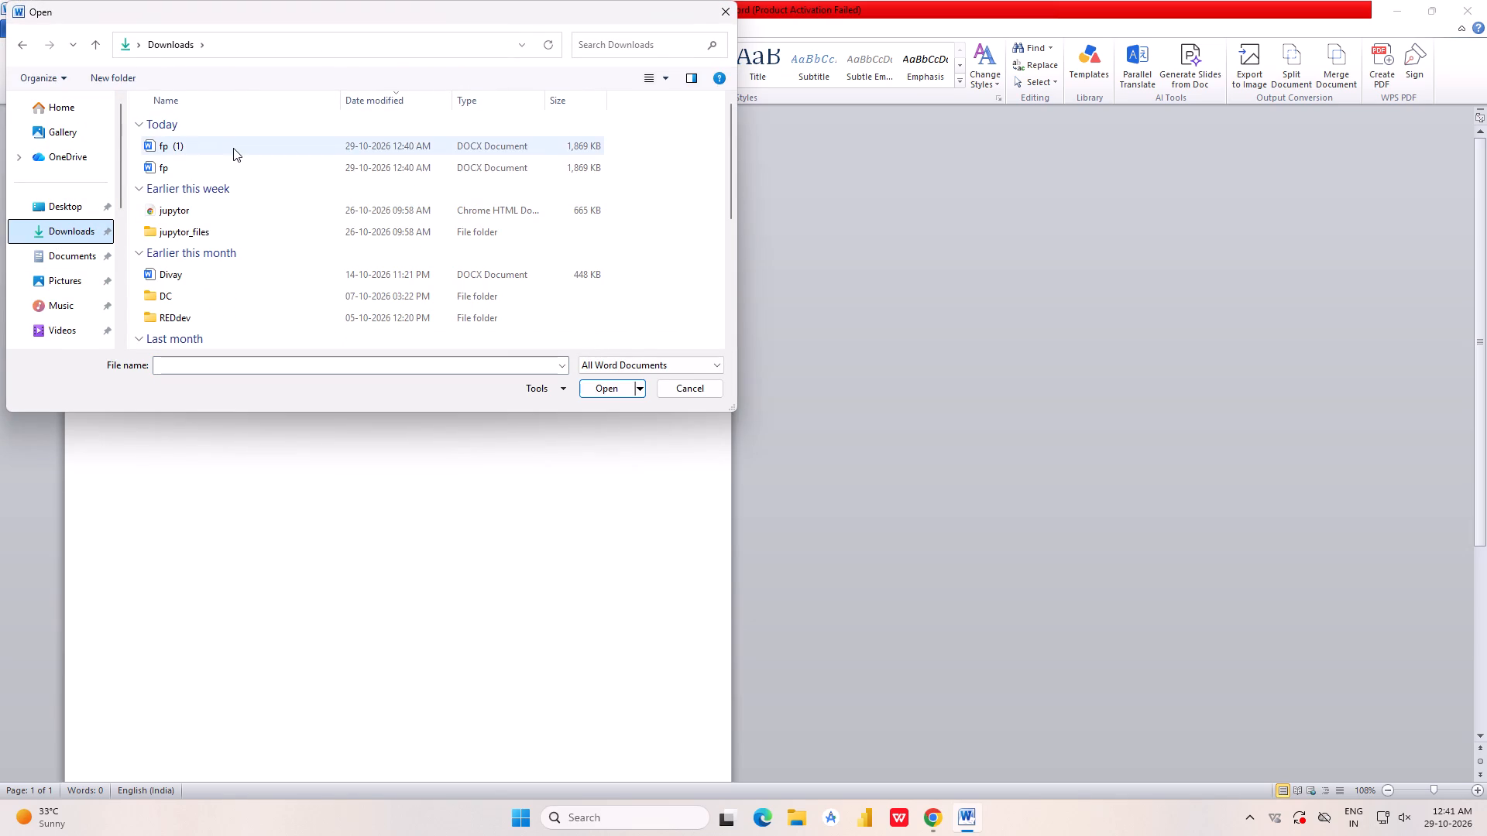
click(233, 148)
click(606, 393)
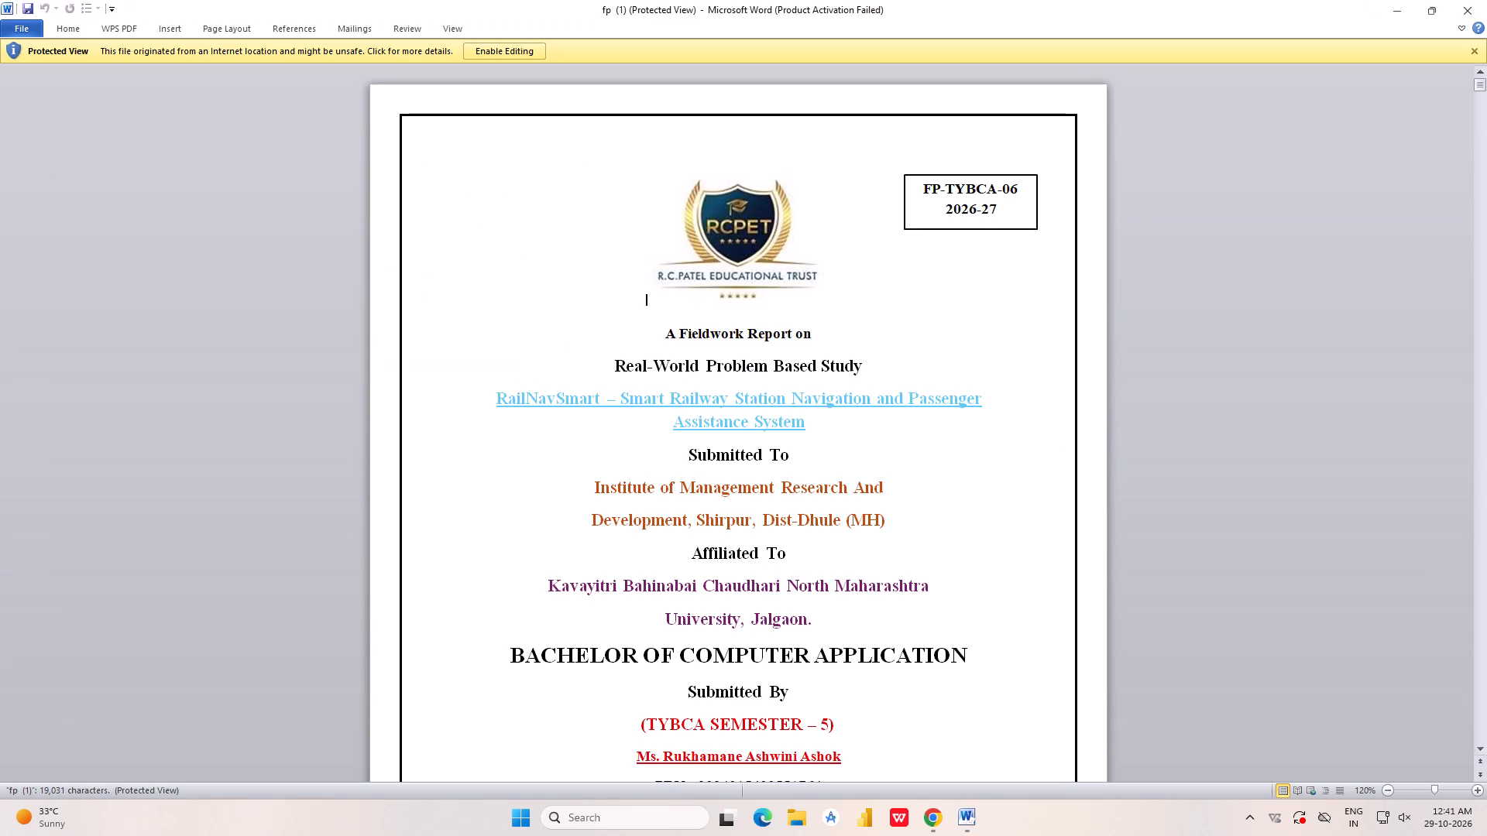
Review the converted report from the cover page through the acknowledgements and declaration to the table of contents.
scroll(606, 427, down, 1)
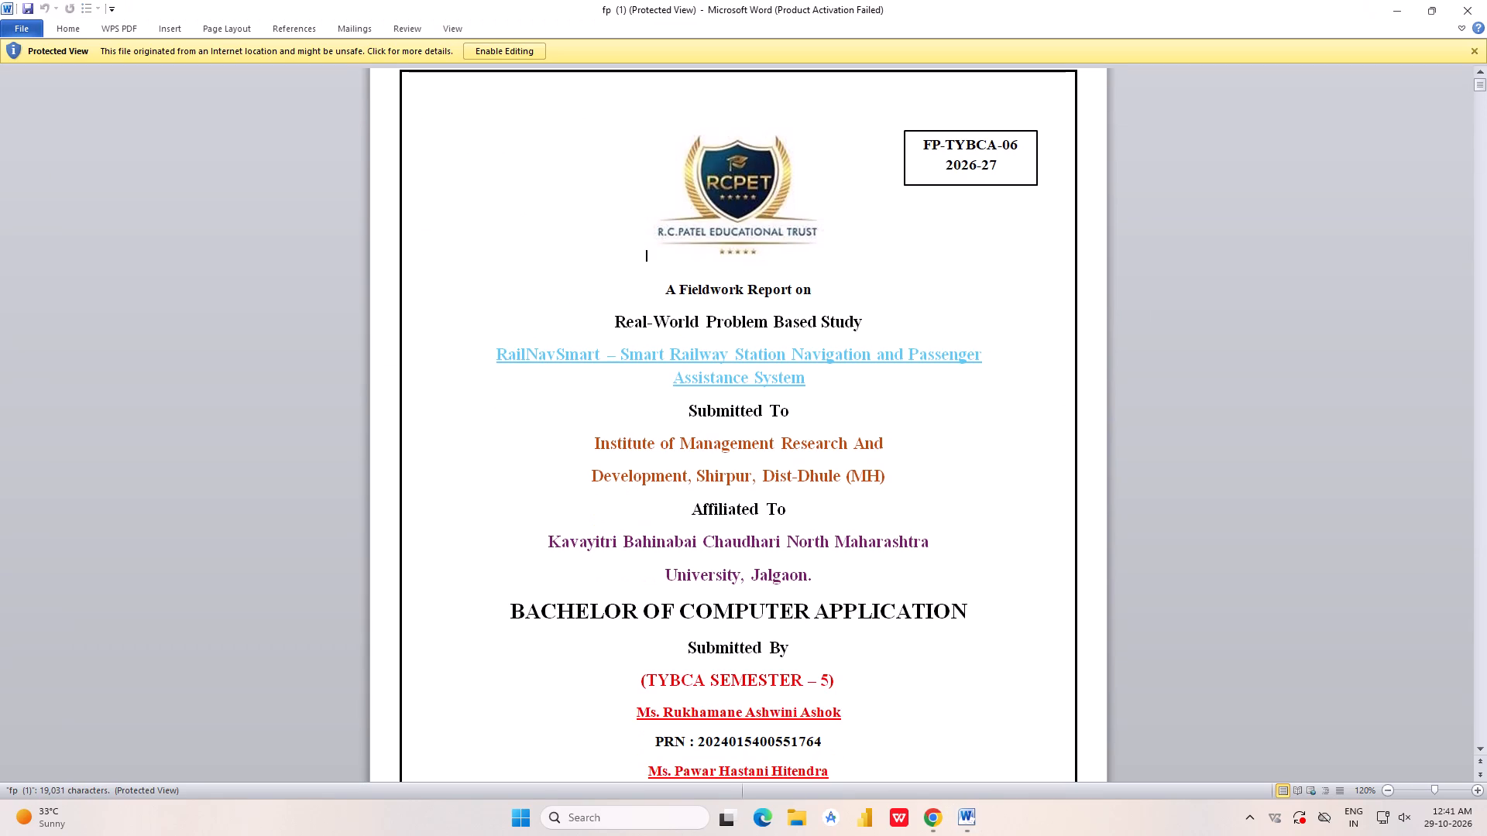
scroll(606, 427, down, 1)
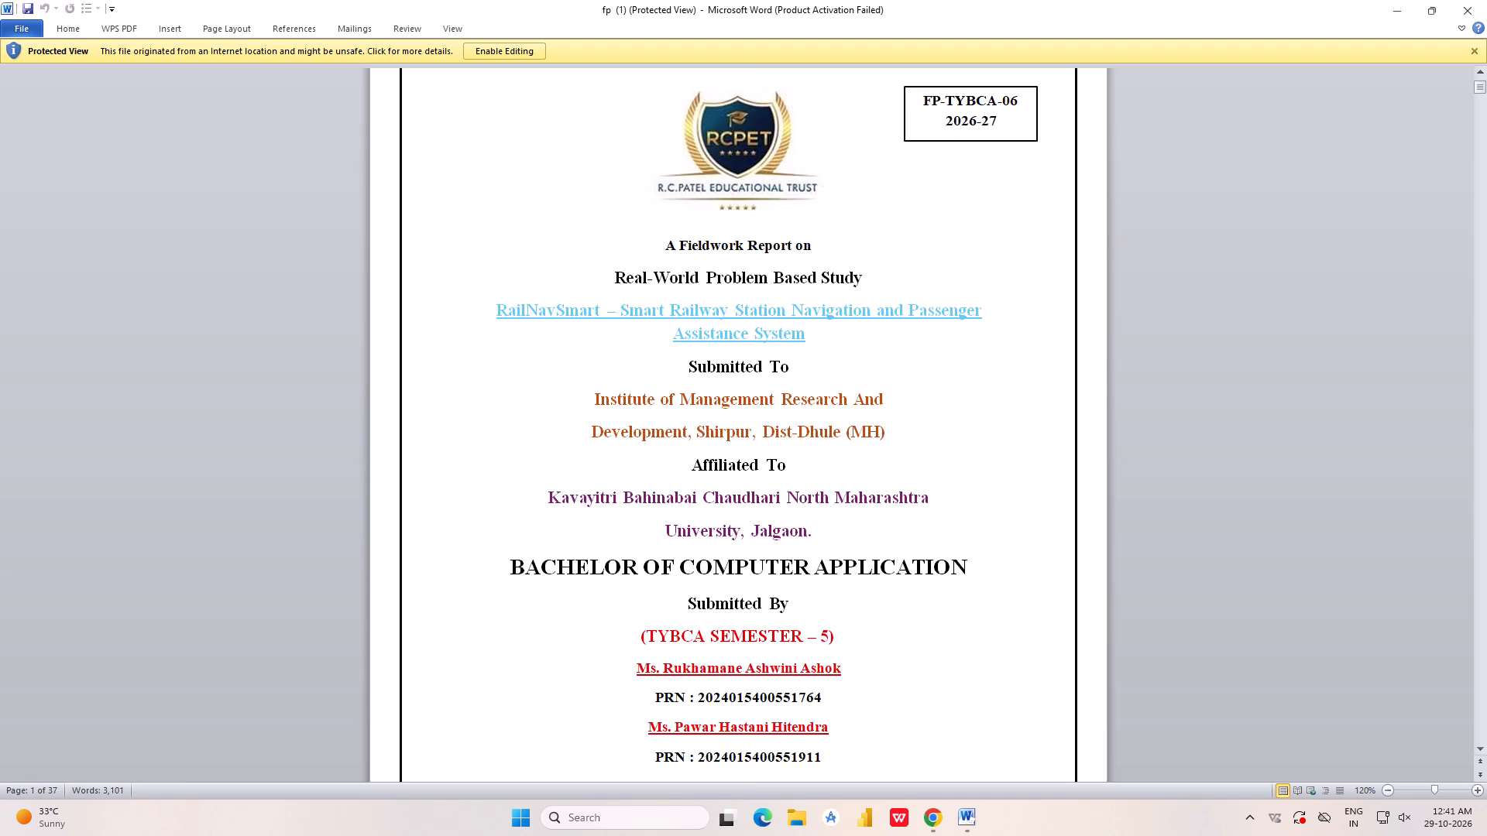
scroll(606, 427, down, 12)
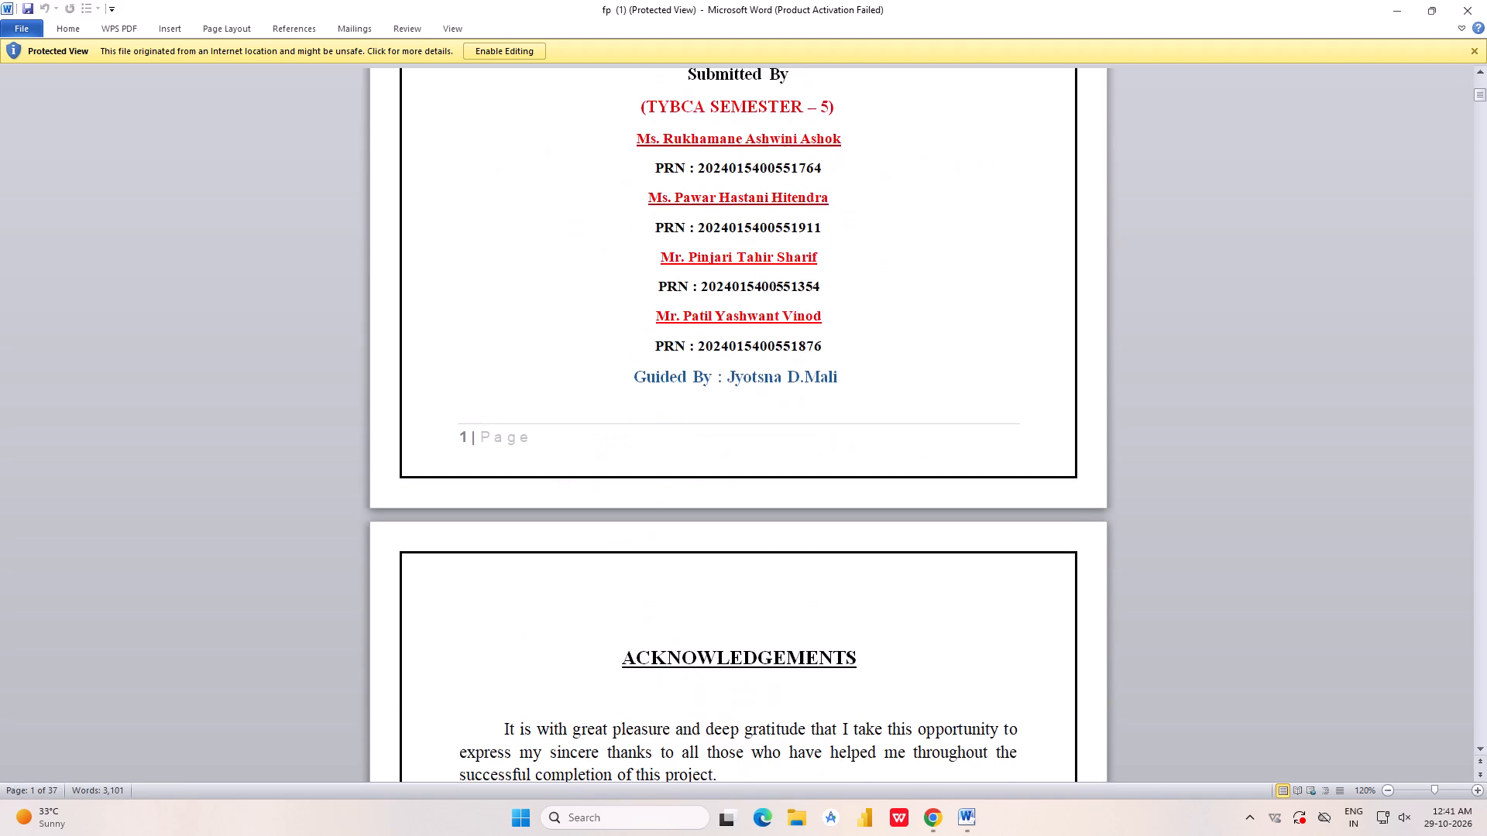
scroll(606, 427, down, 18)
scroll(606, 427, up, 6)
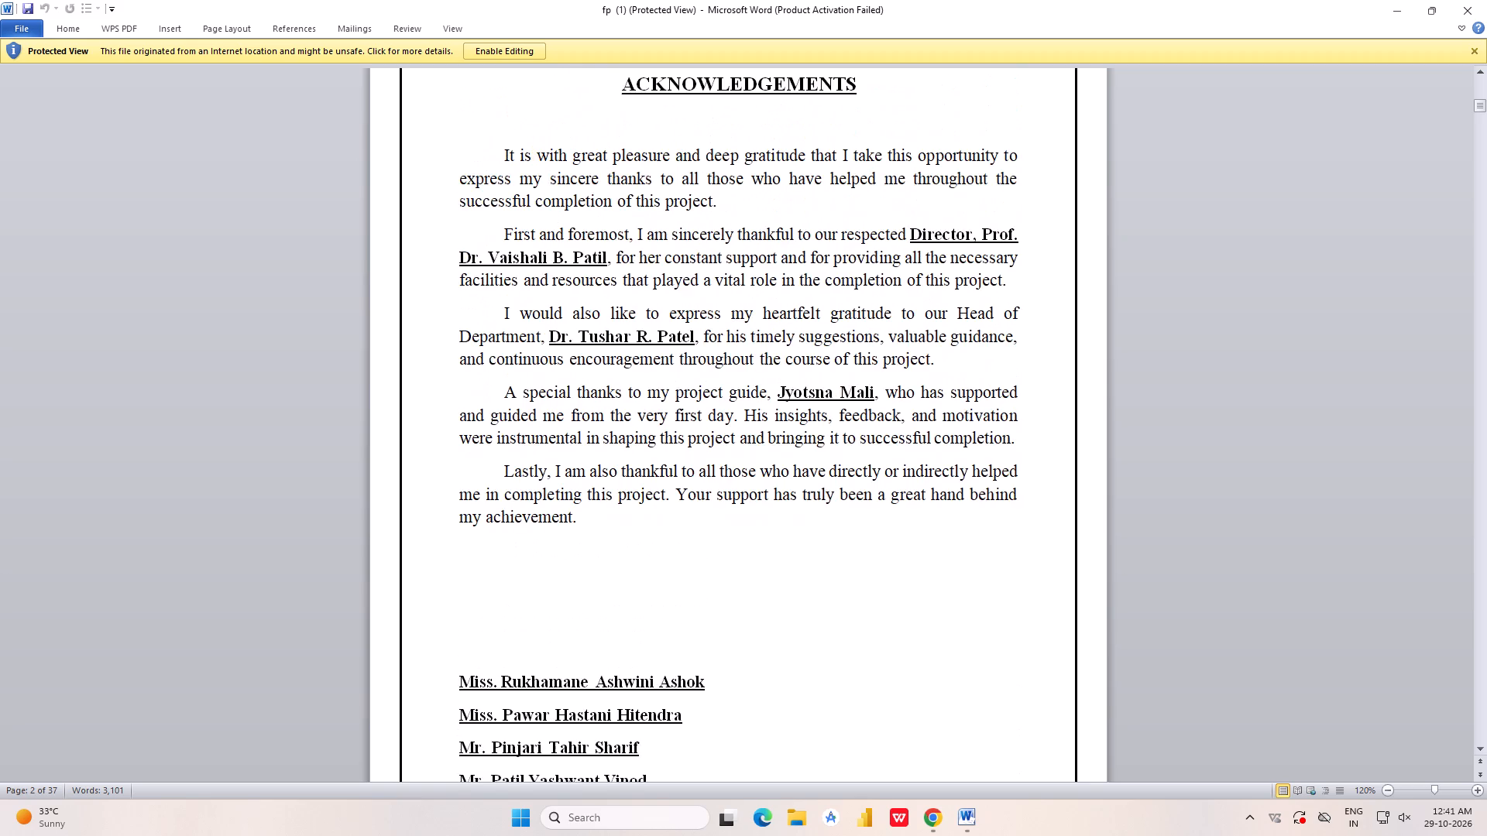
scroll(606, 427, down, 13)
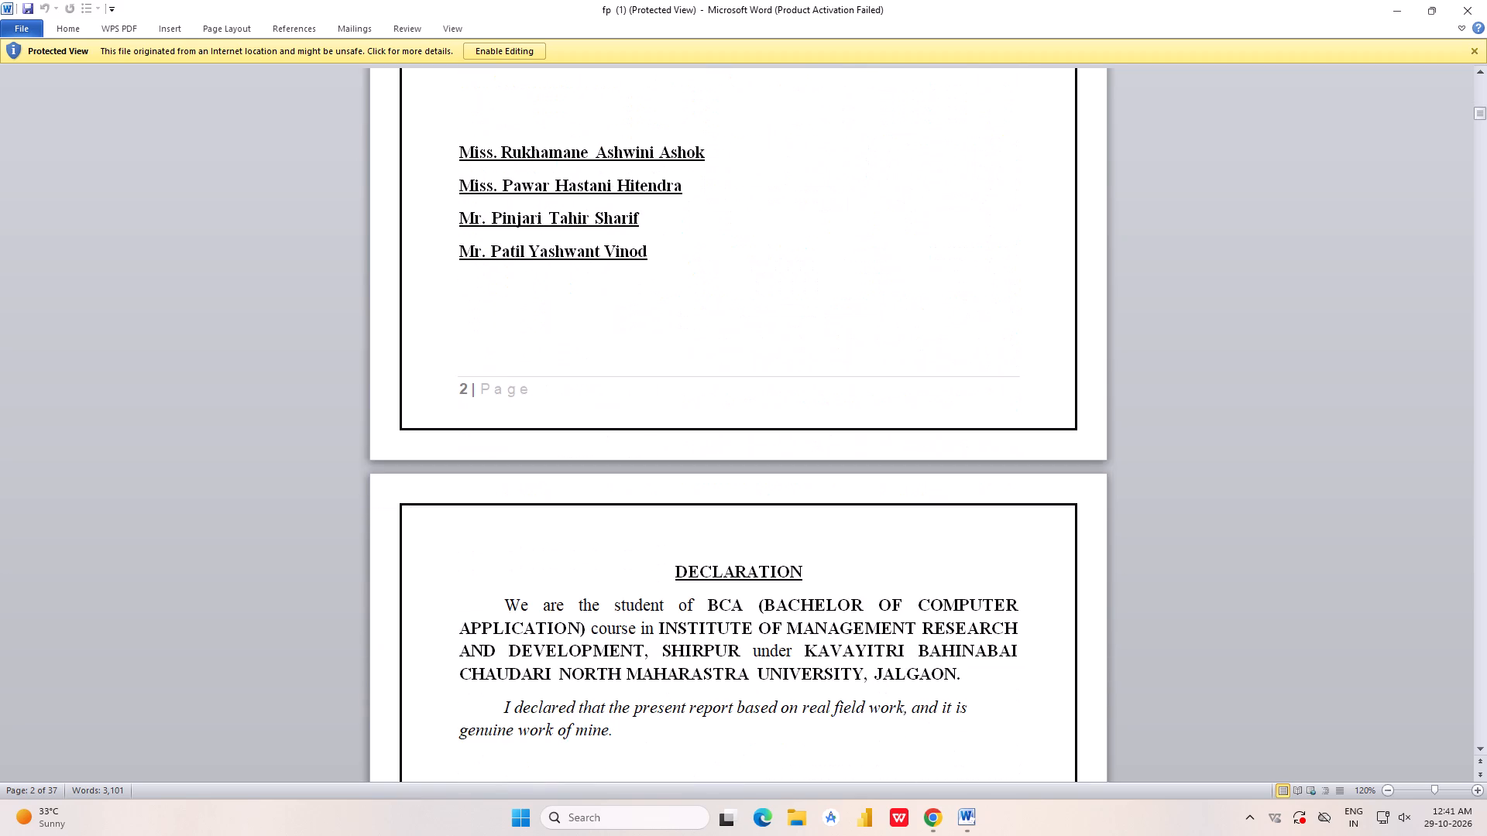
scroll(959, 566, down, 3)
scroll(860, 766, down, 19)
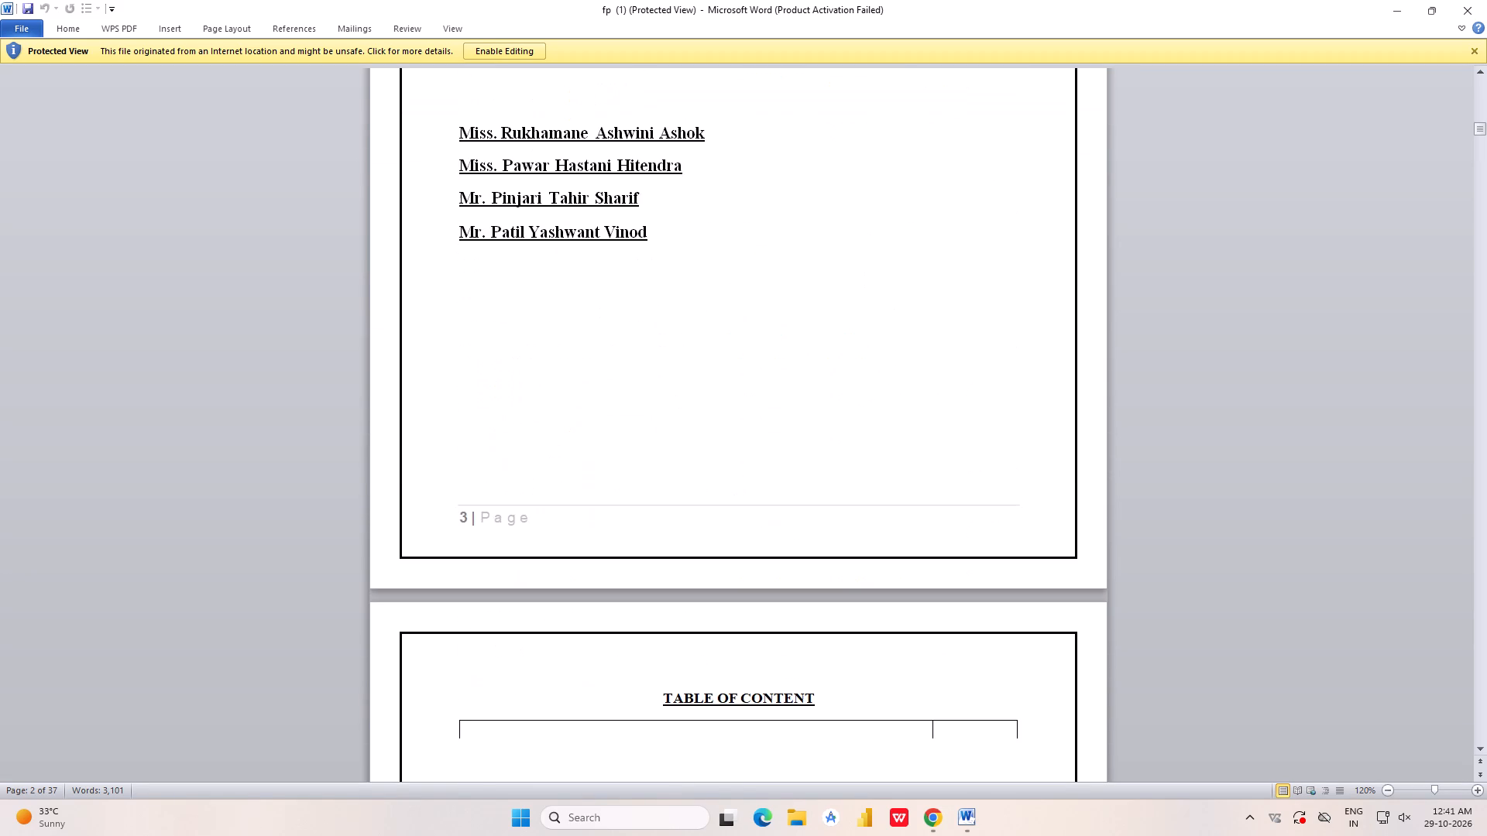
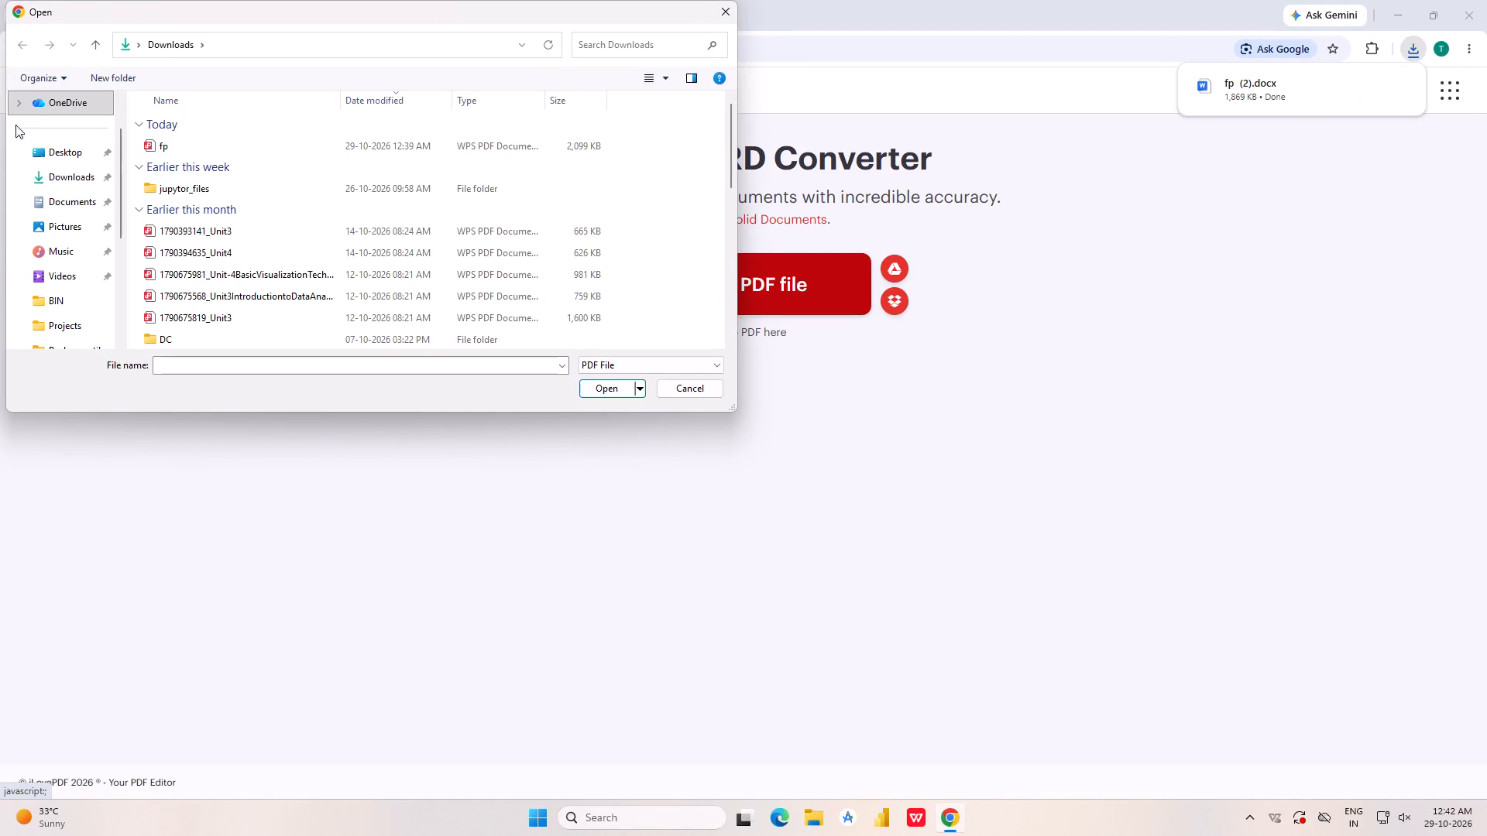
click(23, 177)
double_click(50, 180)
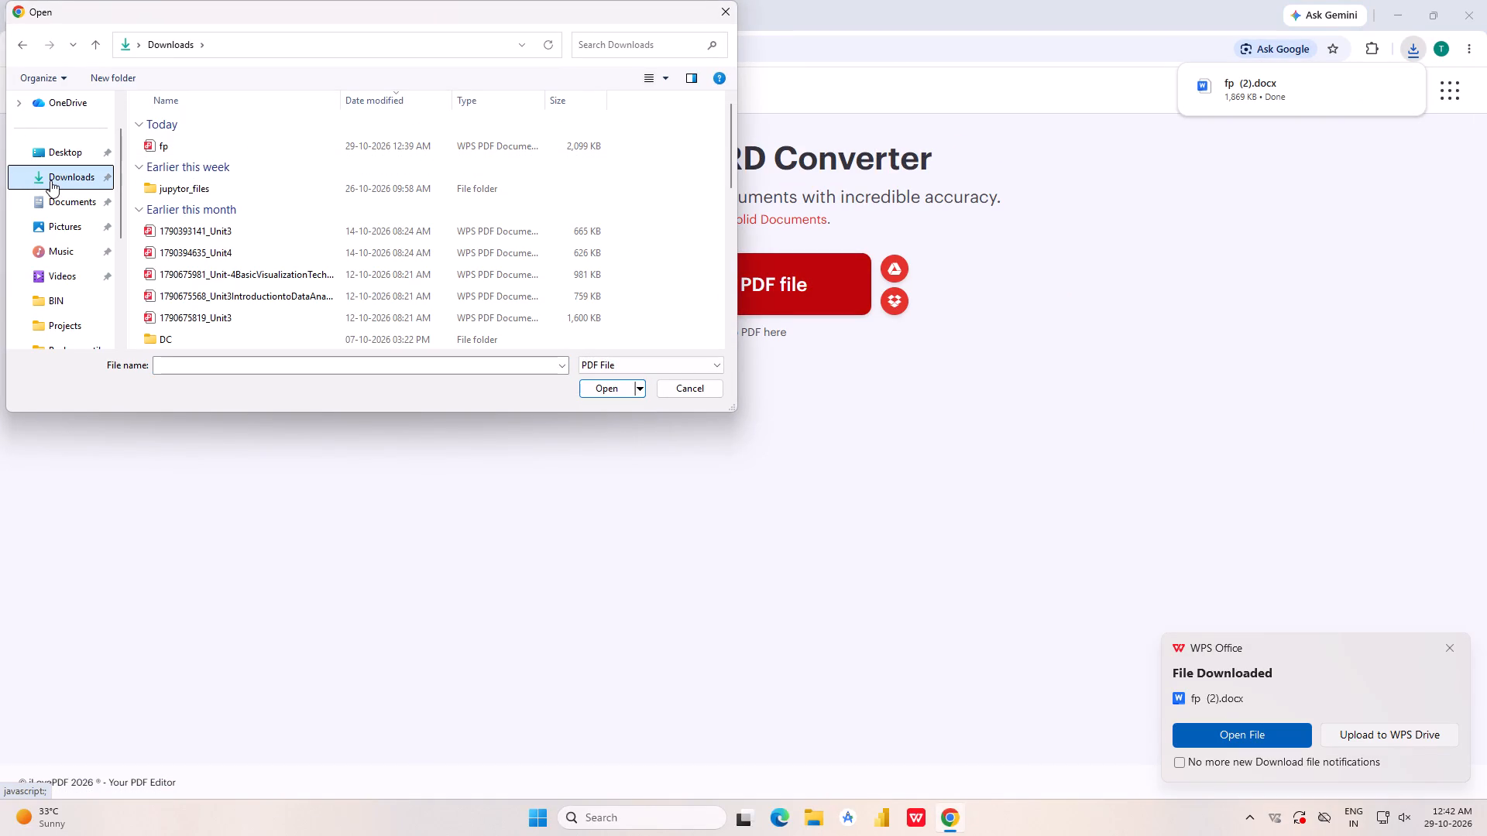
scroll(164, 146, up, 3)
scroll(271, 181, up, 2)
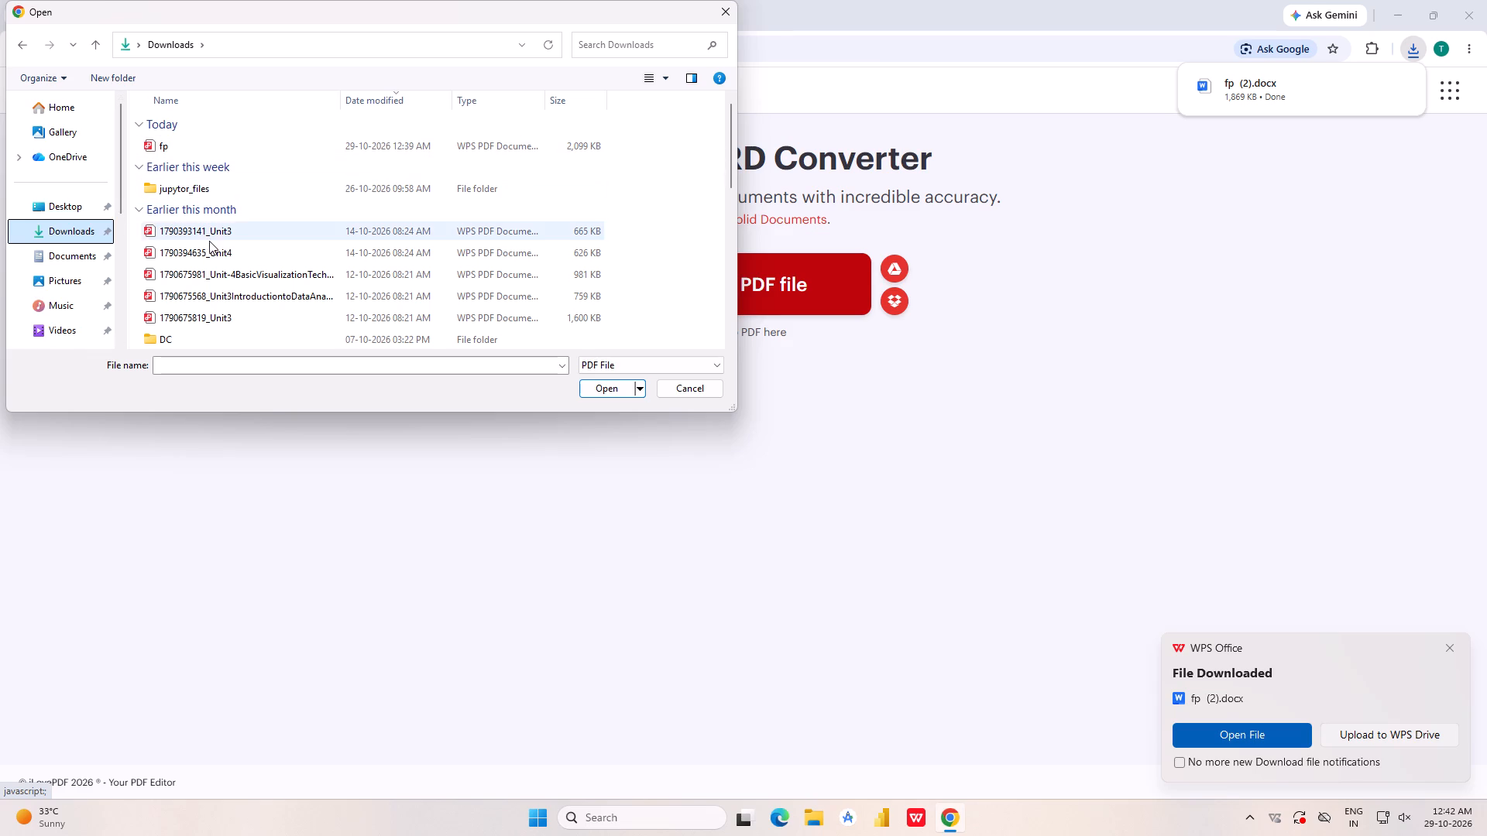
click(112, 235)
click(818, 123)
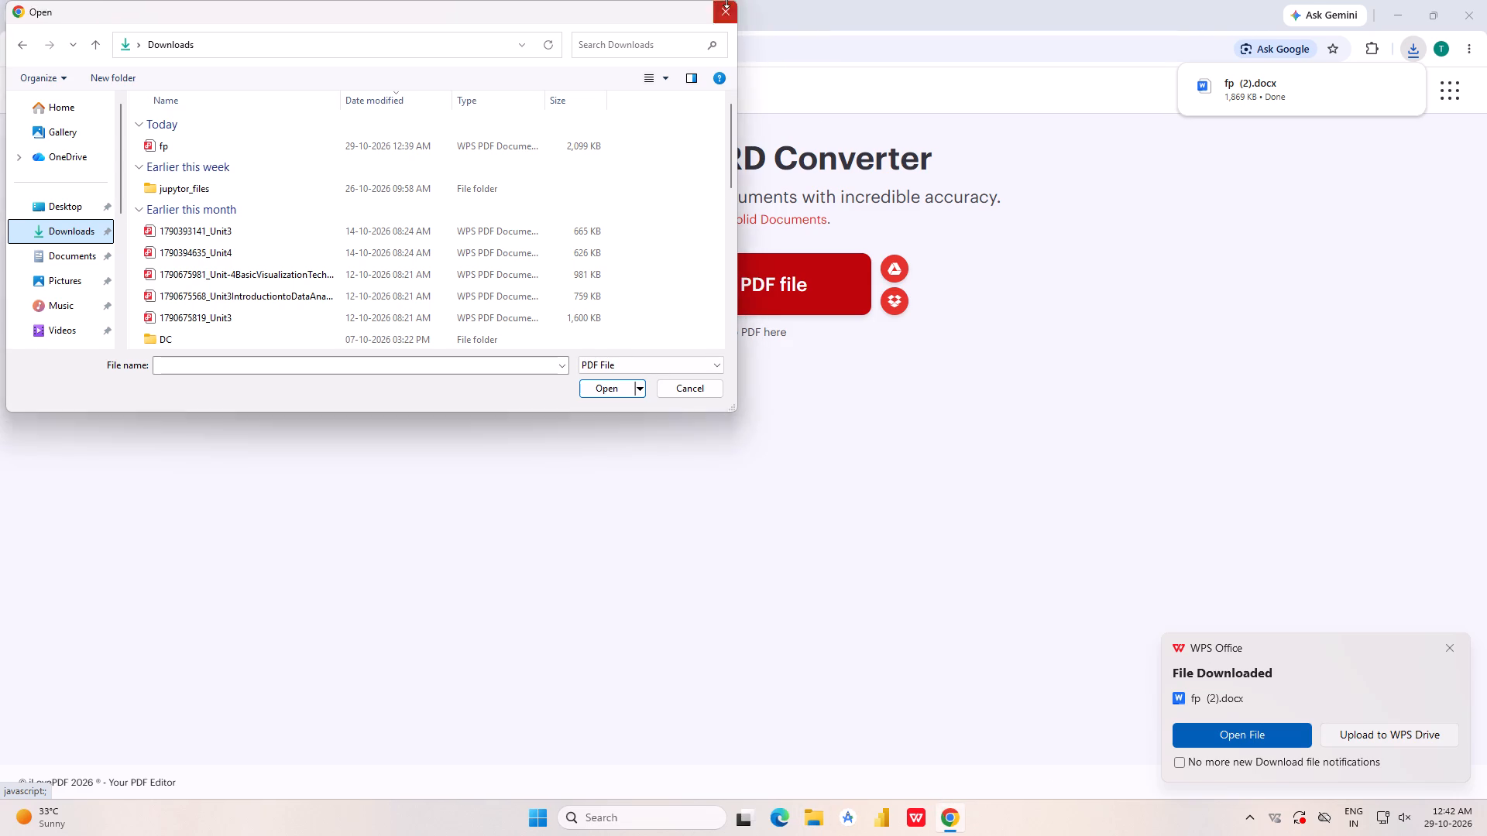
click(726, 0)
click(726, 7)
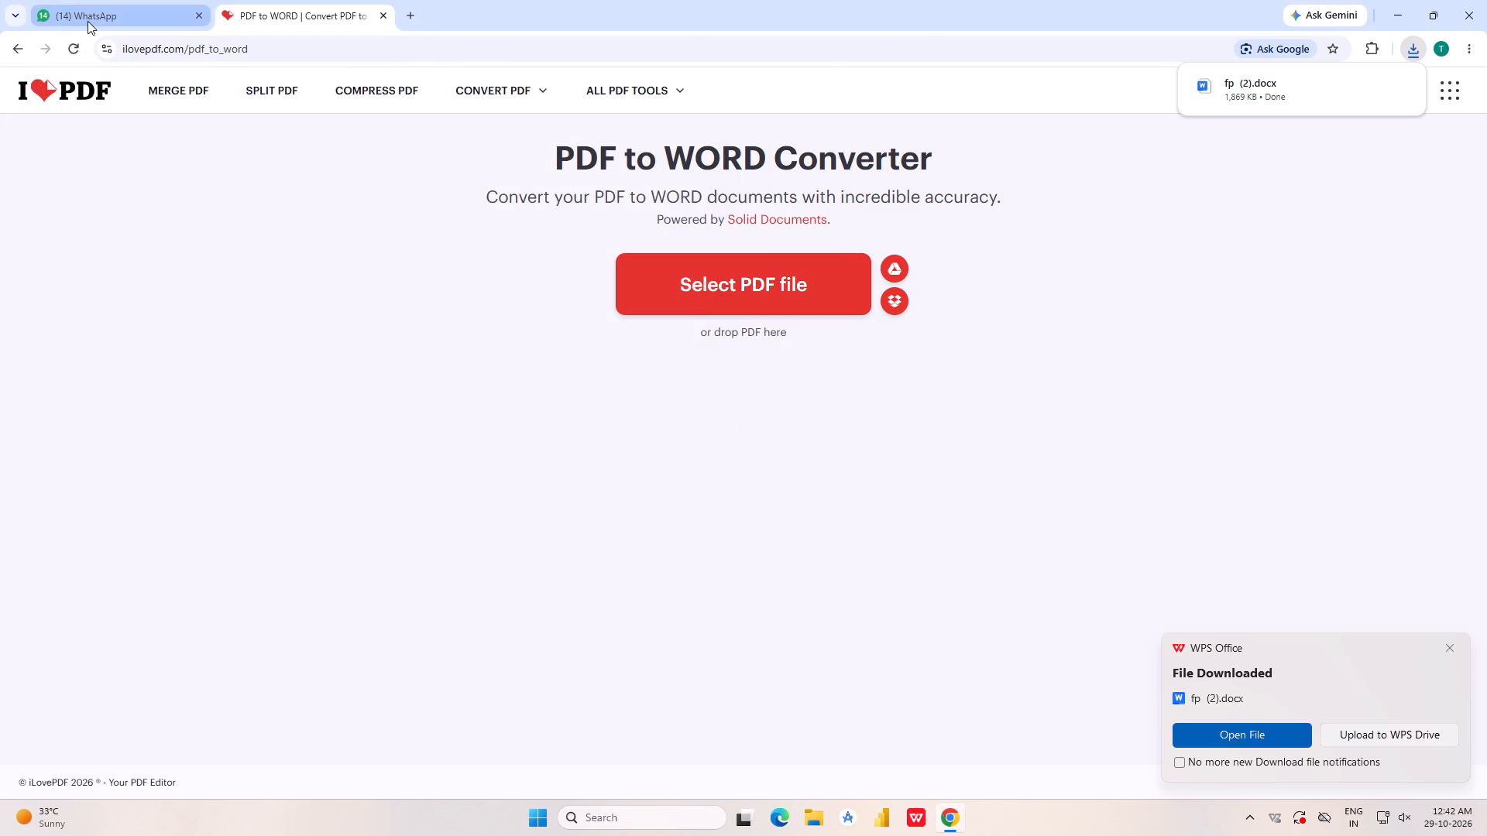
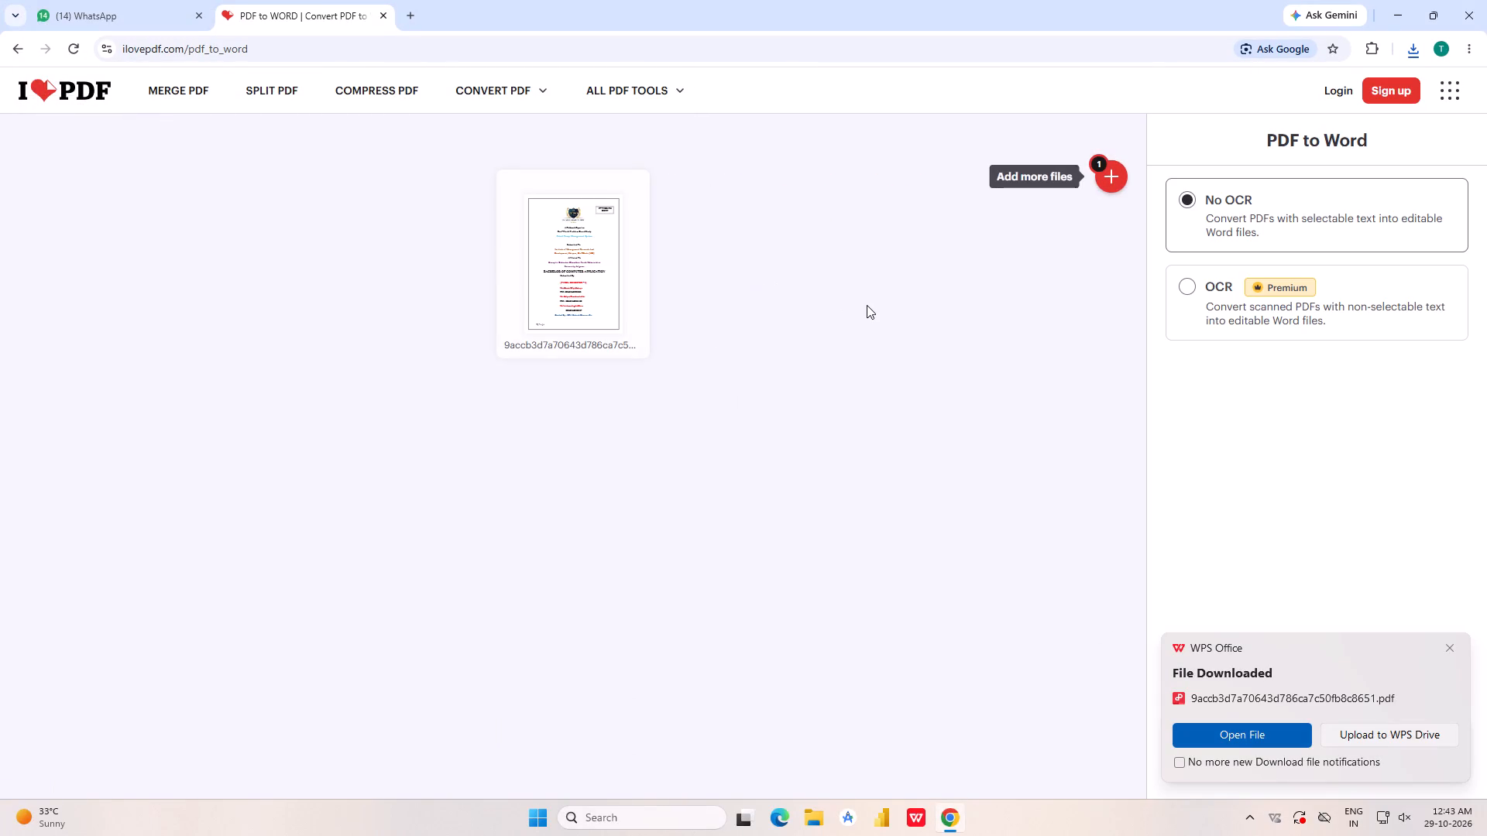
Dismiss the WPS Office download notification and convert the uploaded 9accb3d7a70643d786ca7c50fb8c8651.pdf to Word with the No OCR option.
click(867, 305)
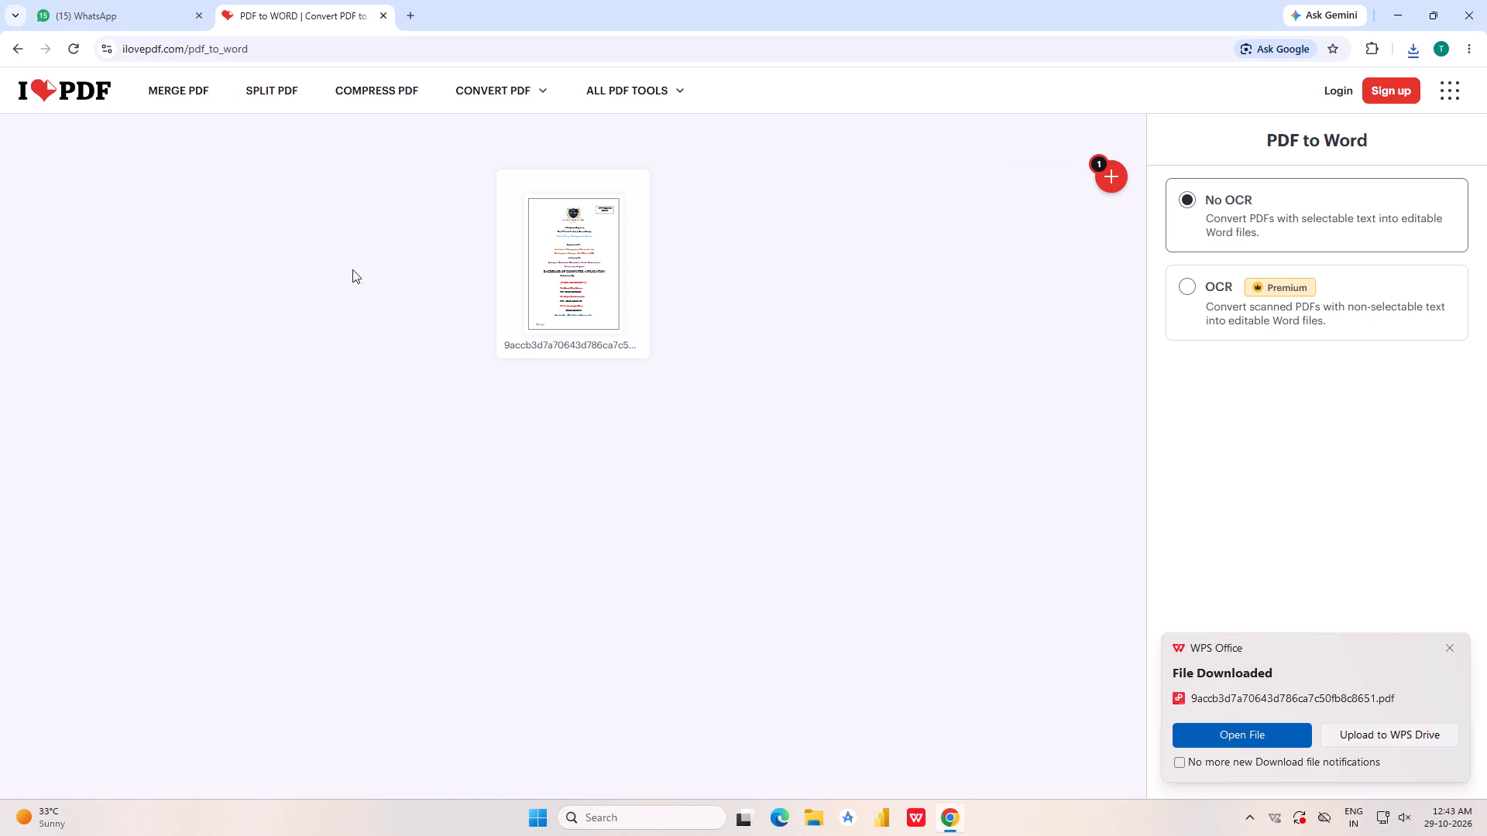
click(1451, 649)
click(1357, 748)
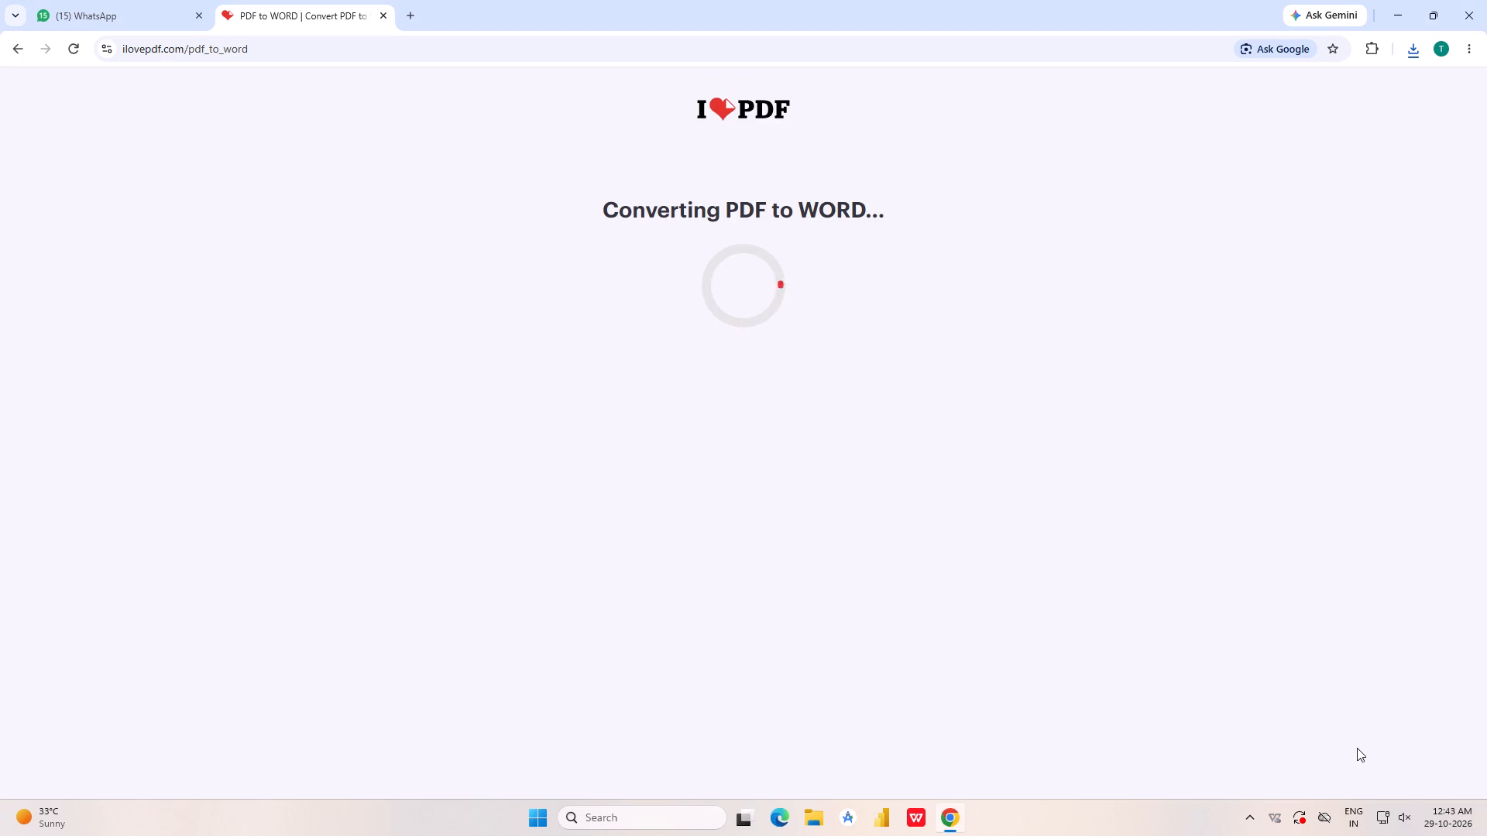
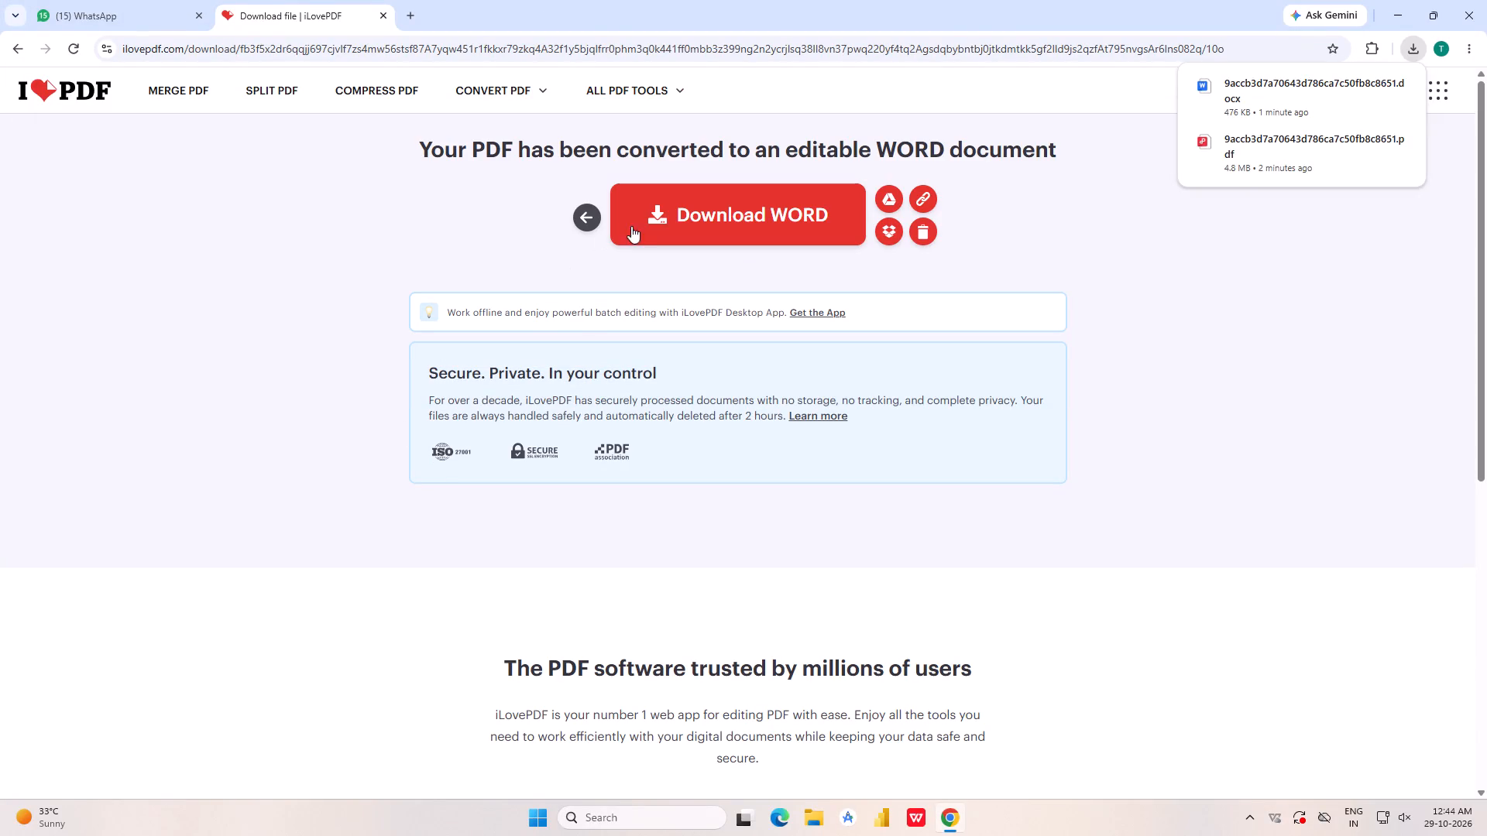
Download another copy of the converted Word document from iLovePDF.
click(675, 219)
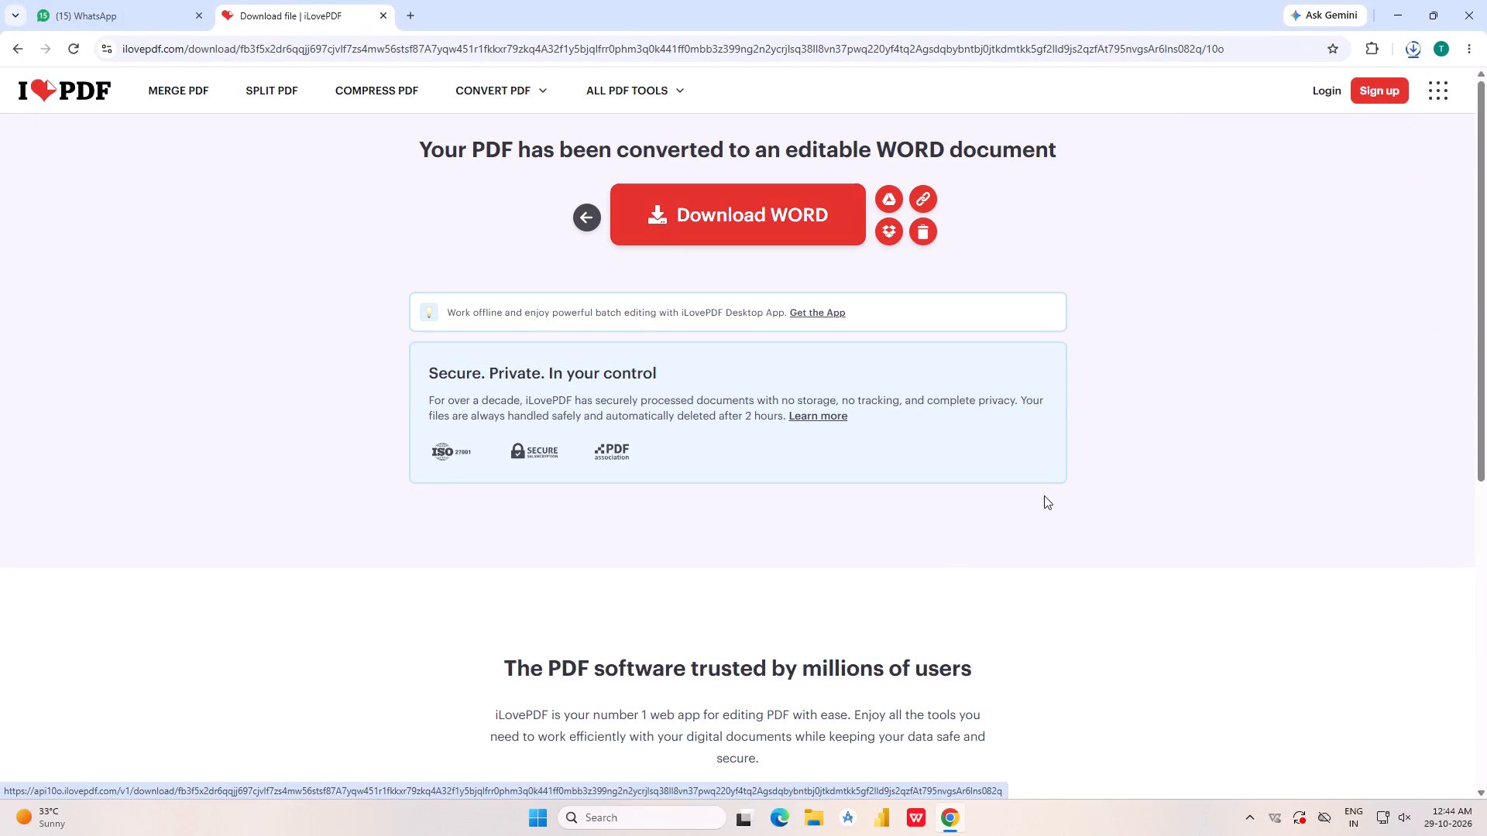
Launch Microsoft Word 2010 from Windows search and dismiss the activation wizard.
click(689, 807)
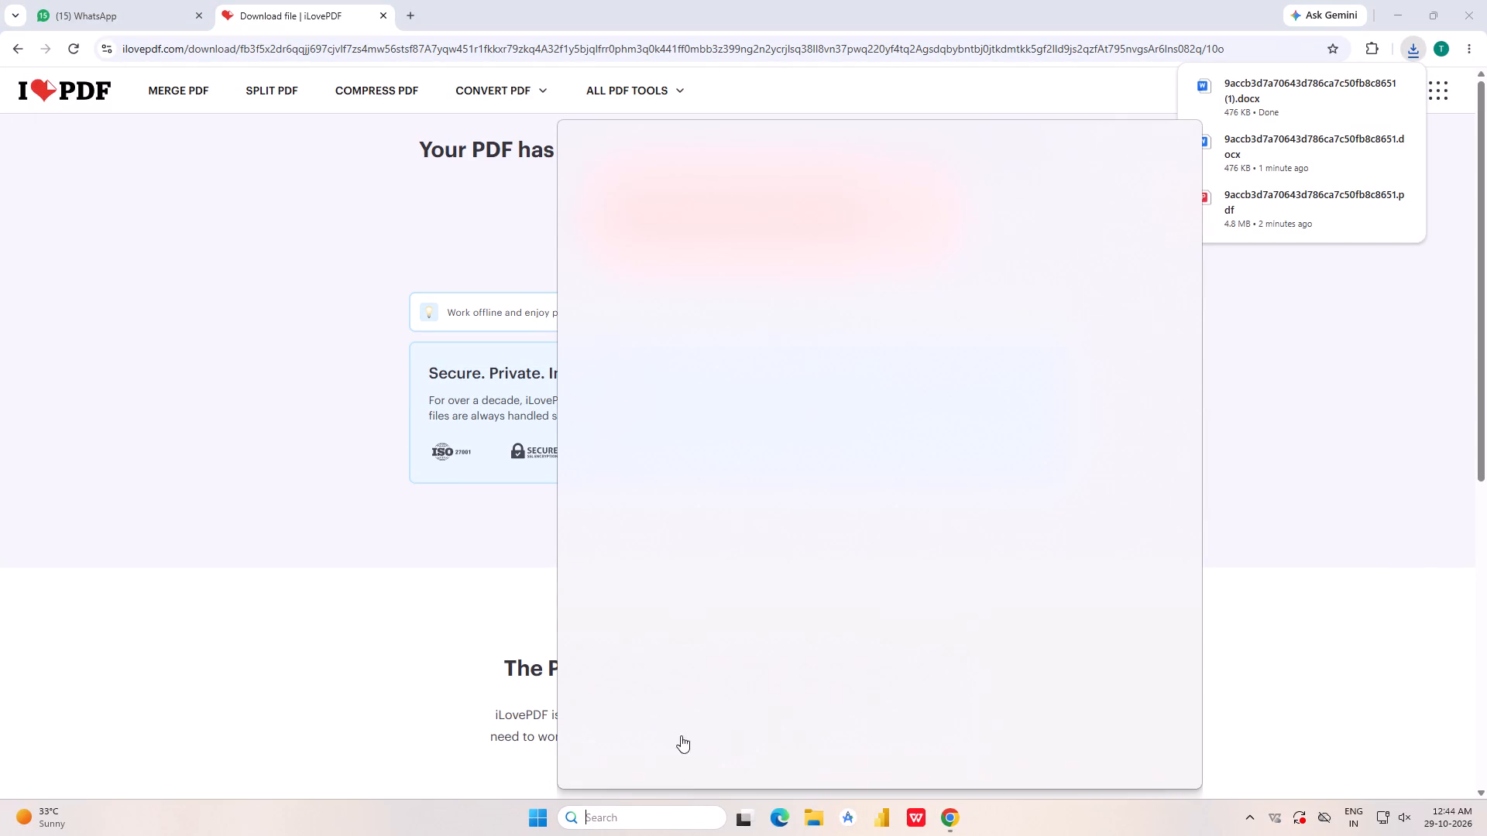
click(656, 421)
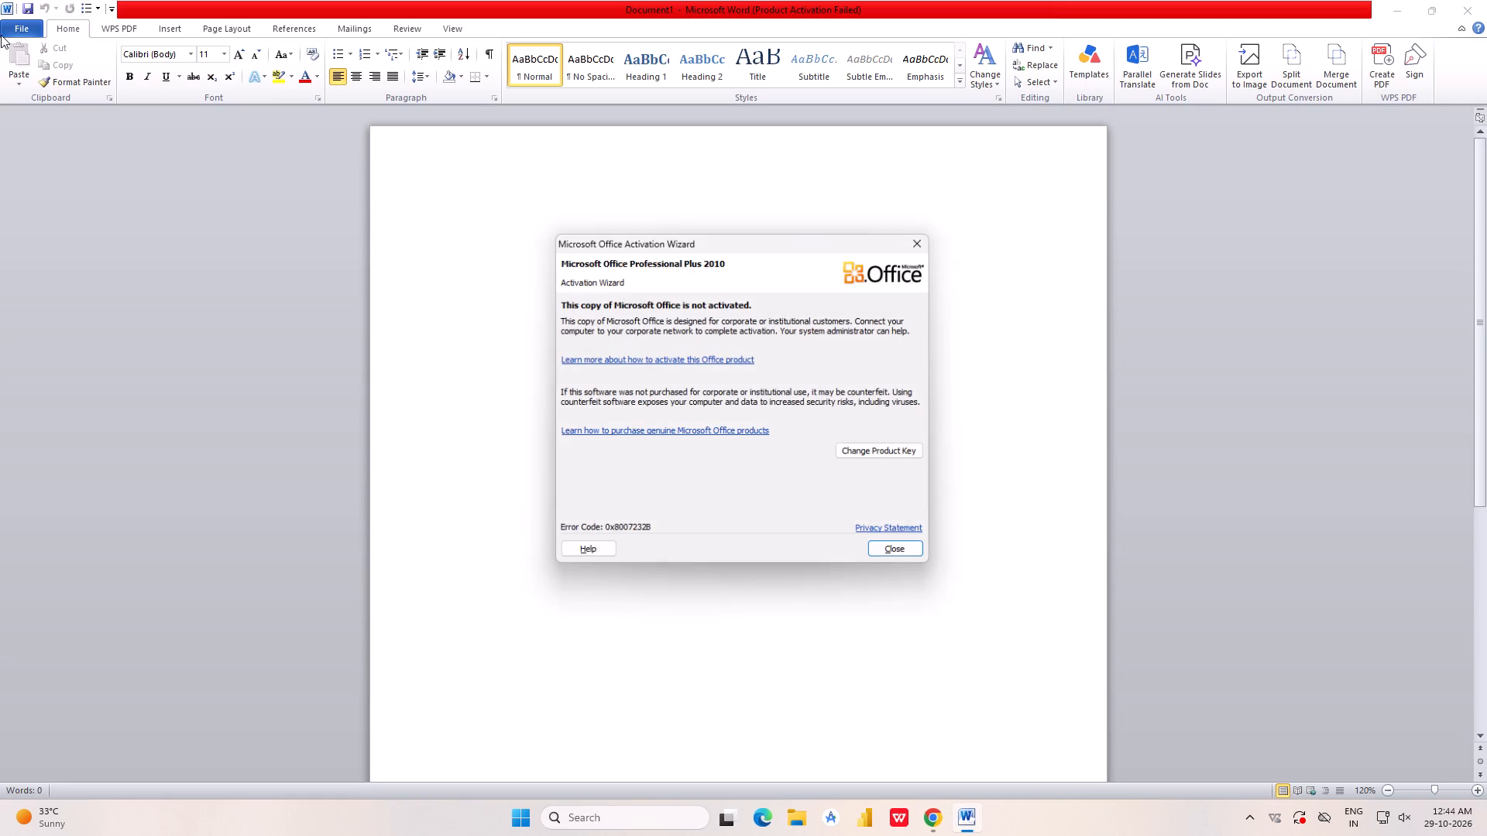
click(895, 548)
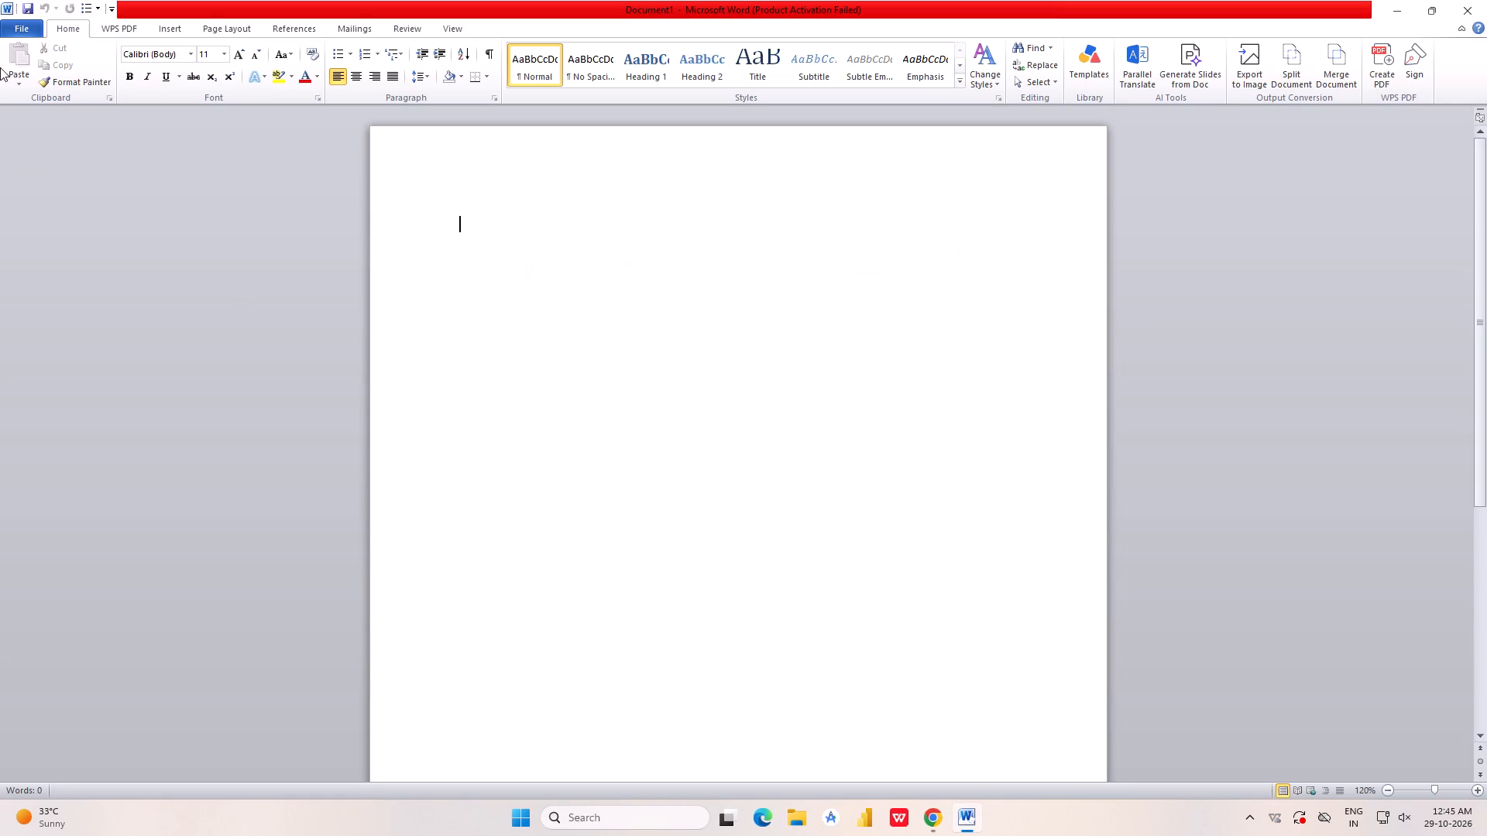
Open the document 9accb3d7a70643d786ca7c50fb8c8651 (1) from the Downloads folder and enable editing.
click(36, 22)
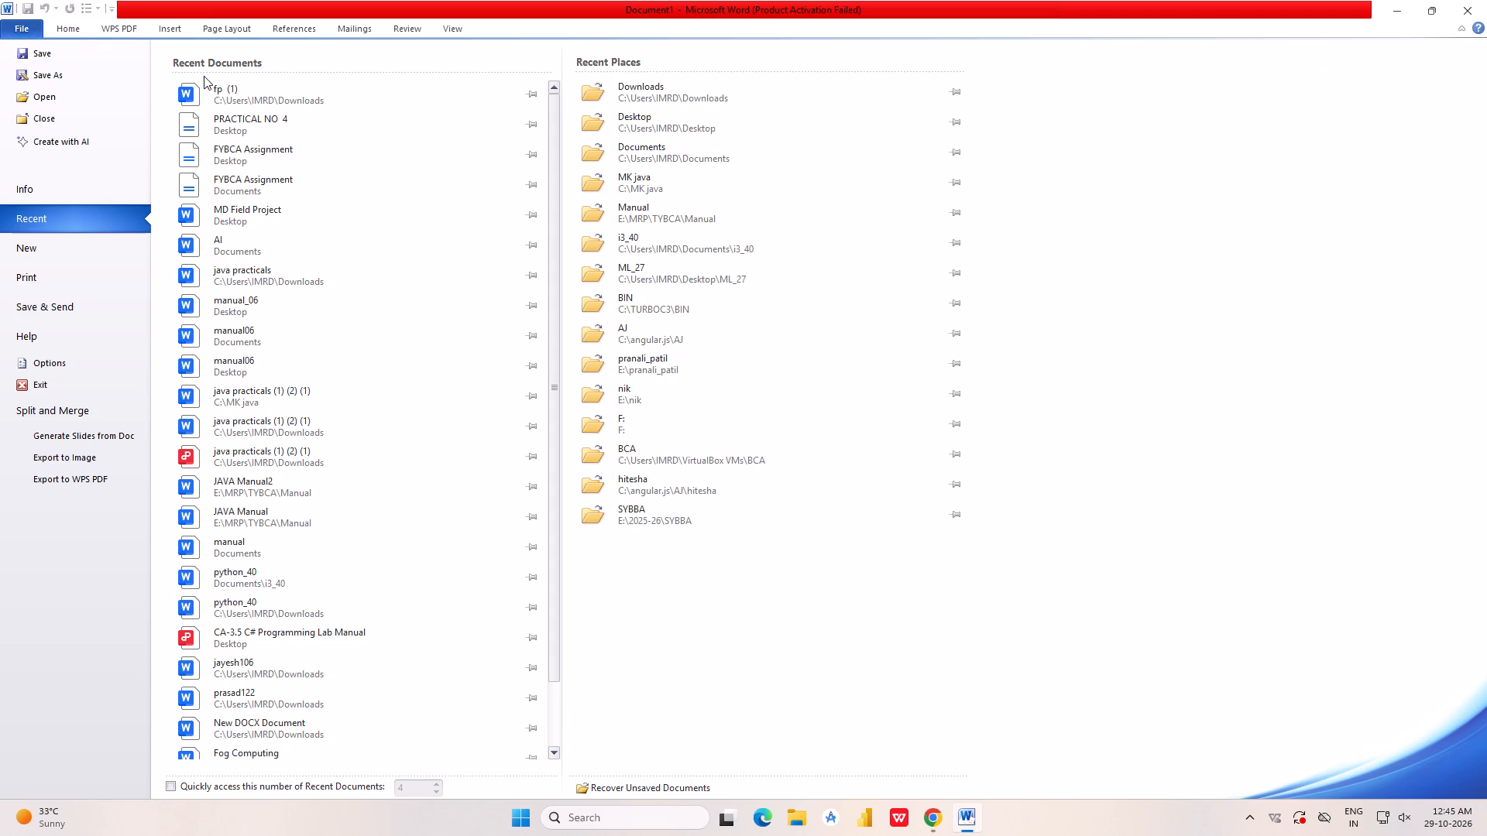
click(72, 89)
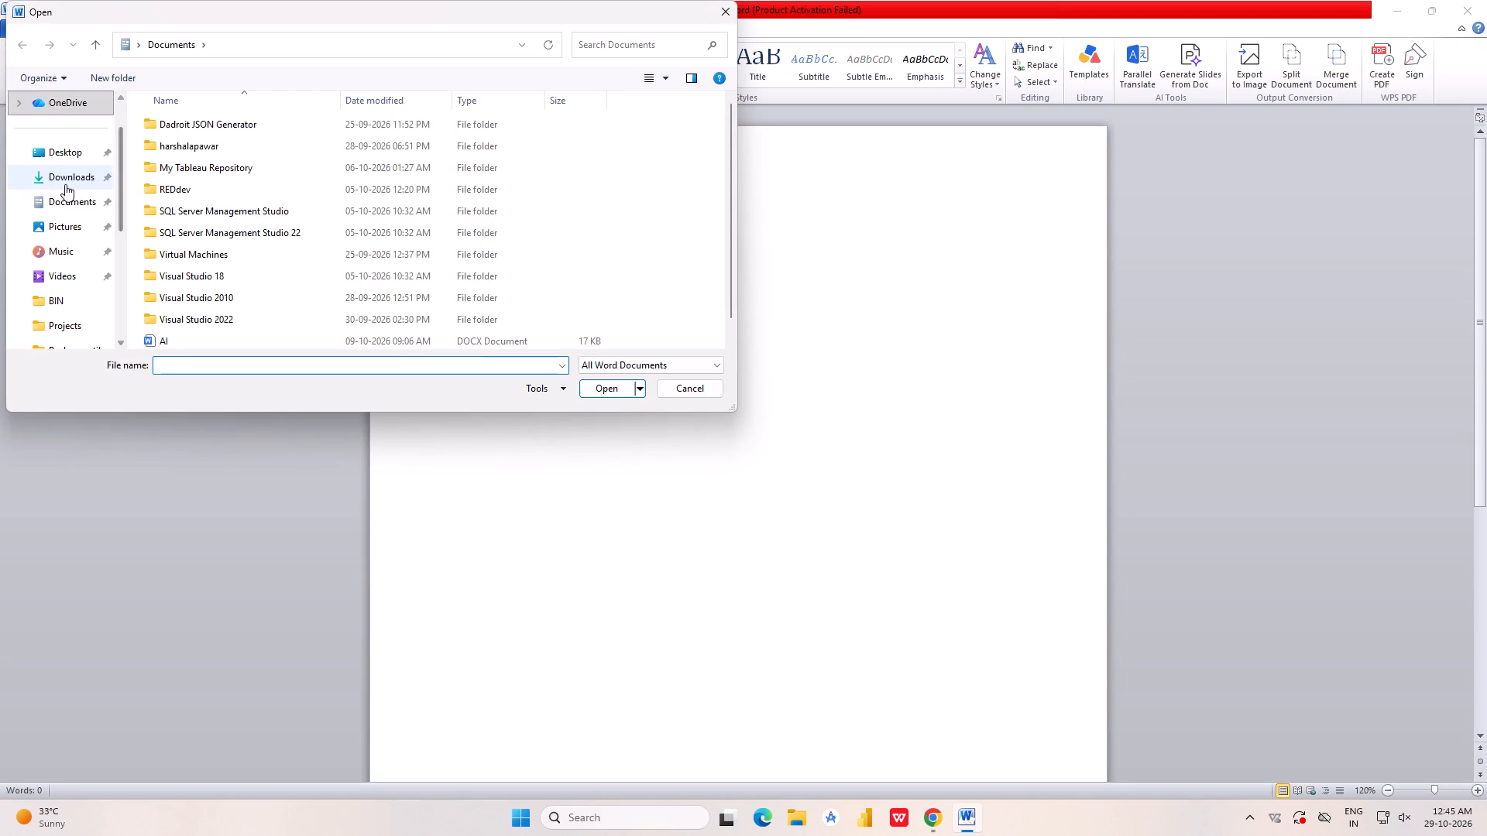
click(65, 184)
click(204, 138)
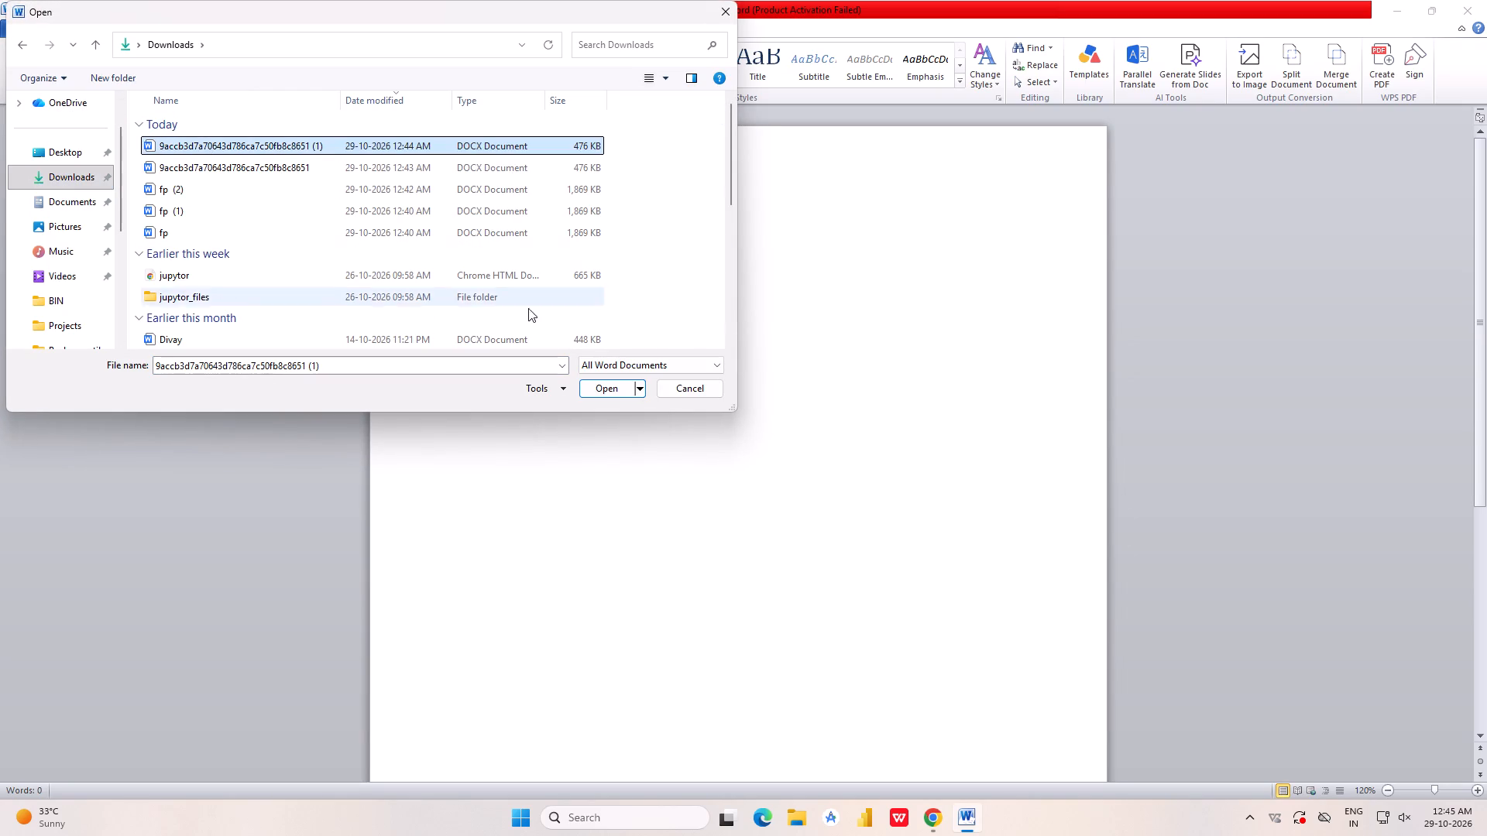
click(636, 394)
click(612, 395)
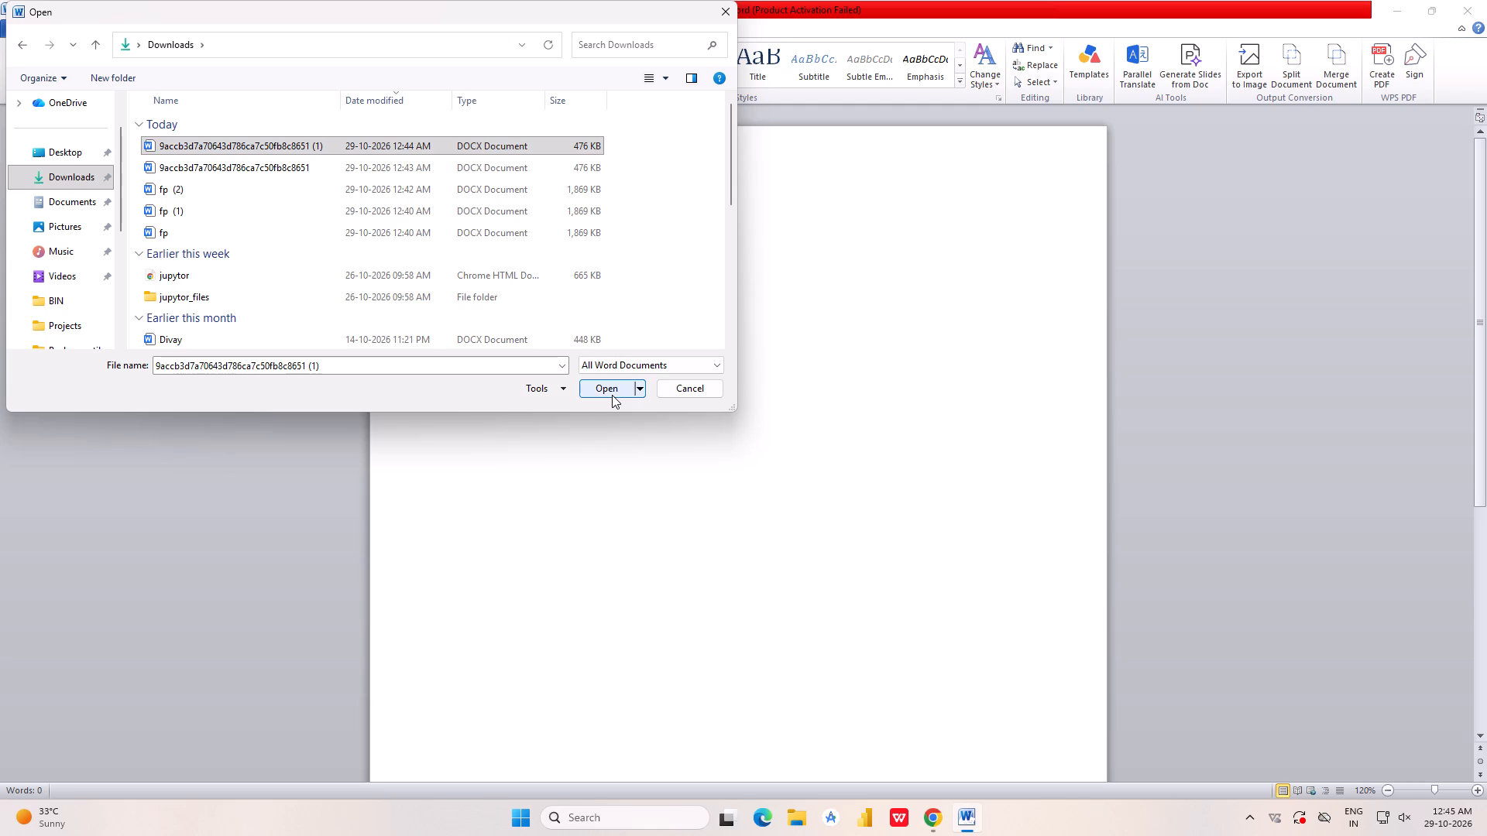
double_click(612, 395)
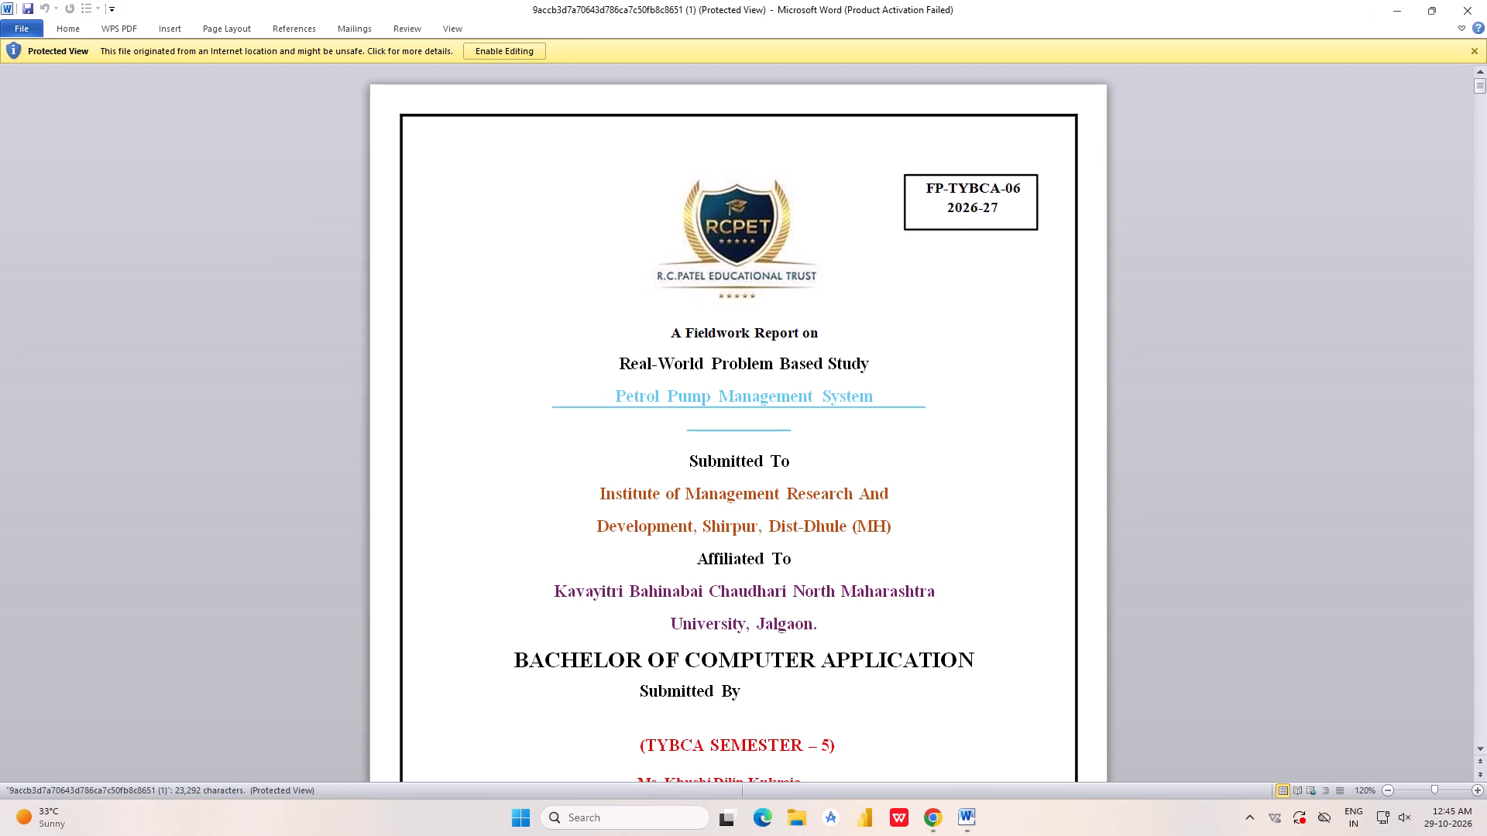
click(527, 55)
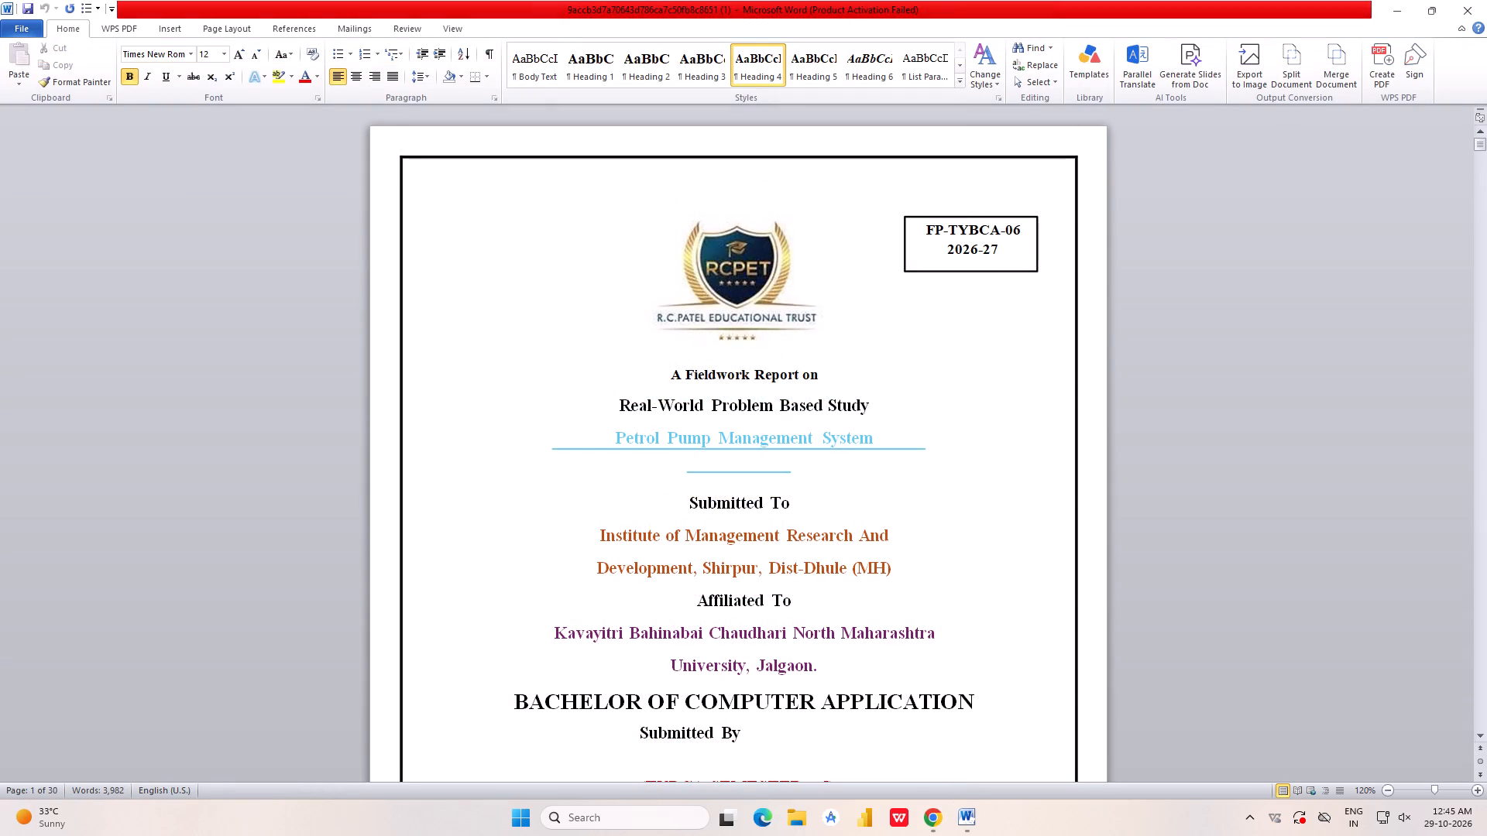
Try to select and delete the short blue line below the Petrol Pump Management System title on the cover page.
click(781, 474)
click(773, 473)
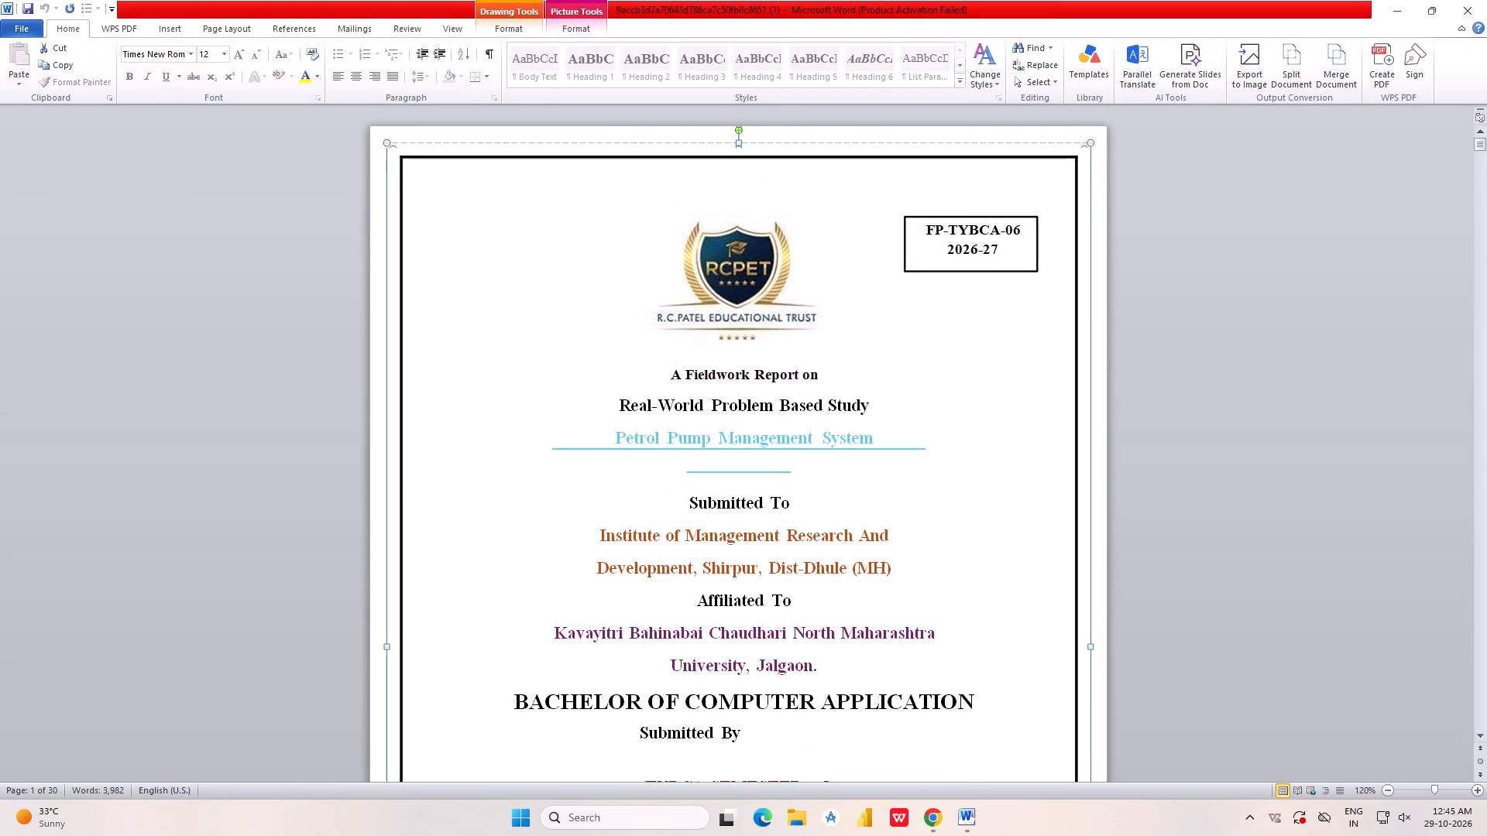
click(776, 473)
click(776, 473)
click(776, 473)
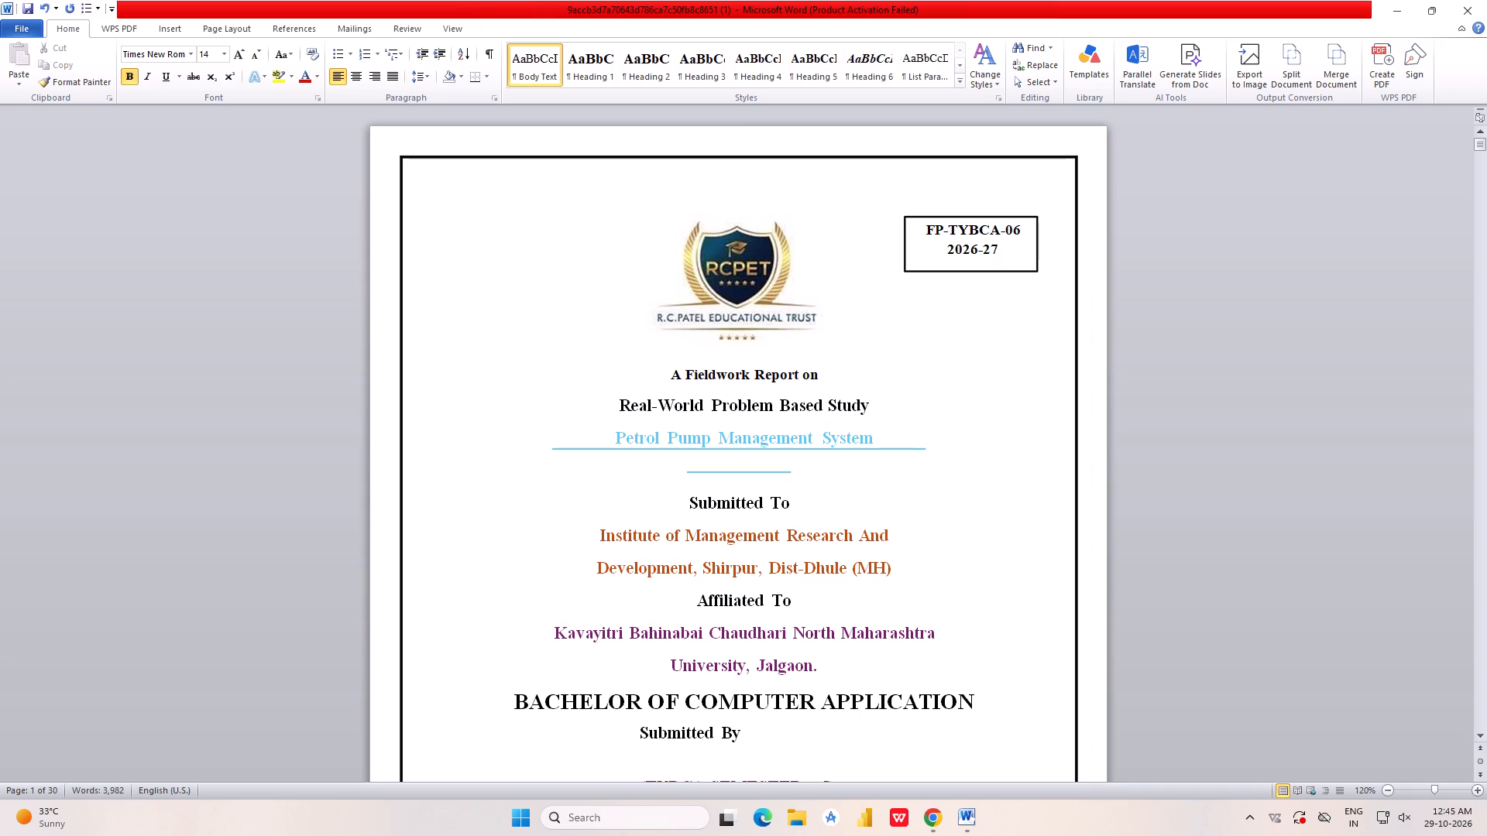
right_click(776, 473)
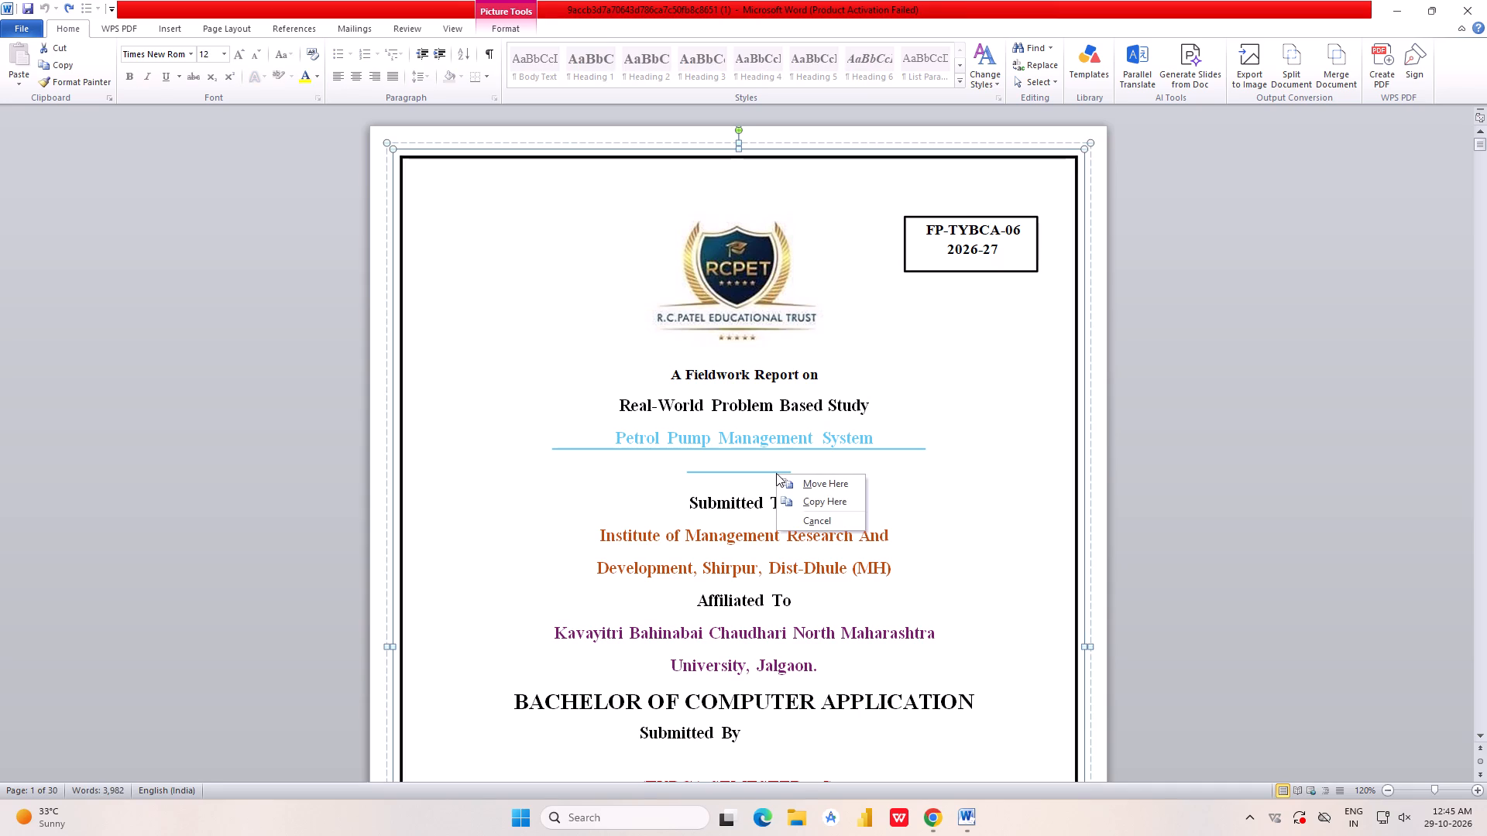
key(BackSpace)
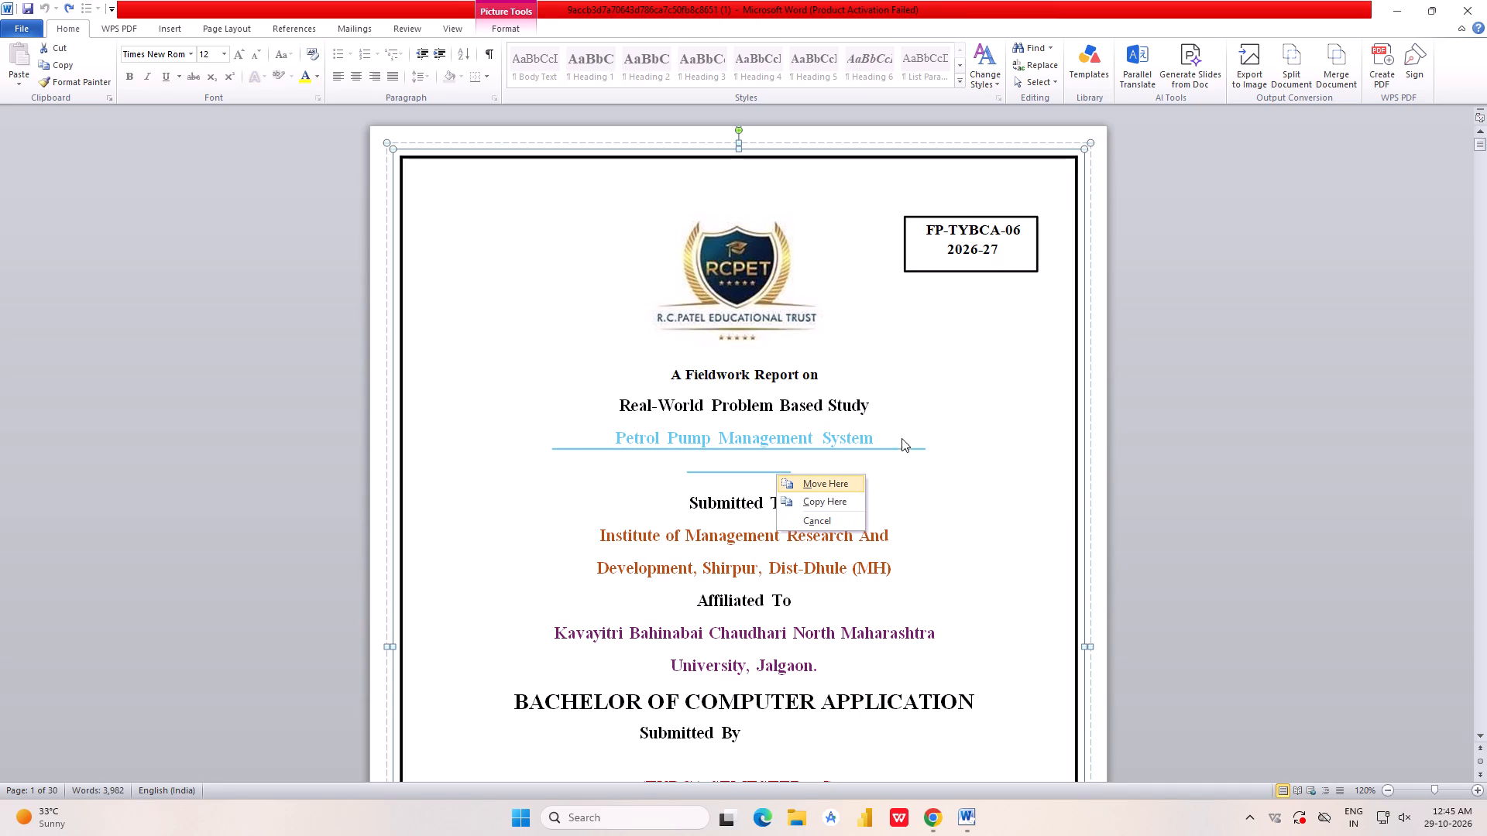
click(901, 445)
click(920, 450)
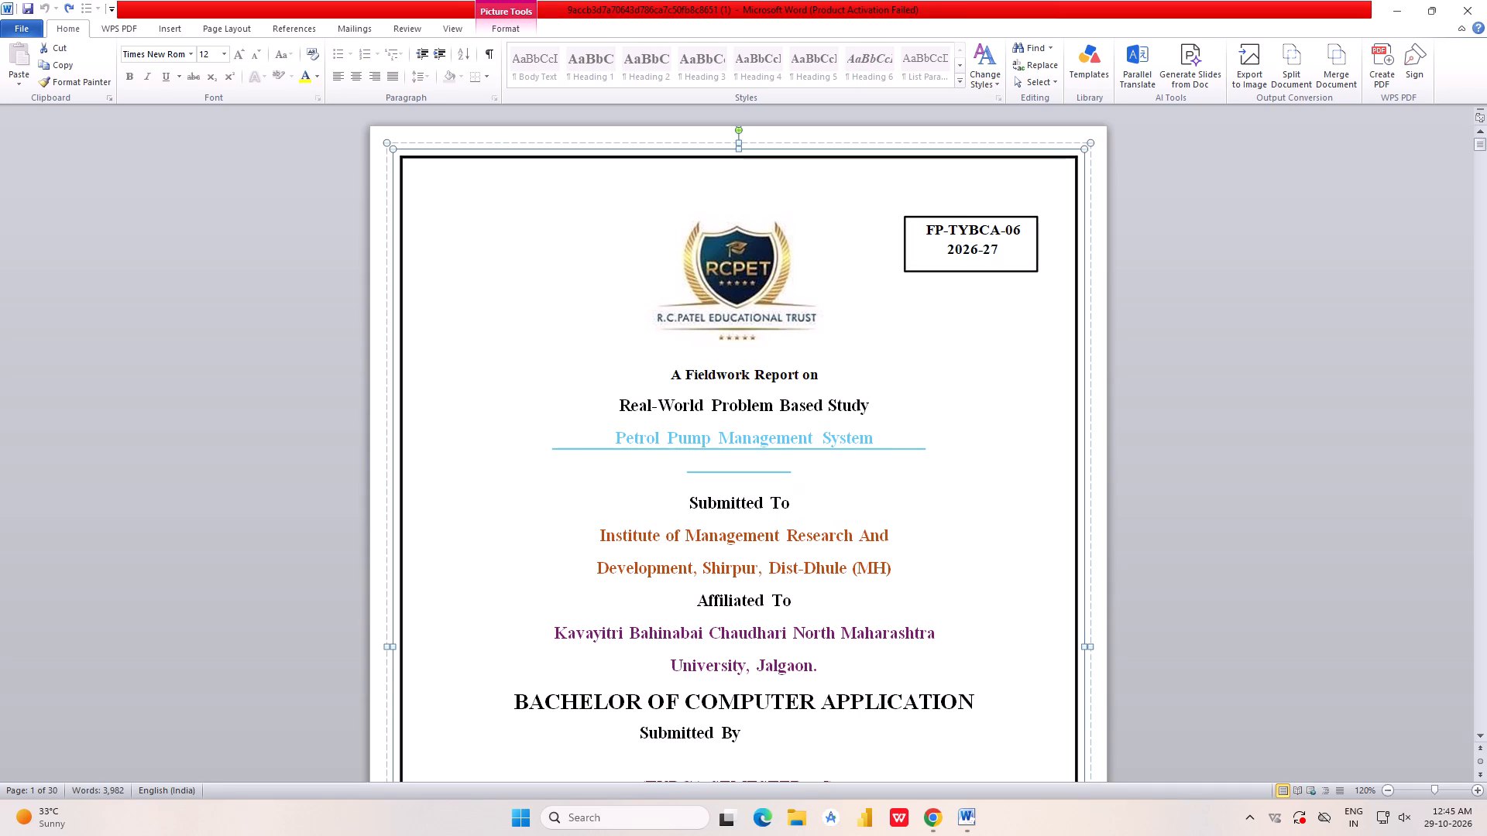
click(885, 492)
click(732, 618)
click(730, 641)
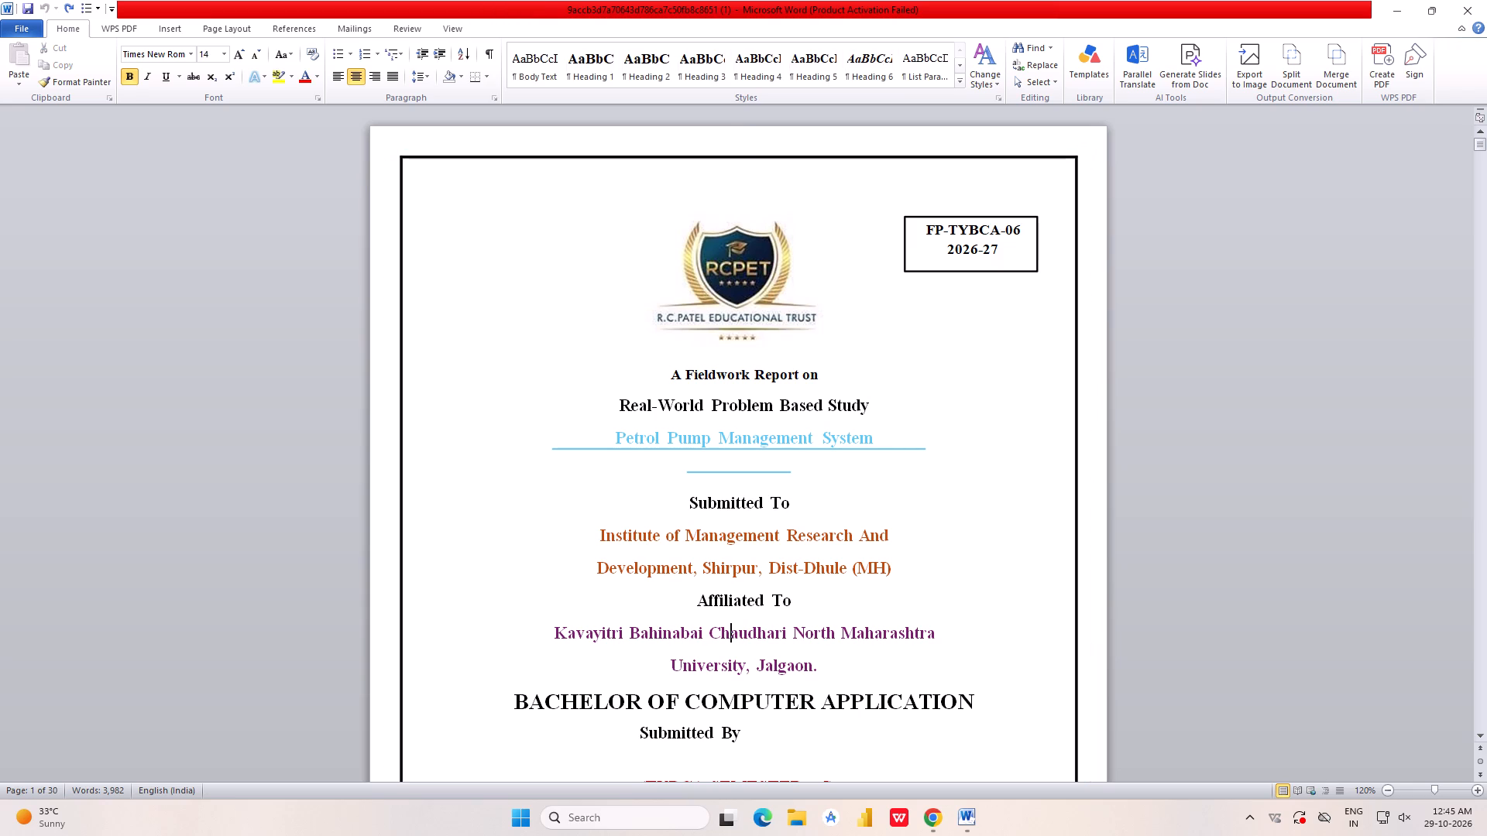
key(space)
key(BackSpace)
Join the Petrol Pump Management System title to the line above it and break it back onto its own line.
click(565, 447)
click(566, 447)
drag(572, 447, 595, 446)
right_drag(572, 447, 595, 446)
drag(595, 446, 636, 457)
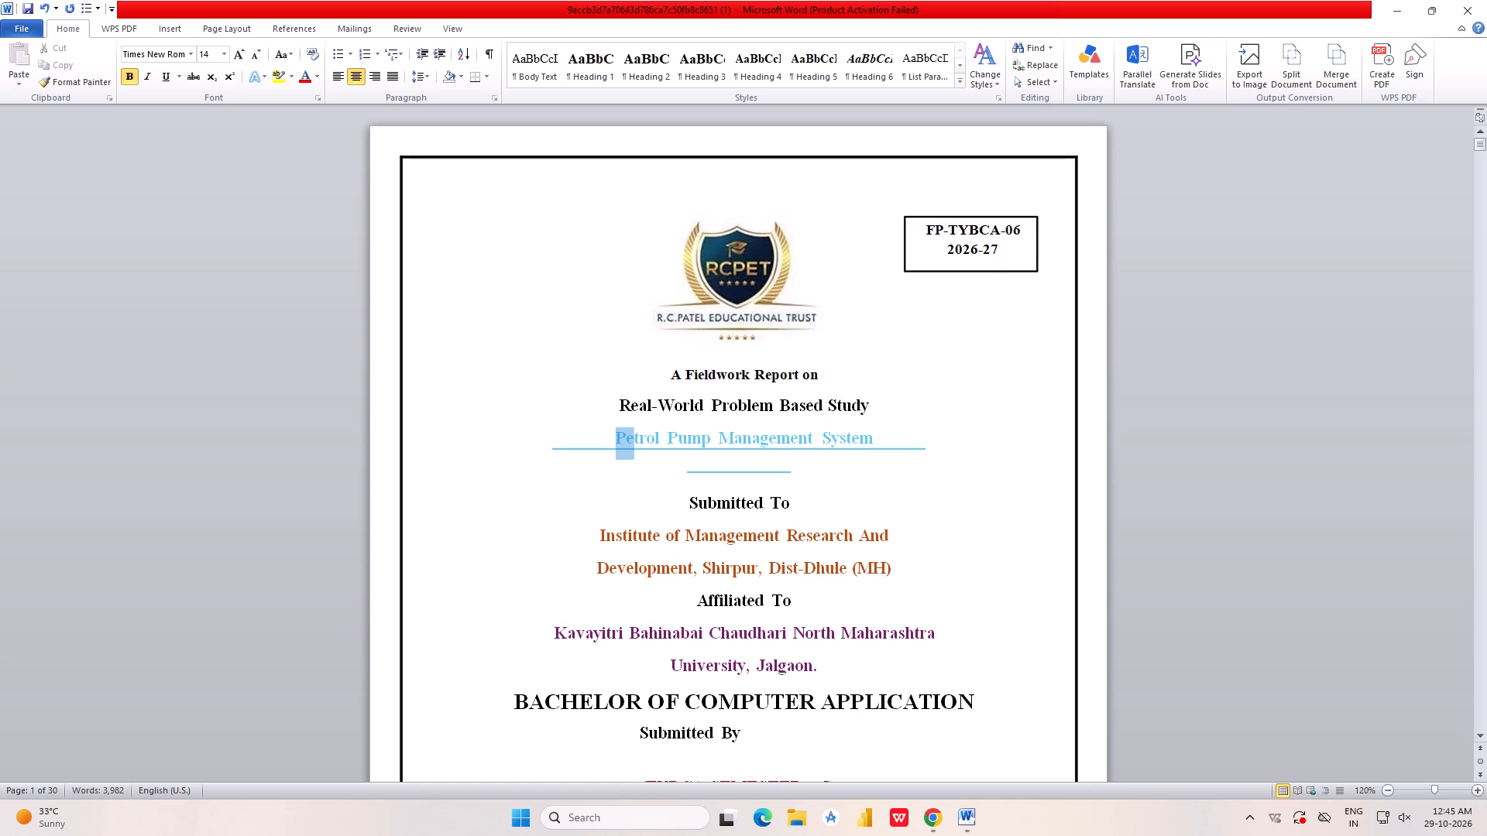
drag(636, 457, 658, 465)
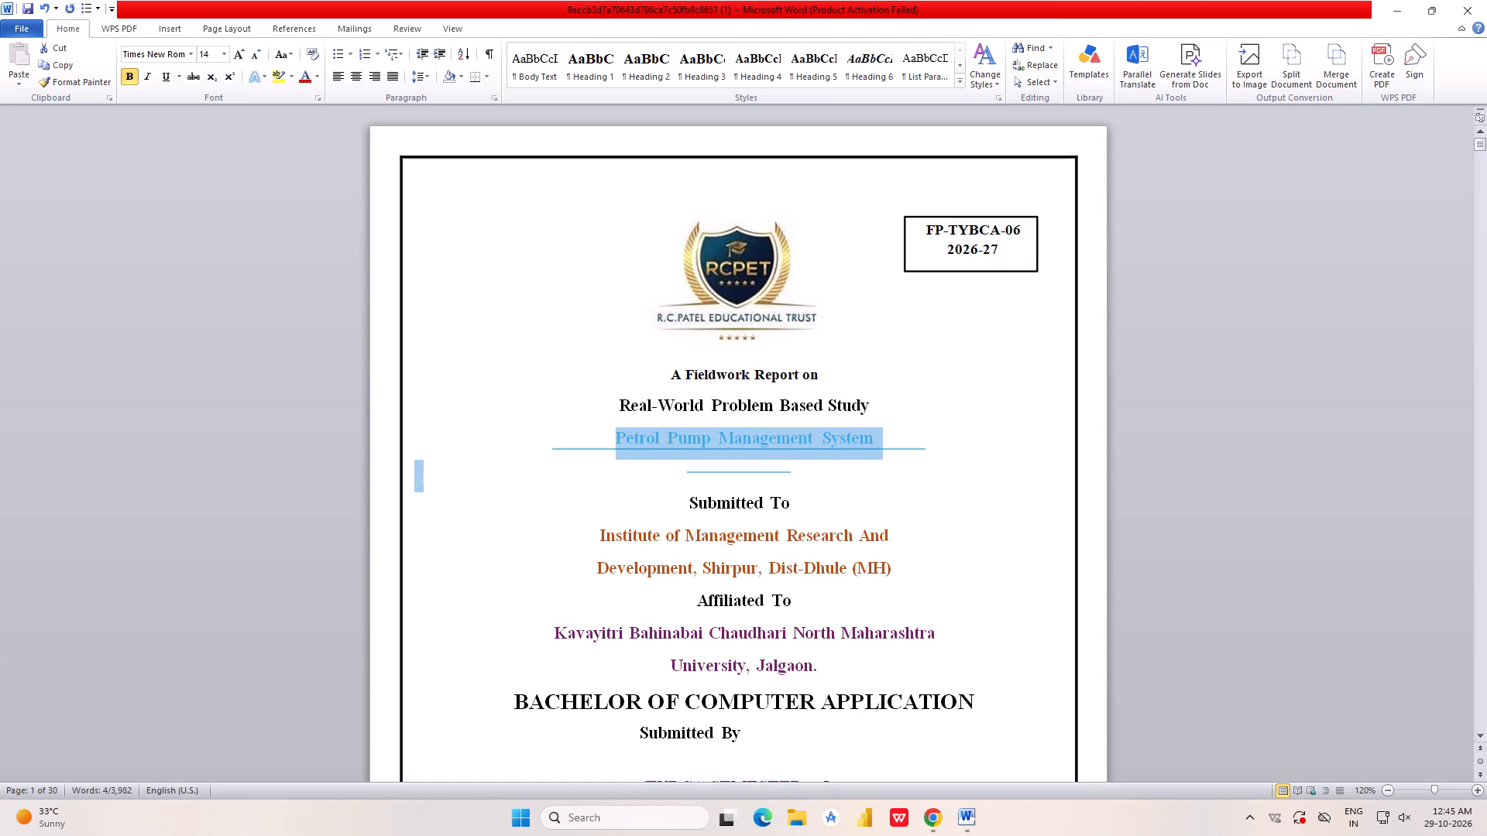
click(624, 442)
click(613, 437)
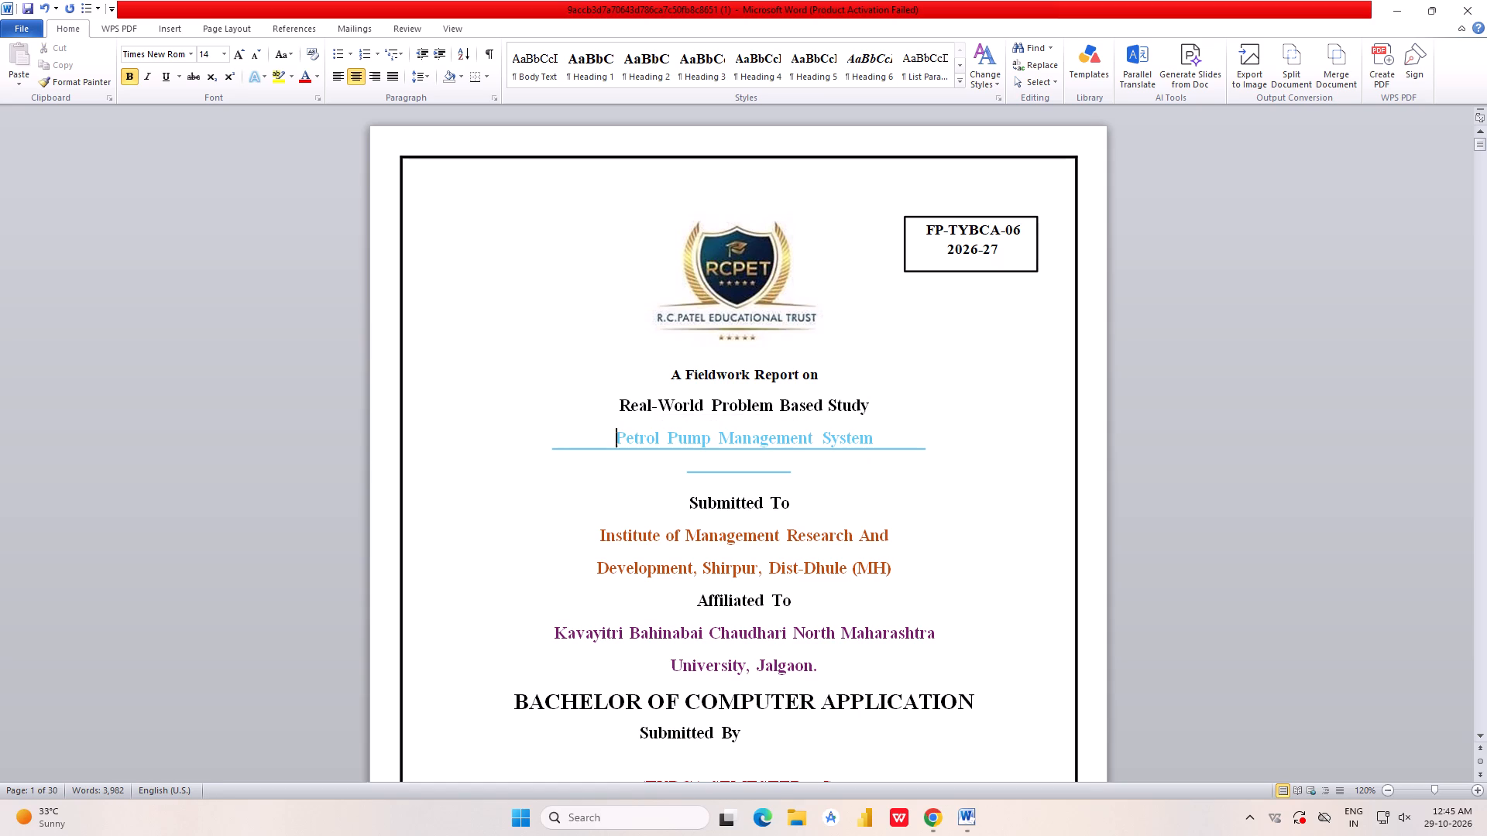
key(BackSpace)
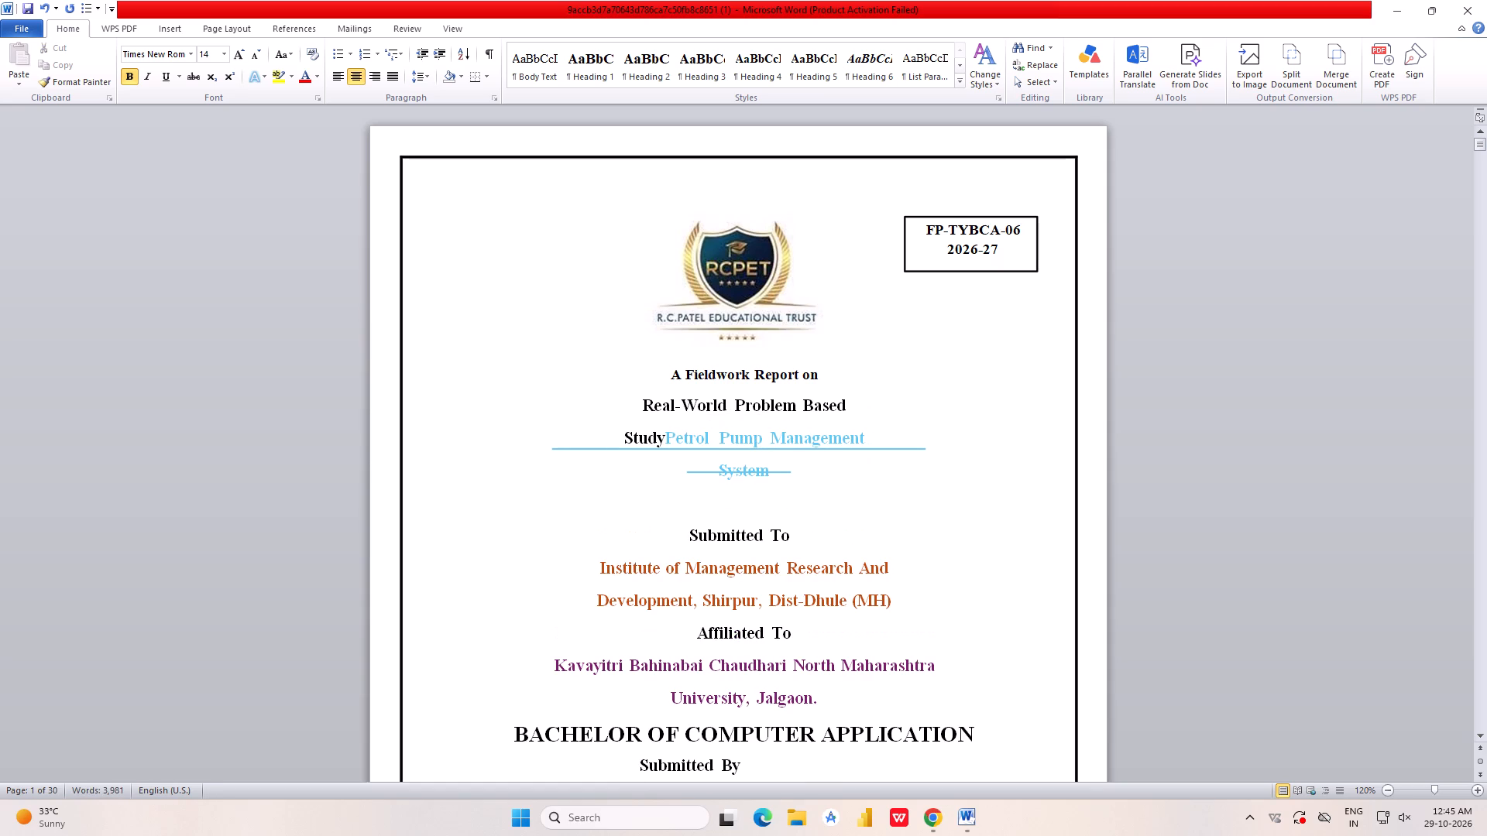
key(Return)
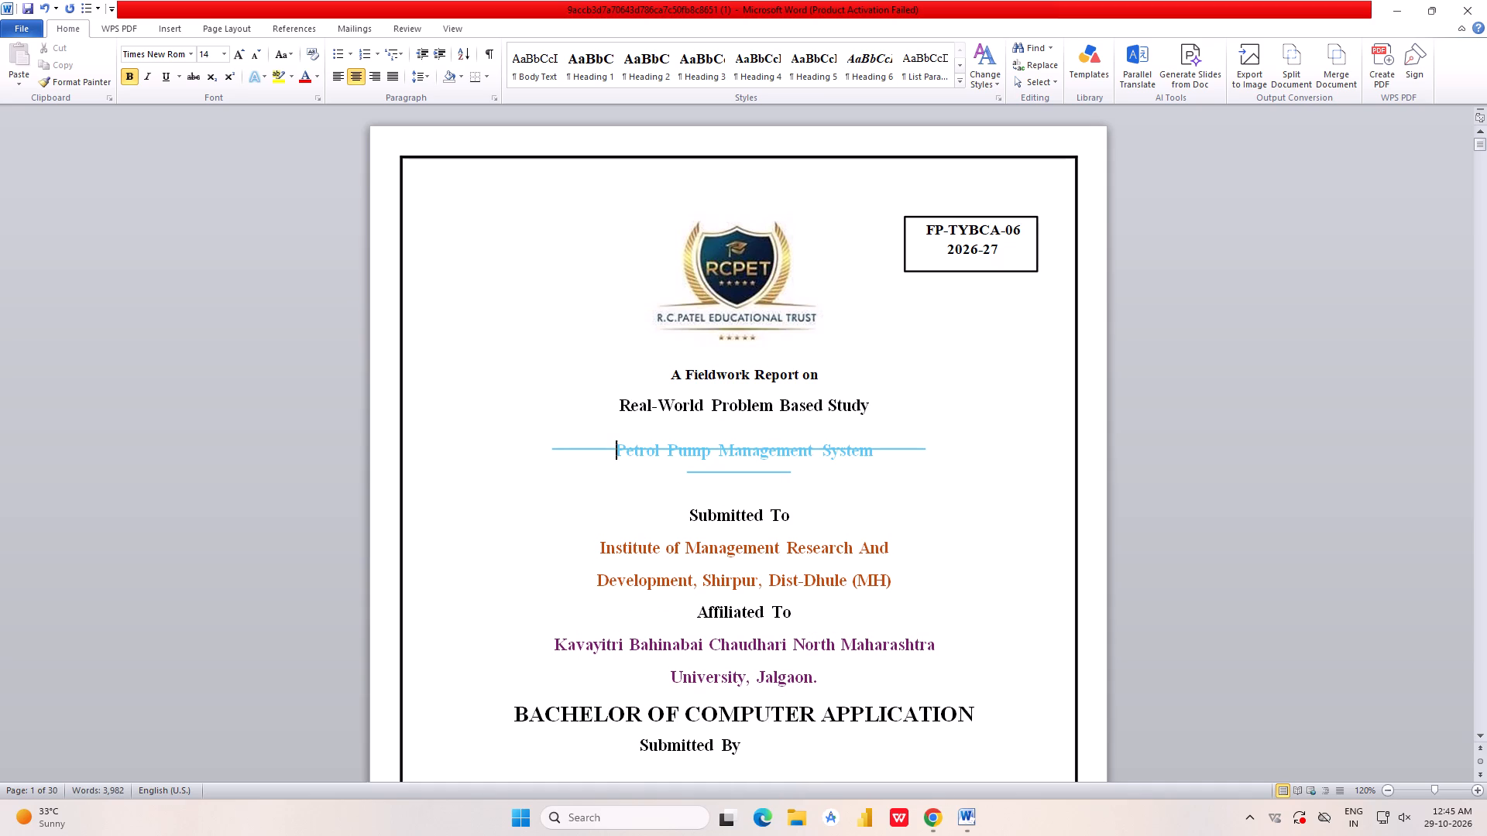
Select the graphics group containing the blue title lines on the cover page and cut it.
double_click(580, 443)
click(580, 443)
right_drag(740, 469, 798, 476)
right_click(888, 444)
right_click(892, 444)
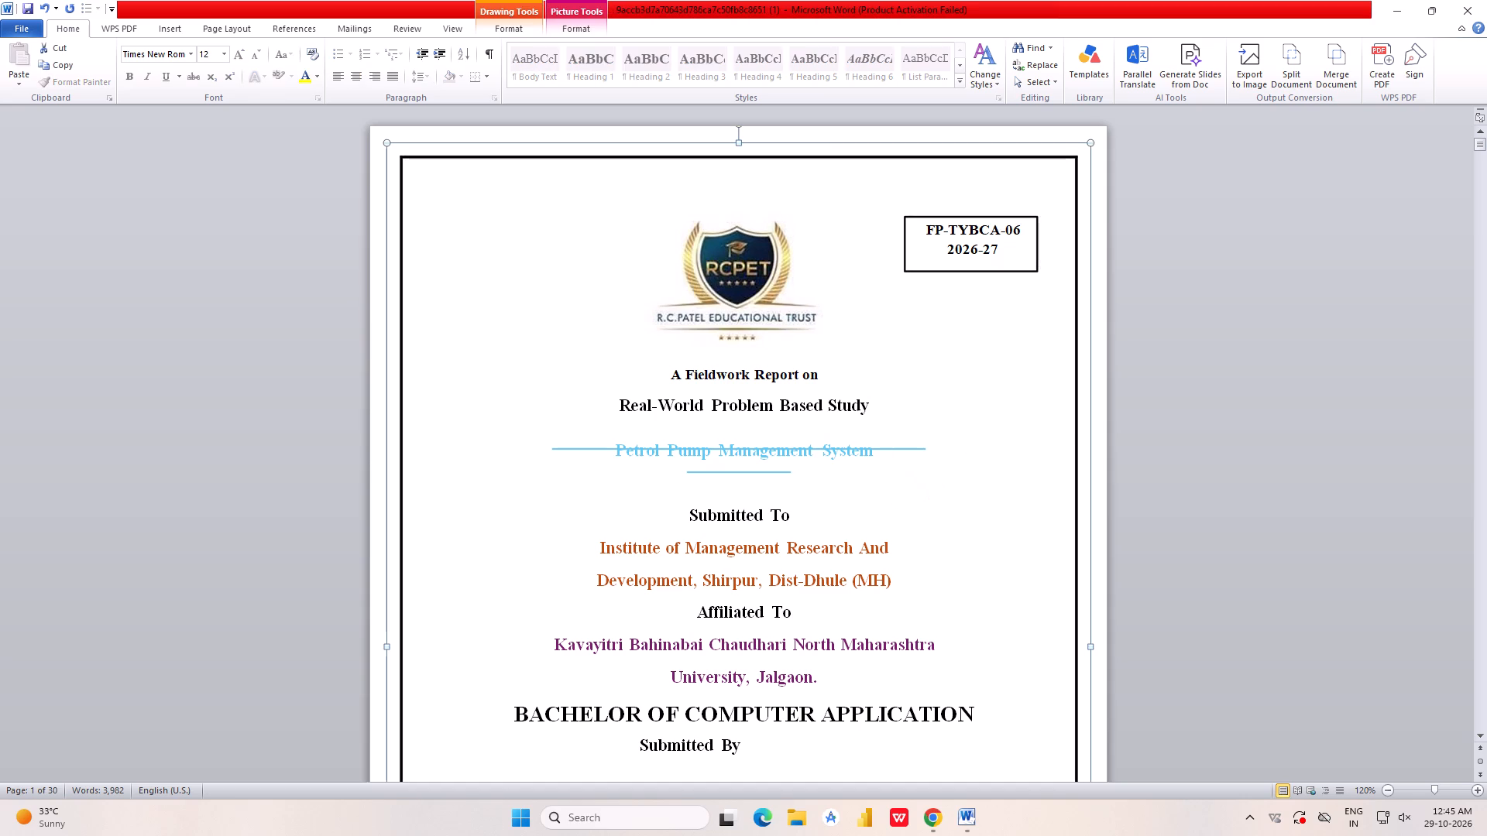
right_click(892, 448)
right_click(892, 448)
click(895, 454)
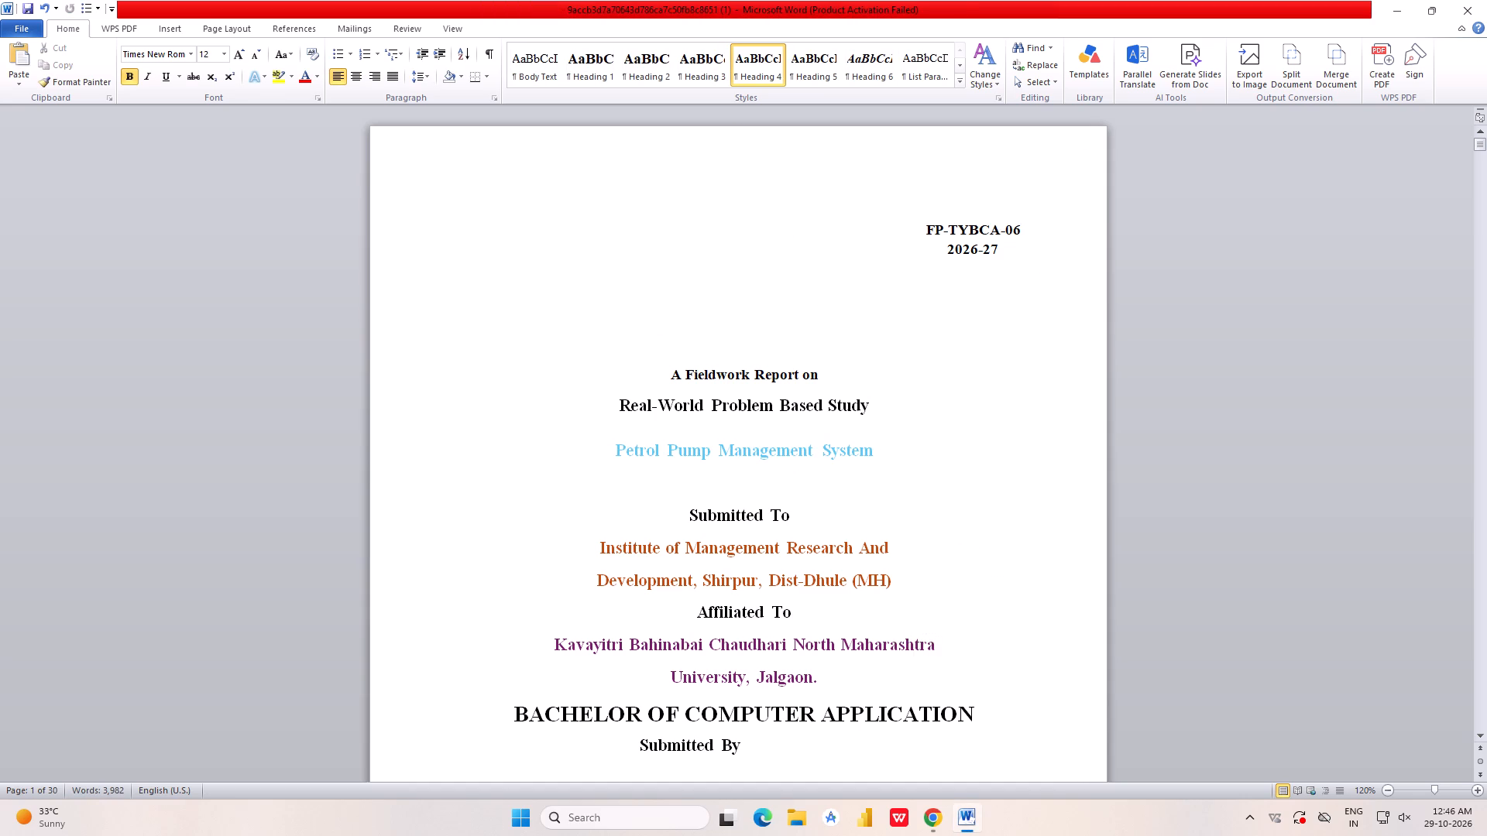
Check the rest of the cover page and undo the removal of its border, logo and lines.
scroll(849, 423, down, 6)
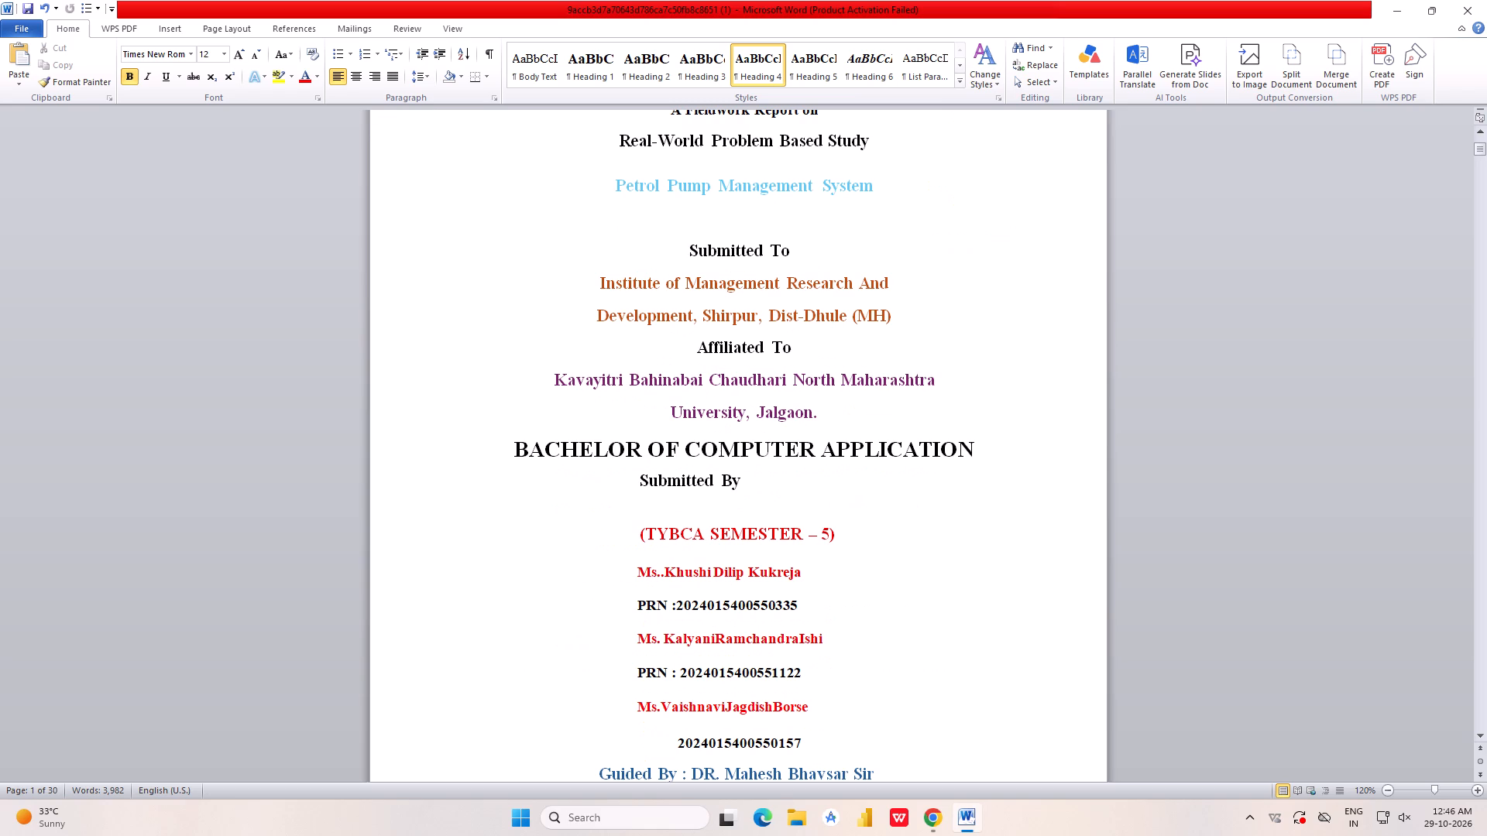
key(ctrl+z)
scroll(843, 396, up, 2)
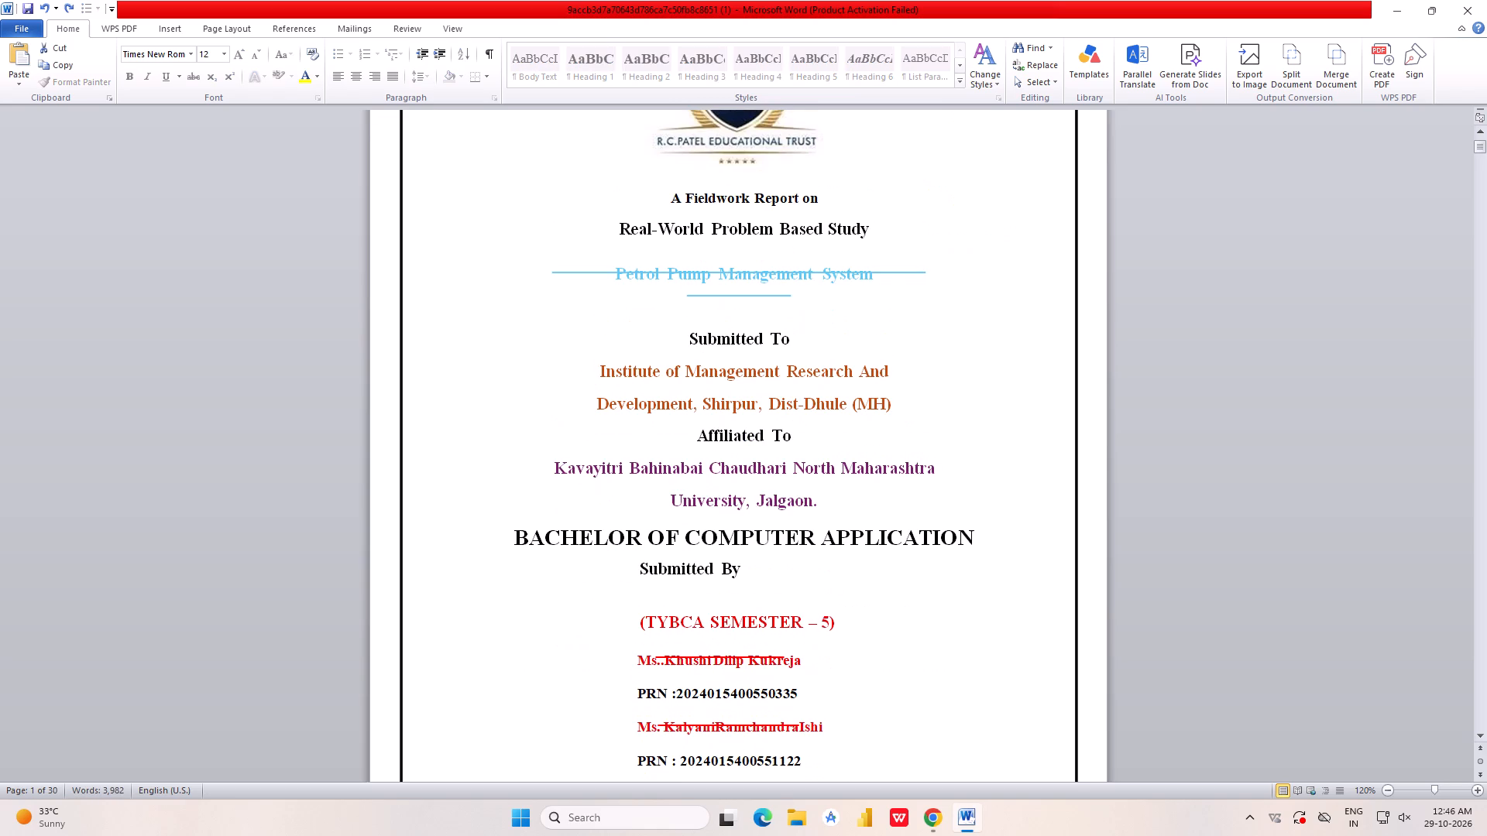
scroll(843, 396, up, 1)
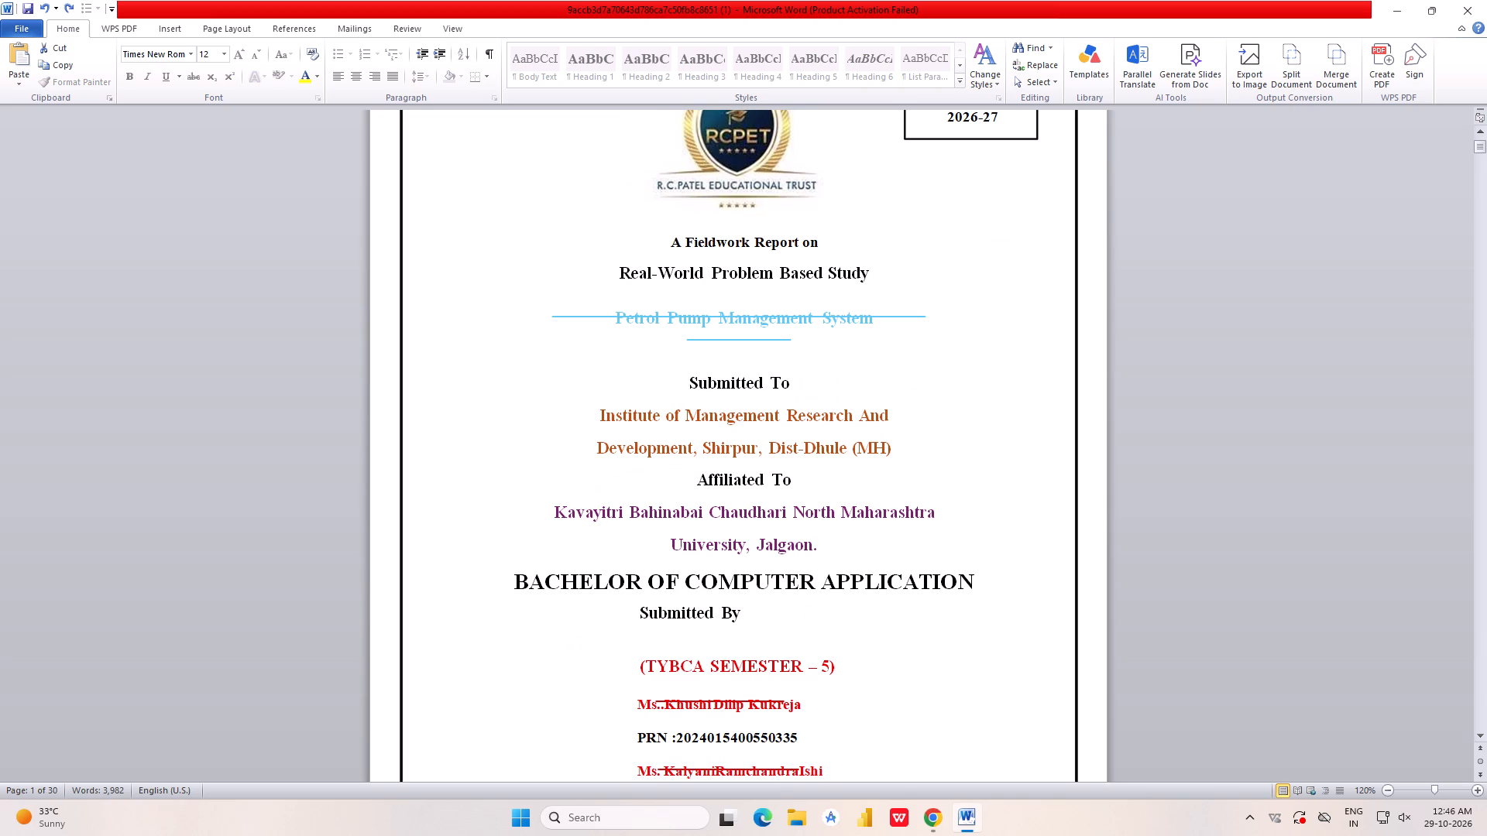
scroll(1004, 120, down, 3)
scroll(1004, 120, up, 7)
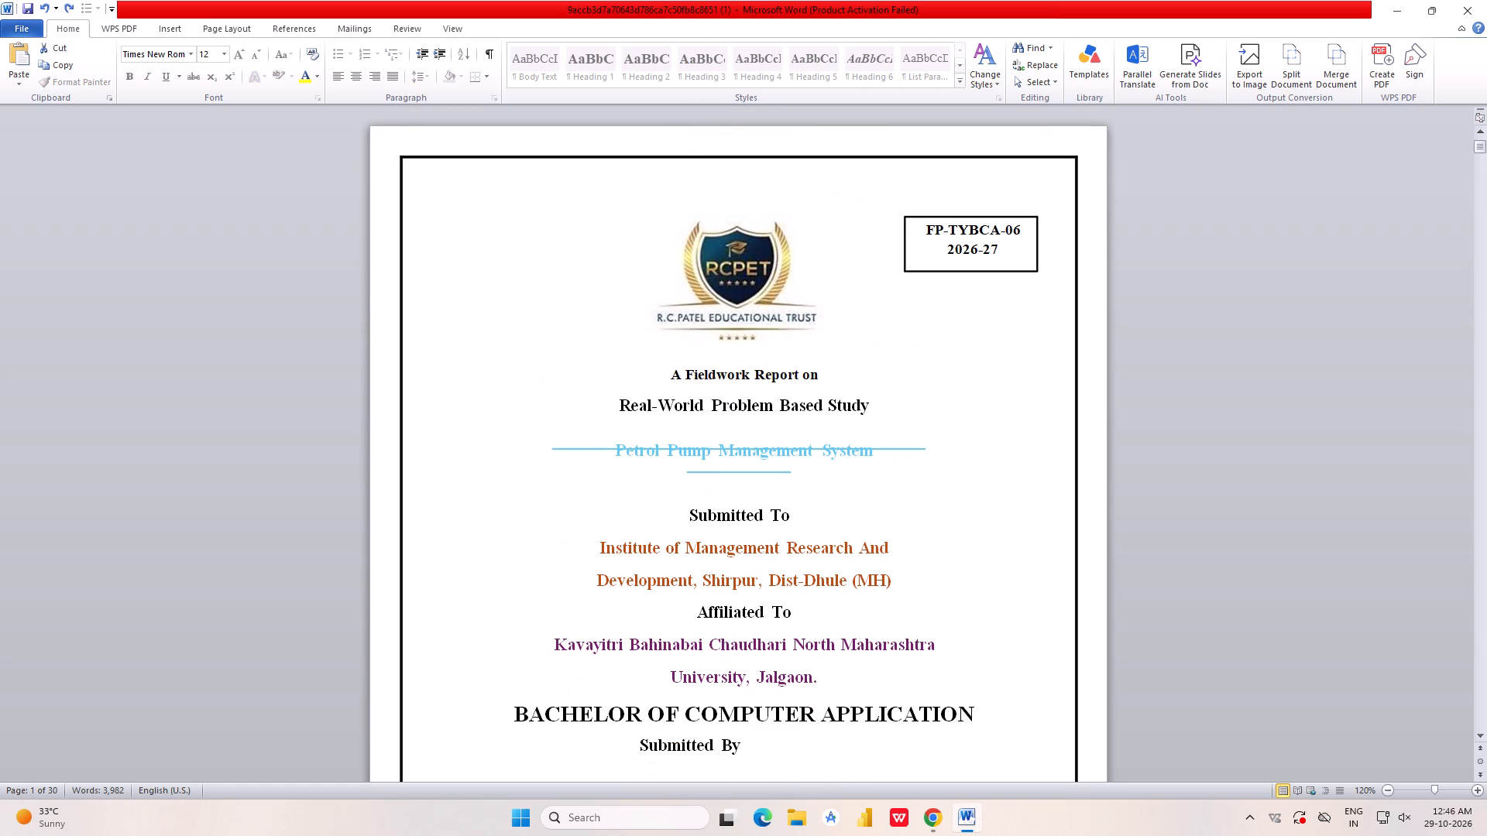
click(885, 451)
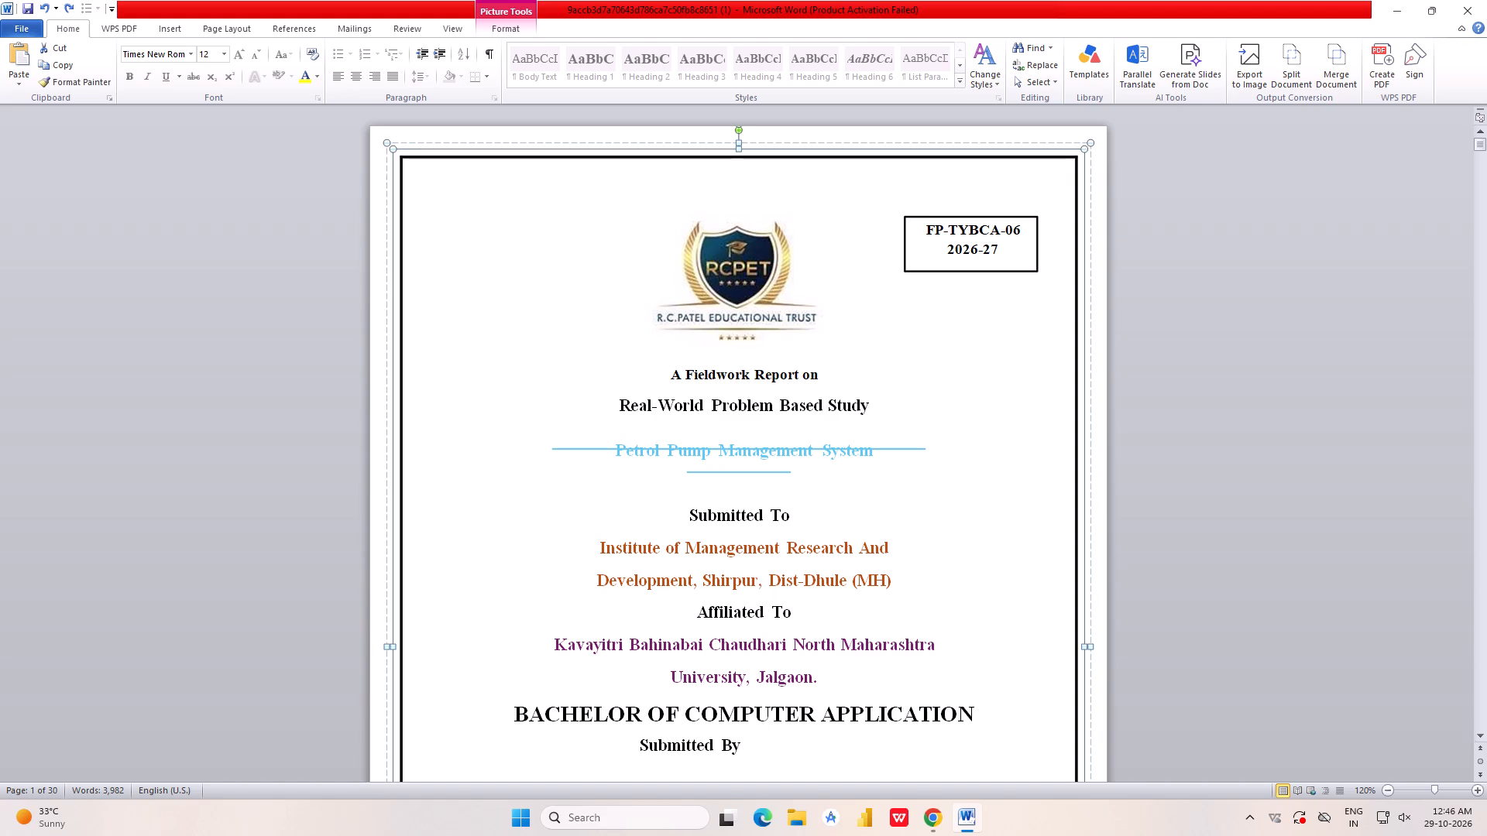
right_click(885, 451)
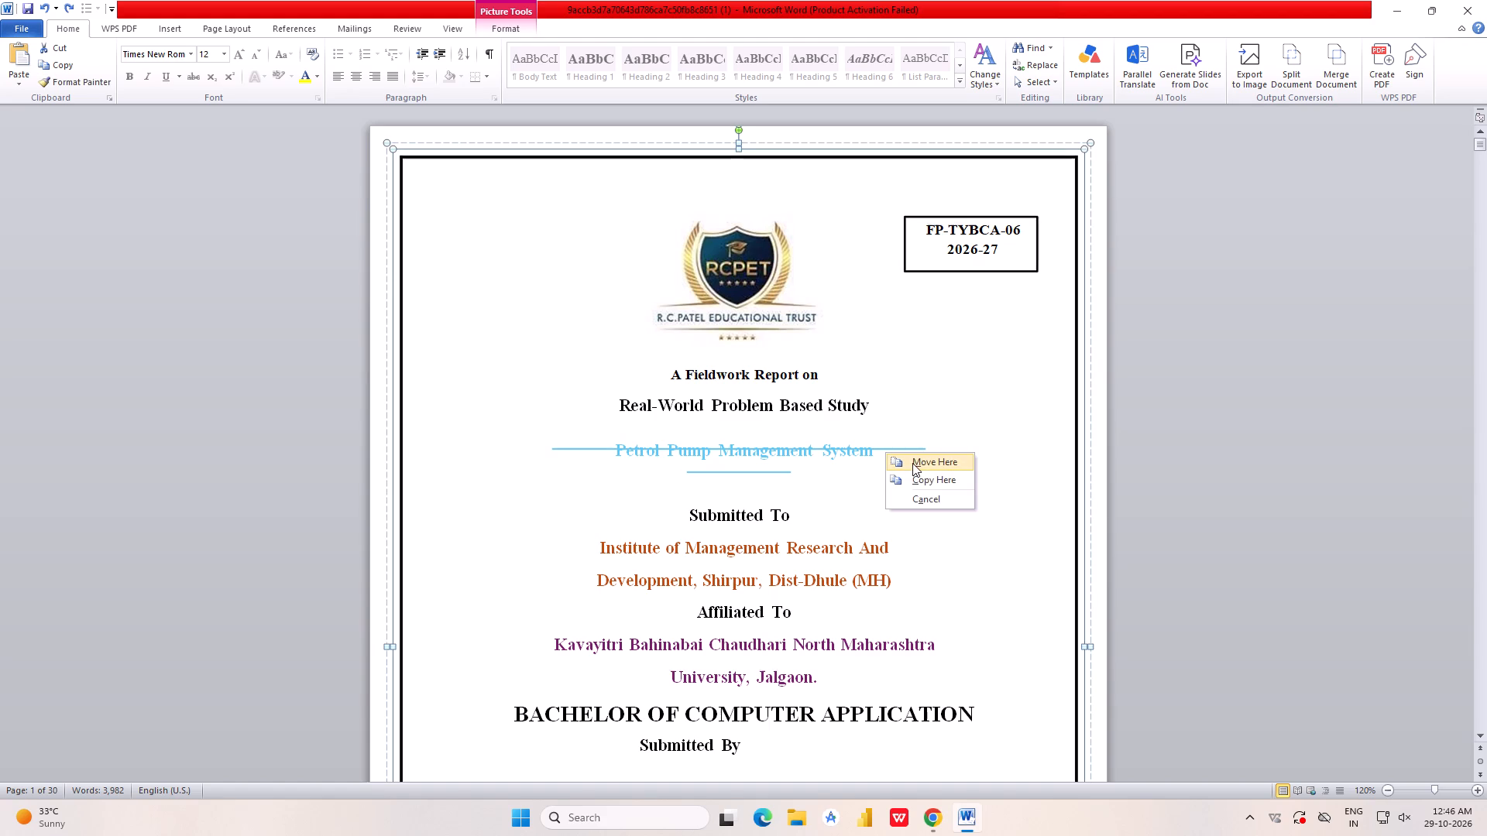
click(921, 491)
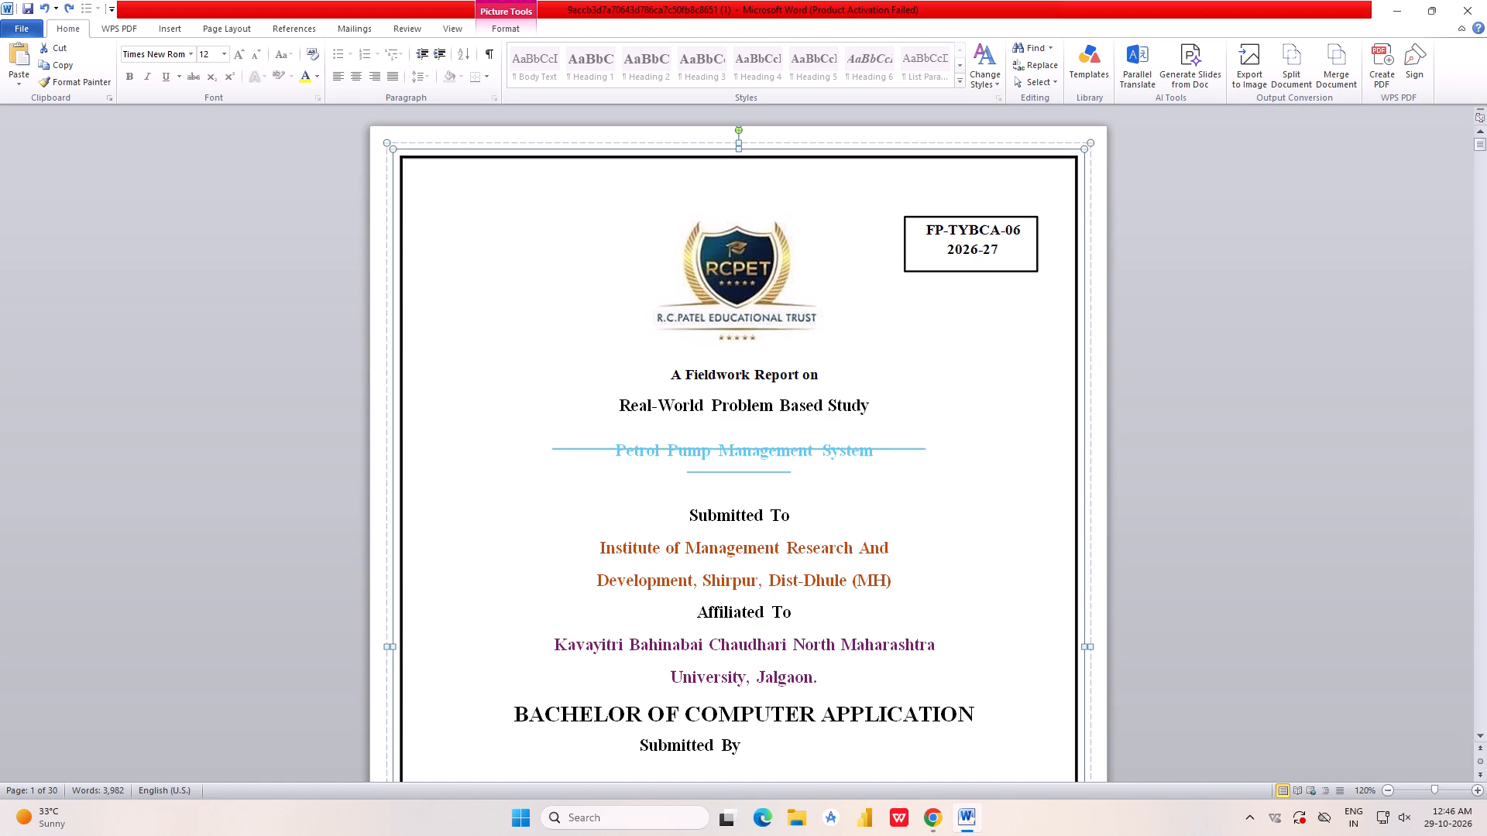
Select the short blue line below the Petrol Pump Management System title on the cover page and cut it.
right_click(909, 446)
click(781, 465)
click(779, 471)
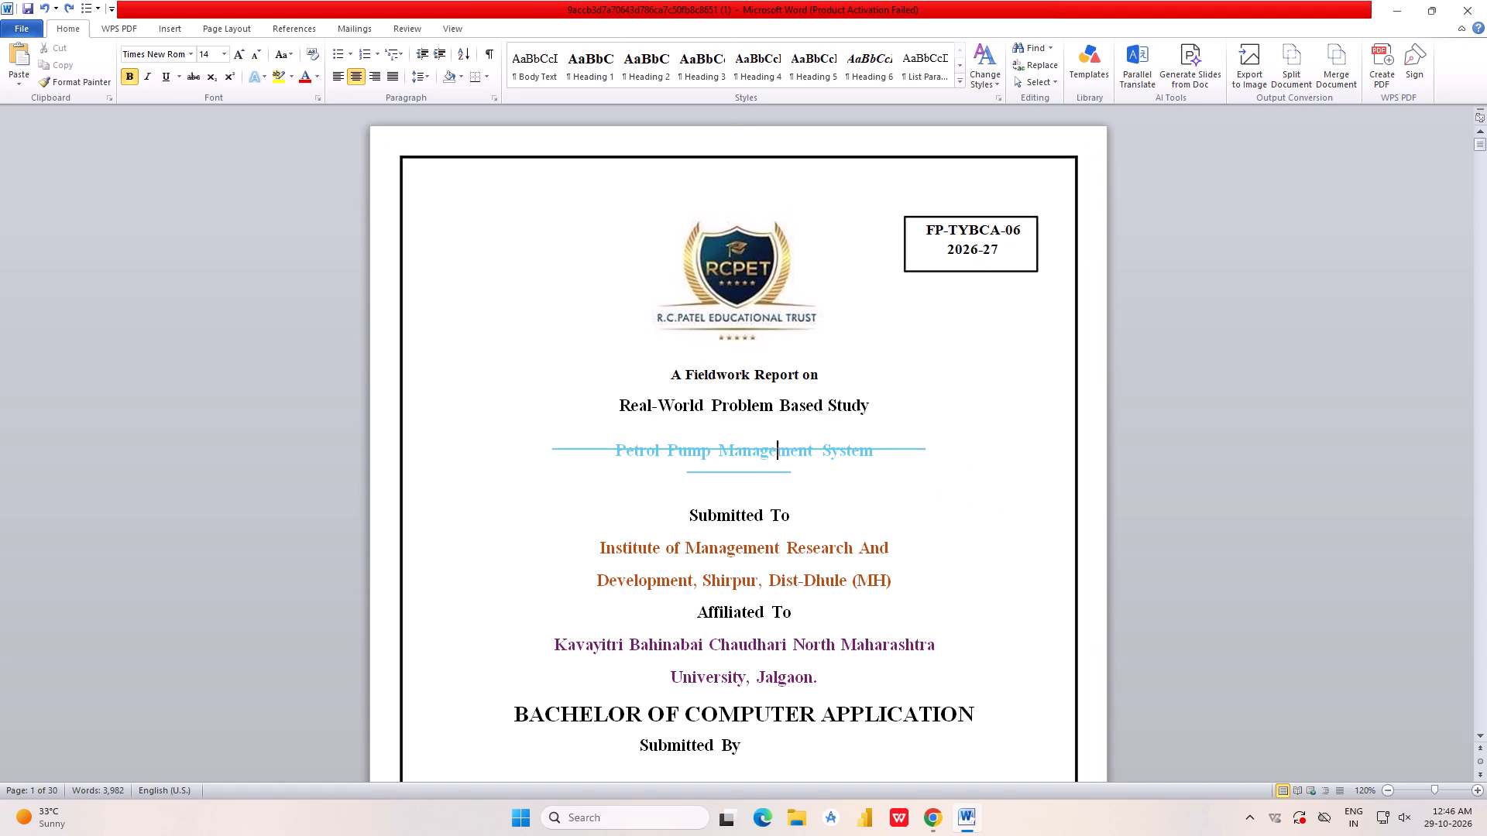
right_click(779, 471)
click(767, 470)
click(766, 474)
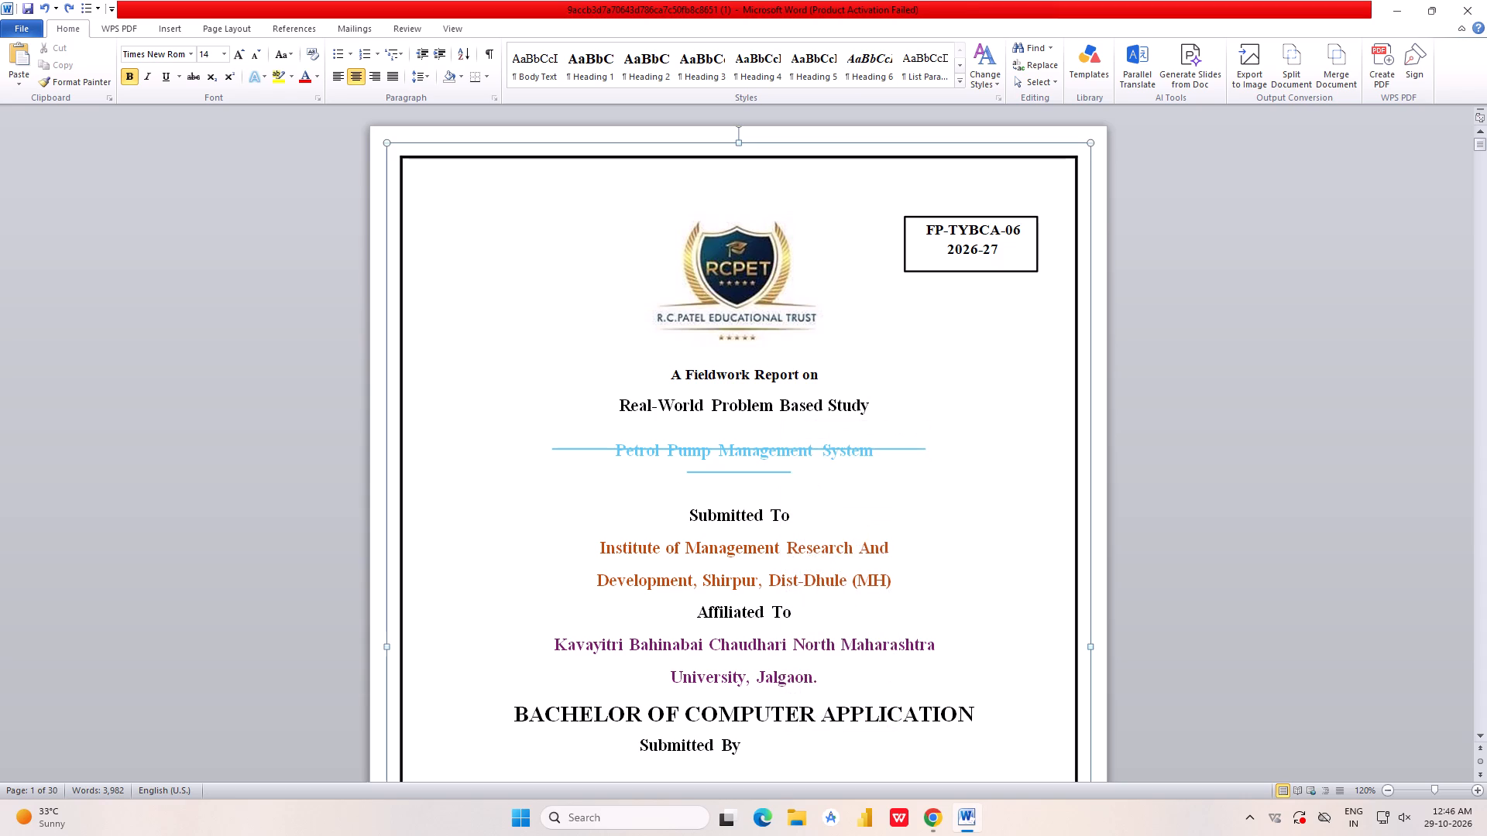
right_click(766, 474)
click(766, 473)
click(762, 473)
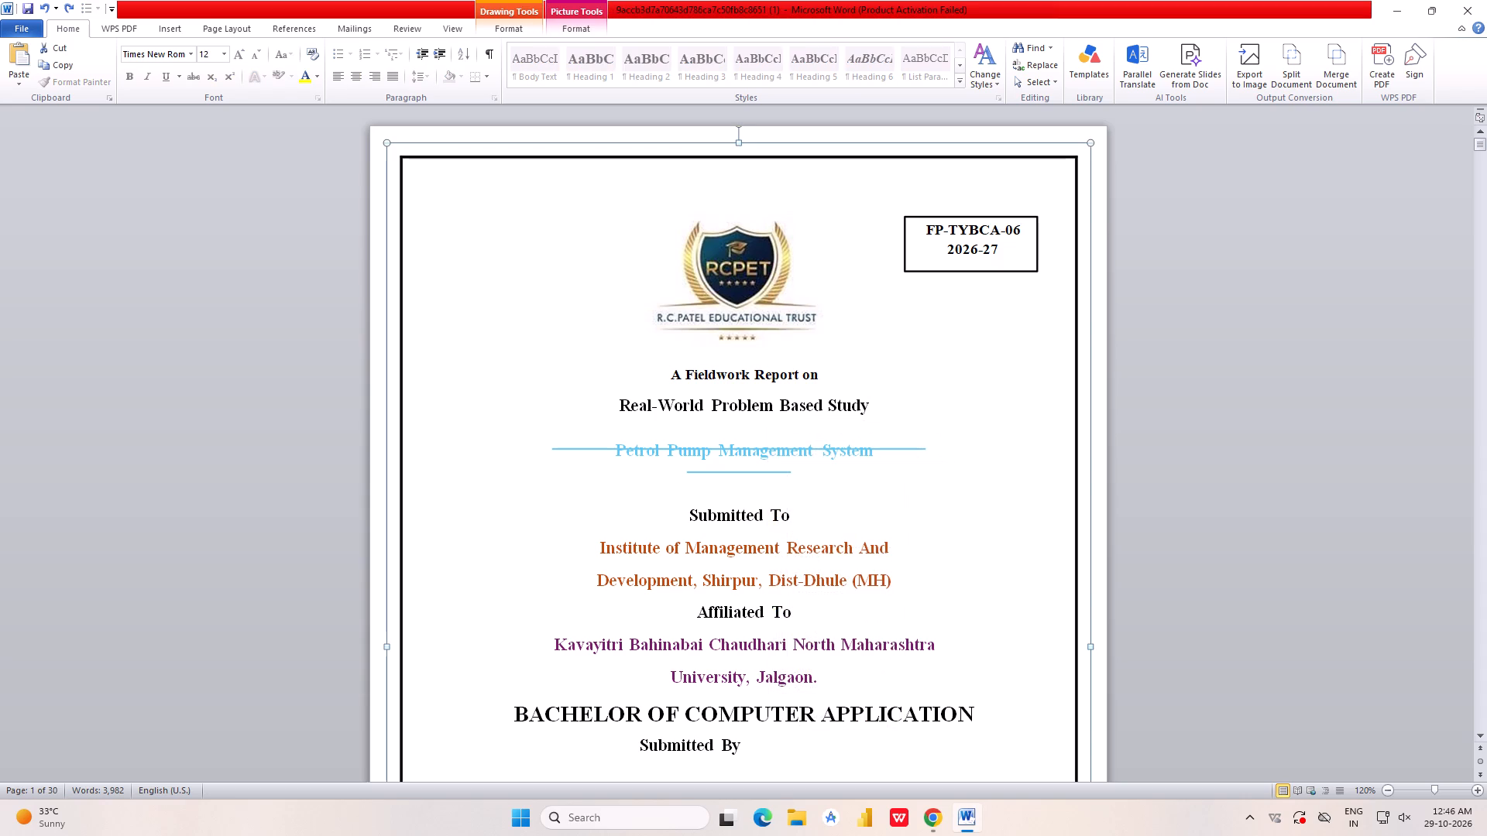
right_click(762, 473)
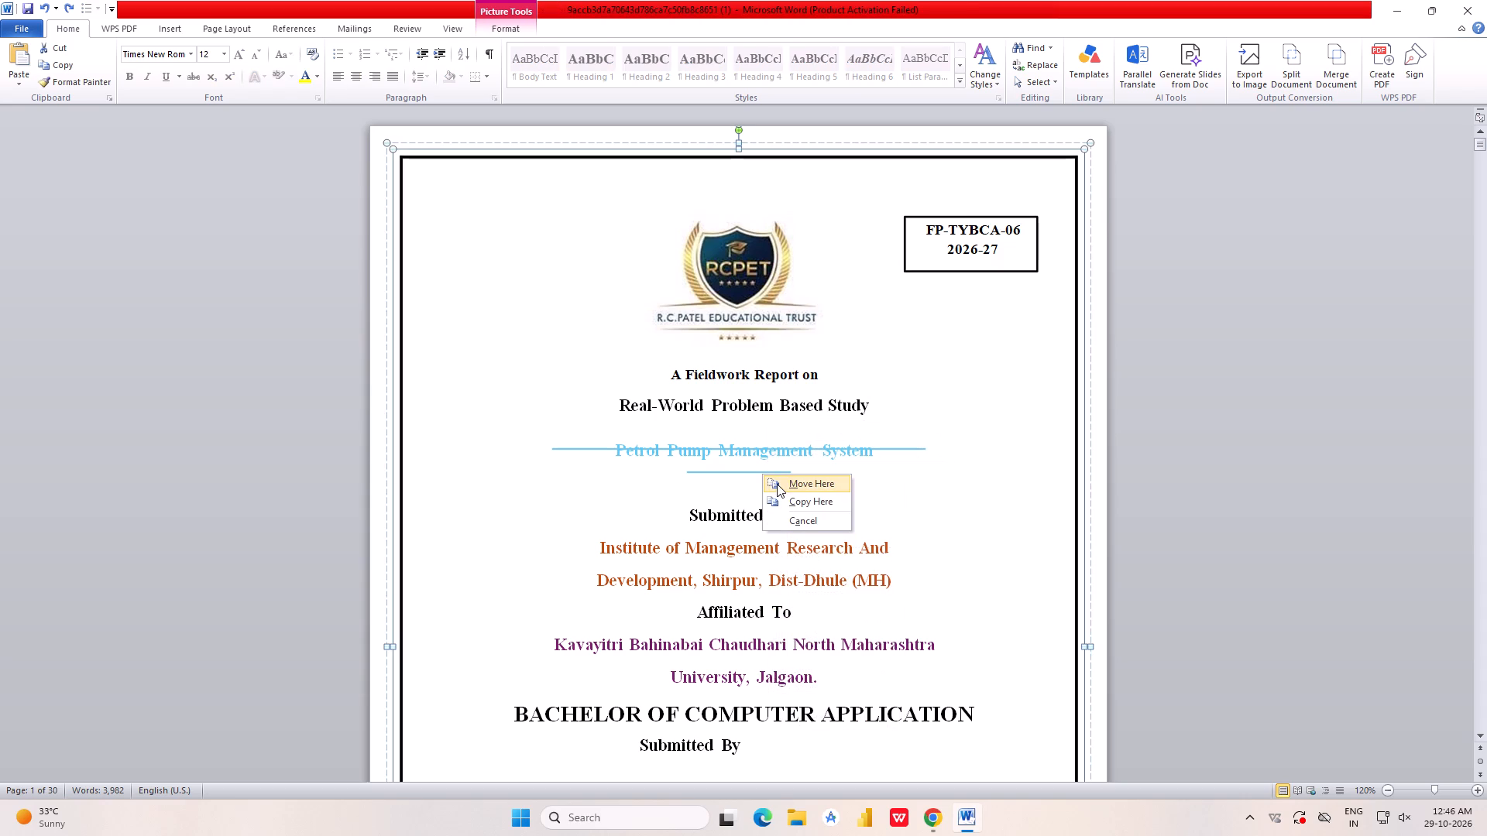
click(743, 474)
right_click(743, 474)
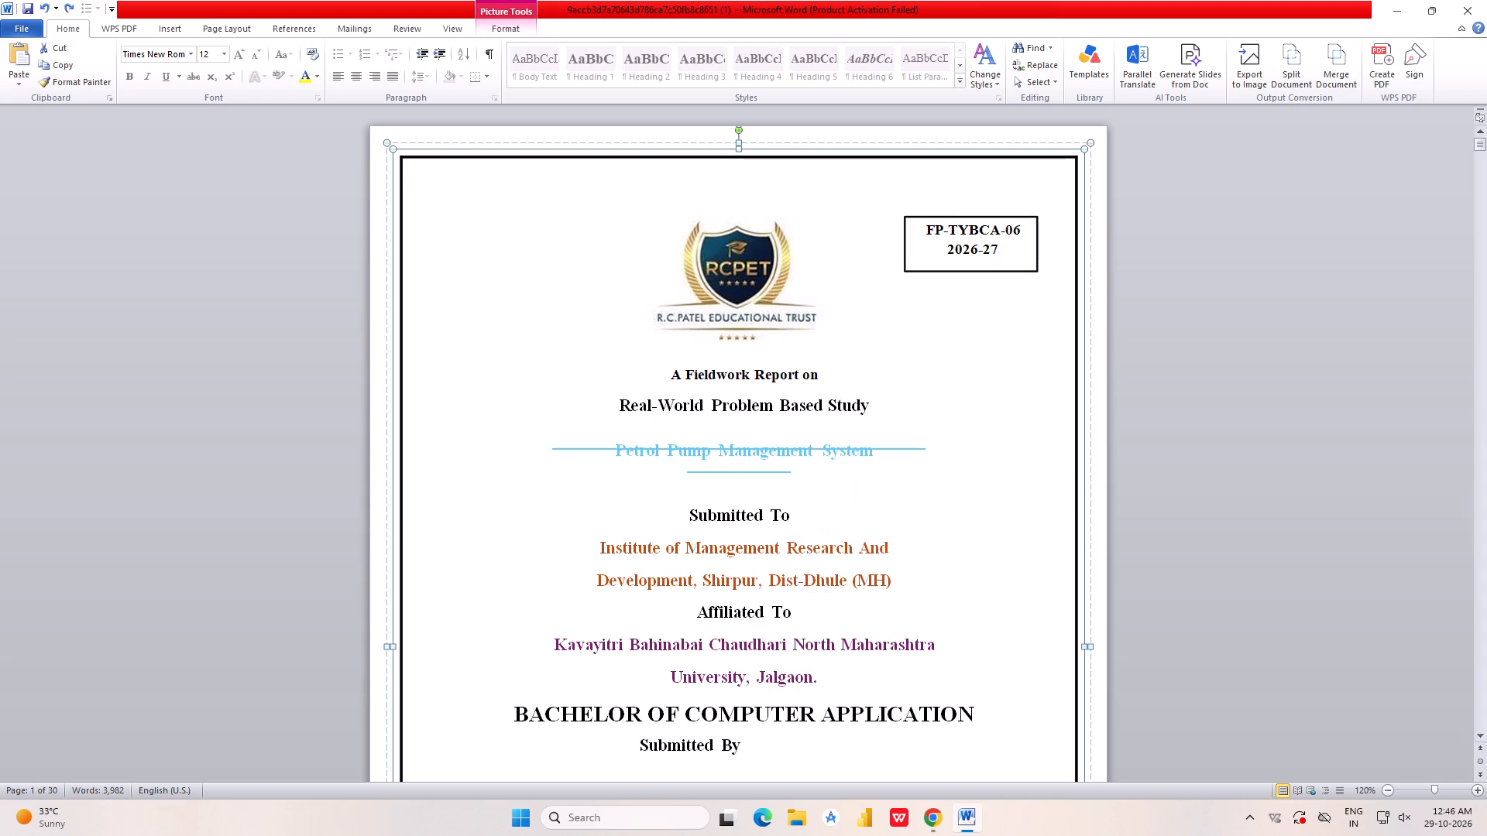
click(738, 472)
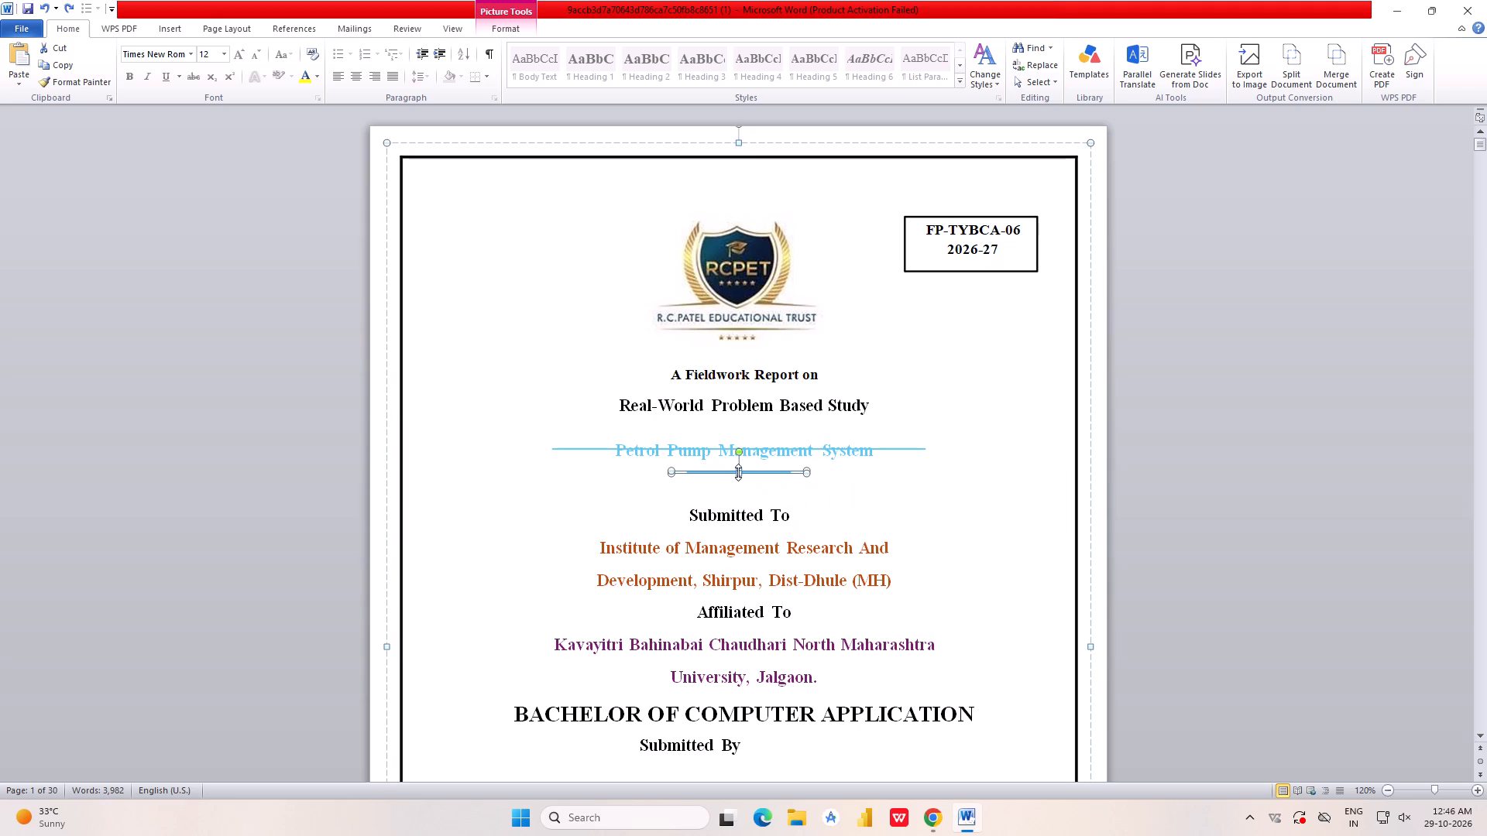
right_click(738, 472)
click(750, 478)
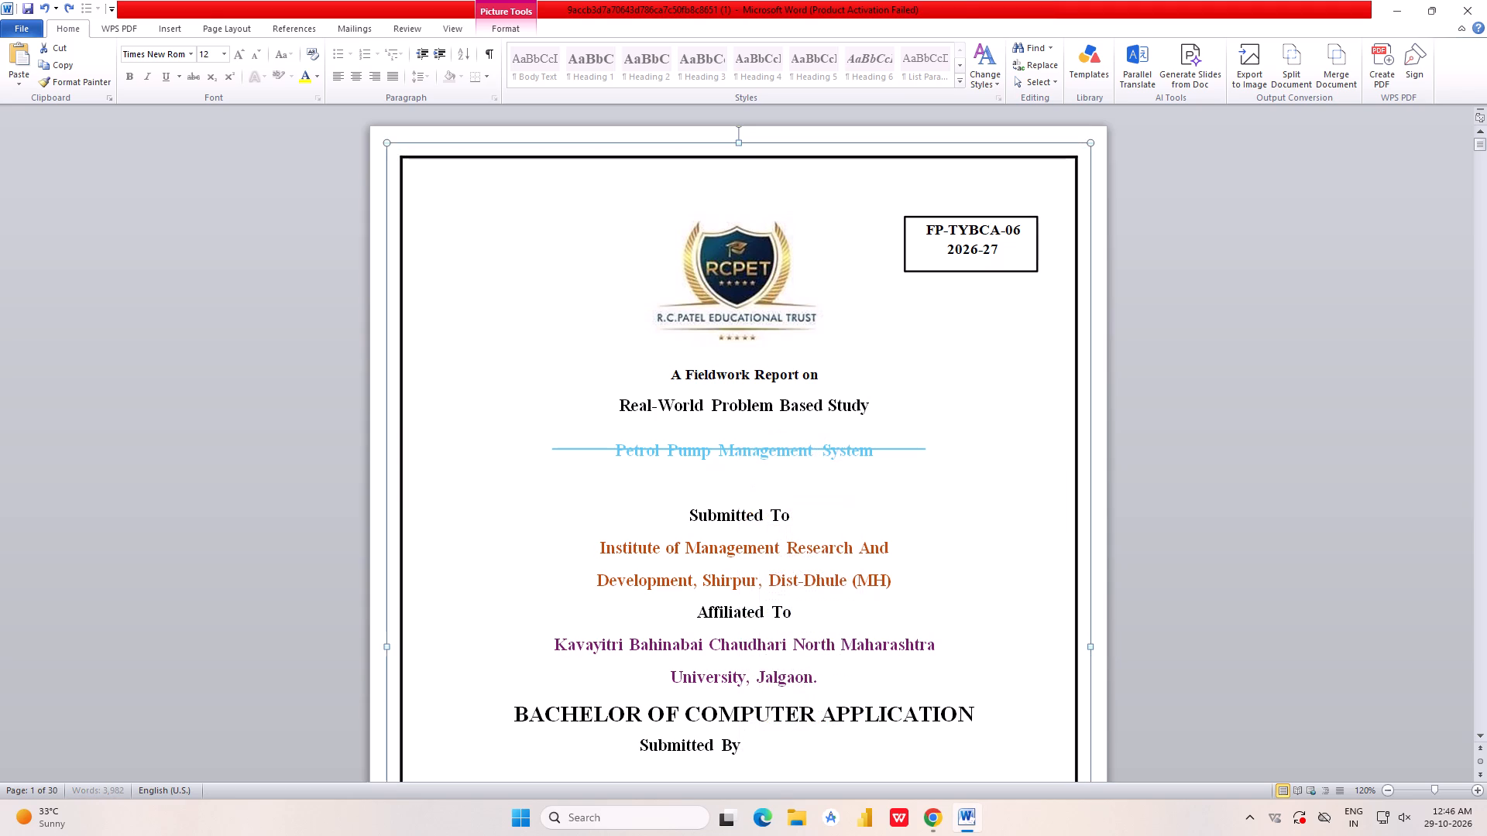
Select the long blue line running through the Petrol Pump Management System title and cut it.
click(584, 447)
click(585, 451)
click(577, 443)
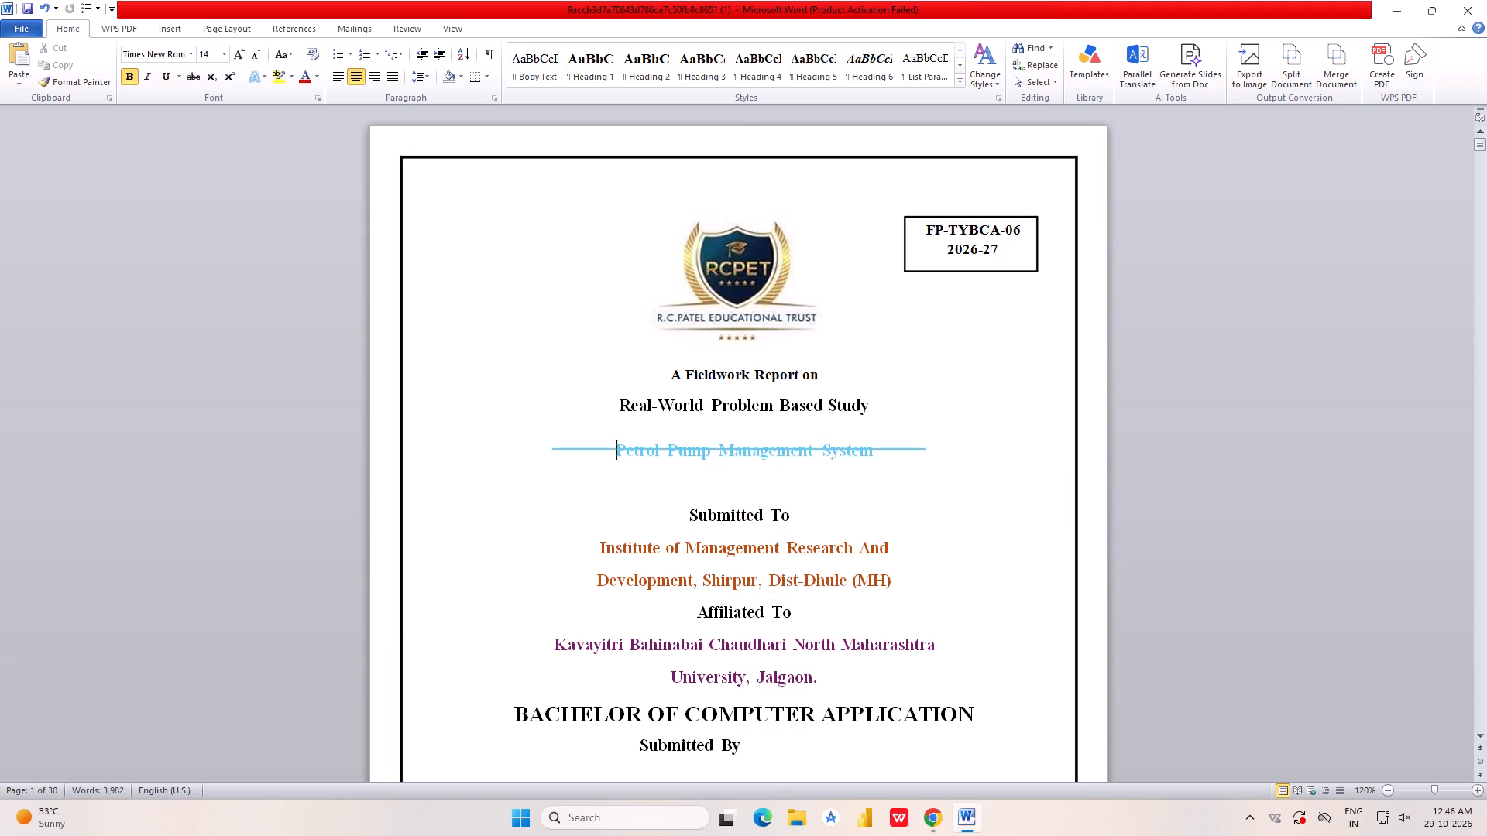
click(905, 445)
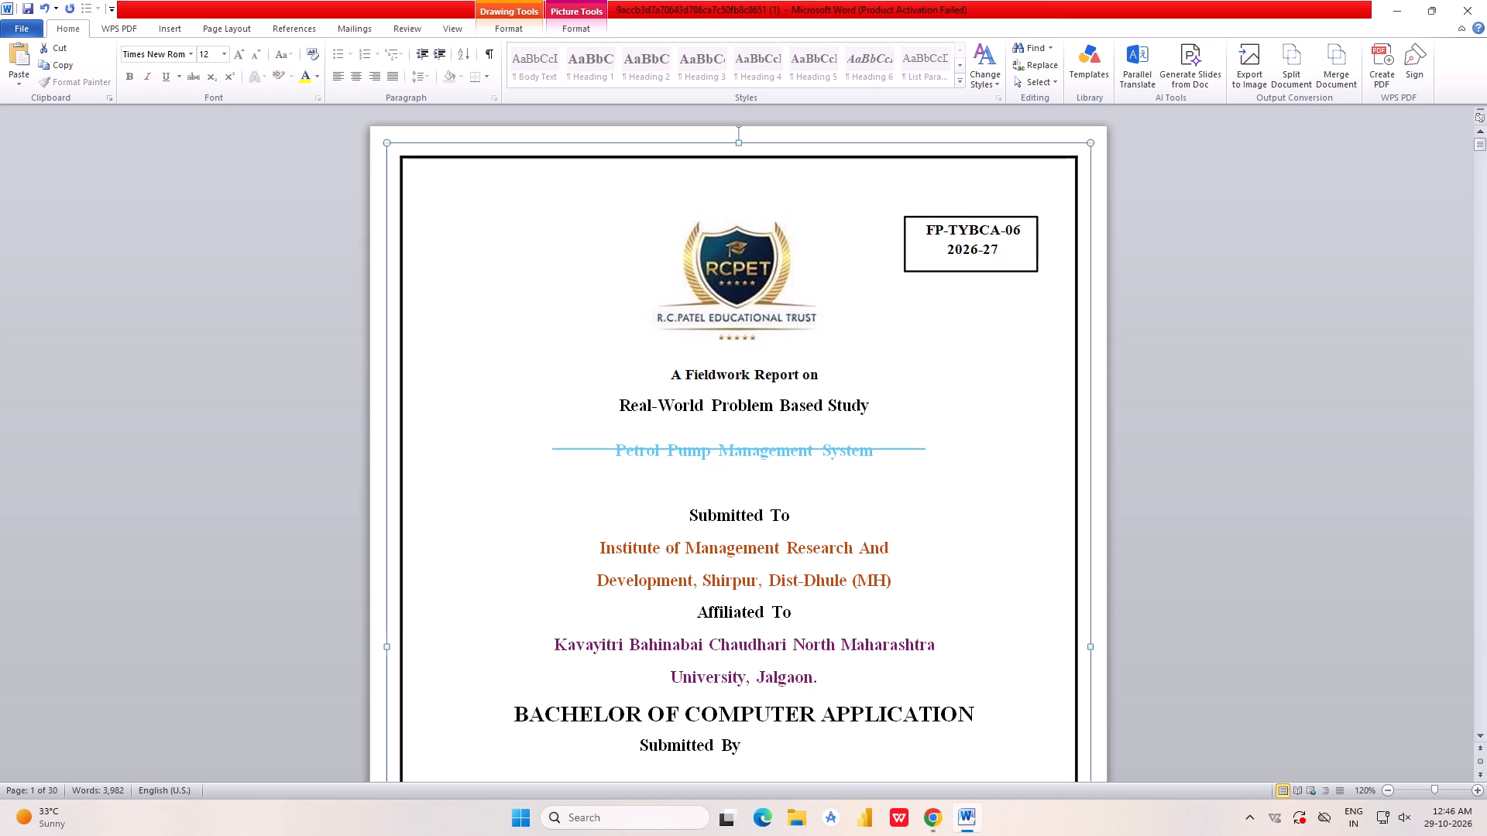
click(908, 444)
click(912, 449)
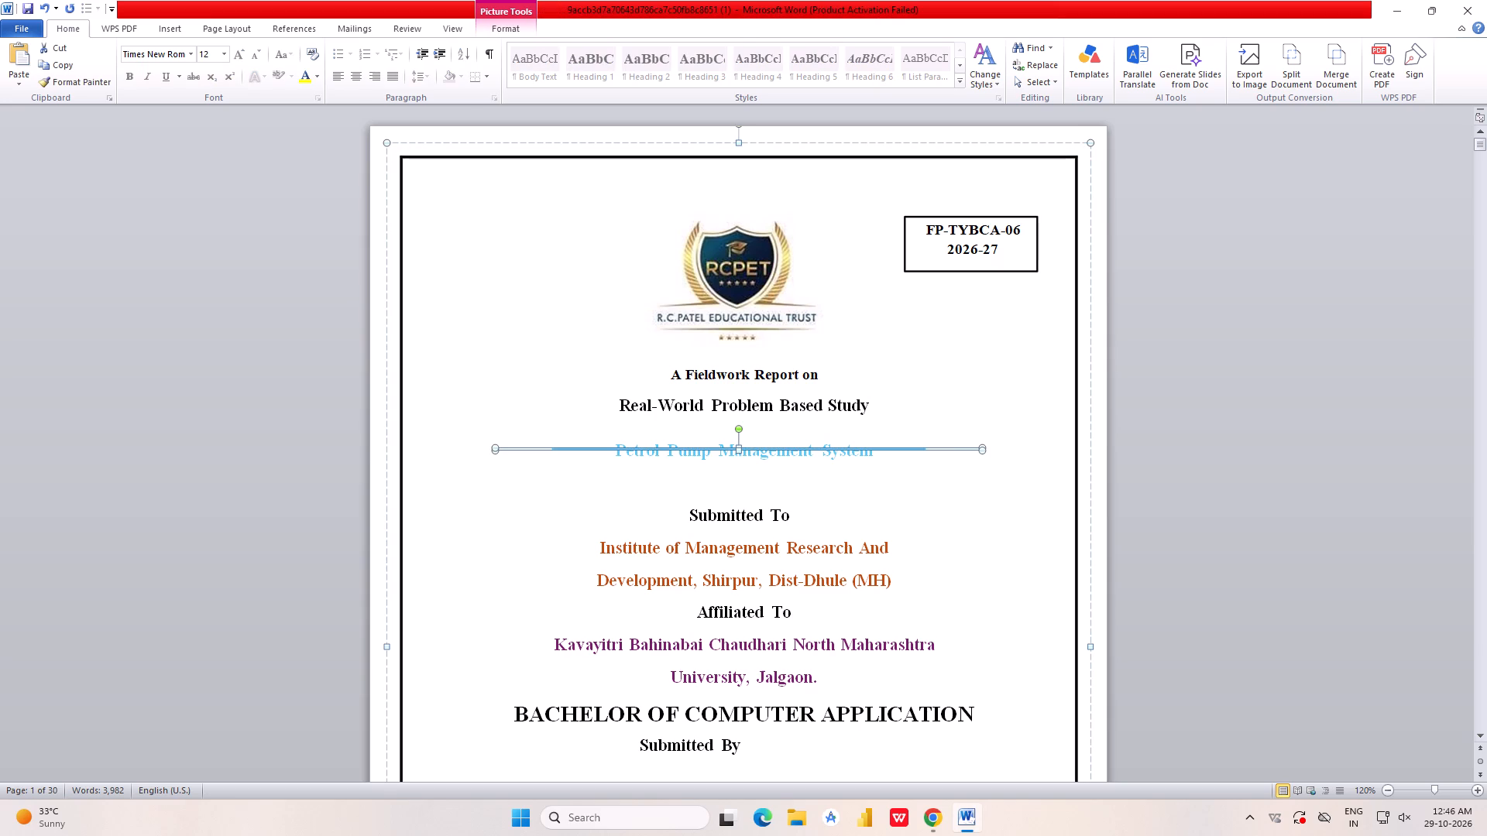
right_click(912, 449)
click(928, 458)
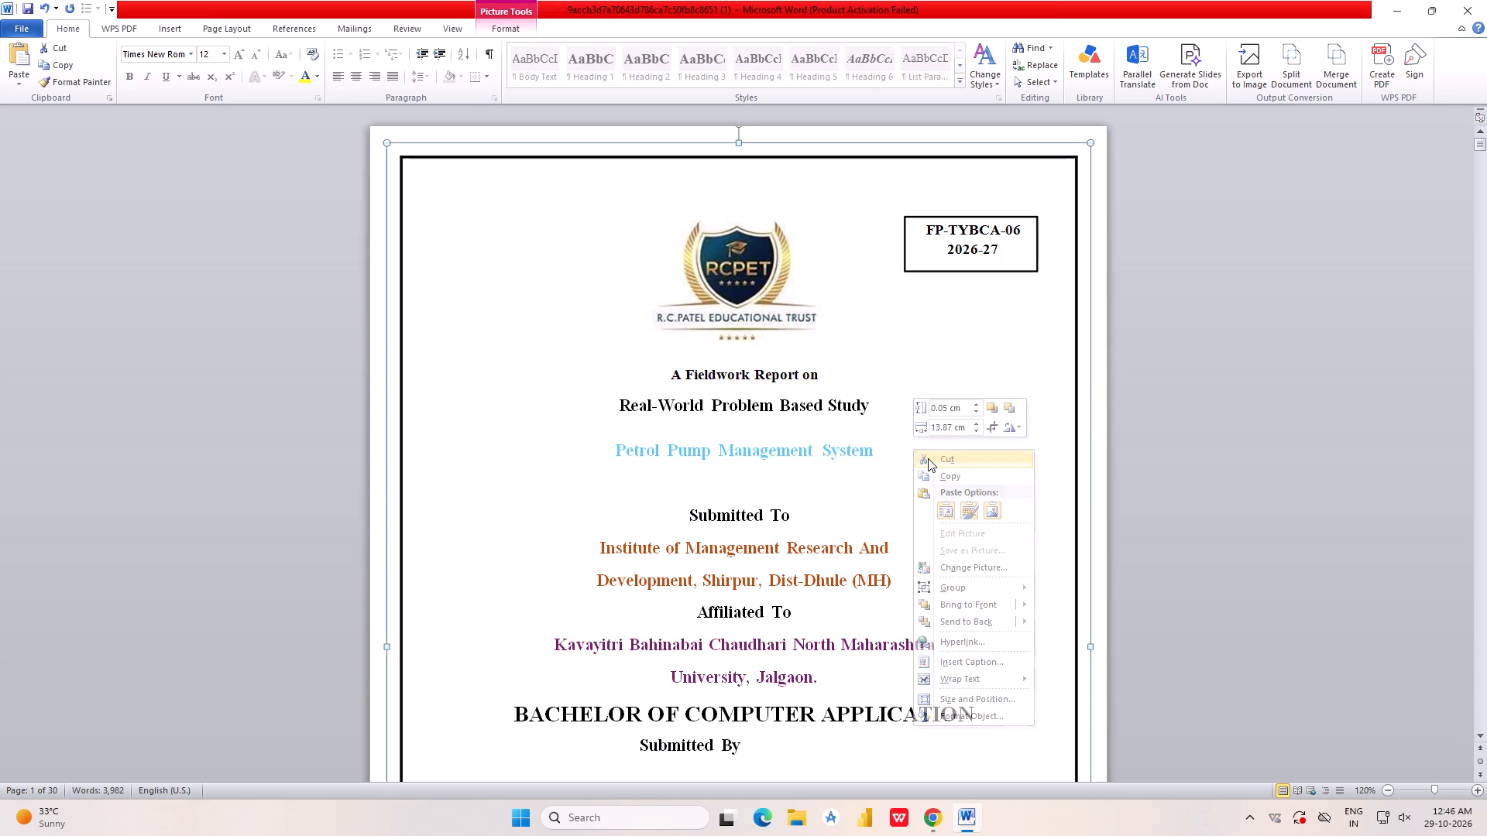
Underline the Petrol Pump Management System title text.
drag(601, 445, 908, 497)
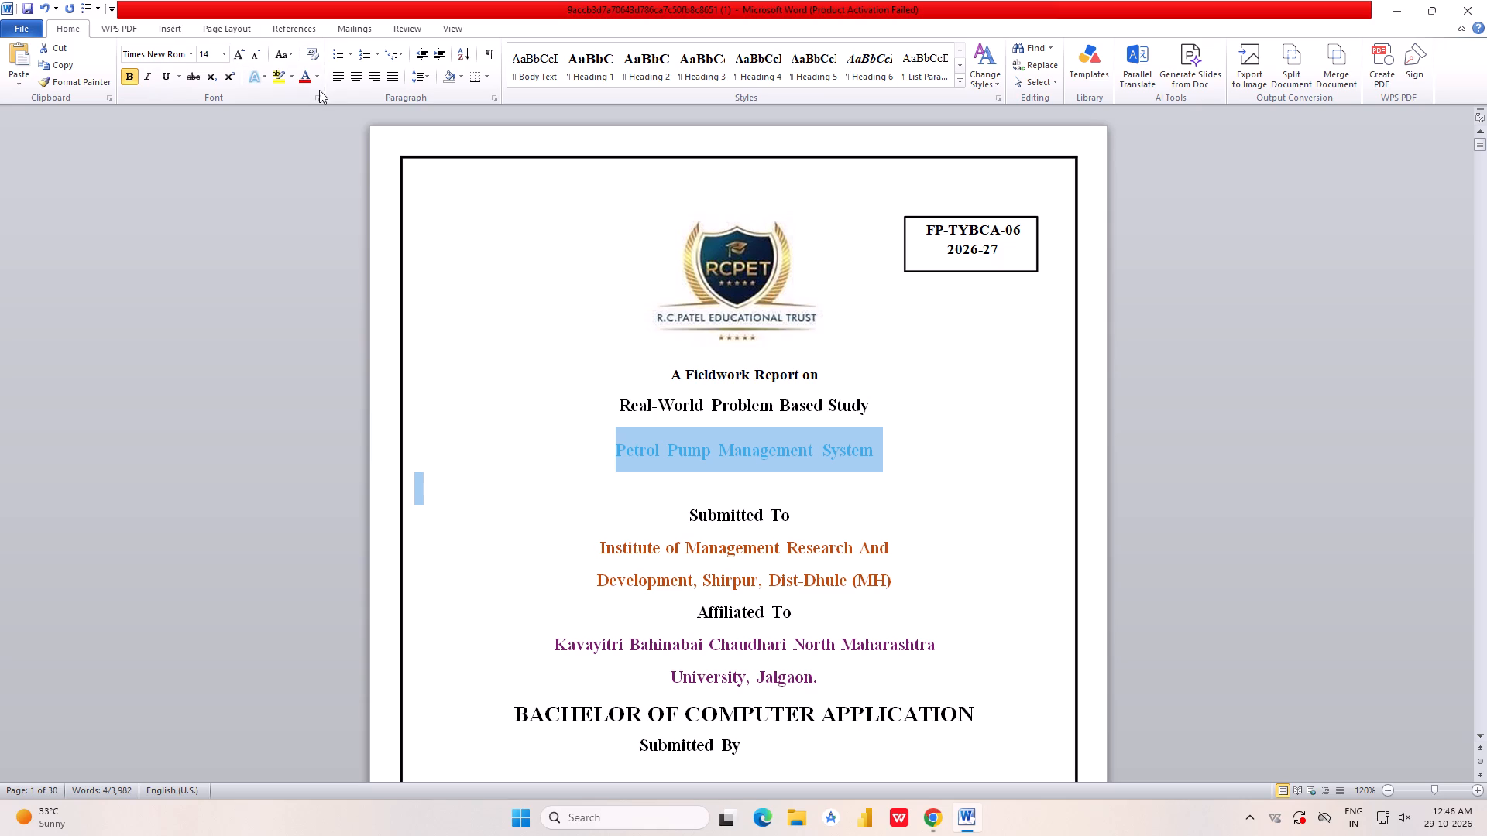
click(170, 78)
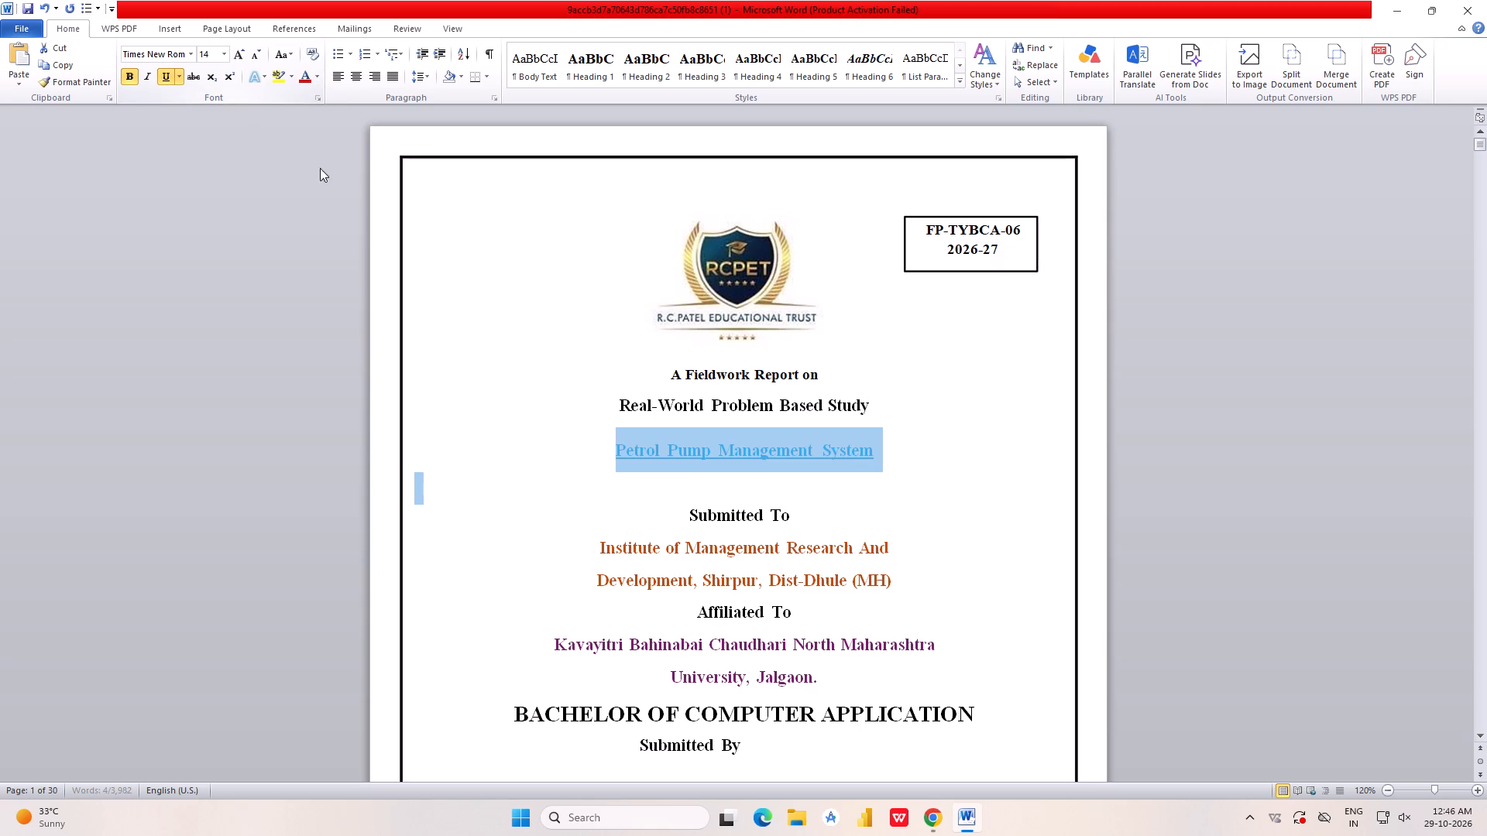
click(501, 344)
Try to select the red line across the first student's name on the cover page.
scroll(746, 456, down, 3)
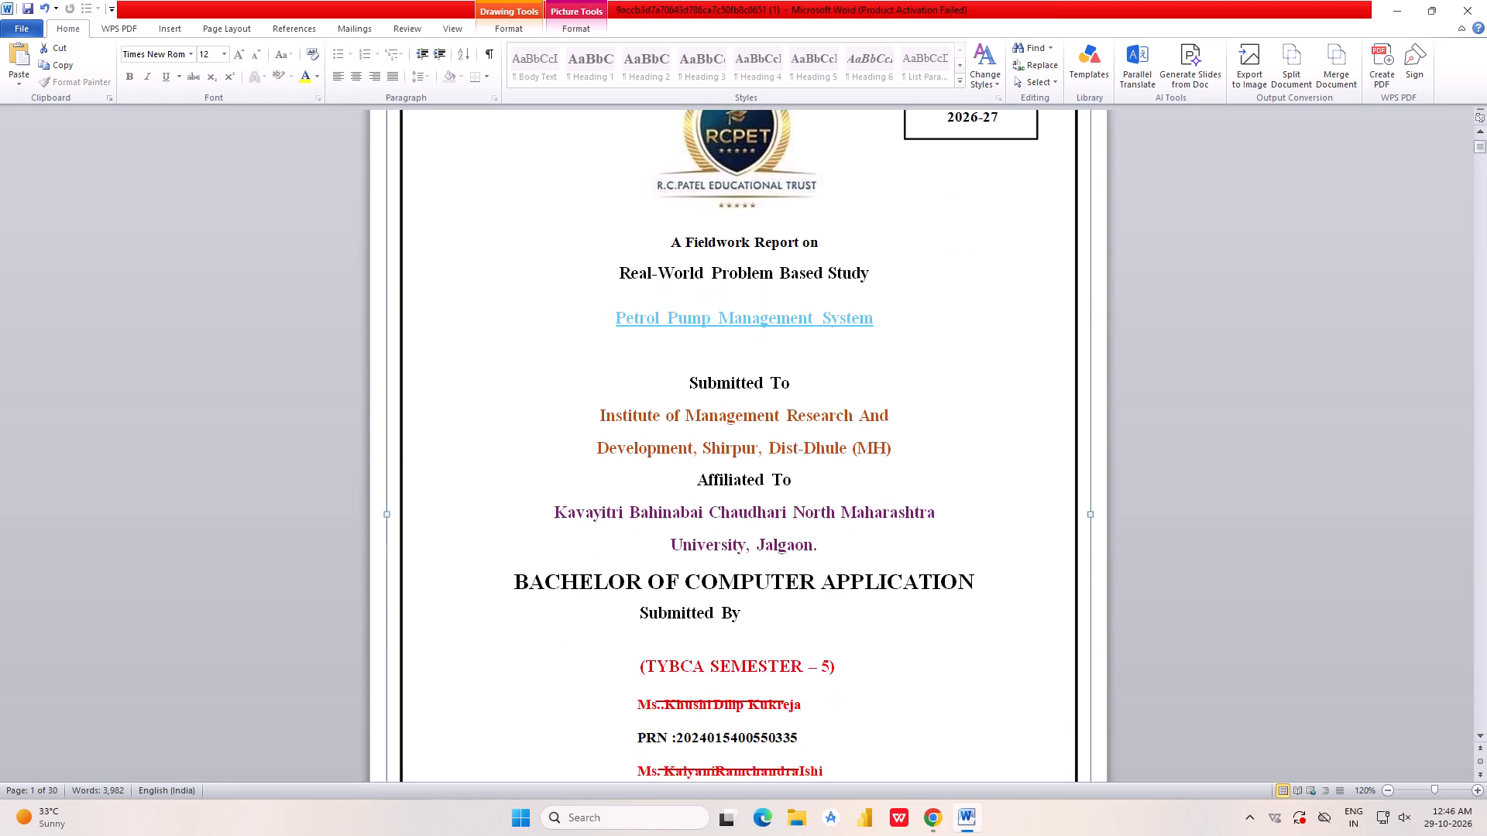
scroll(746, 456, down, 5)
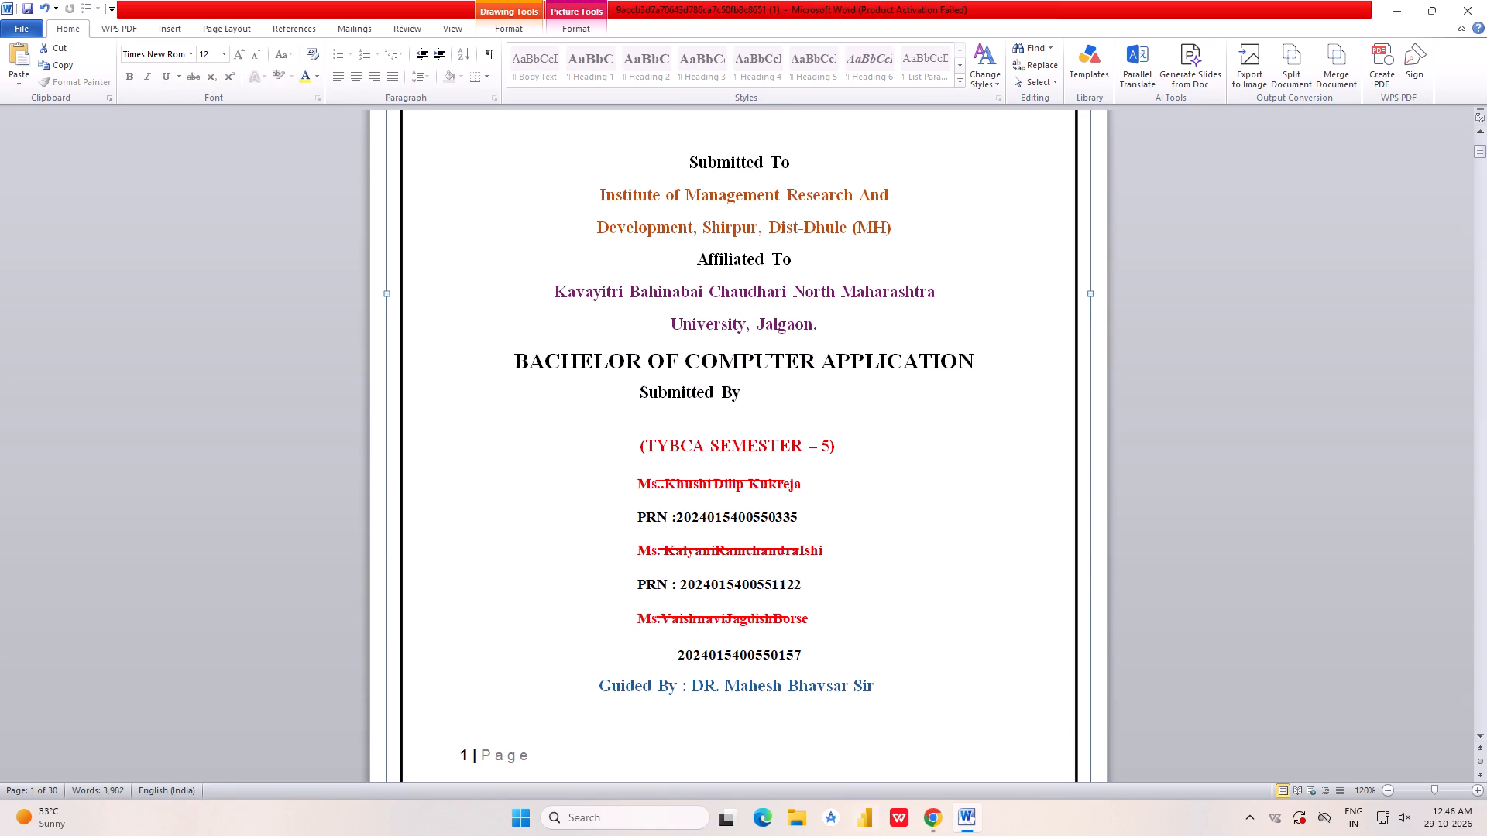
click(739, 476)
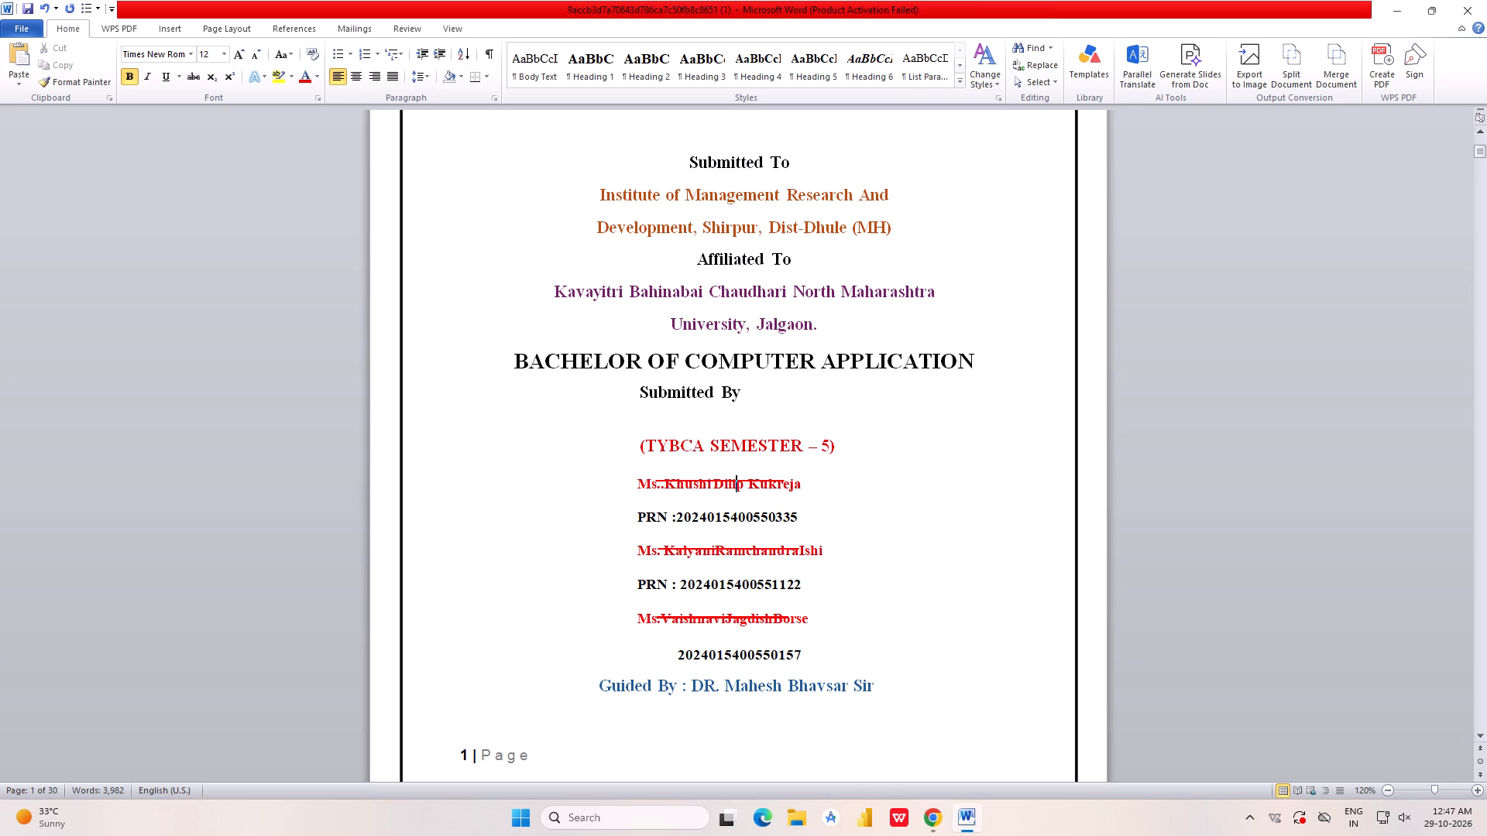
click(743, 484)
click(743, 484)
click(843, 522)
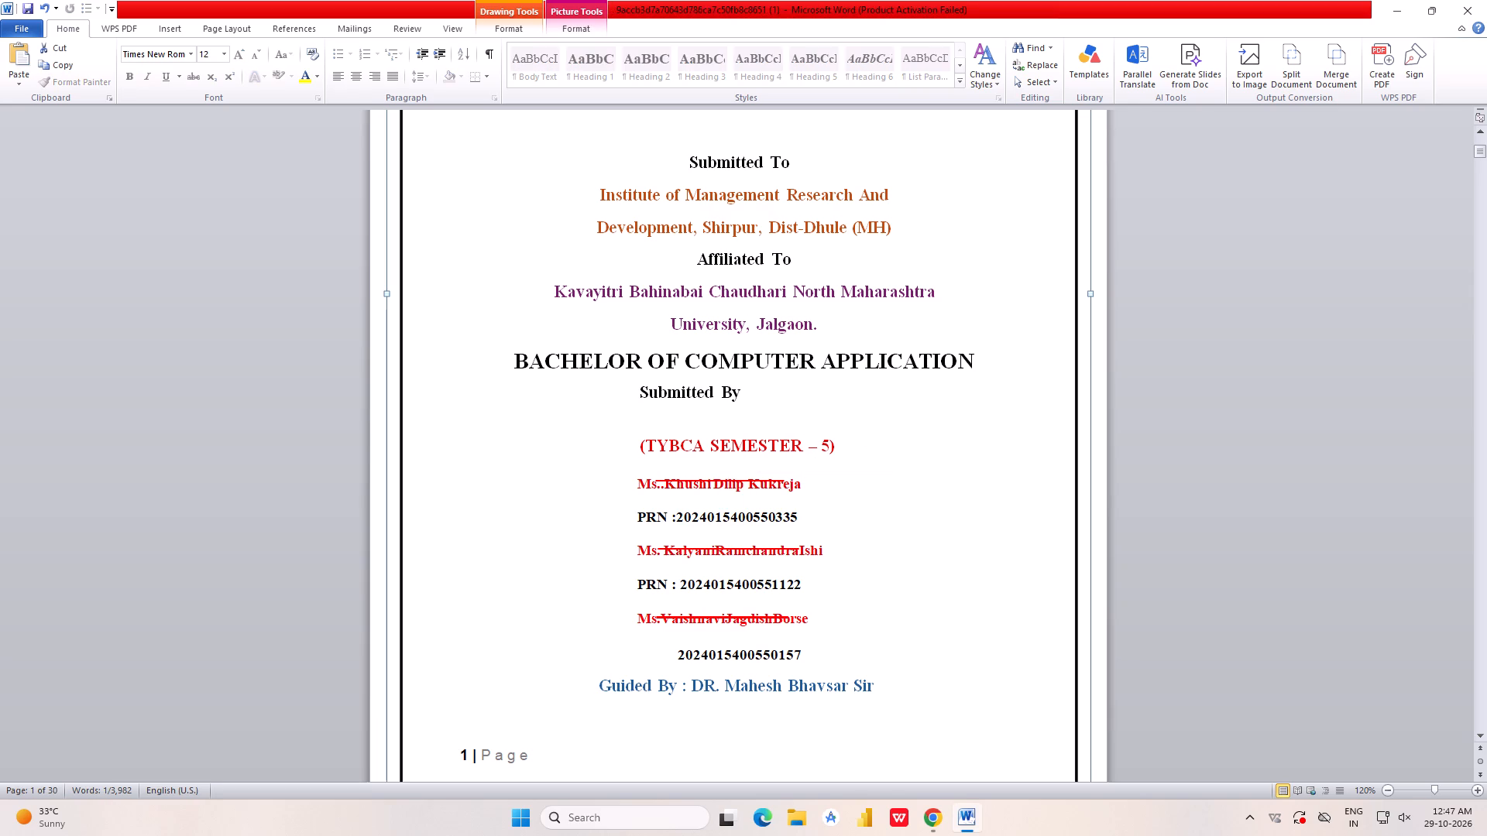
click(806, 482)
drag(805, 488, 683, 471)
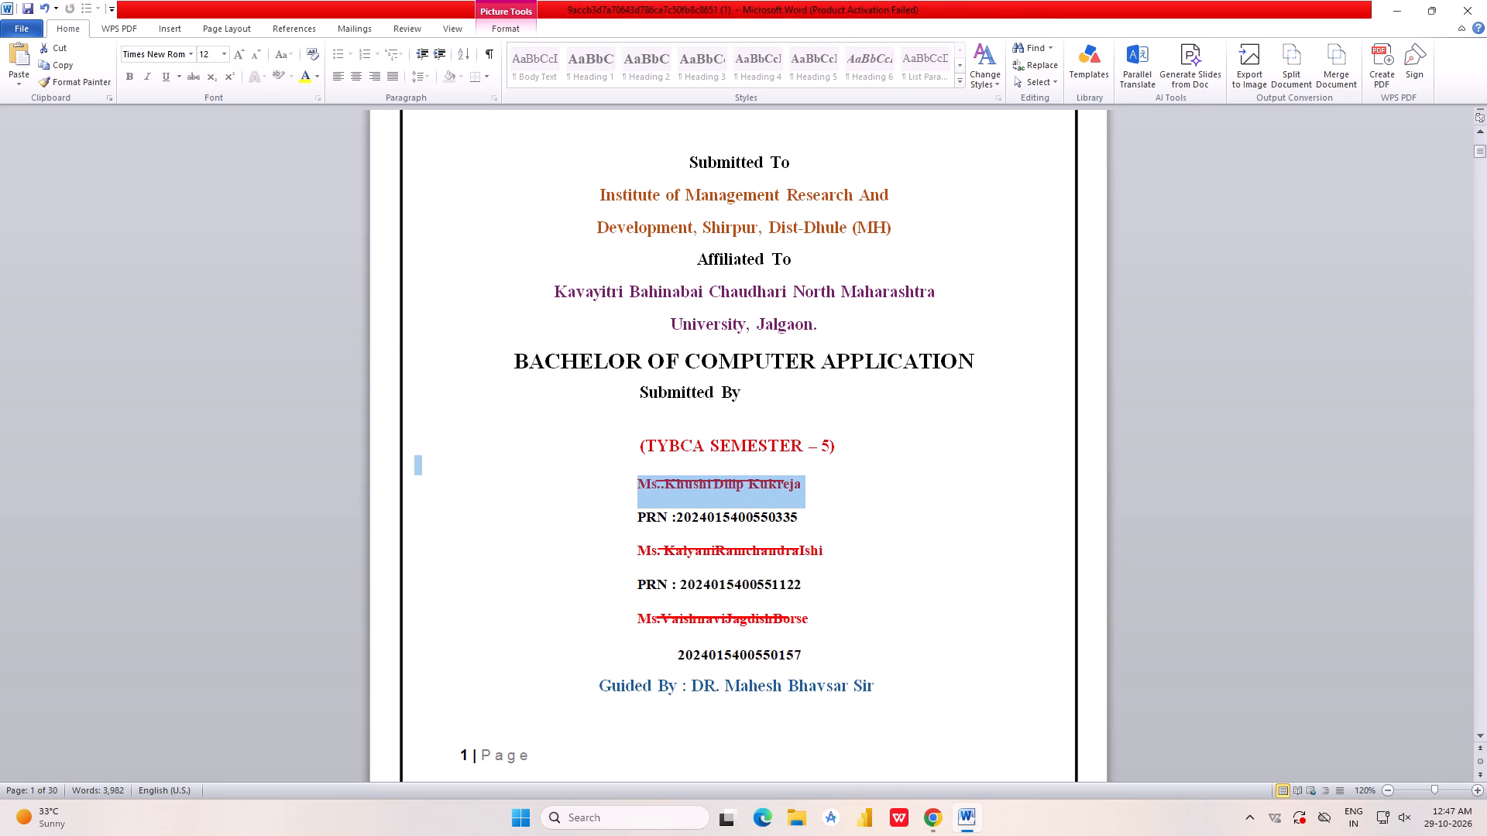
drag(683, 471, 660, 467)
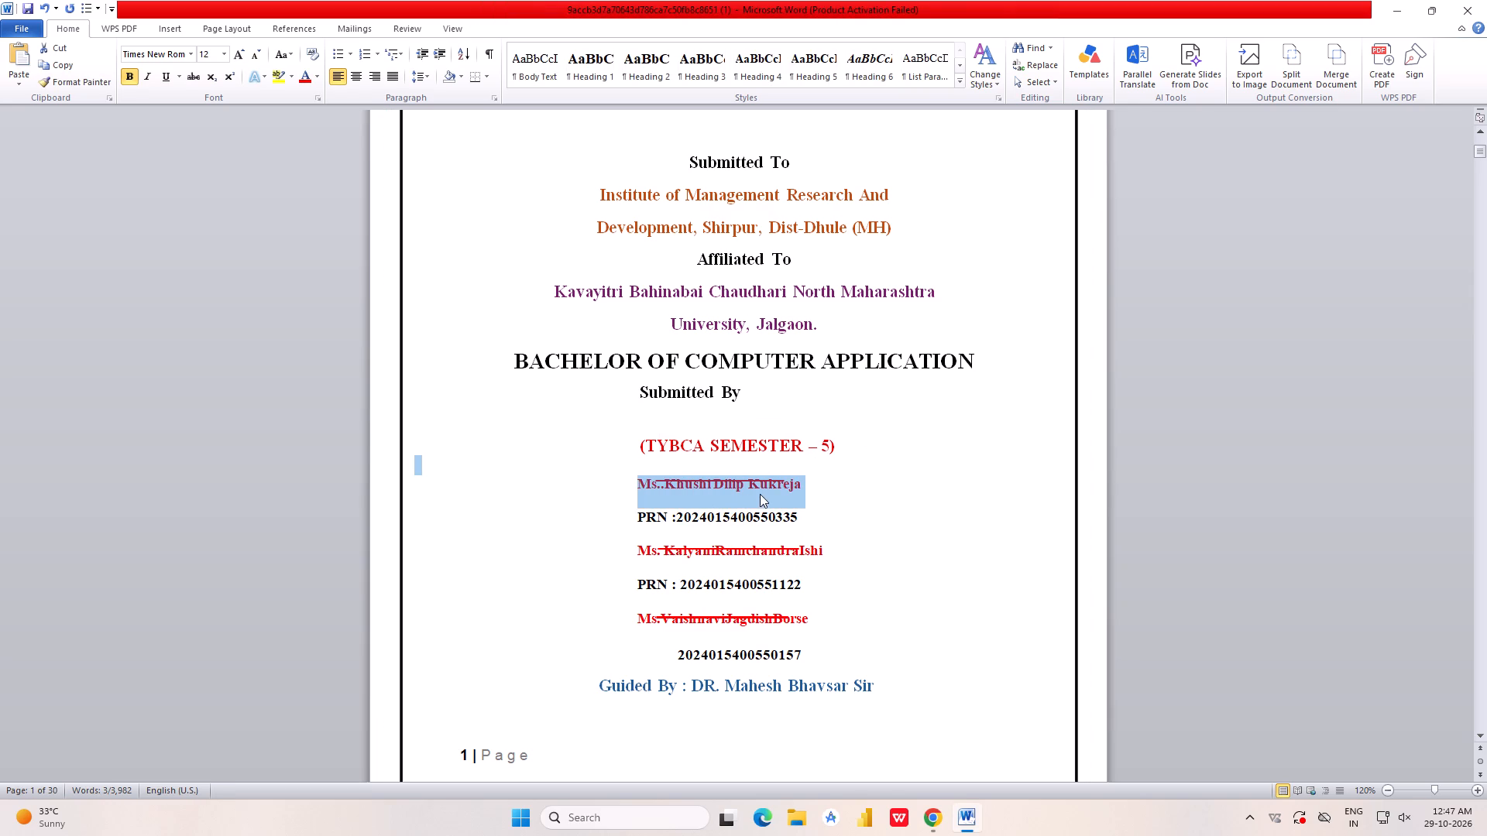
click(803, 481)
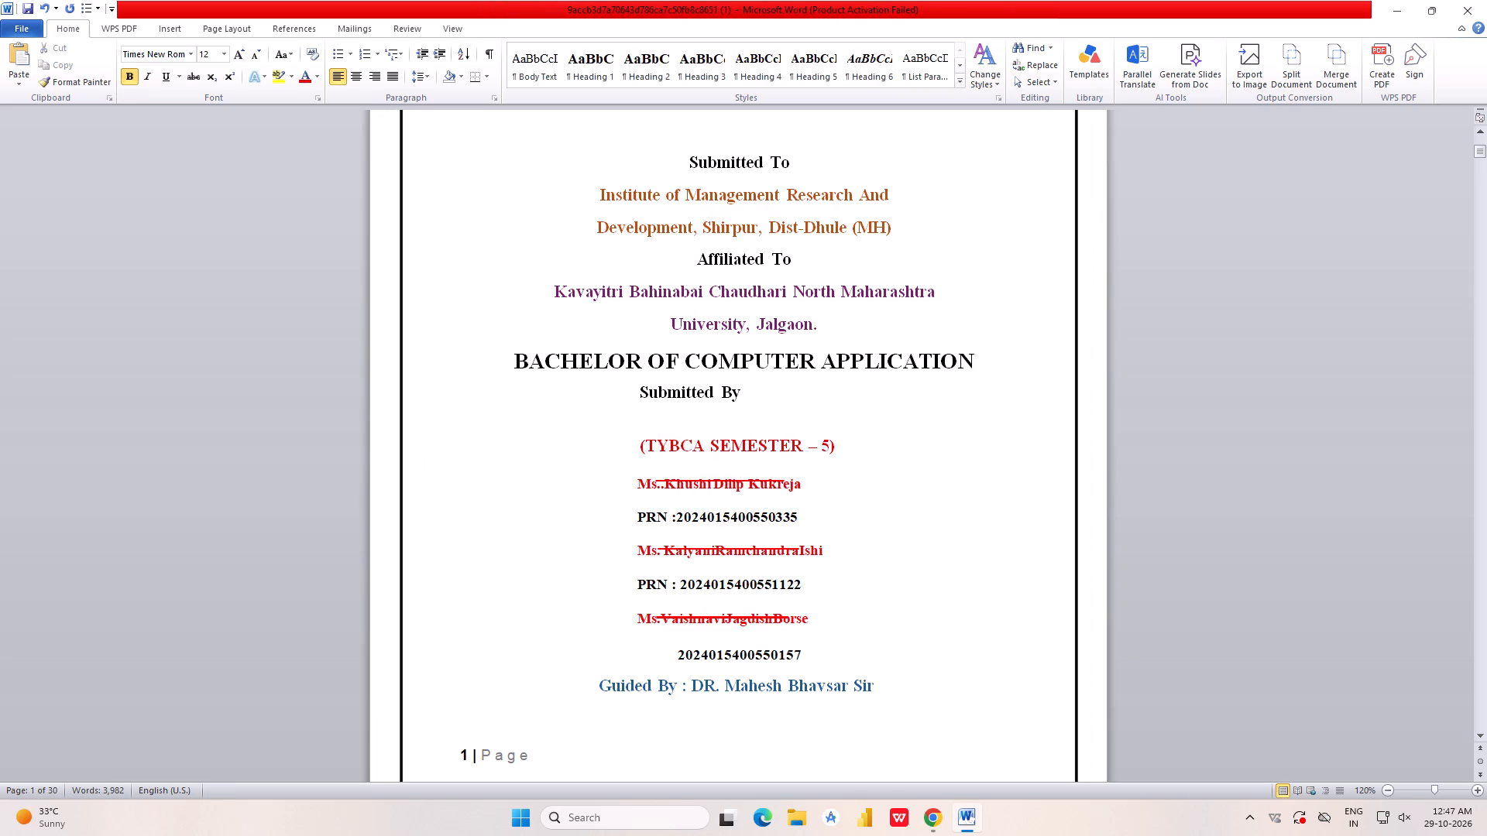
Delete the last two letters of the first student's name and break the PRN text below it onto its own line.
key(BackSpace)
key(BackSpace)
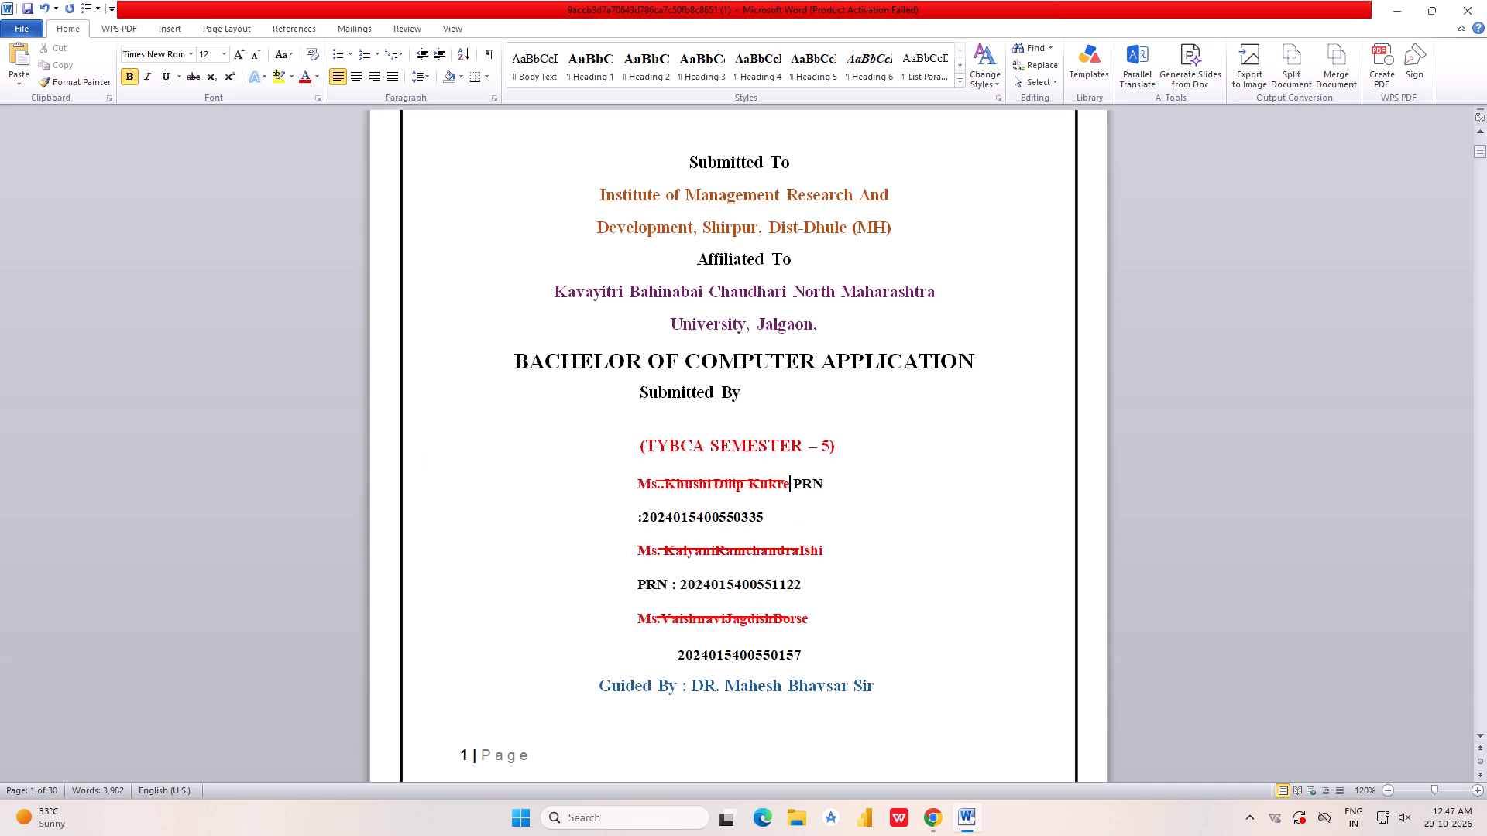
key(Return)
key(BackSpace)
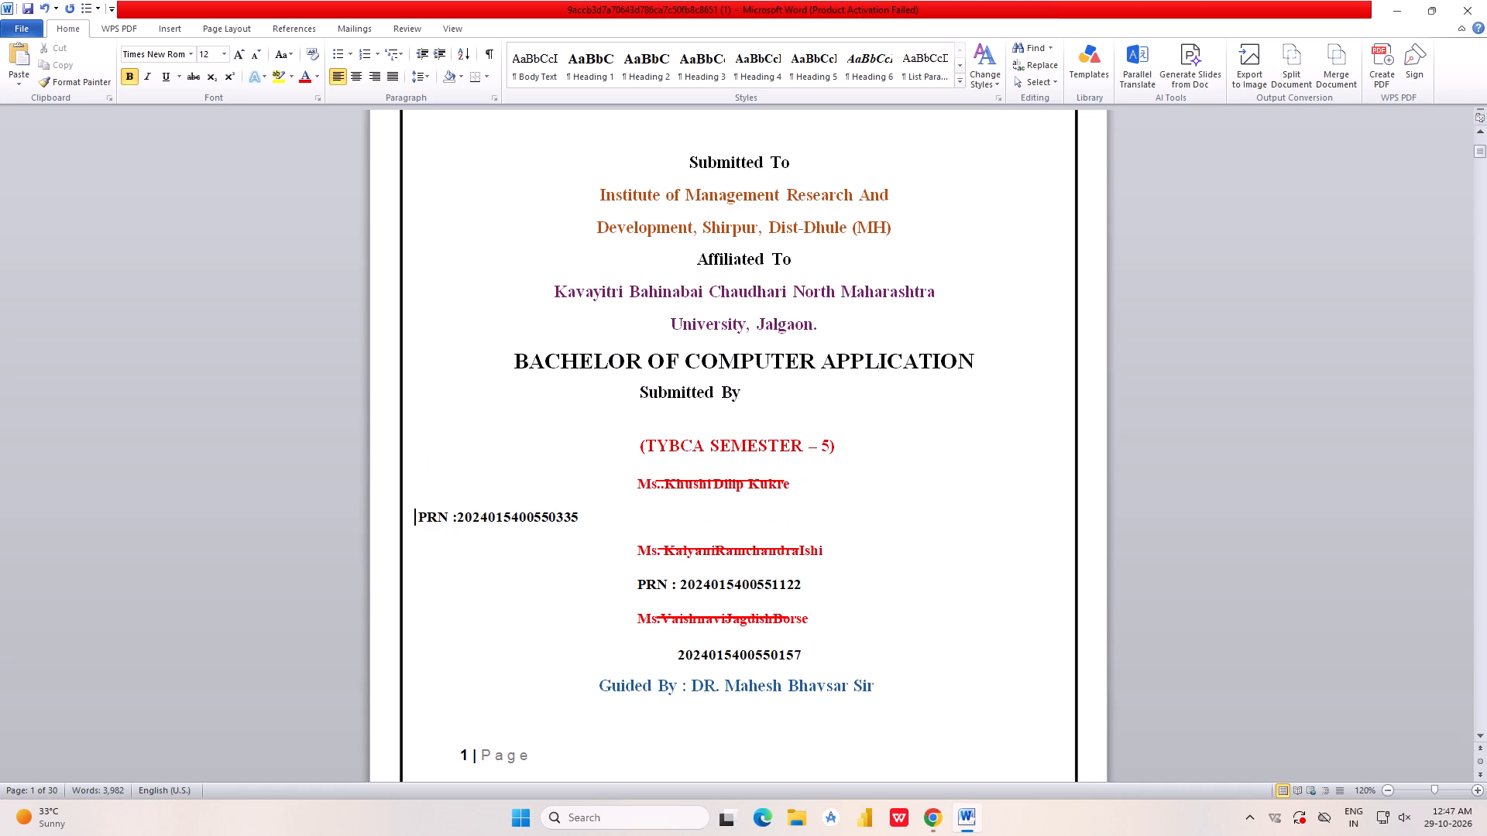
click(805, 481)
click(791, 488)
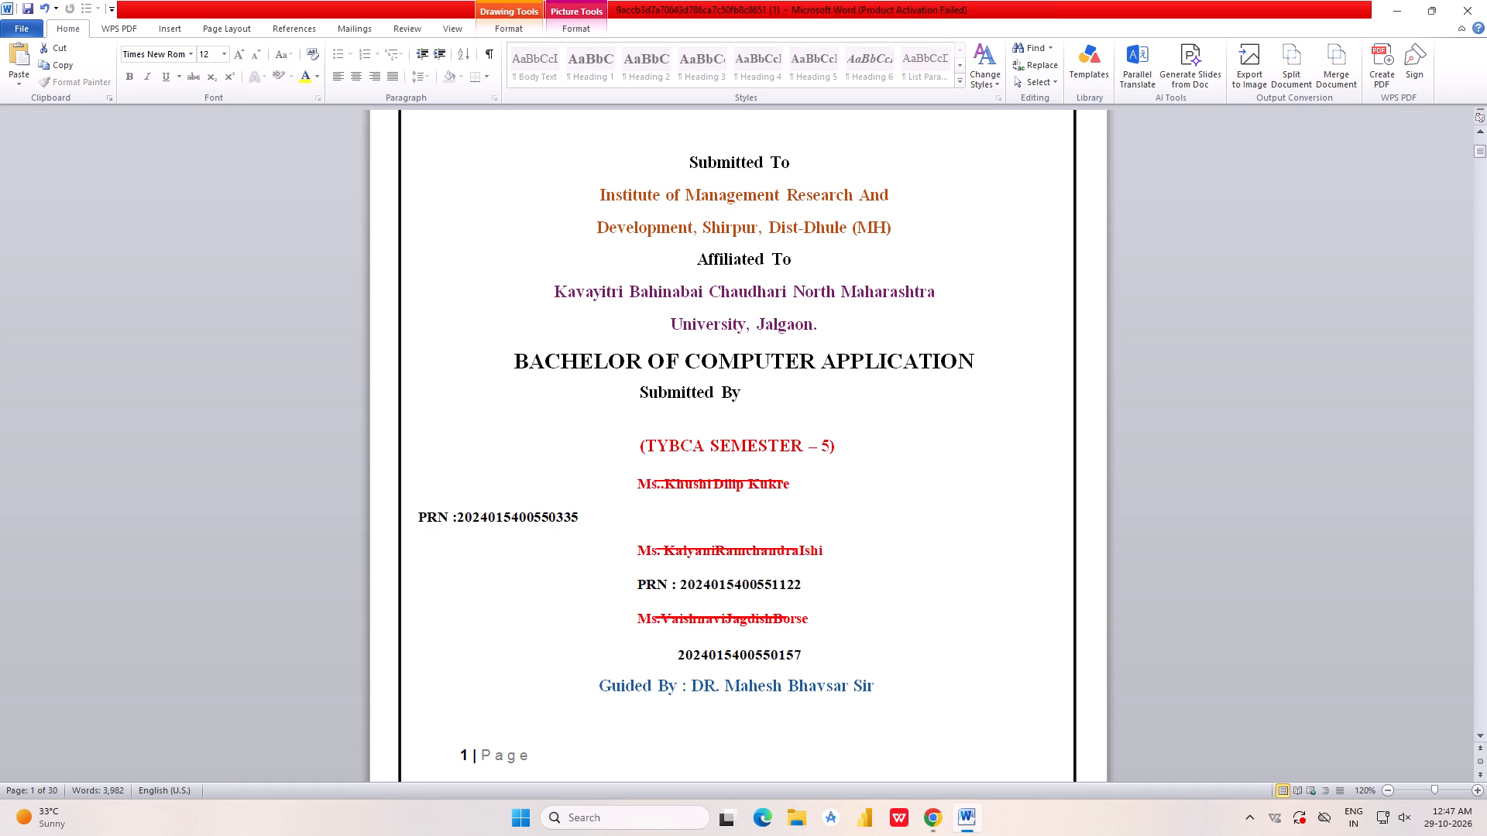
Delete the middle name and adjoining characters from the first student's name on the cover page.
click(753, 483)
key(BackSpace)
key(BackSpace)
key(BackSpace)
key(BackSpace)
key(BackSpace)
key(BackSpace)
key(BackSpace)
key(BackSpace)
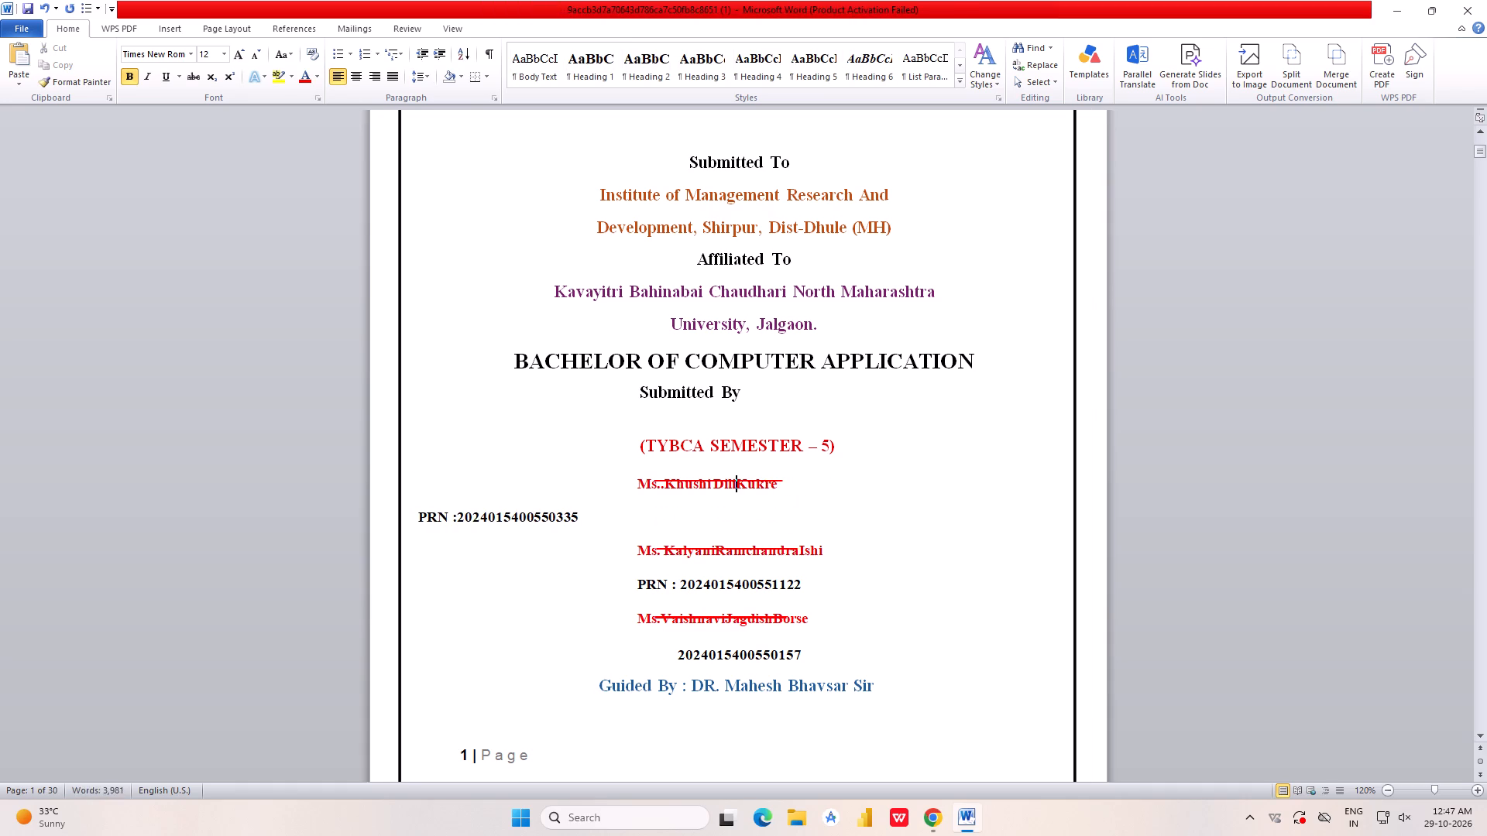
Select the cover page graphics group containing the red lines over the student names and cut it.
right_click(773, 481)
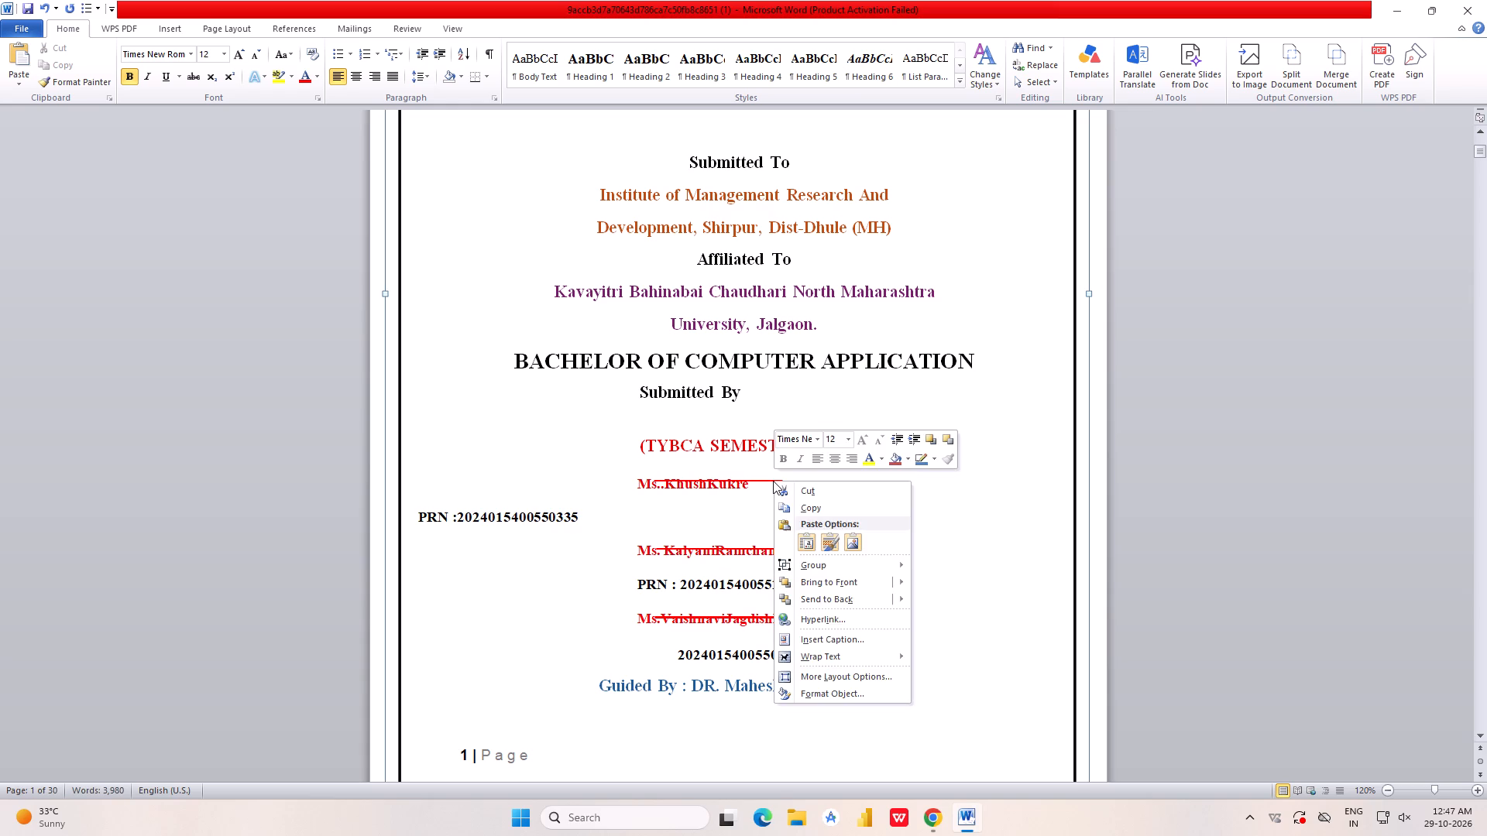
right_click(773, 481)
right_click(773, 481)
click(795, 489)
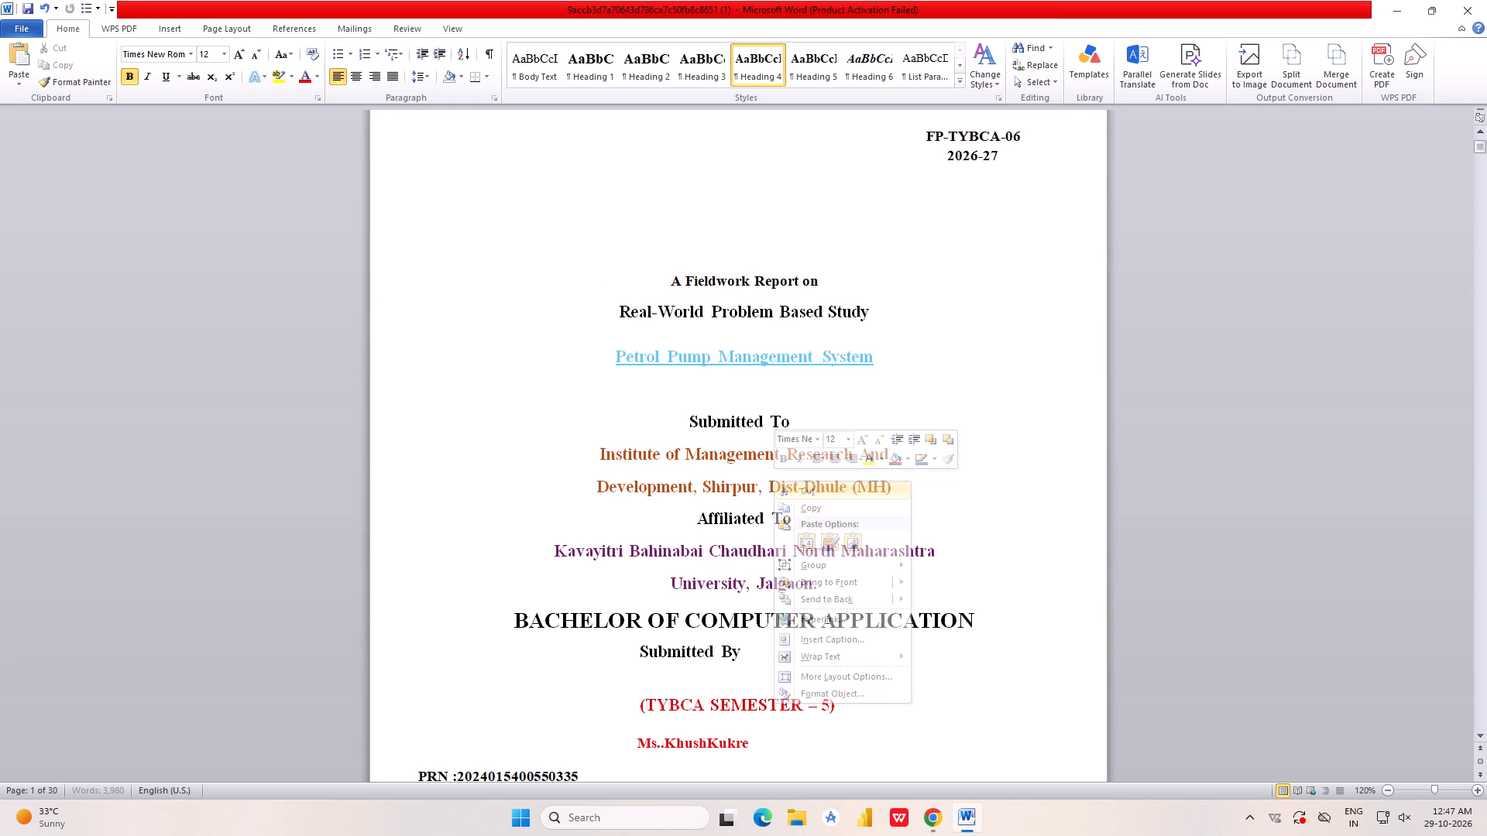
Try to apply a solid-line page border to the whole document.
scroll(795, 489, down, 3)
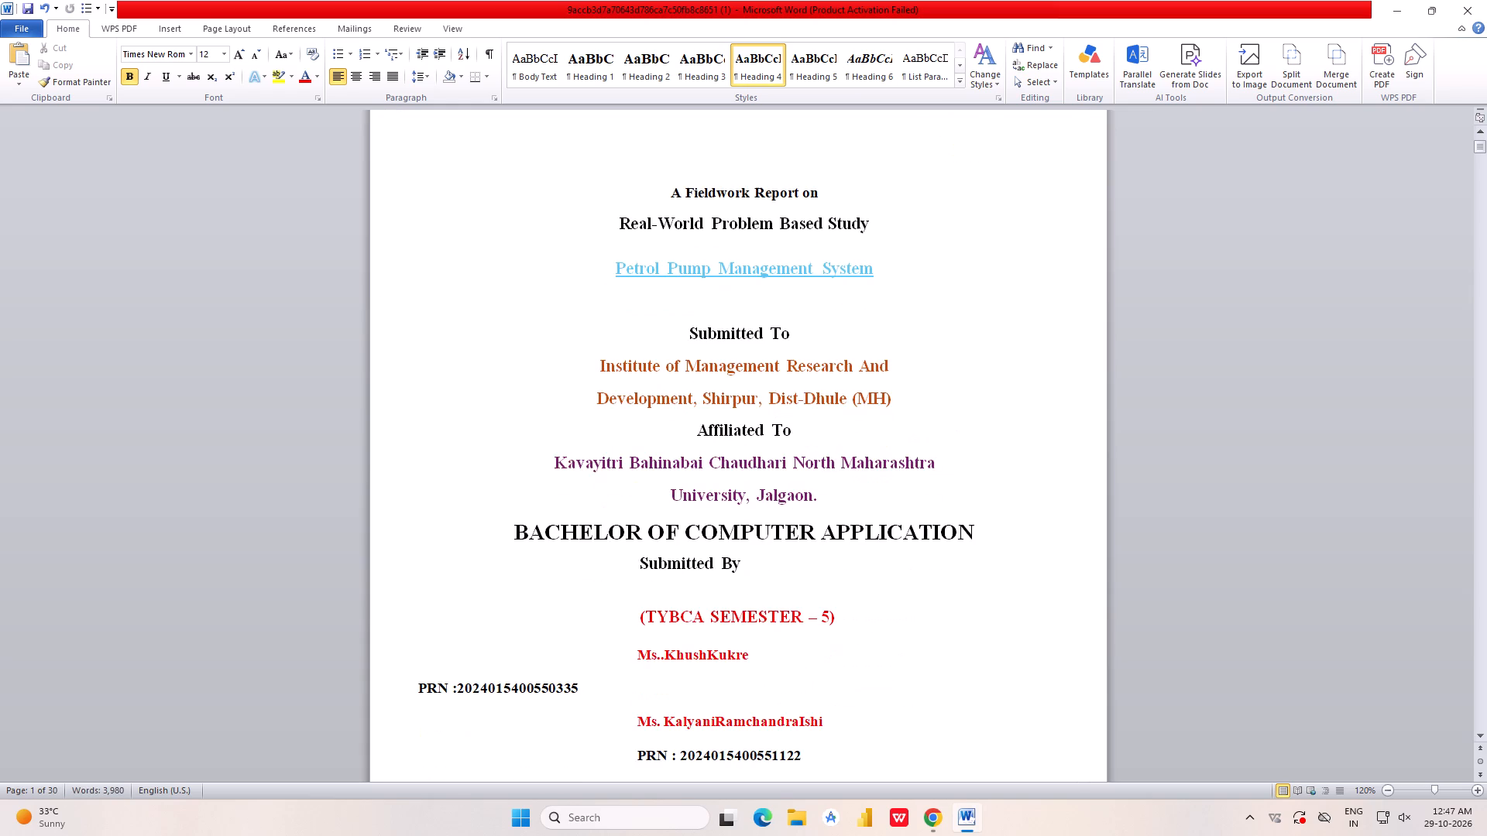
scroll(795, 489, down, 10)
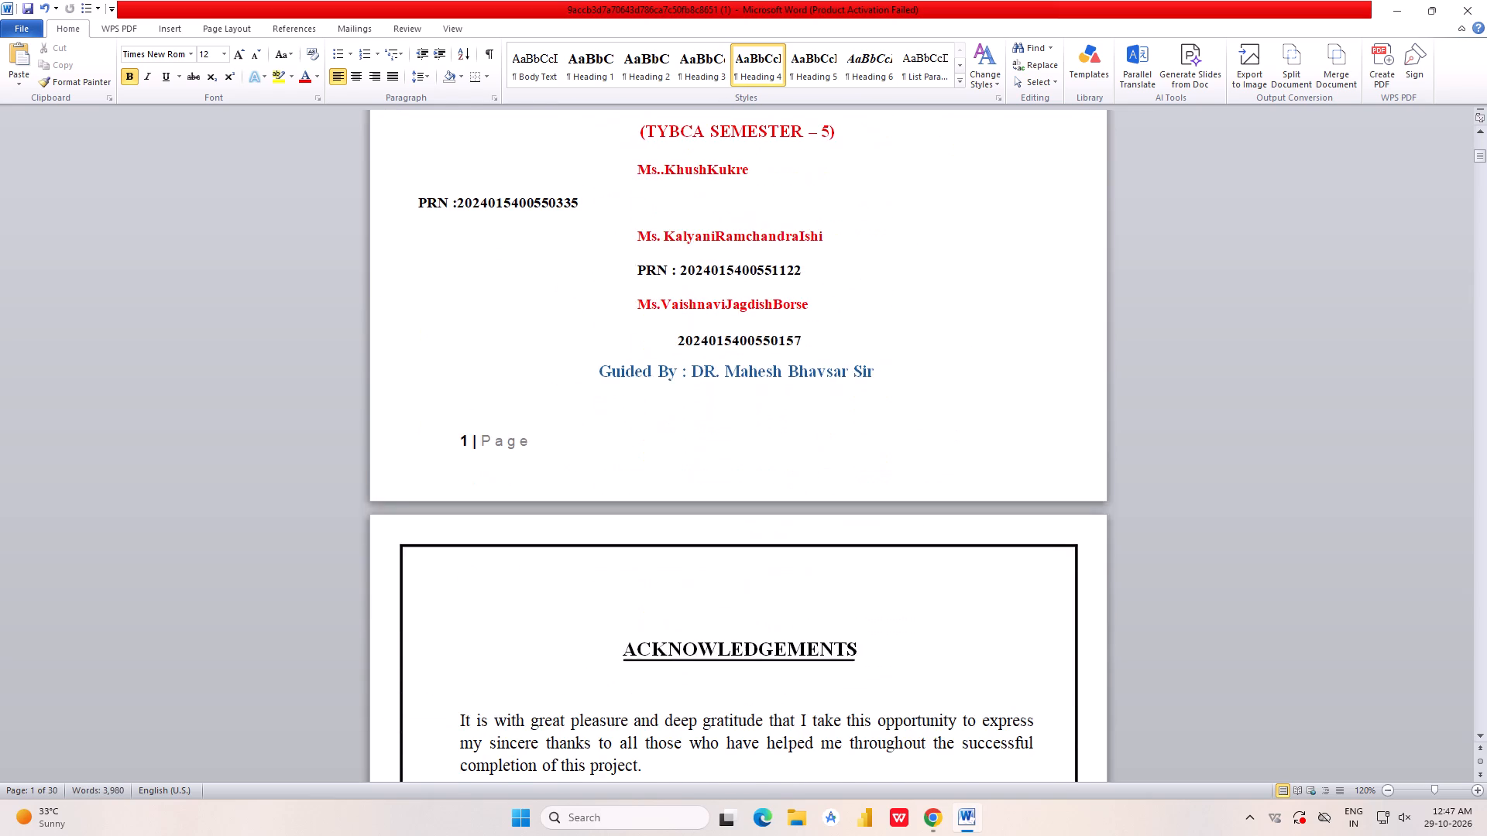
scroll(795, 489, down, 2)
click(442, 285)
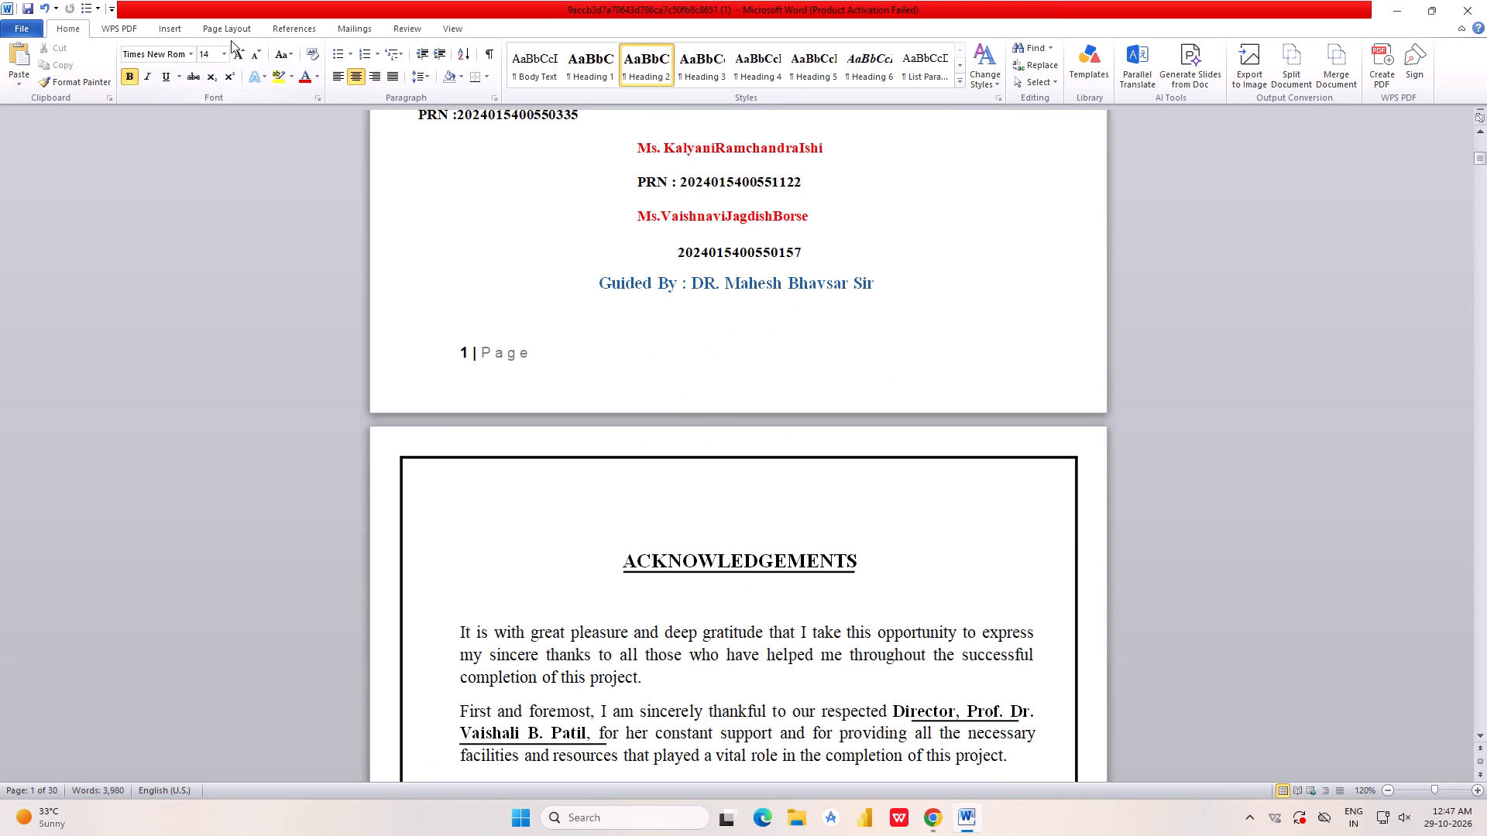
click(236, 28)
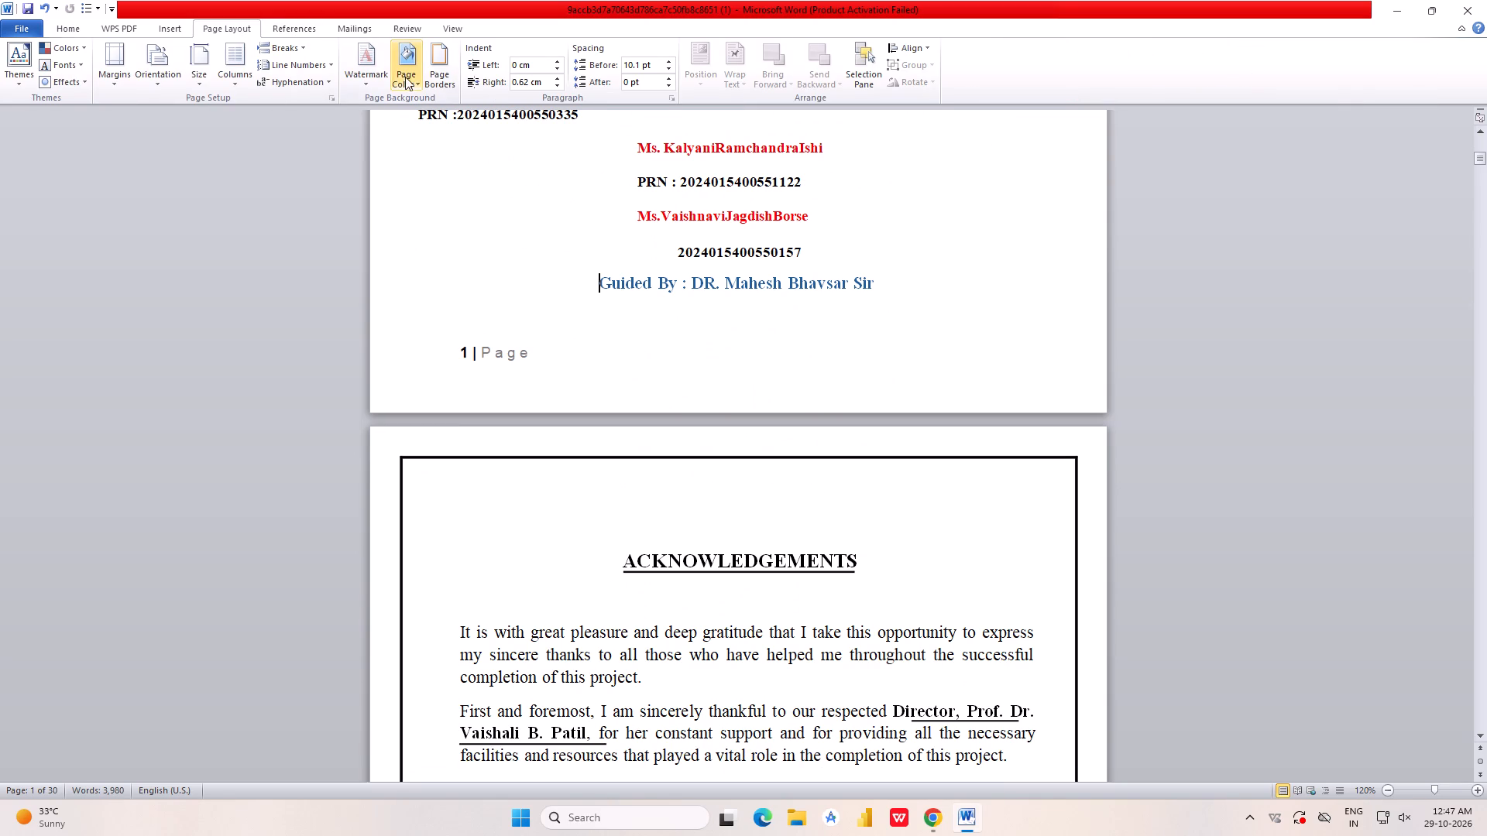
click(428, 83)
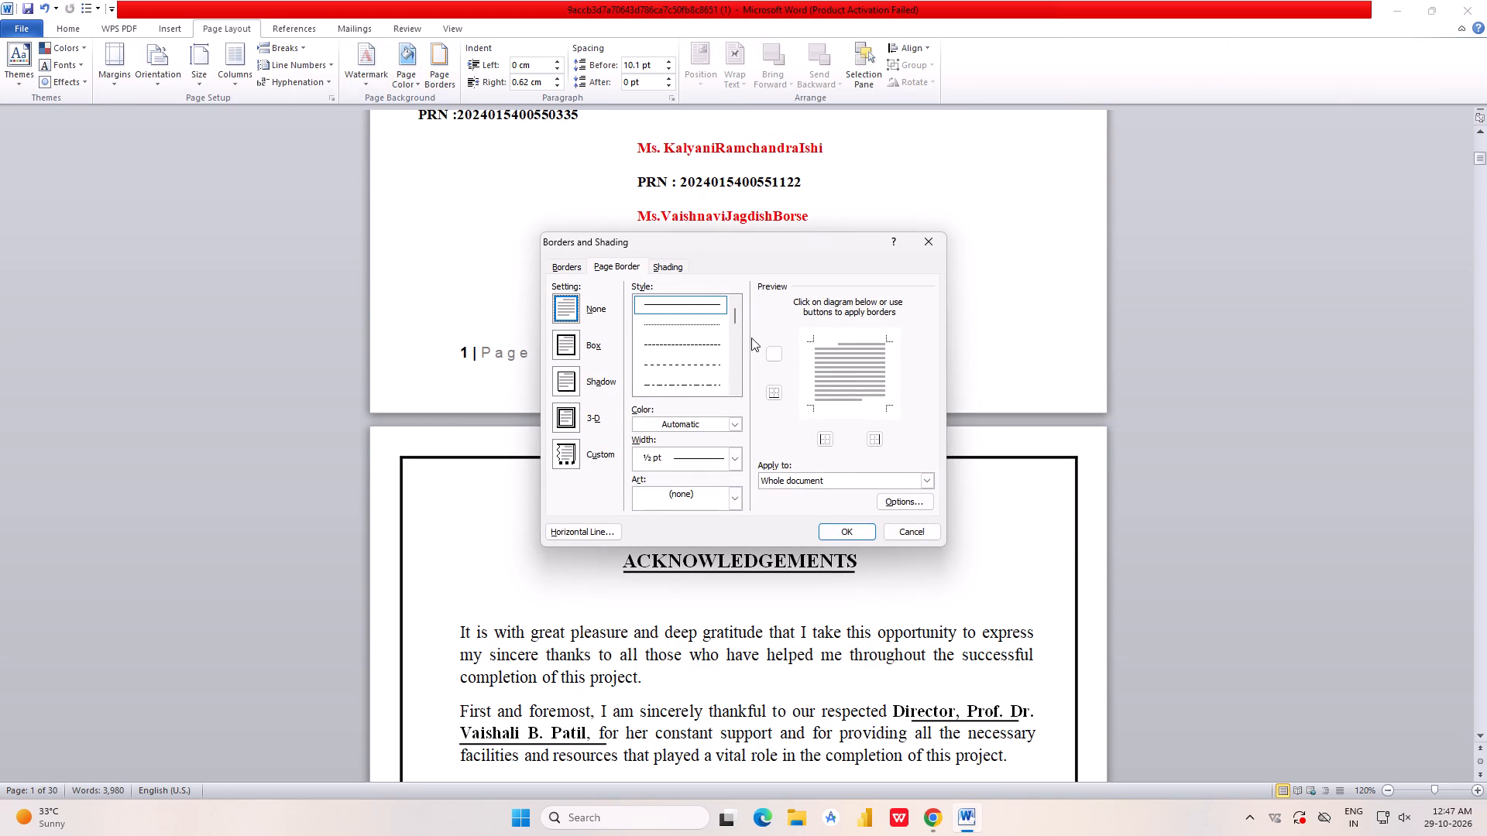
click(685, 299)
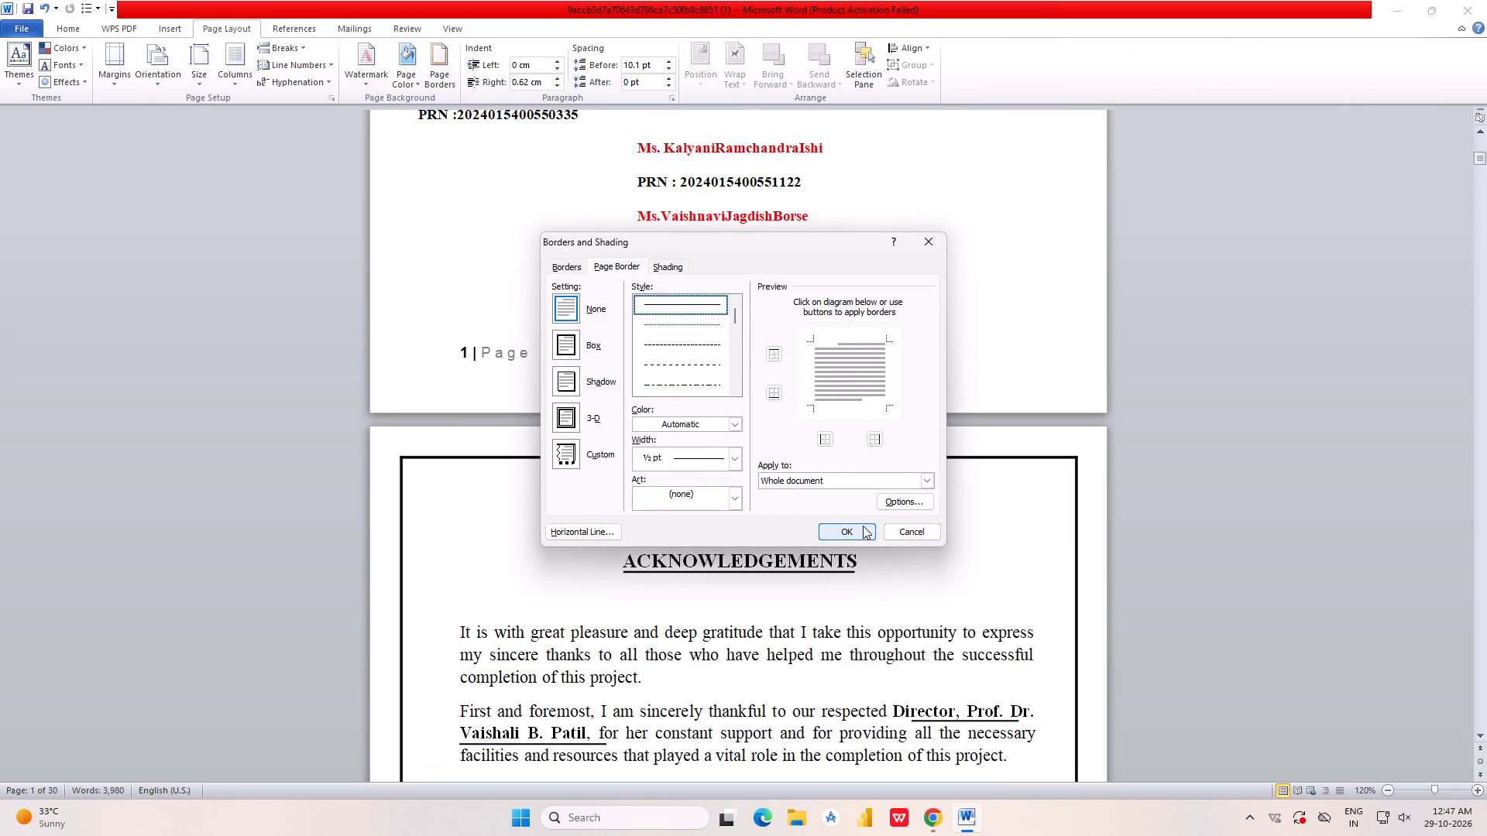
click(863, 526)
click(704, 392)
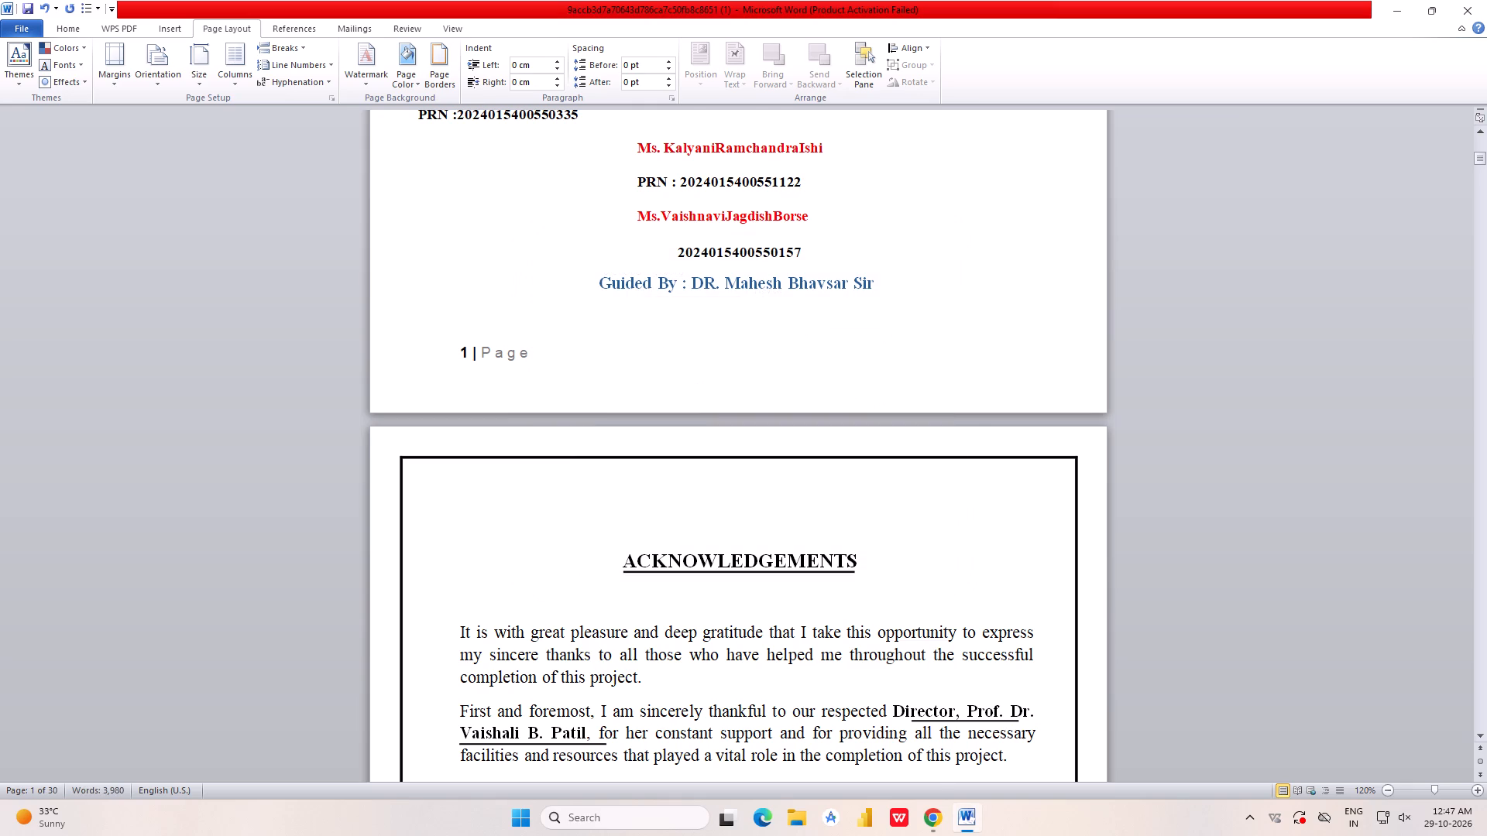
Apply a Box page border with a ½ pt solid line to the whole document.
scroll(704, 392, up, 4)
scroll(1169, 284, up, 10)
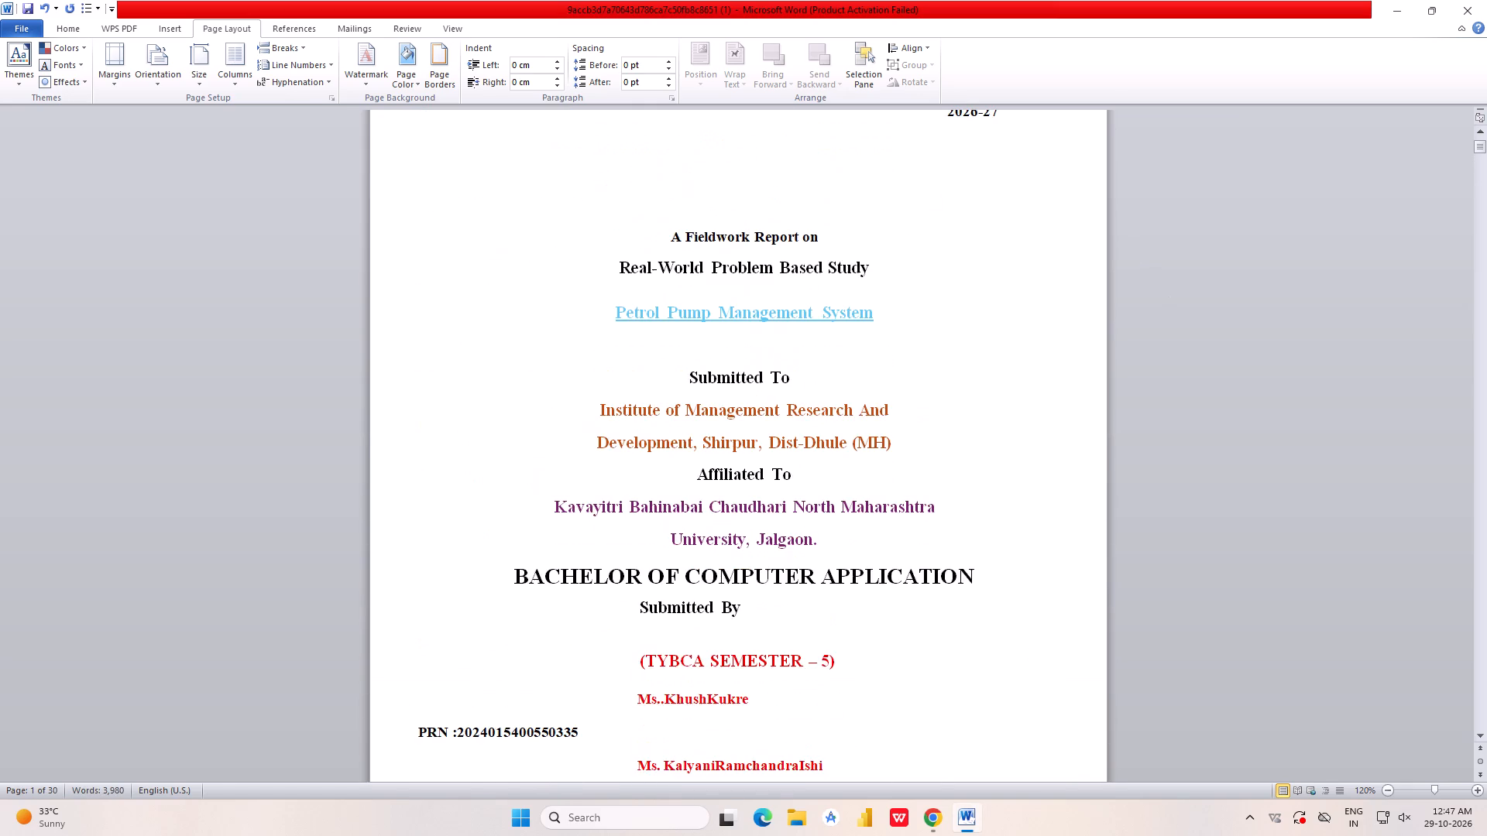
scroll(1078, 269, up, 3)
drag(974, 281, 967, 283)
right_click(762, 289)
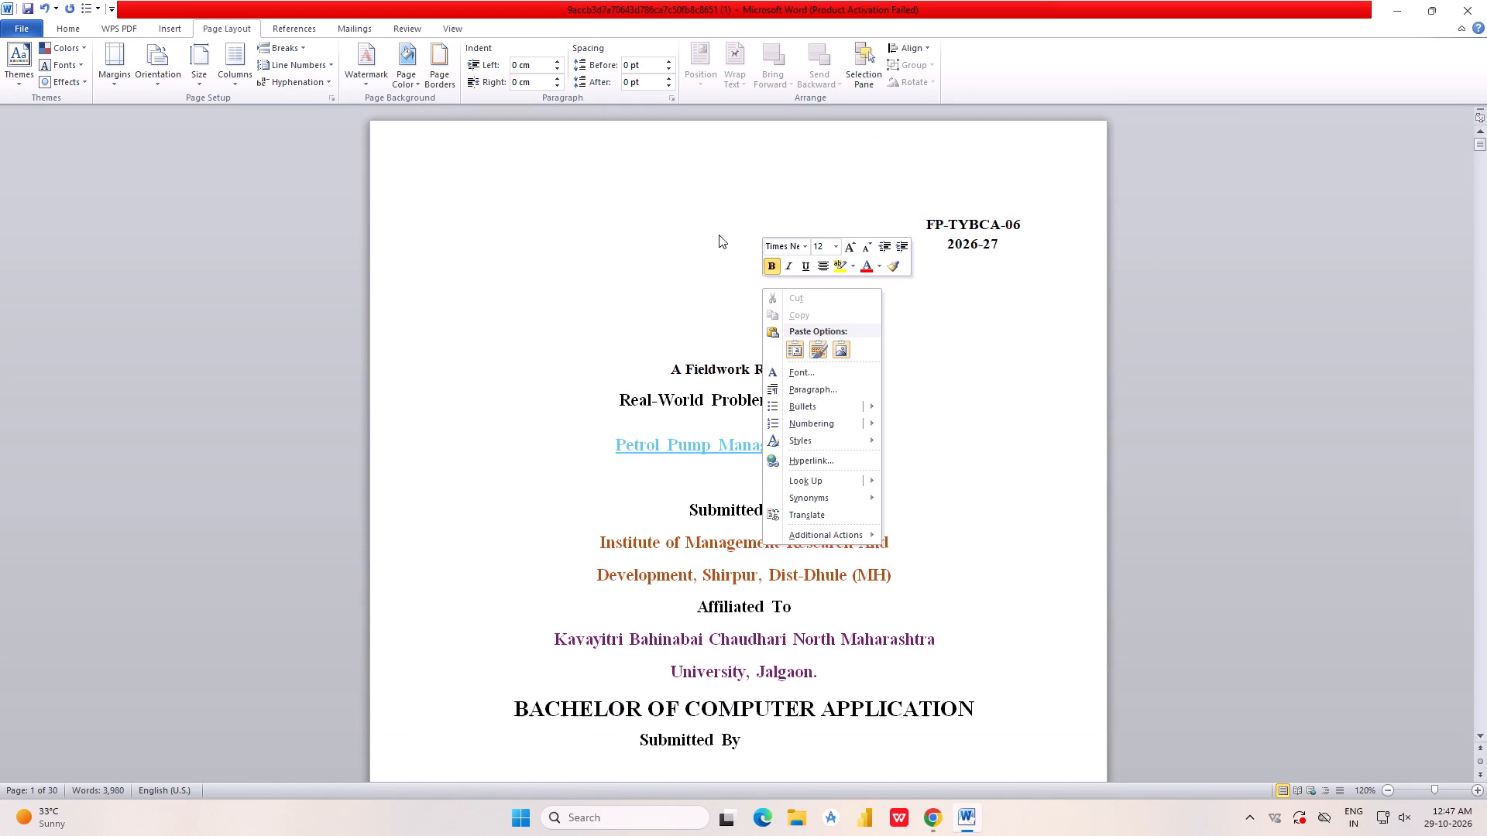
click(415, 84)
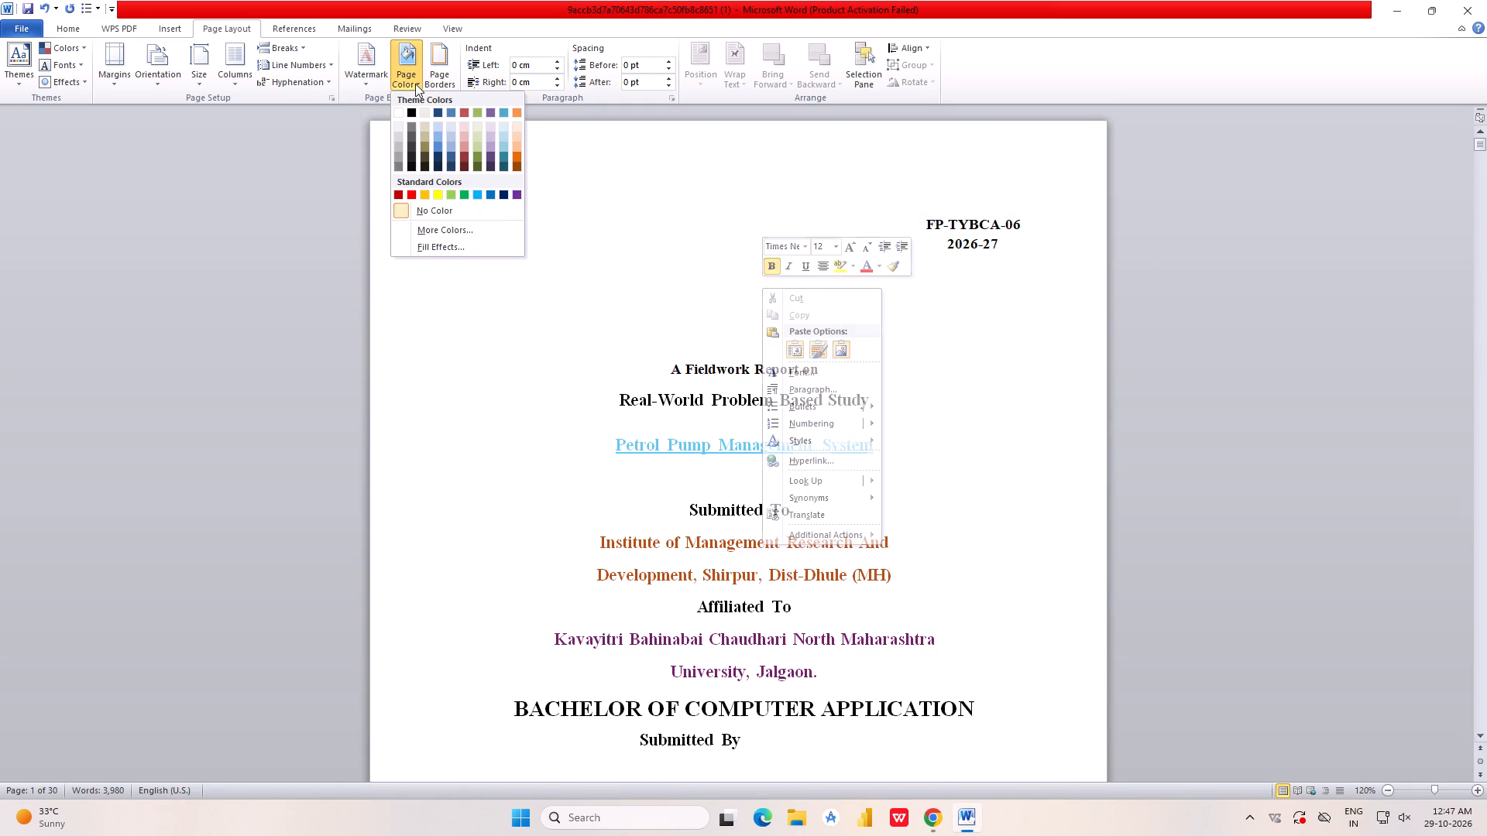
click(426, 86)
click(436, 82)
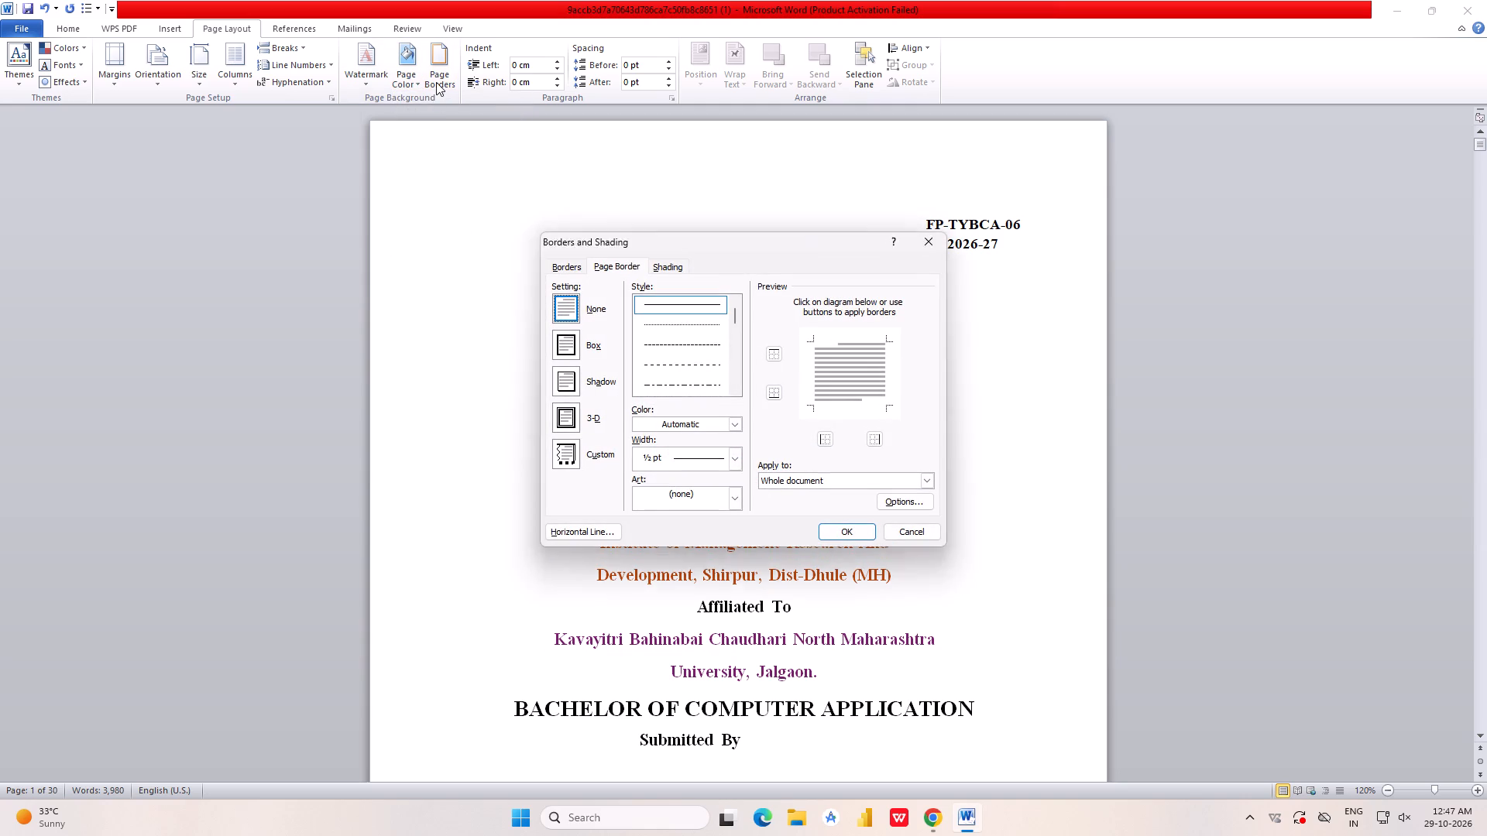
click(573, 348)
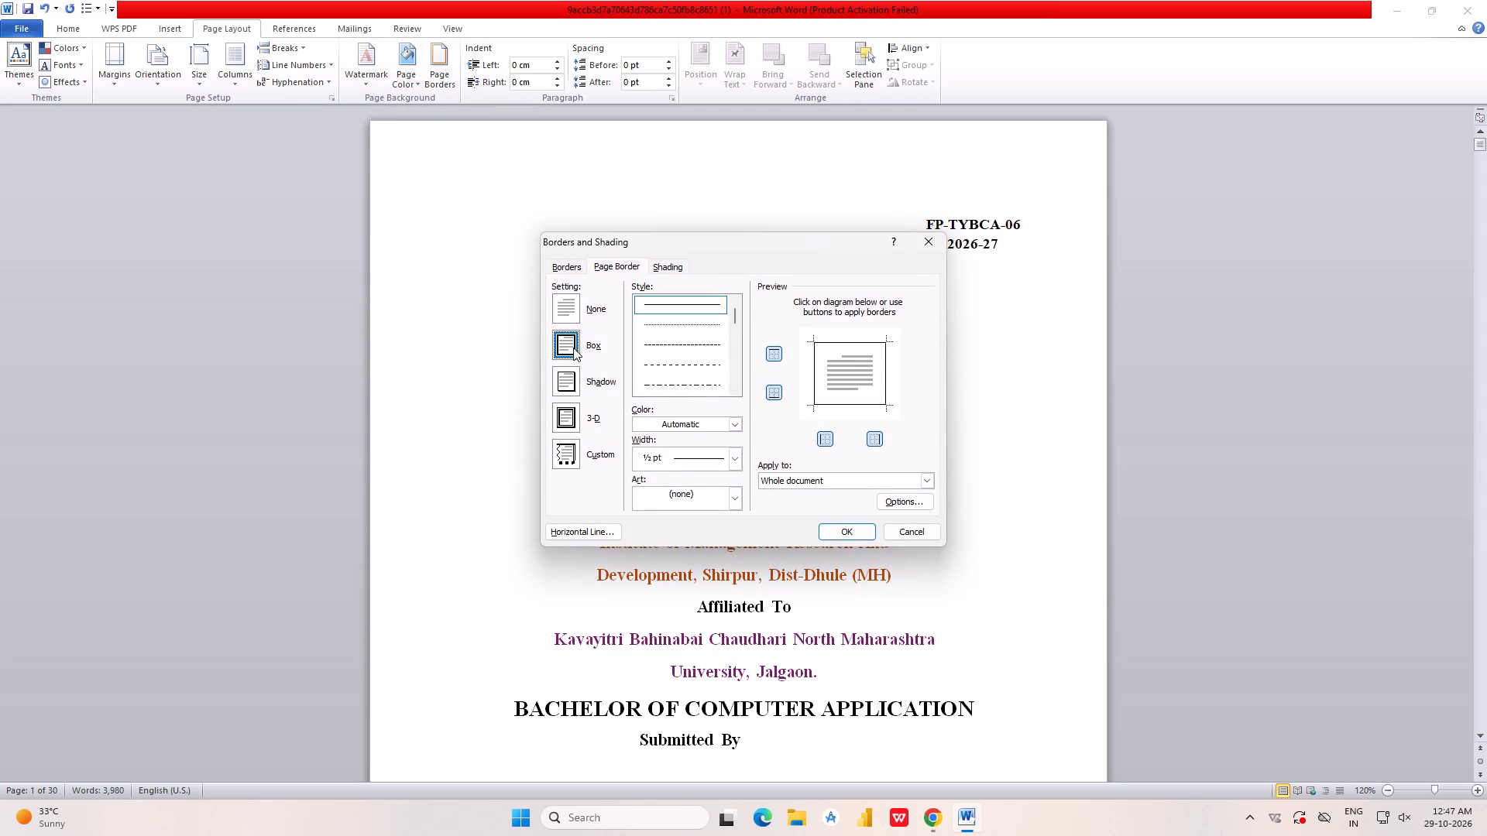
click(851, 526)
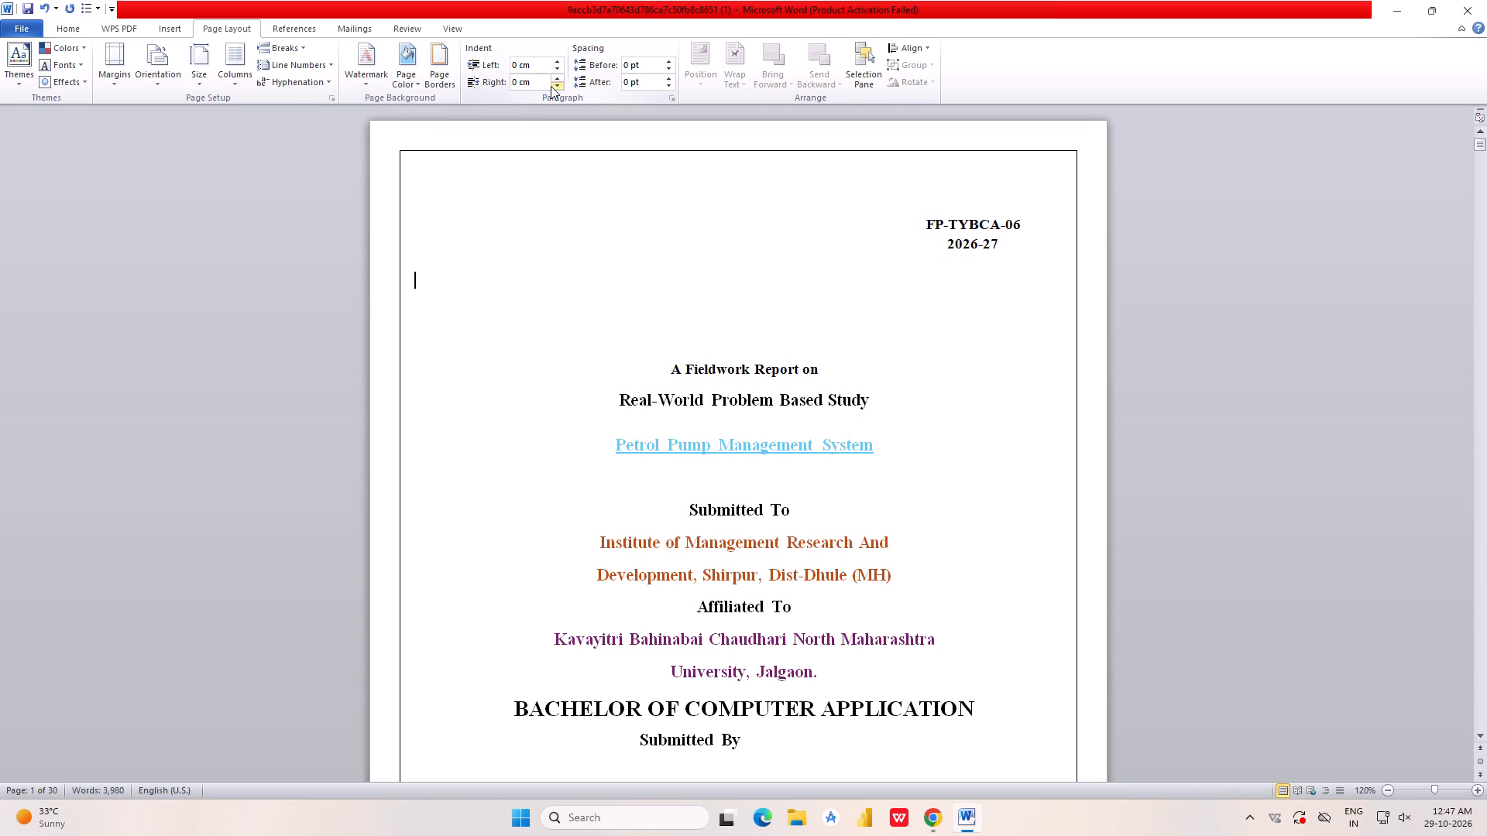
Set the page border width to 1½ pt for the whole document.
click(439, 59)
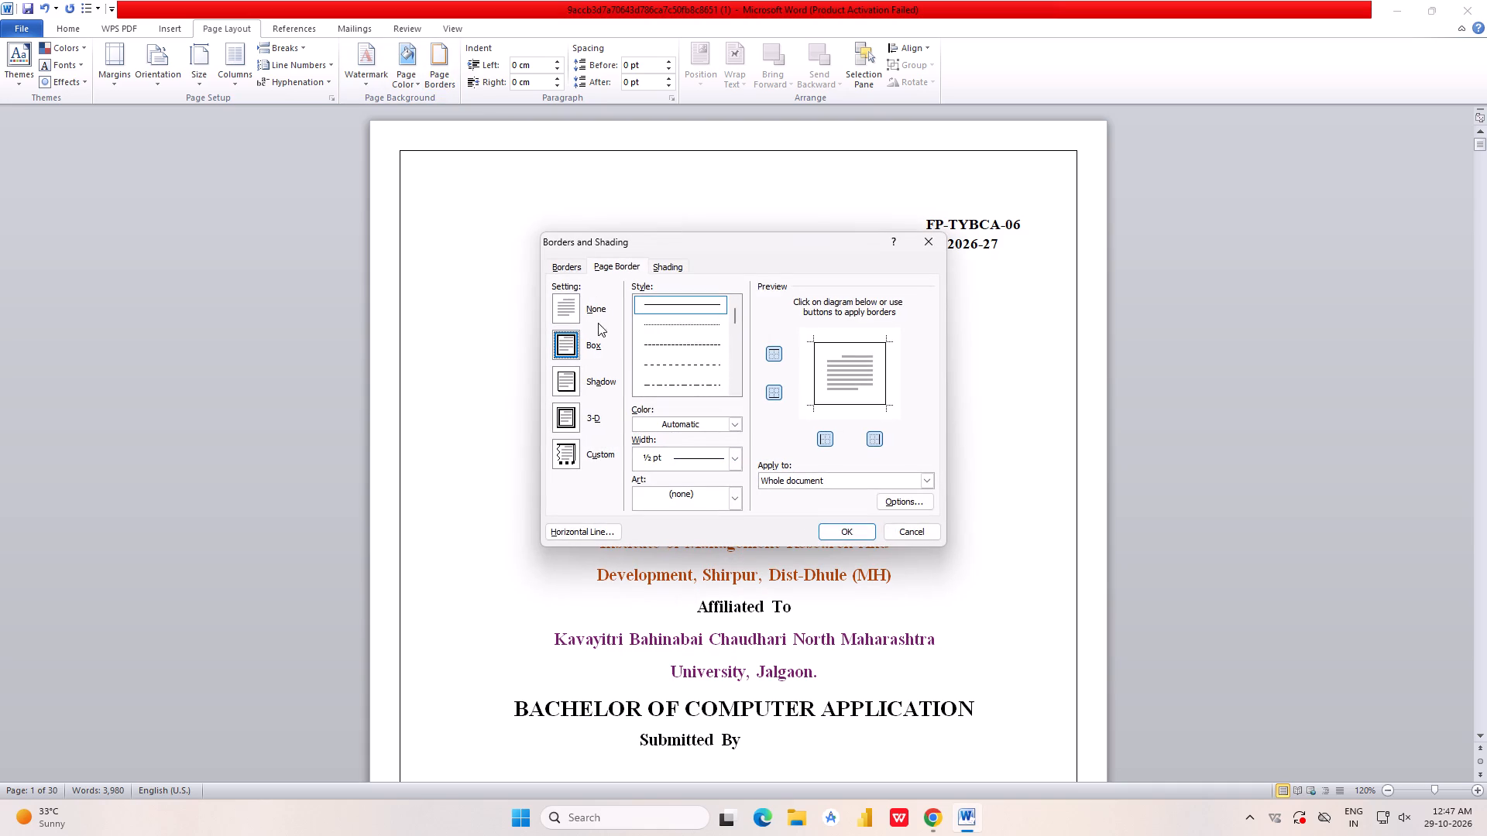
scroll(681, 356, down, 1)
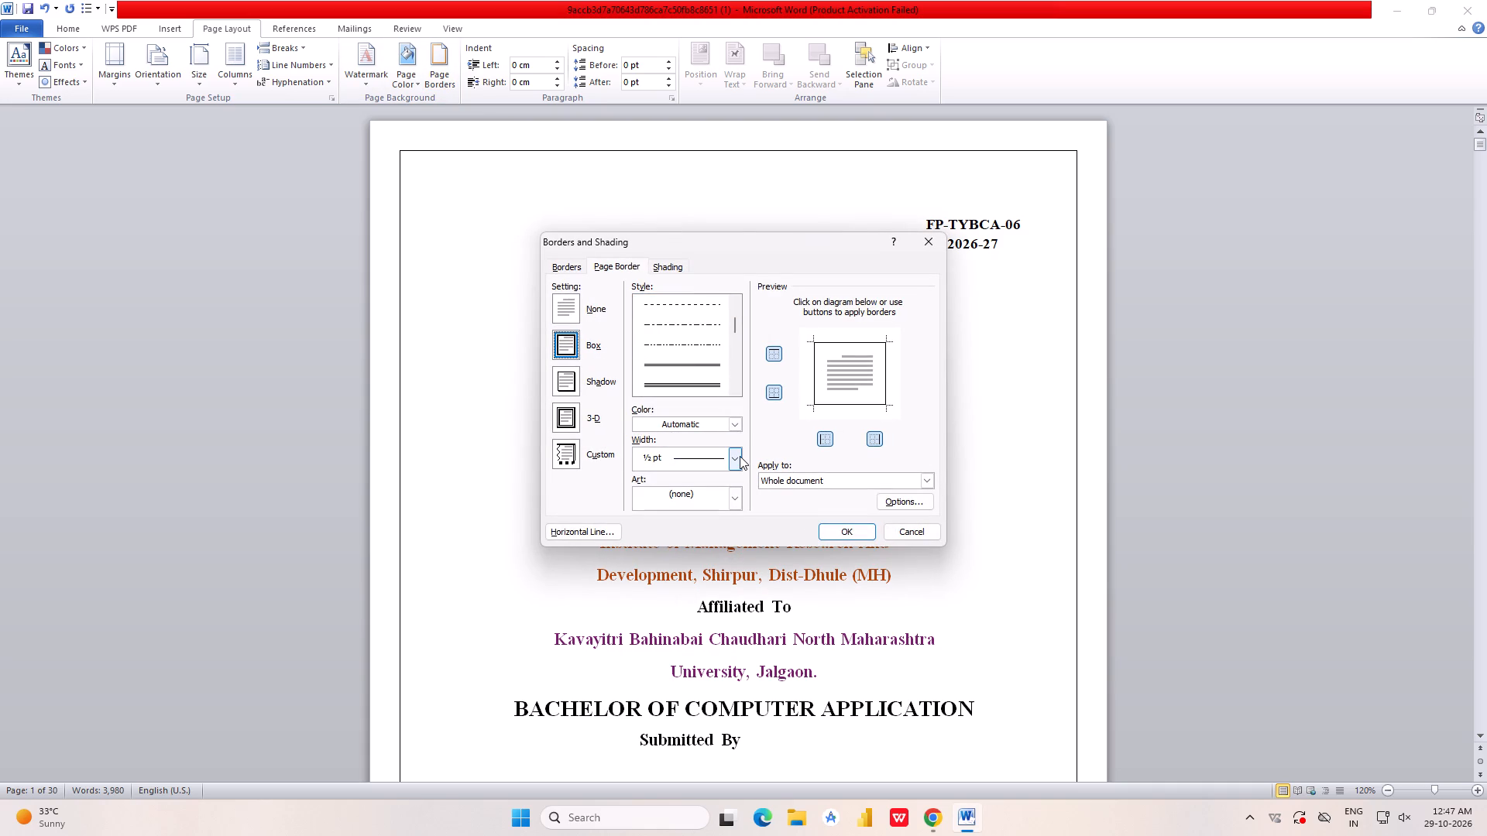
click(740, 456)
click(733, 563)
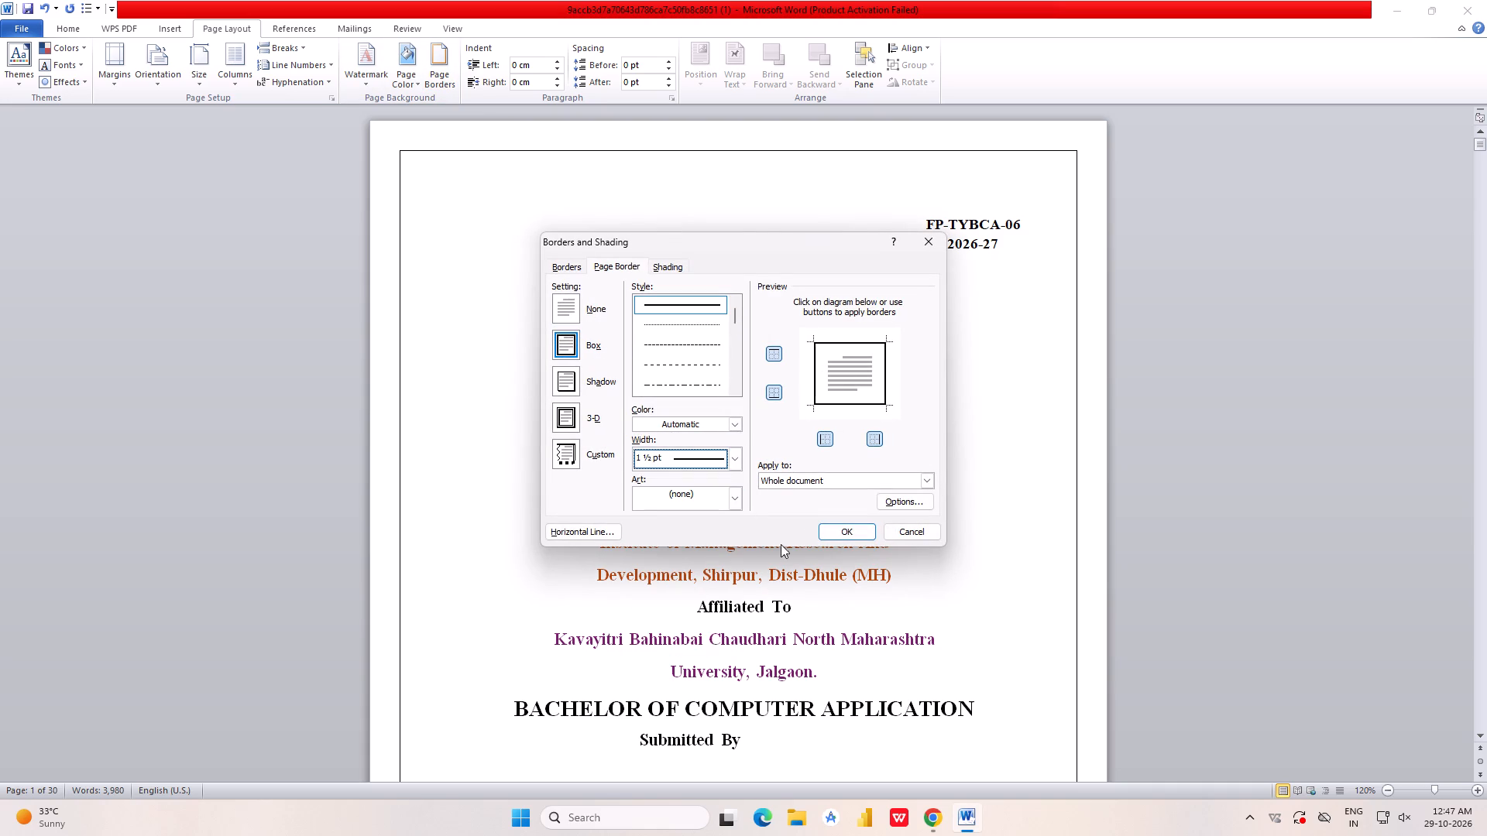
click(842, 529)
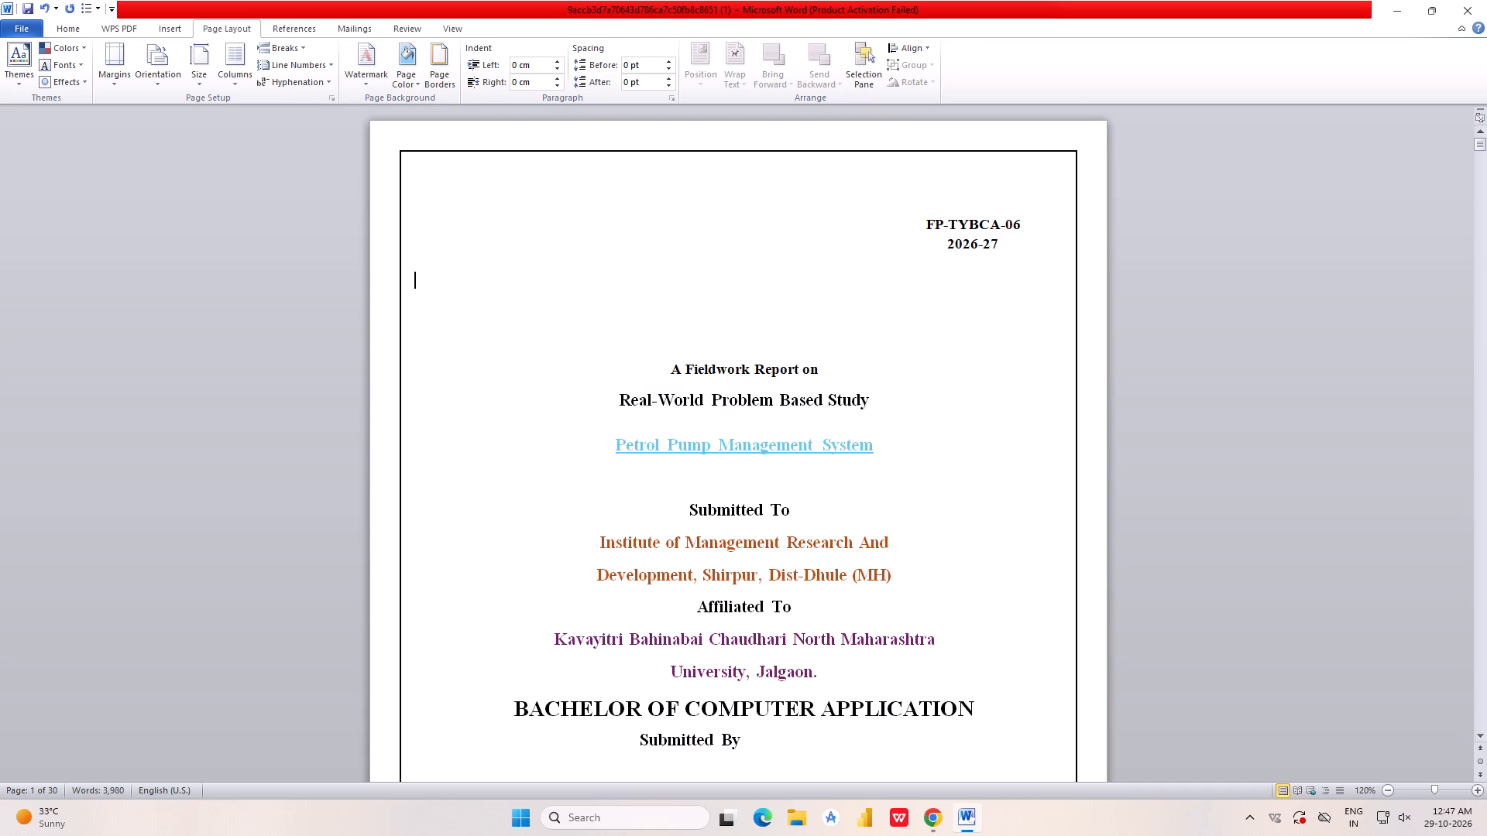
Undo back past the page borders and the cover graphics cut, to within the first student's name deletion.
scroll(561, 292, down, 13)
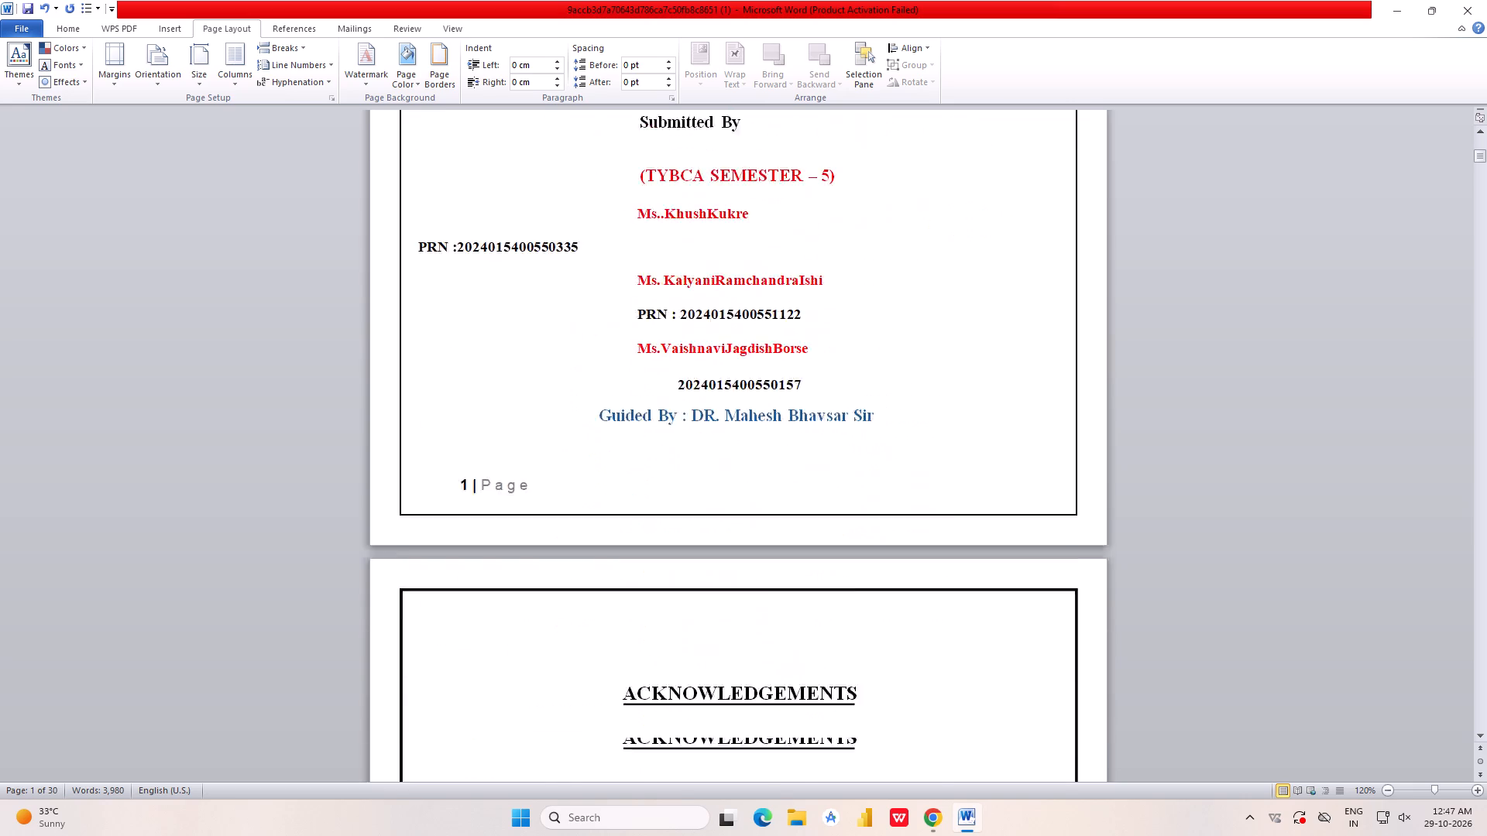
scroll(561, 292, down, 10)
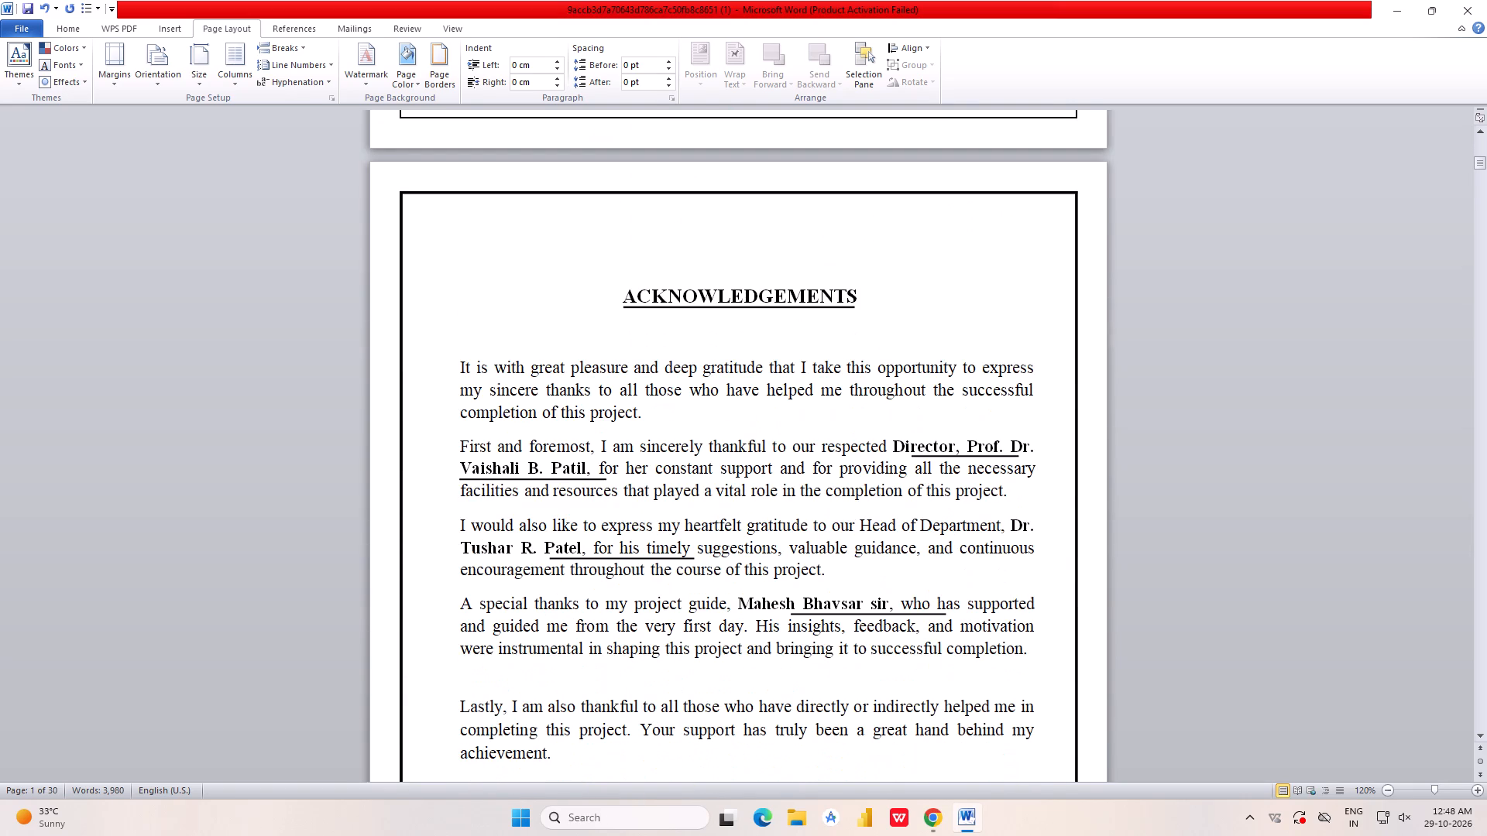
key(ctrl+z)
key(ctrl+z)
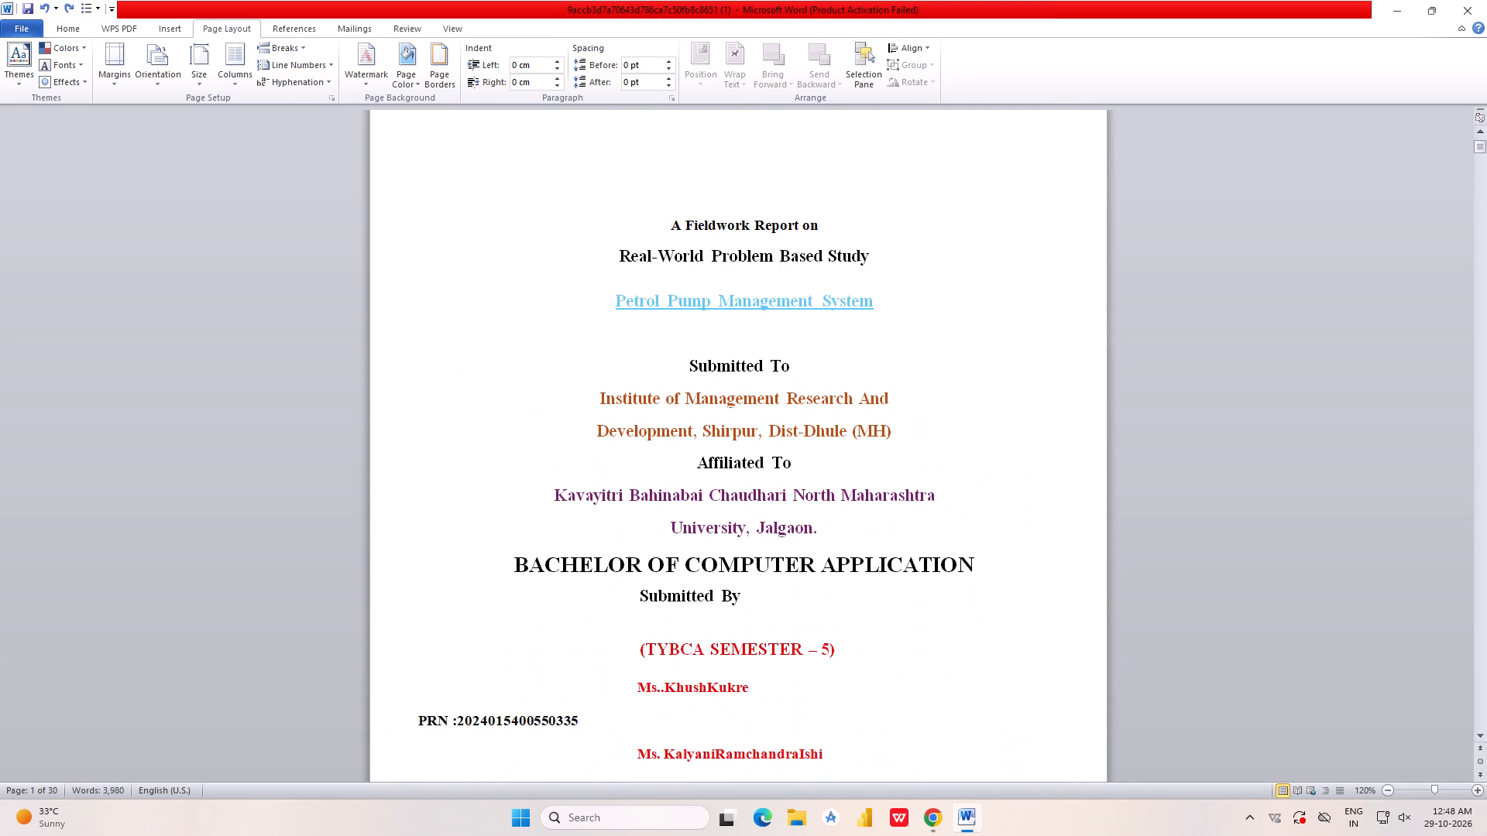
key(ctrl+z)
key(ctrl+z)
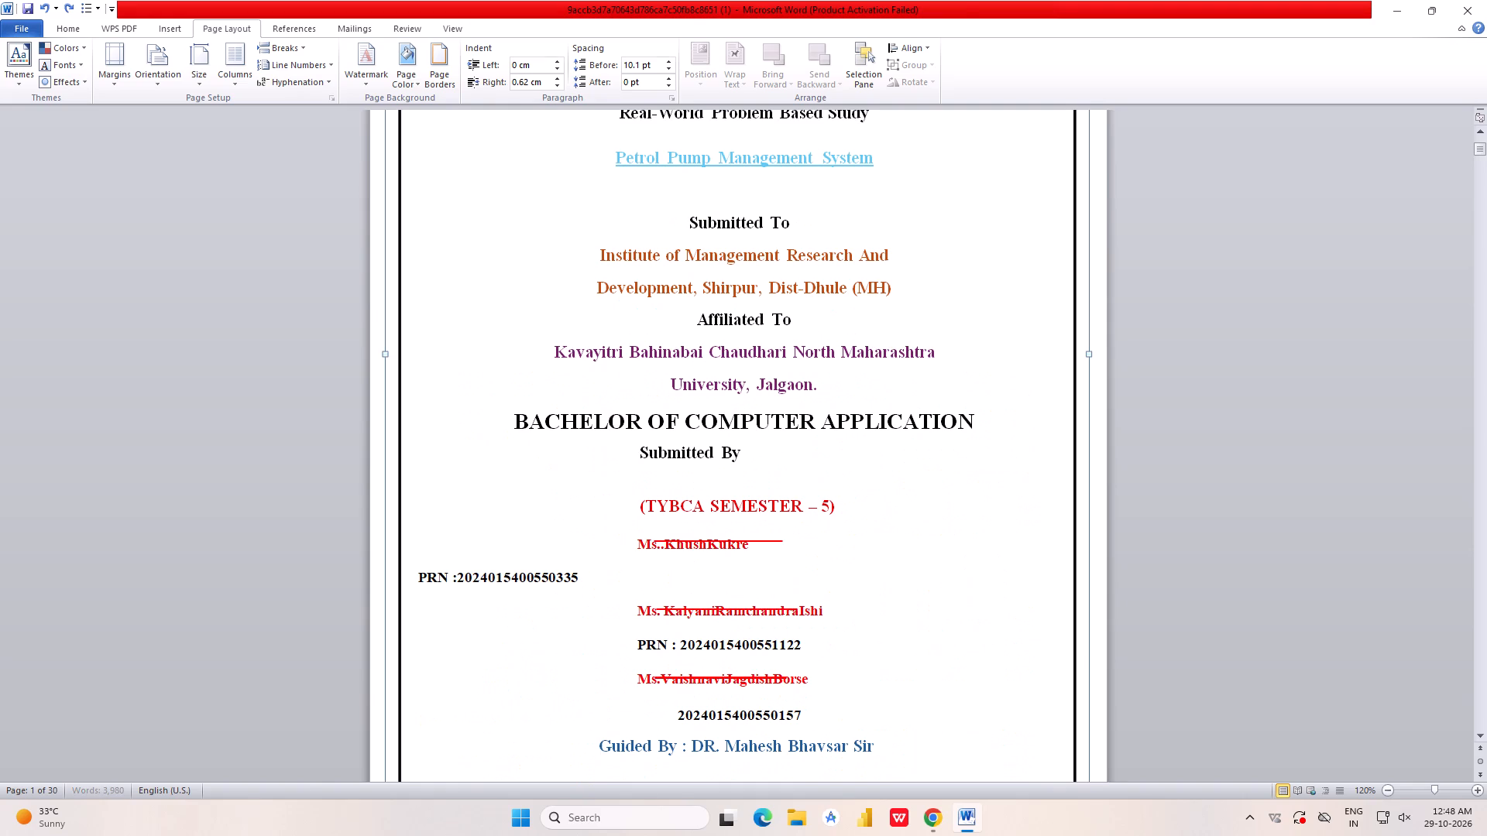
key(ctrl+z)
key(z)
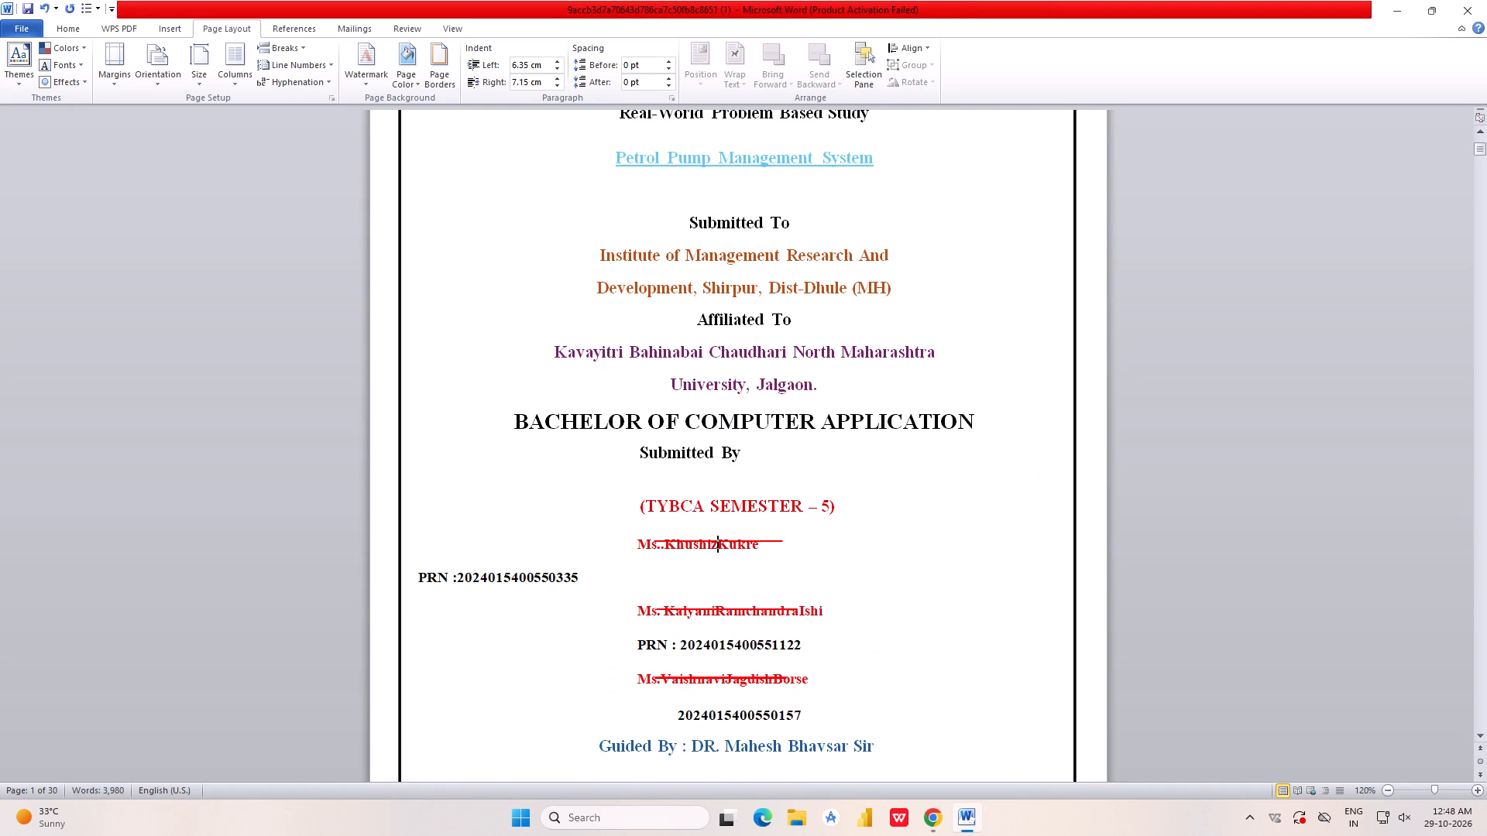
Delete the first student's name on the cover page, leaving only the M of the title.
scroll(561, 293, up, 5)
scroll(649, 390, up, 1)
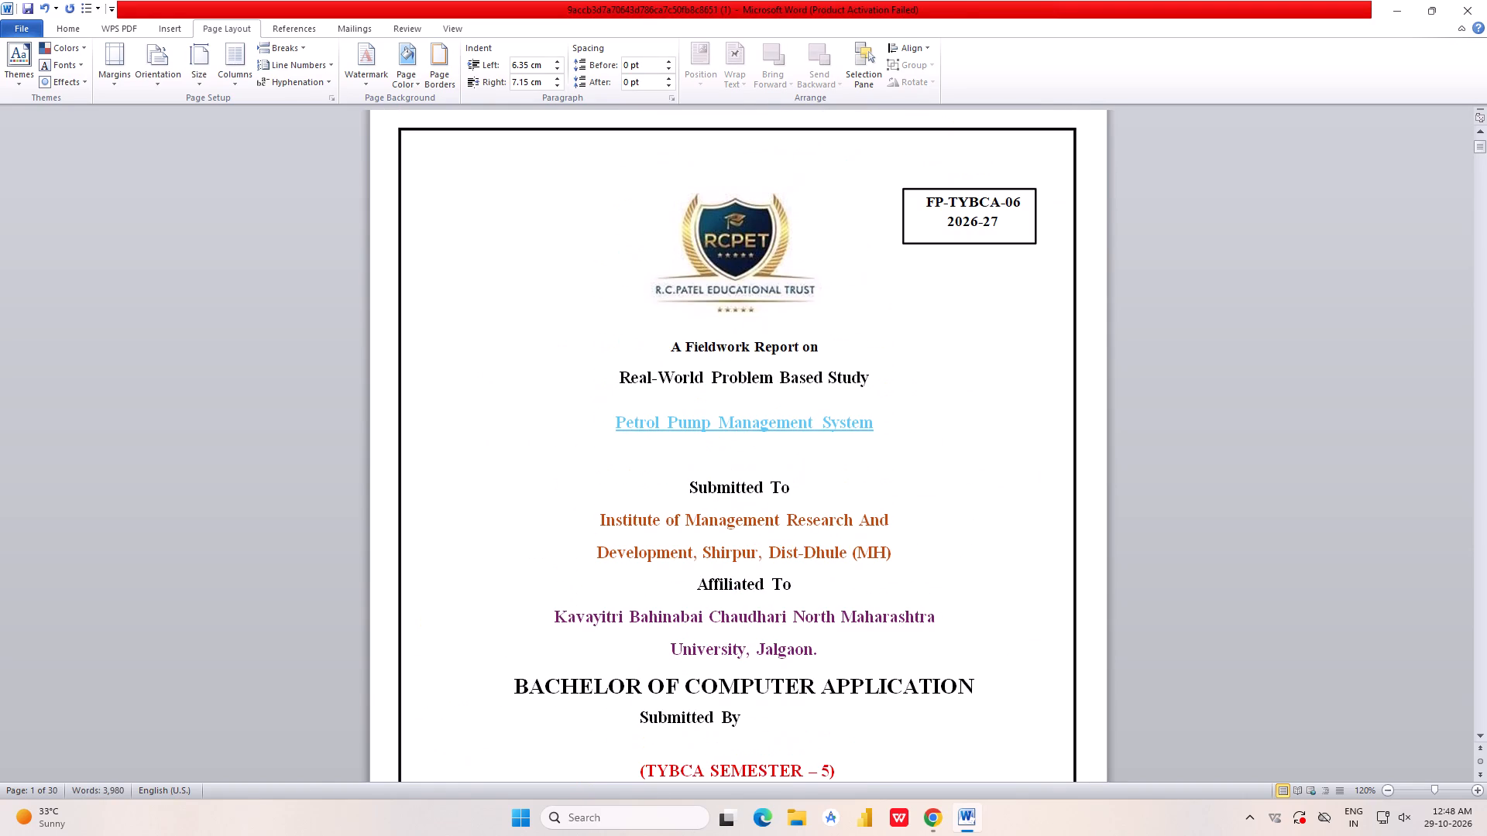
scroll(774, 450, down, 5)
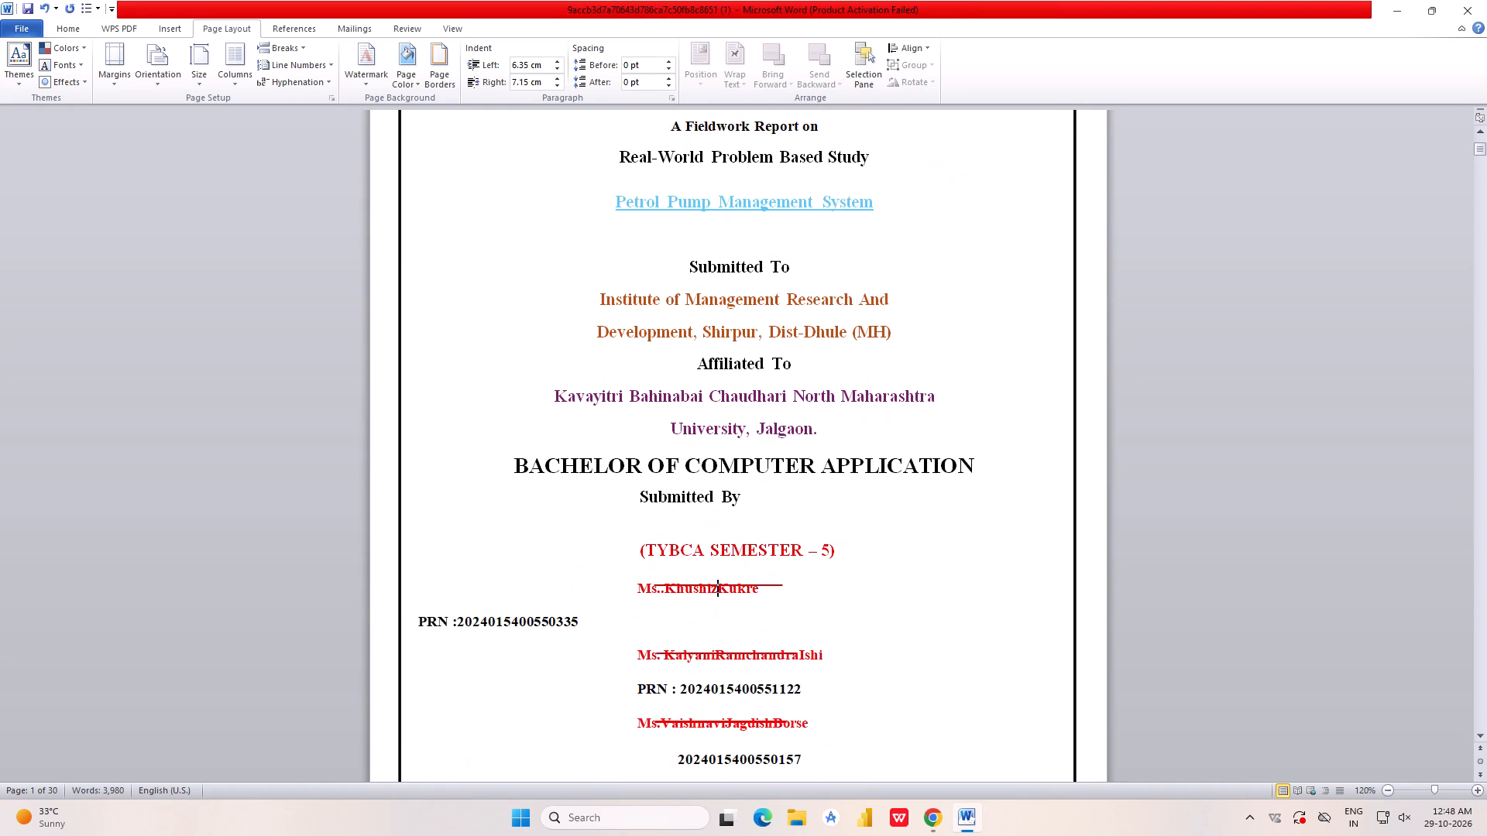
scroll(799, 511, down, 4)
click(828, 576)
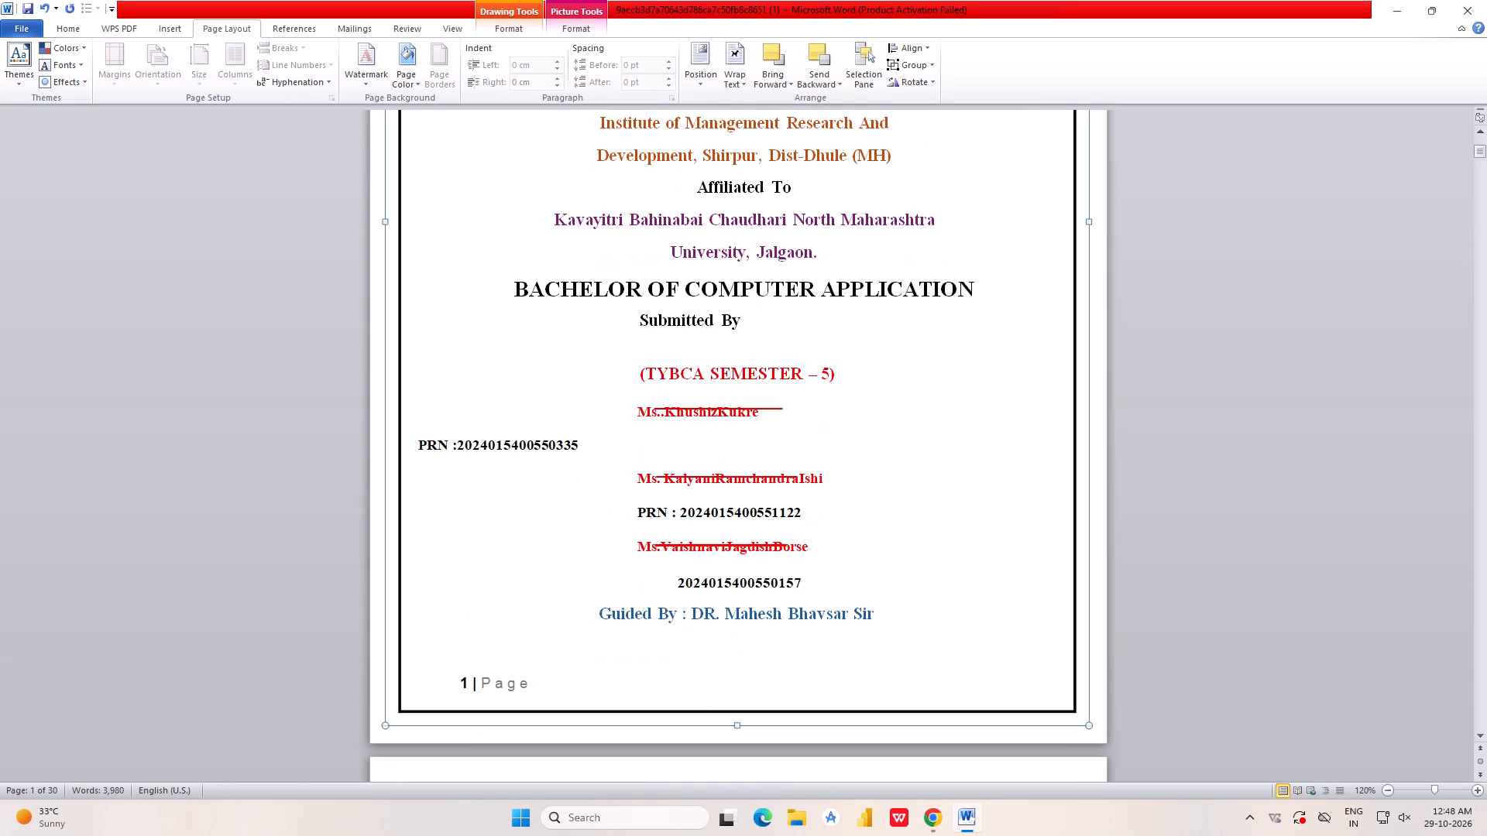
click(808, 581)
click(804, 582)
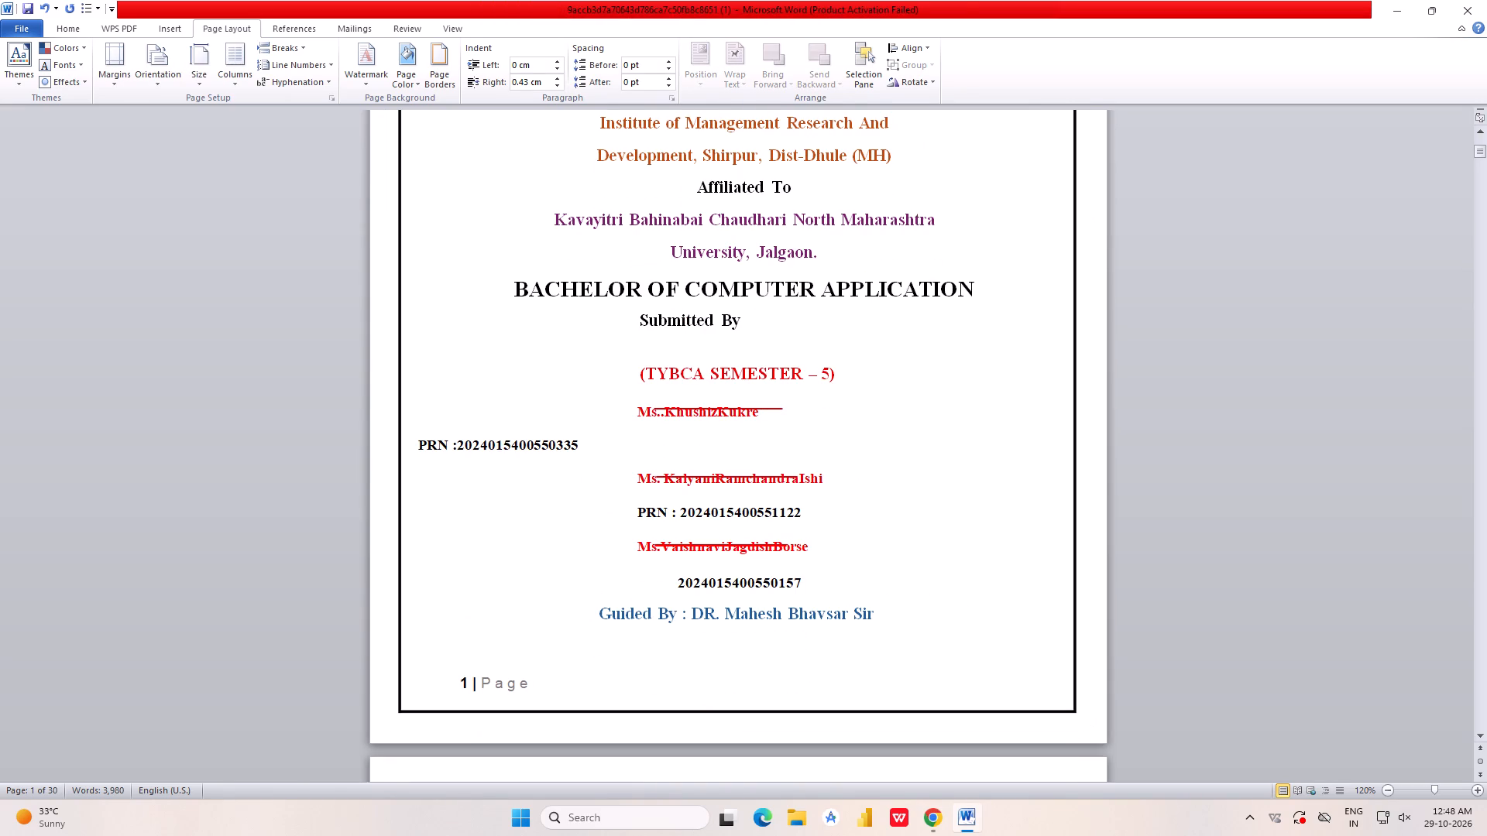
click(786, 413)
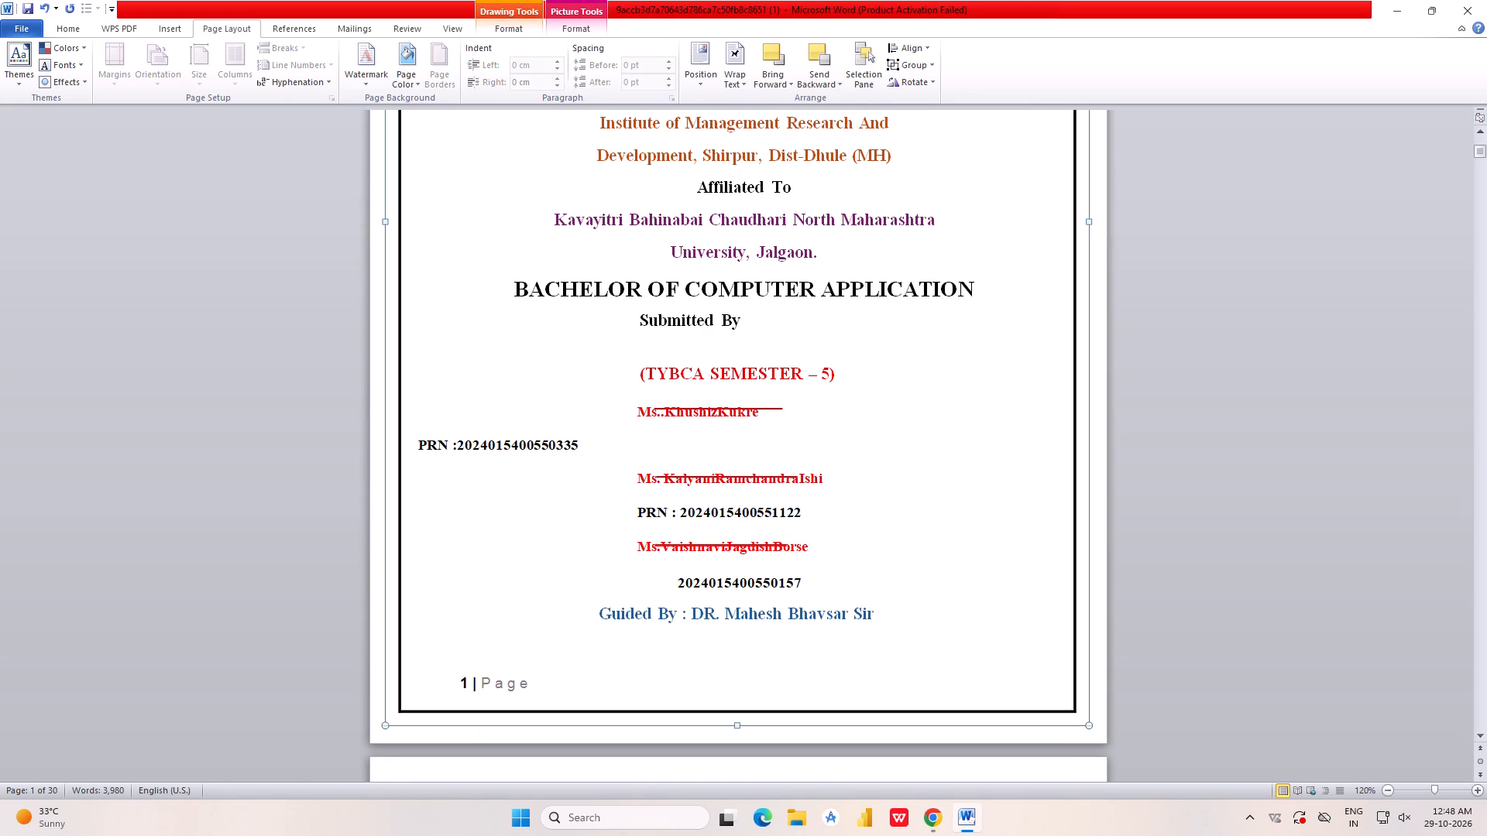
click(771, 417)
click(763, 415)
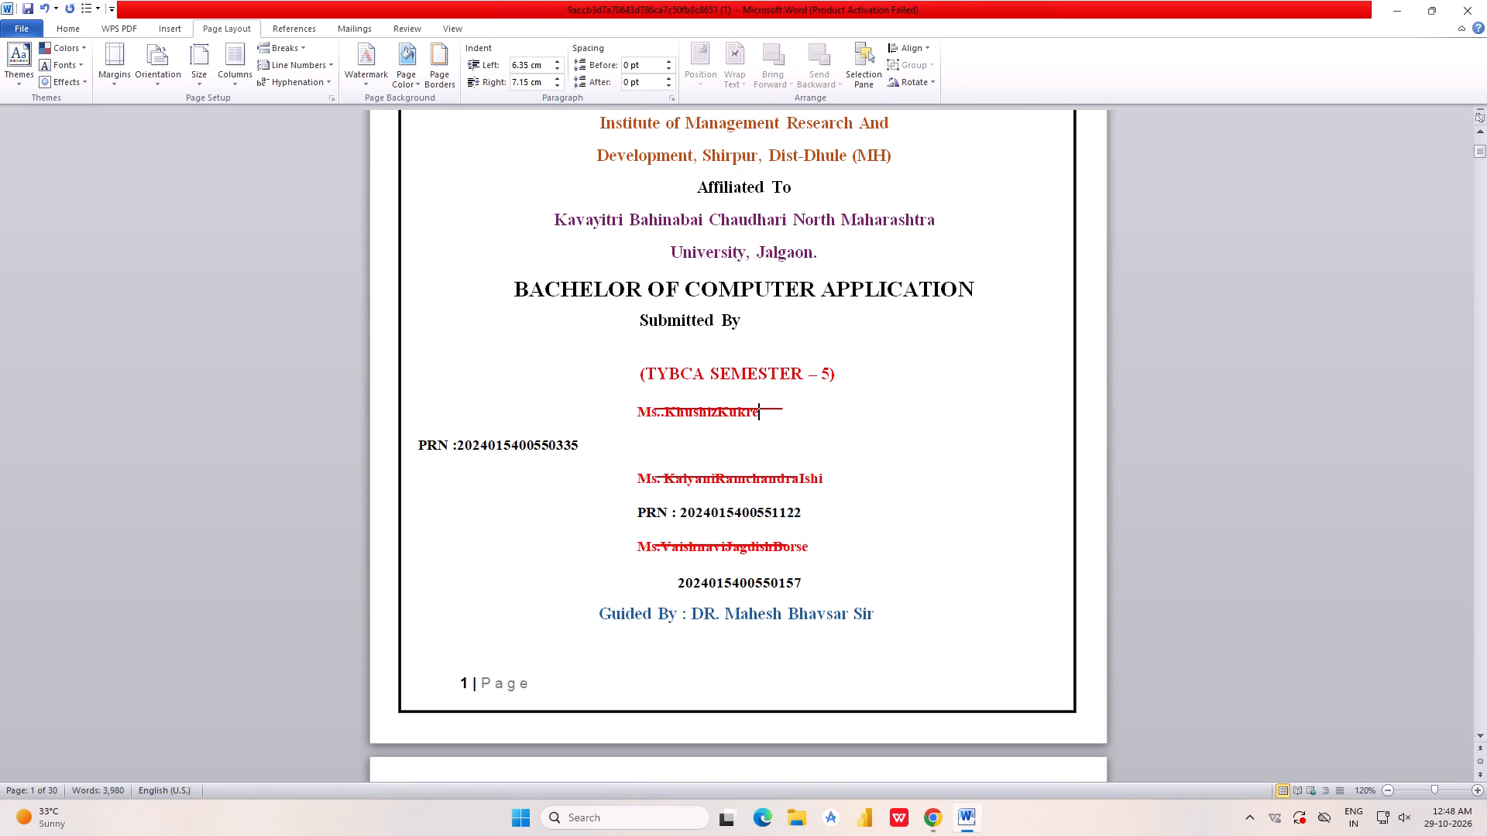
key(BackSpace)
key(BackSpace)
key(BackSpace)
key(BackSpace)
key(BackSpace)
key(BackSpace)
key(BackSpace)
key(BackSpace)
key(BackSpace)
key(BackSpace)
key(BackSpace)
key(BackSpace)
key(BackSpace)
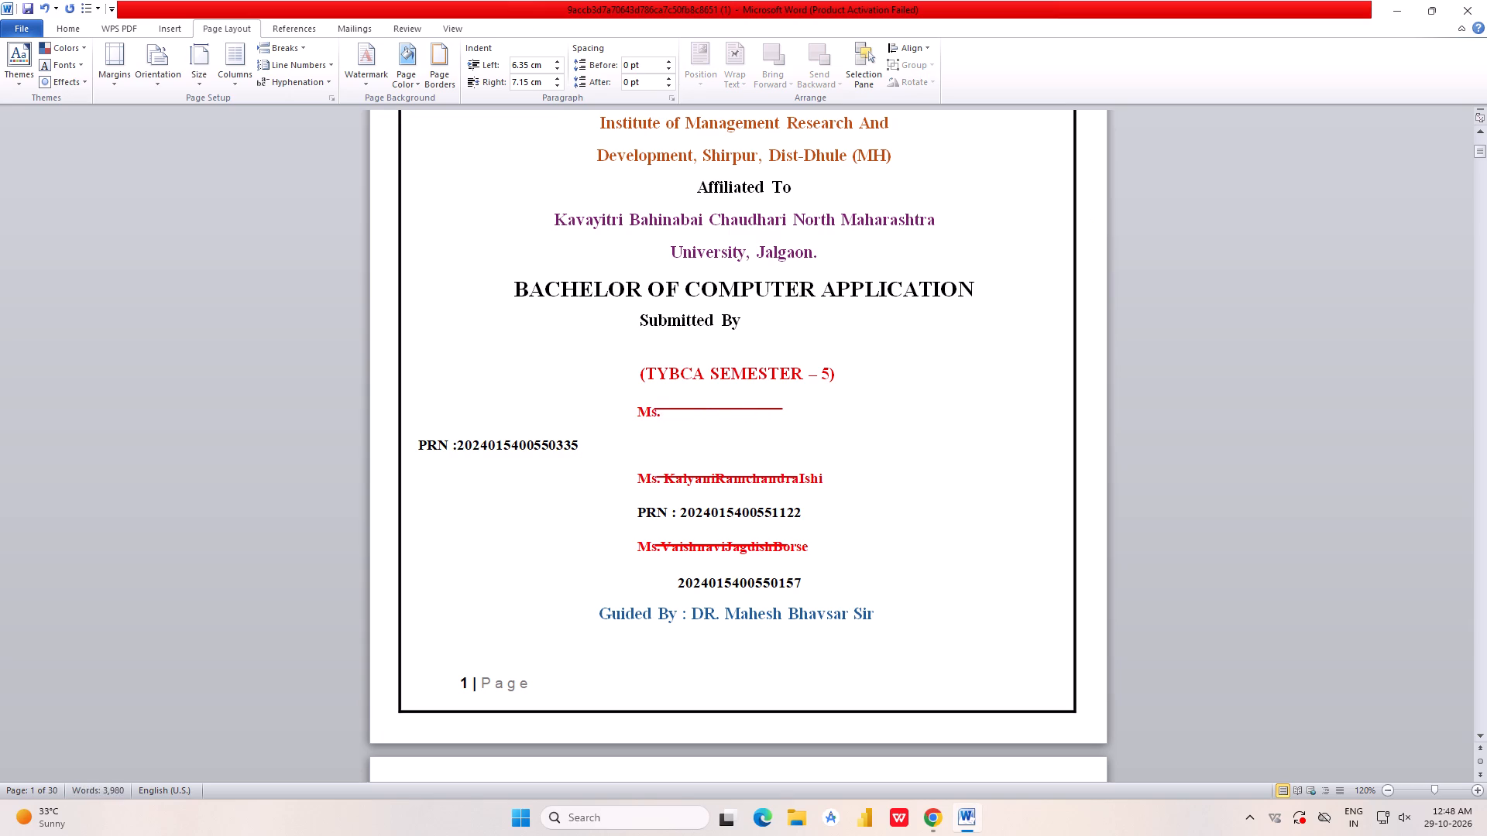
key(BackSpace)
key(BackSpace)
Select only the red line on the first student's name row and cut it from the cover graphics.
click(726, 411)
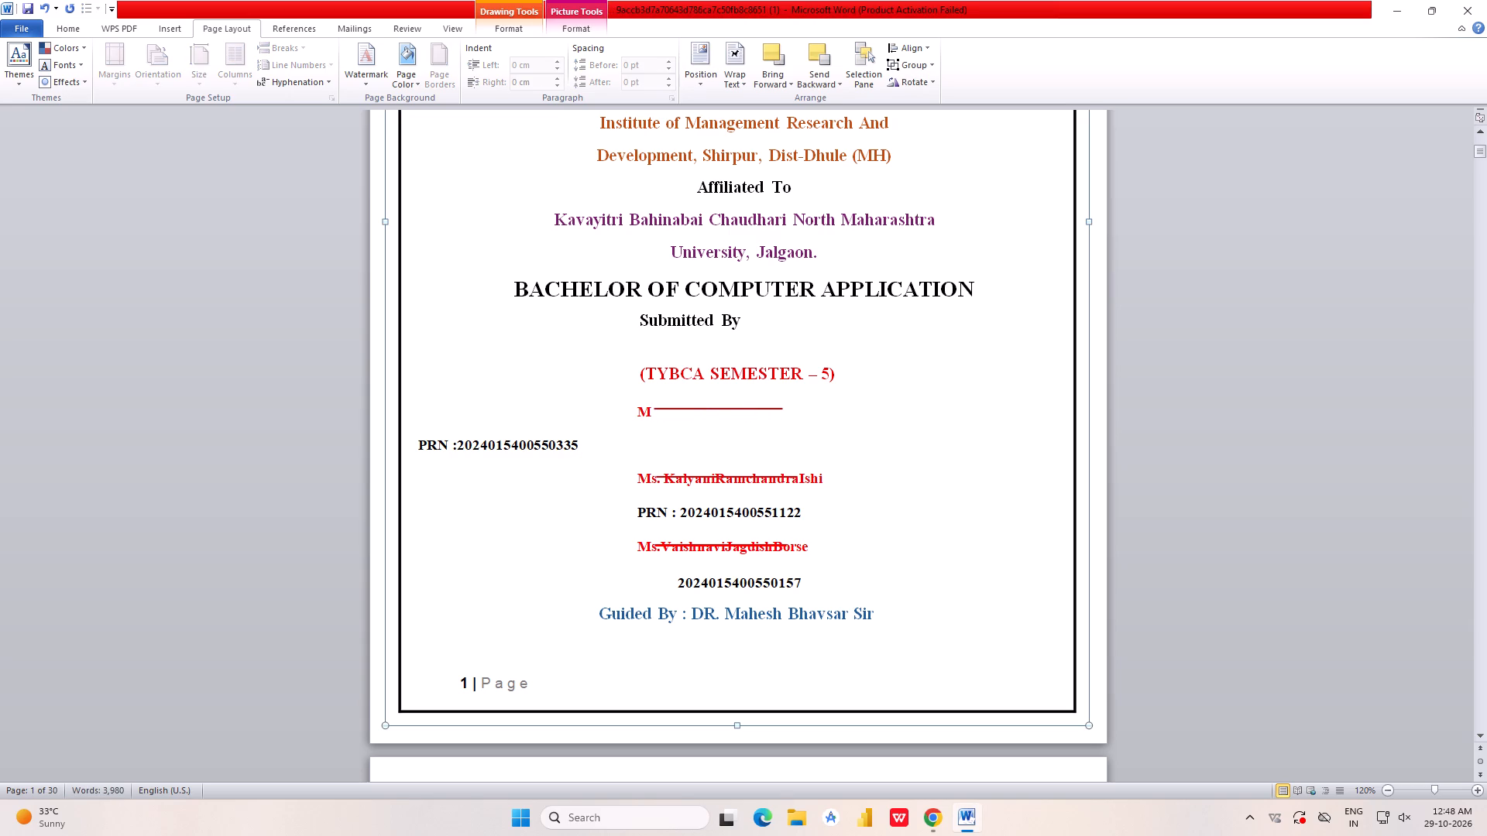
click(726, 409)
click(729, 409)
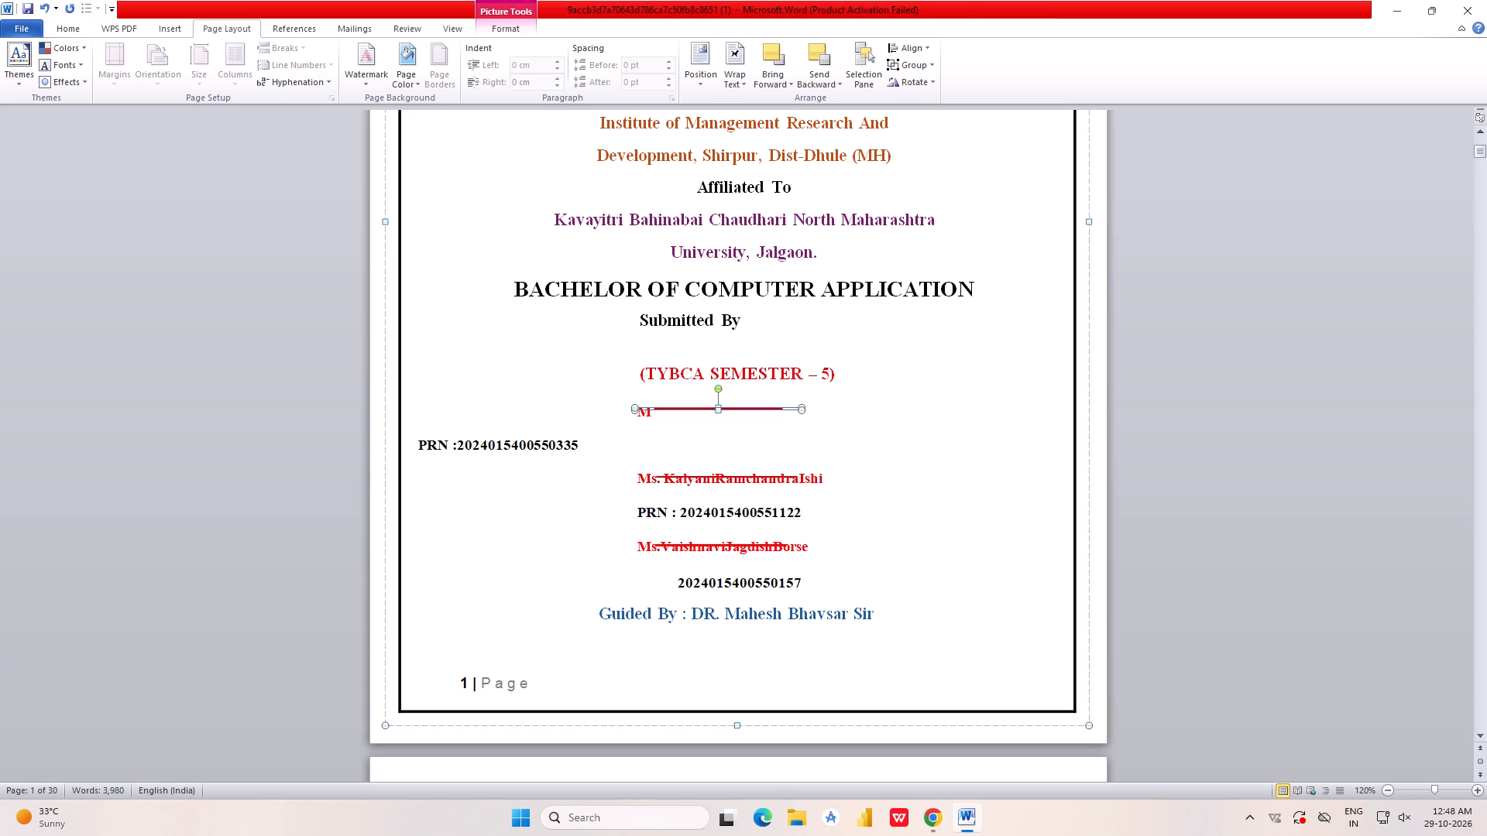
right_click(731, 409)
click(751, 413)
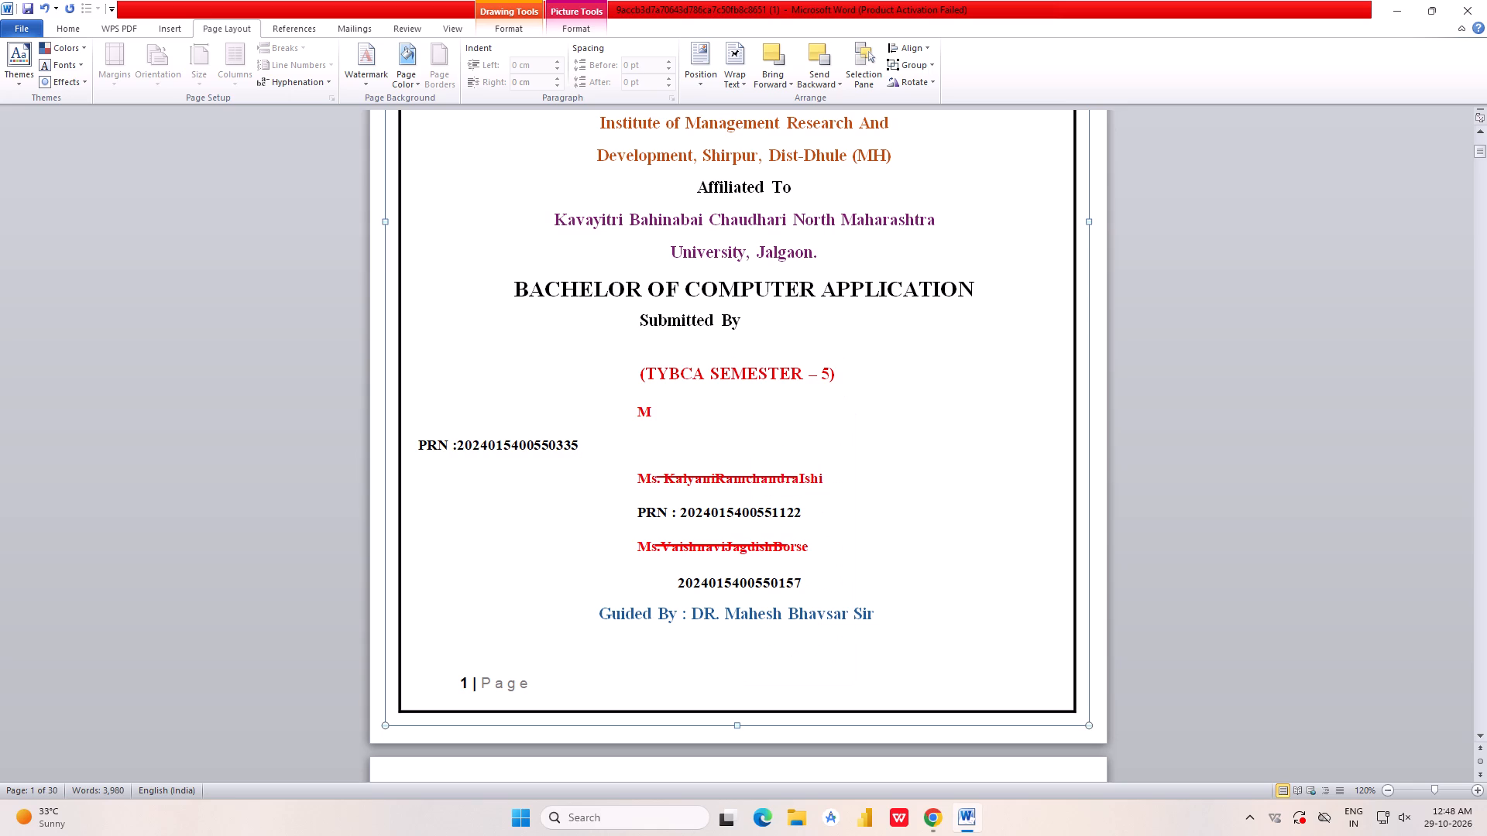
Delete the second student's title, first name and most of the middle name on the cover page.
click(839, 481)
click(826, 478)
click(812, 475)
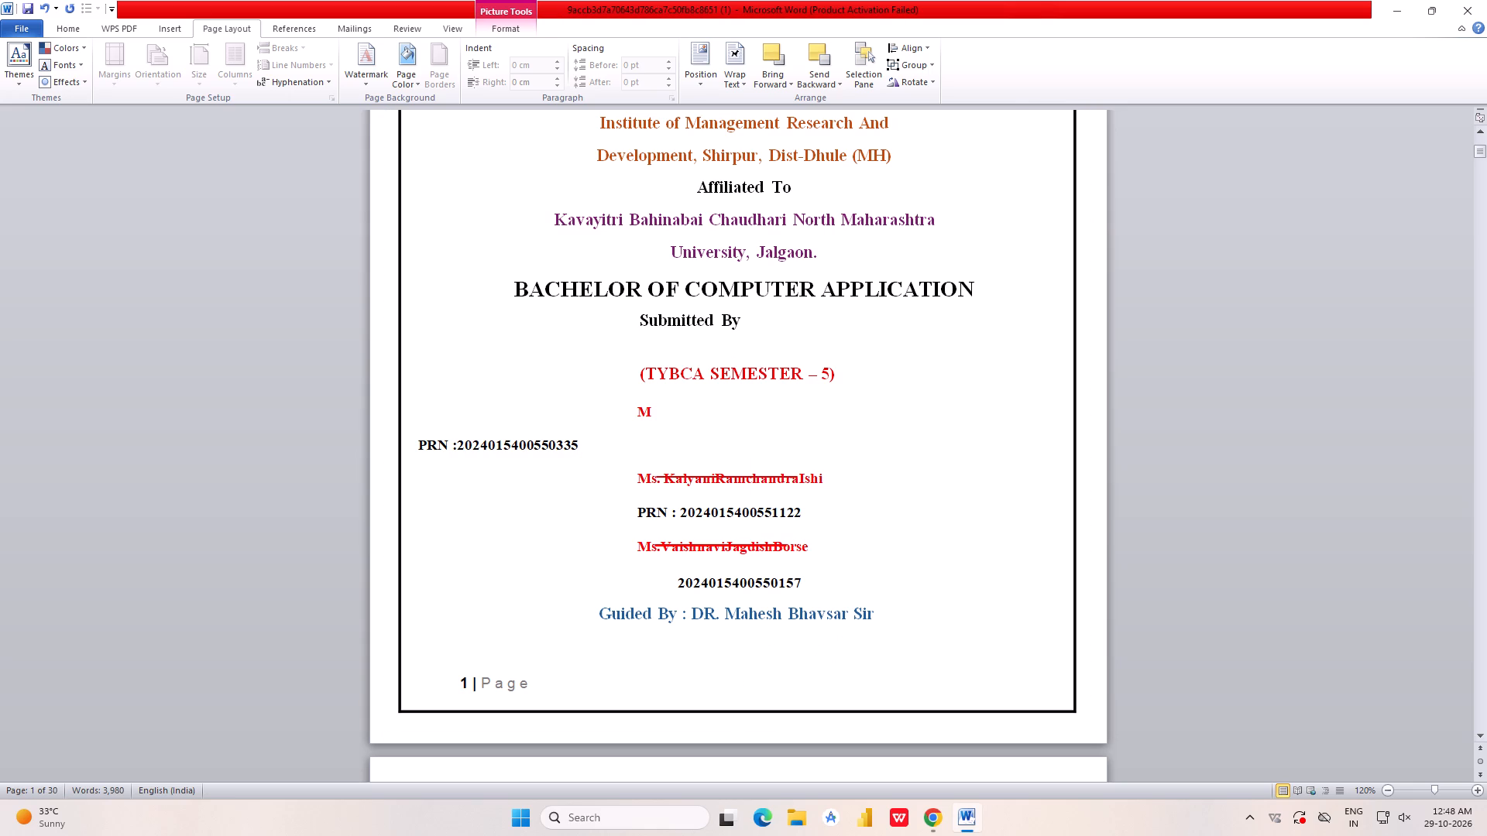
click(778, 477)
key(BackSpace)
key(backslash)
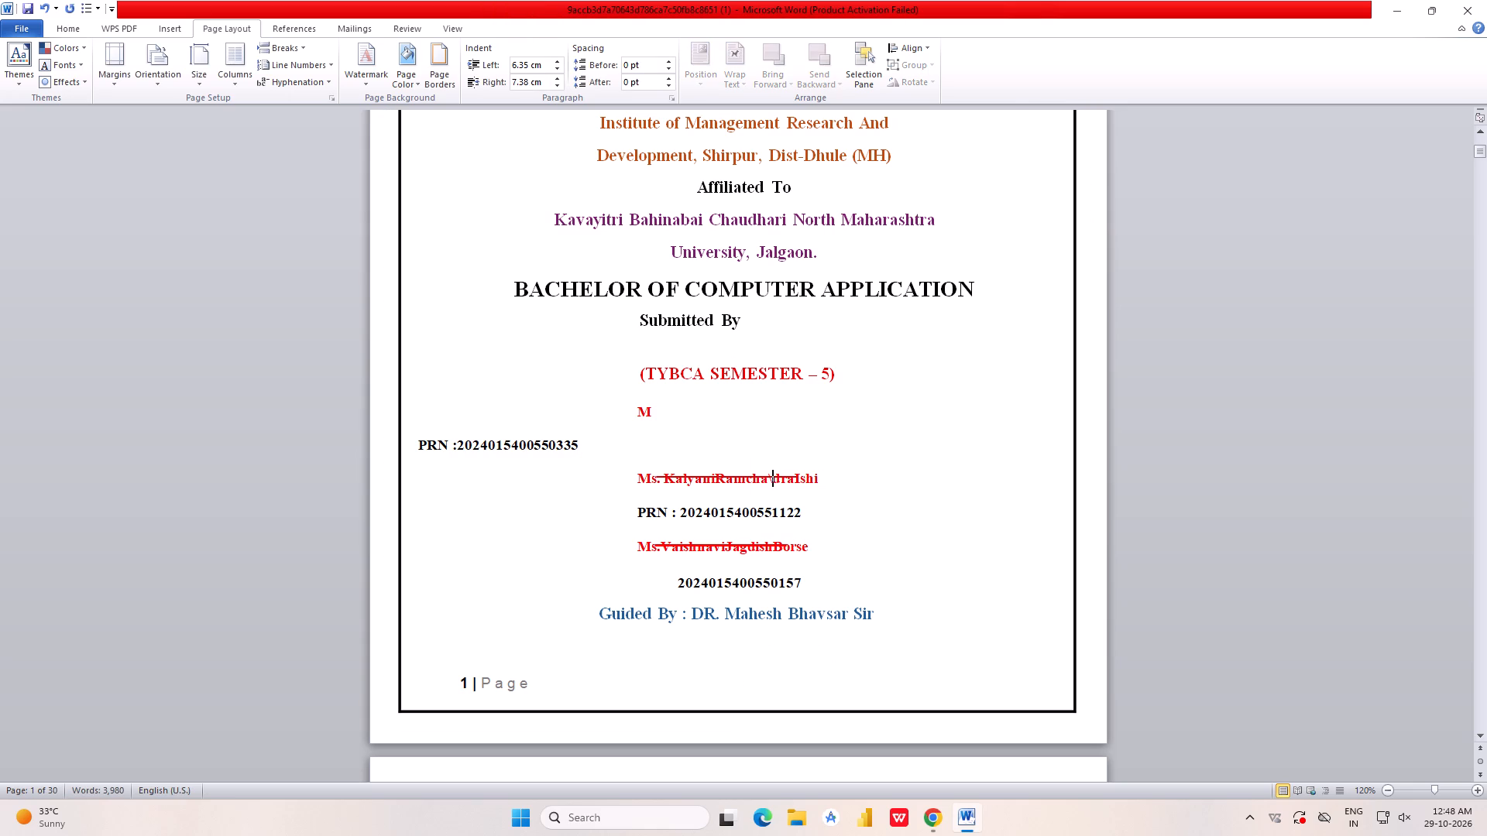
key(BackSpace)
key(BackSpace)
key(BackSpace)
key(BackSpace)
key(BackSpace)
key(BackSpace)
key(BackSpace)
key(BackSpace)
key(BackSpace)
key(BackSpace)
key(BackSpace)
key(BackSpace)
key(BackSpace)
key(BackSpace)
key(BackSpace)
key(BackSpace)
key(BackSpace)
key(BackSpace)
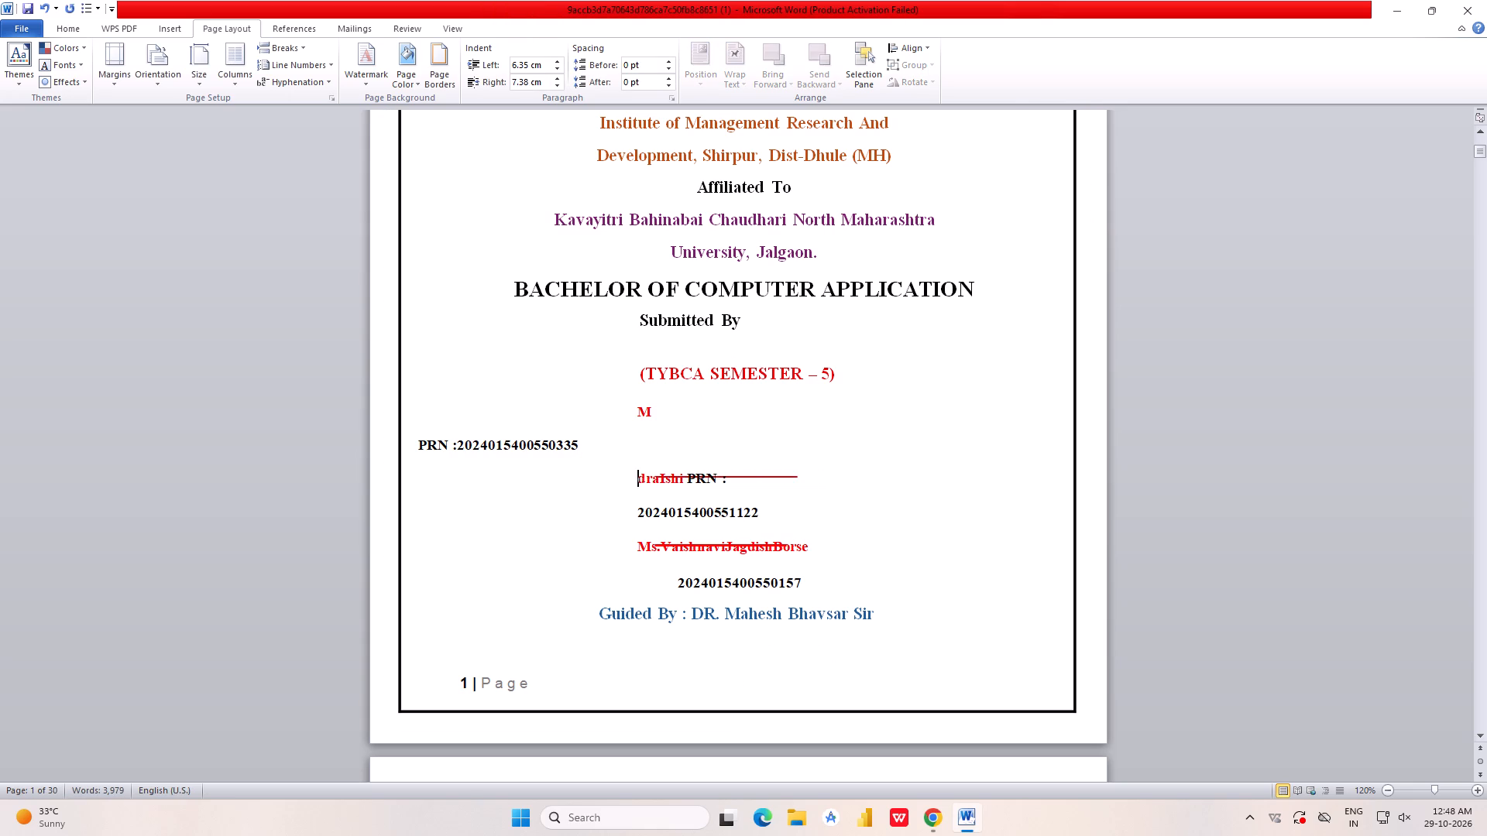
Select only the red line over the second student's name and cut it from the cover graphics.
click(785, 474)
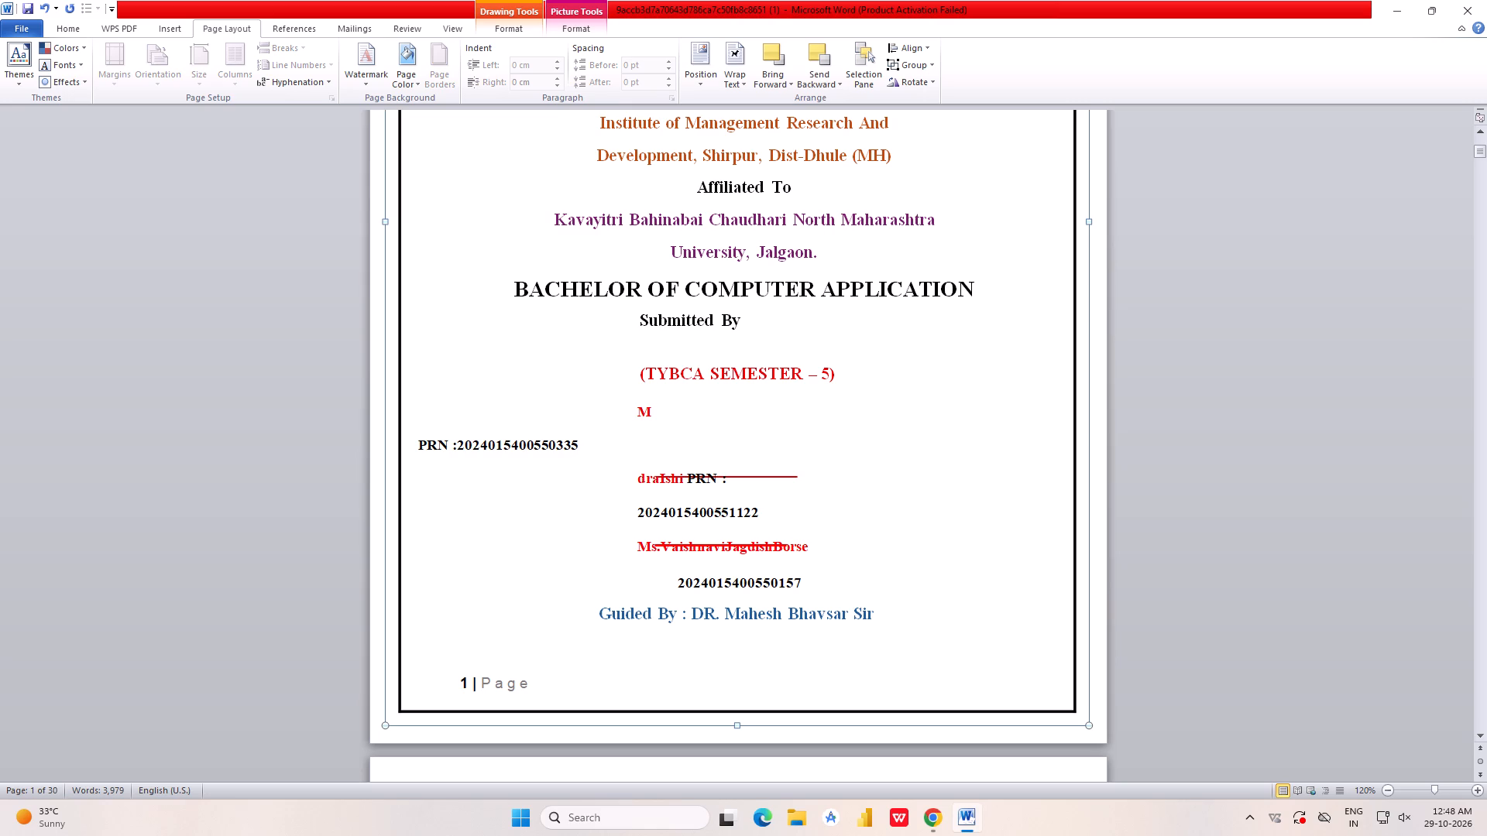
click(779, 478)
click(779, 476)
right_click(779, 476)
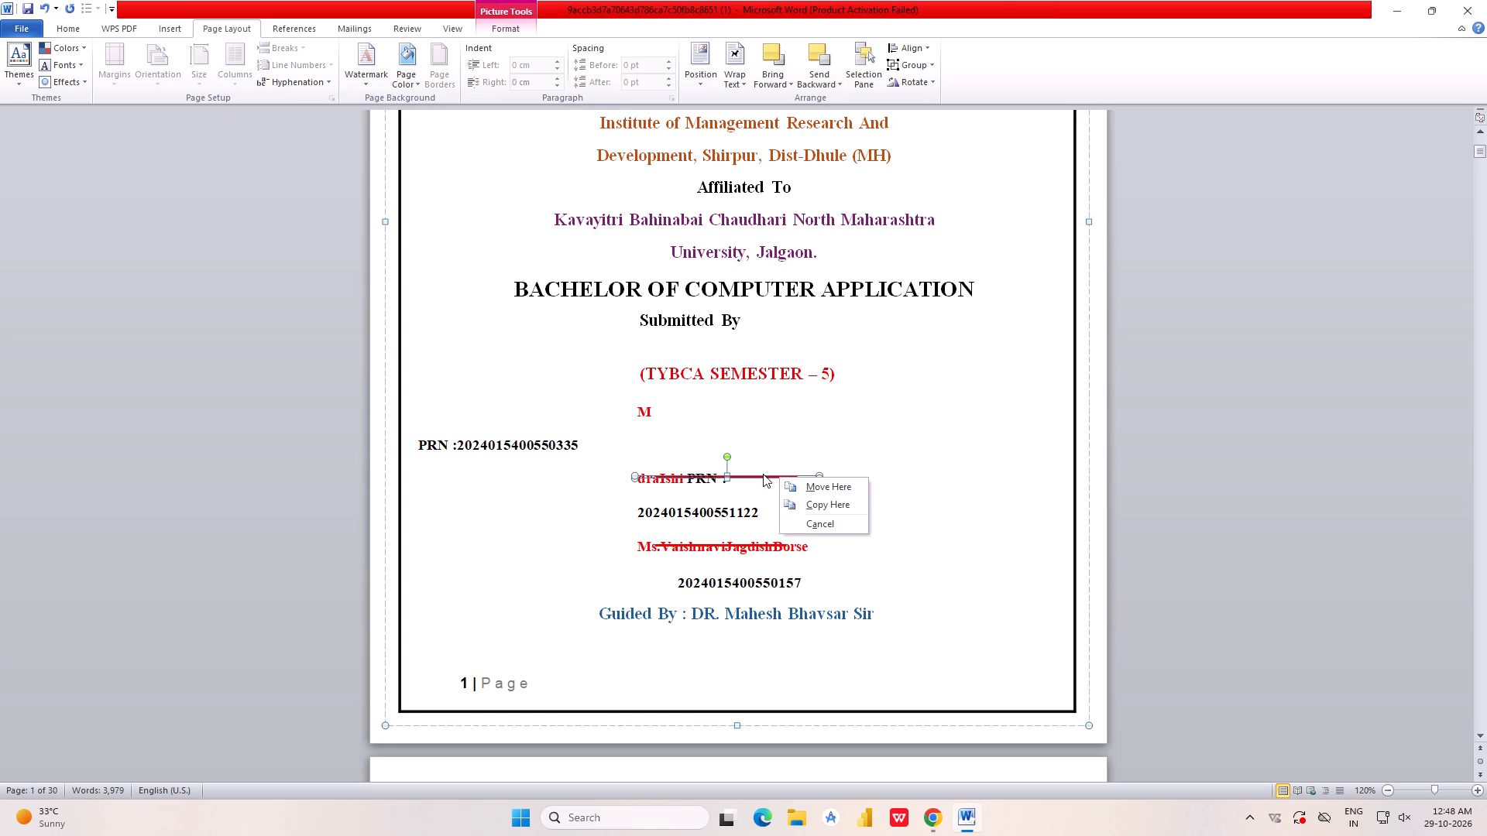
click(763, 474)
click(771, 479)
right_click(771, 479)
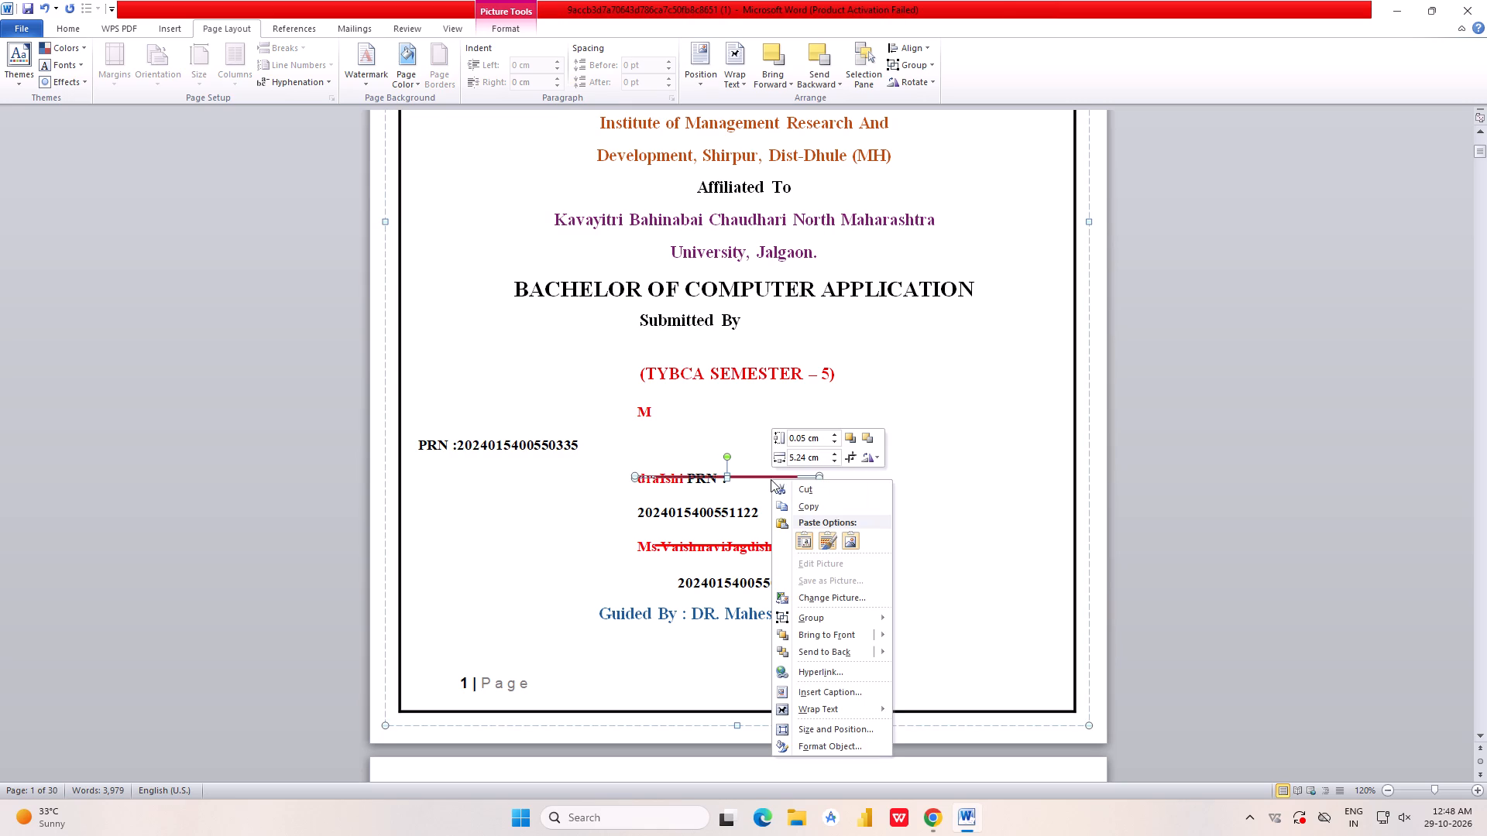
click(779, 482)
Delete the third student's title and the first part of the first name on the cover page.
click(699, 549)
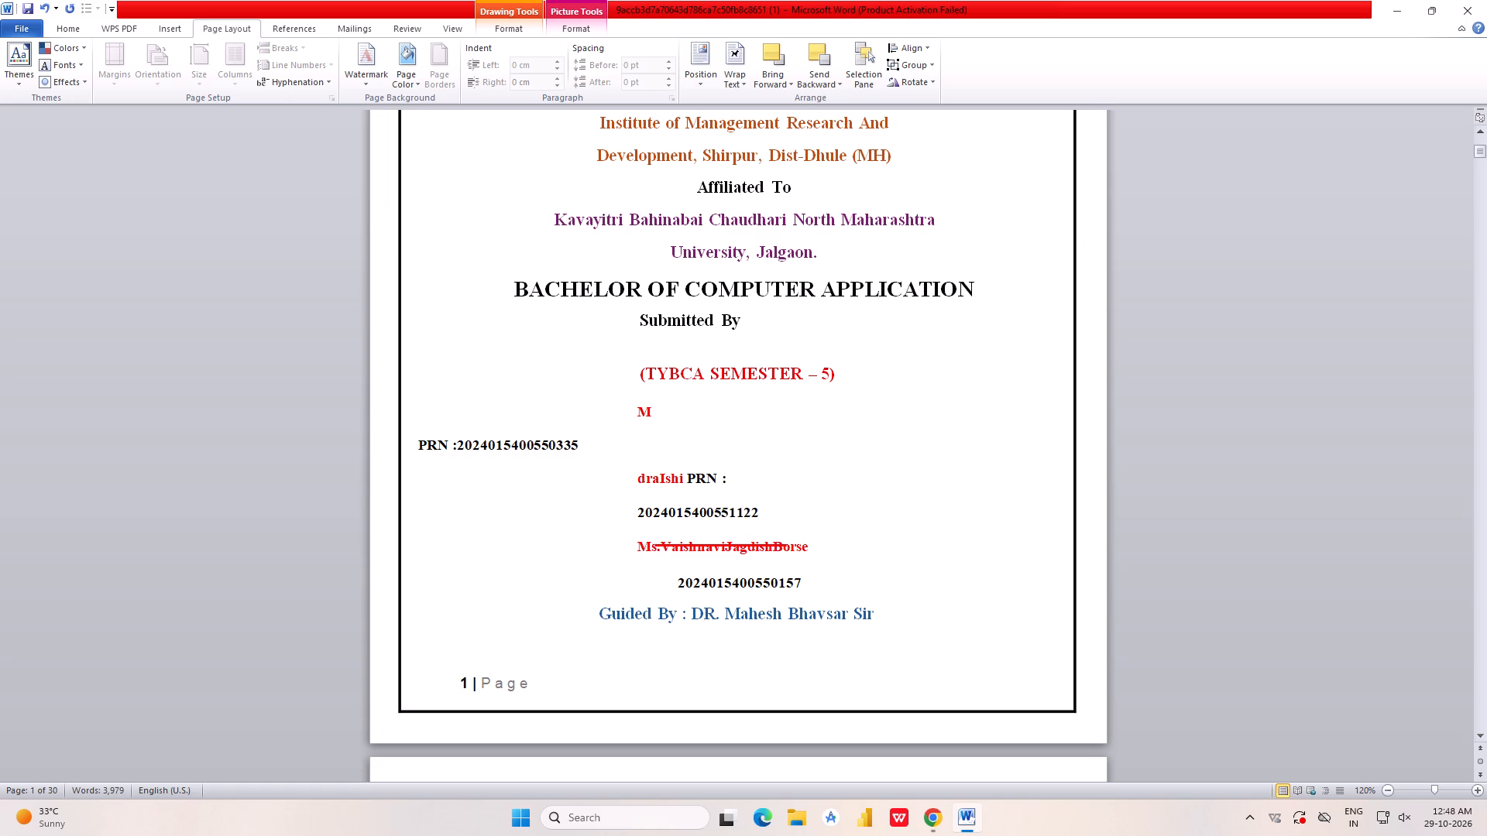
key(BackSpace)
key(BackSpace)
key(BackSpace)
key(BackSpace)
key(BackSpace)
key(BackSpace)
key(BackSpace)
key(BackSpace)
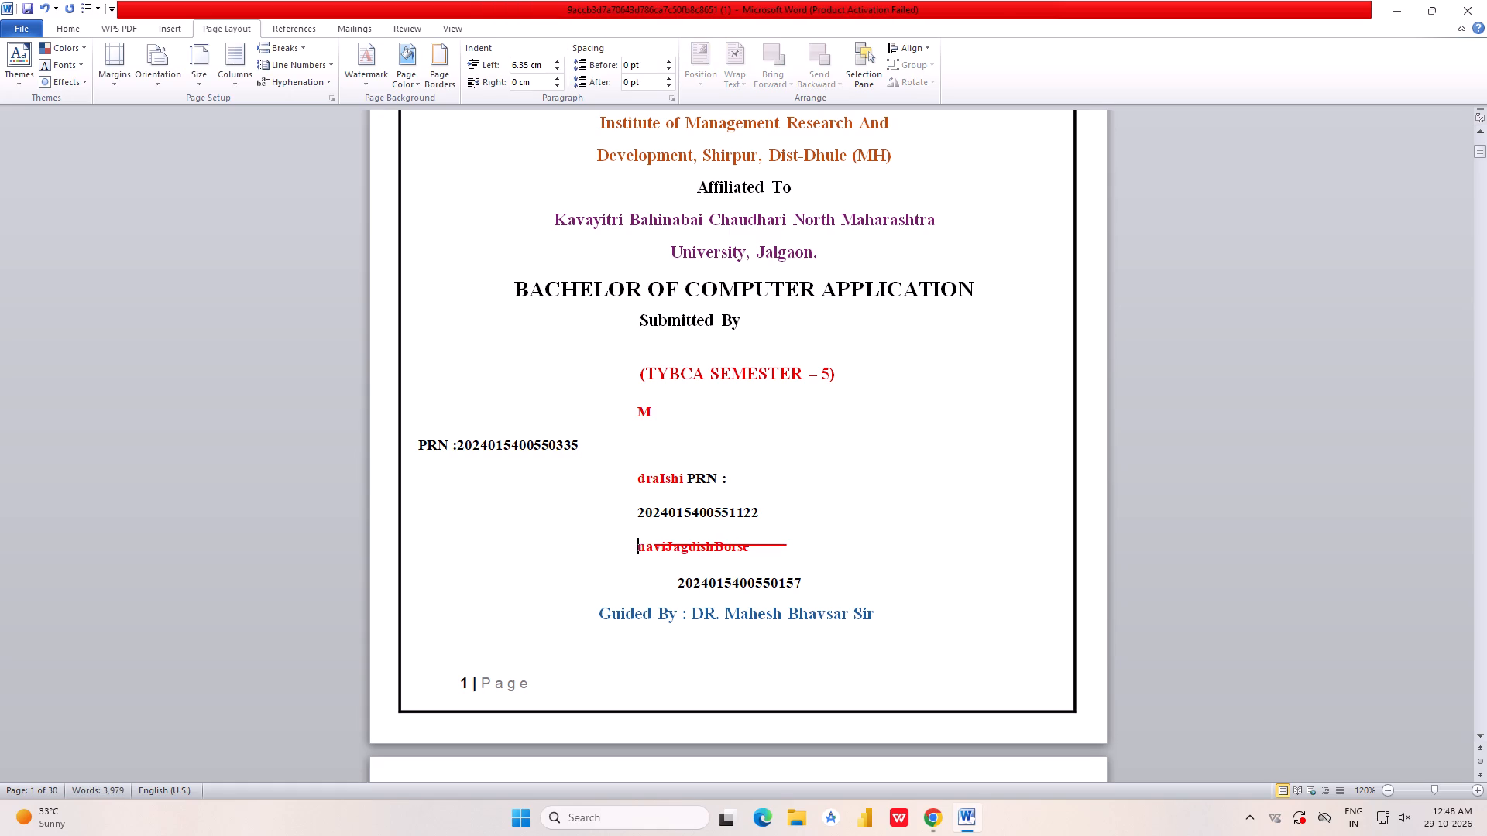
Select only the red line over the third student's name and cut it from the cover graphics.
click(772, 550)
click(775, 543)
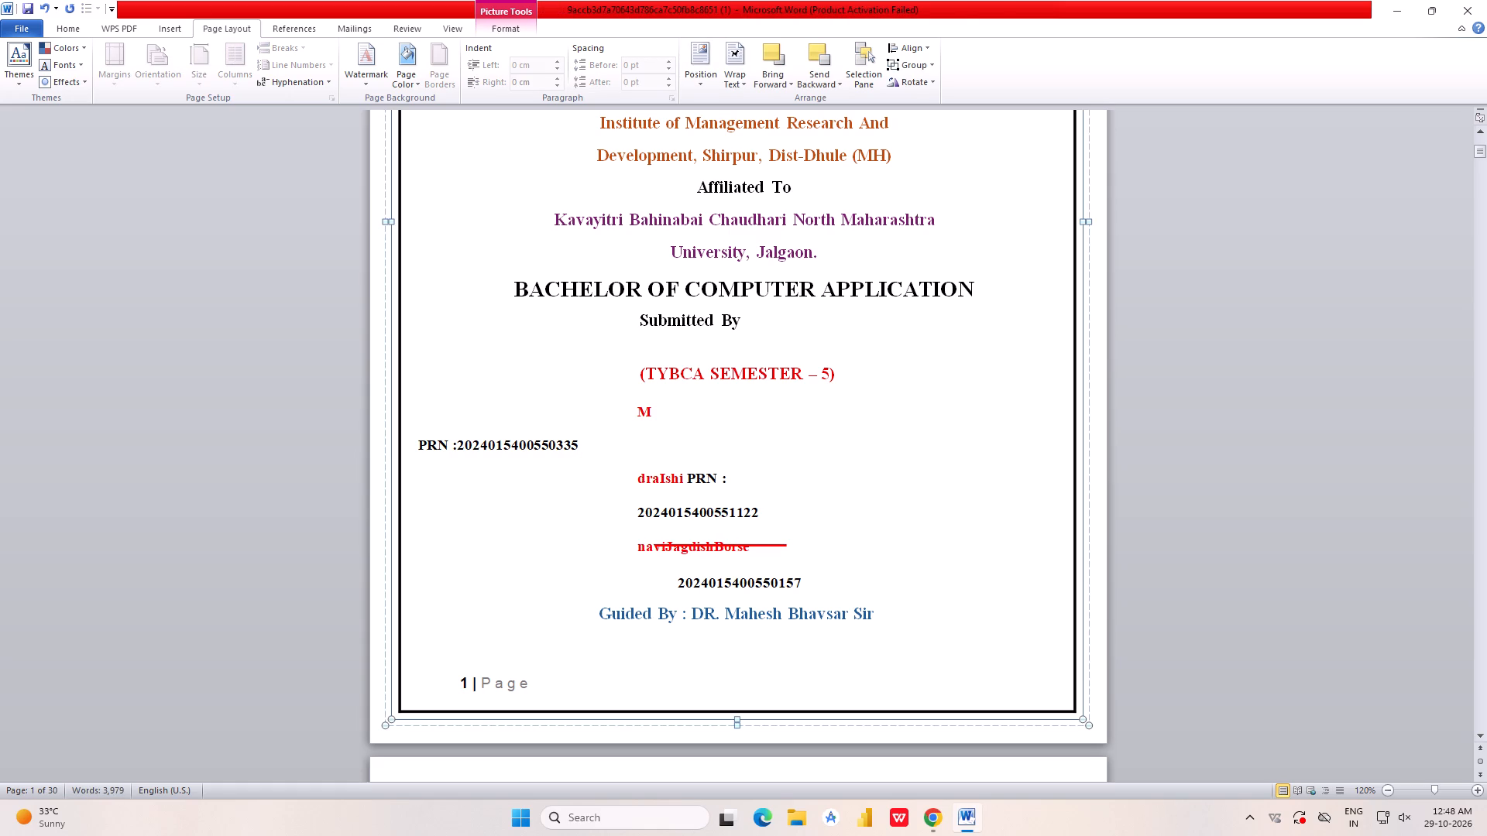
right_click(771, 544)
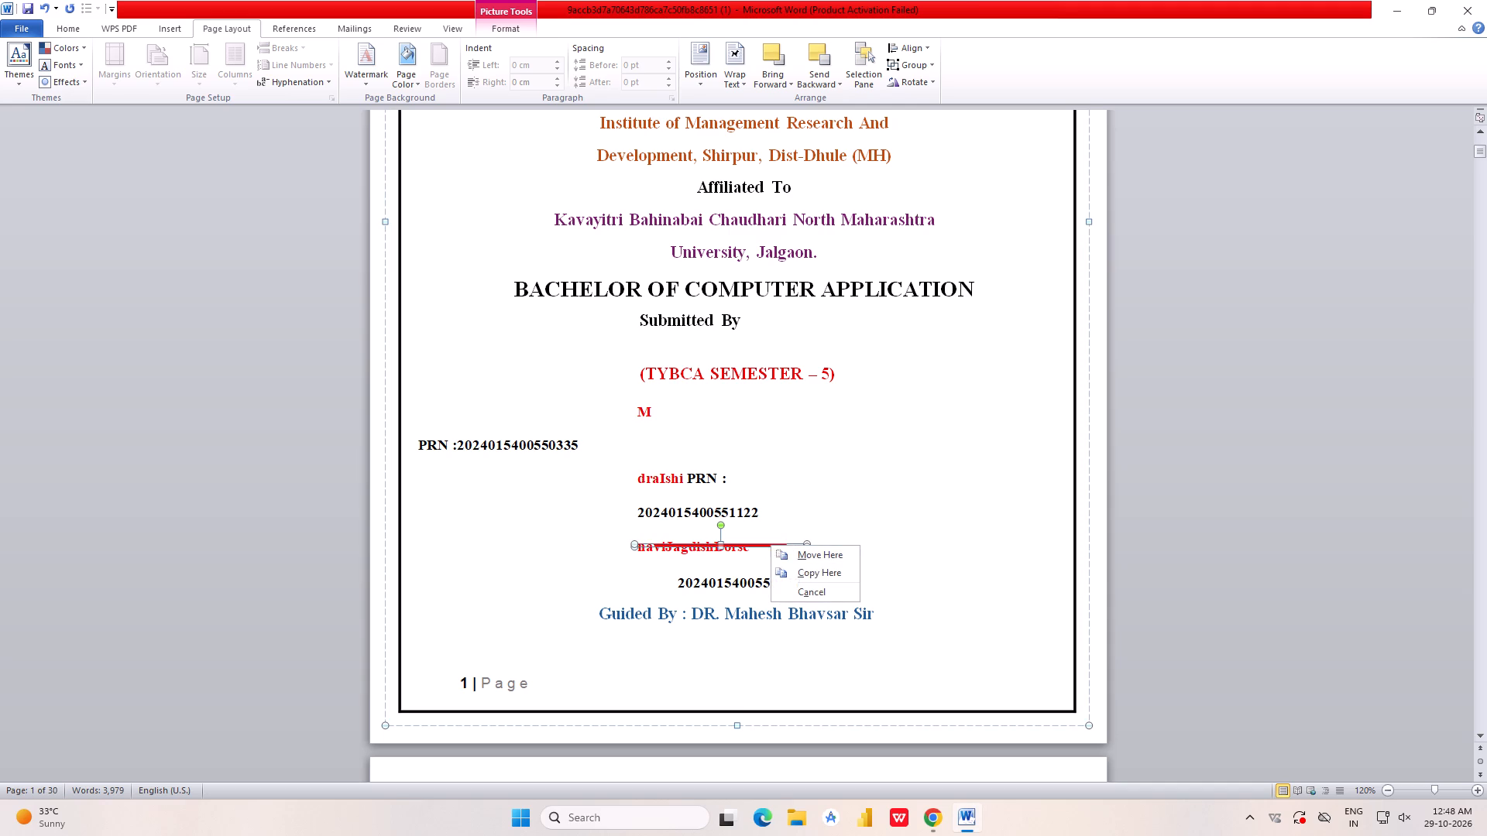
click(768, 541)
right_click(769, 543)
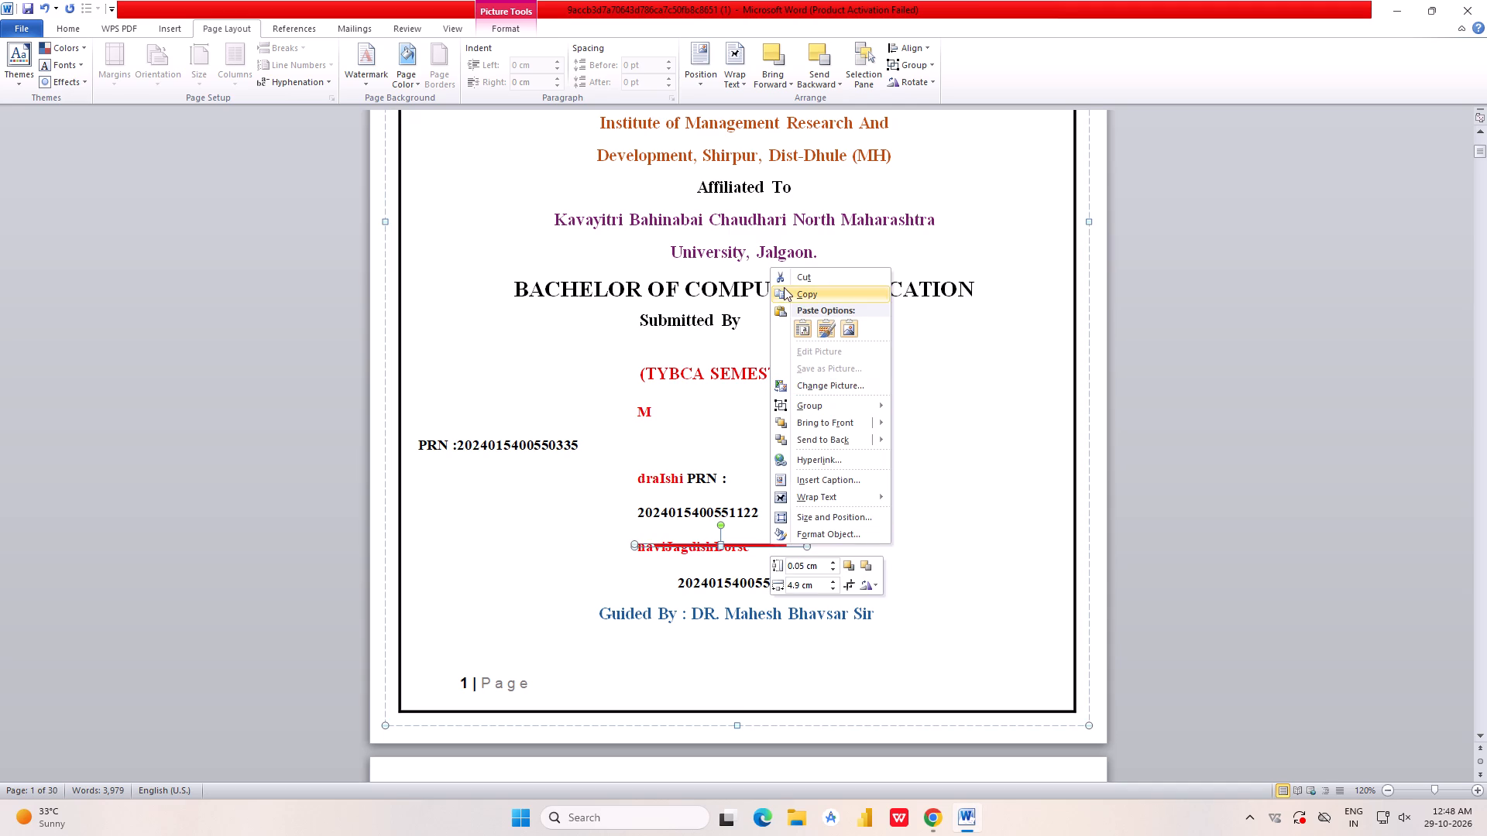
click(790, 274)
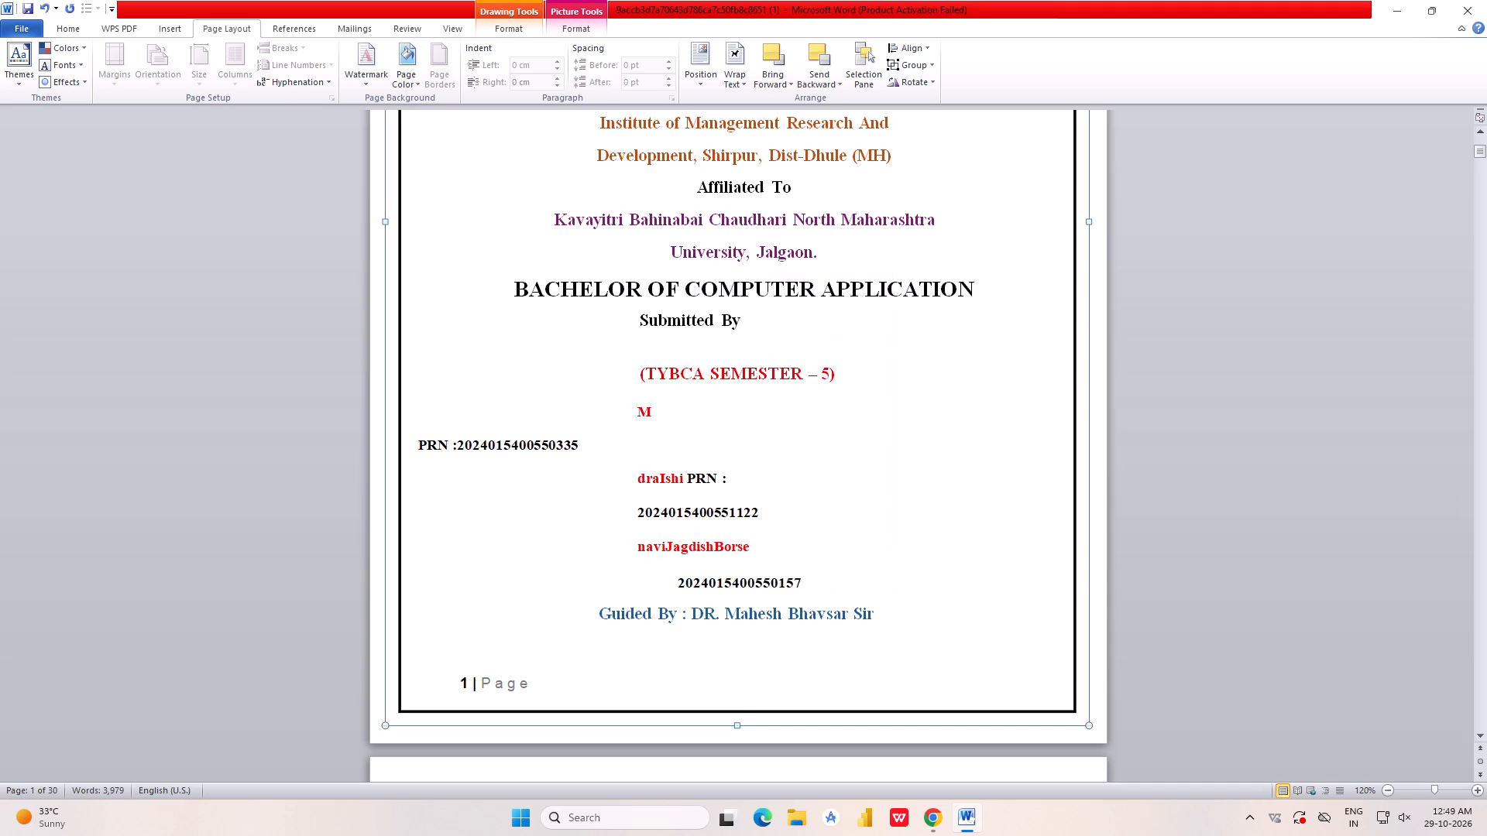
Complete the first student's name row after the remaining "M" so it gives the title "Mrs" and the student's full name.
click(657, 412)
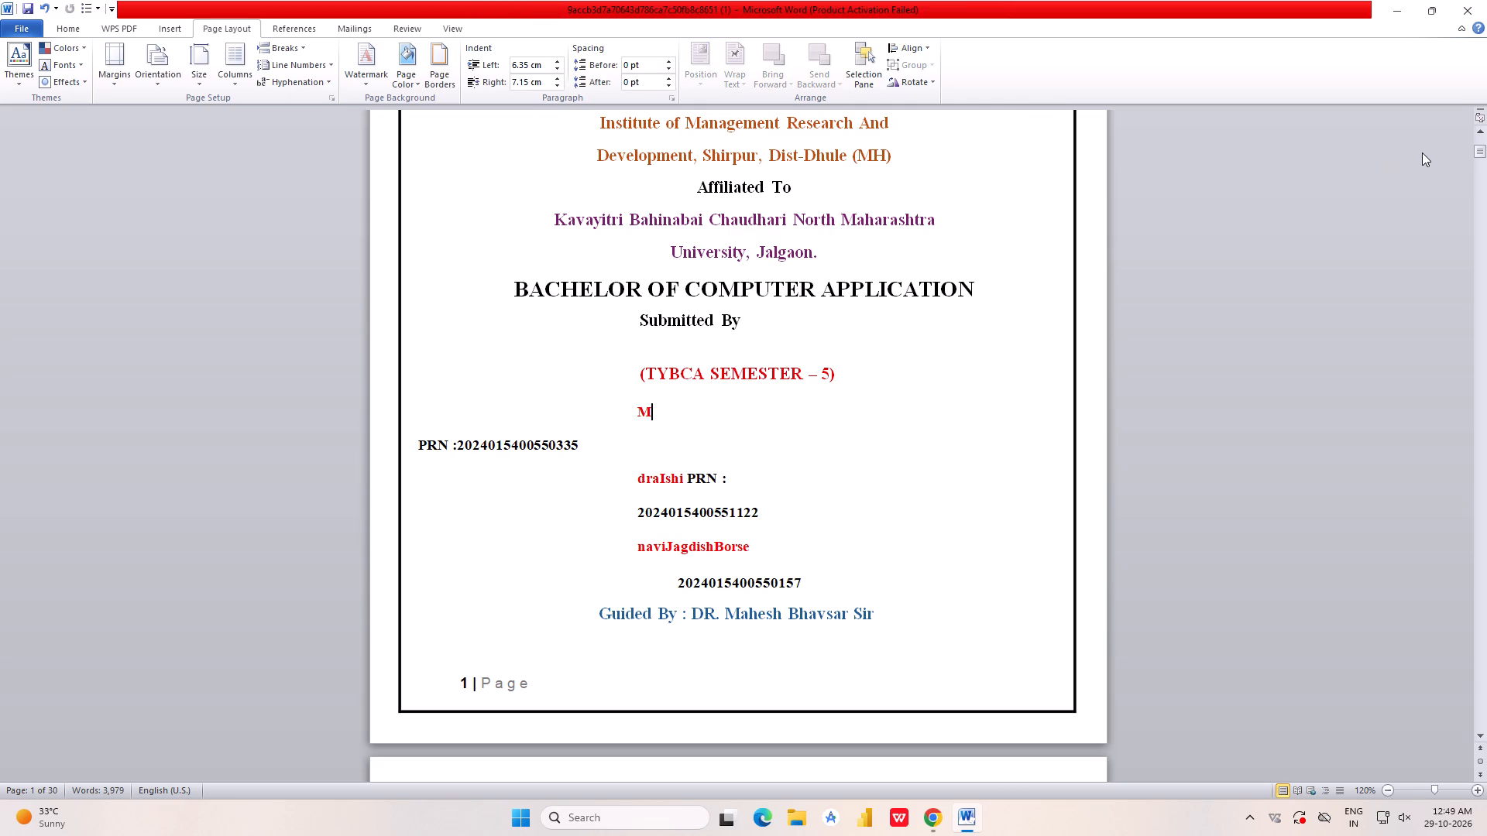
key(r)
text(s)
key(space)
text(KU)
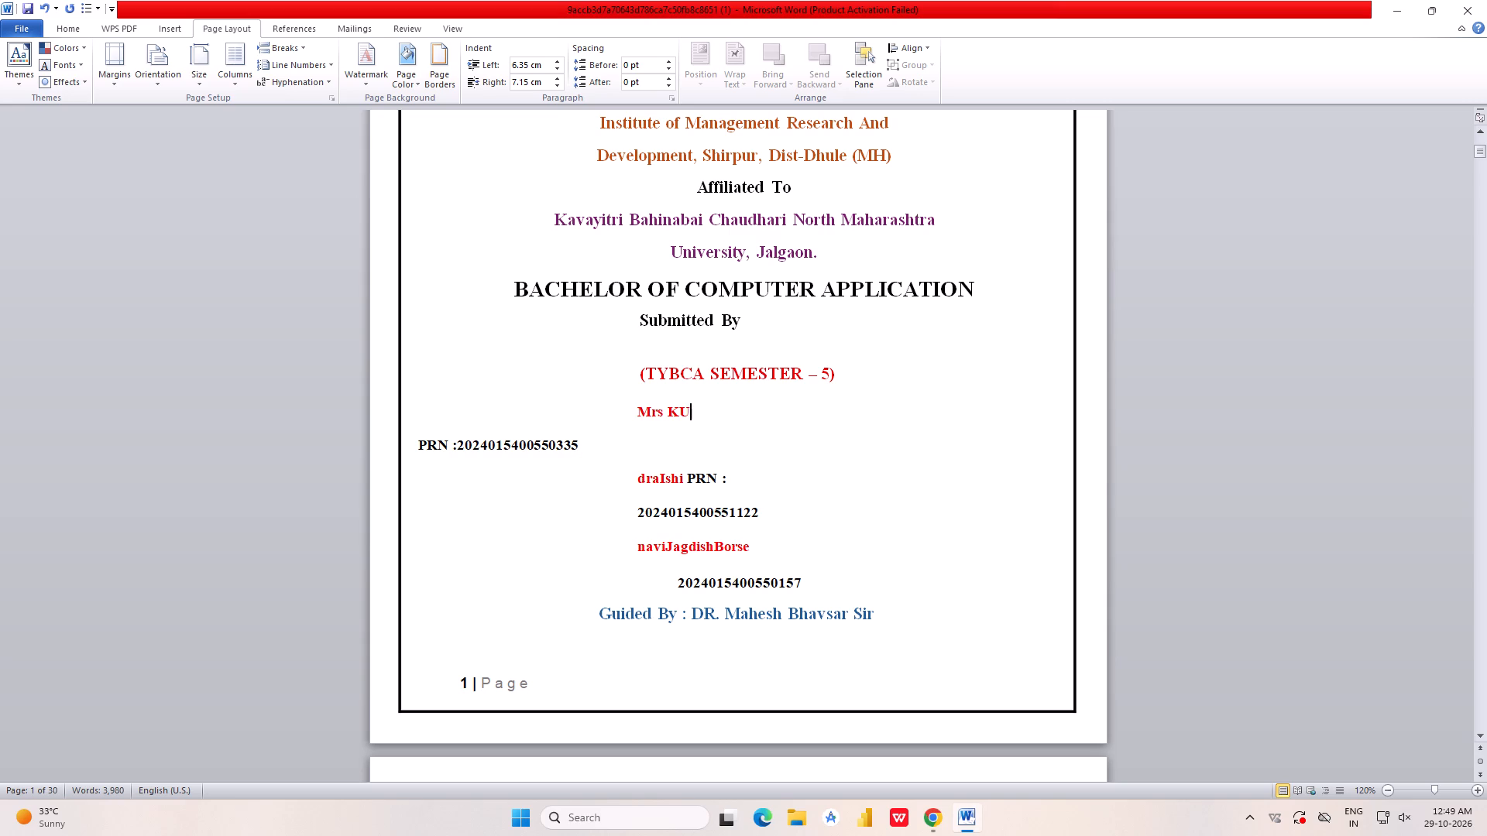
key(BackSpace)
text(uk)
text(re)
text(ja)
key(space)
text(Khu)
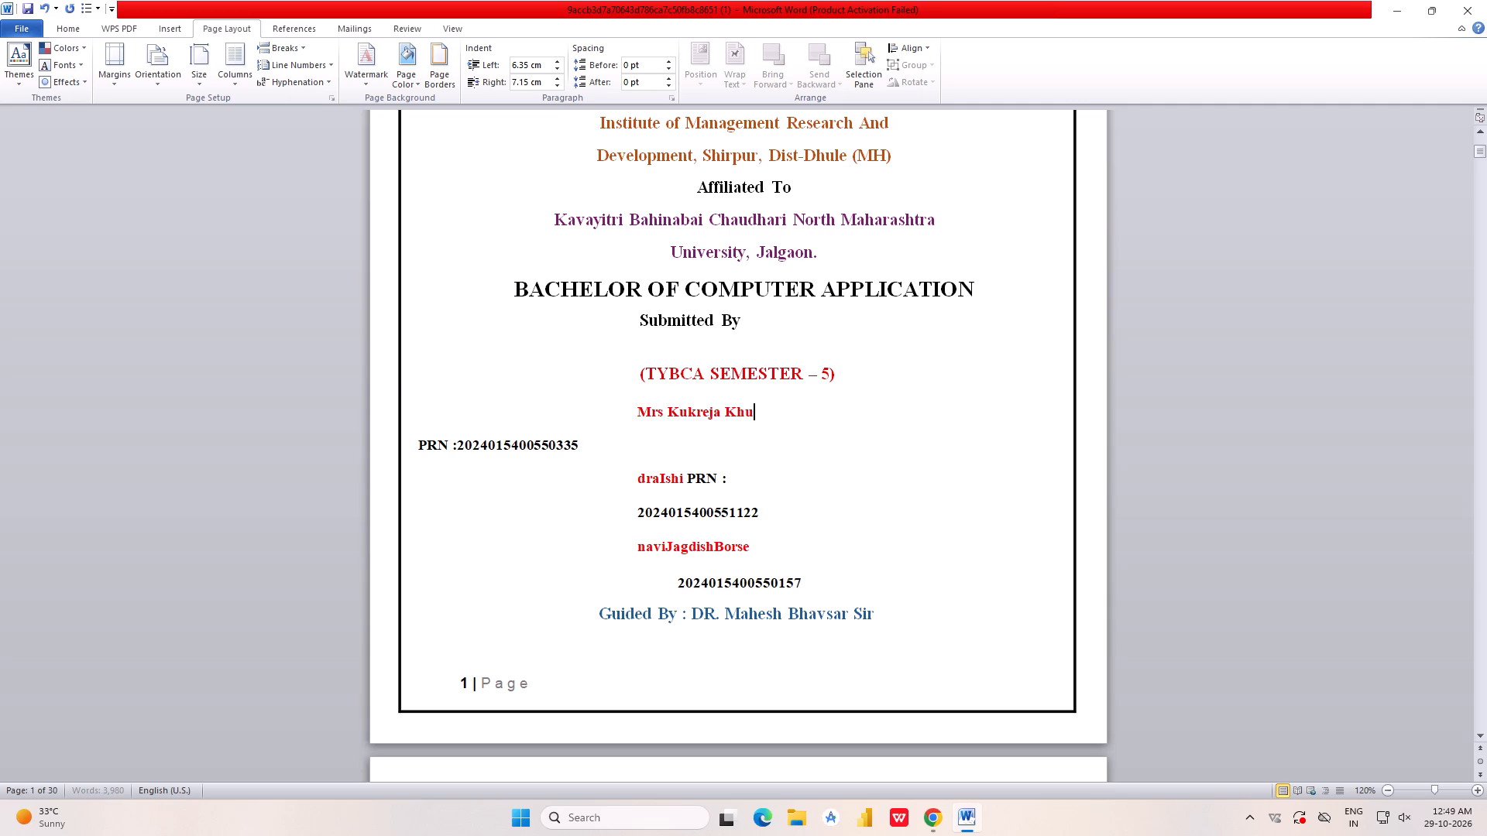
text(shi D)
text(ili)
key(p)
Indent the first student's PRN line with spaces until it sits roughly beneath the start of the student's name.
click(419, 444)
right_click(419, 444)
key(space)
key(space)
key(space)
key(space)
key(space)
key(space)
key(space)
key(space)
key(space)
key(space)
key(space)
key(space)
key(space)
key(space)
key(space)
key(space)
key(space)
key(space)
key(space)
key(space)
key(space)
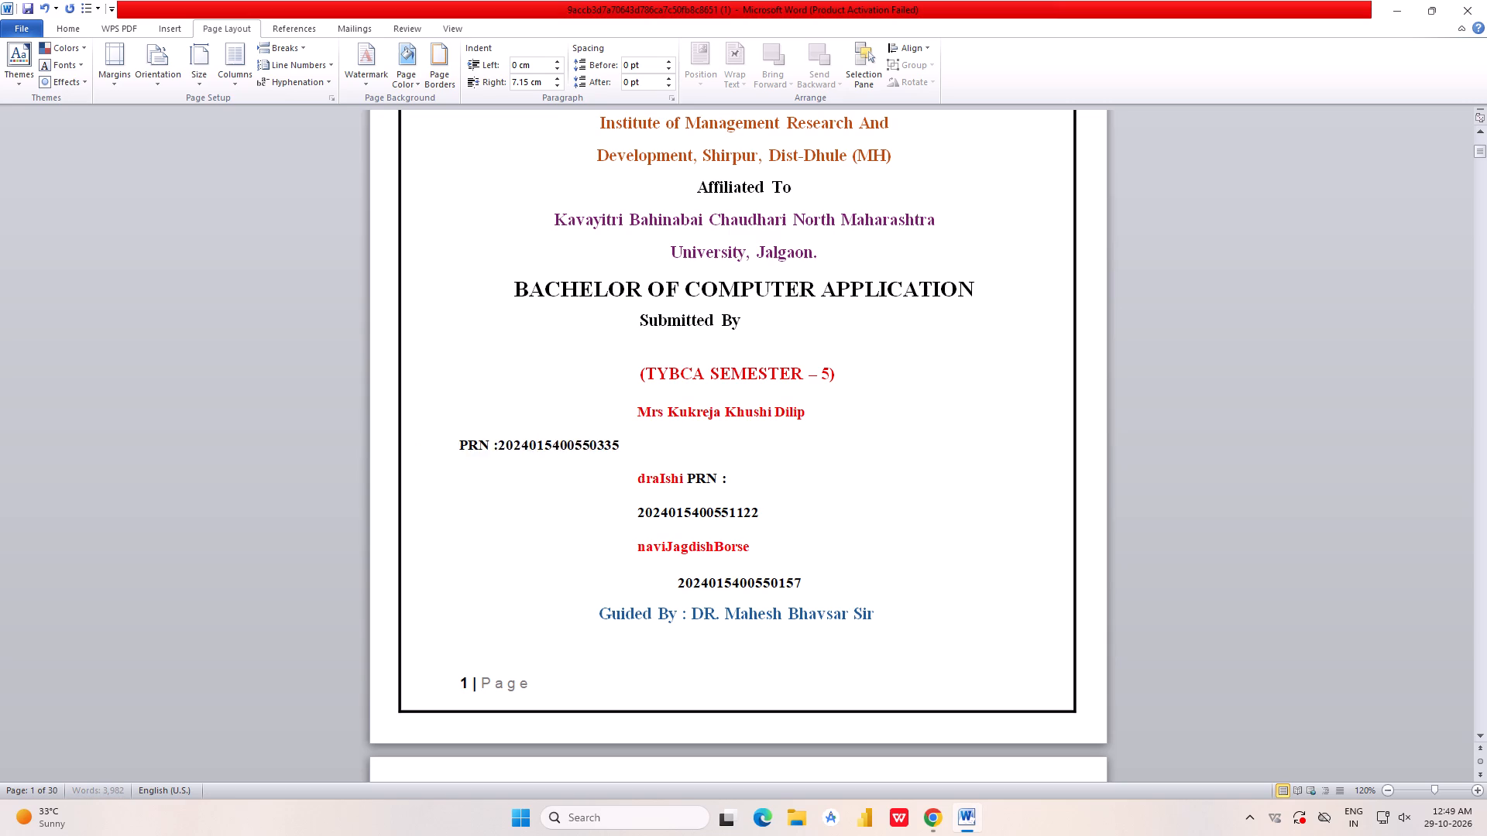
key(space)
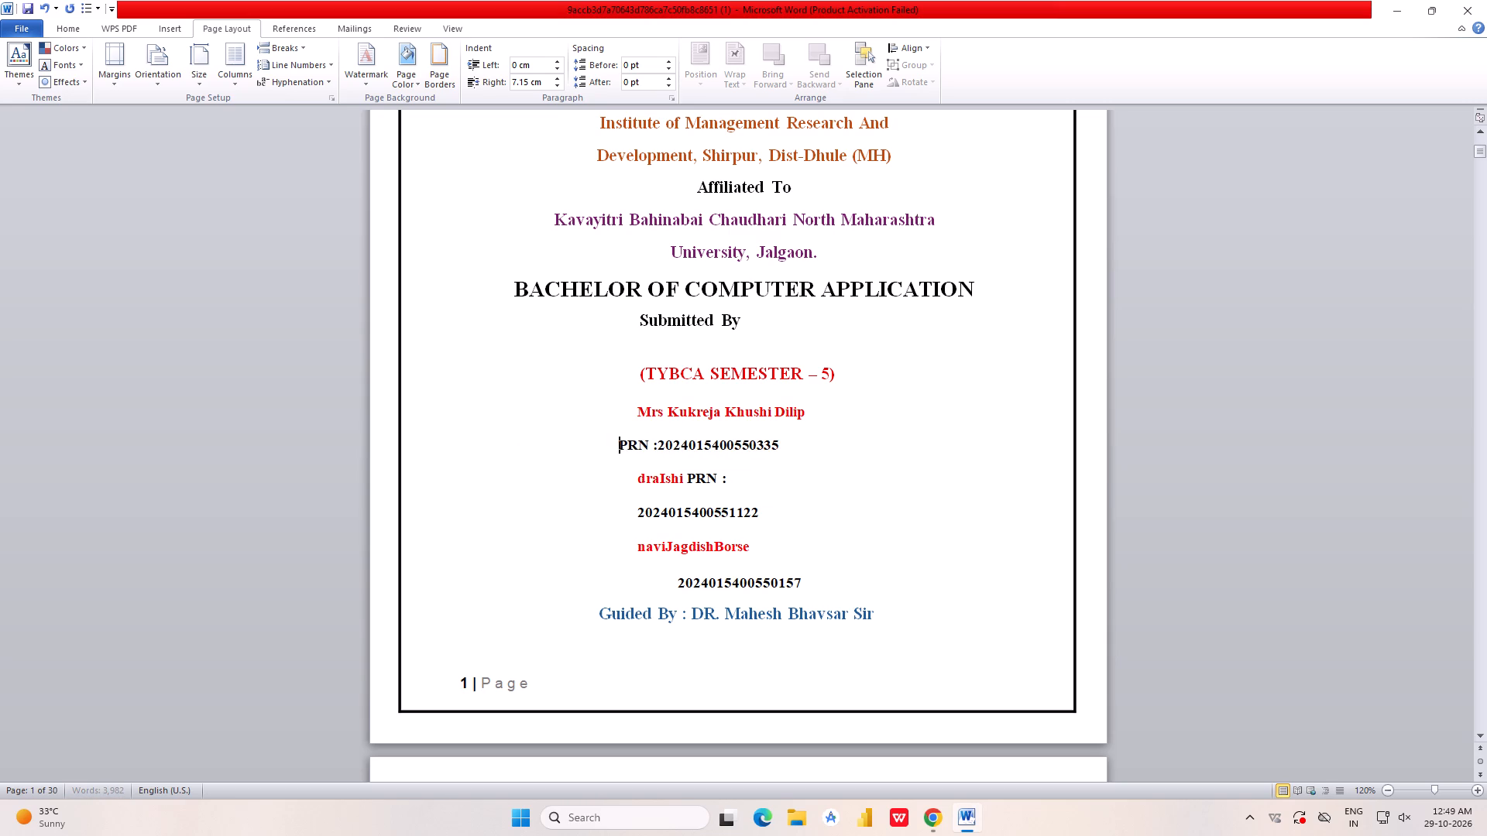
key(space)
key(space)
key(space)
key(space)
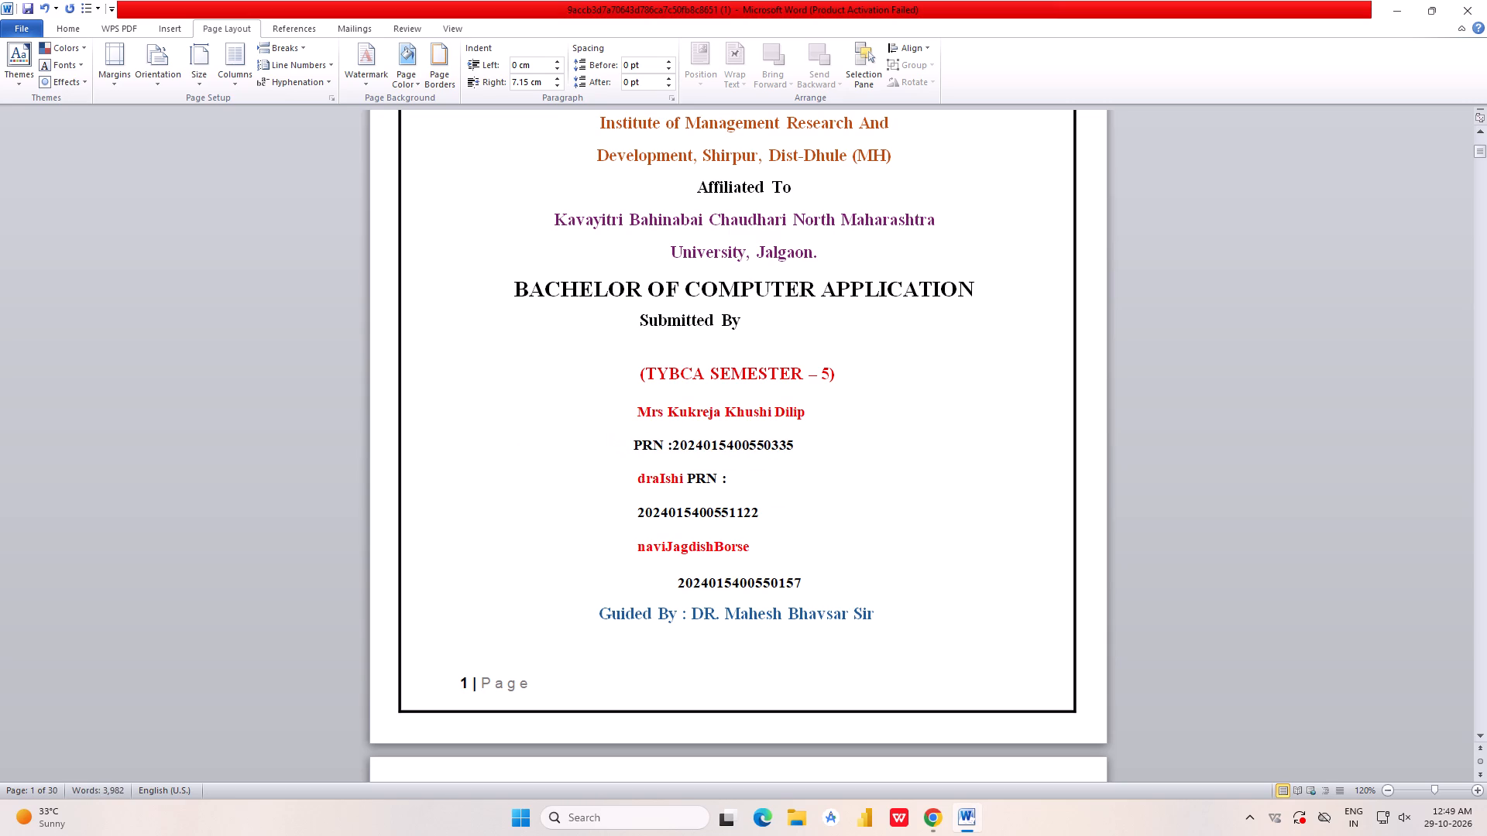
Replace the second student's leftover name text with "Mrs" and the full name, keeping the PRN on its own line below.
click(689, 478)
key(Return)
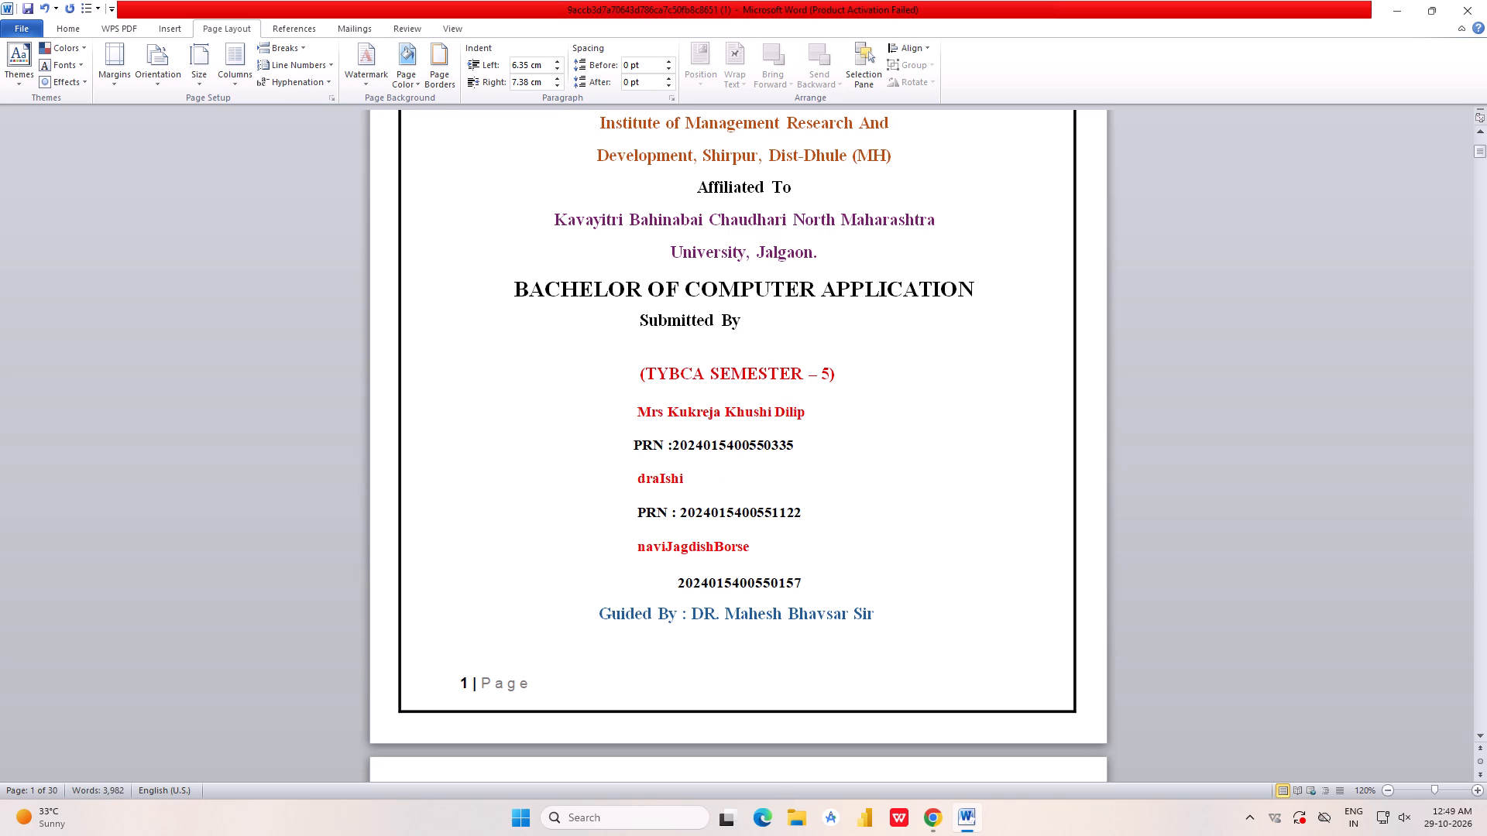
drag(686, 480, 627, 476)
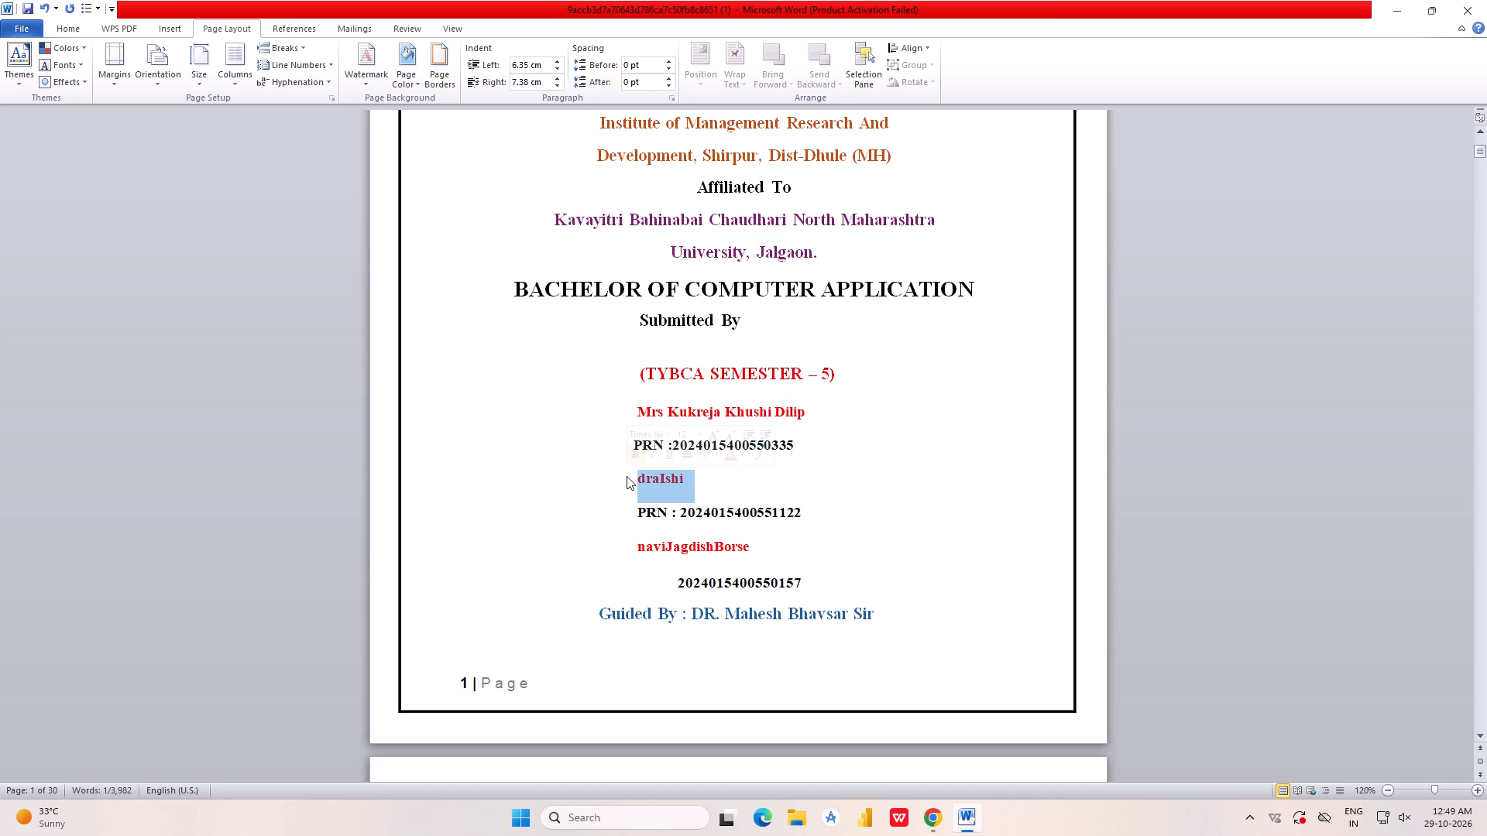
key(BackSpace)
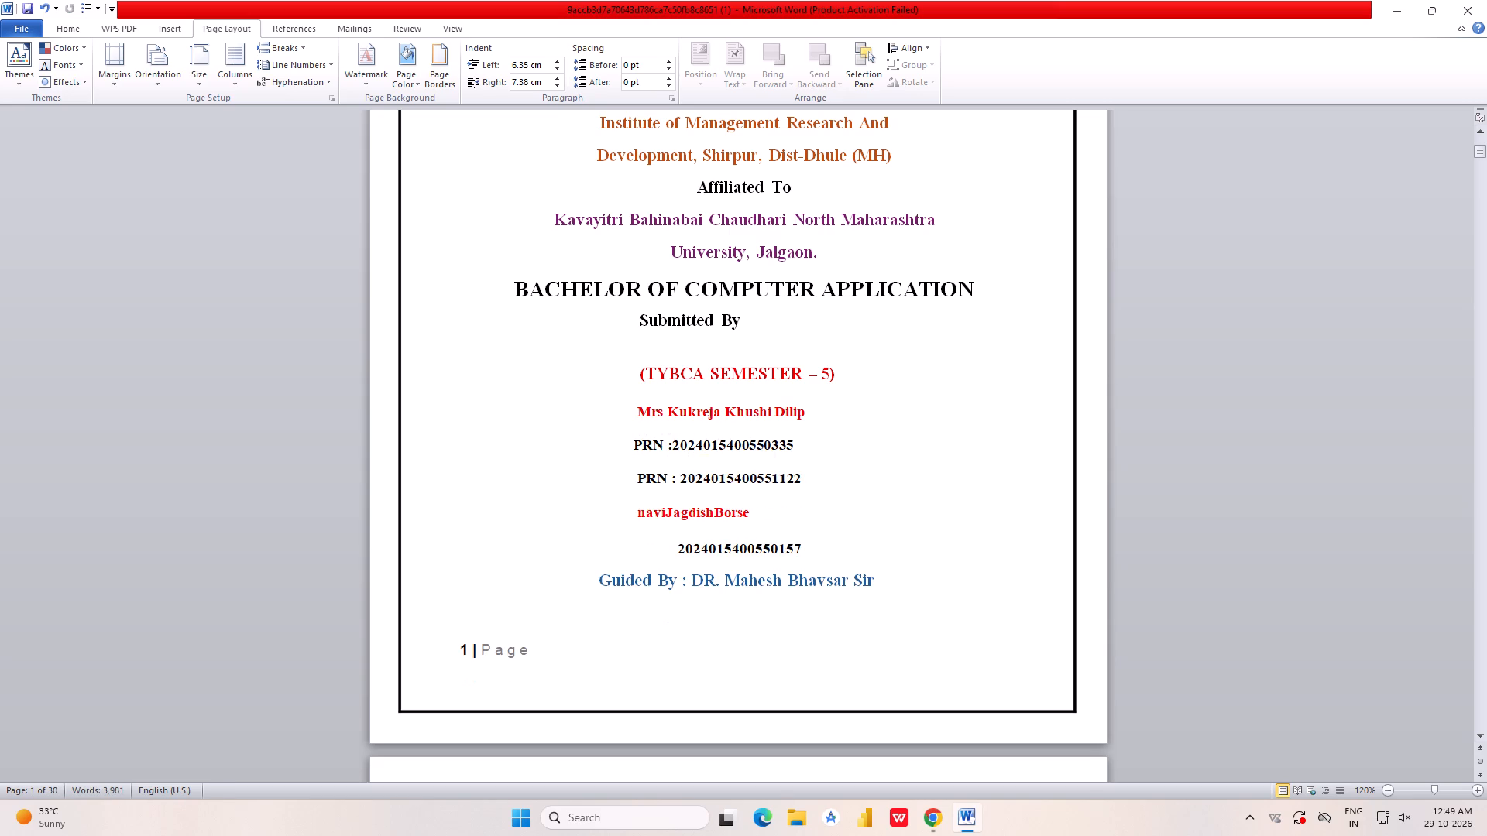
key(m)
key(BackSpace)
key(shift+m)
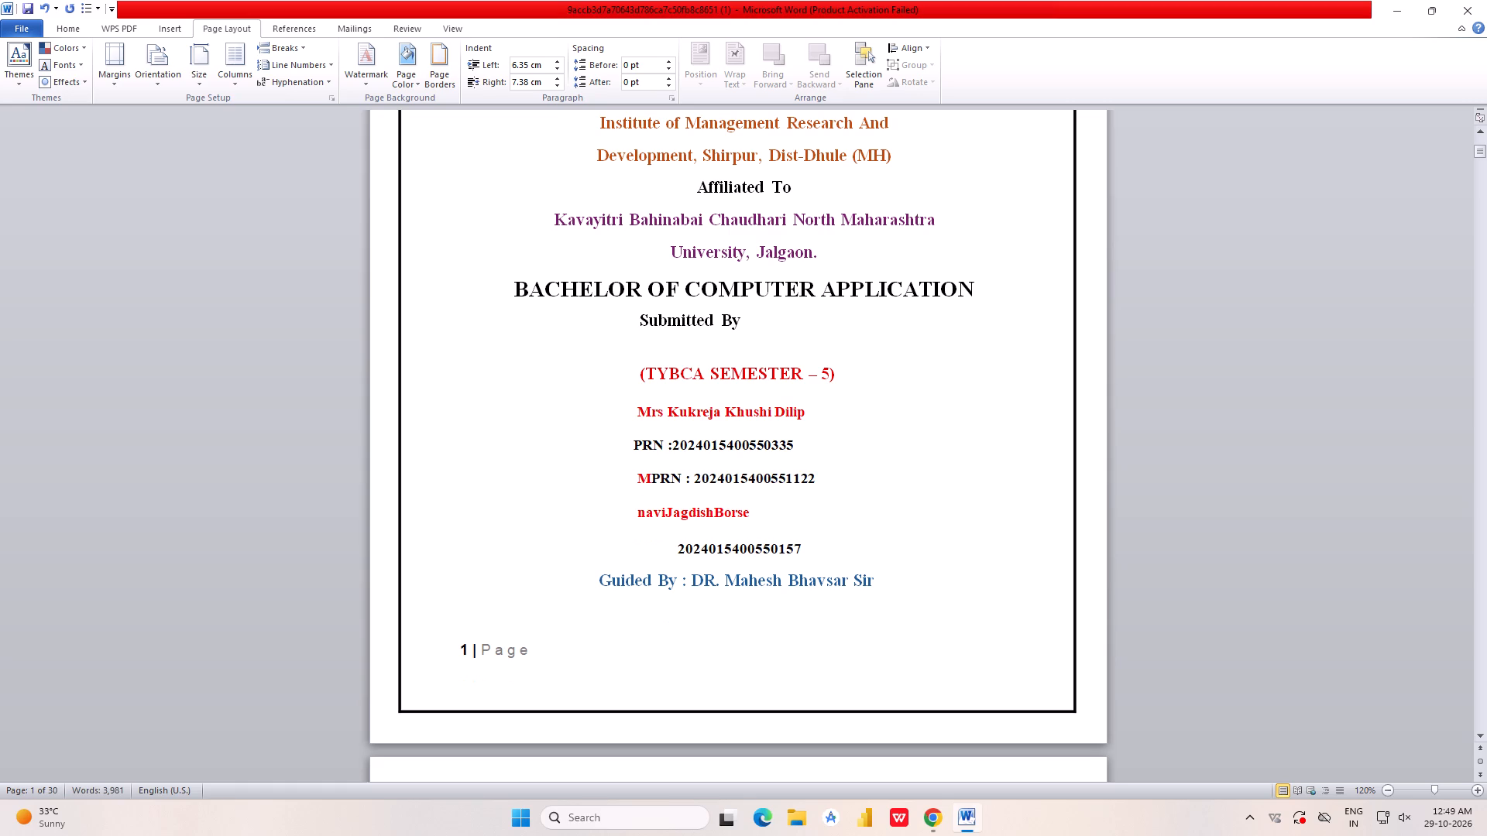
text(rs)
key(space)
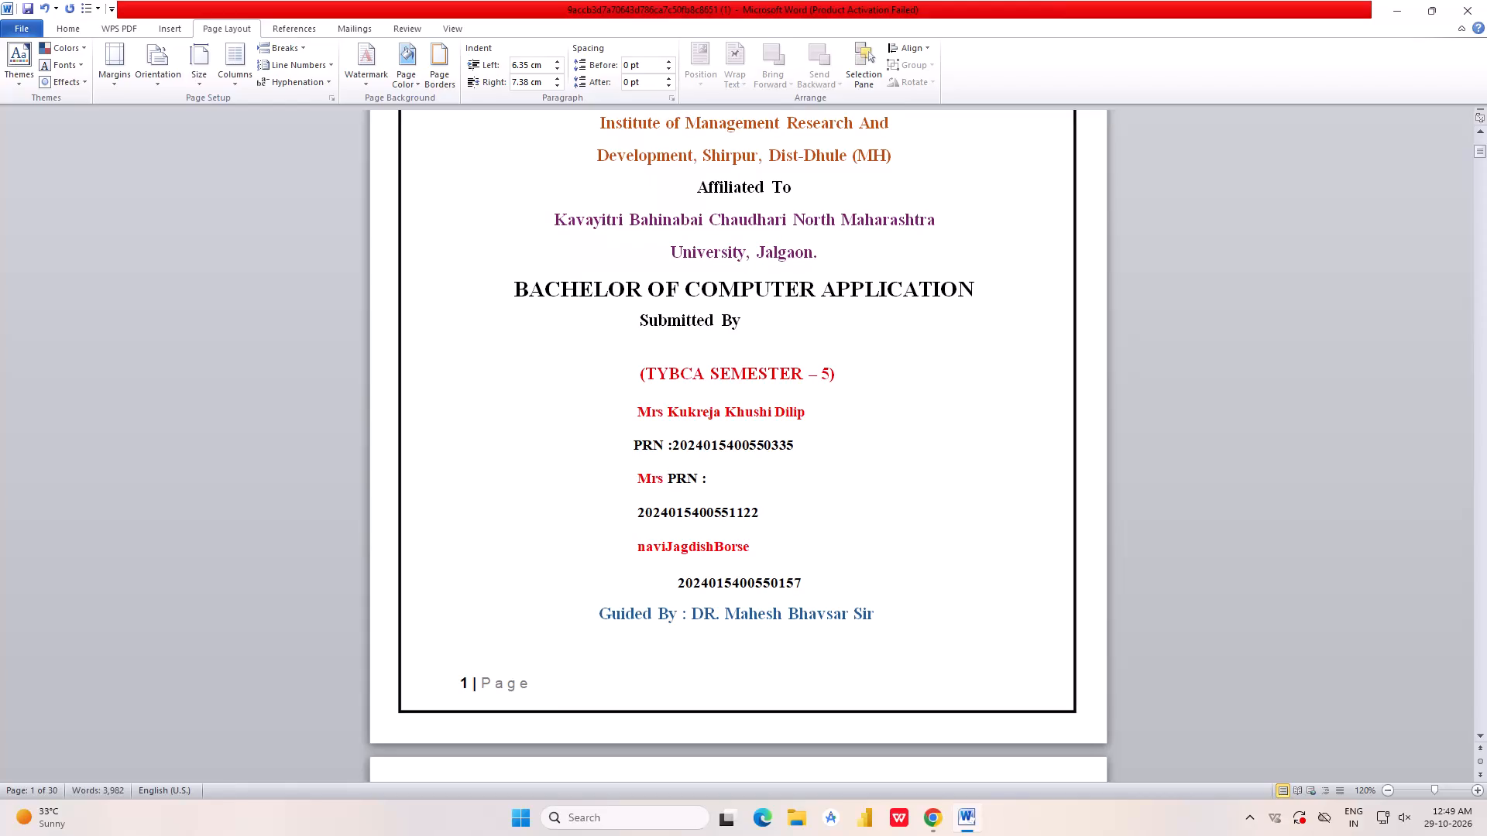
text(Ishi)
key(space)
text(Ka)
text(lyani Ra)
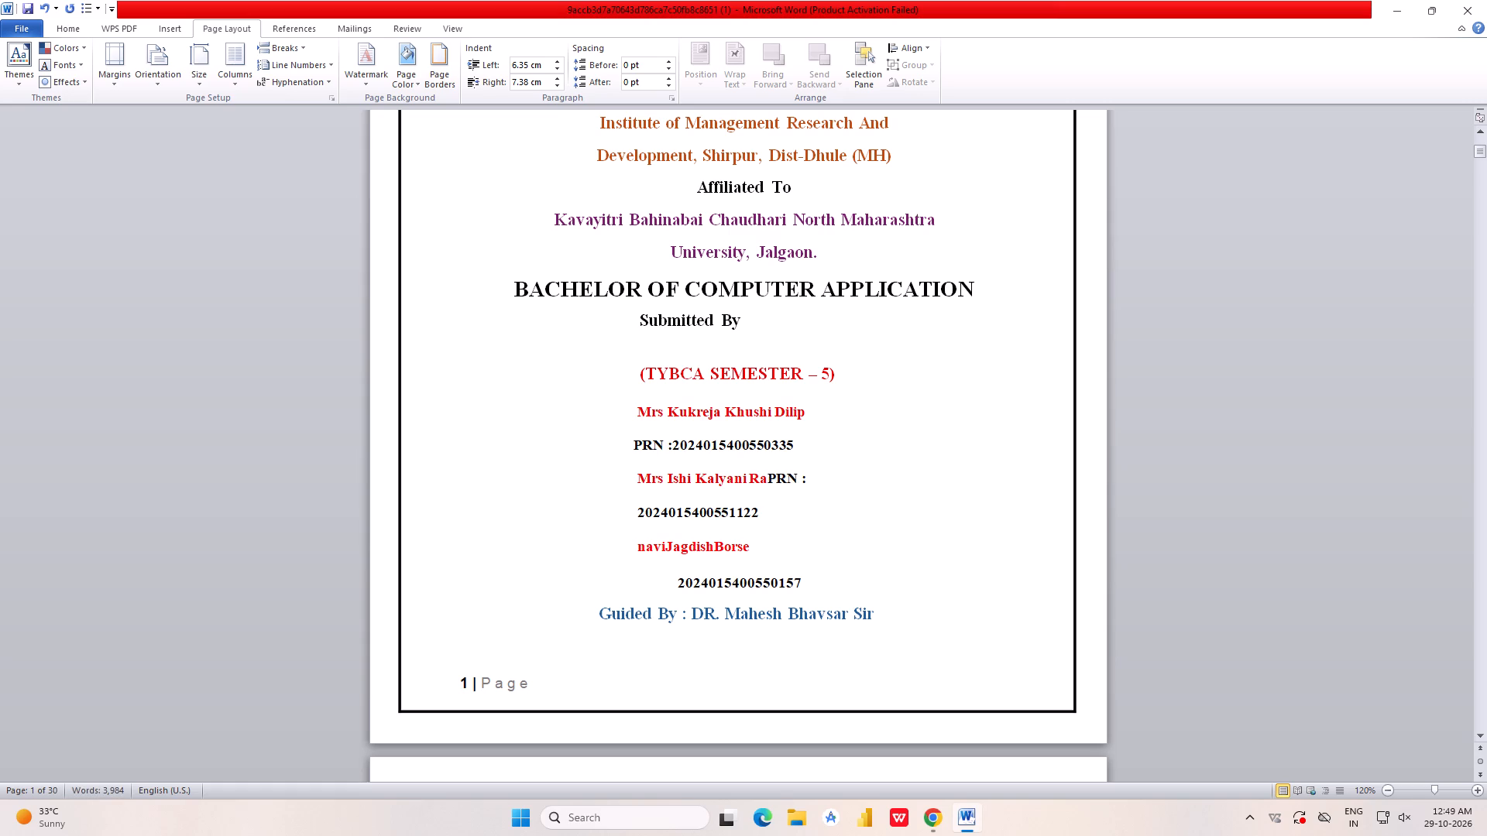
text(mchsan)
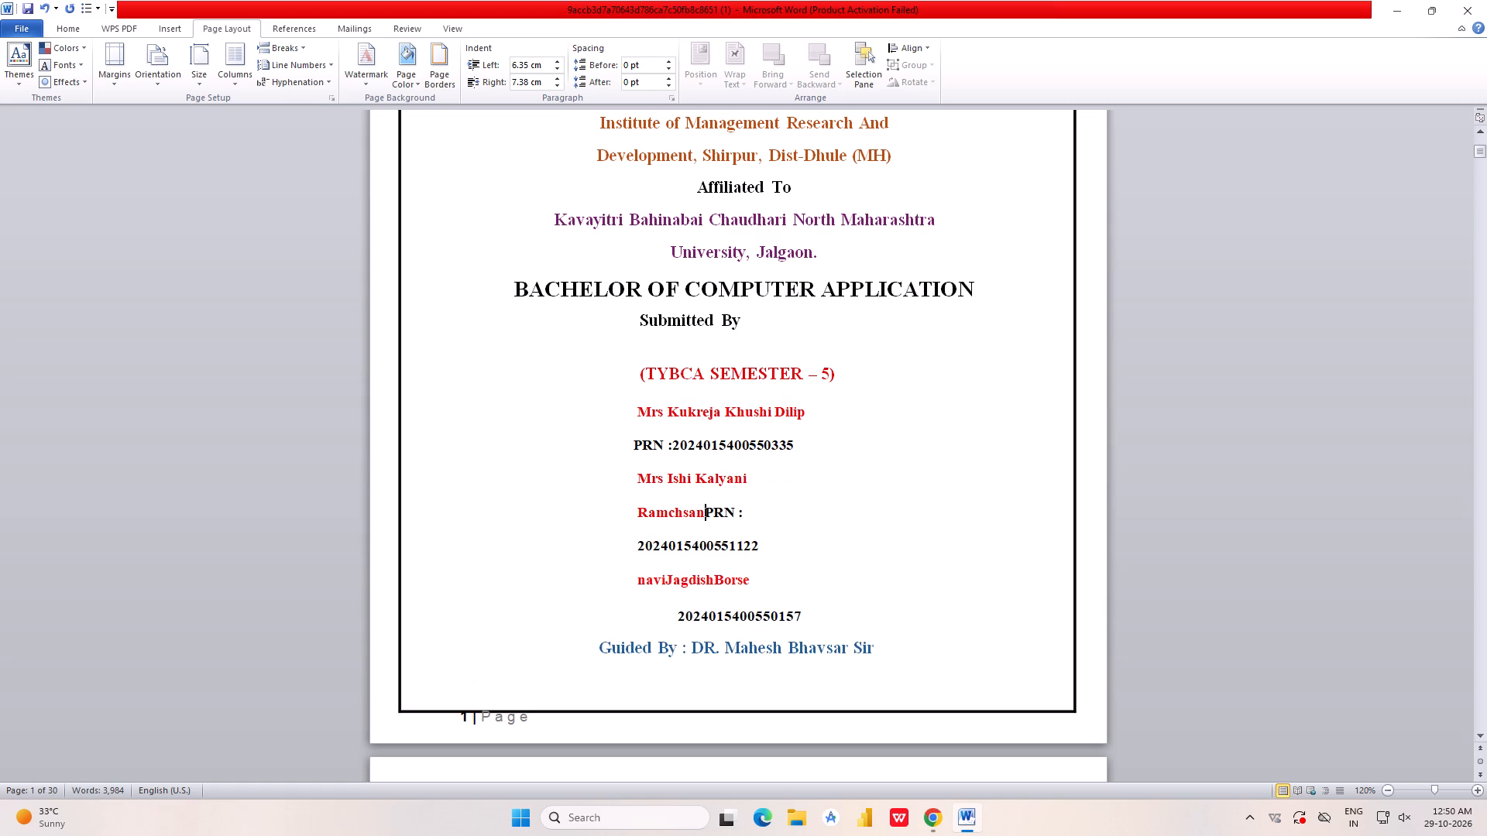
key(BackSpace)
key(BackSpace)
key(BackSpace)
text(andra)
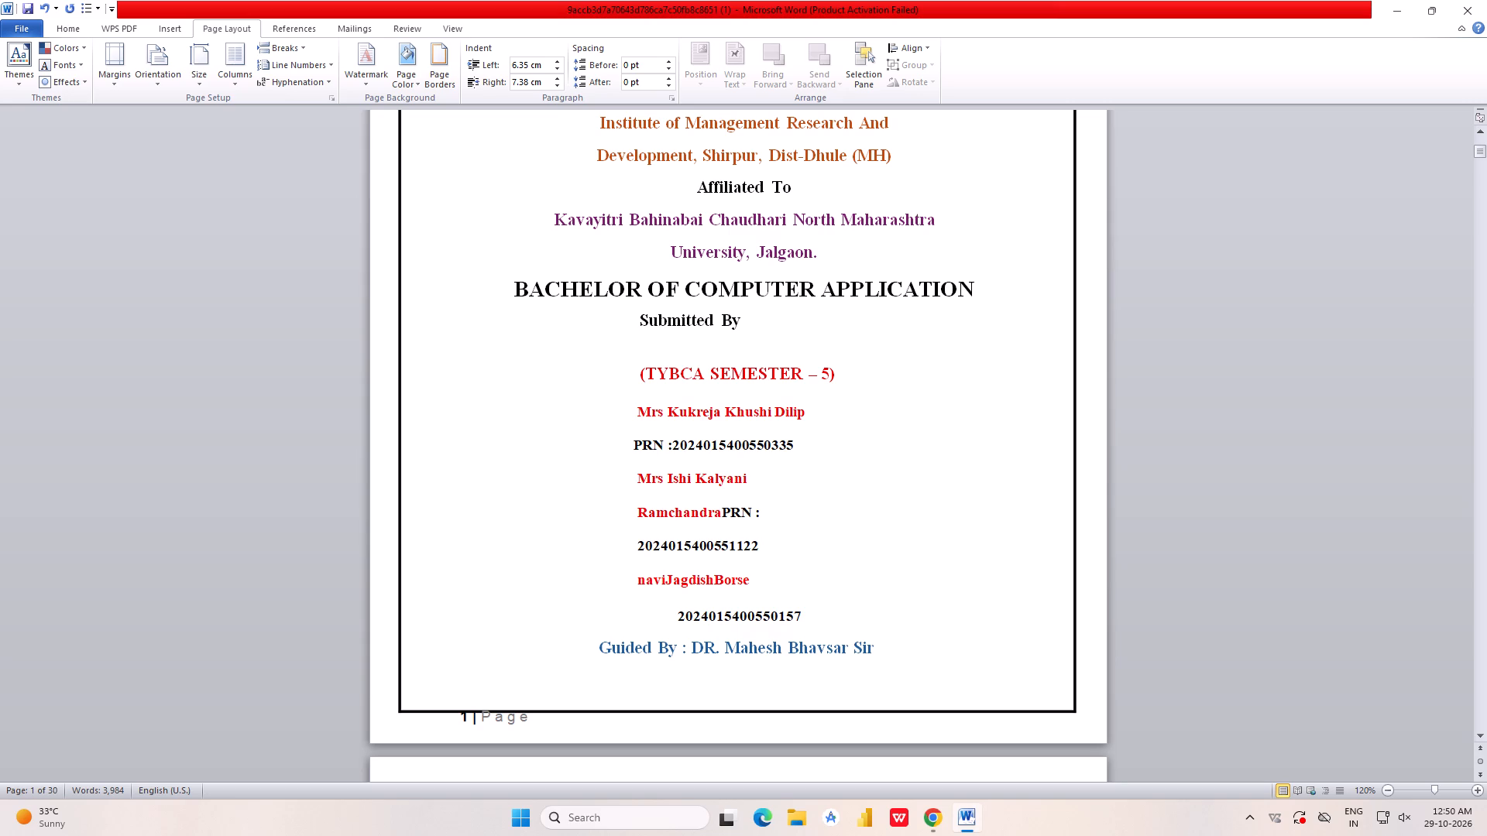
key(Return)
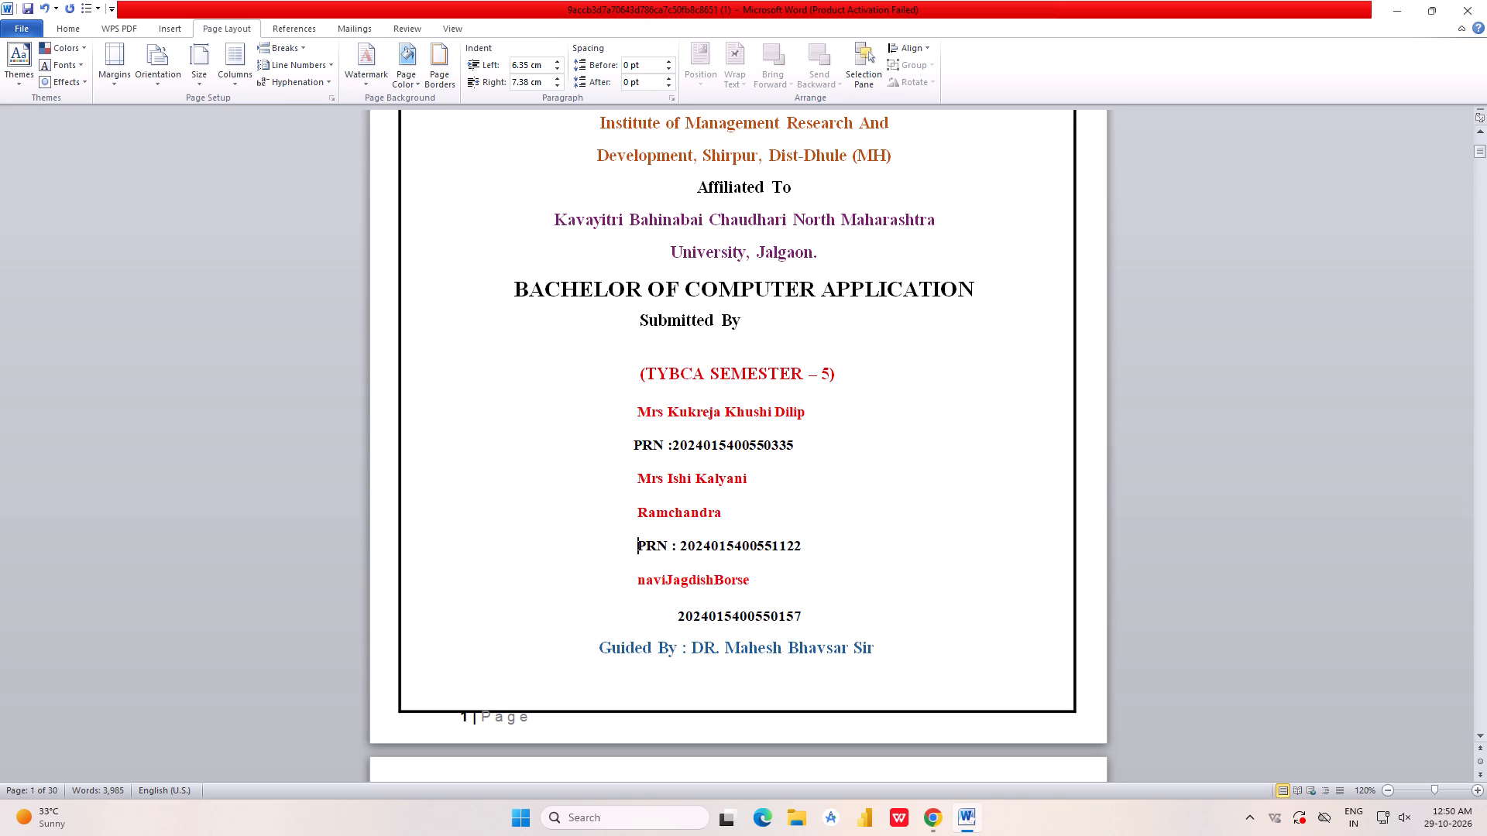
Remove the spaces between "Mrs" and the parts of the second student's name so the whole name fits on one line.
click(634, 519)
key(BackSpace)
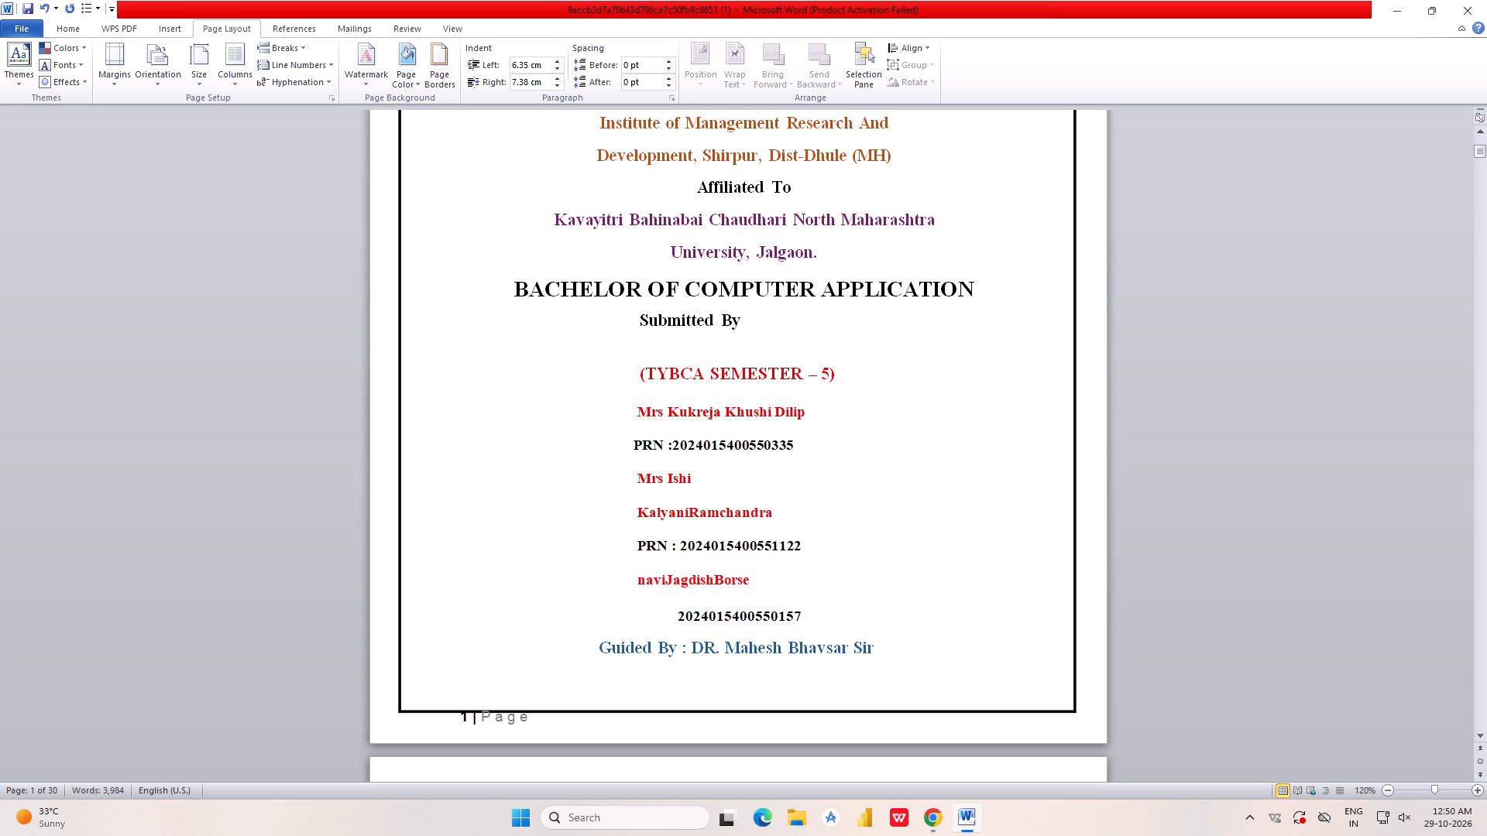
key(BackSpace)
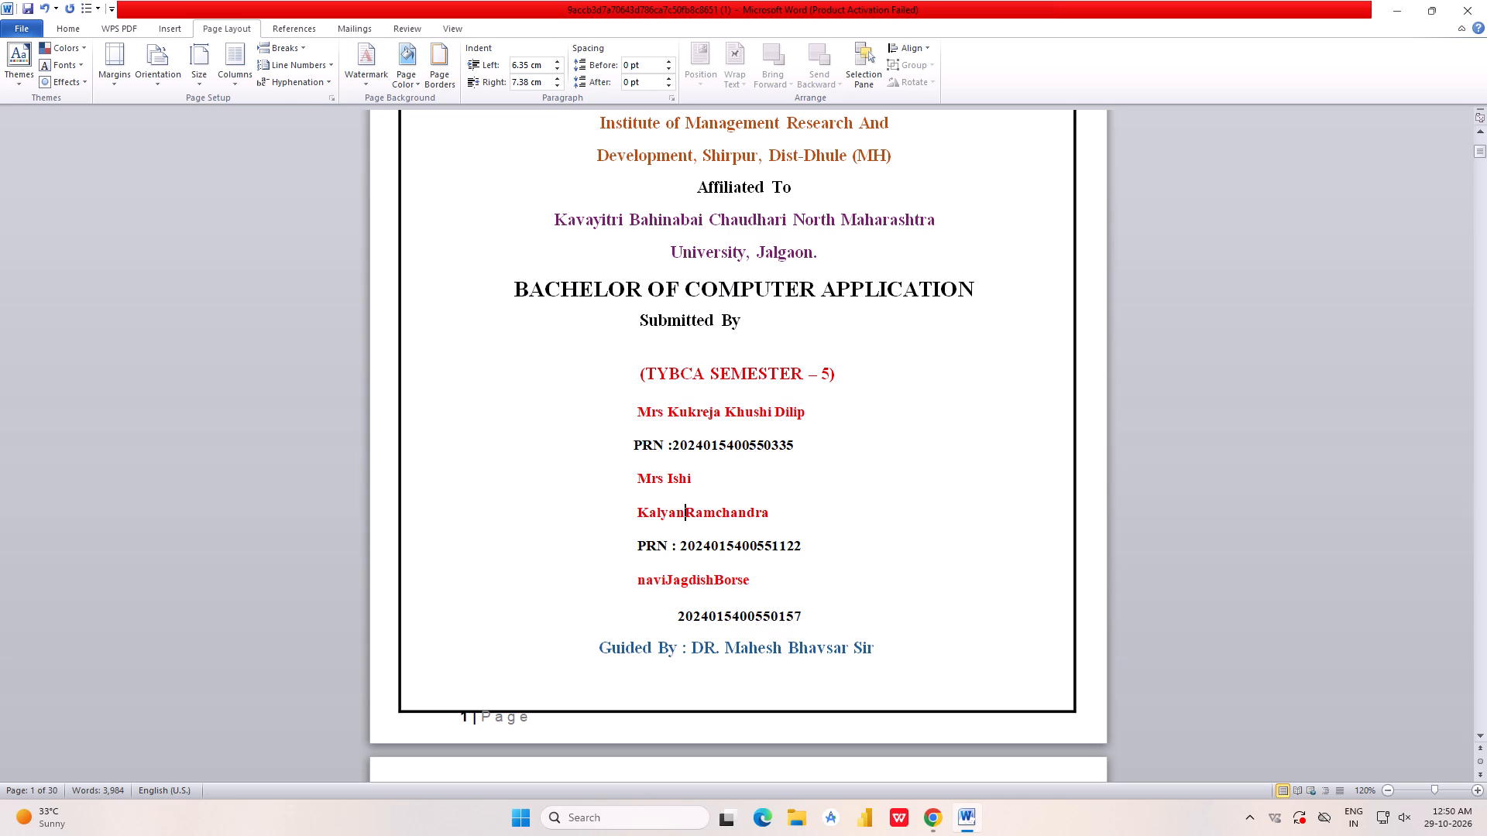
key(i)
click(637, 517)
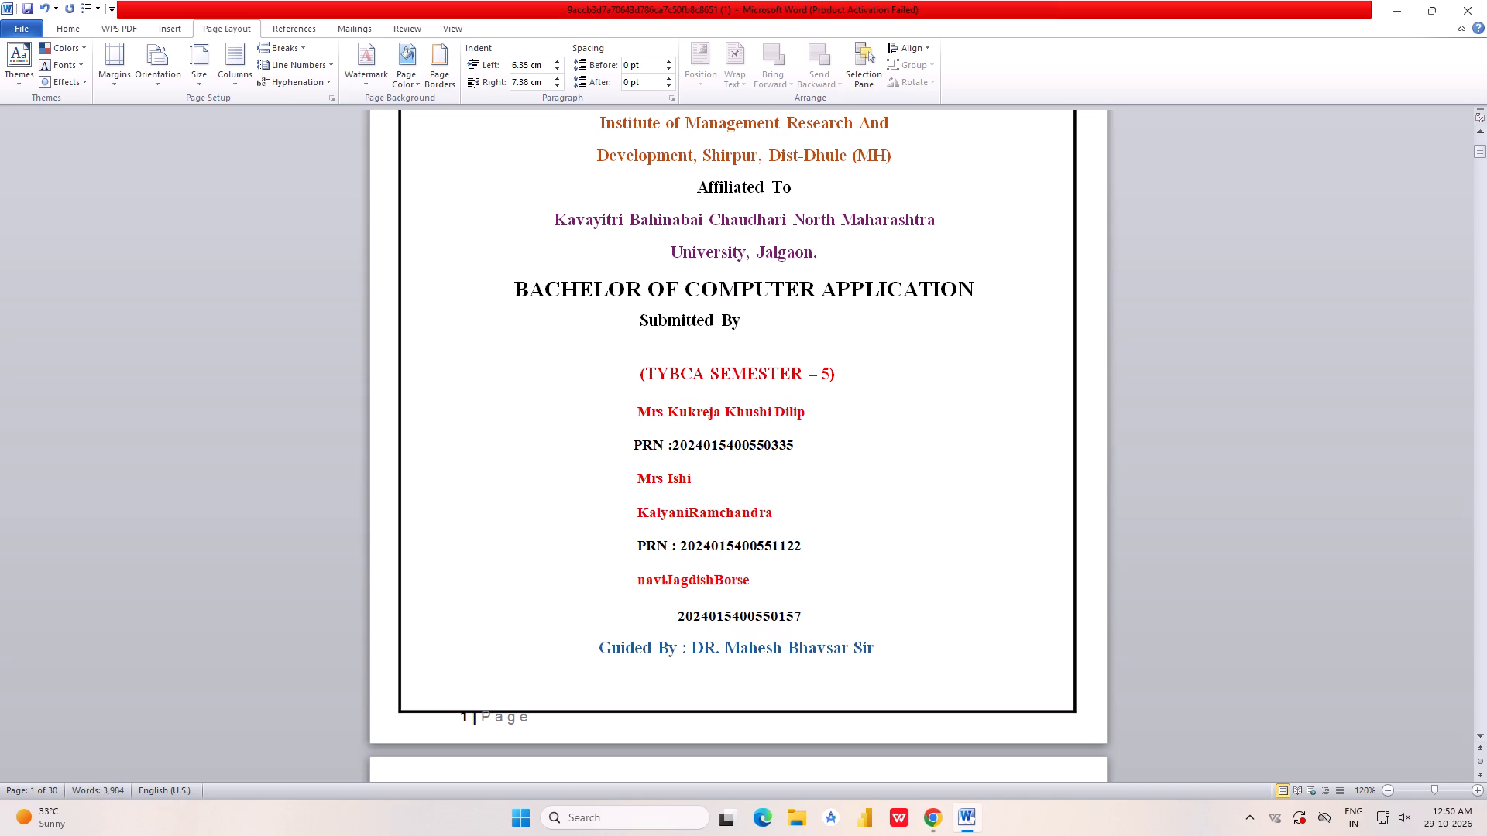
key(BackSpace)
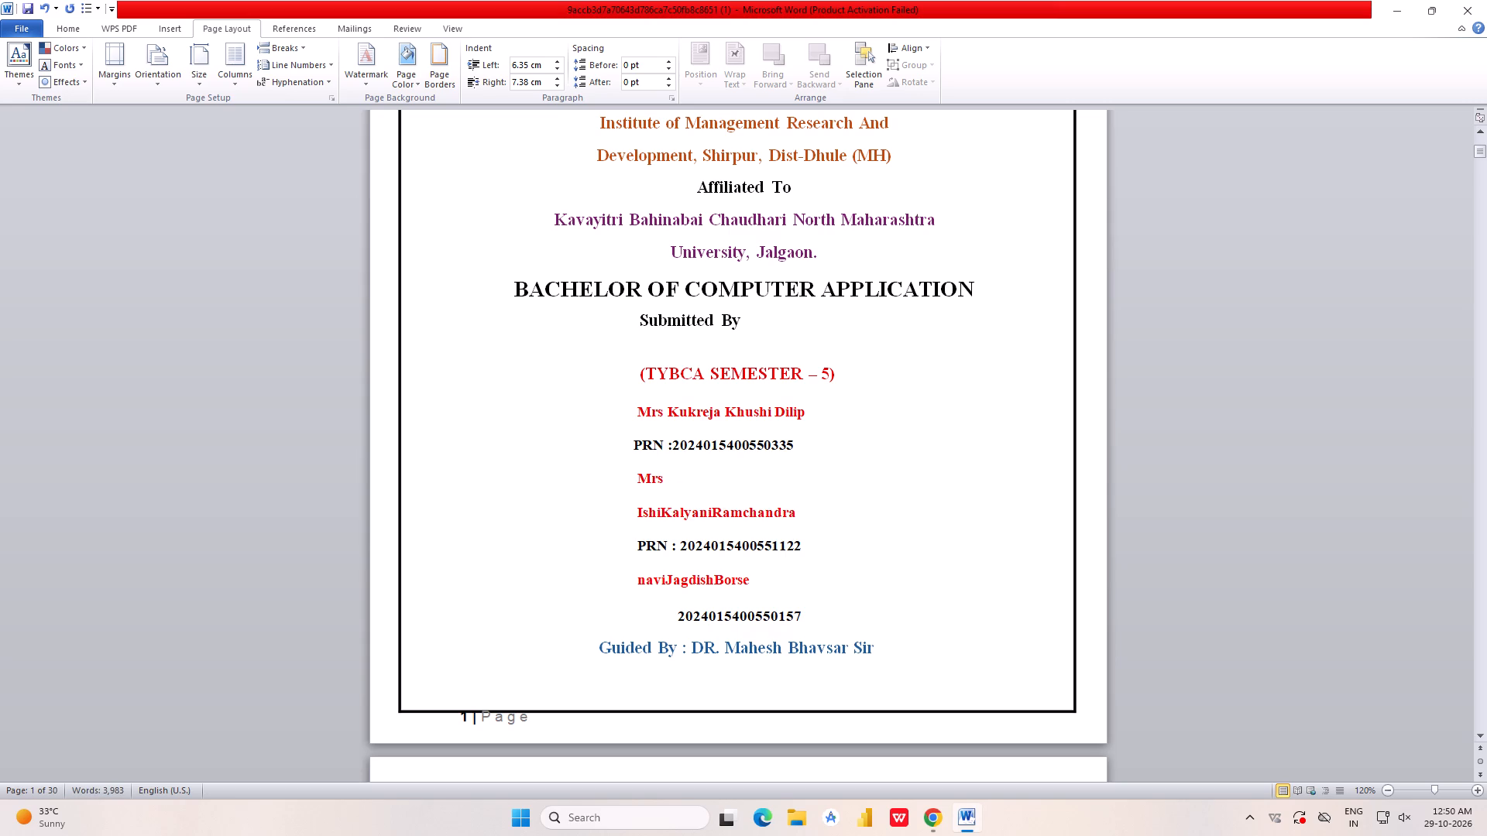
click(639, 519)
key(BackSpace)
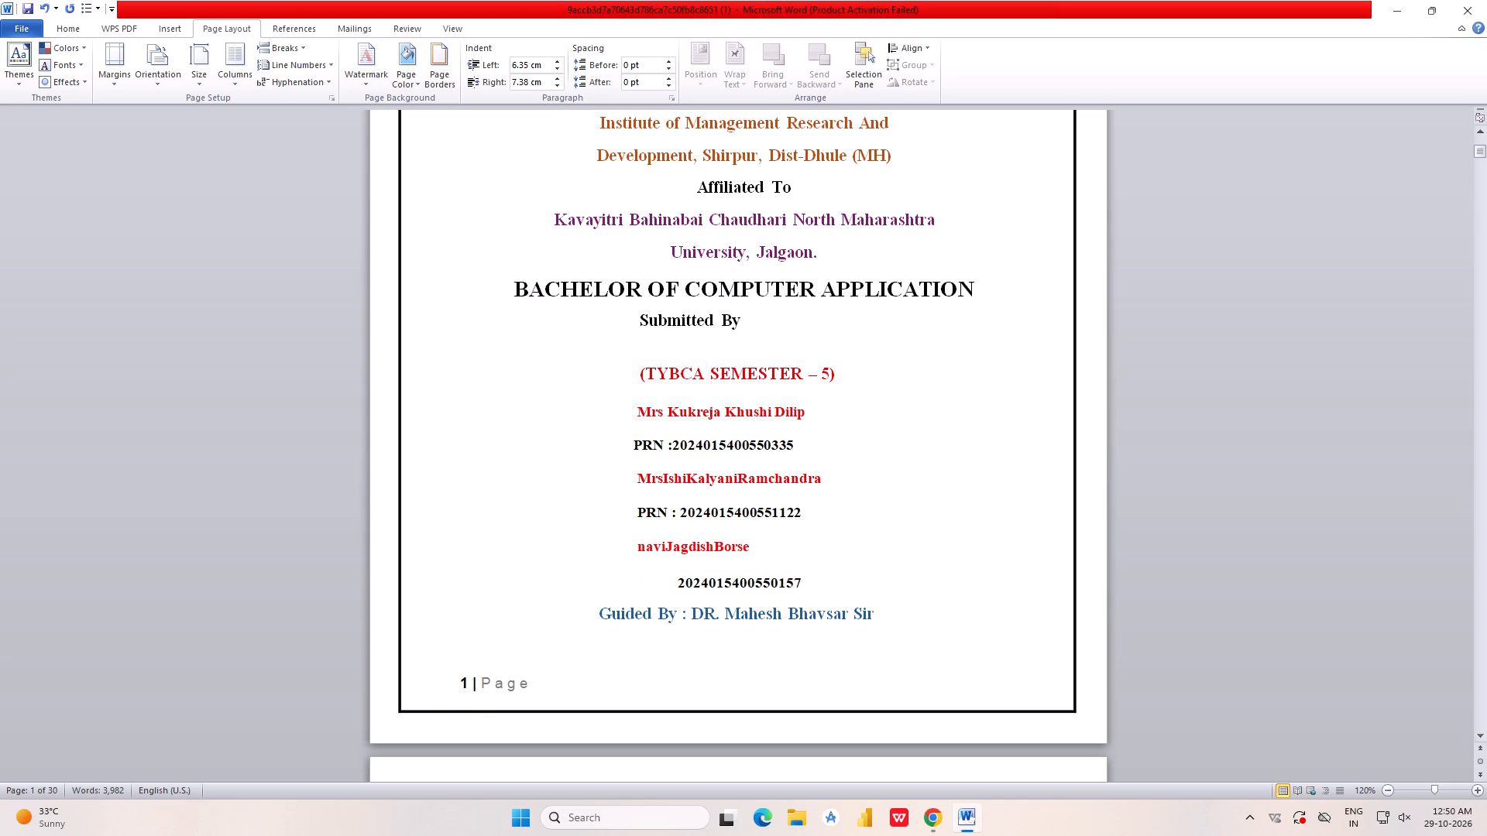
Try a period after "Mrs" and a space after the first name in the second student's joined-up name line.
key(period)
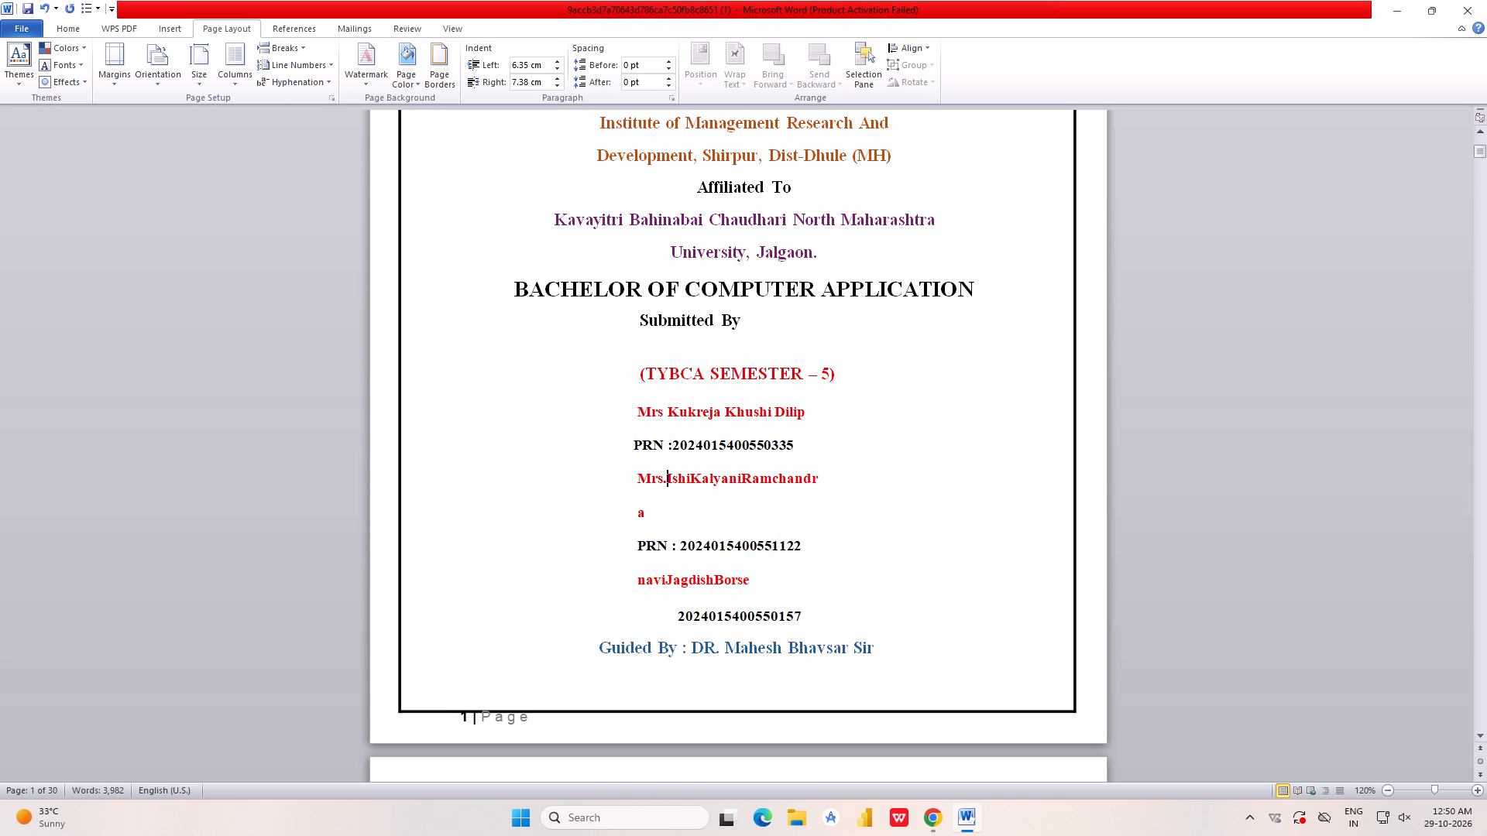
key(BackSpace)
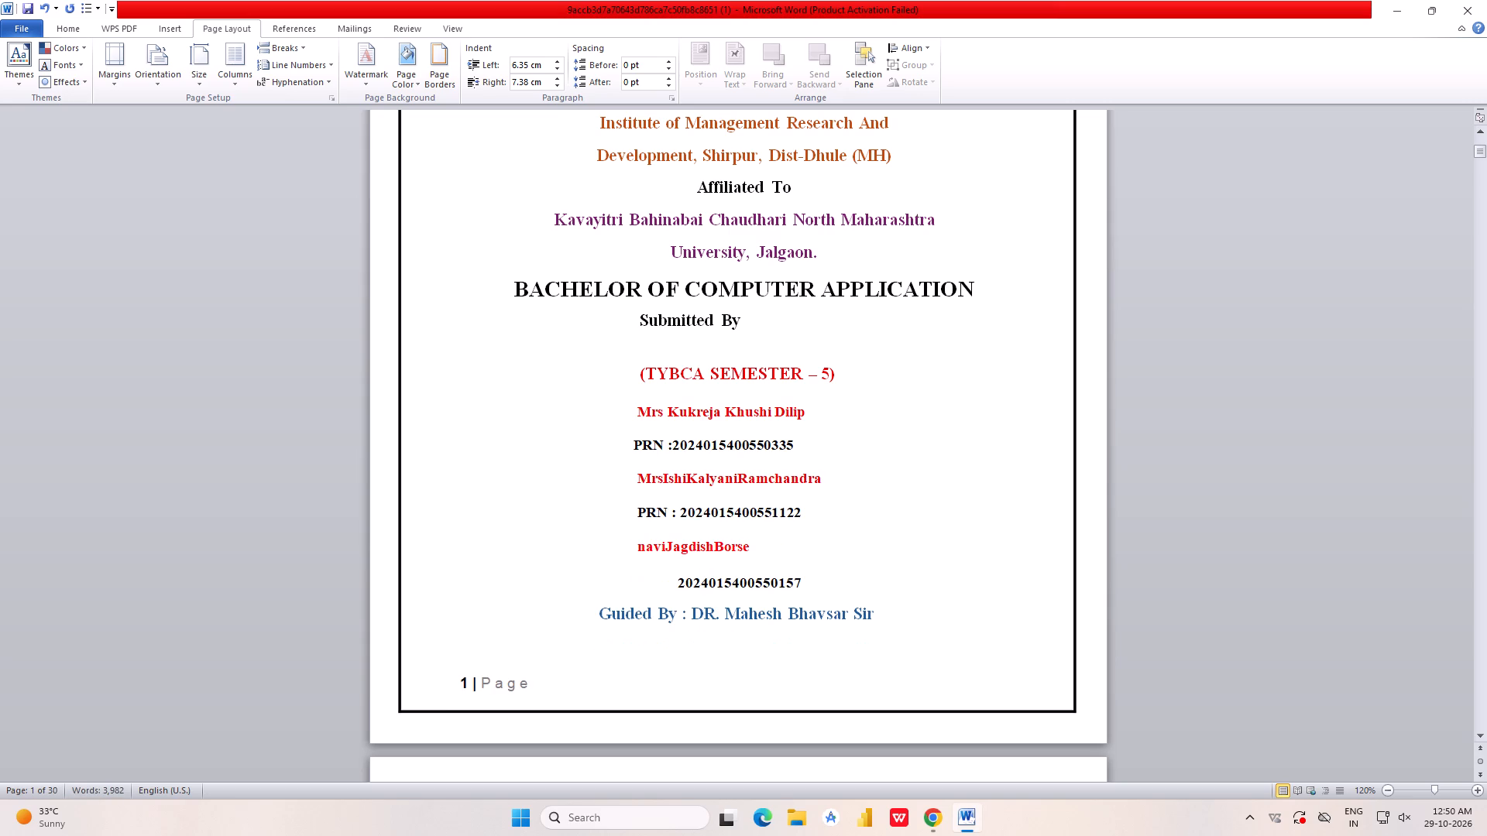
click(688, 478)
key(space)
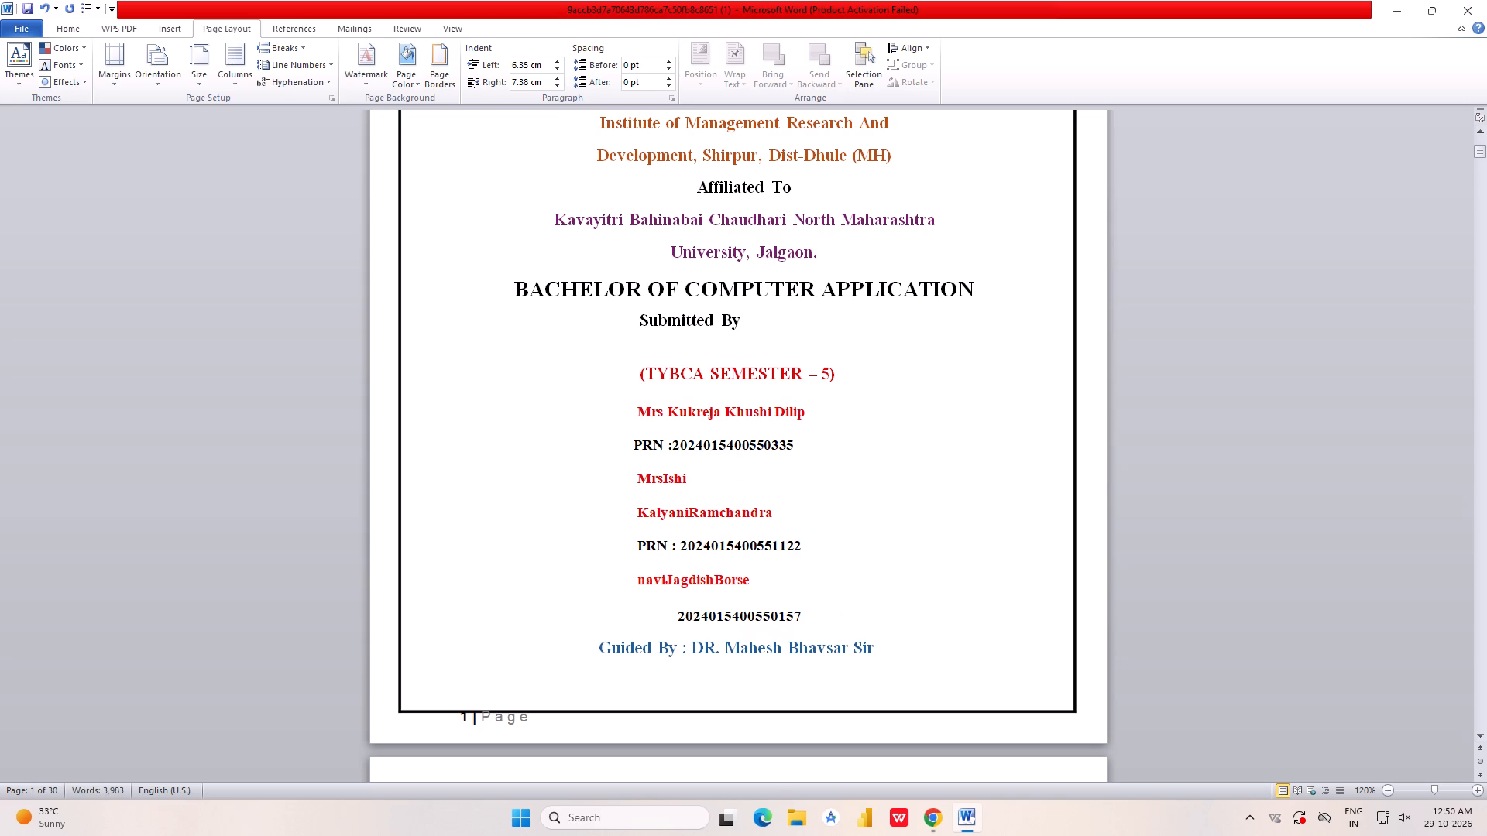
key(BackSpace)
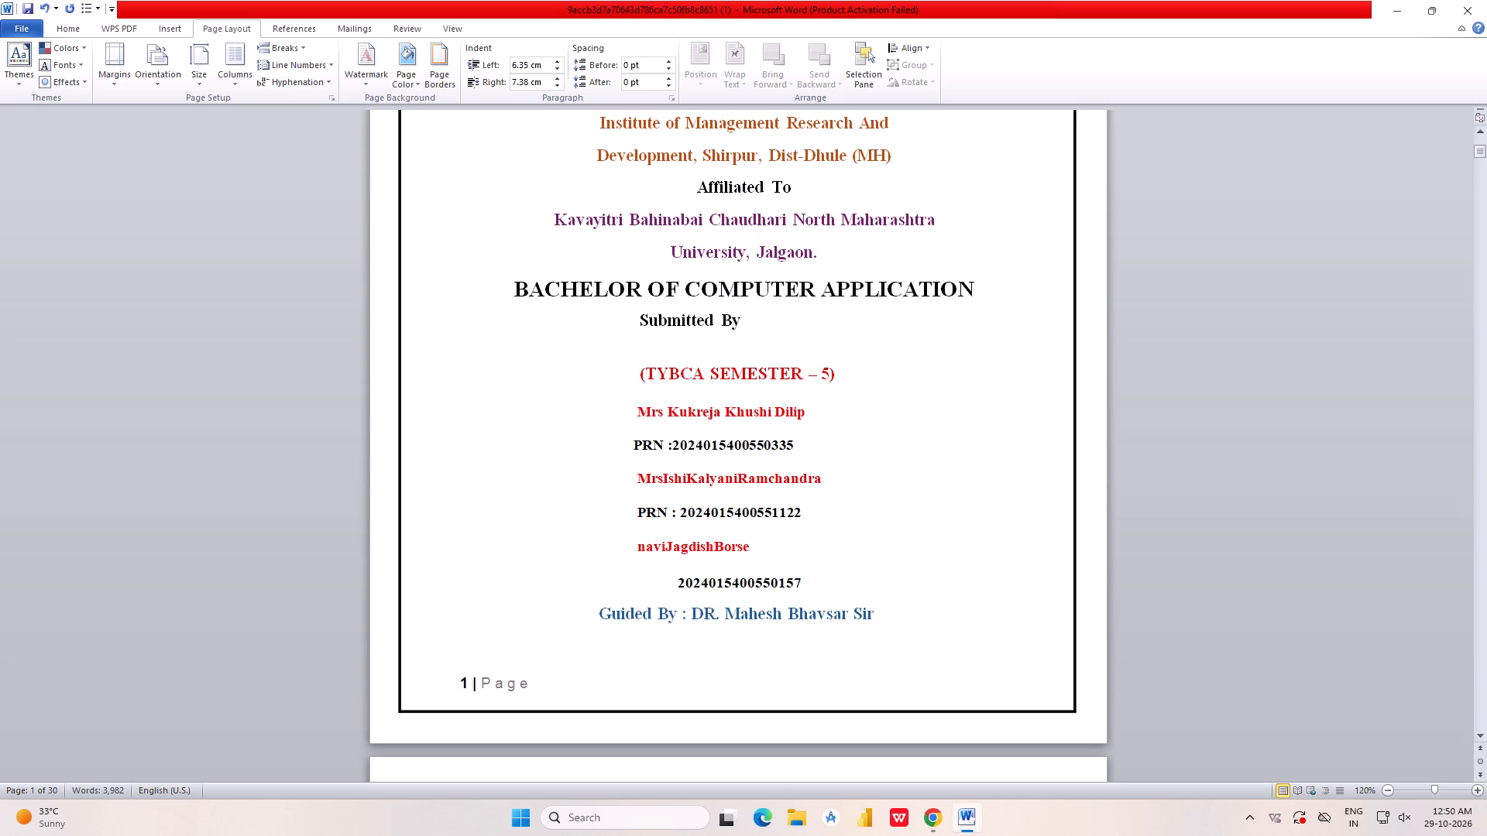
Shift the cover page's border graphic slightly left and down.
drag(833, 475, 824, 491)
right_drag(811, 488, 824, 491)
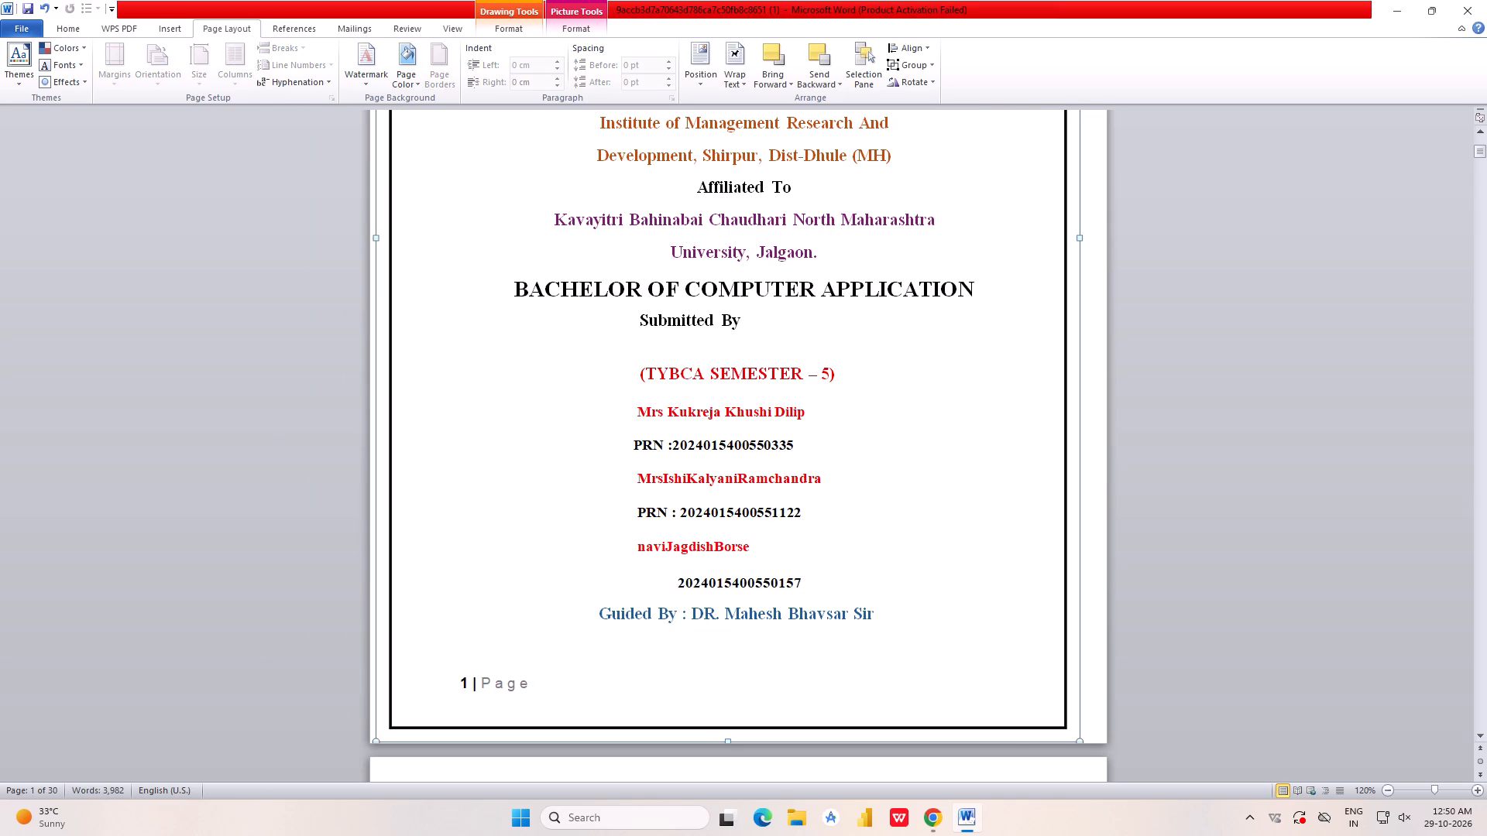
Complete the third student's name line with "Mrs", the missing opening letters of the first name, and spaces between the name parts.
click(752, 543)
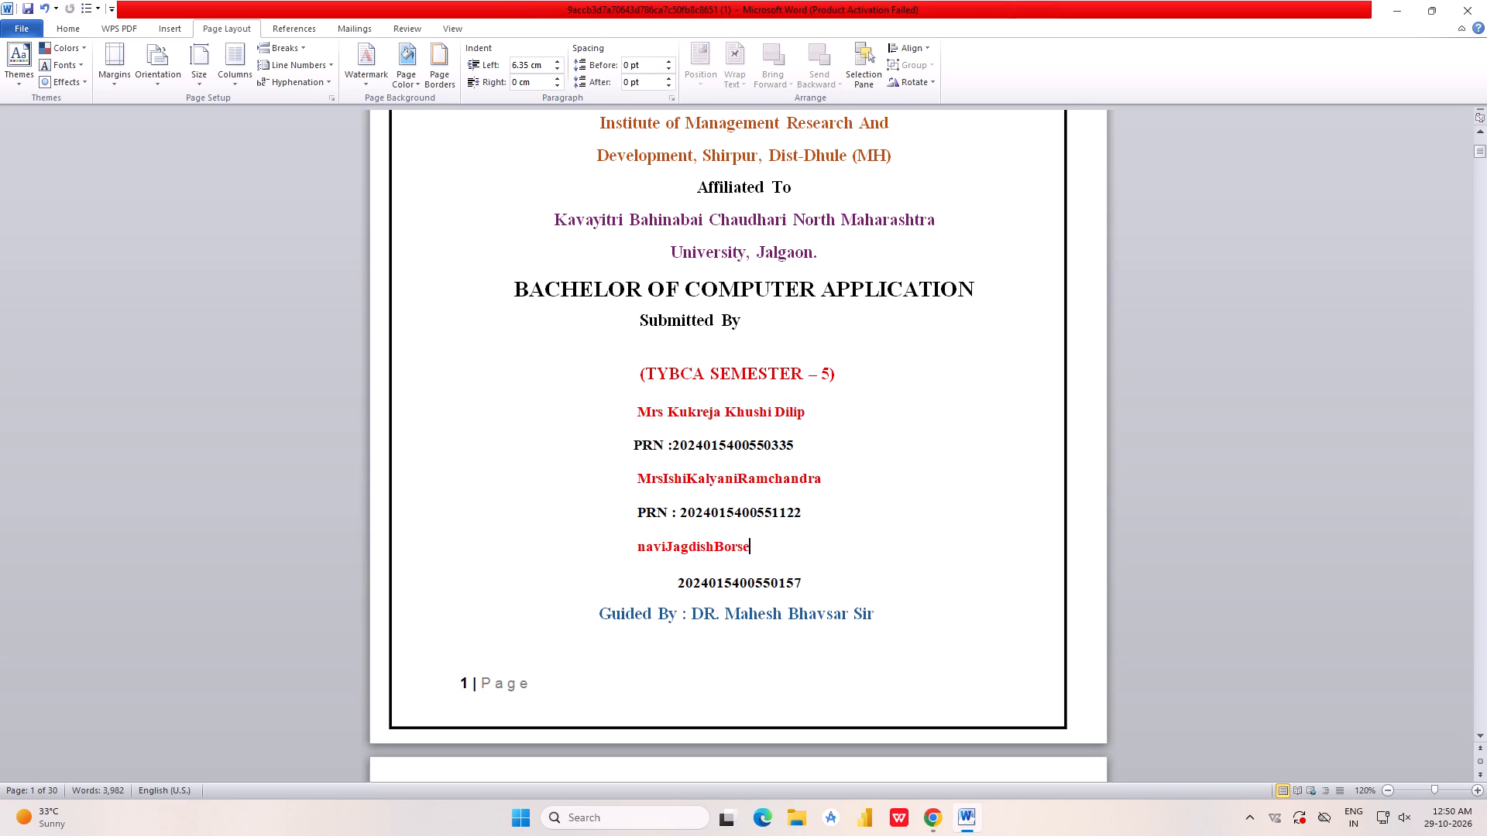
click(634, 546)
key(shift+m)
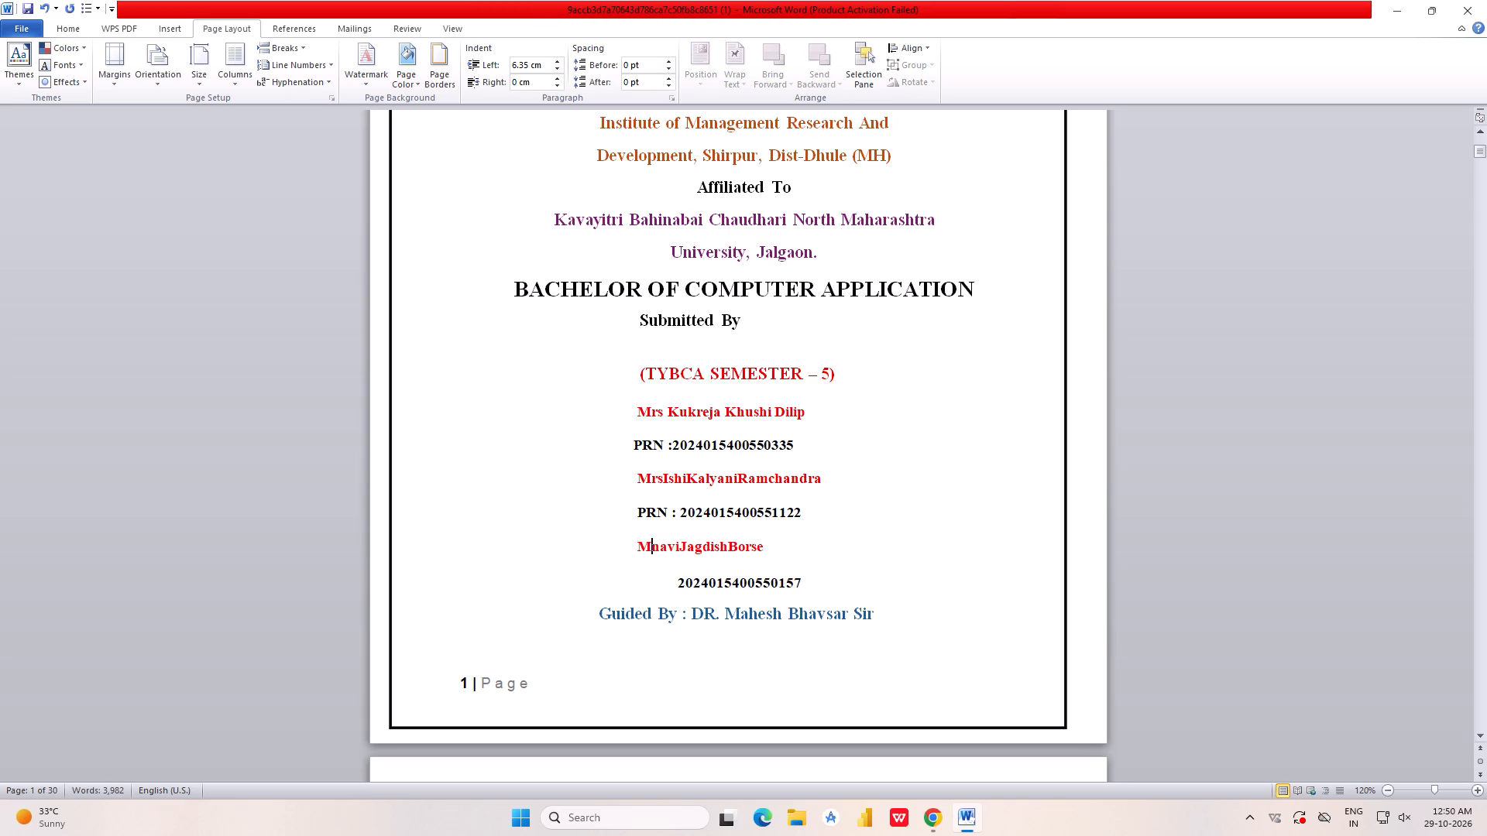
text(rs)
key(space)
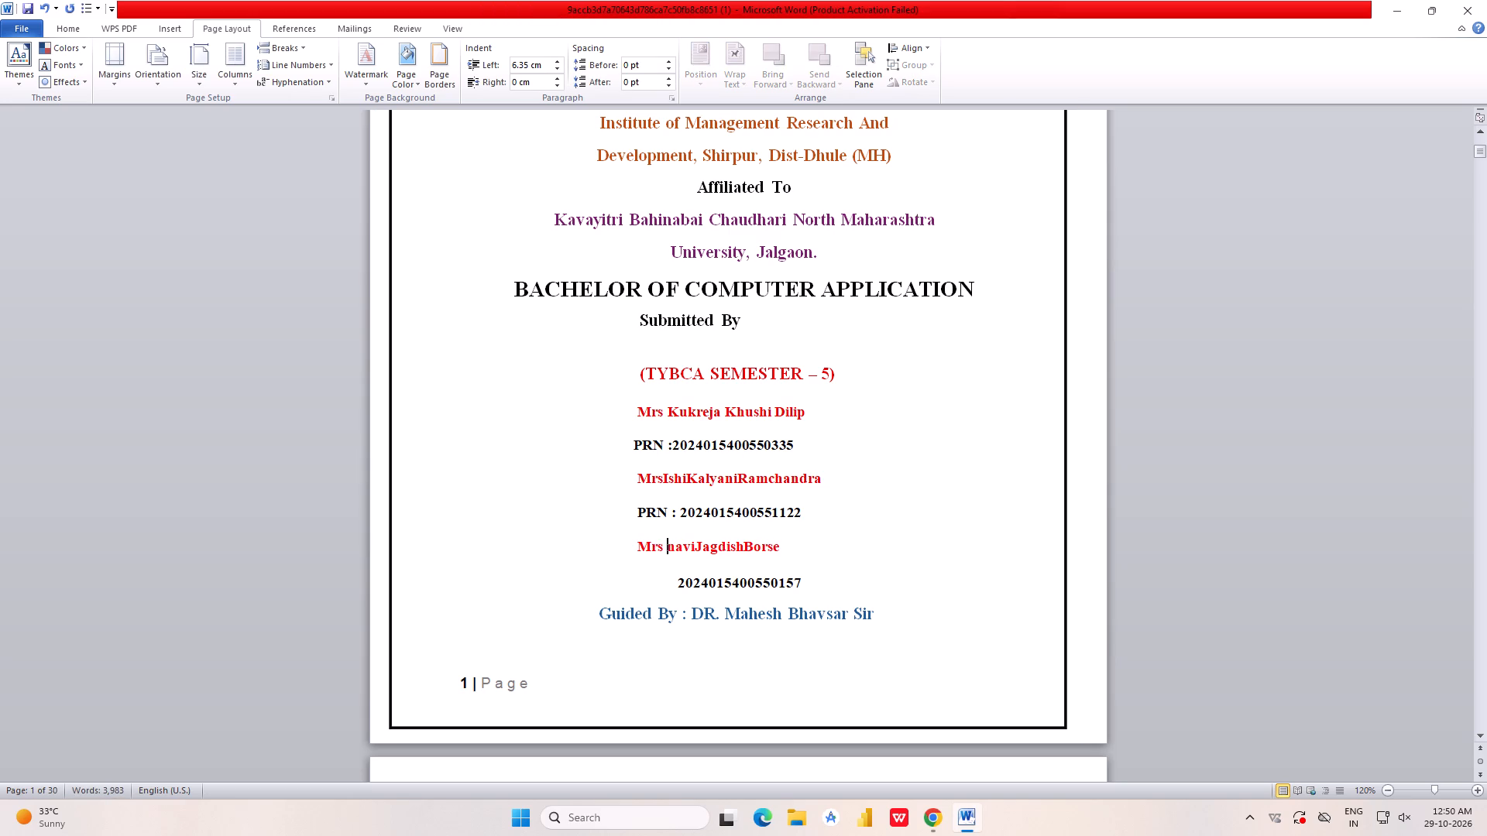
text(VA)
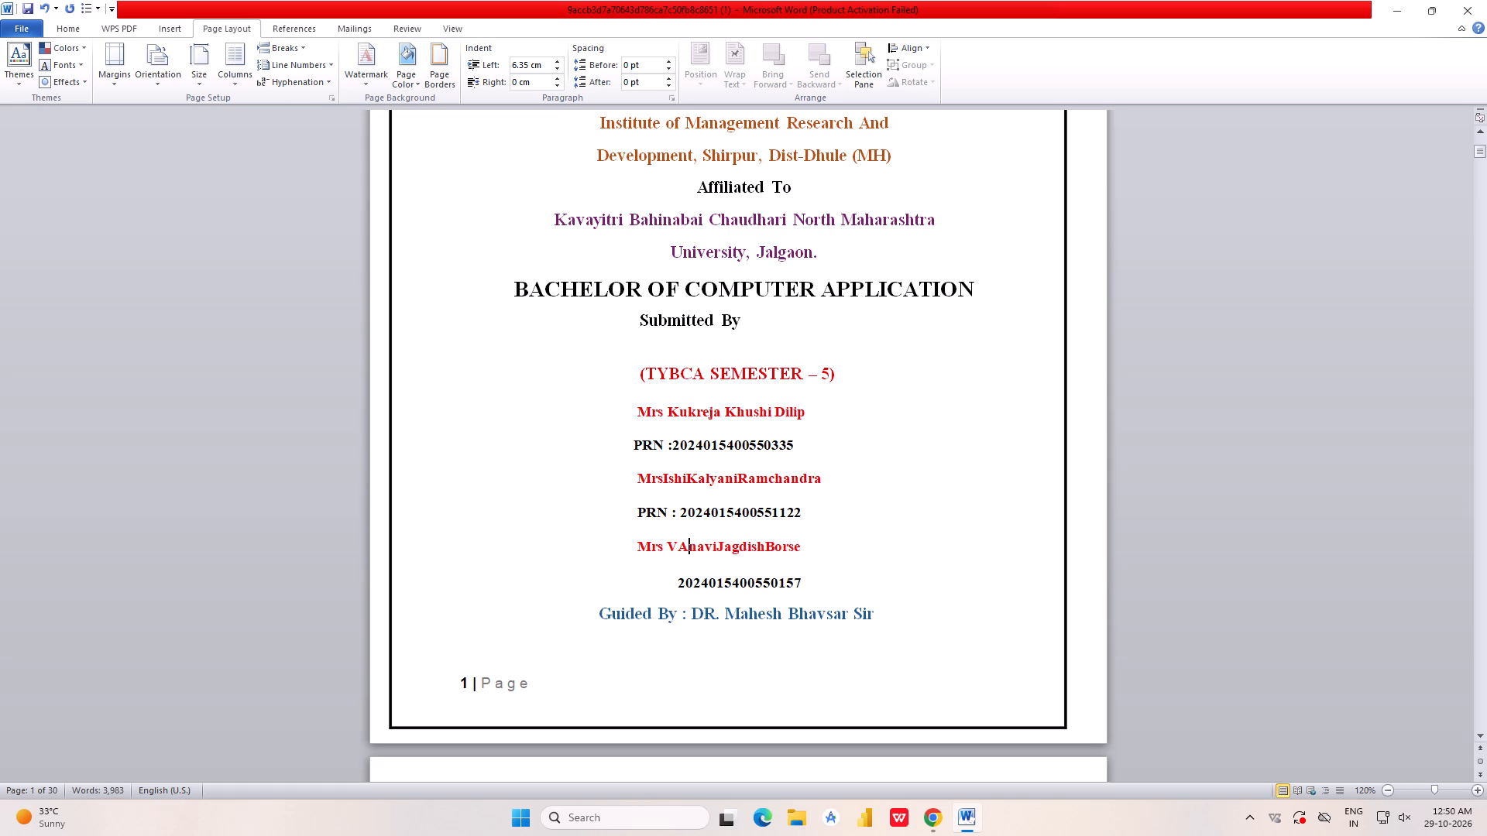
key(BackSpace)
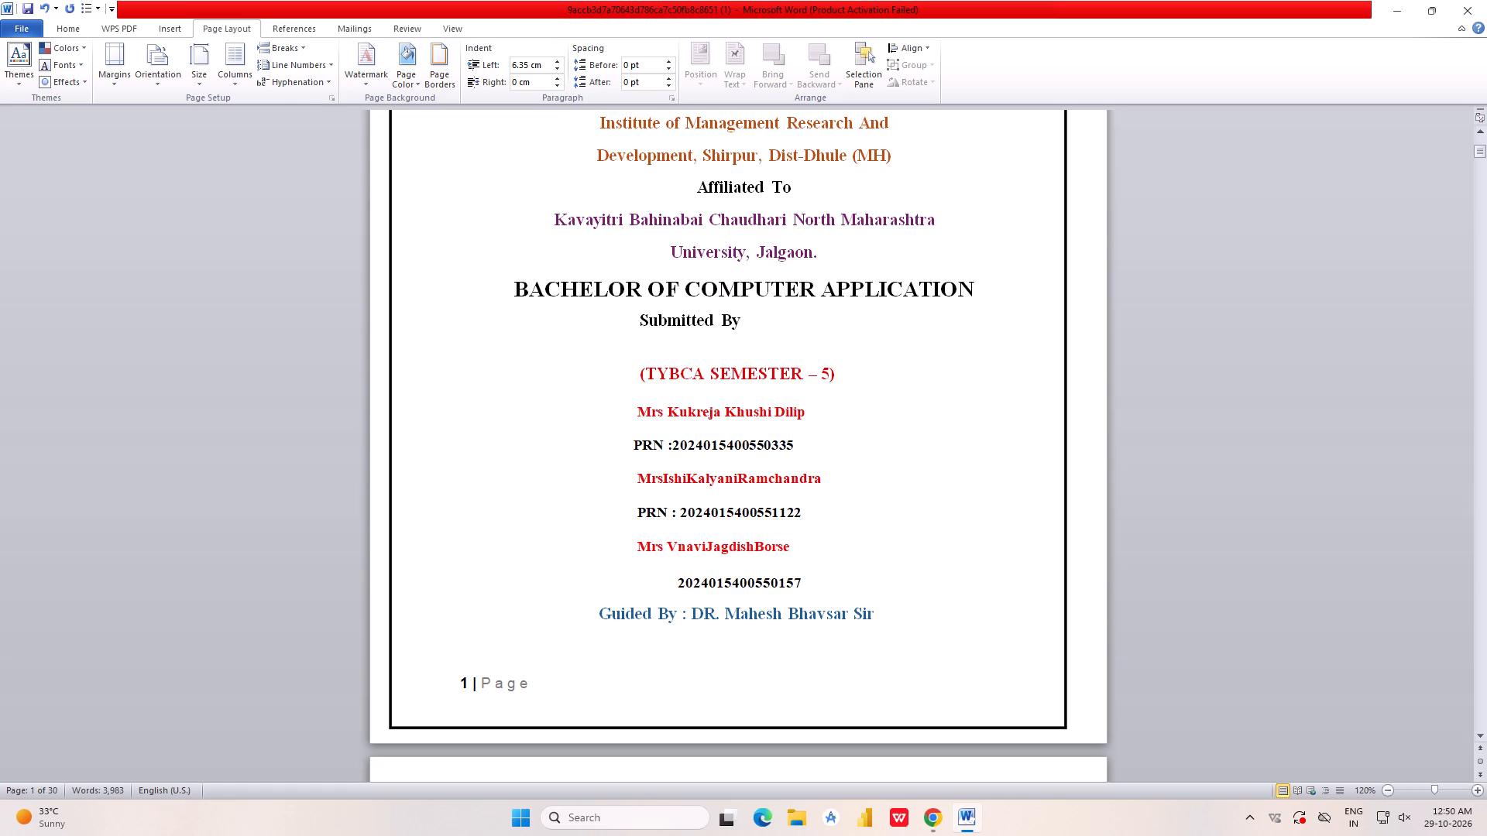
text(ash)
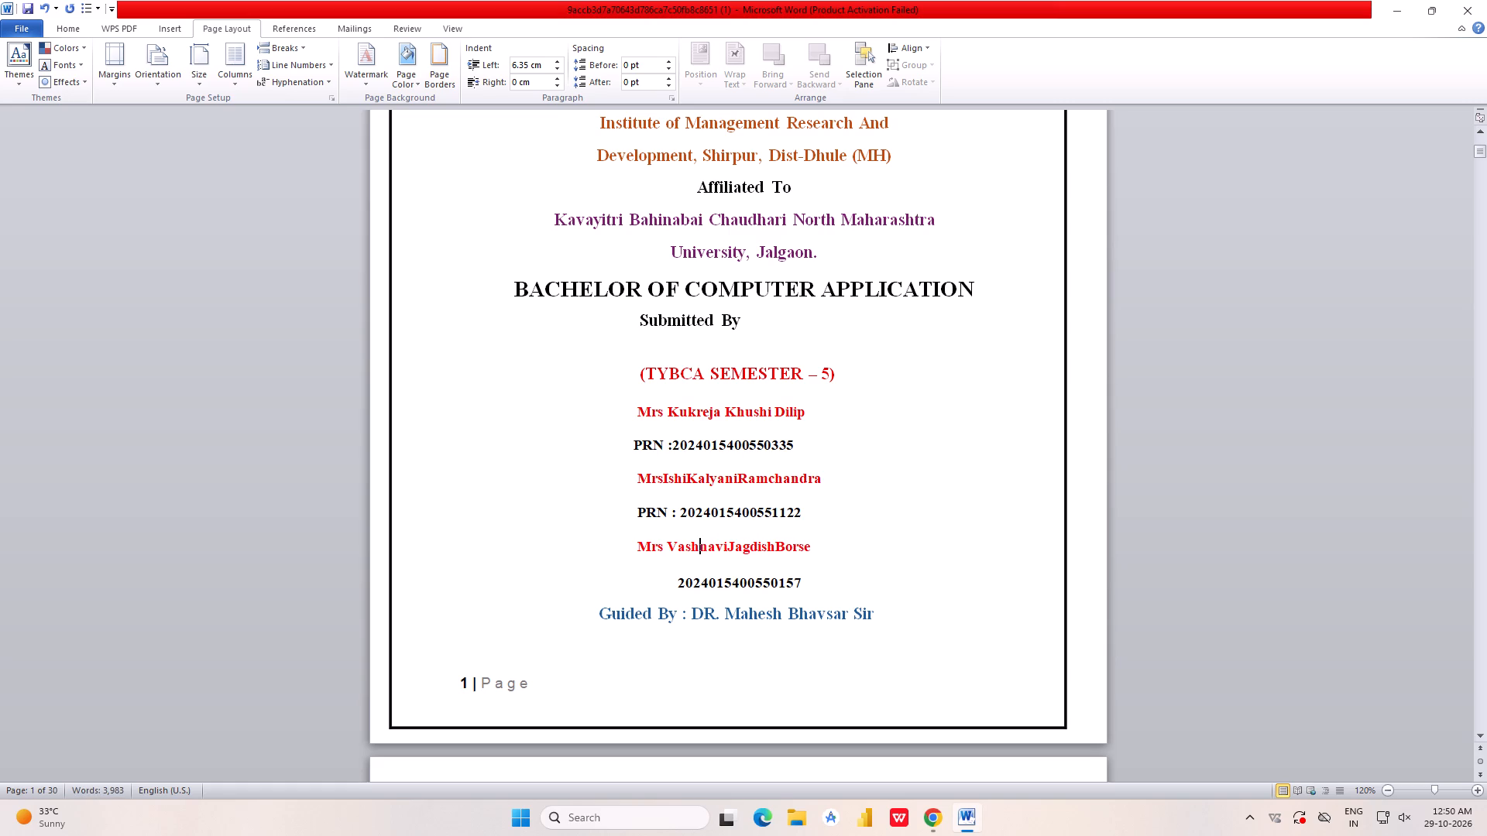
click(733, 543)
click(730, 543)
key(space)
click(778, 546)
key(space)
Change the guide's title in the "Guided By" line to "Dr".
click(715, 617)
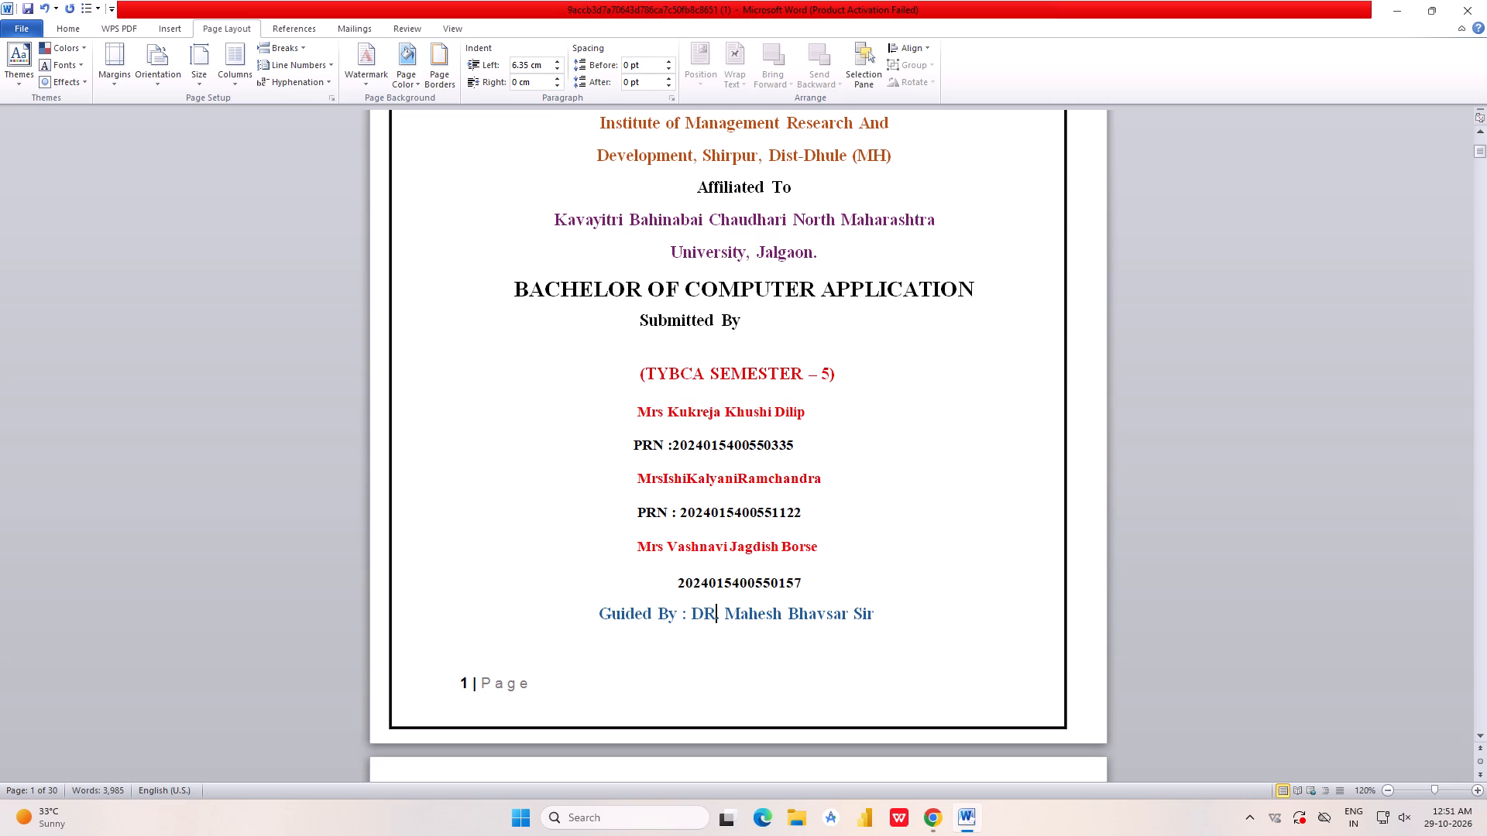
key(BackSpace)
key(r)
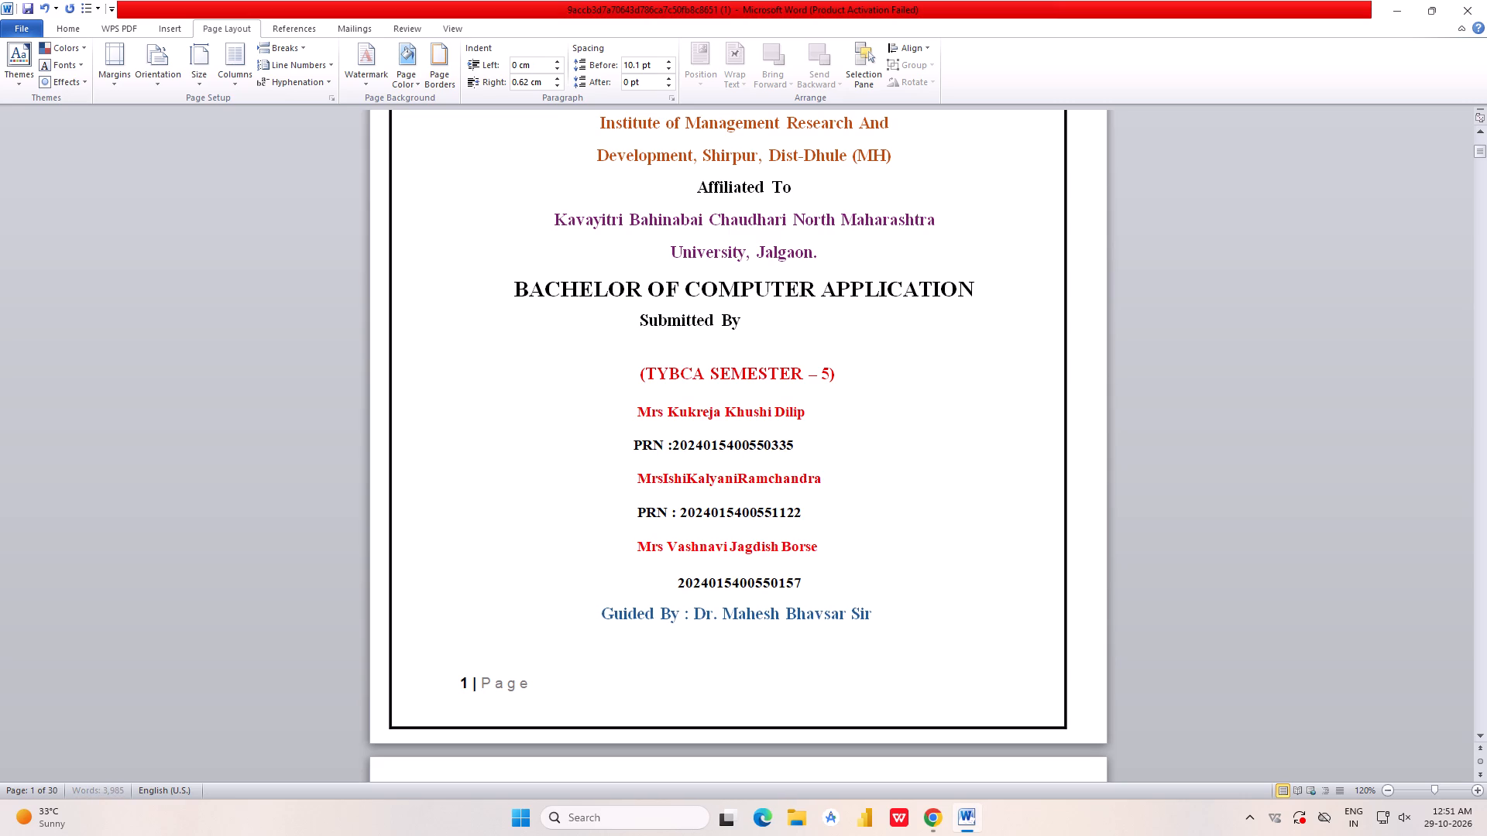
Insert an empty line below the "BACHELOR OF COMPUTER APPLICATION" heading.
scroll(743, 684, up, 2)
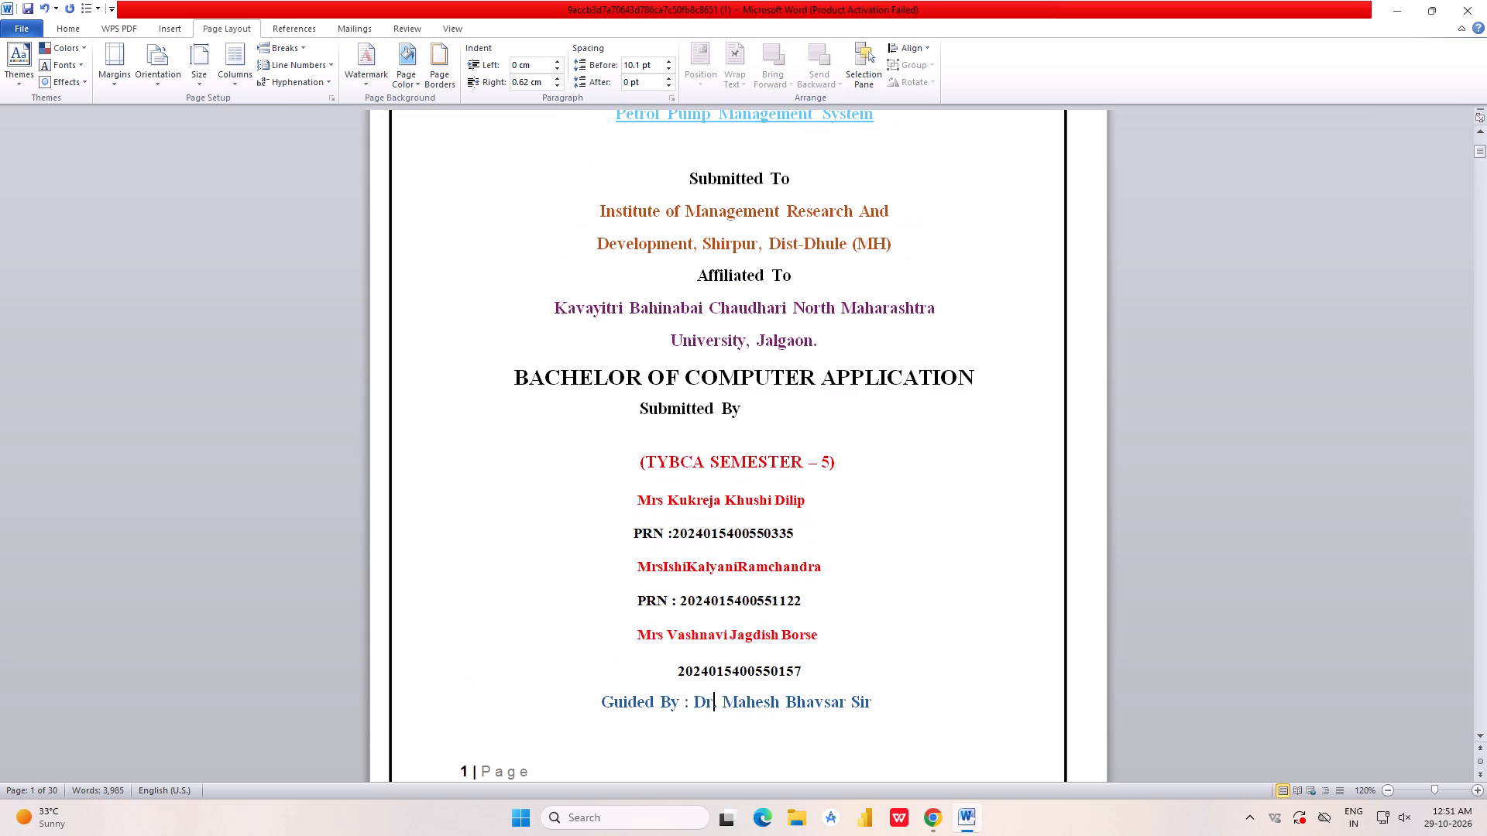
click(977, 385)
key(Return)
Shift the "Submitted By" line right with ten spaces so it sits roughly centred under the degree heading.
click(628, 425)
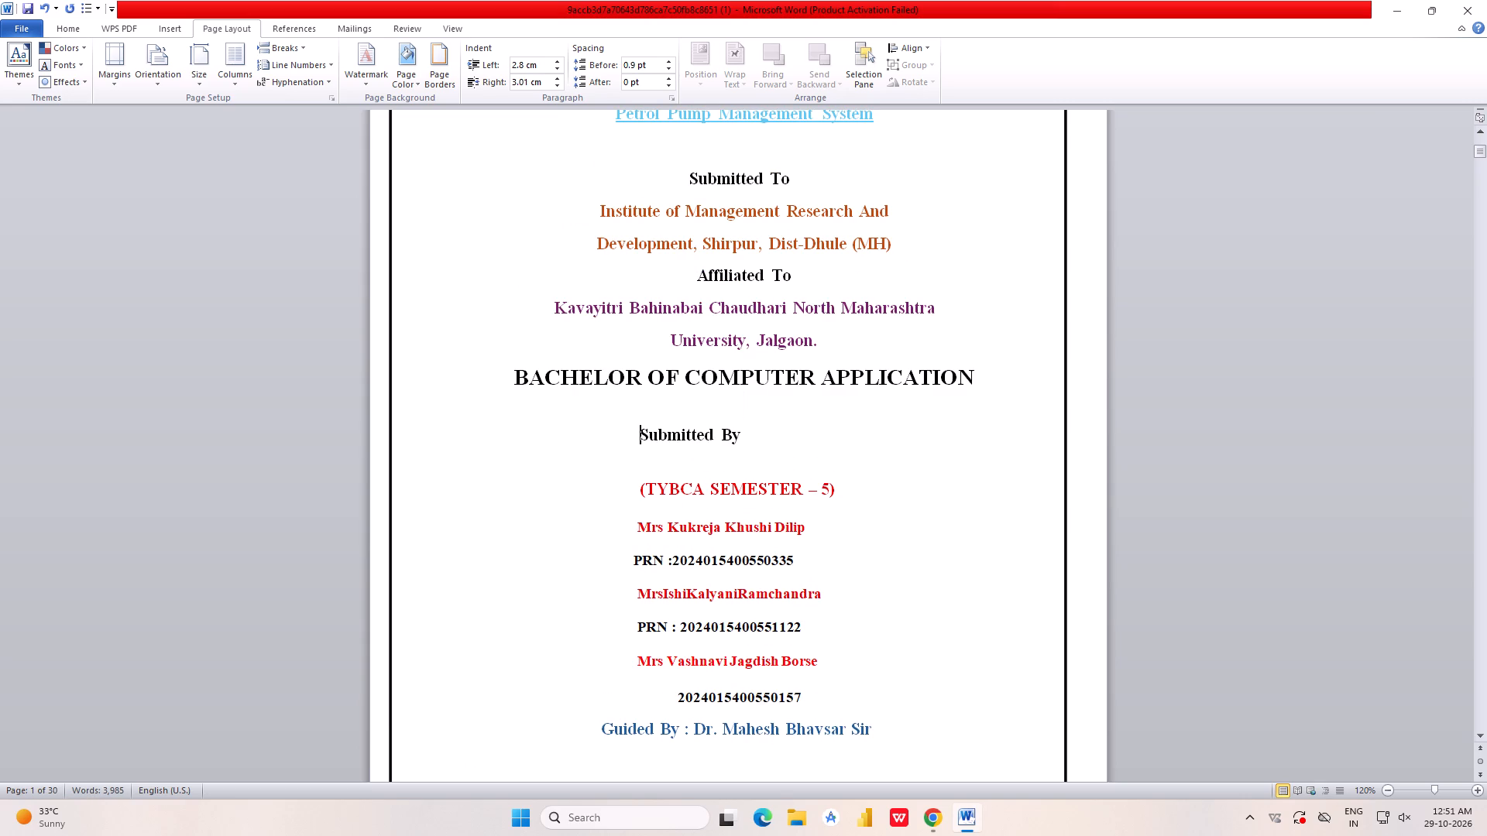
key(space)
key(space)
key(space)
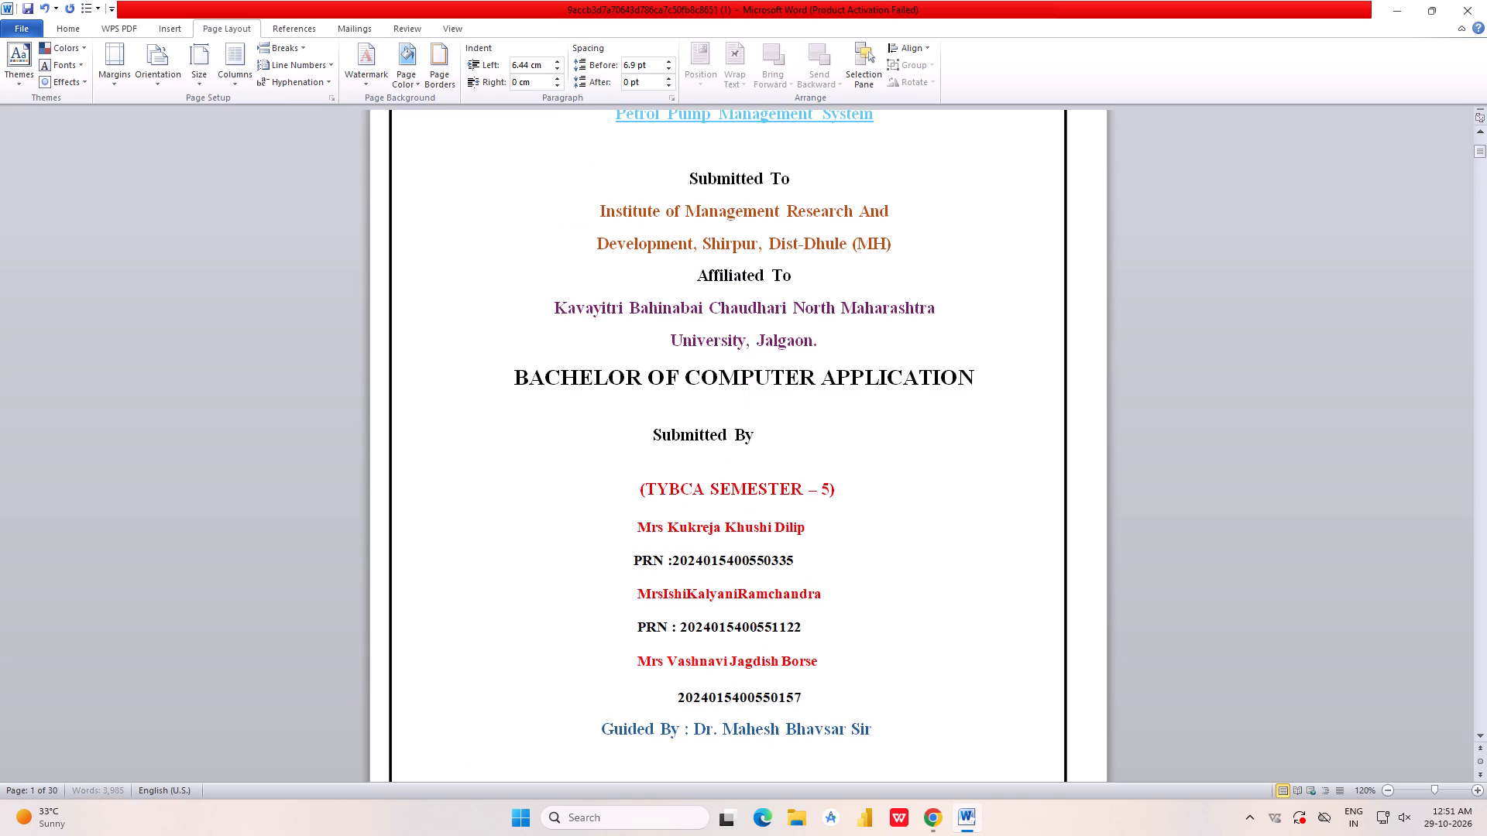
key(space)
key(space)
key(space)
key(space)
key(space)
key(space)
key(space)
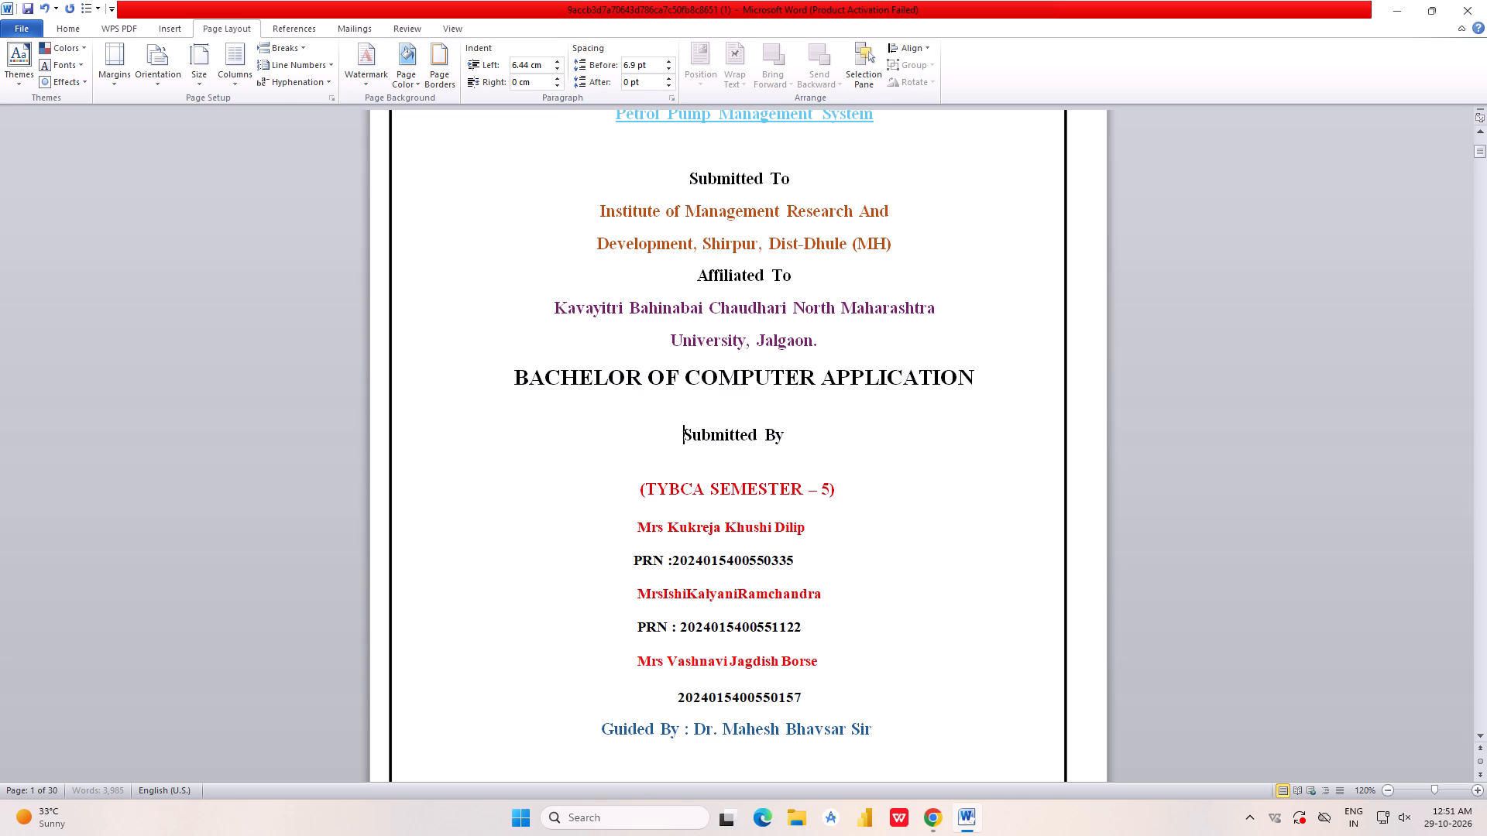
Remove the indent and empty line before "(TYBCA SEMESTER – 5)" and position it with 32 spaces roughly centred beneath "Submitted By".
scroll(669, 430, down, 1)
click(631, 447)
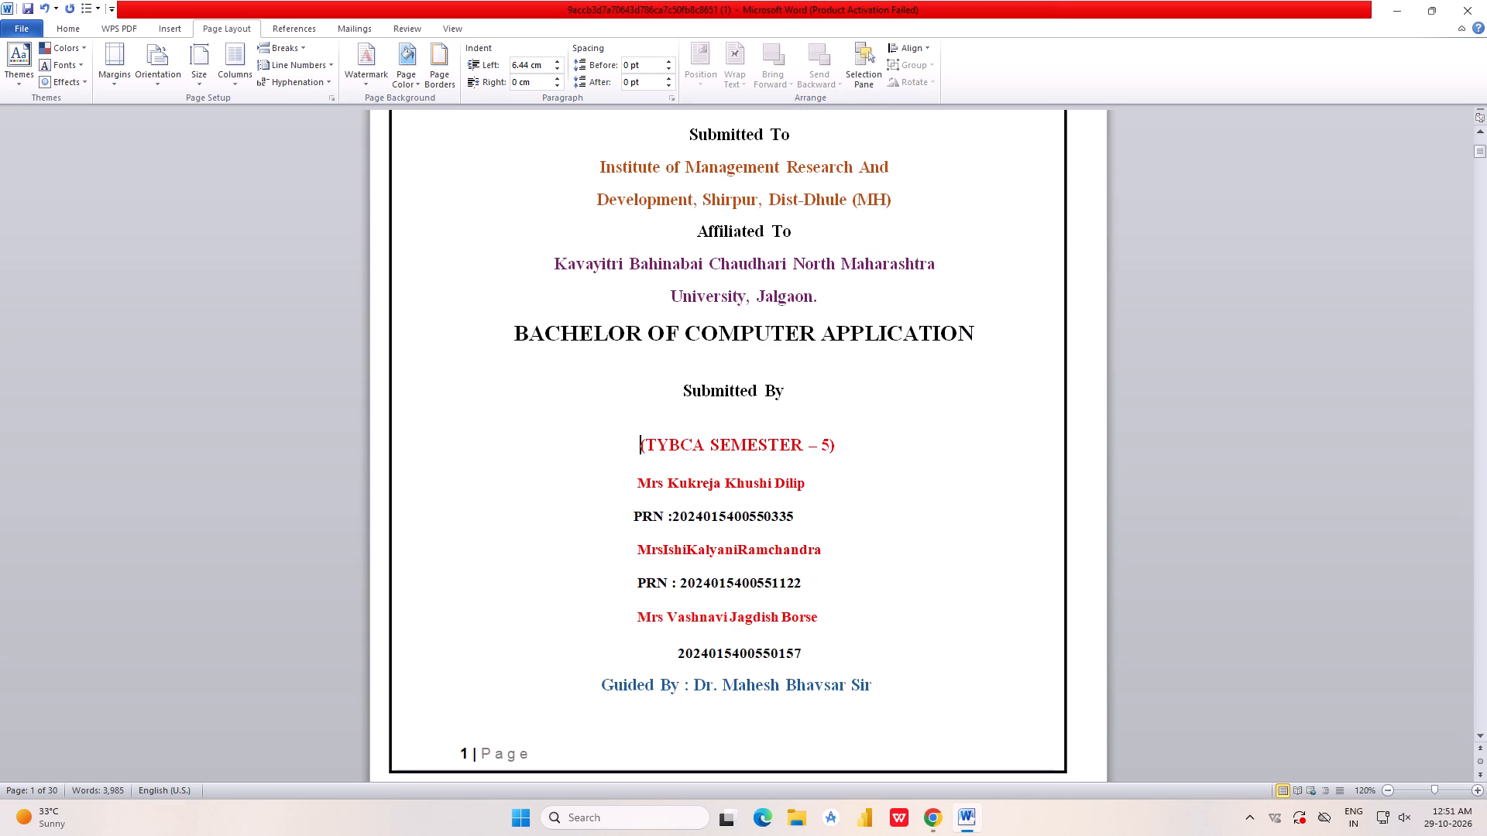
key(BackSpace)
key(BackSpace)
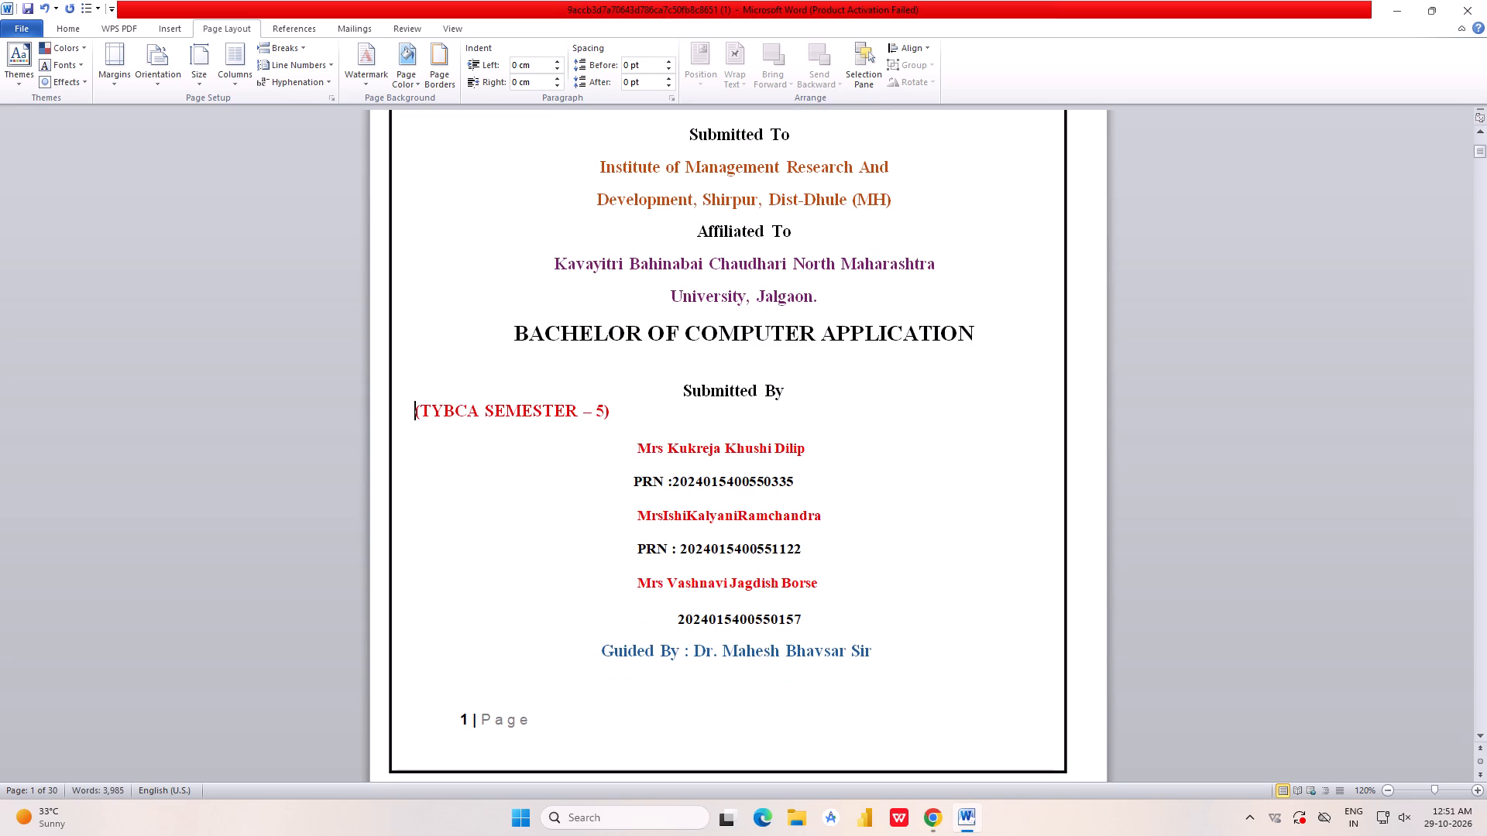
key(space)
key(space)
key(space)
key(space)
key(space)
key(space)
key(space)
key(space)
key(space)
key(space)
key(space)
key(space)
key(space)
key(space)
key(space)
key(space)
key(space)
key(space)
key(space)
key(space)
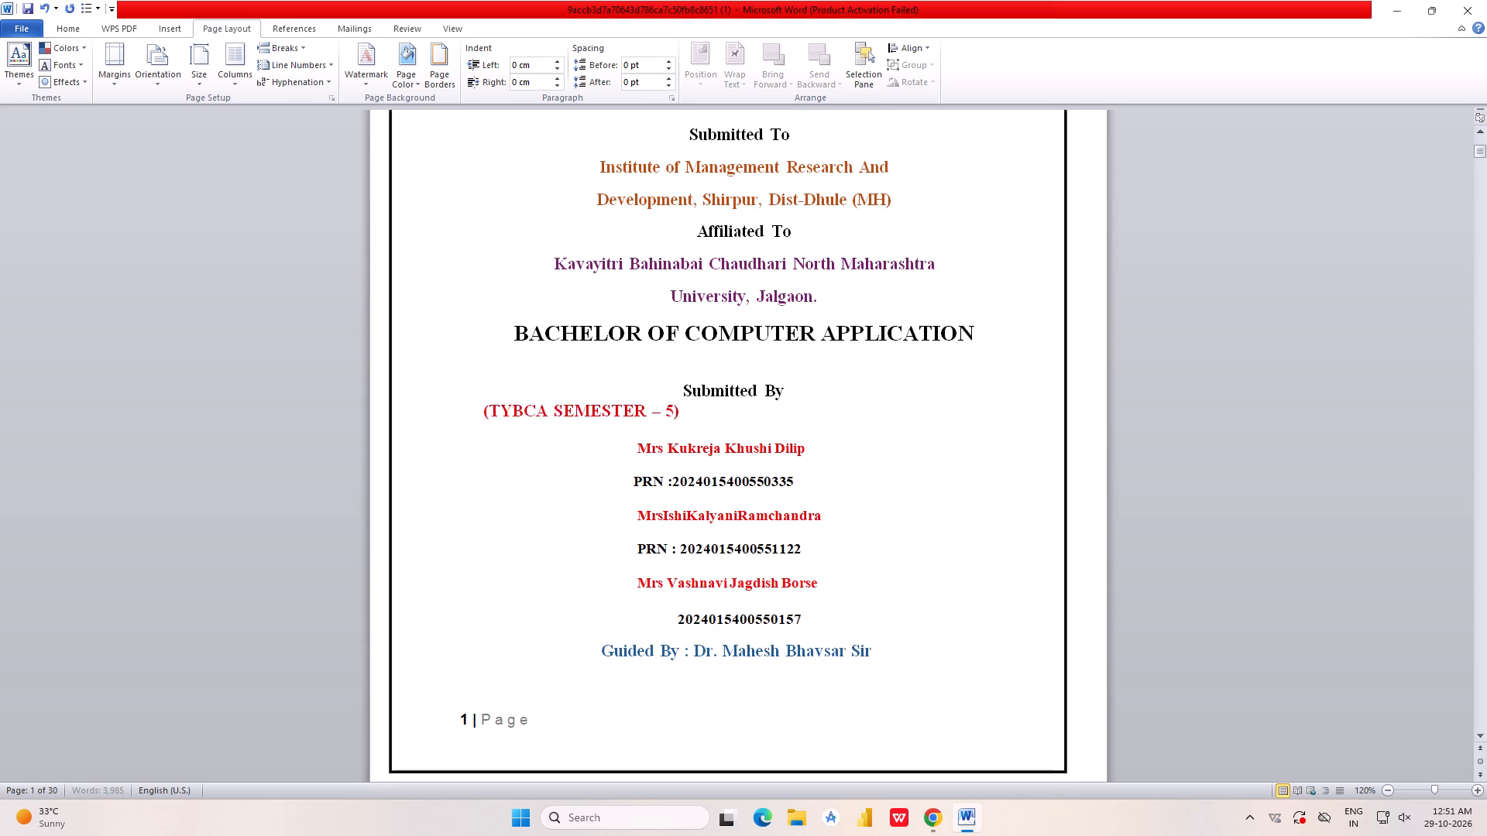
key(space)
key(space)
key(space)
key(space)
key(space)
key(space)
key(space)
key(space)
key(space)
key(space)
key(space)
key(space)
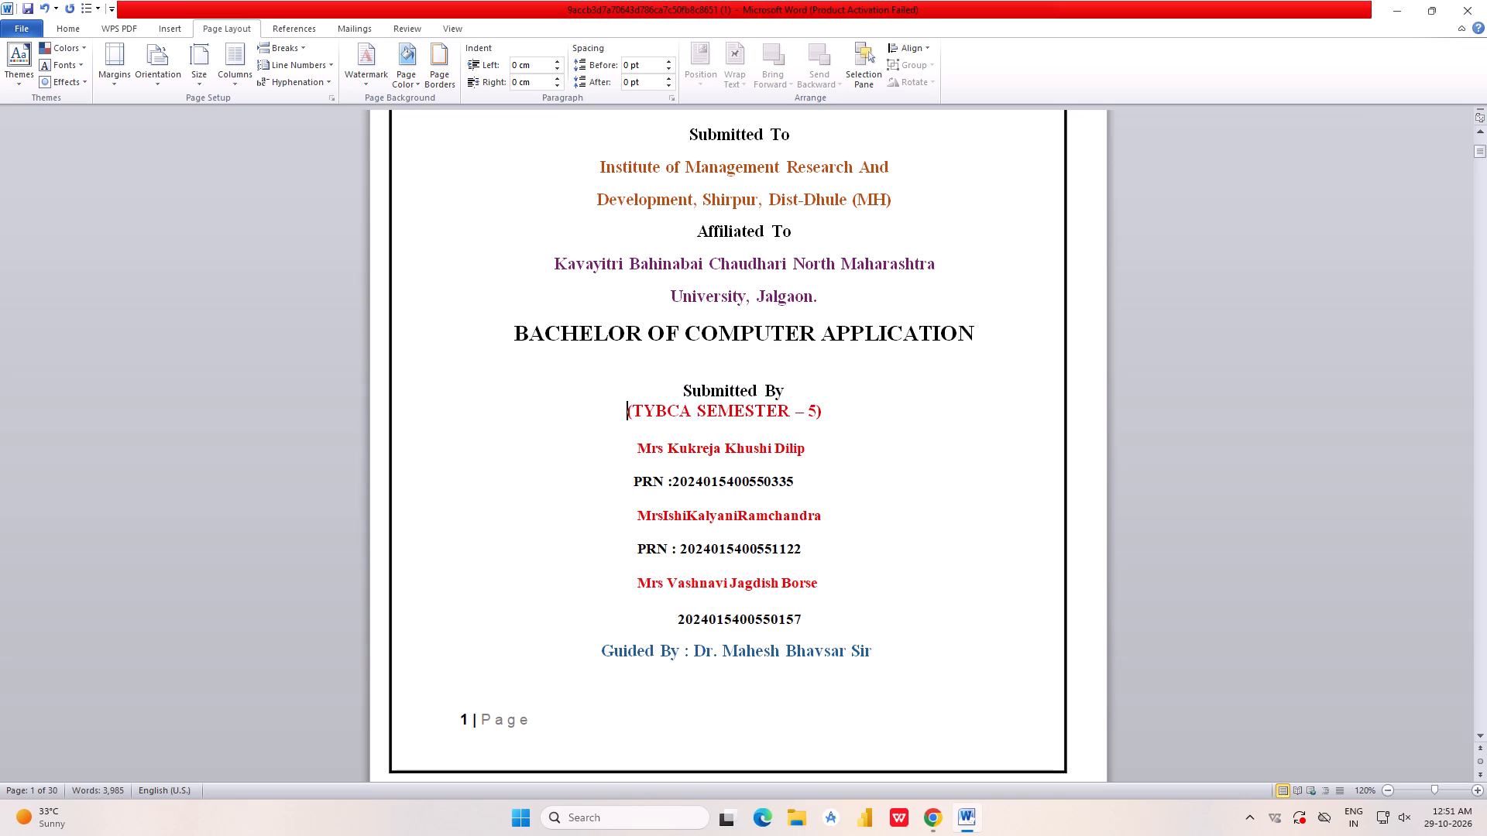
Insert an empty line between "Submitted By" and "(TYBCA SEMESTER – 5)".
click(788, 391)
key(Return)
Underline the three red student name lines below "(TYBCA SEMESTER – 5)".
scroll(788, 395, down, 1)
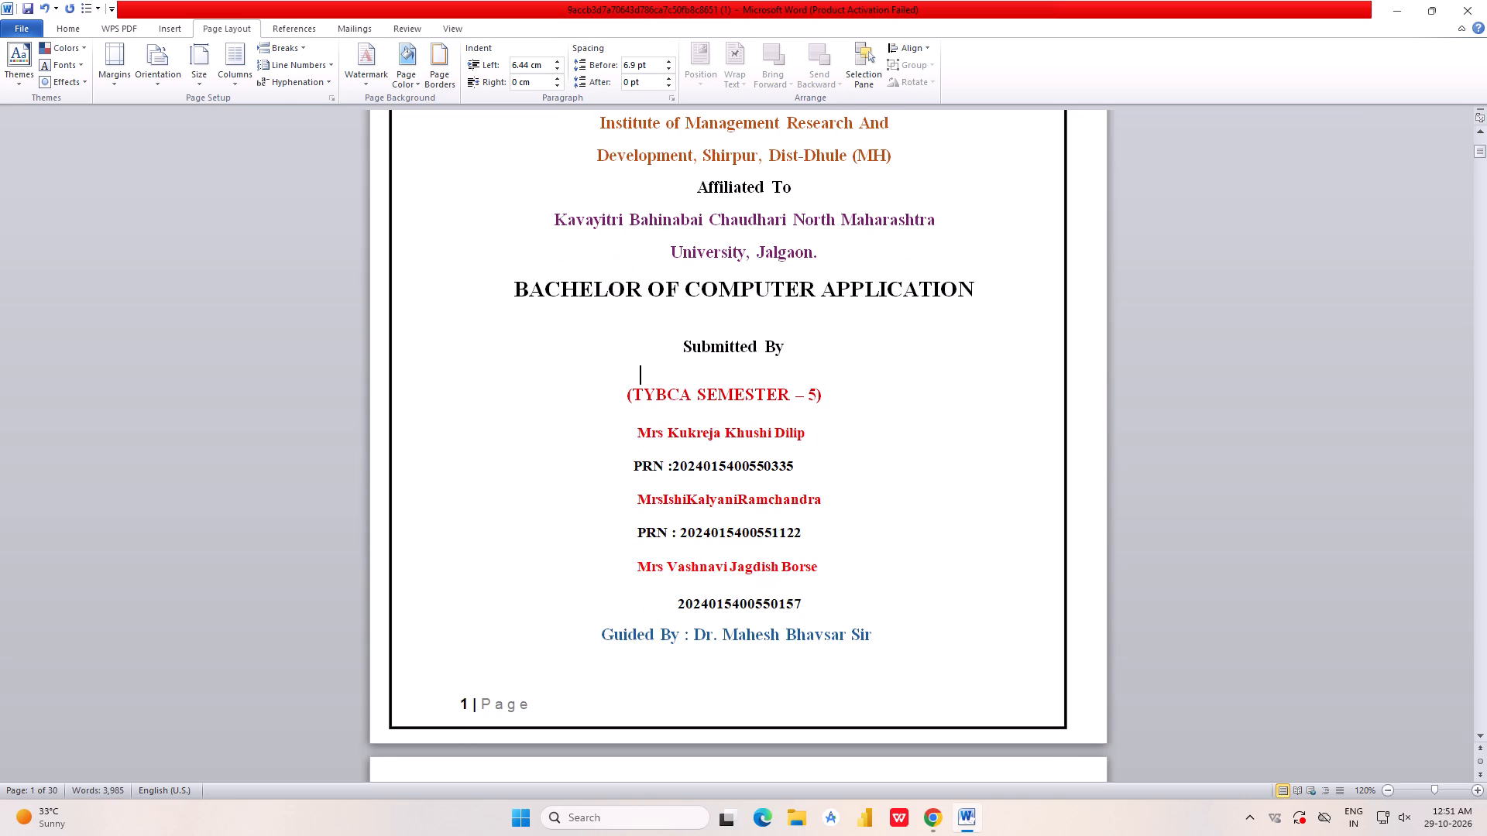
scroll(788, 396, down, 1)
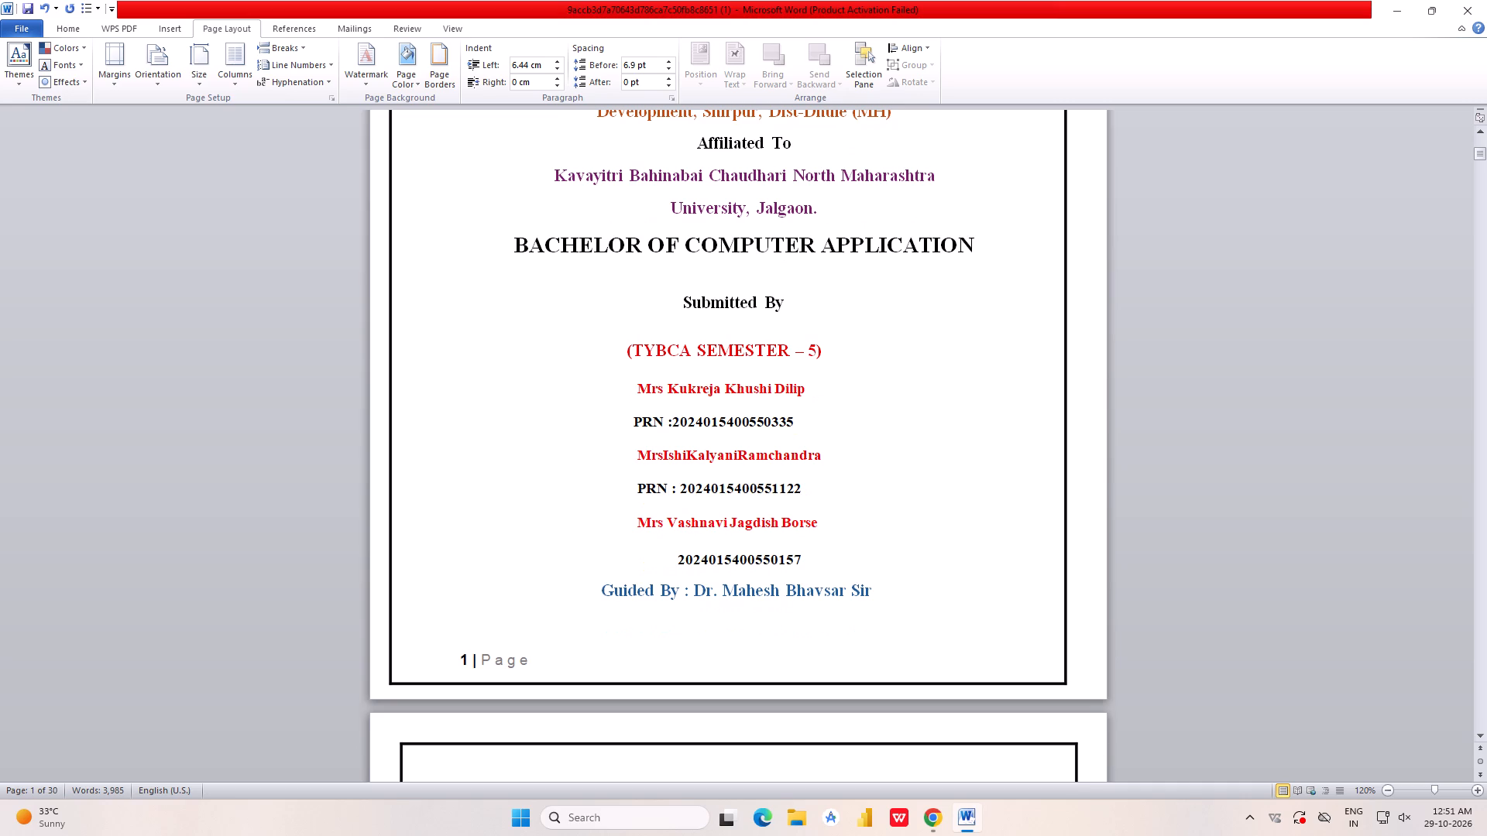
scroll(788, 396, up, 2)
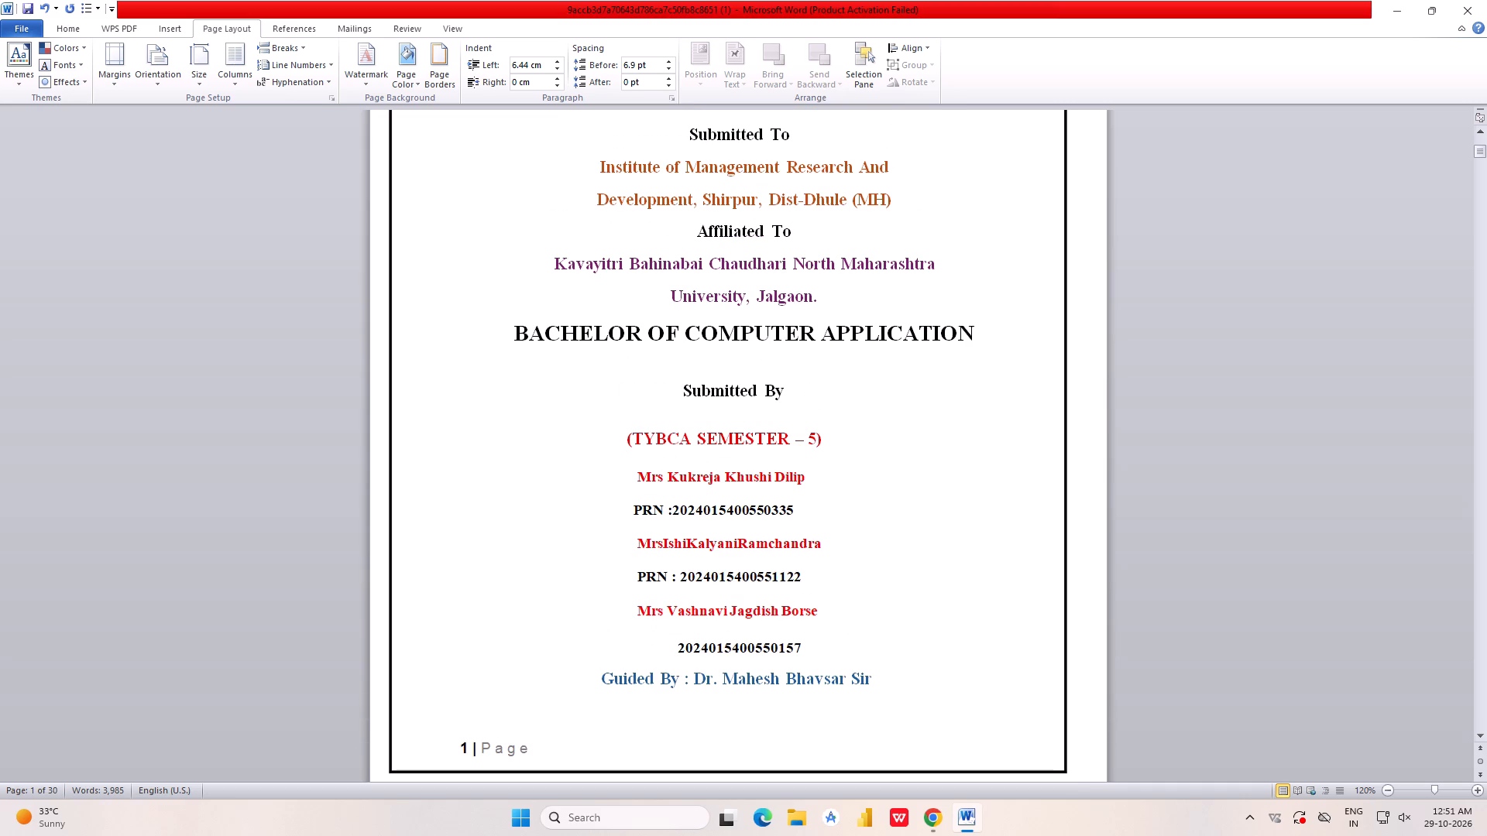
drag(639, 478, 816, 474)
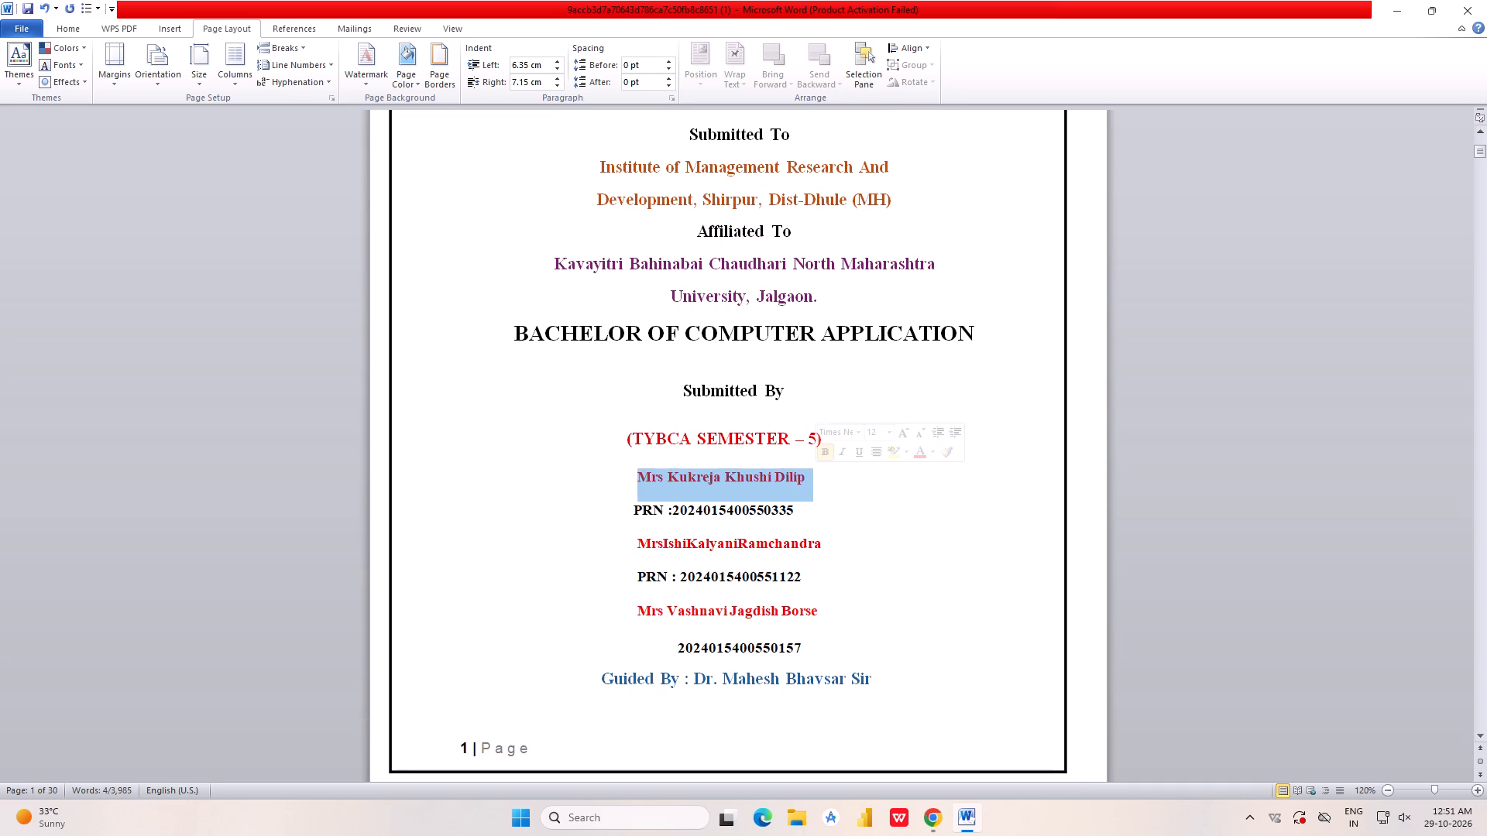
click(862, 451)
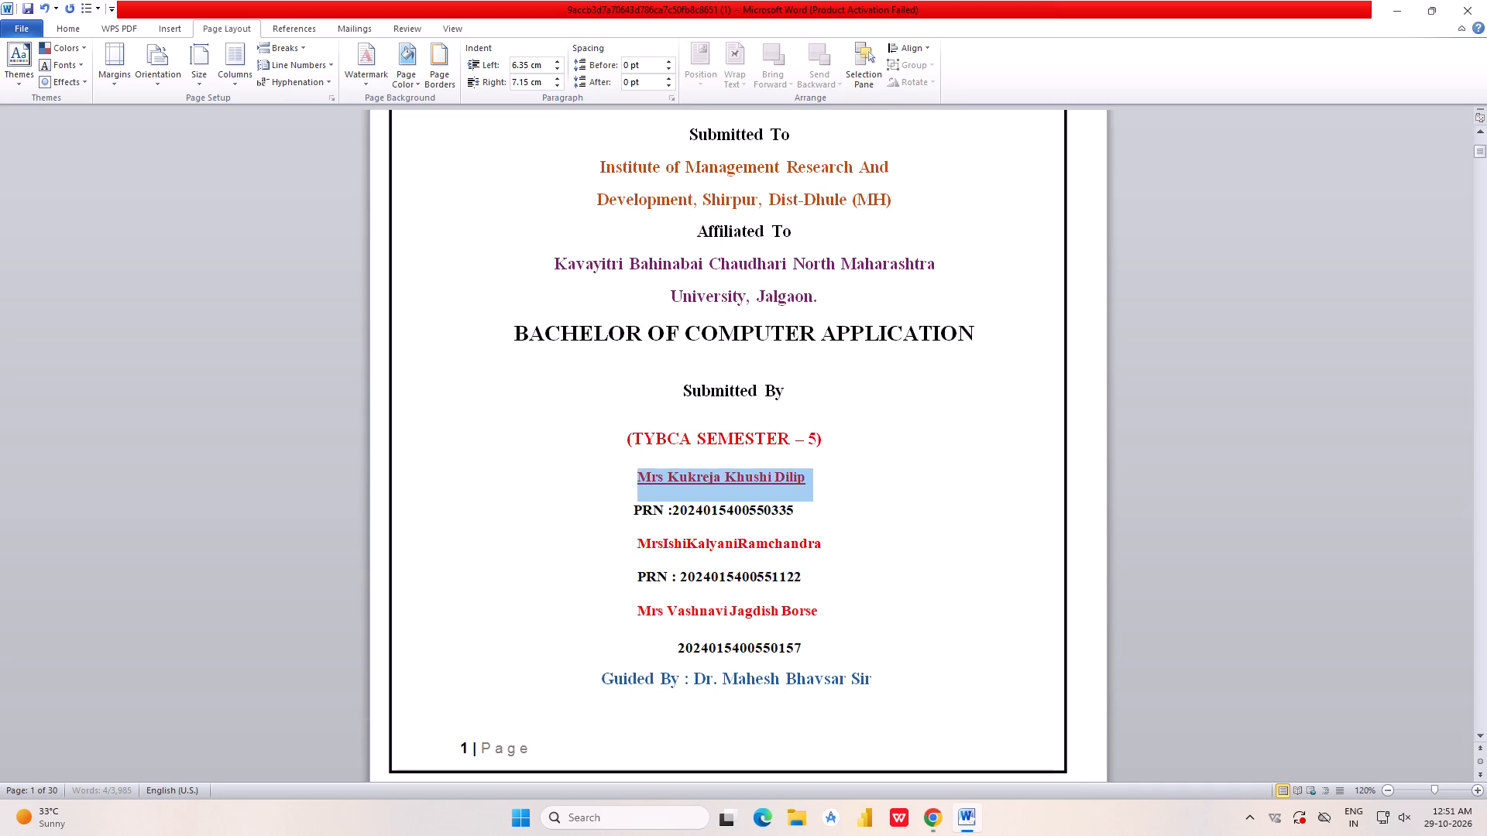
drag(630, 545, 833, 536)
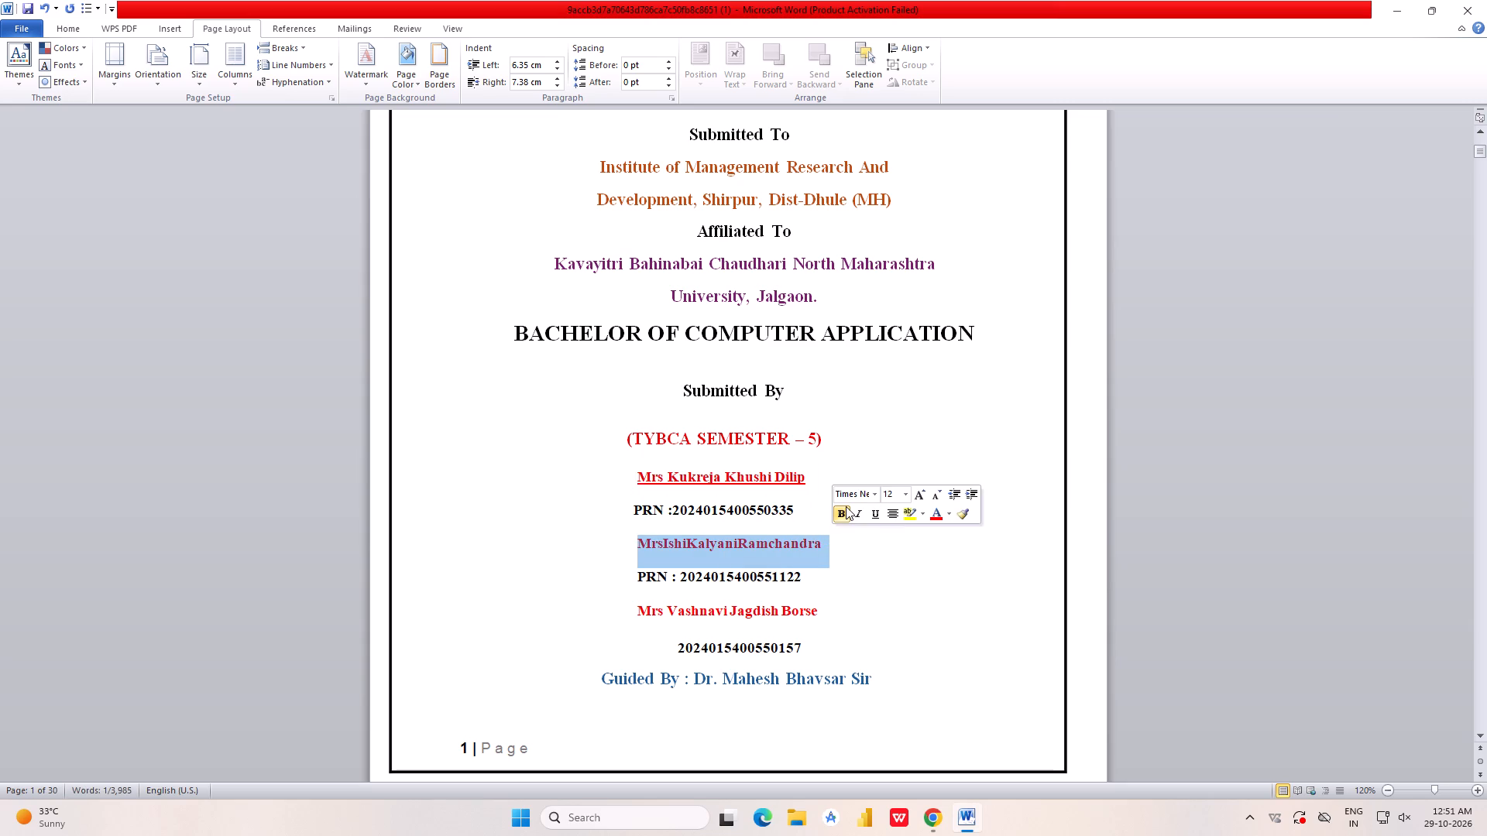
click(874, 512)
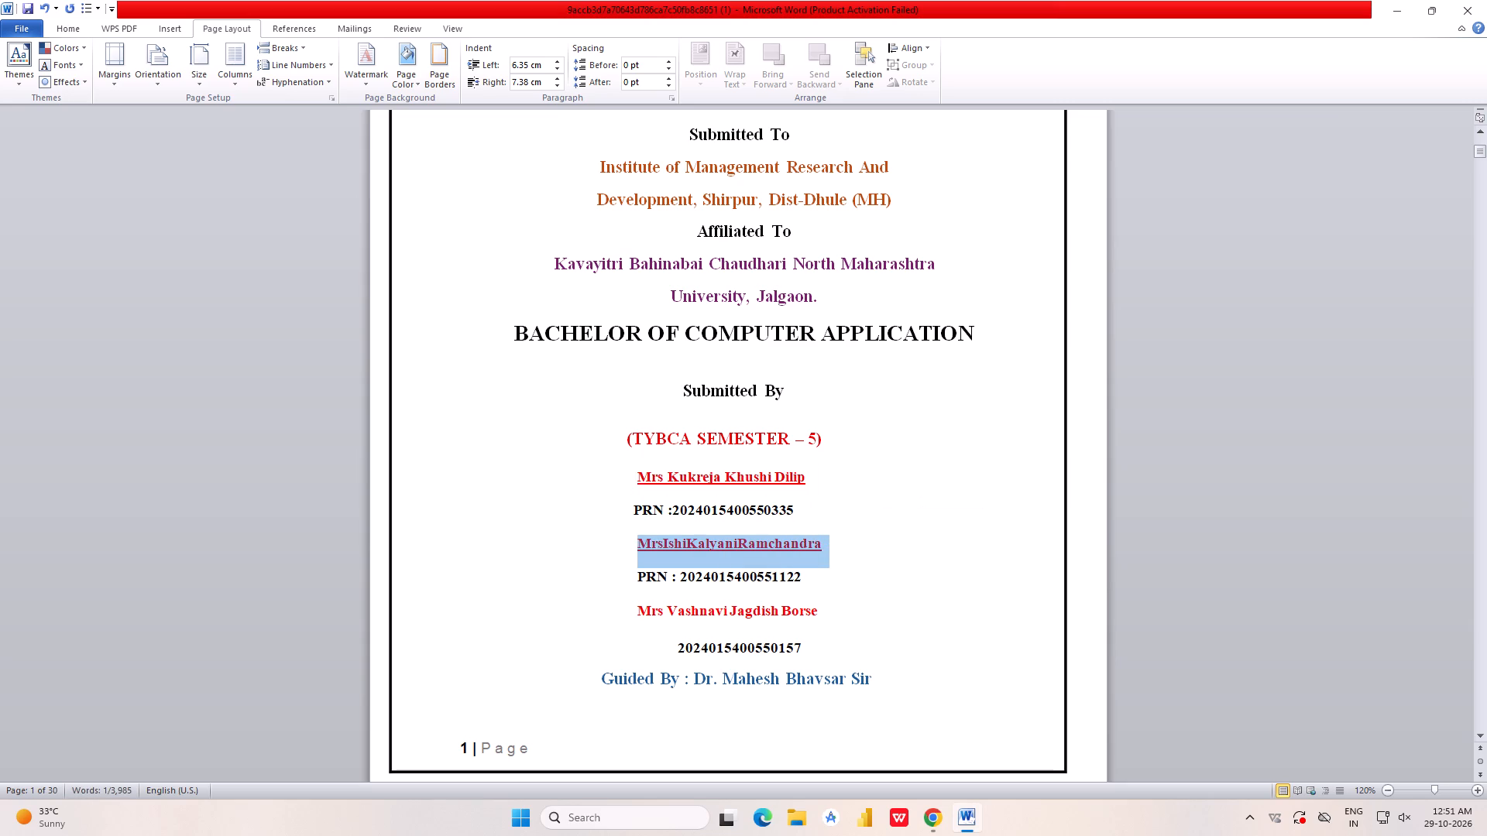
drag(637, 608, 813, 614)
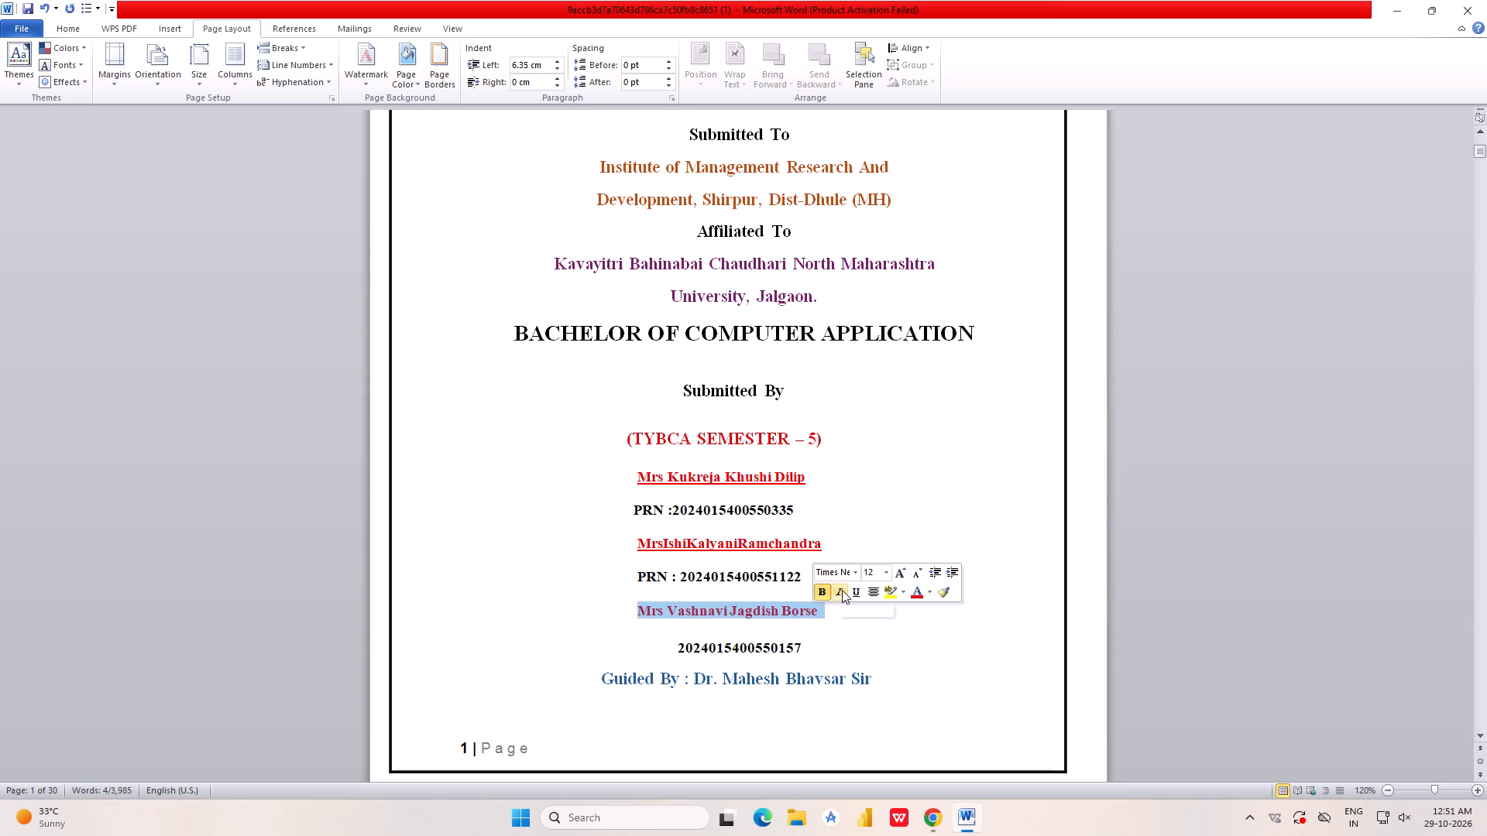
click(853, 590)
click(912, 494)
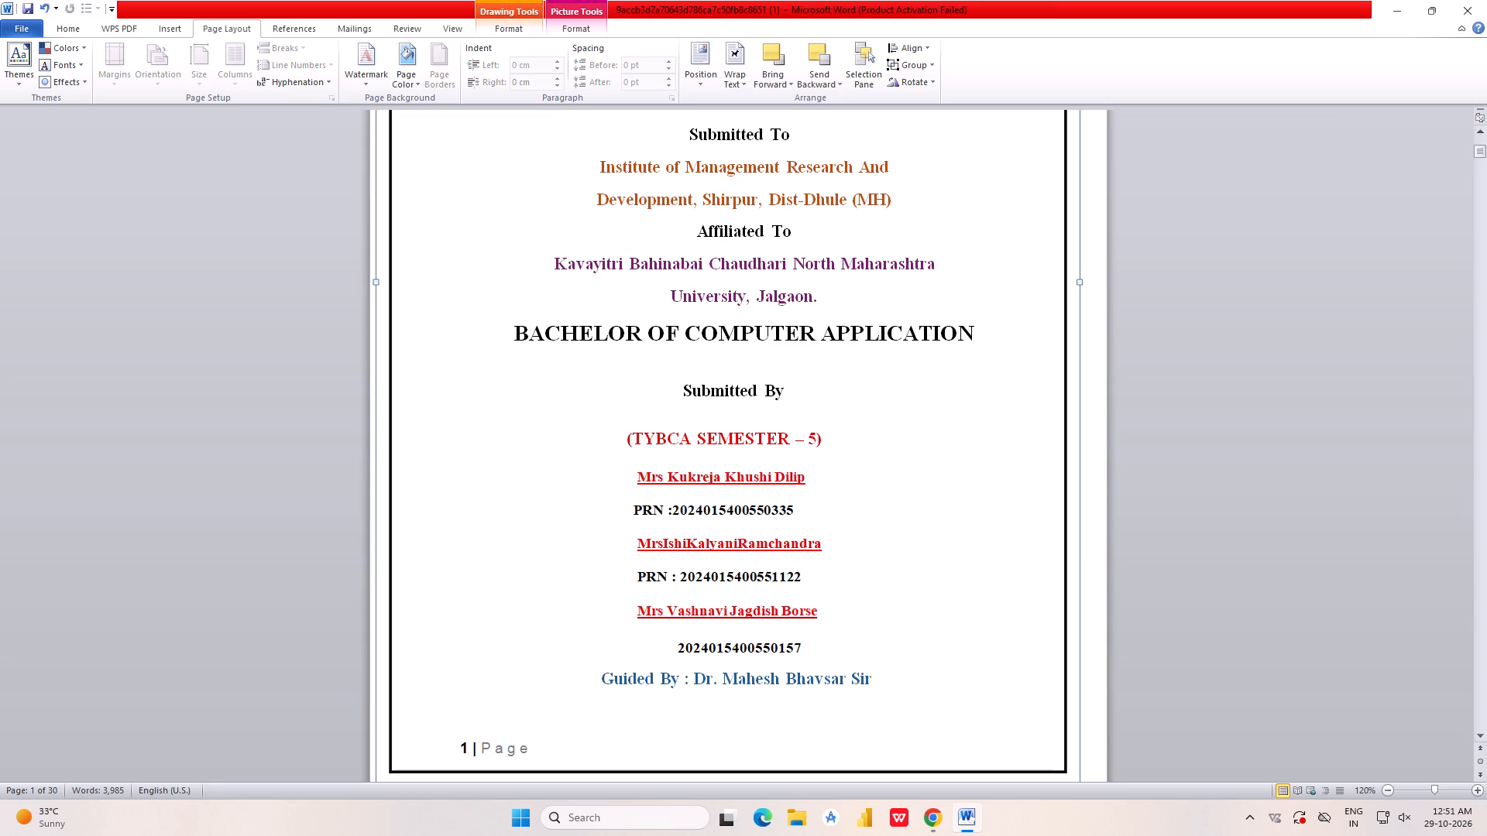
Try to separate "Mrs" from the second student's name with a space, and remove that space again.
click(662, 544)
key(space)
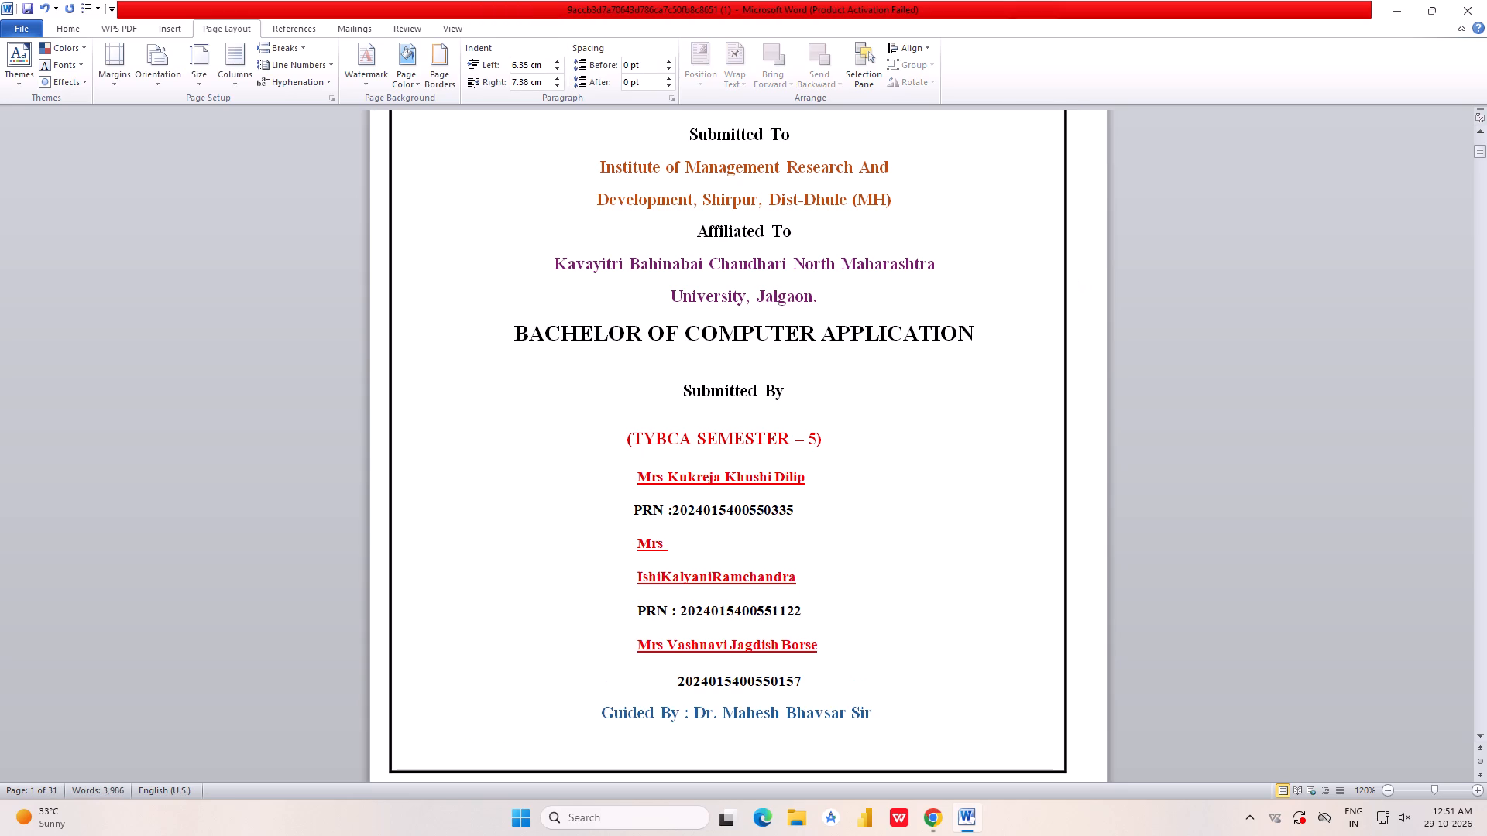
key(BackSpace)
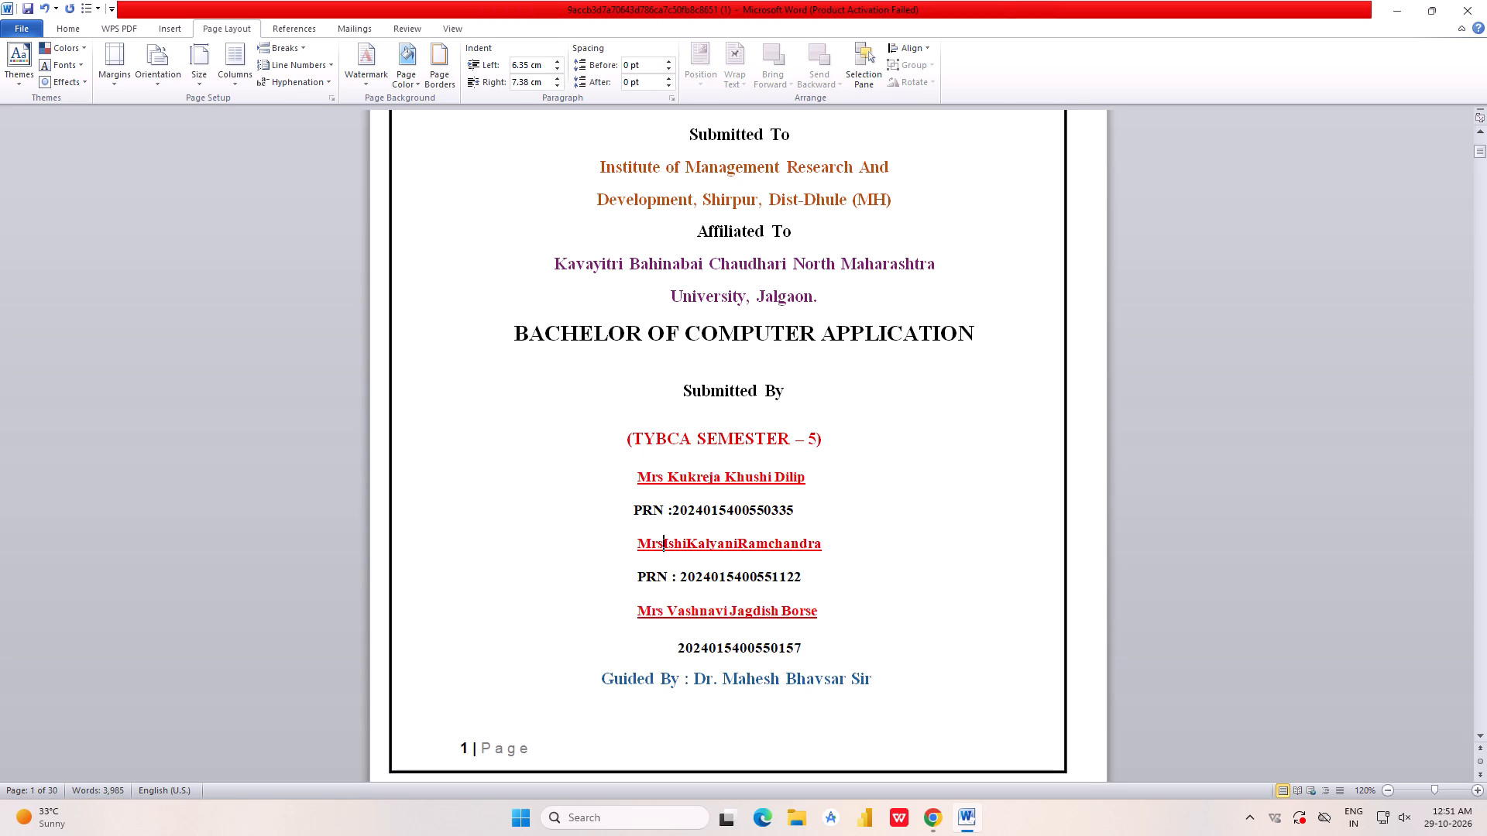
Justify the second student's name line.
drag(828, 549, 617, 540)
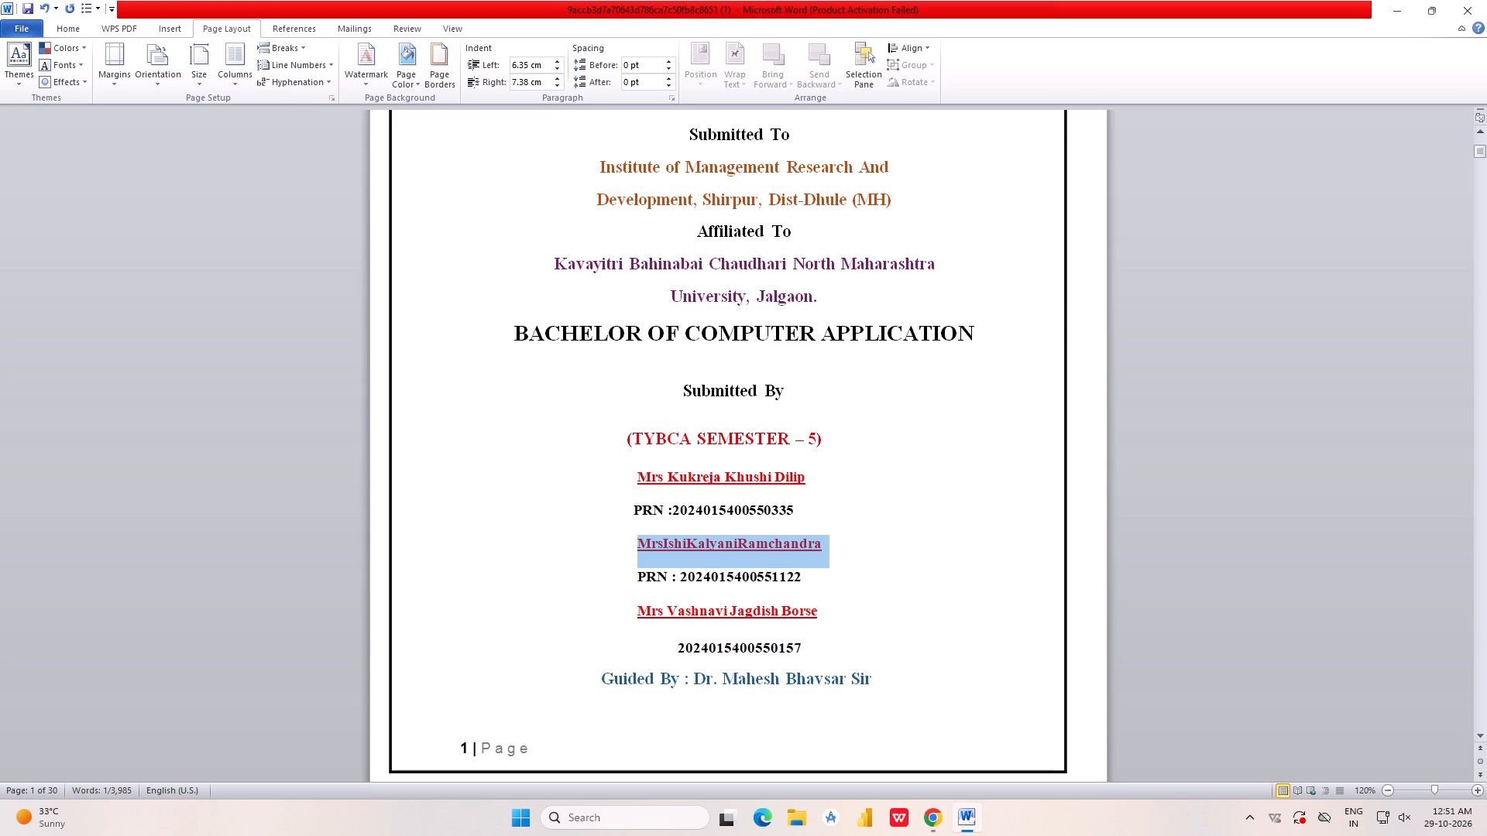
click(173, 24)
click(68, 33)
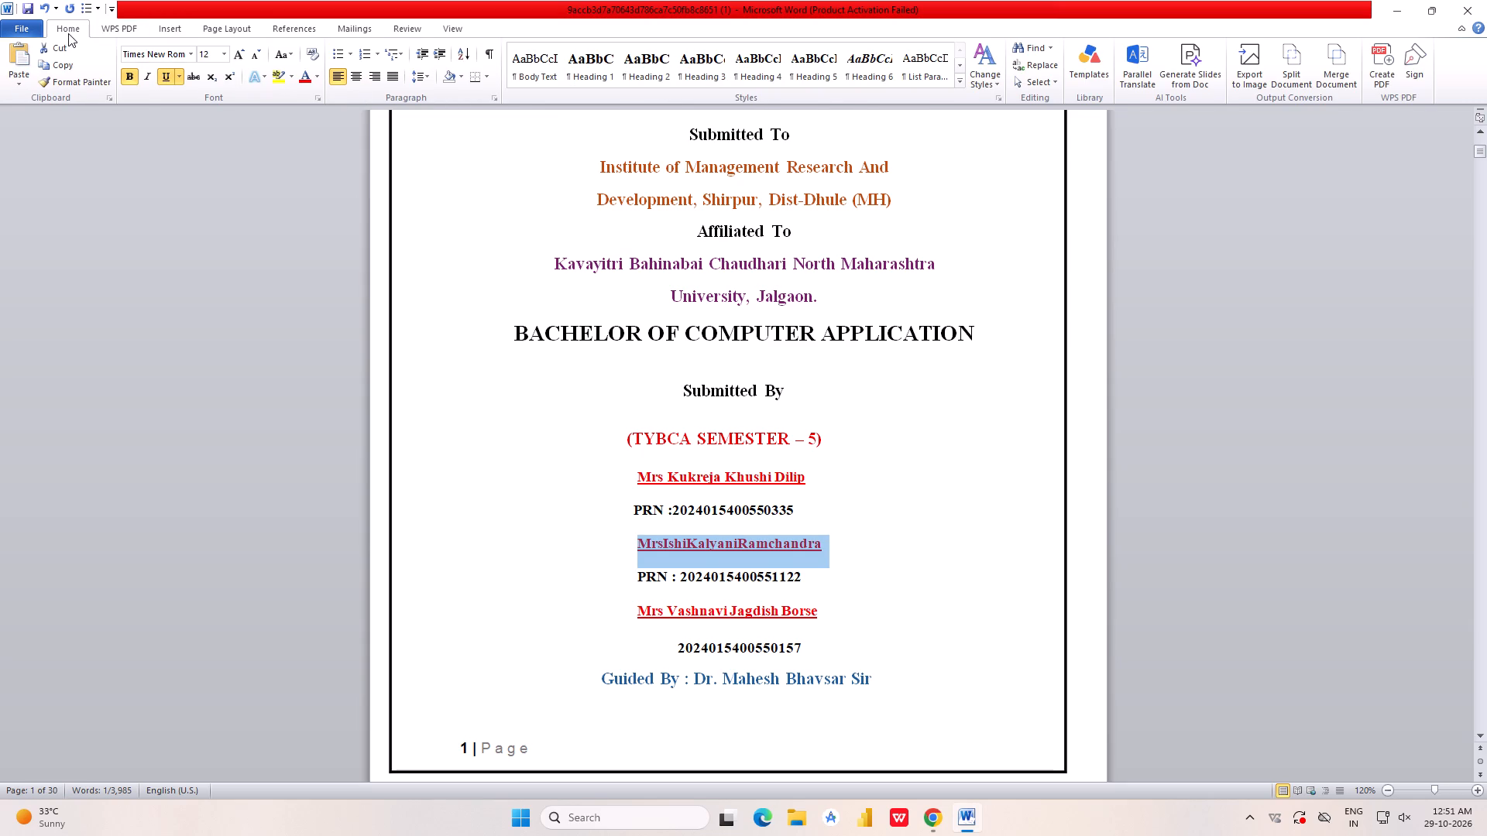
click(389, 75)
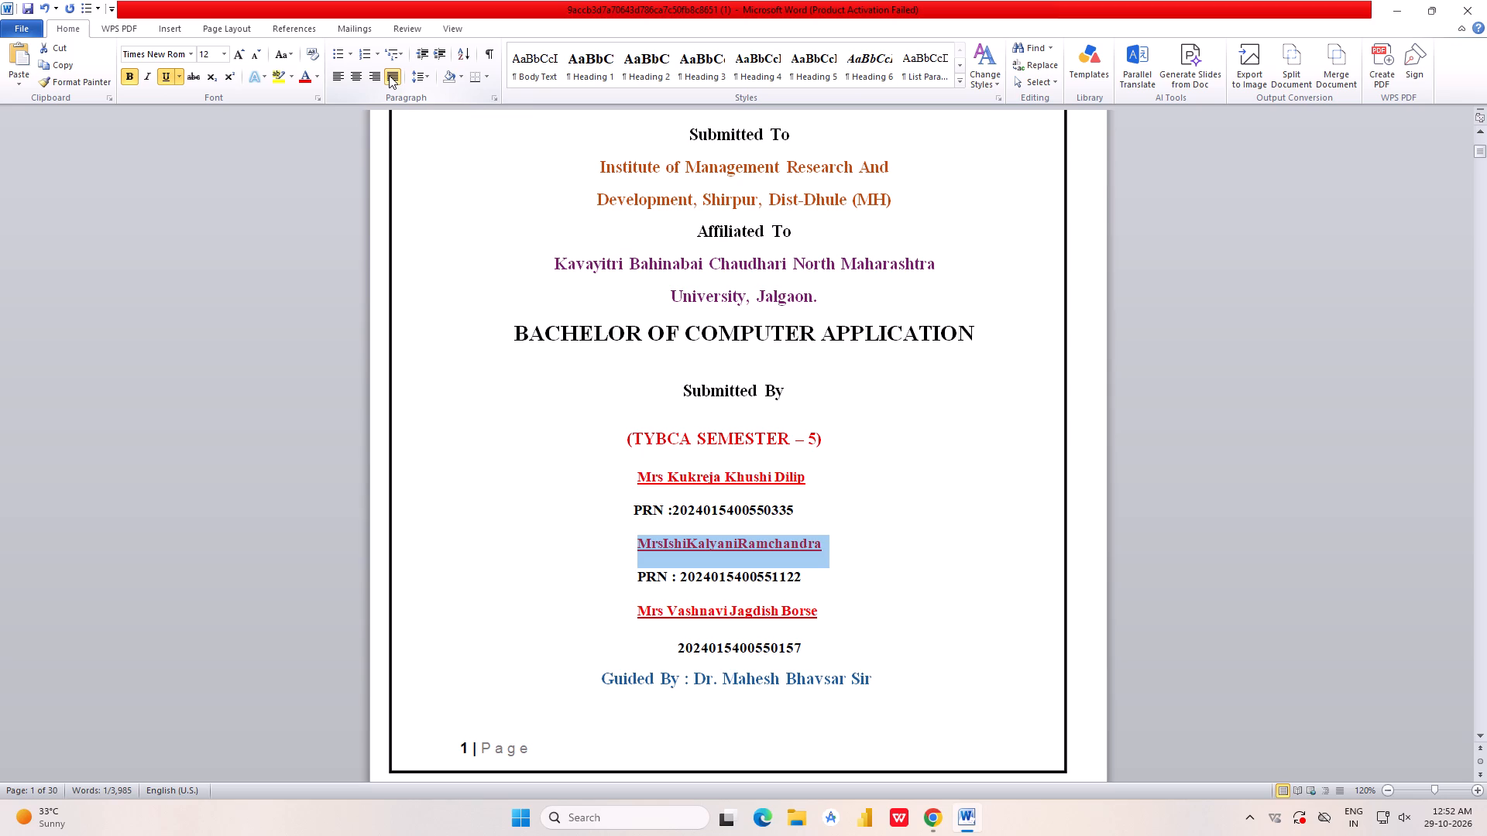
Set the second student's name line to Auto spacing before and 6 pt spacing after.
click(254, 23)
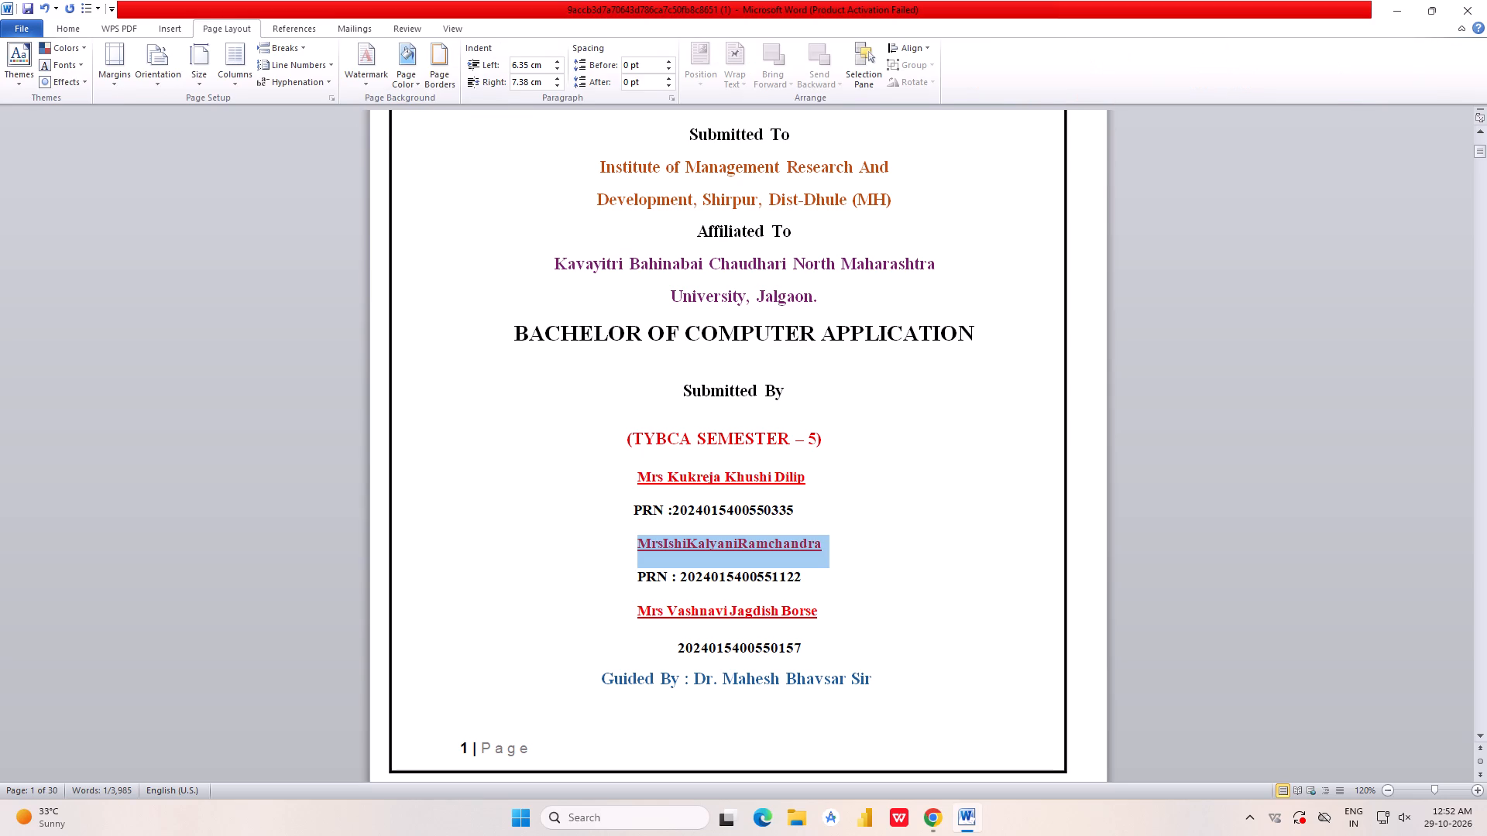
click(669, 71)
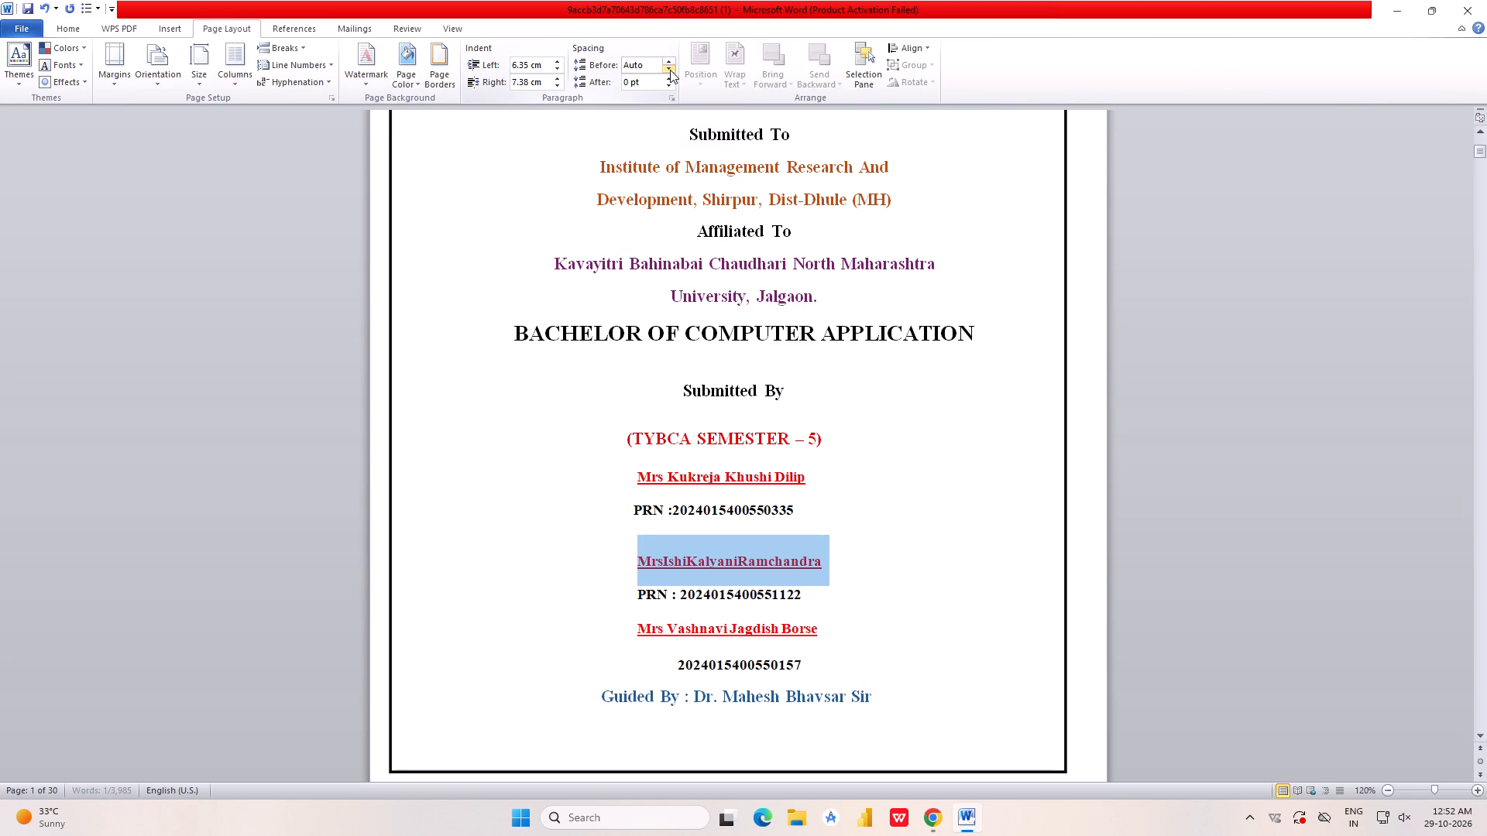
click(670, 63)
click(671, 65)
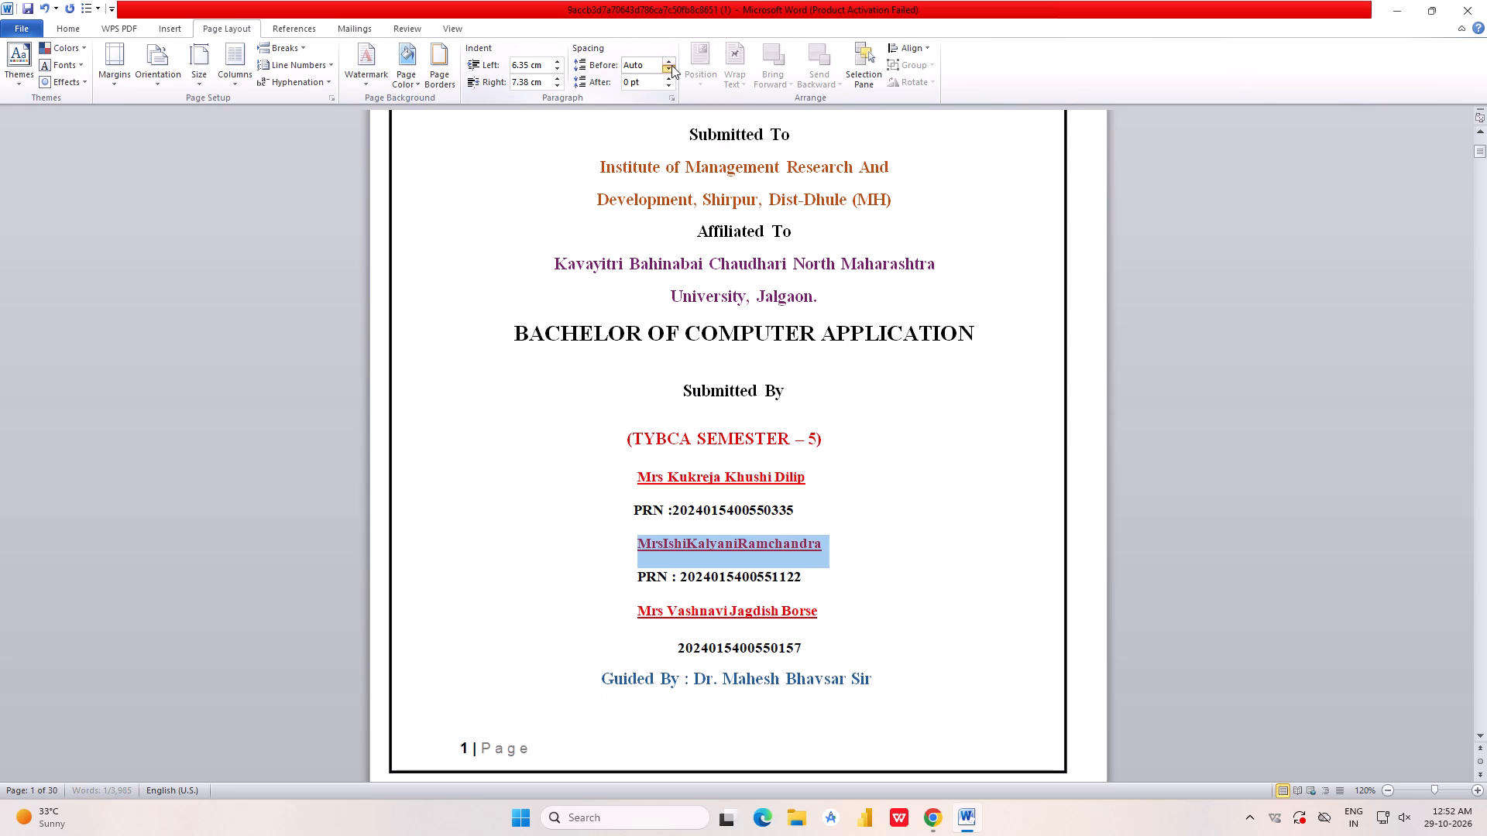
click(667, 77)
click(870, 509)
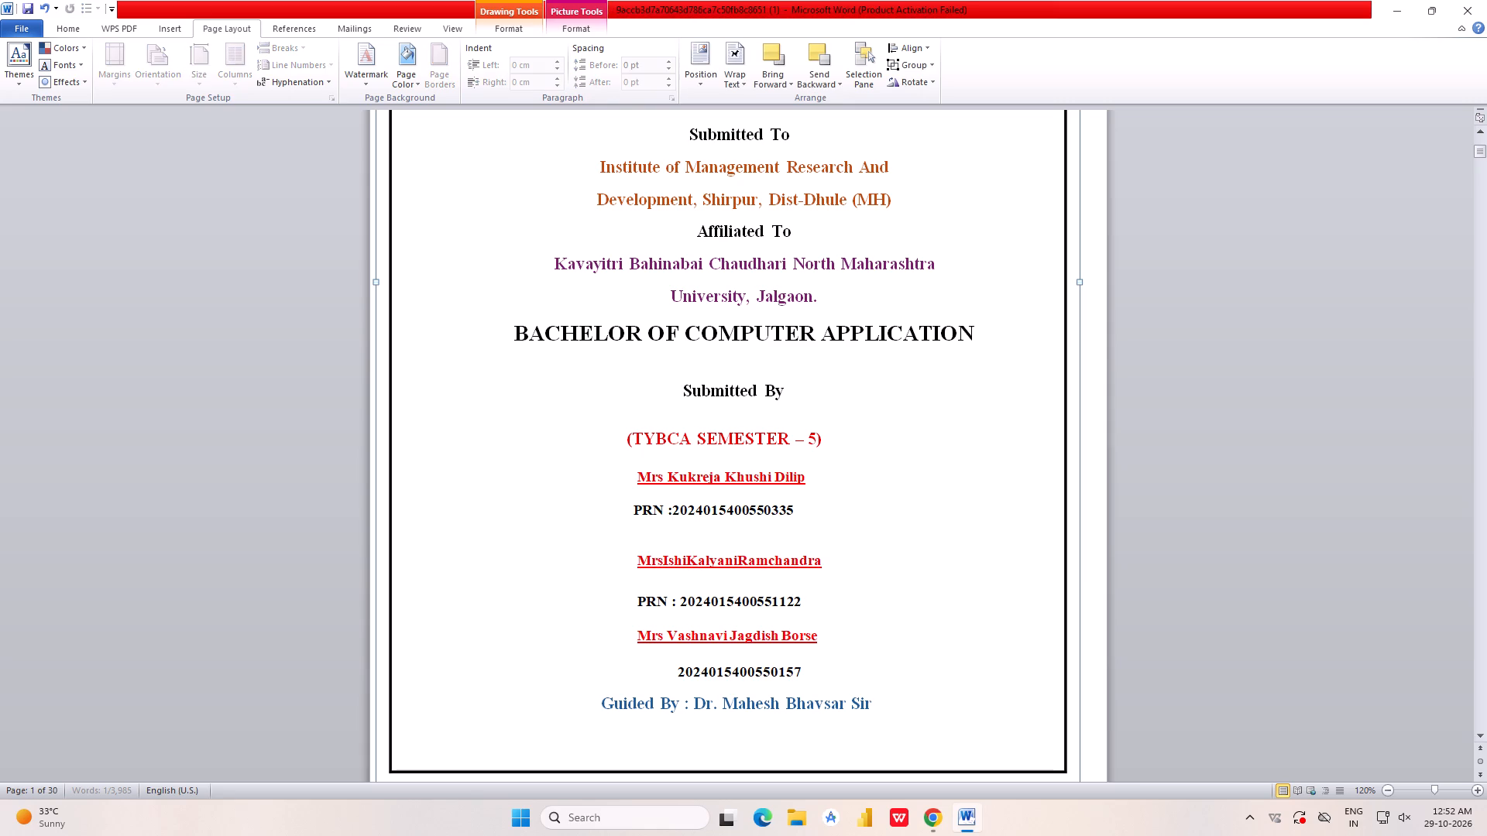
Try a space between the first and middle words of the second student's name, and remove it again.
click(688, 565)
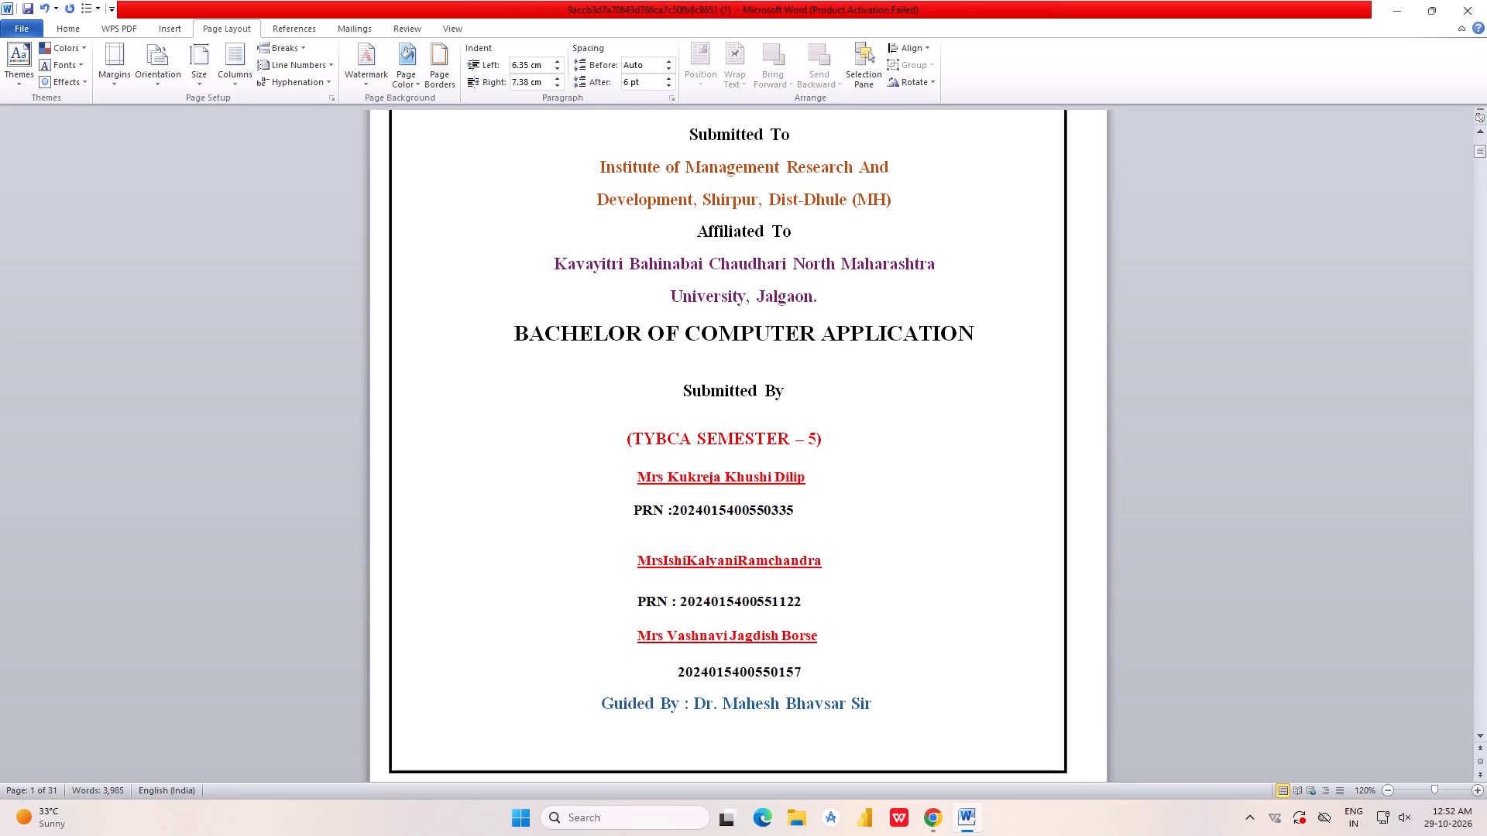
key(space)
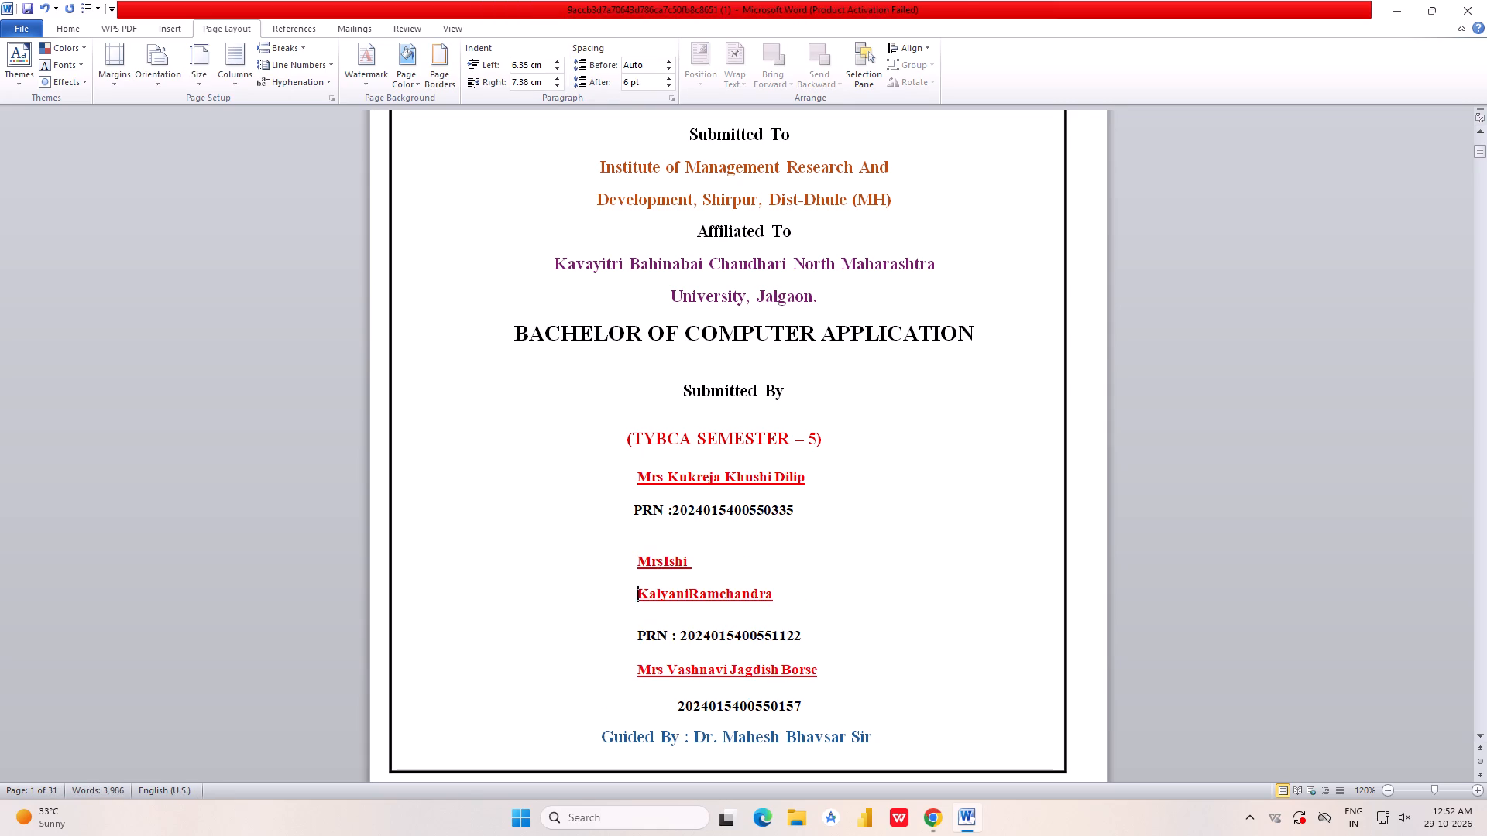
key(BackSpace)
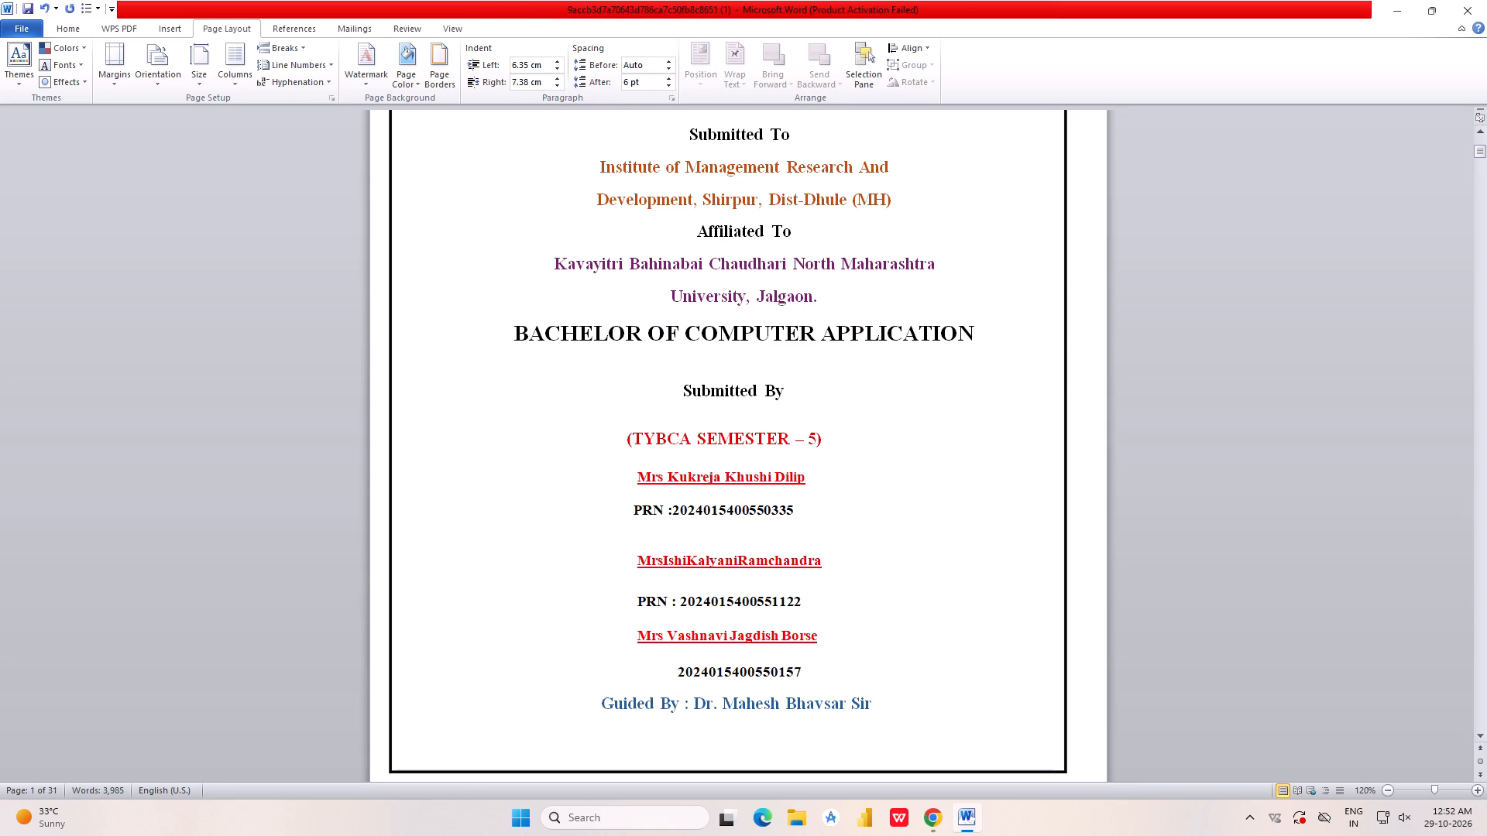
Insert an empty line above "FP-TYBCA-06" so the code and year sit inside the bordered box beside the logo.
scroll(637, 719, down, 5)
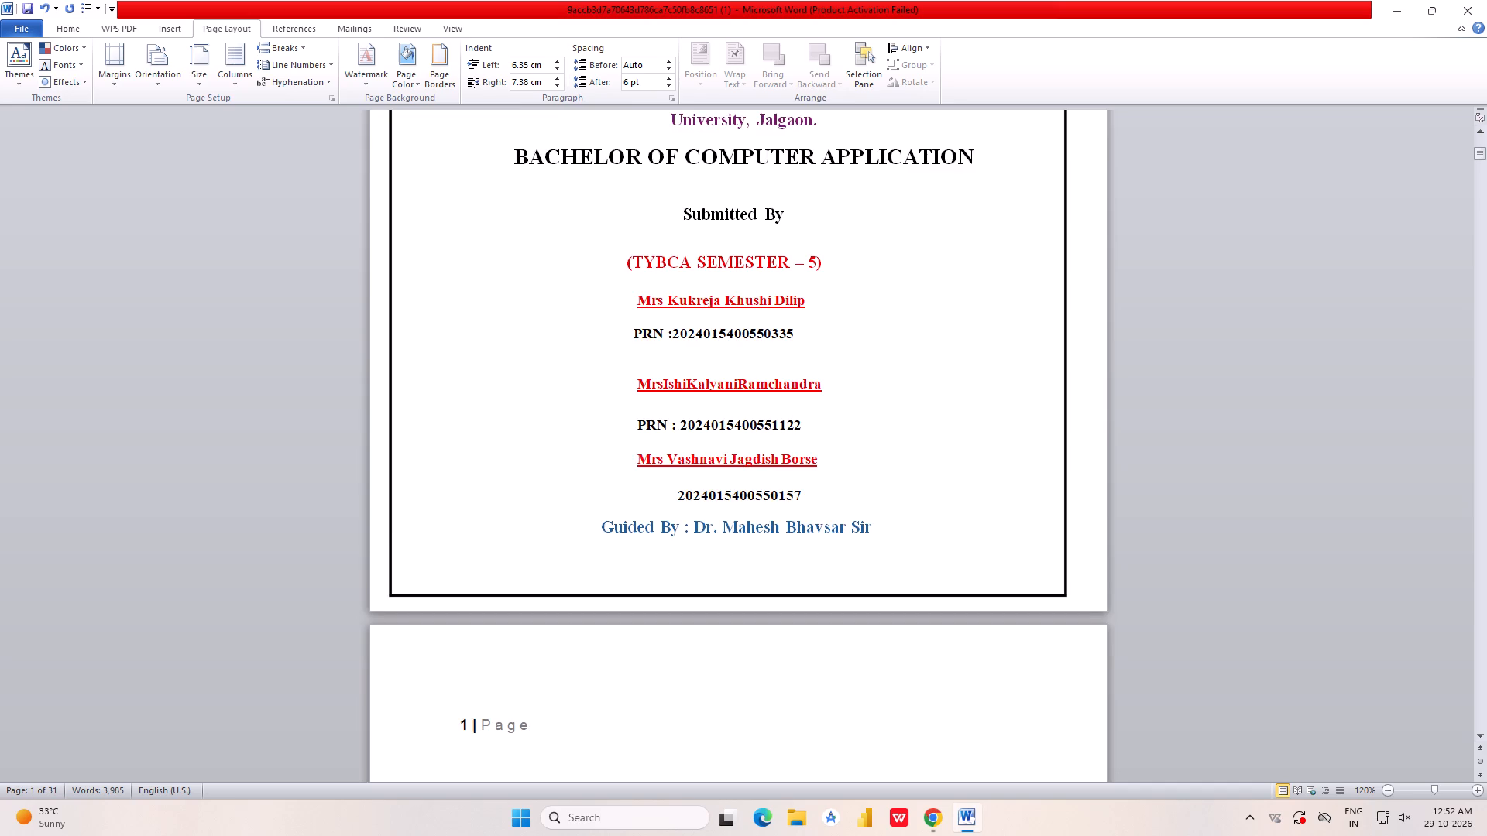
scroll(655, 731, down, 3)
scroll(655, 731, up, 5)
scroll(675, 453, up, 11)
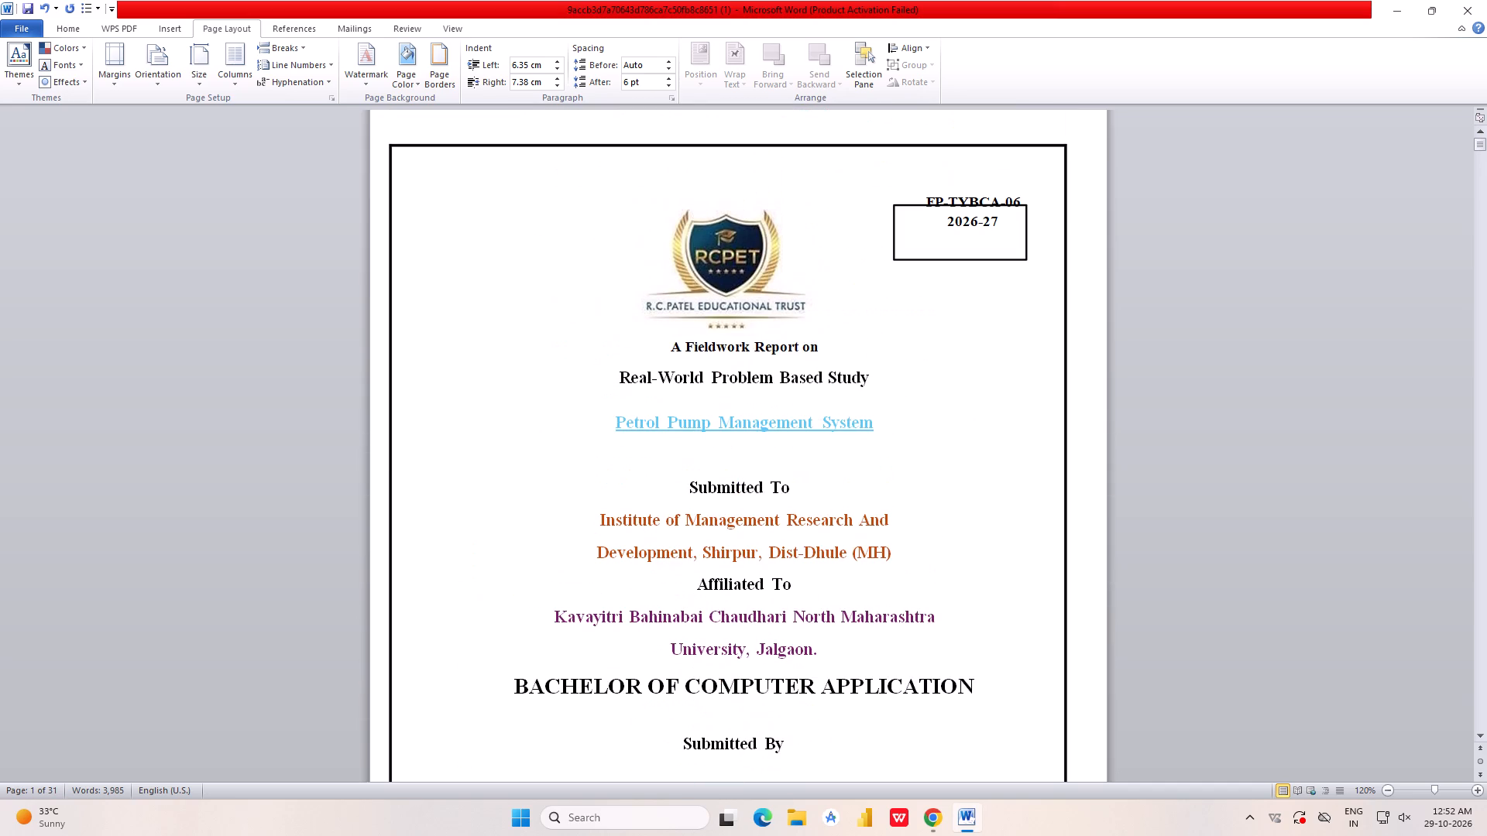
scroll(675, 453, down, 1)
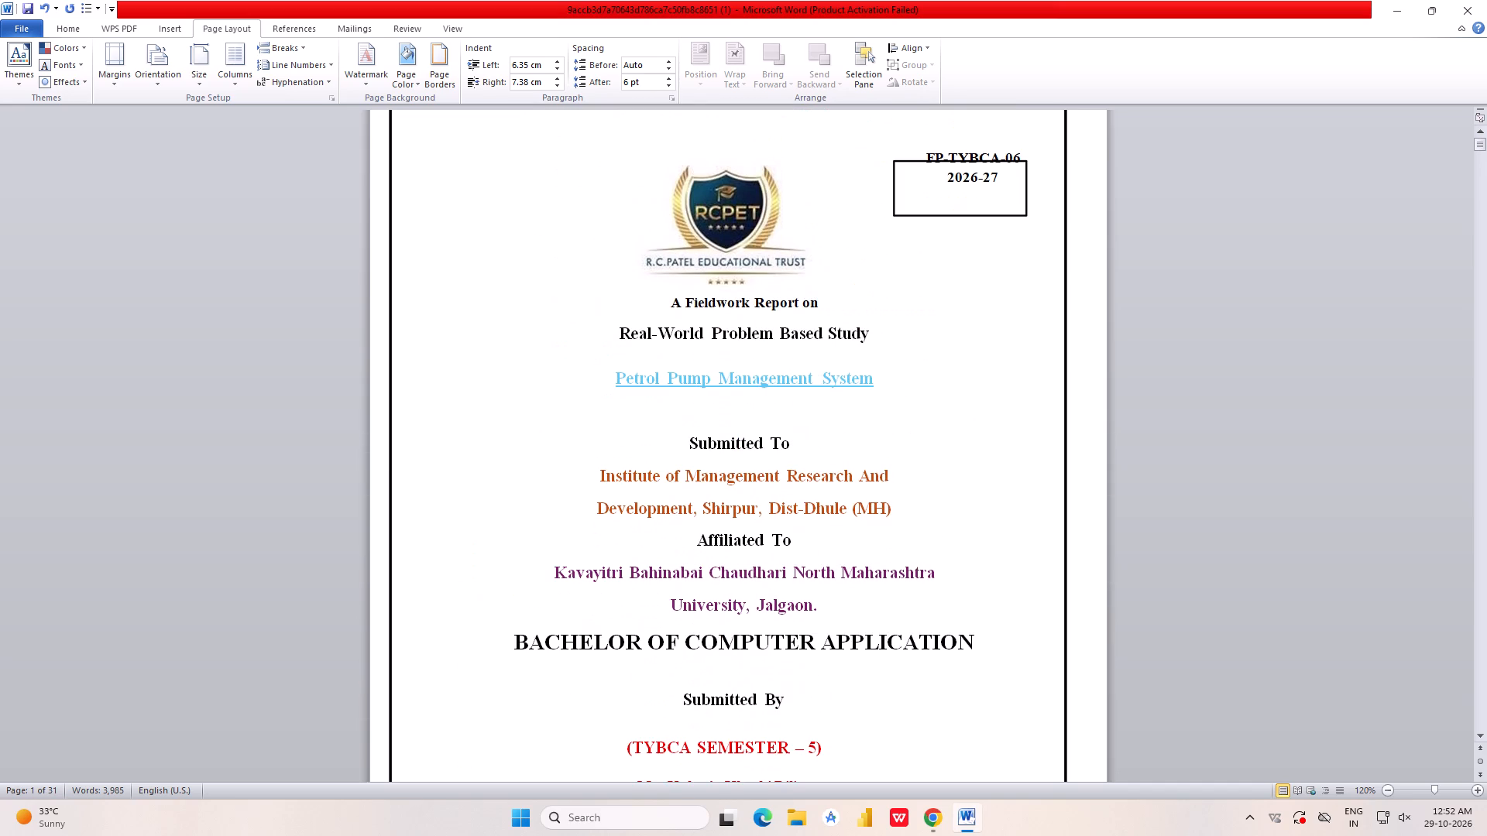
click(905, 204)
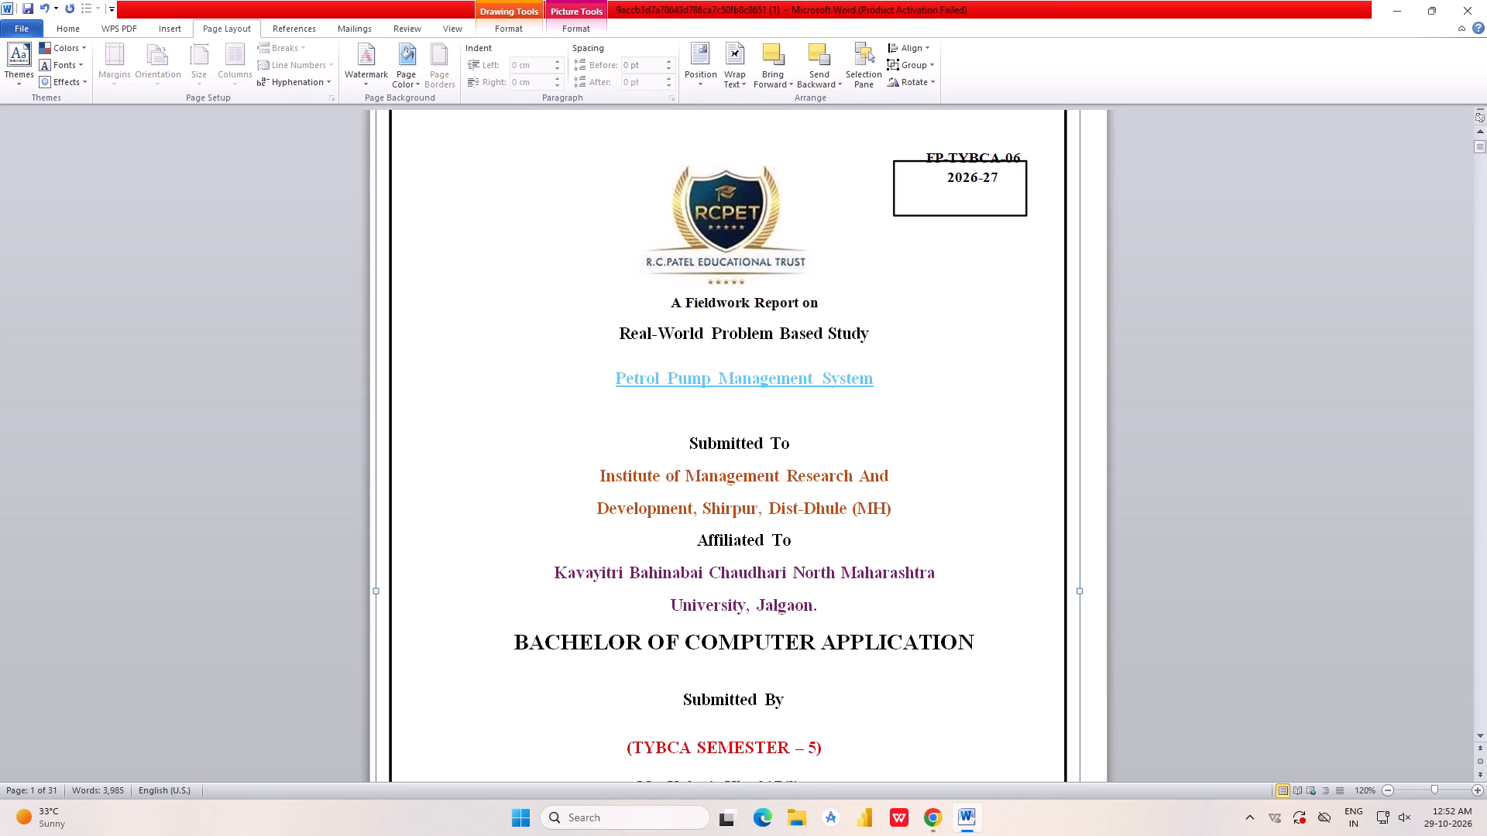
scroll(920, 191, up, 1)
drag(941, 218, 947, 199)
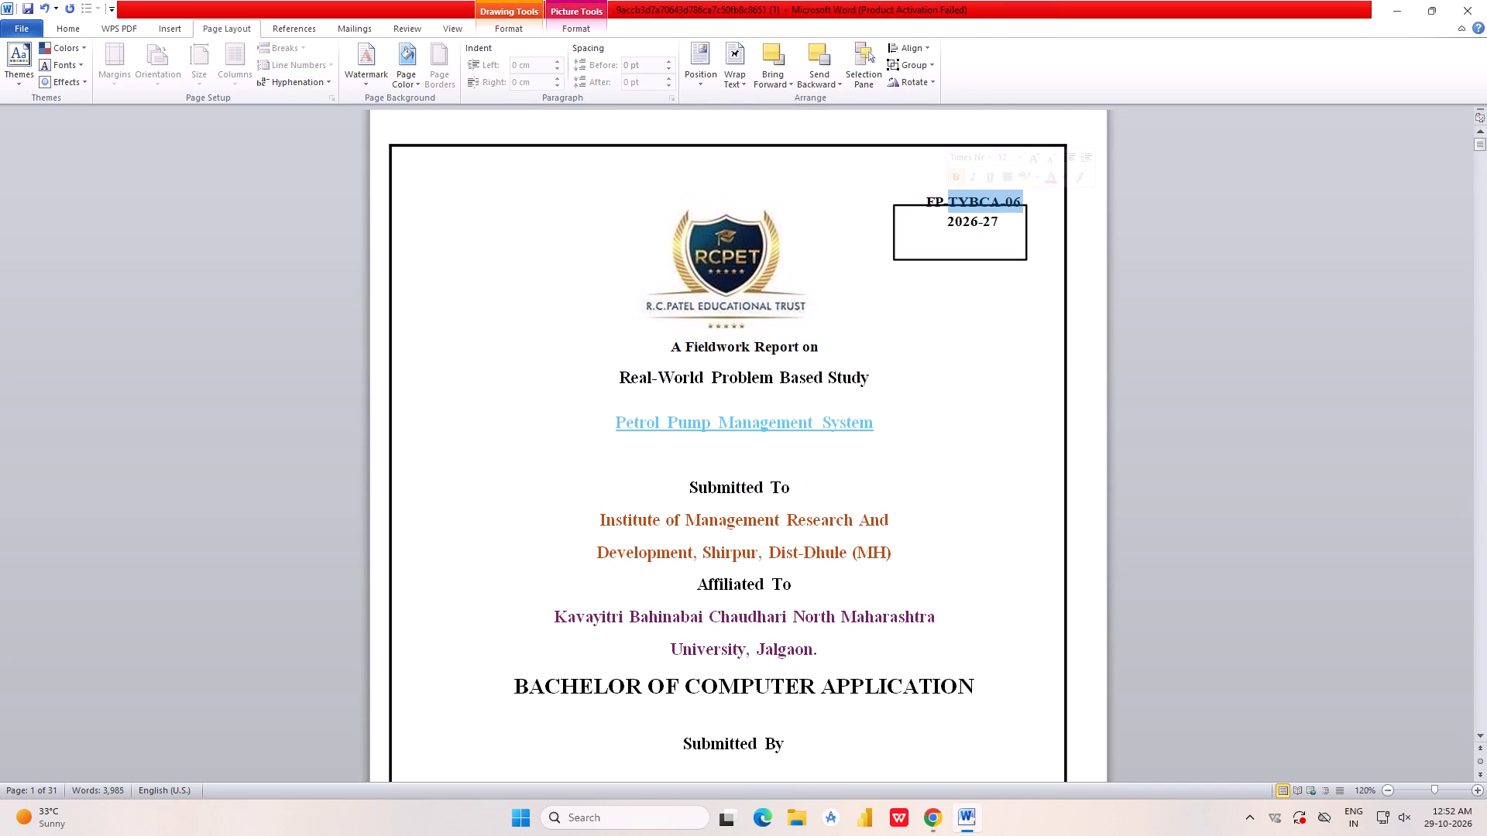
click(929, 247)
click(920, 196)
click(922, 207)
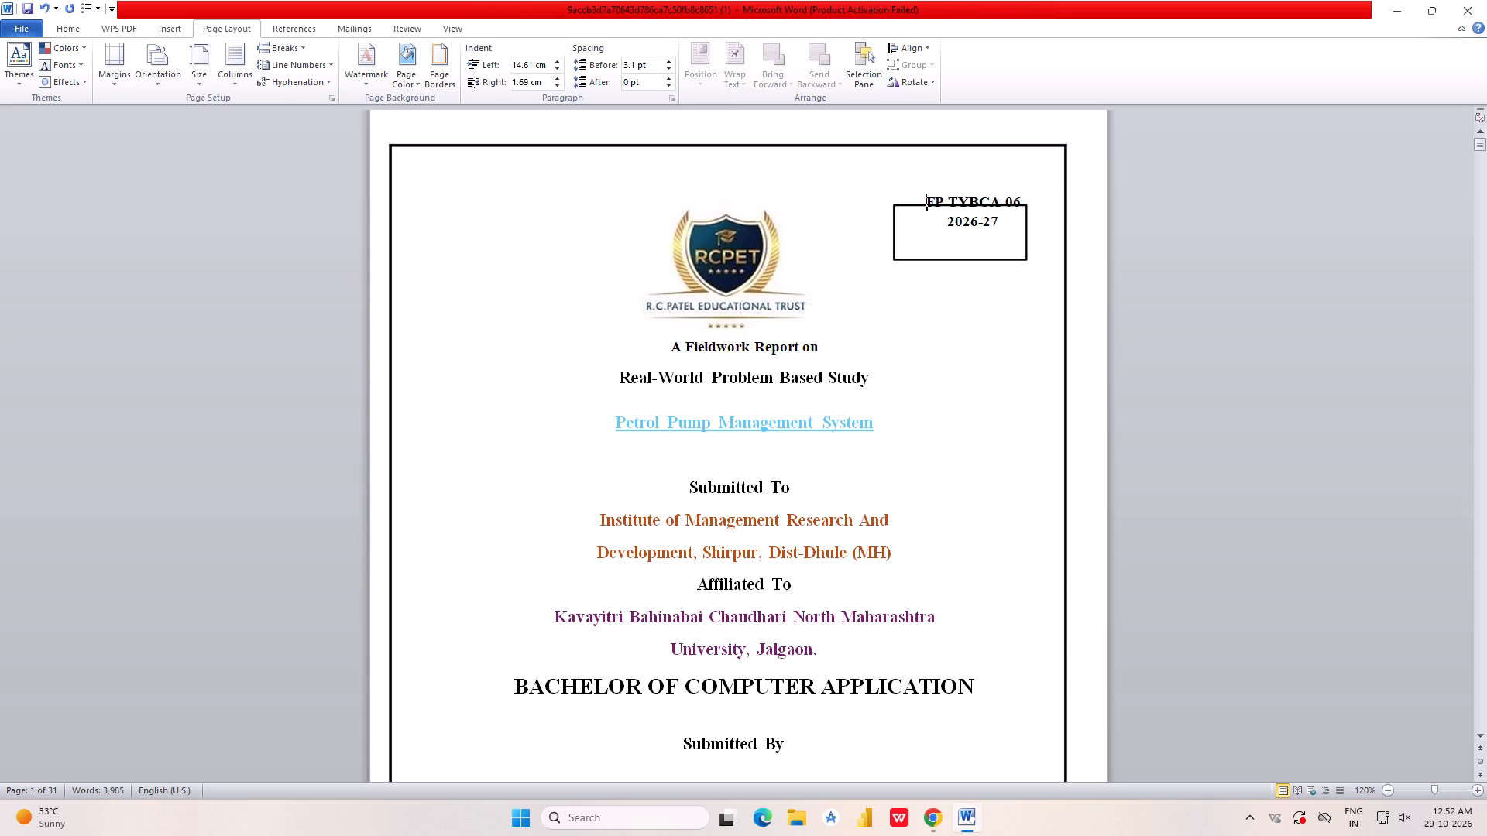
key(Return)
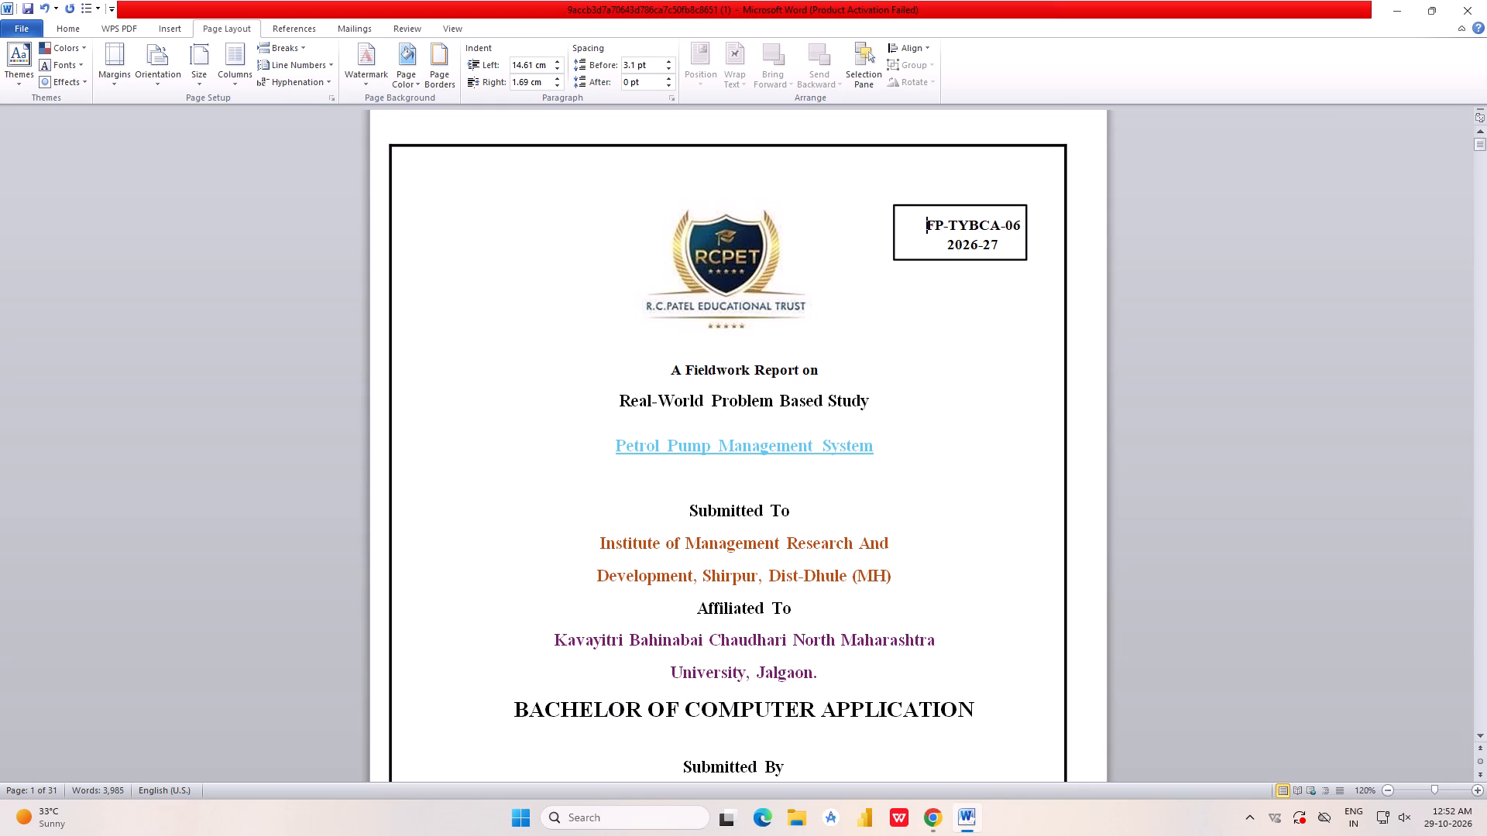
Delete the stray "1 | Page" line on the otherwise blank page after the cover page.
scroll(978, 293, down, 10)
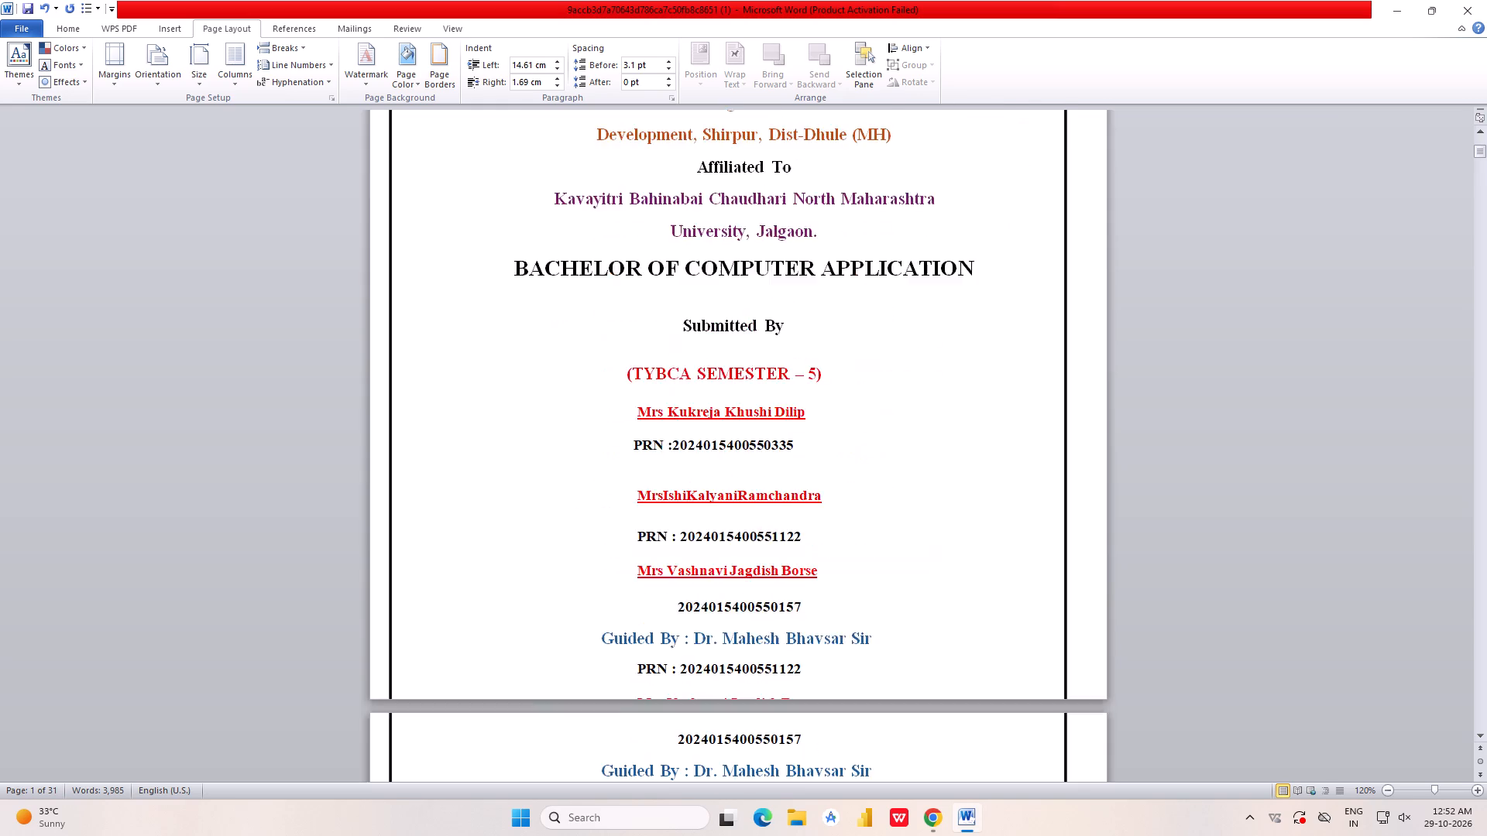
scroll(998, 400, down, 7)
scroll(971, 507, down, 19)
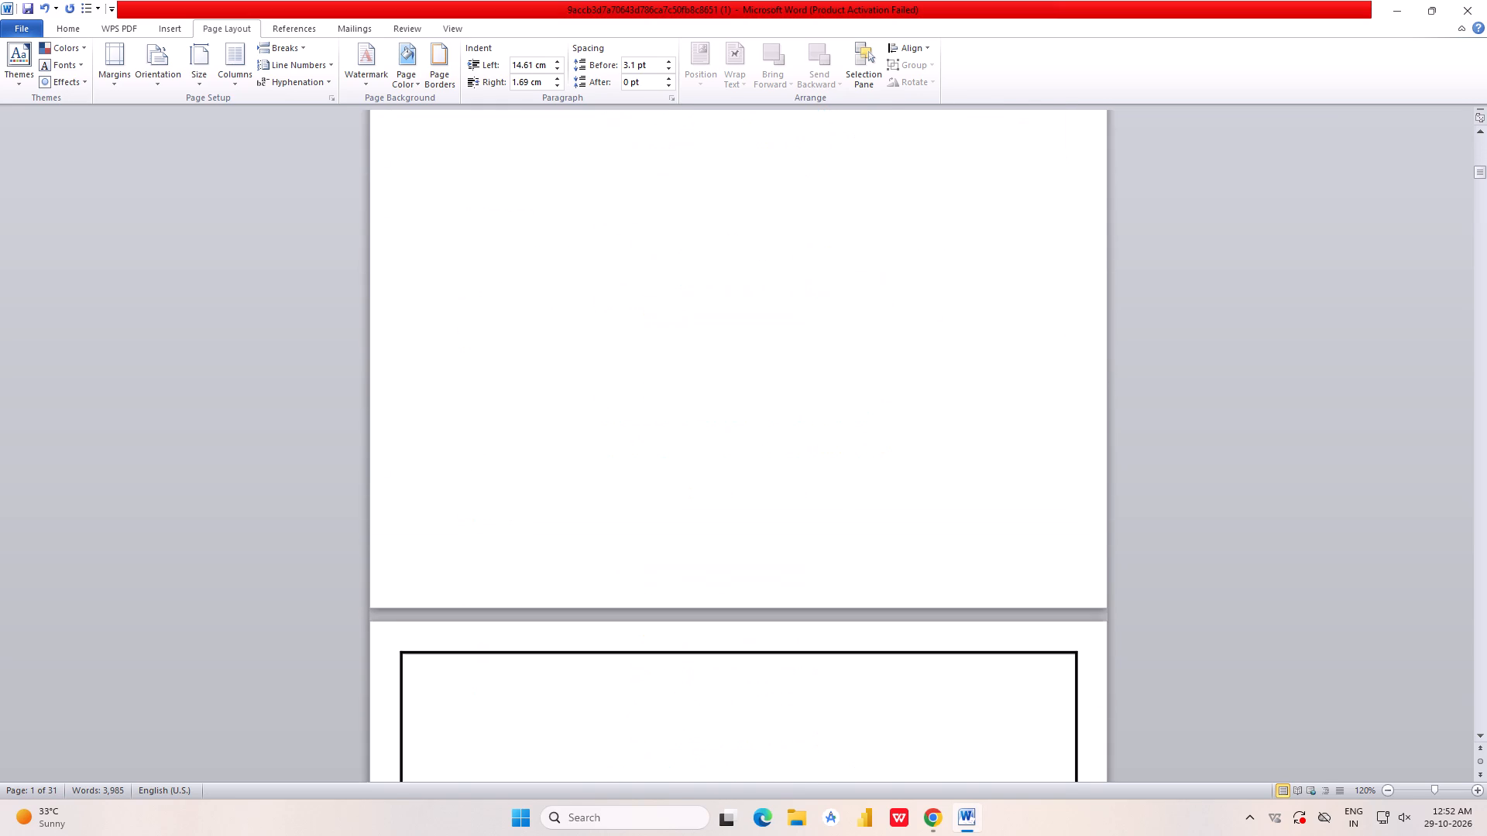
scroll(970, 511, down, 9)
scroll(970, 511, up, 10)
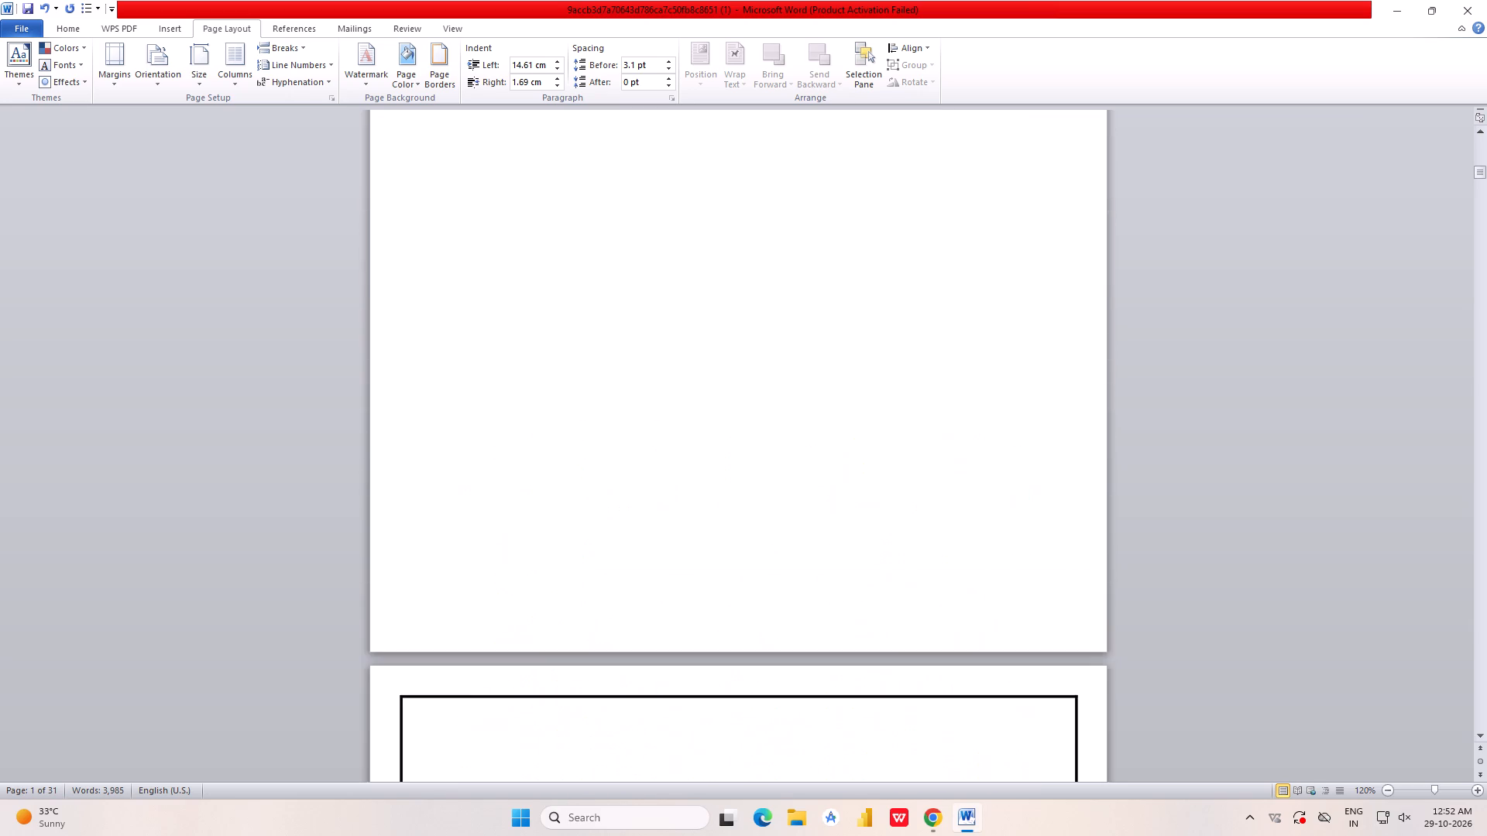
scroll(970, 511, up, 13)
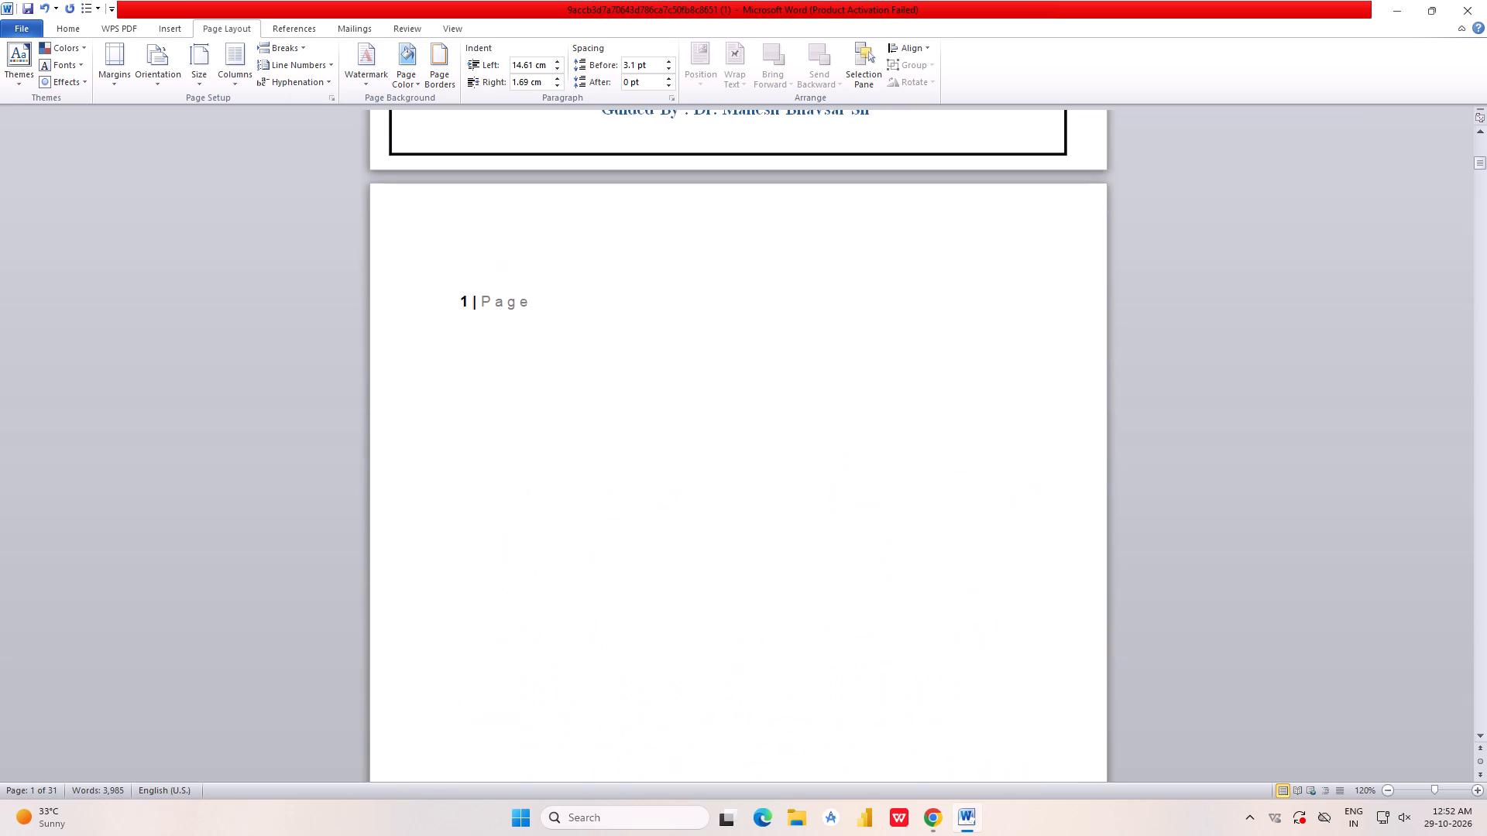
click(507, 307)
click(507, 307)
key(BackSpace)
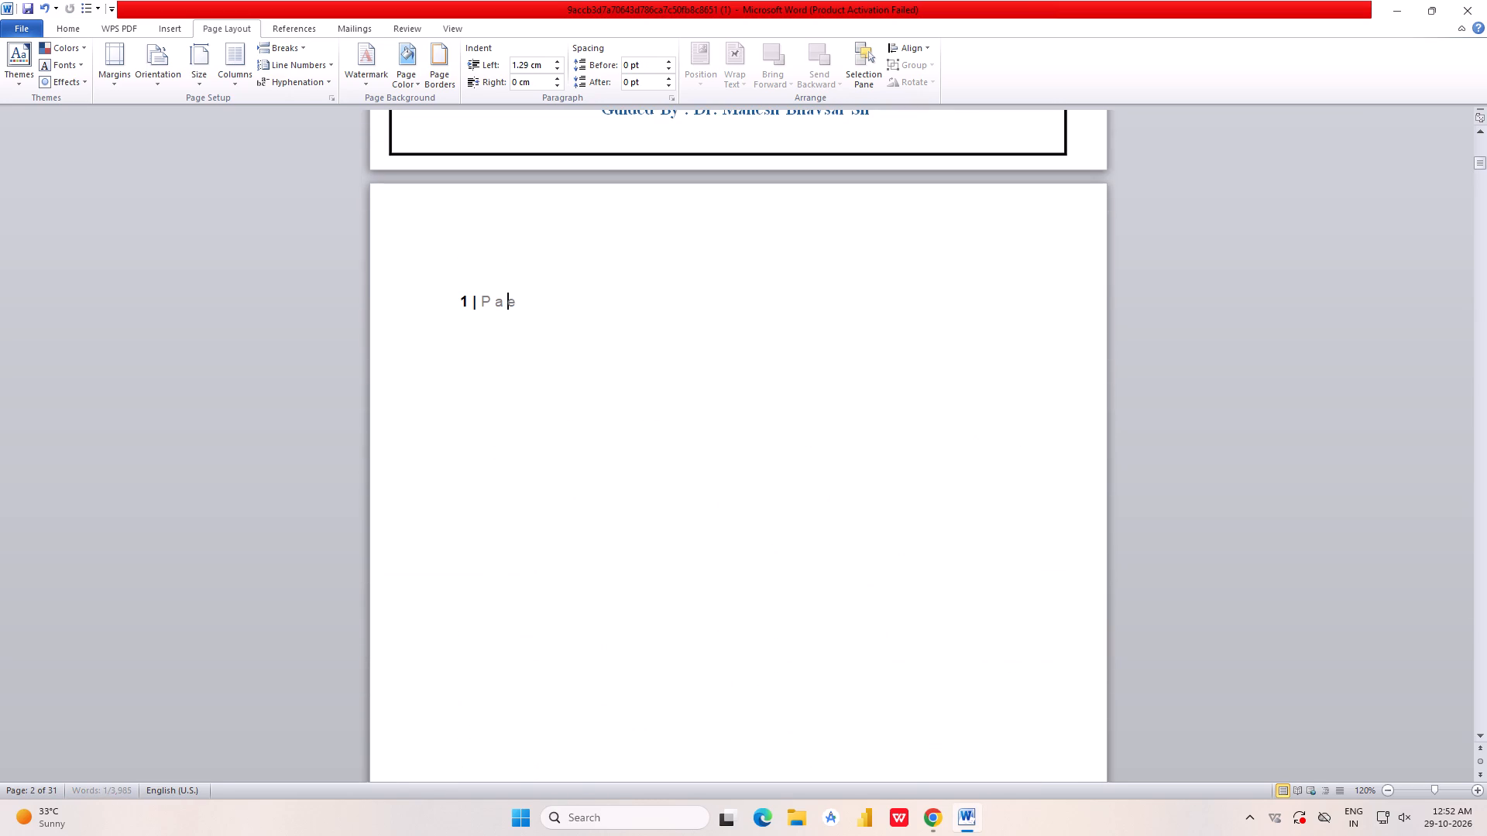
drag(518, 296, 449, 290)
key(BackSpace)
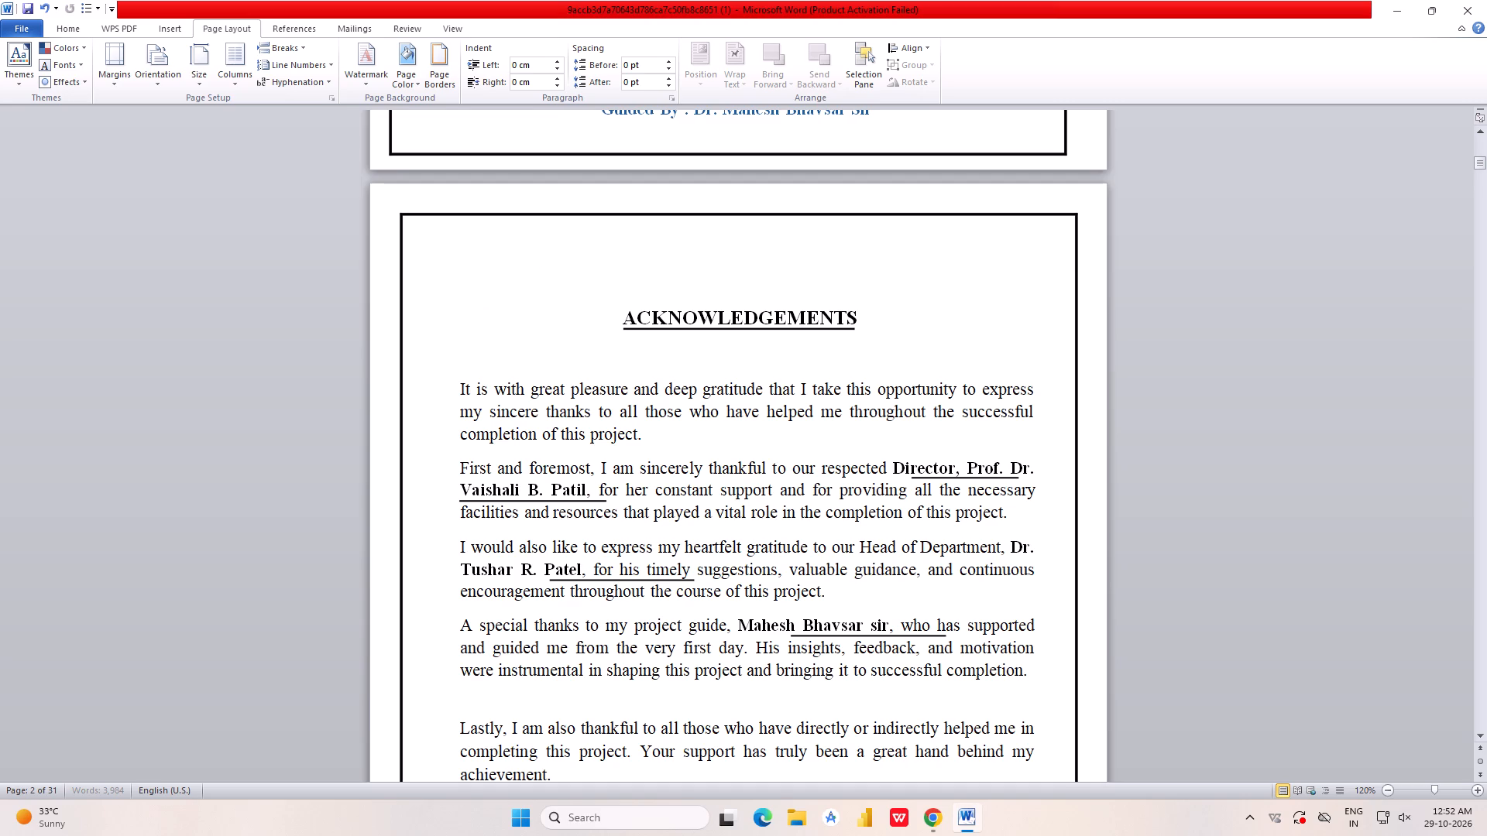
Review the Acknowledgements page and the start of the Declaration page for leftover layout problems from the conversion.
scroll(567, 365, down, 3)
scroll(567, 365, up, 9)
scroll(567, 365, down, 15)
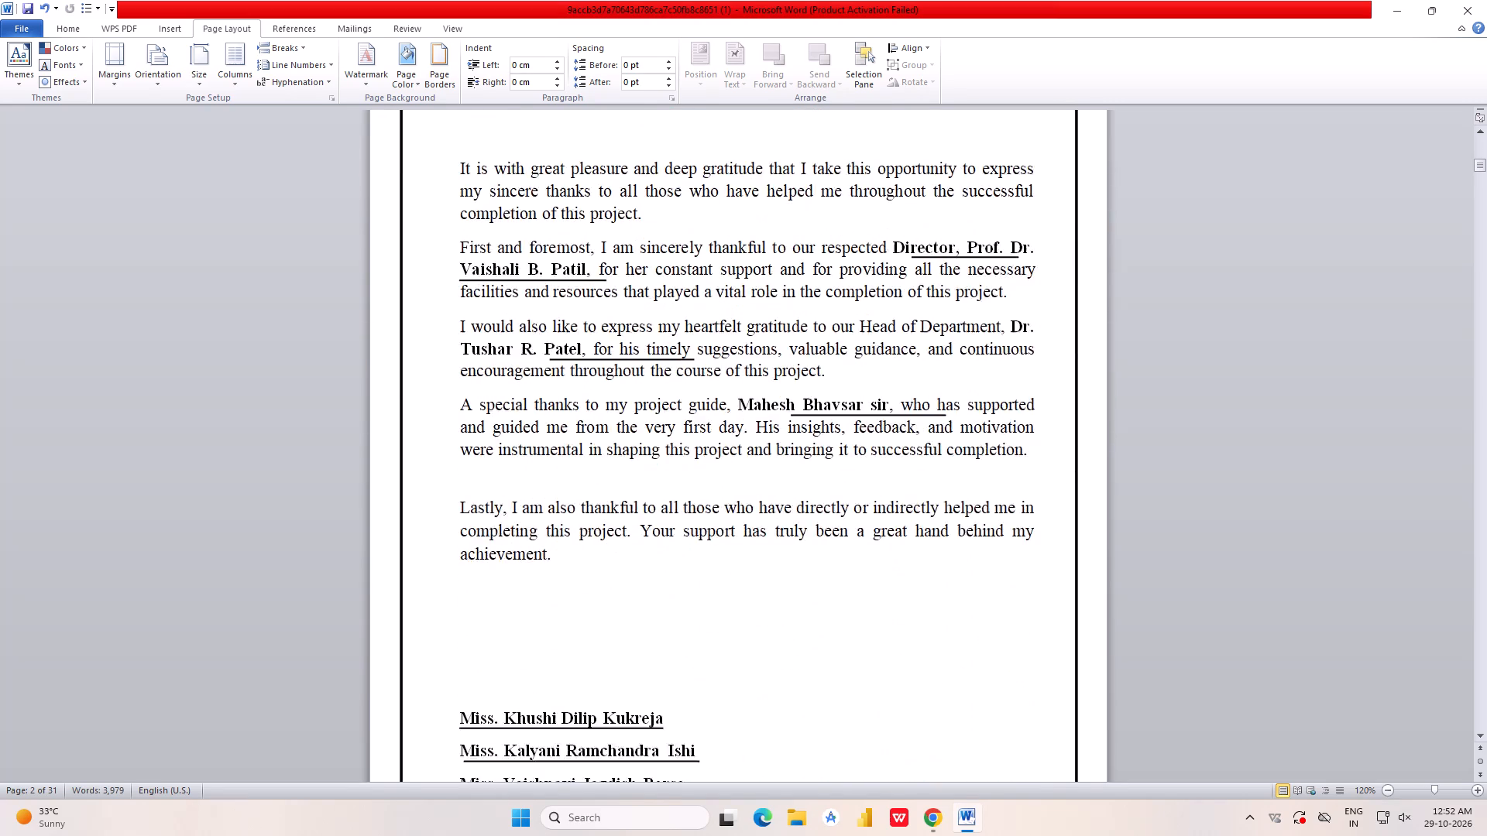
scroll(567, 365, down, 14)
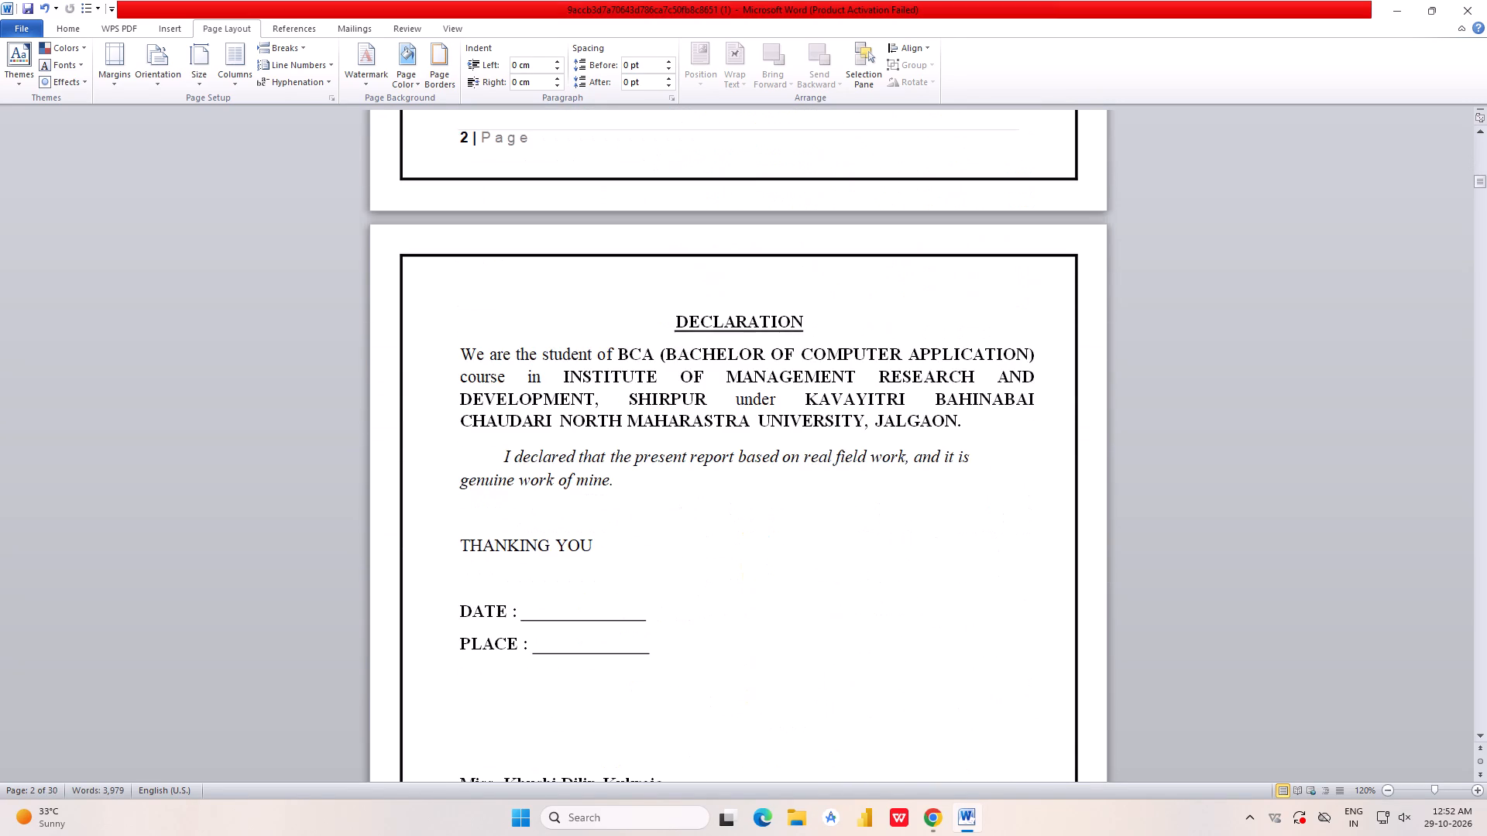
scroll(567, 365, down, 4)
scroll(567, 365, up, 9)
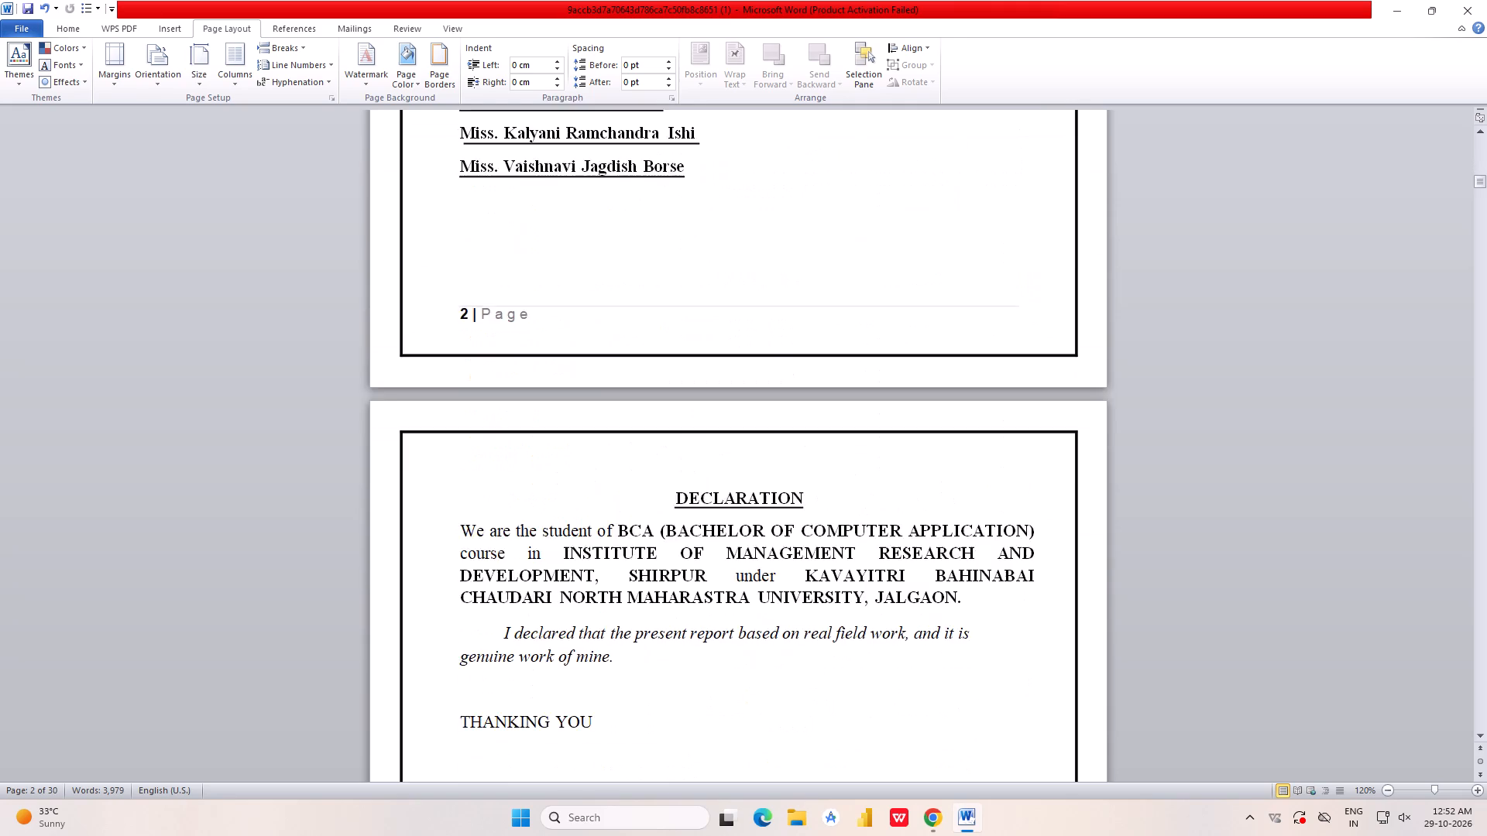
scroll(567, 365, down, 3)
scroll(567, 365, up, 13)
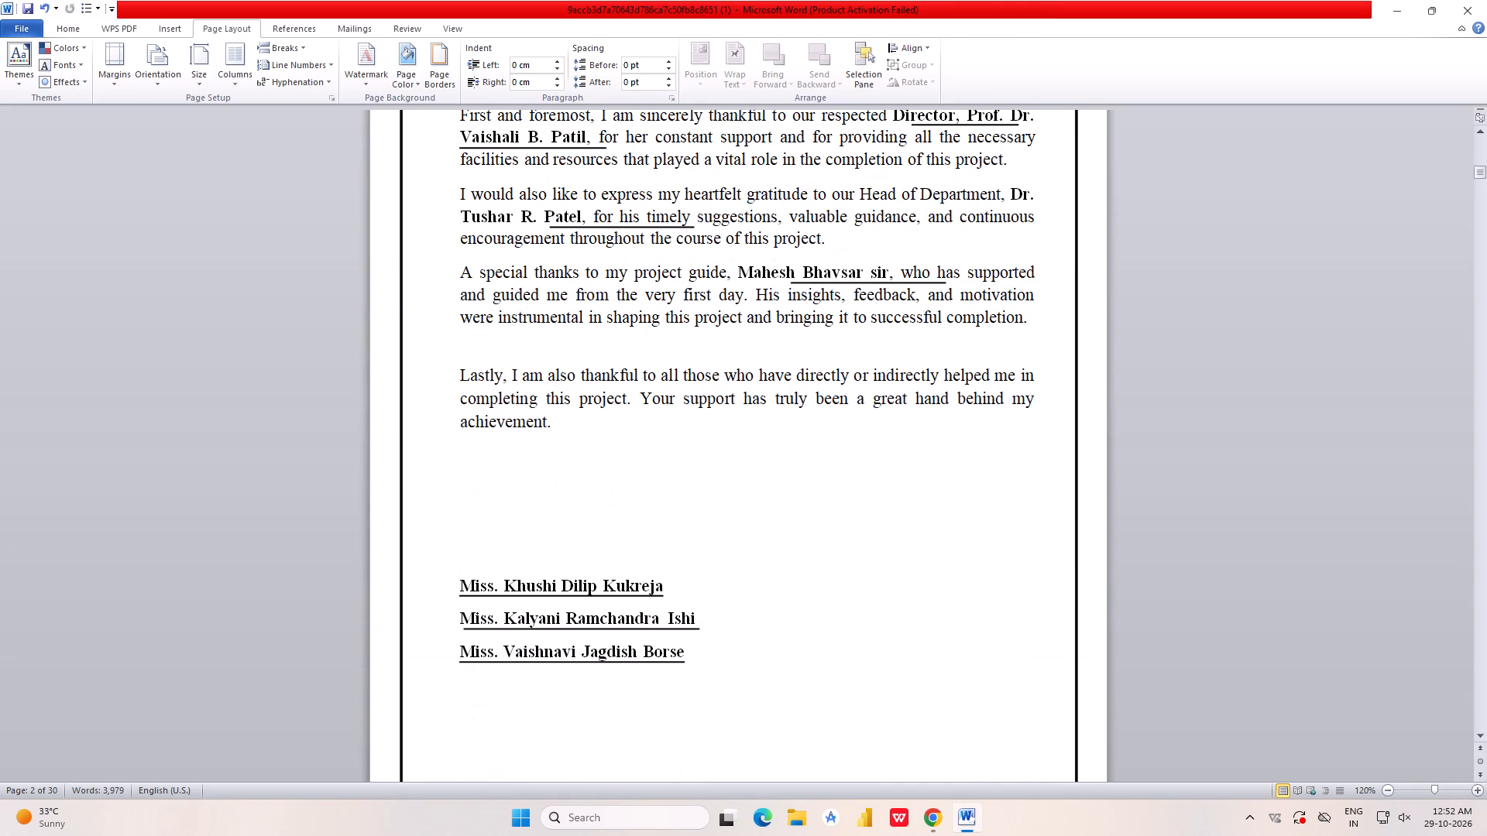
scroll(963, 349, up, 4)
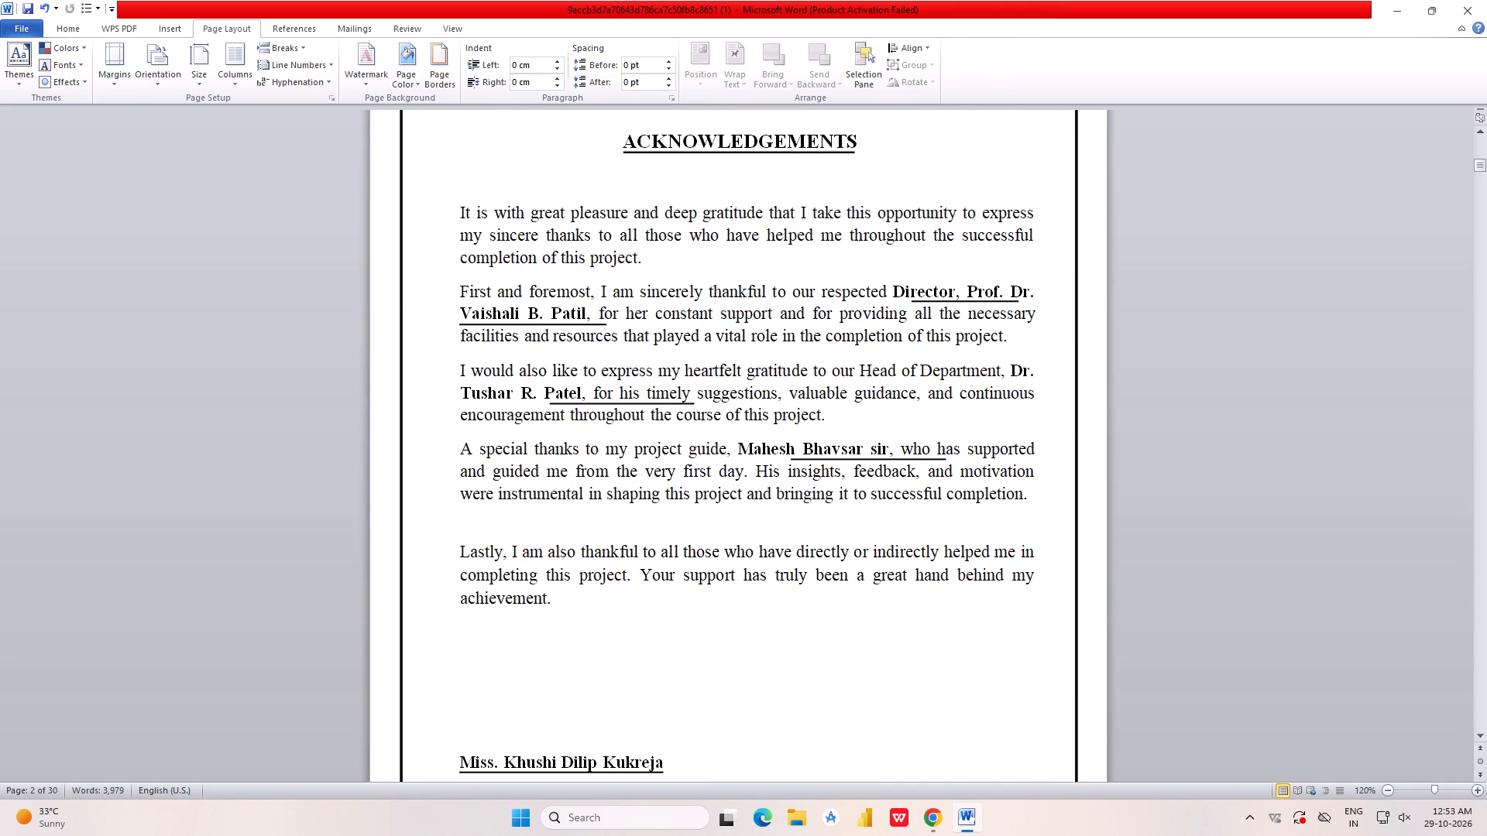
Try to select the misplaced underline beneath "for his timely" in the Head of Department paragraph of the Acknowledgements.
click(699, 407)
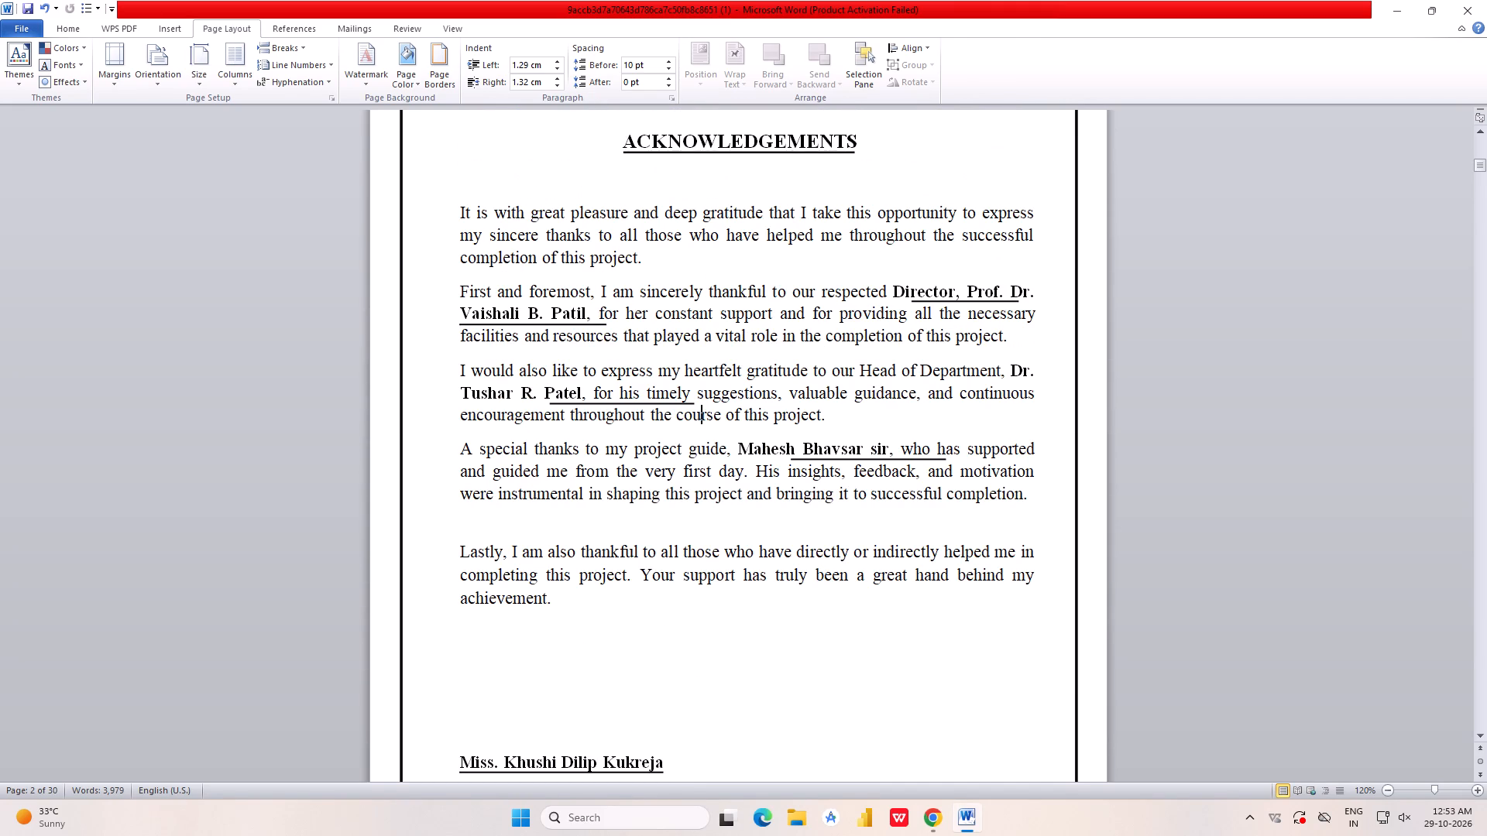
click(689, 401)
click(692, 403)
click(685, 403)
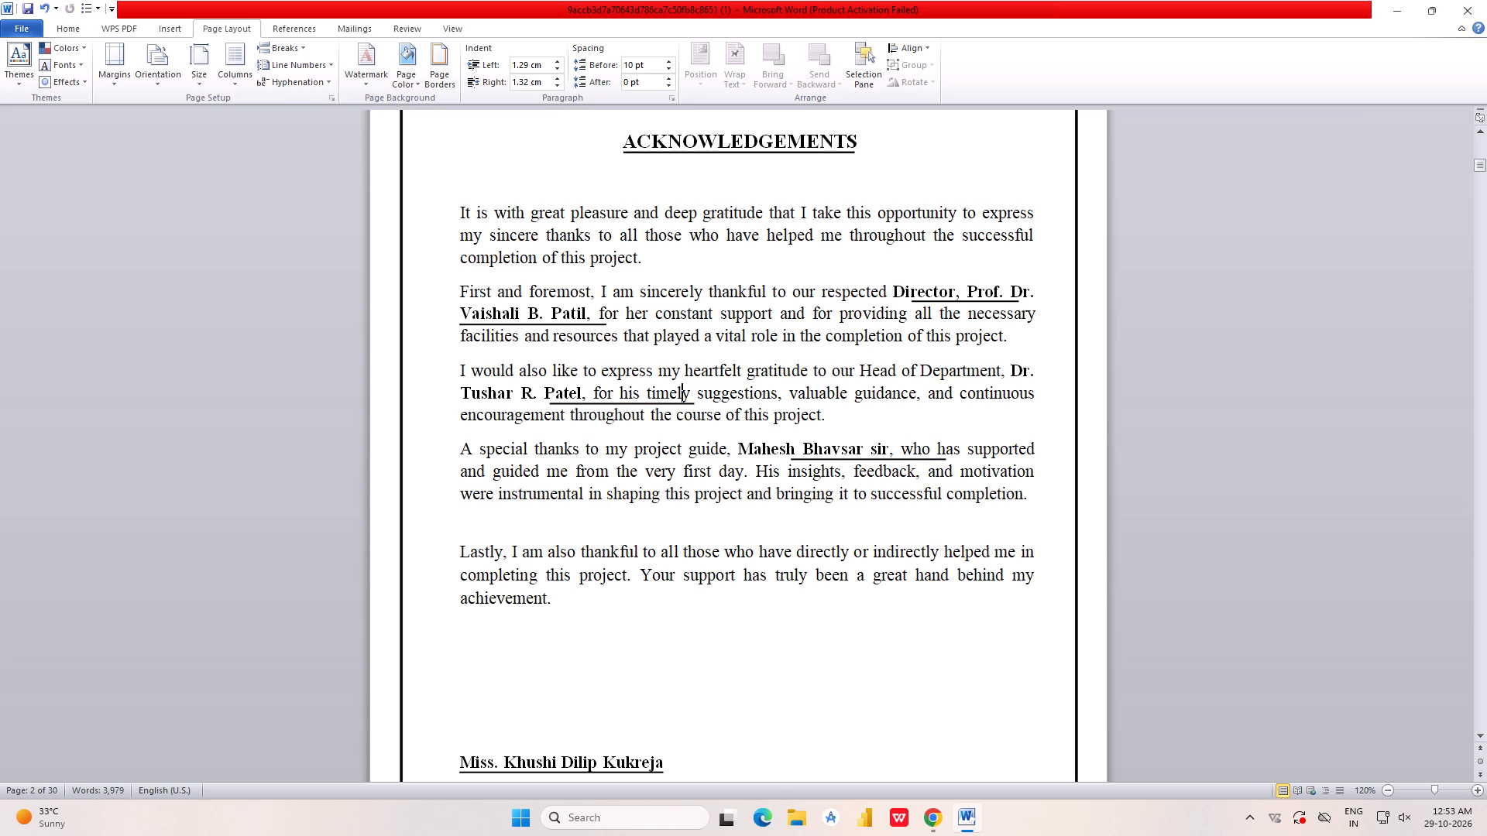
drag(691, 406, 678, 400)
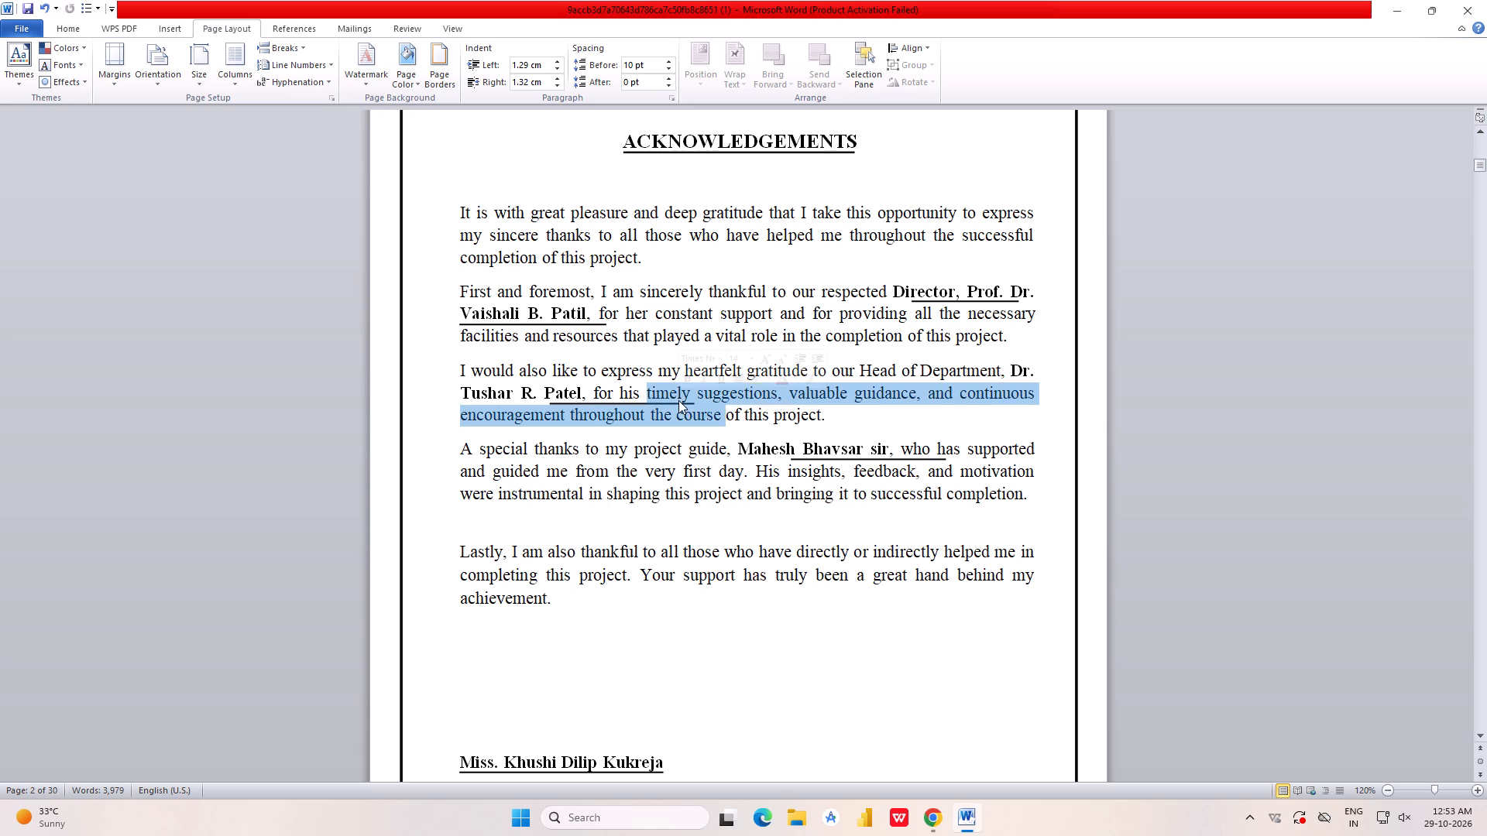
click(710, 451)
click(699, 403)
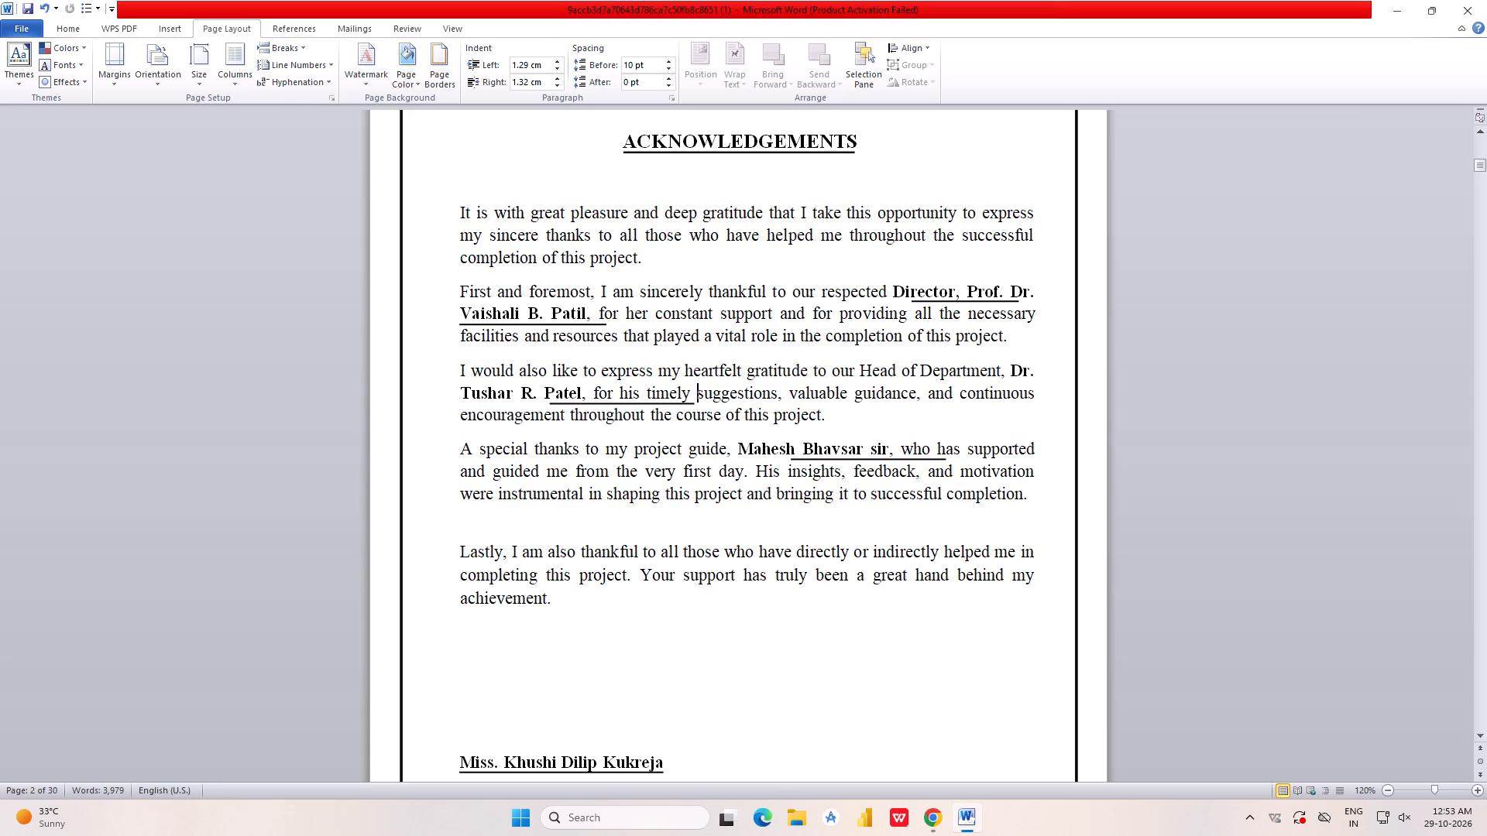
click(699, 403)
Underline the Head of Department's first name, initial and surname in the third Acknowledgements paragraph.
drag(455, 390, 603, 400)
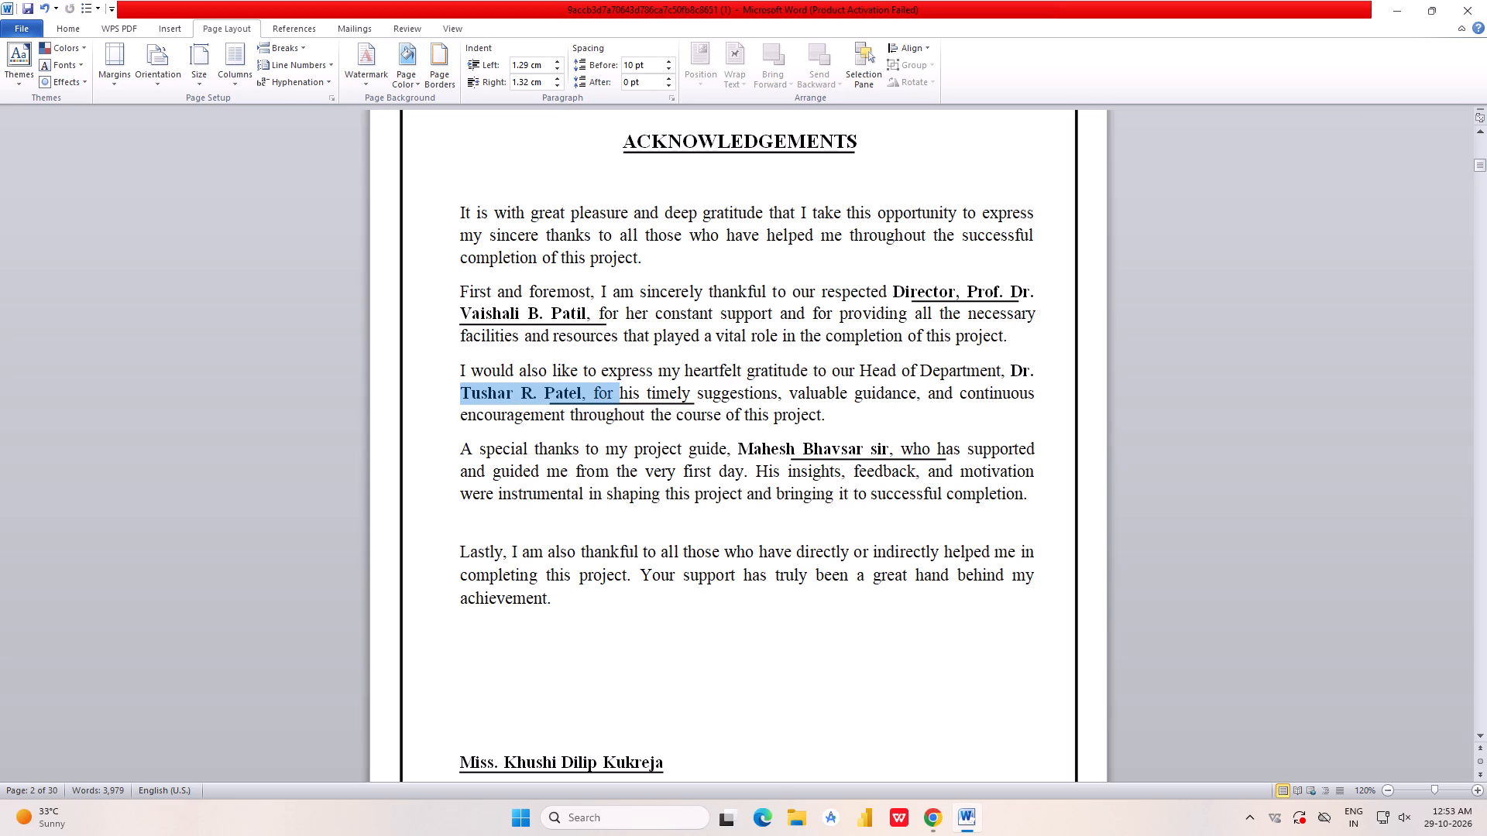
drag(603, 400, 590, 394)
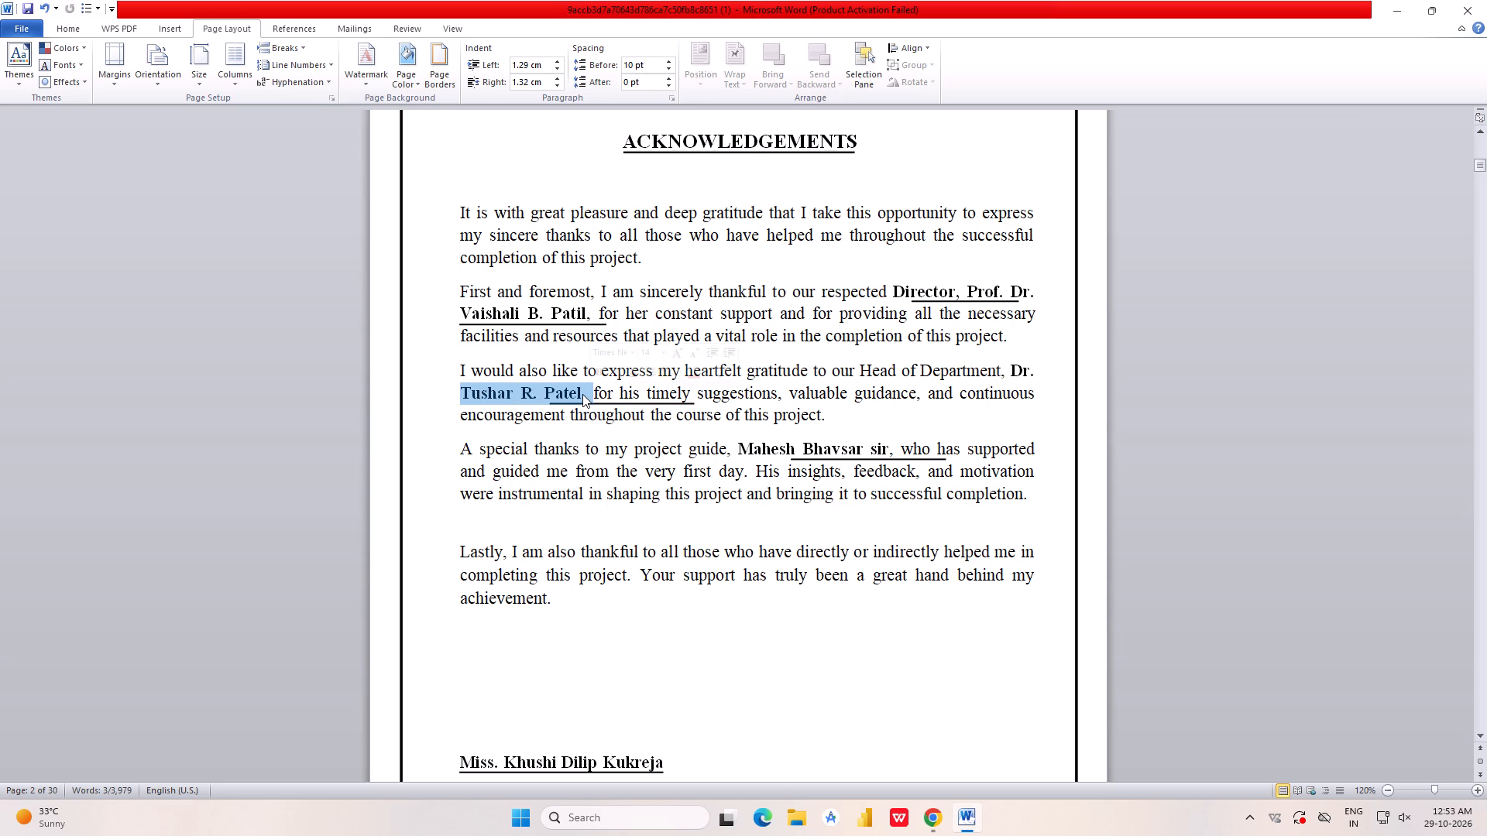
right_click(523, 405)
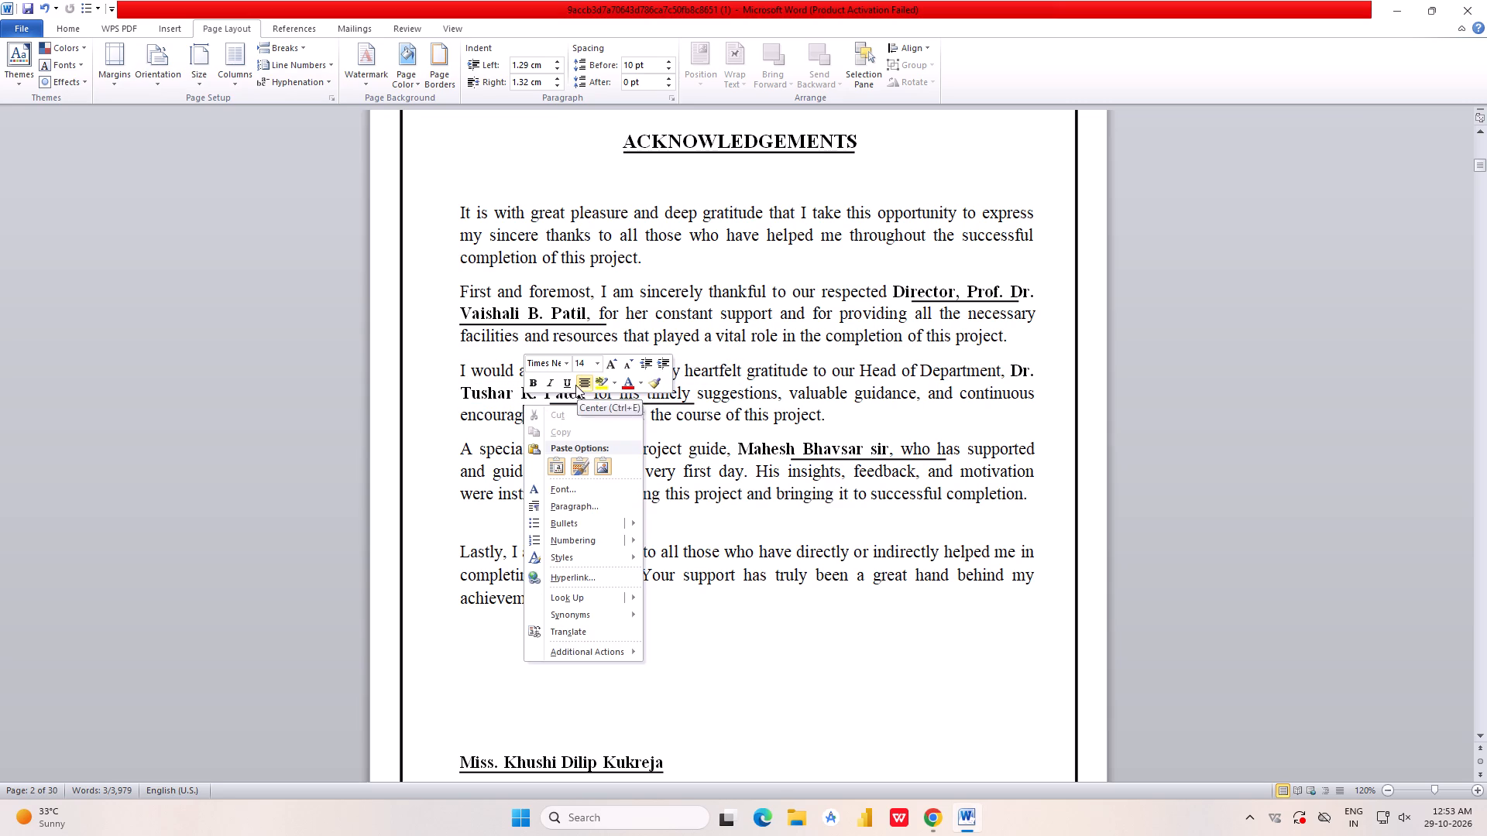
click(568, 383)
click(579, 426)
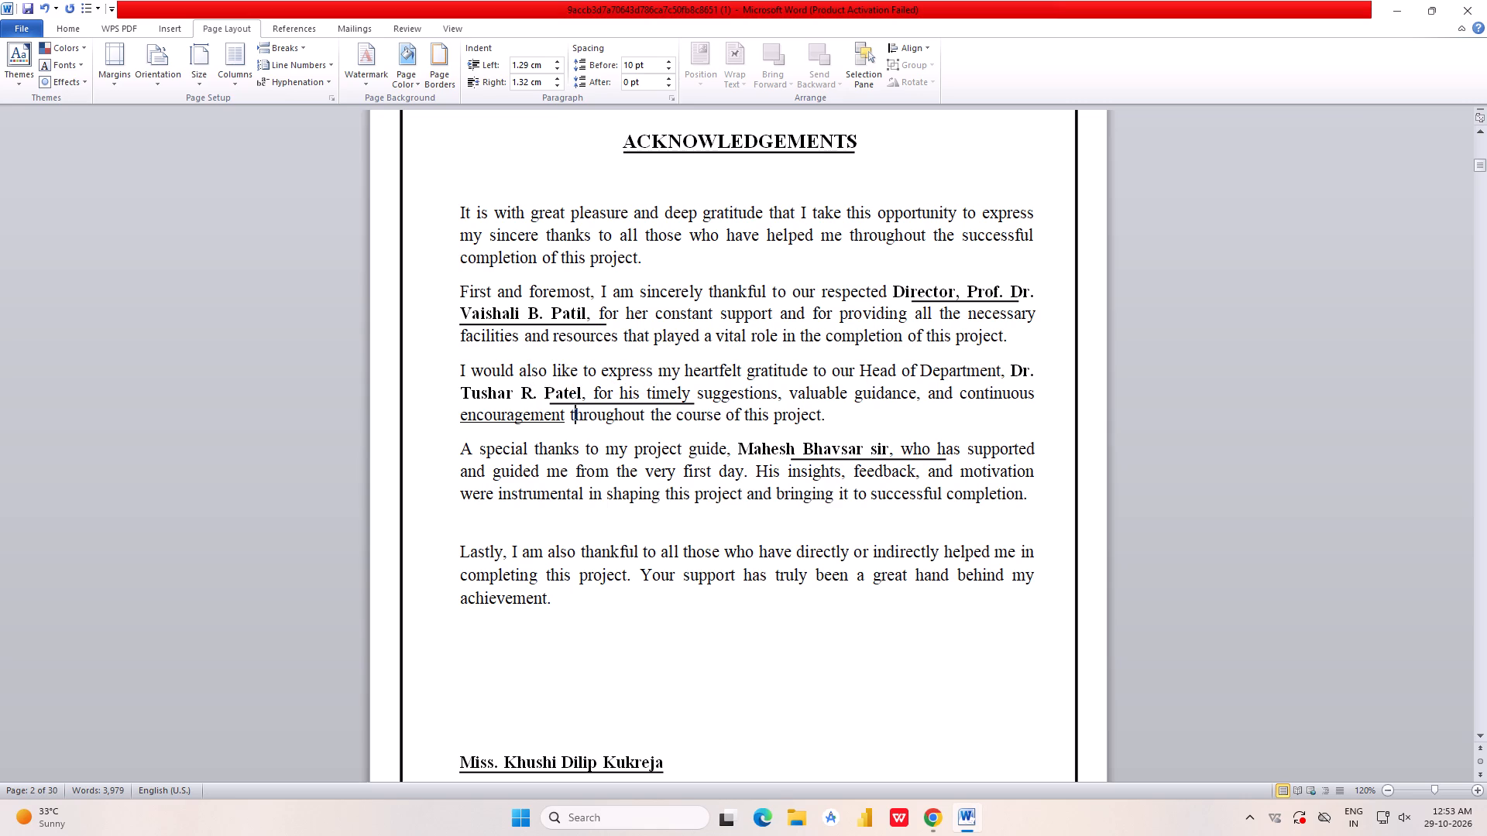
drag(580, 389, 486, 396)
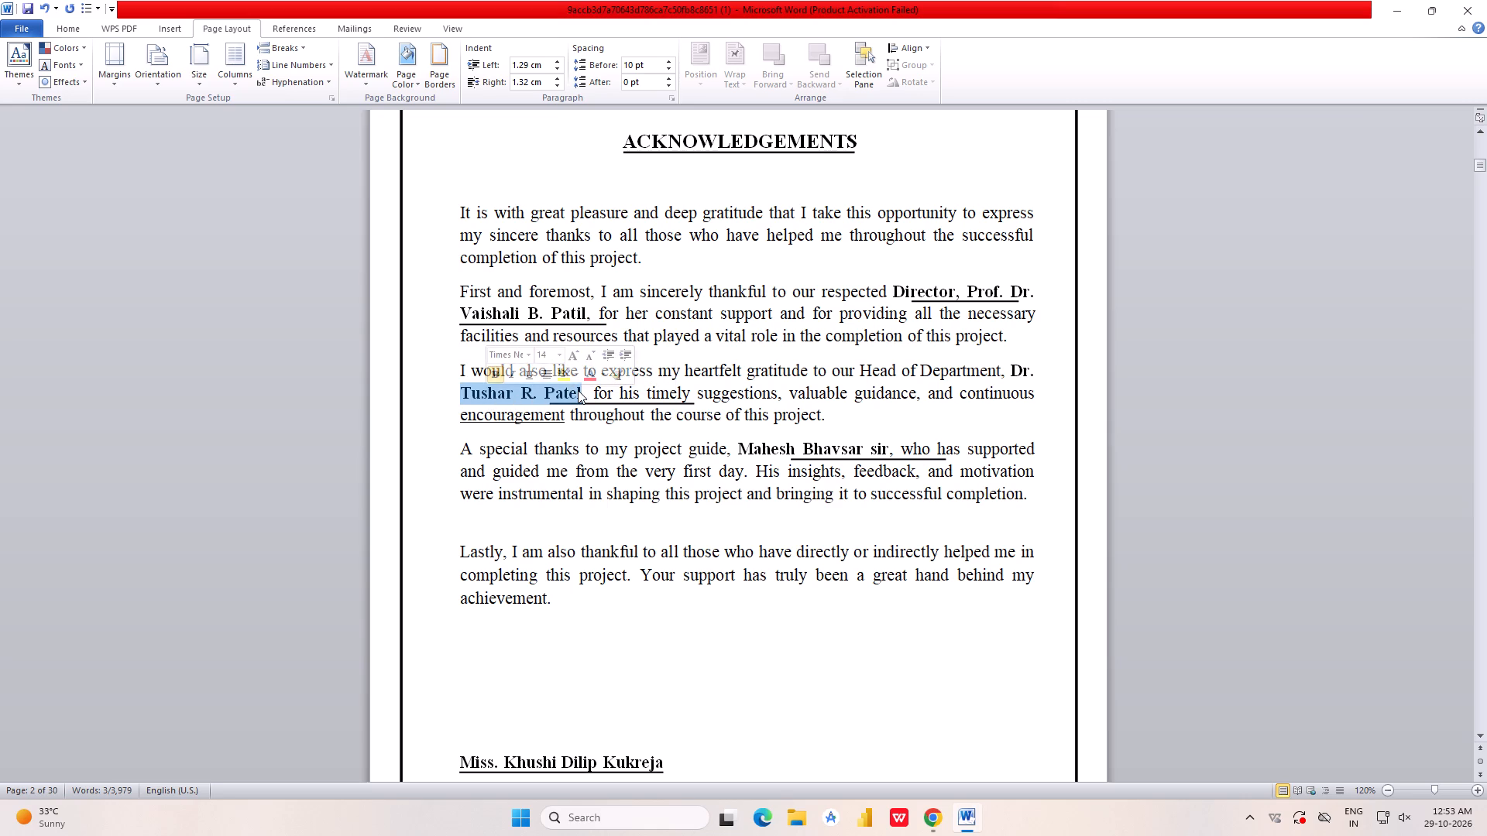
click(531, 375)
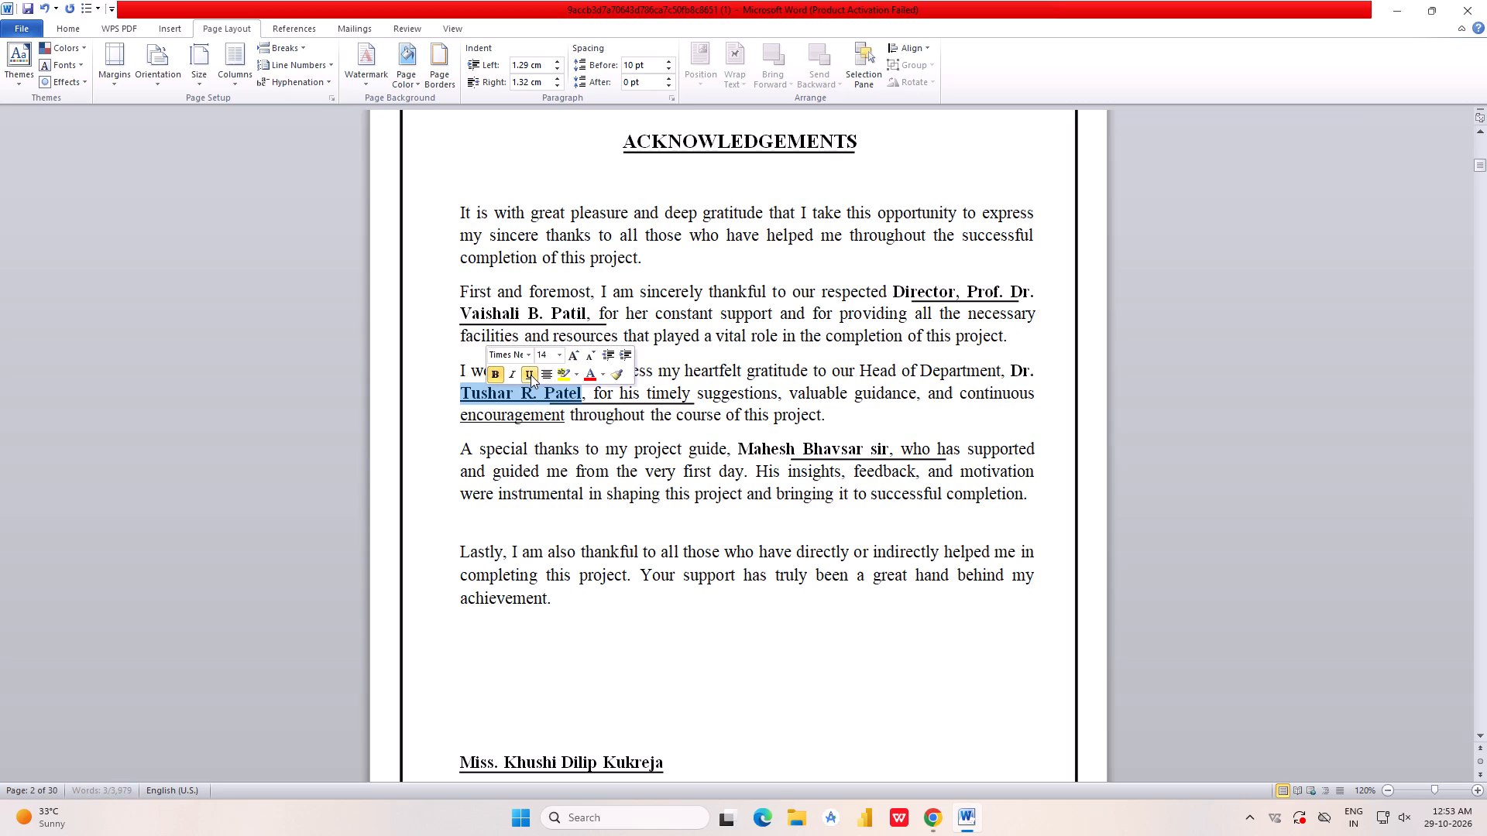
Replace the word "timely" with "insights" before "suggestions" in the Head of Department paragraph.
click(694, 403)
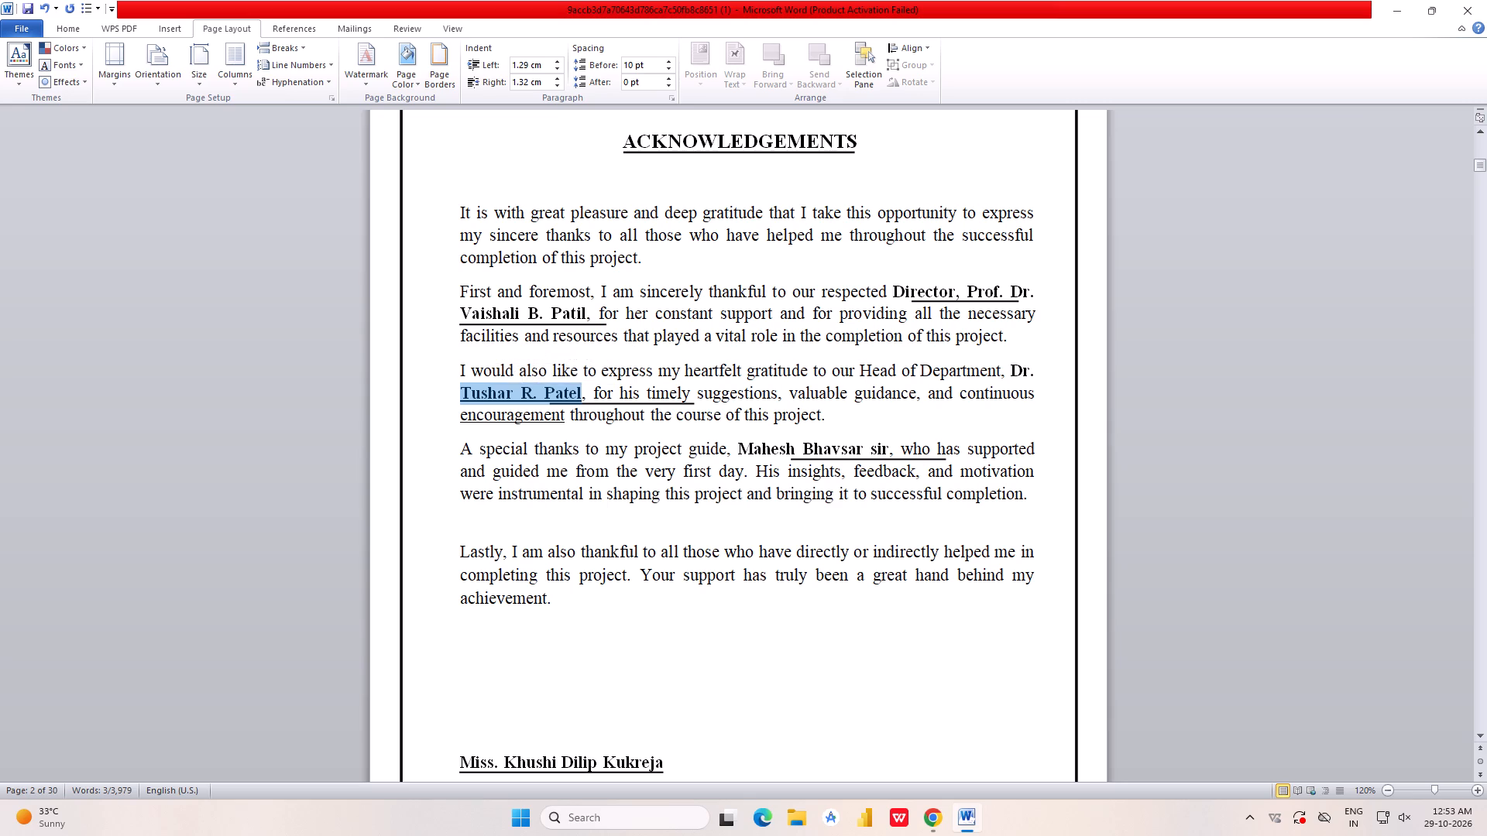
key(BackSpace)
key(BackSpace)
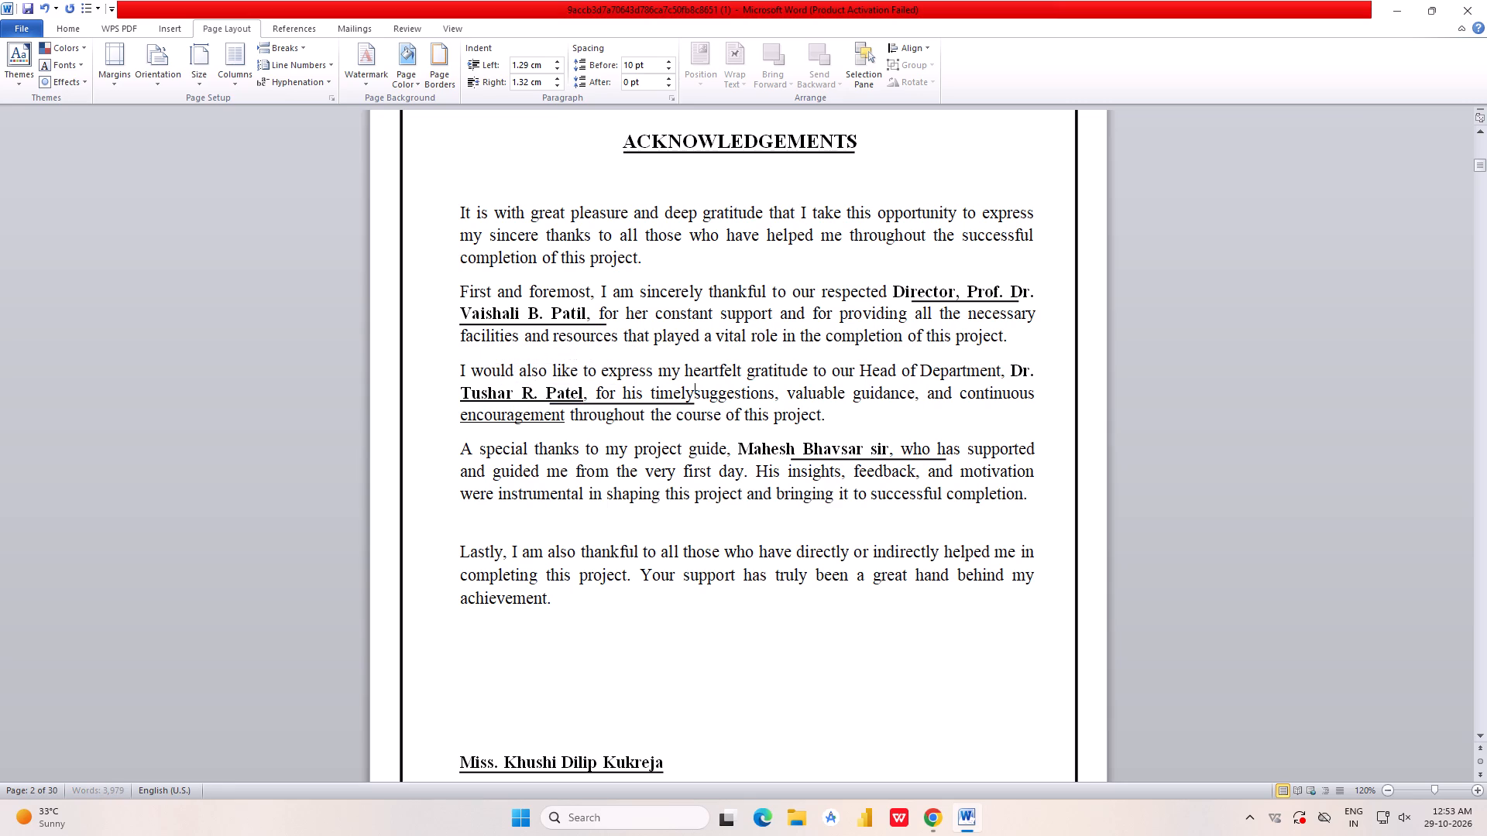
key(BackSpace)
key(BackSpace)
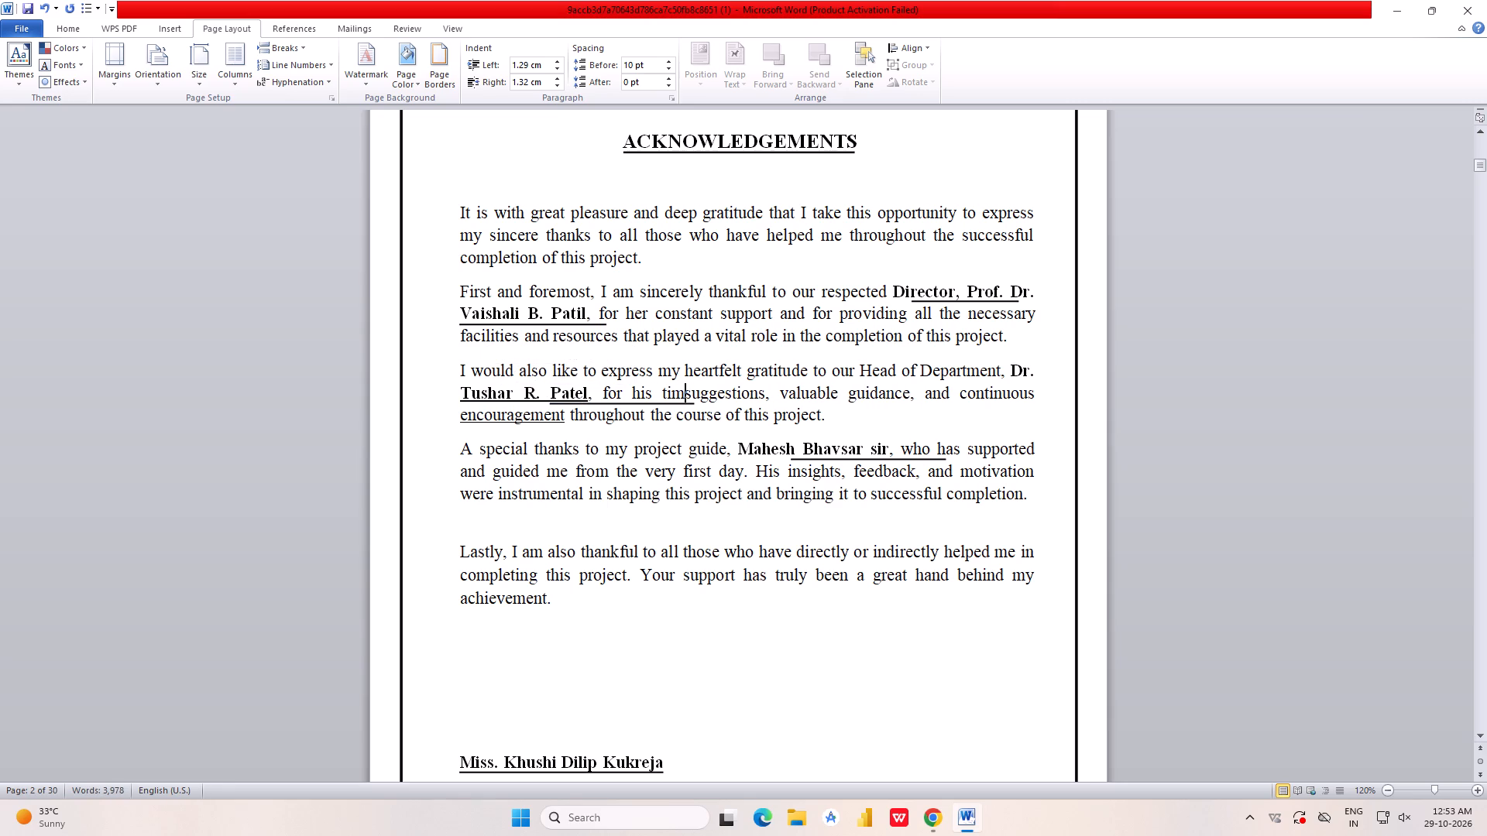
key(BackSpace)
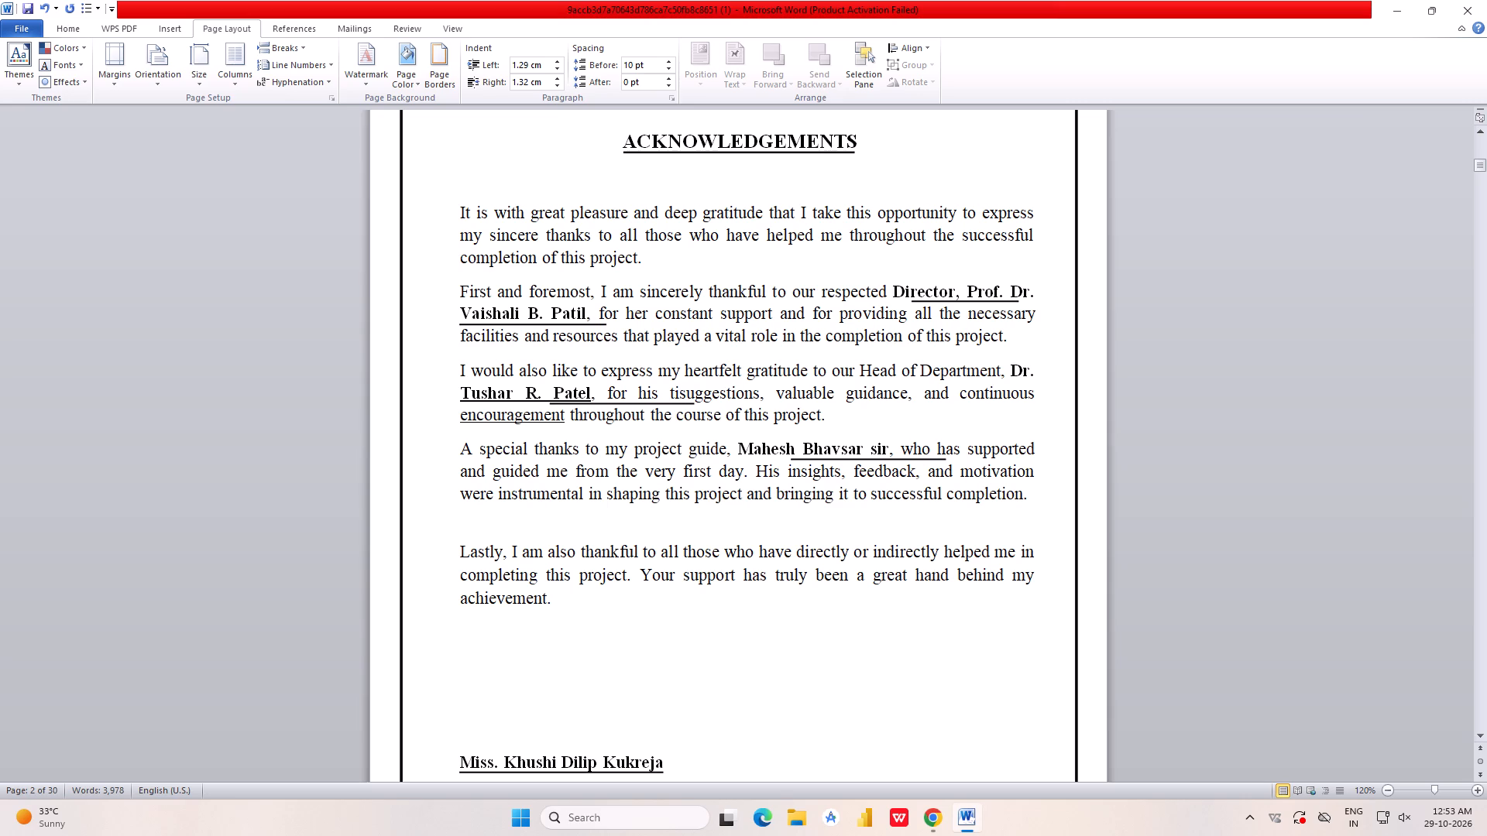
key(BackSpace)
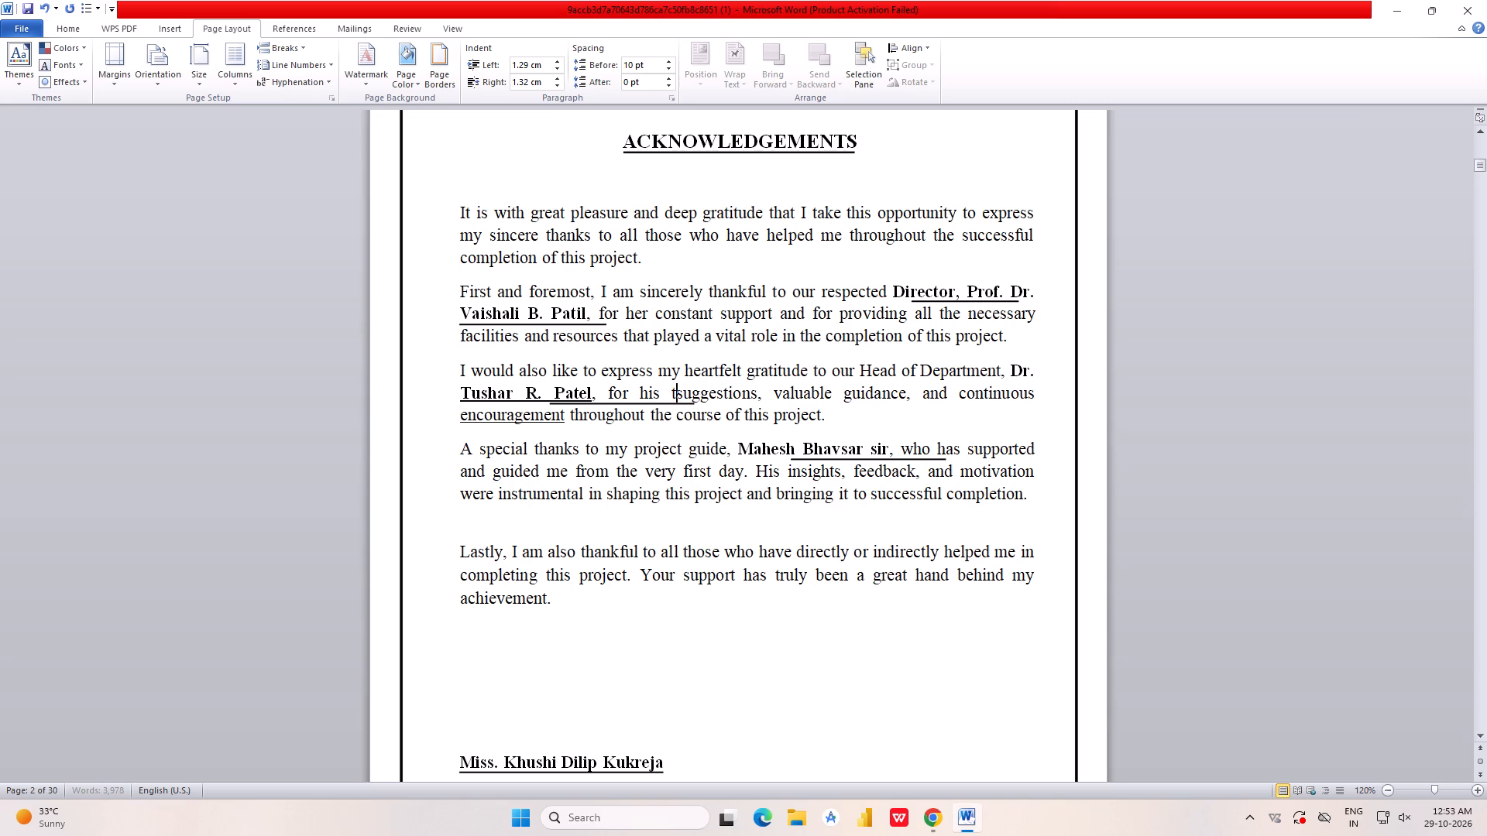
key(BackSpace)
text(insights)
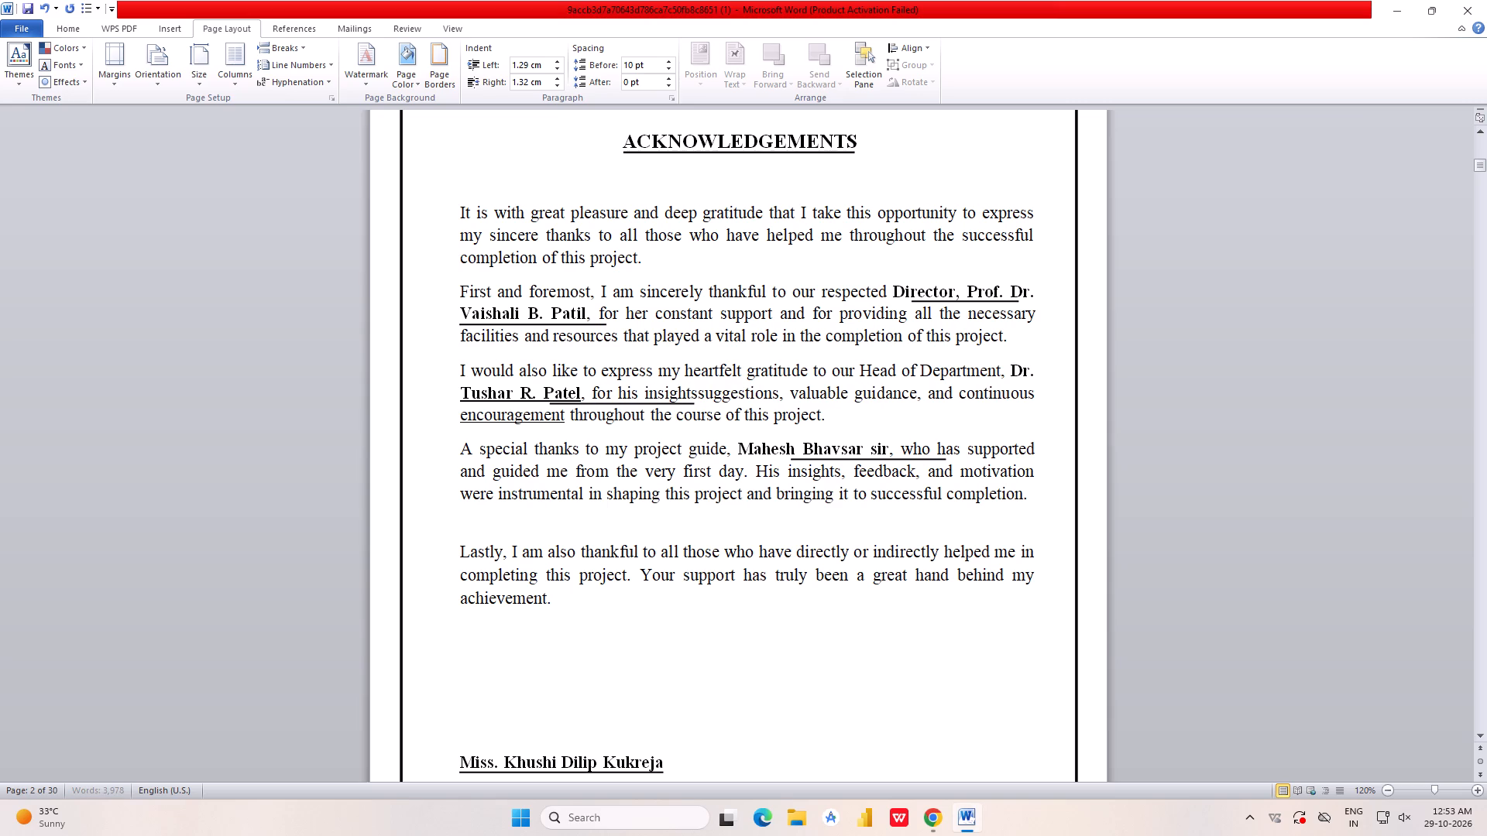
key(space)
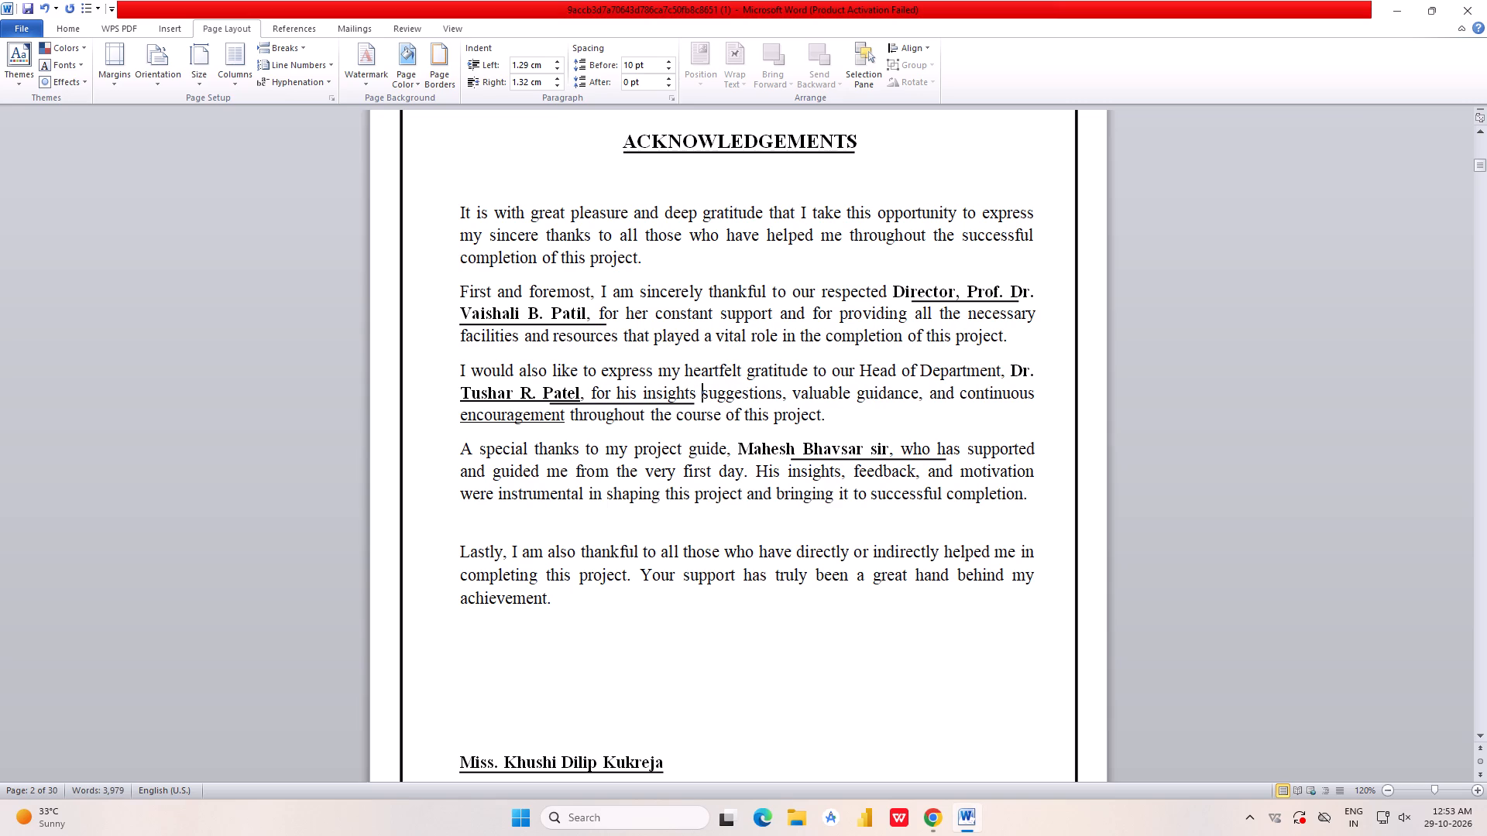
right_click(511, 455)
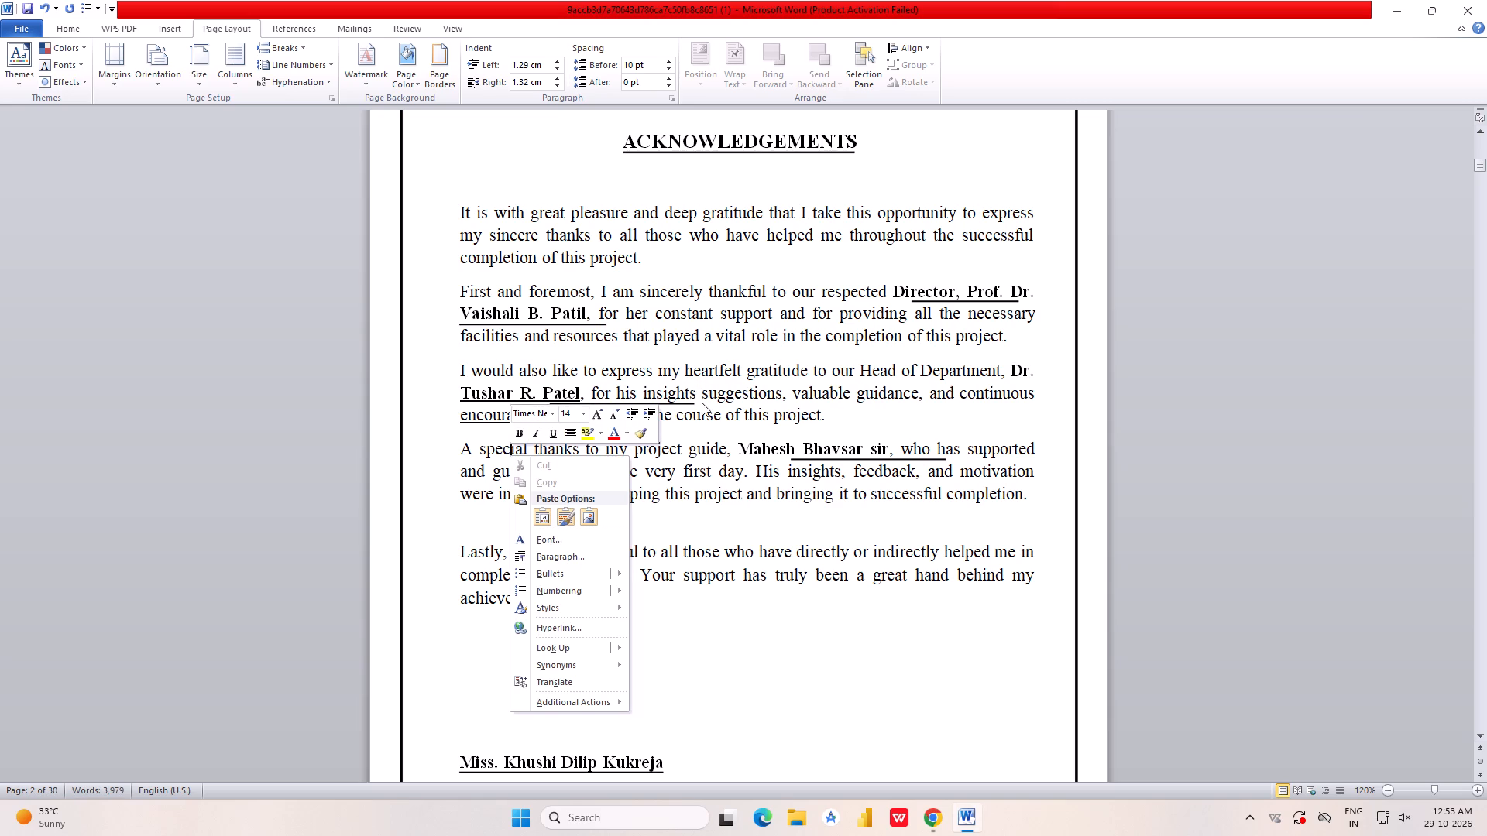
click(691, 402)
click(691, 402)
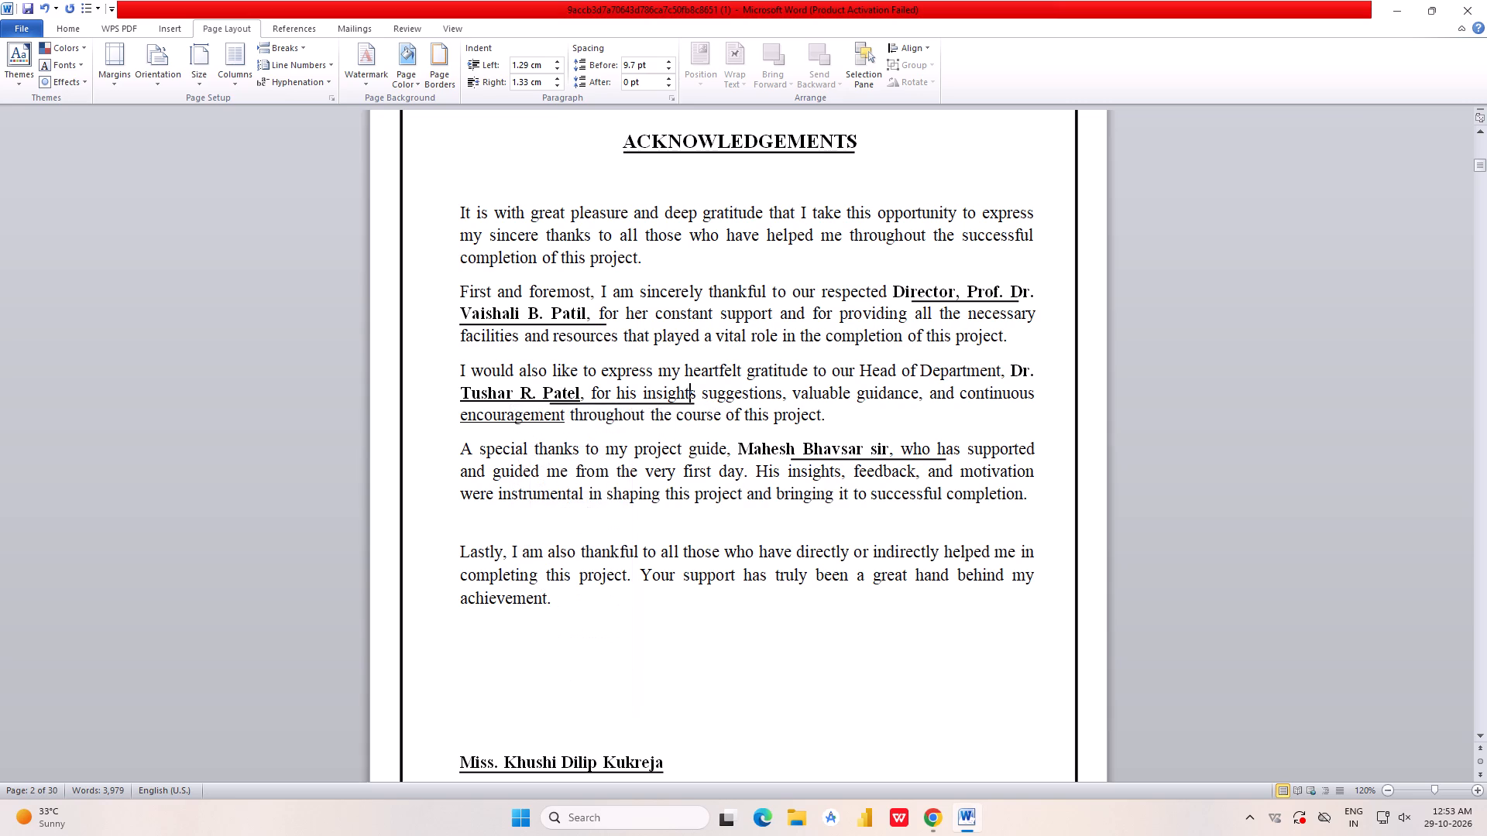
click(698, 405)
Delete all the Acknowledgements body text, from "It is with great pleasure" through the closing paragraph ending in "achievement.".
drag(455, 211, 564, 570)
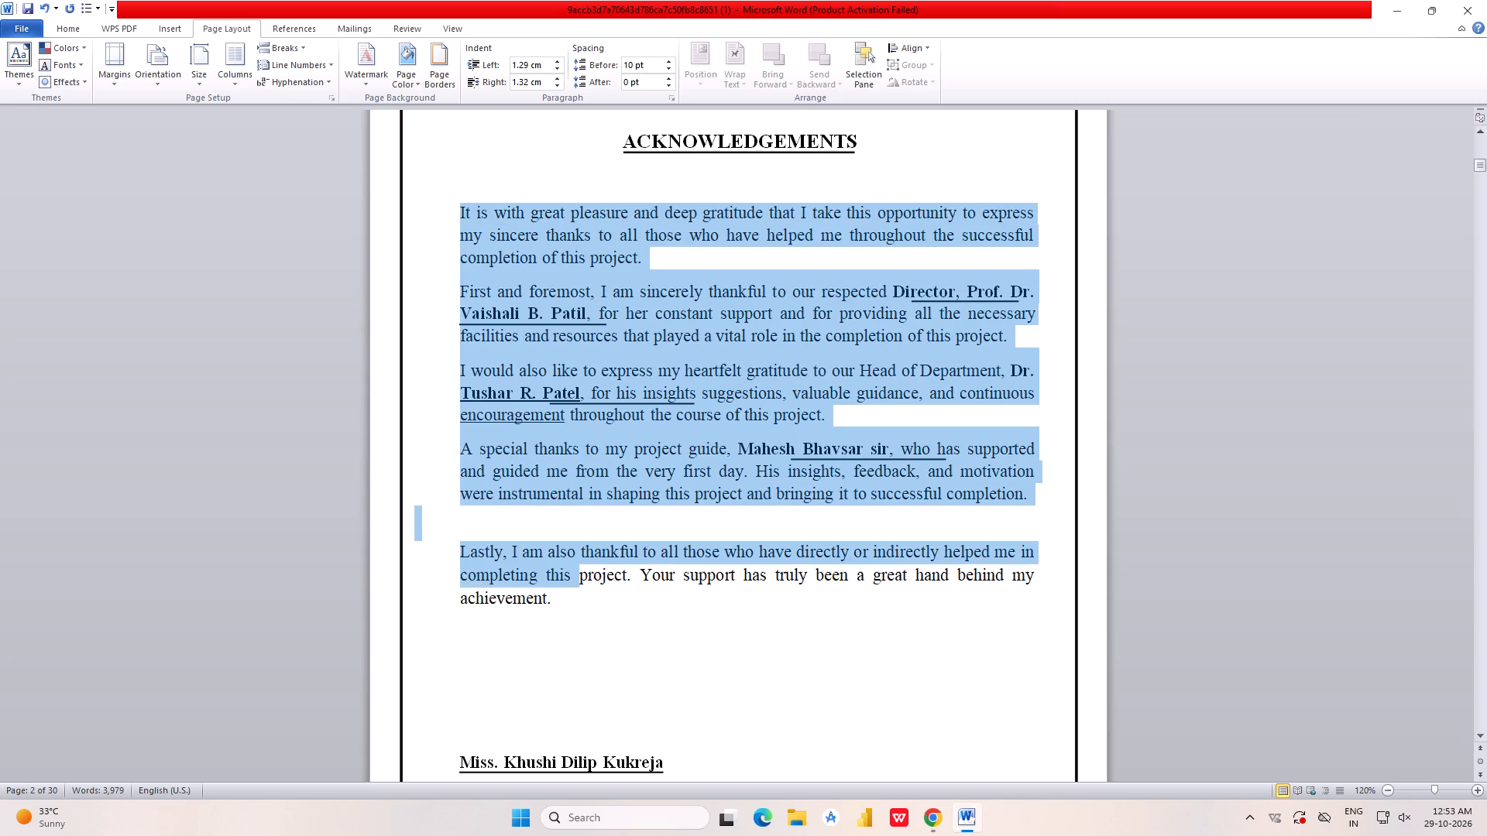
drag(564, 570, 578, 612)
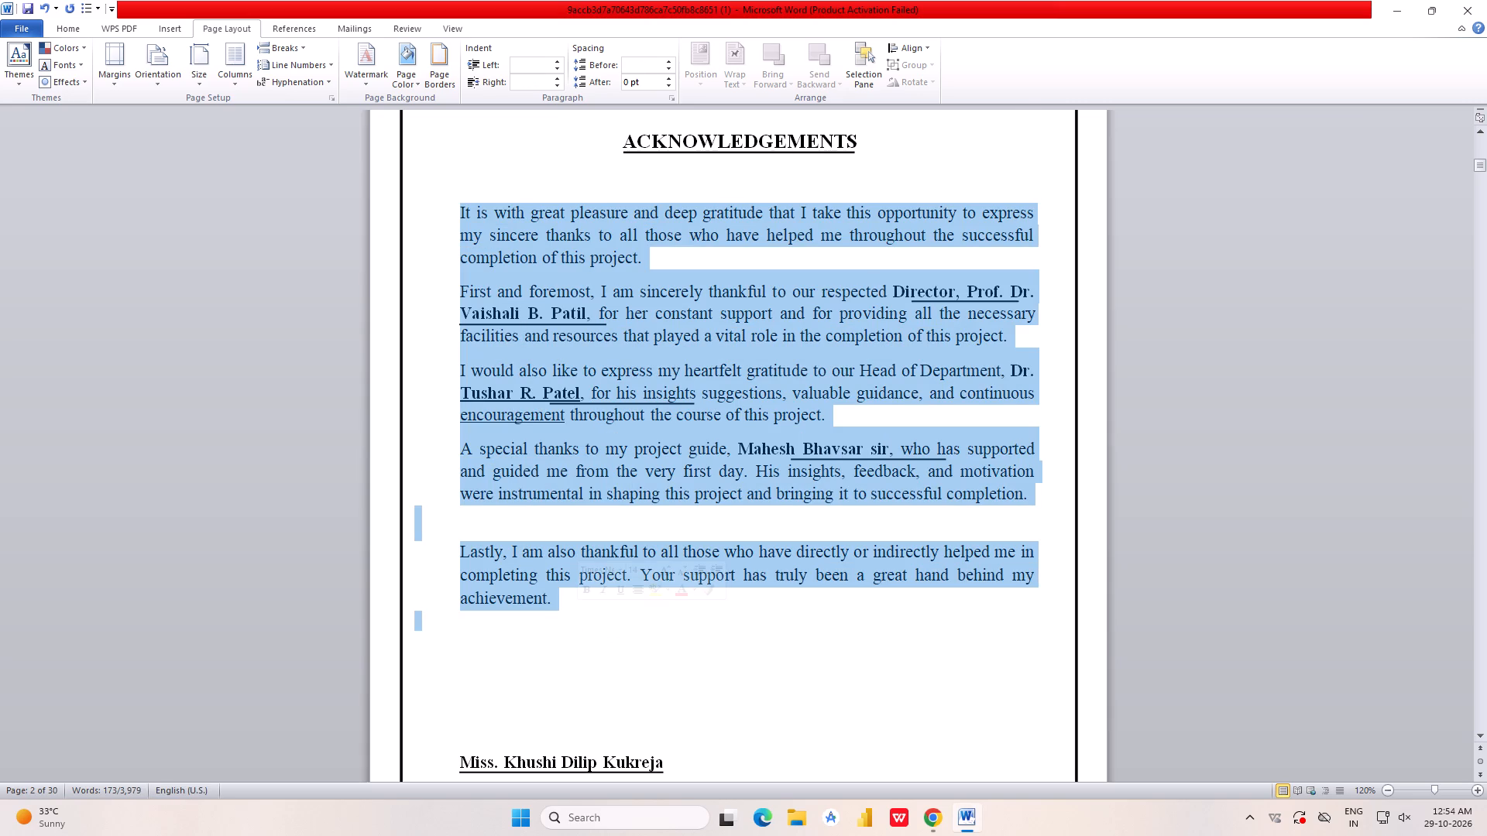
key(BackSpace)
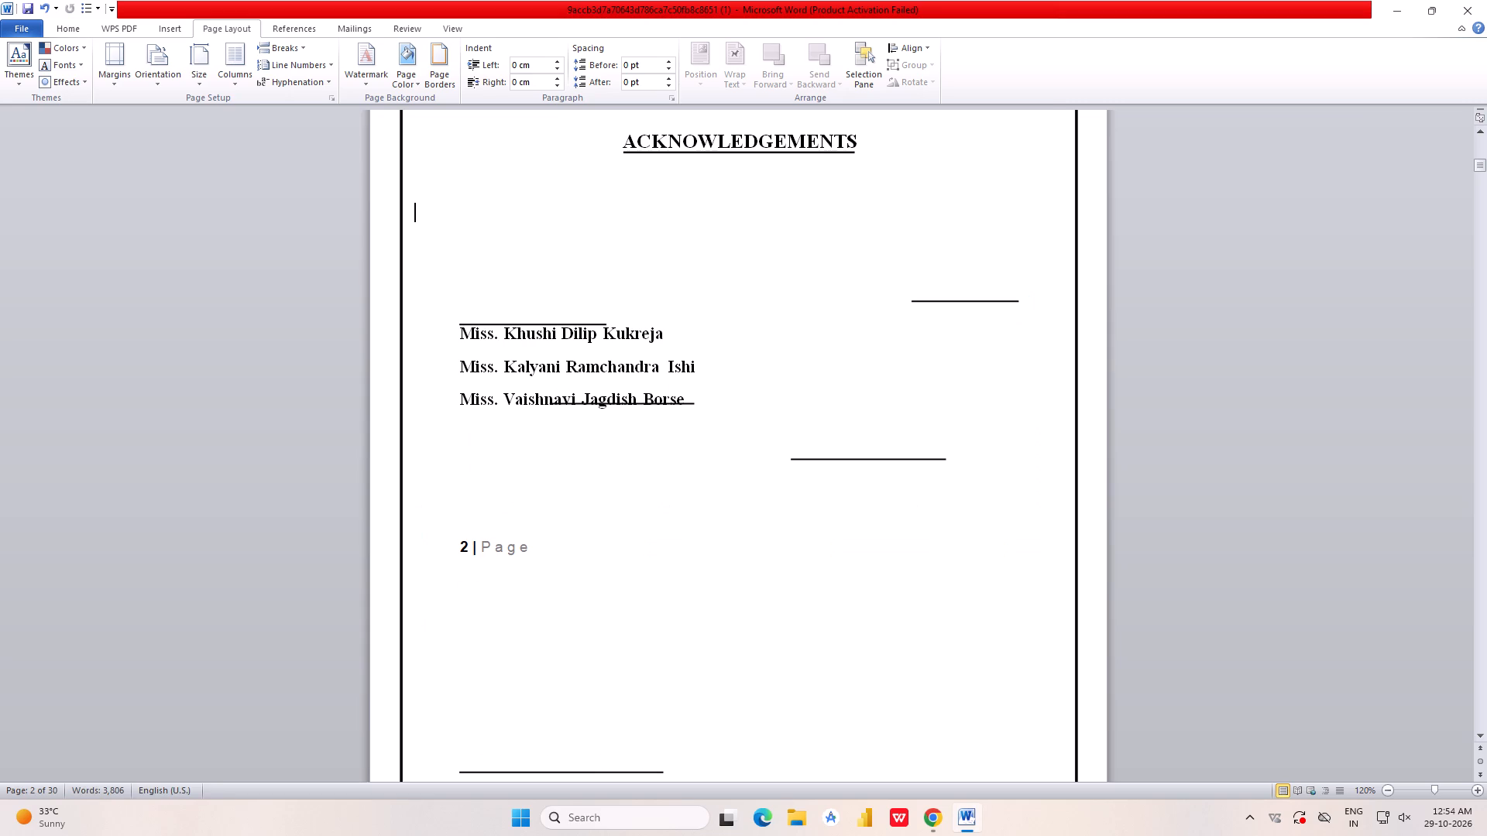
Check the emptied Acknowledgements page and the Declaration page that follows it.
scroll(614, 731, up, 12)
scroll(614, 731, down, 18)
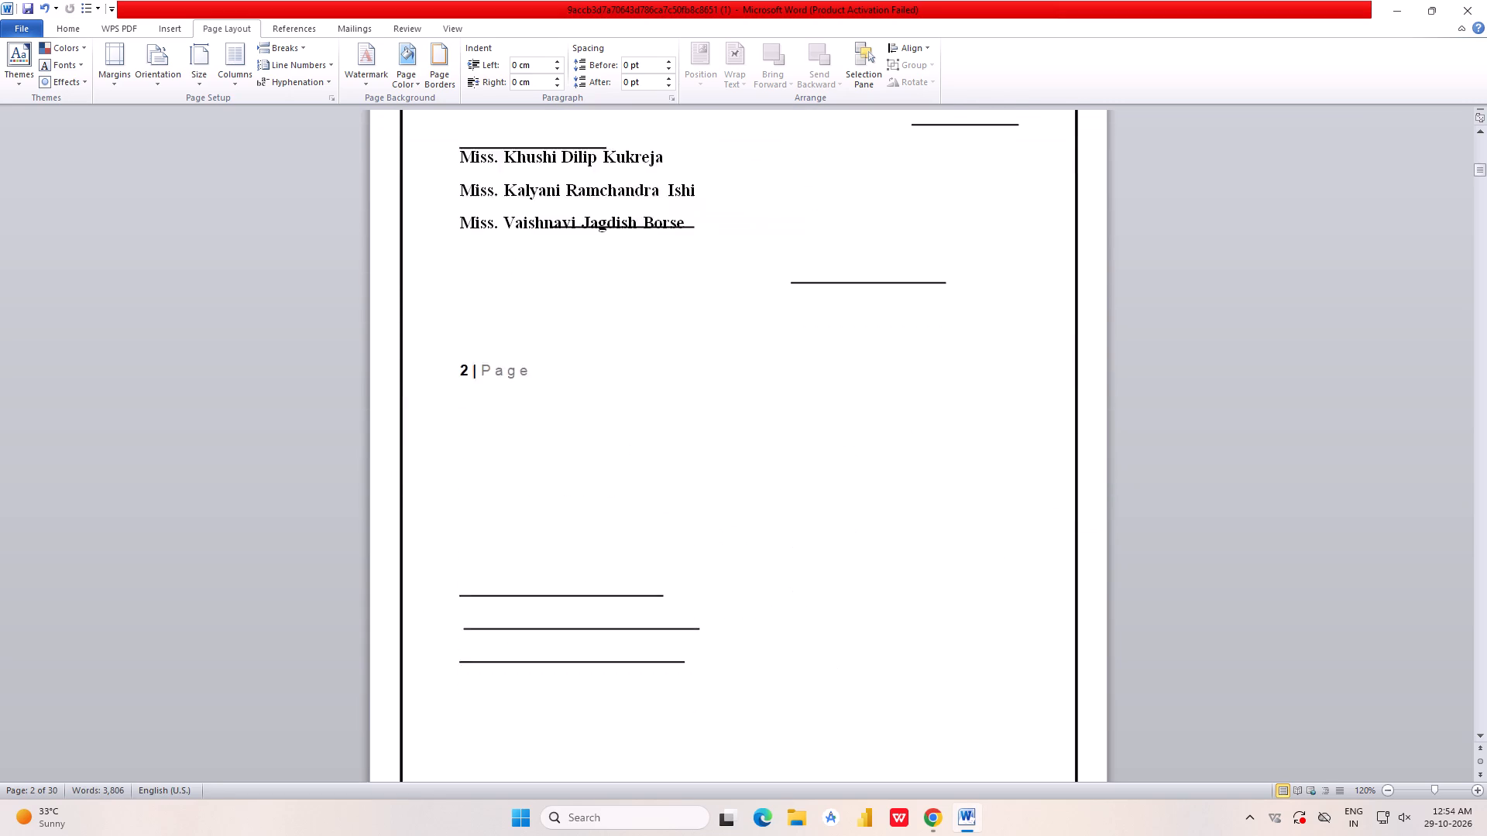
scroll(614, 731, down, 11)
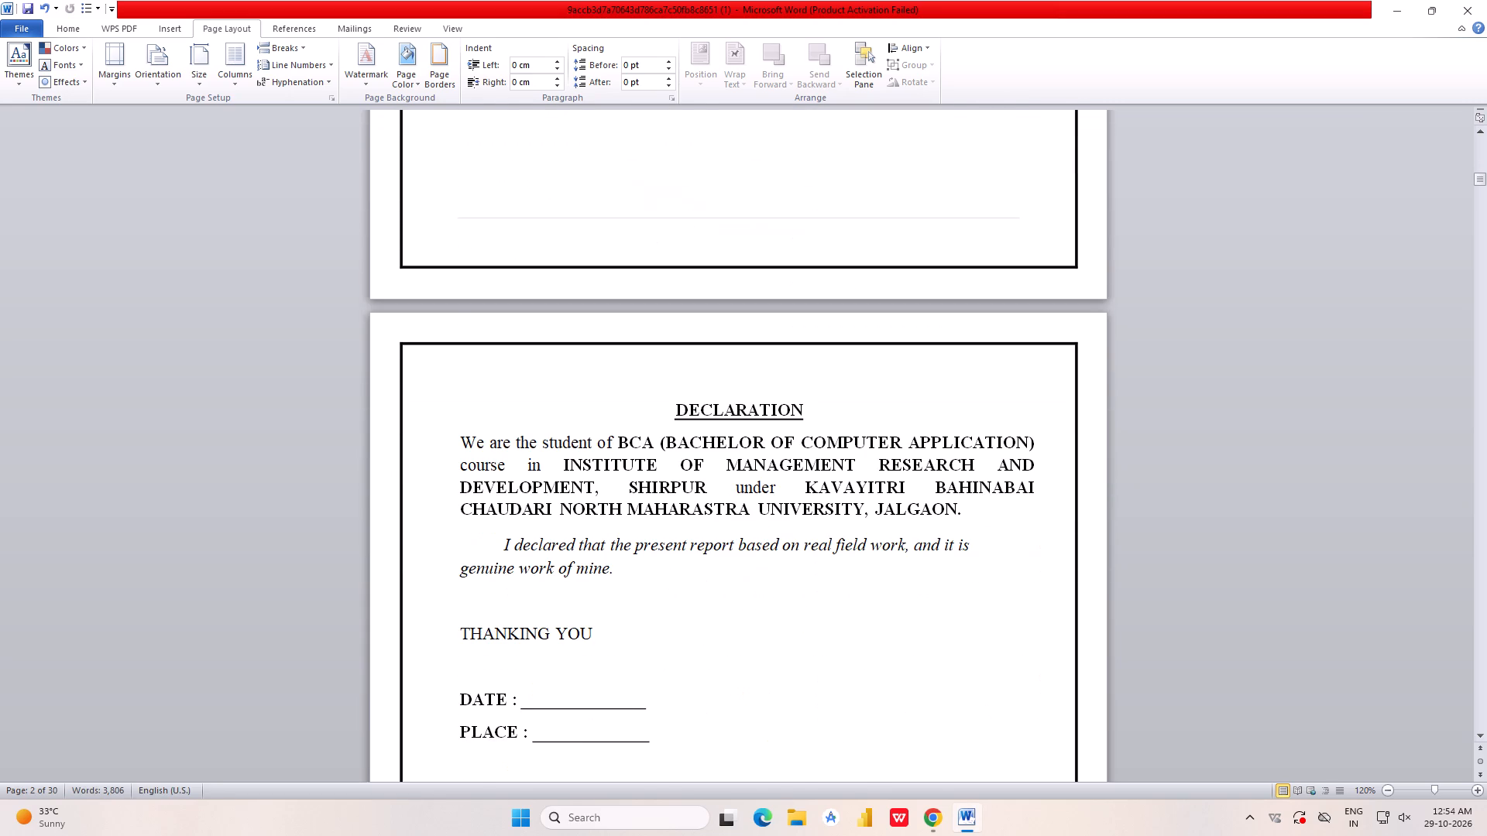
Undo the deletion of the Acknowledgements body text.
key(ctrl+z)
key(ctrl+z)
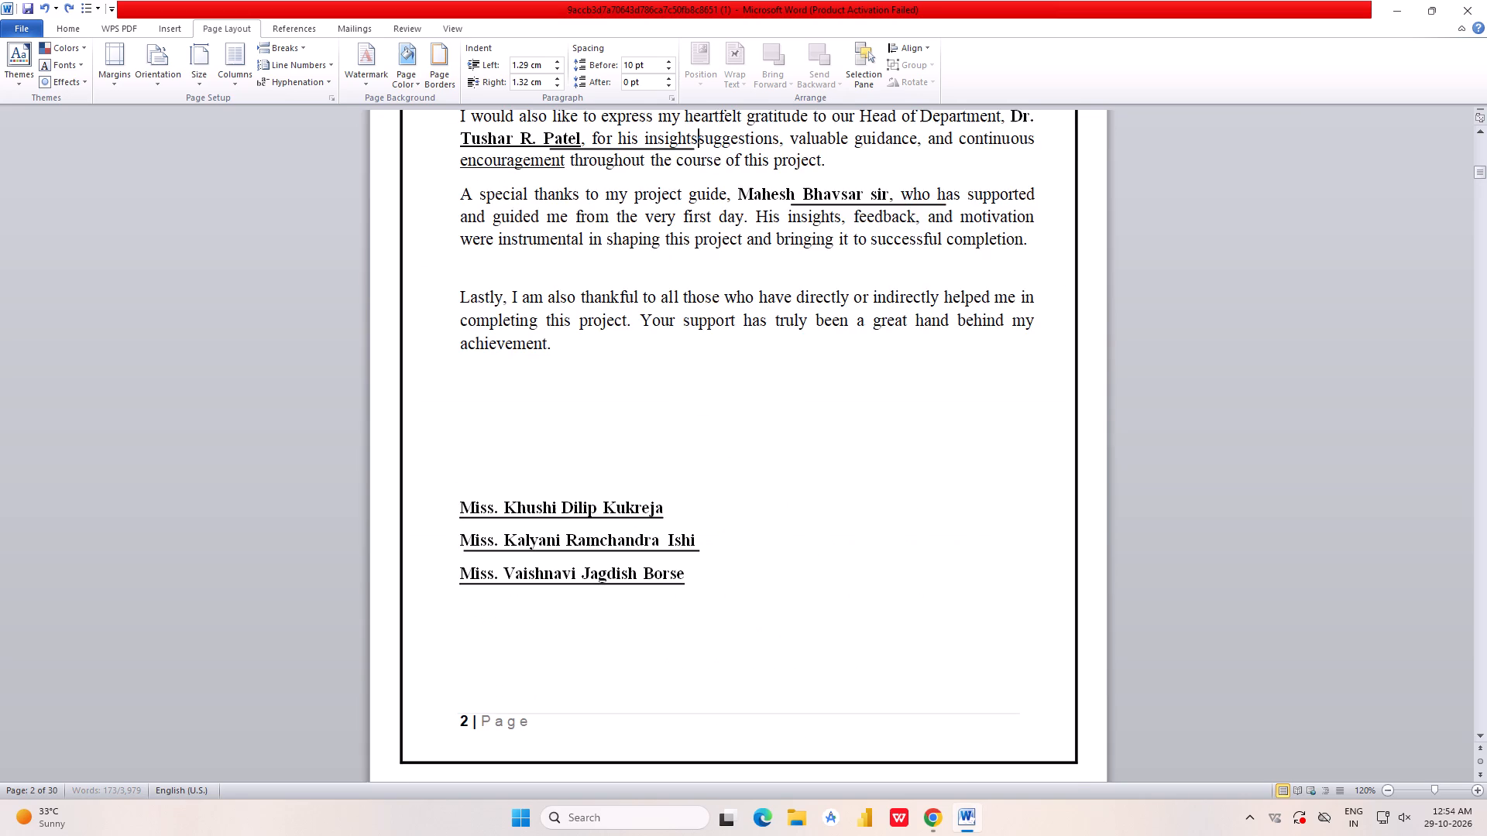
Delete all the Acknowledgements body text again, from "It is with great pleasure" through the closing paragraph ending in "achievement.".
scroll(614, 731, up, 5)
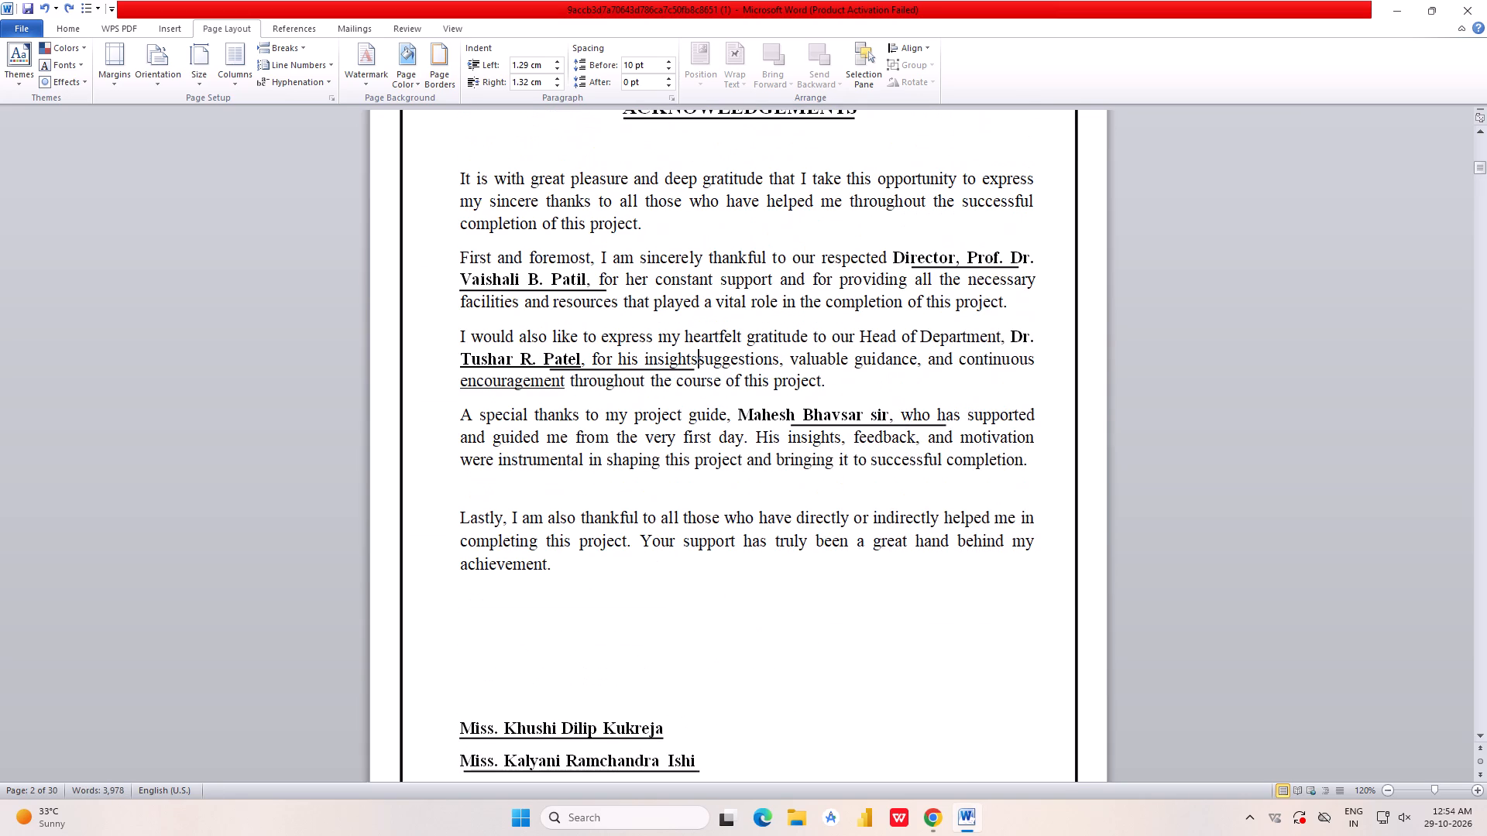
scroll(614, 731, up, 1)
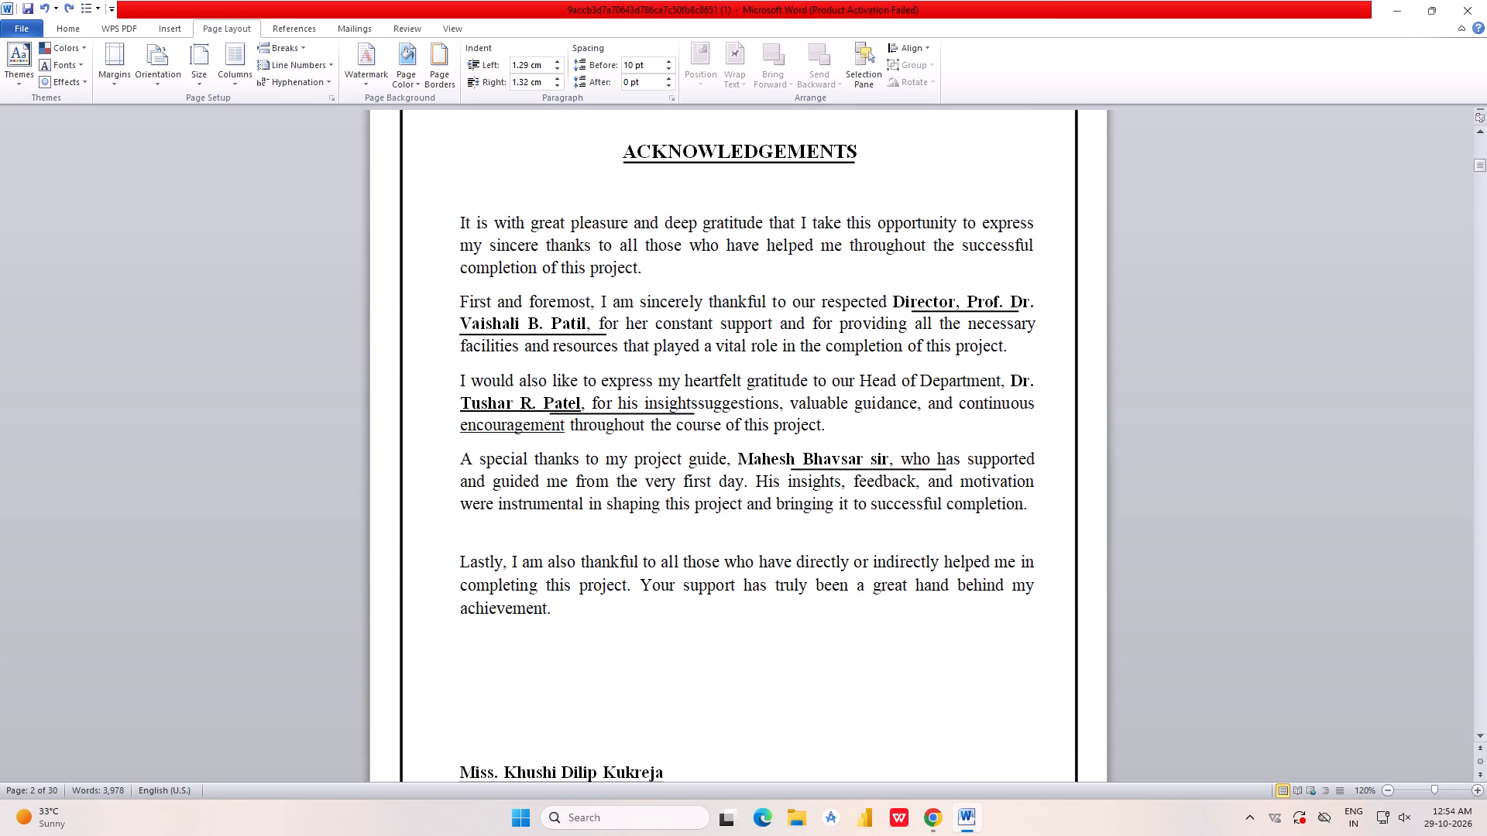
drag(556, 613, 495, 584)
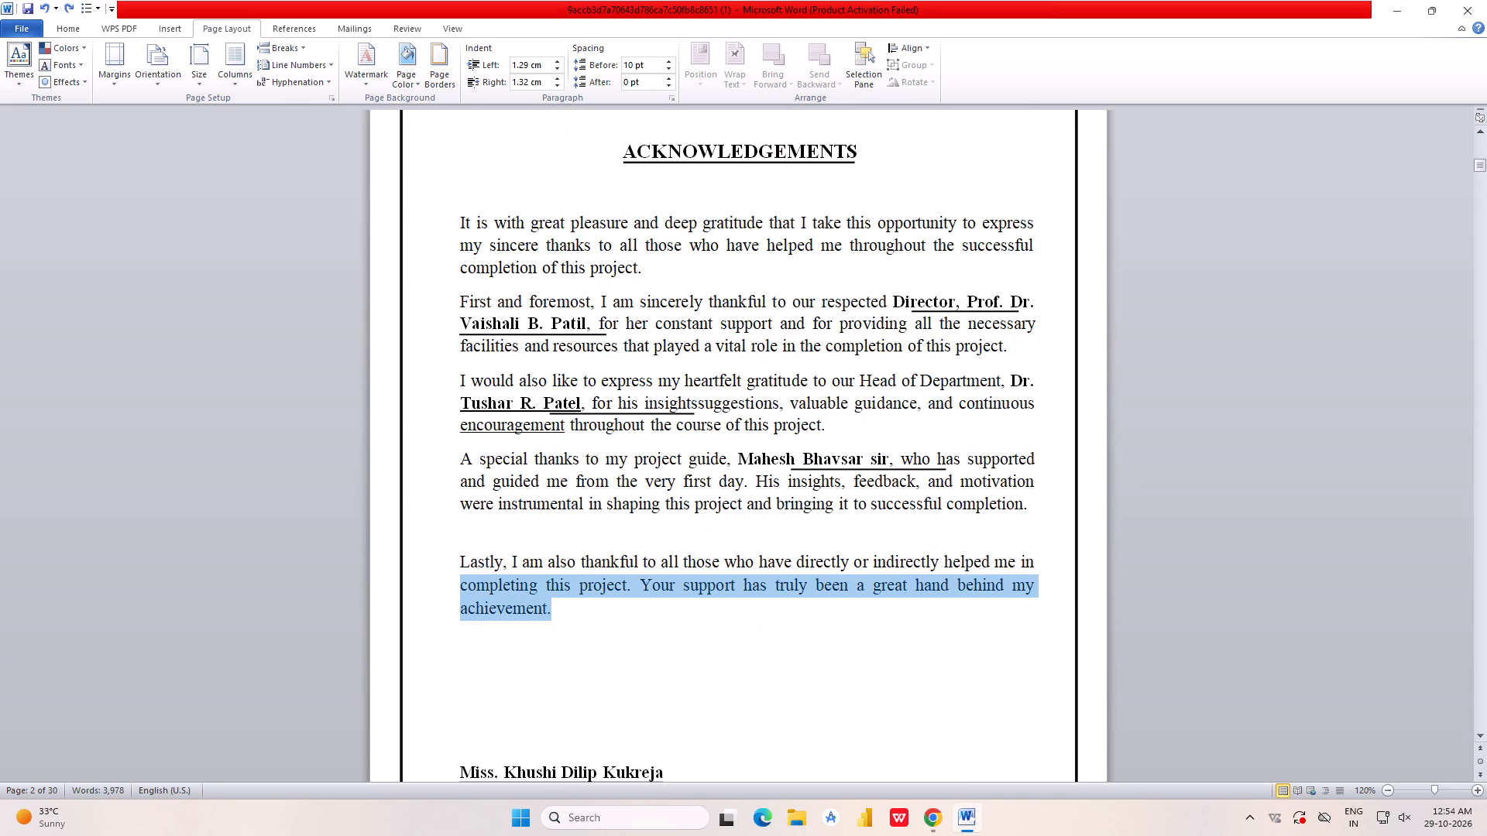
drag(495, 584, 461, 213)
key(BackSpace)
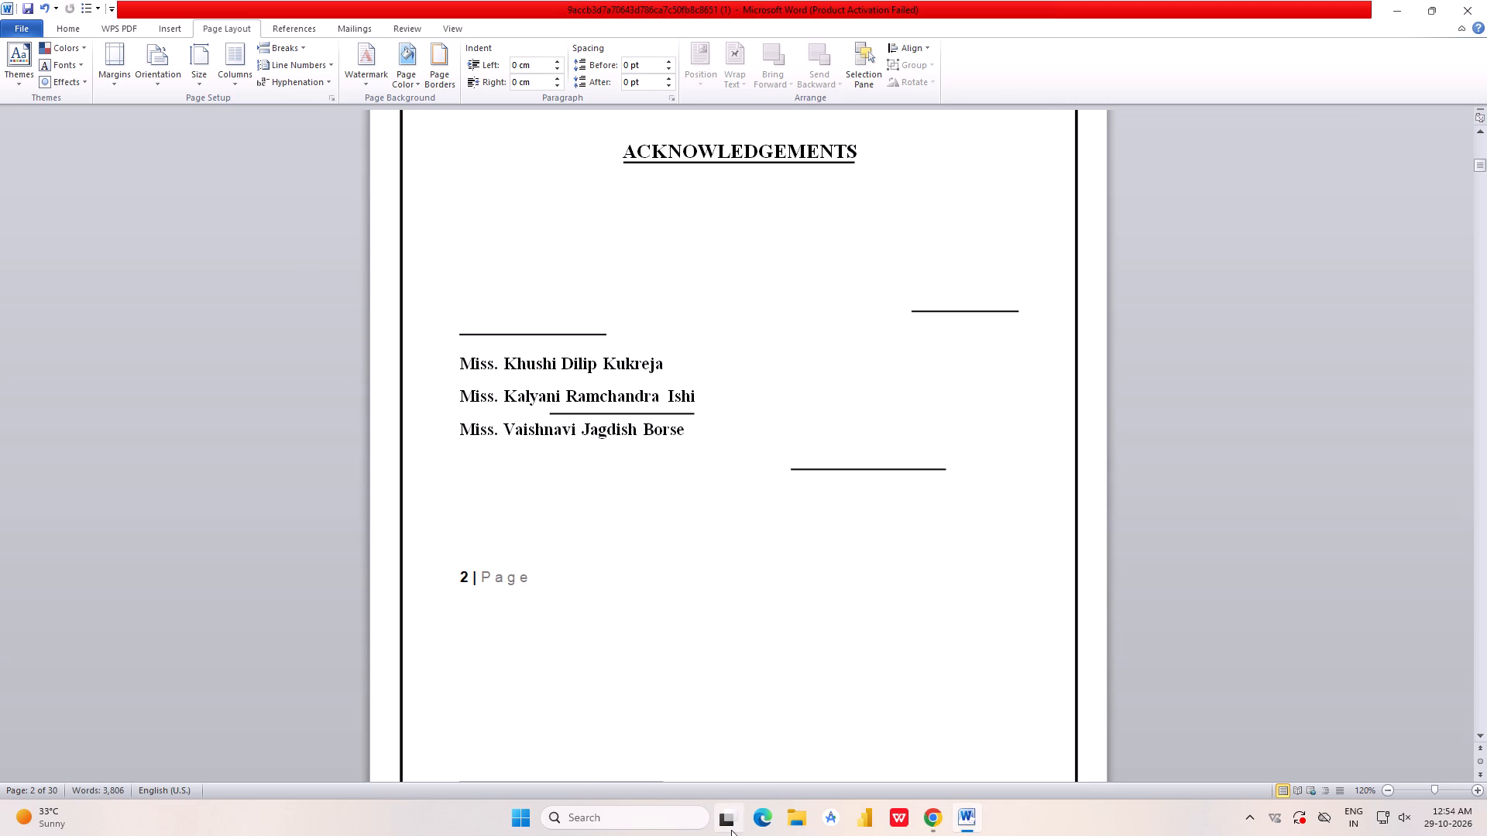
Launch Google Chrome from the recent Windows searches.
click(662, 827)
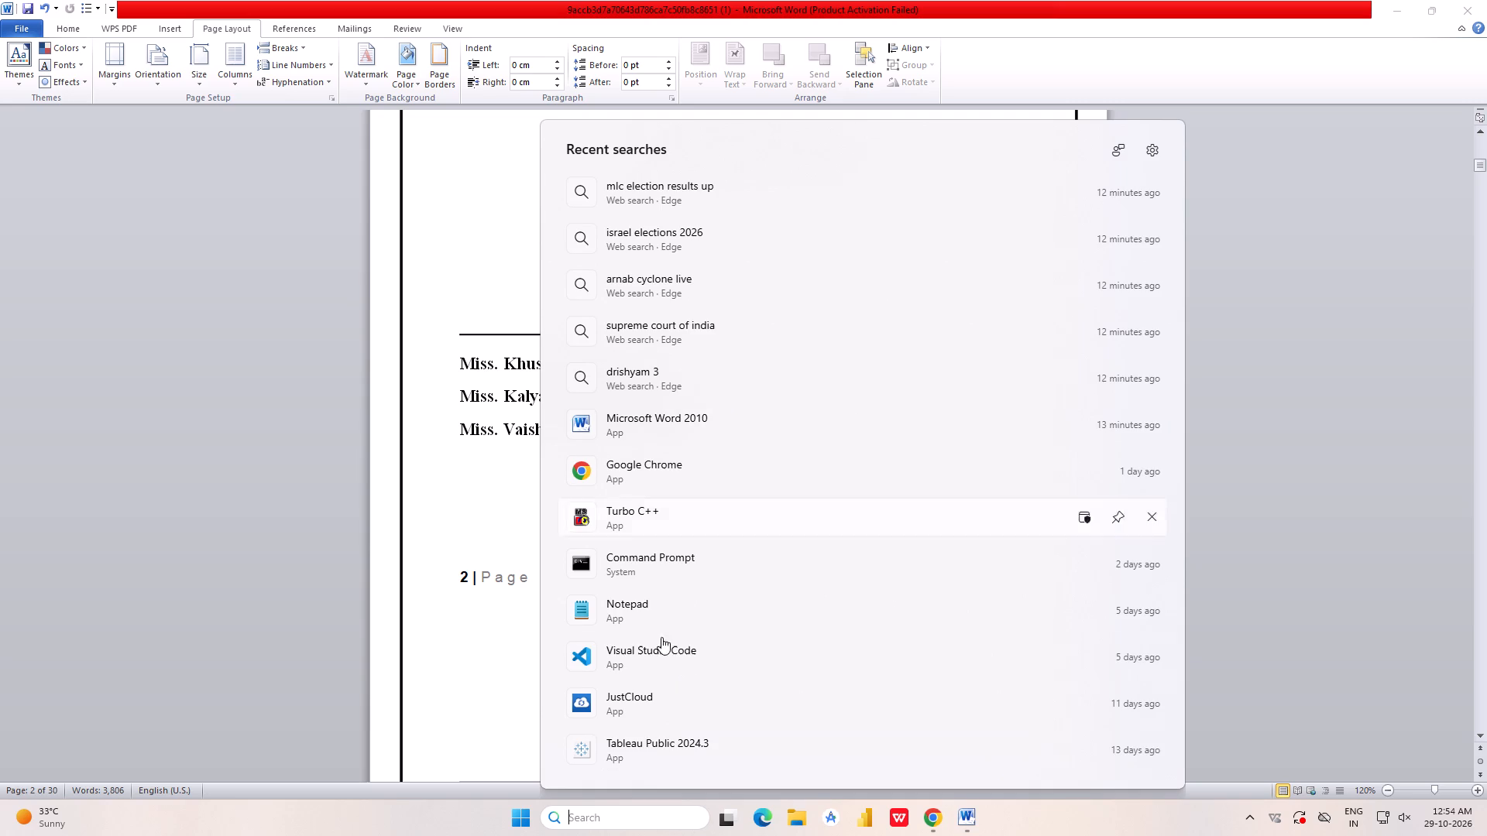
click(674, 492)
click(674, 477)
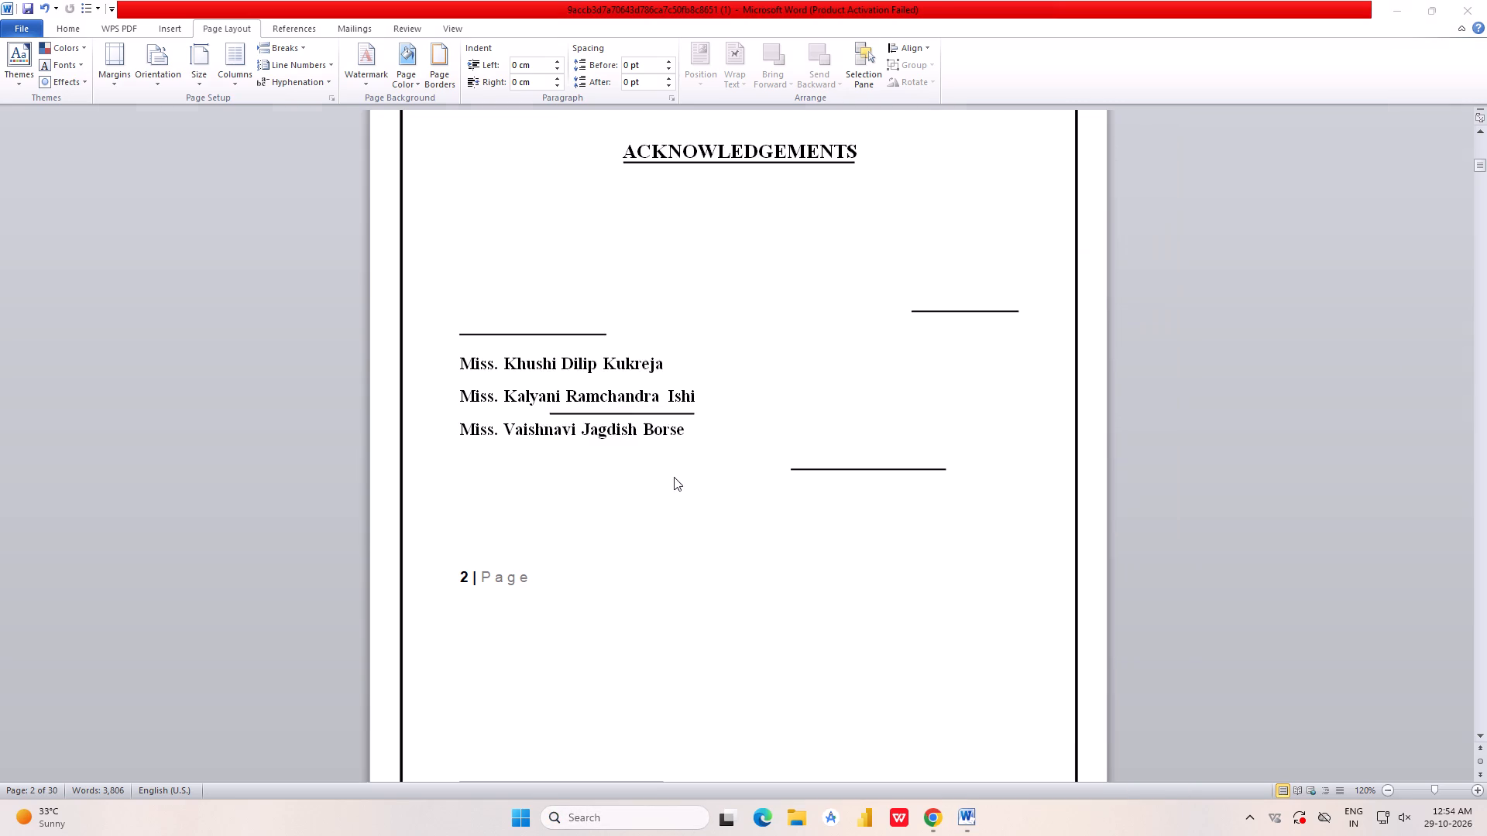
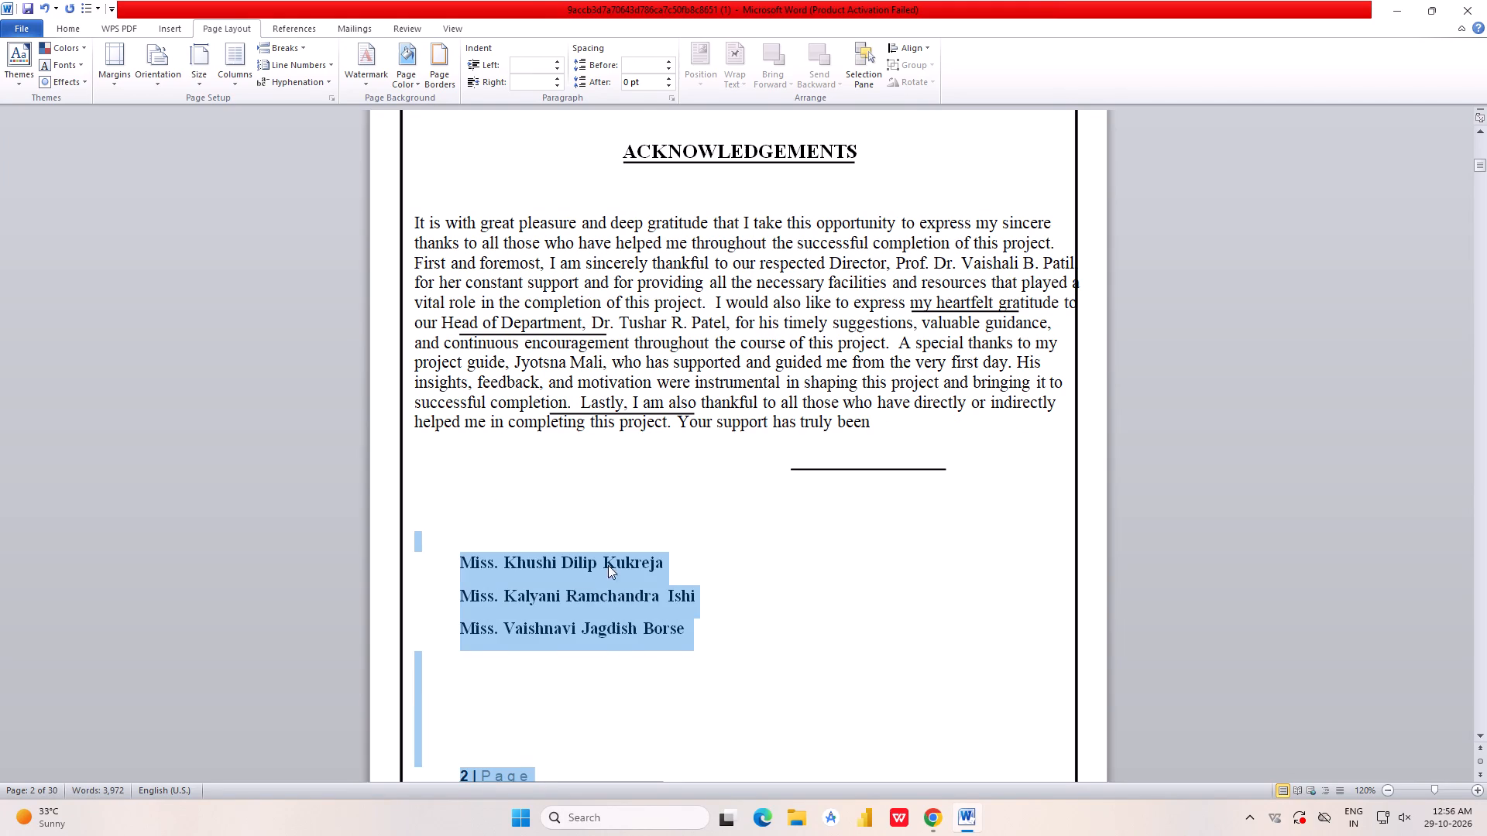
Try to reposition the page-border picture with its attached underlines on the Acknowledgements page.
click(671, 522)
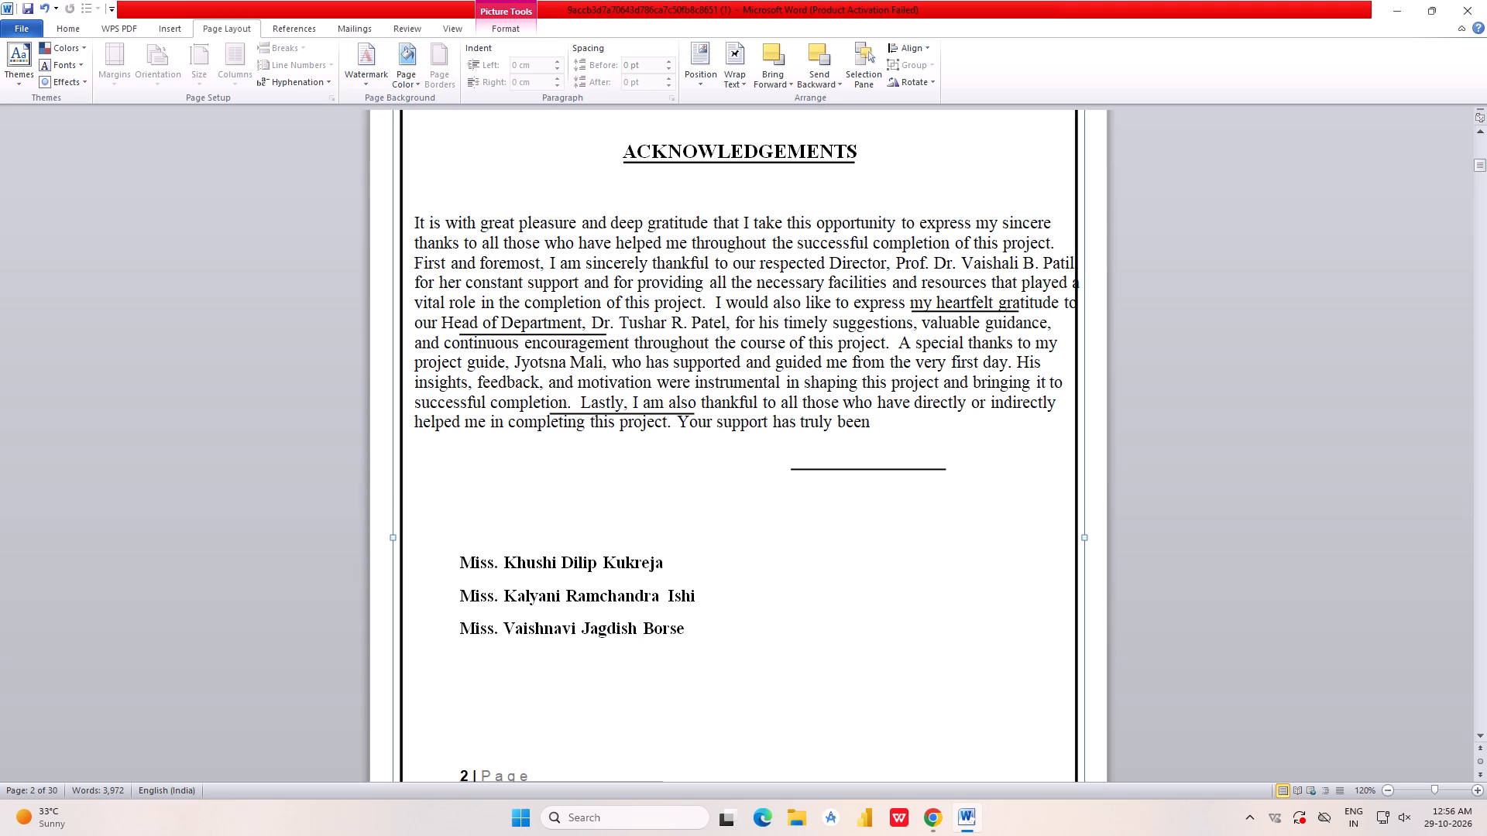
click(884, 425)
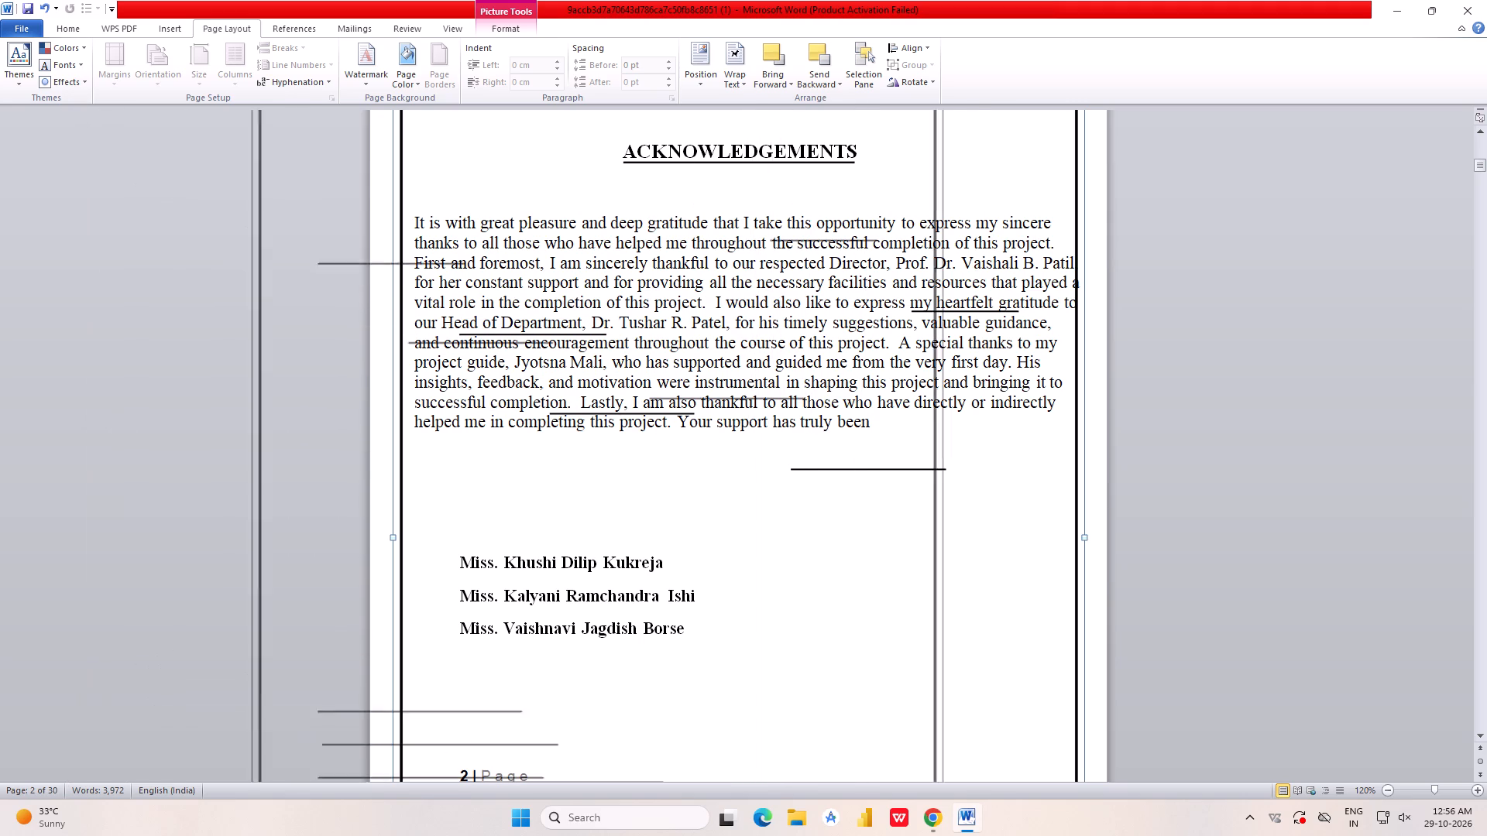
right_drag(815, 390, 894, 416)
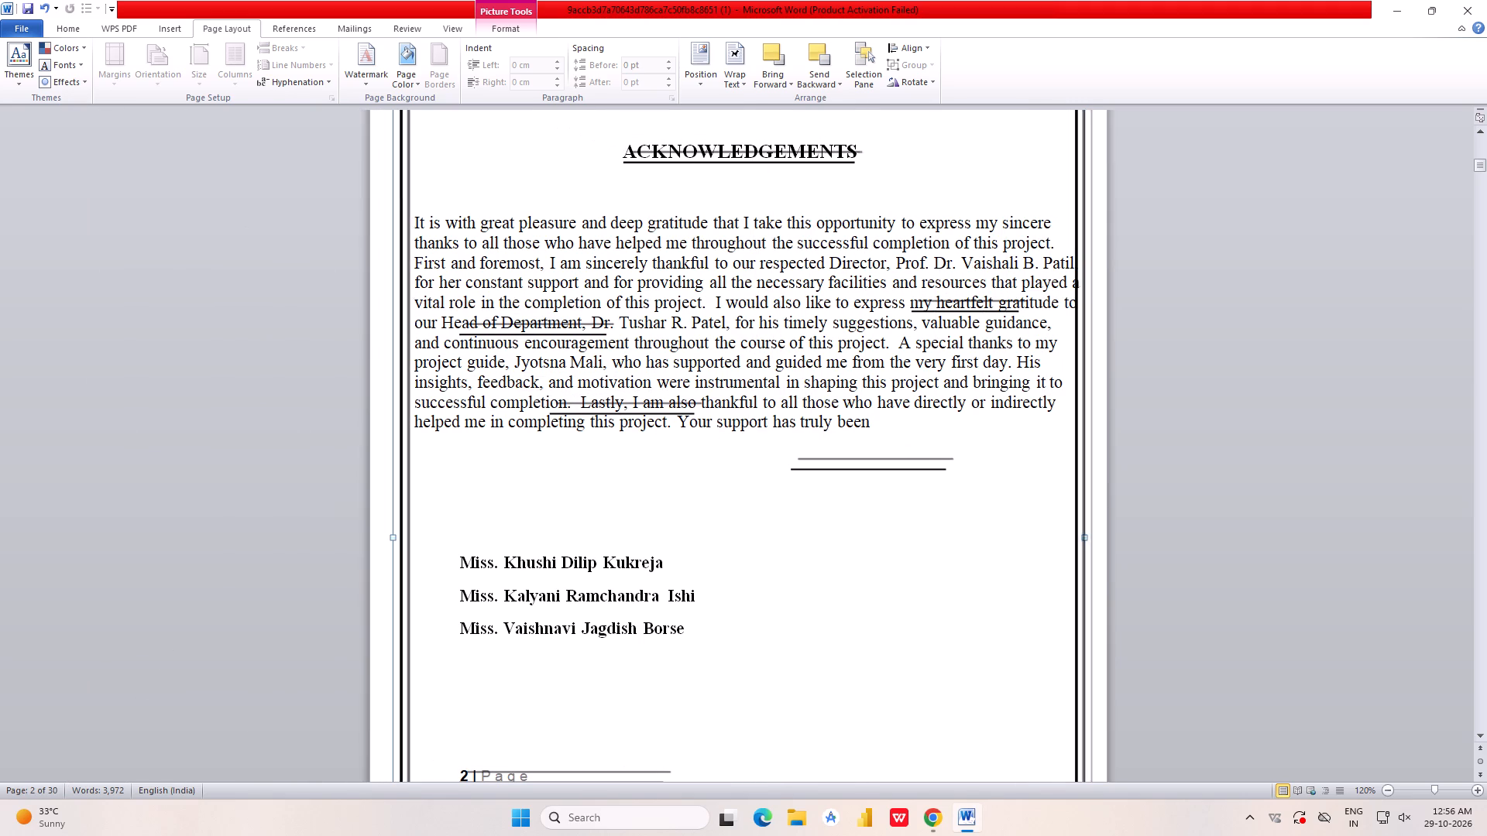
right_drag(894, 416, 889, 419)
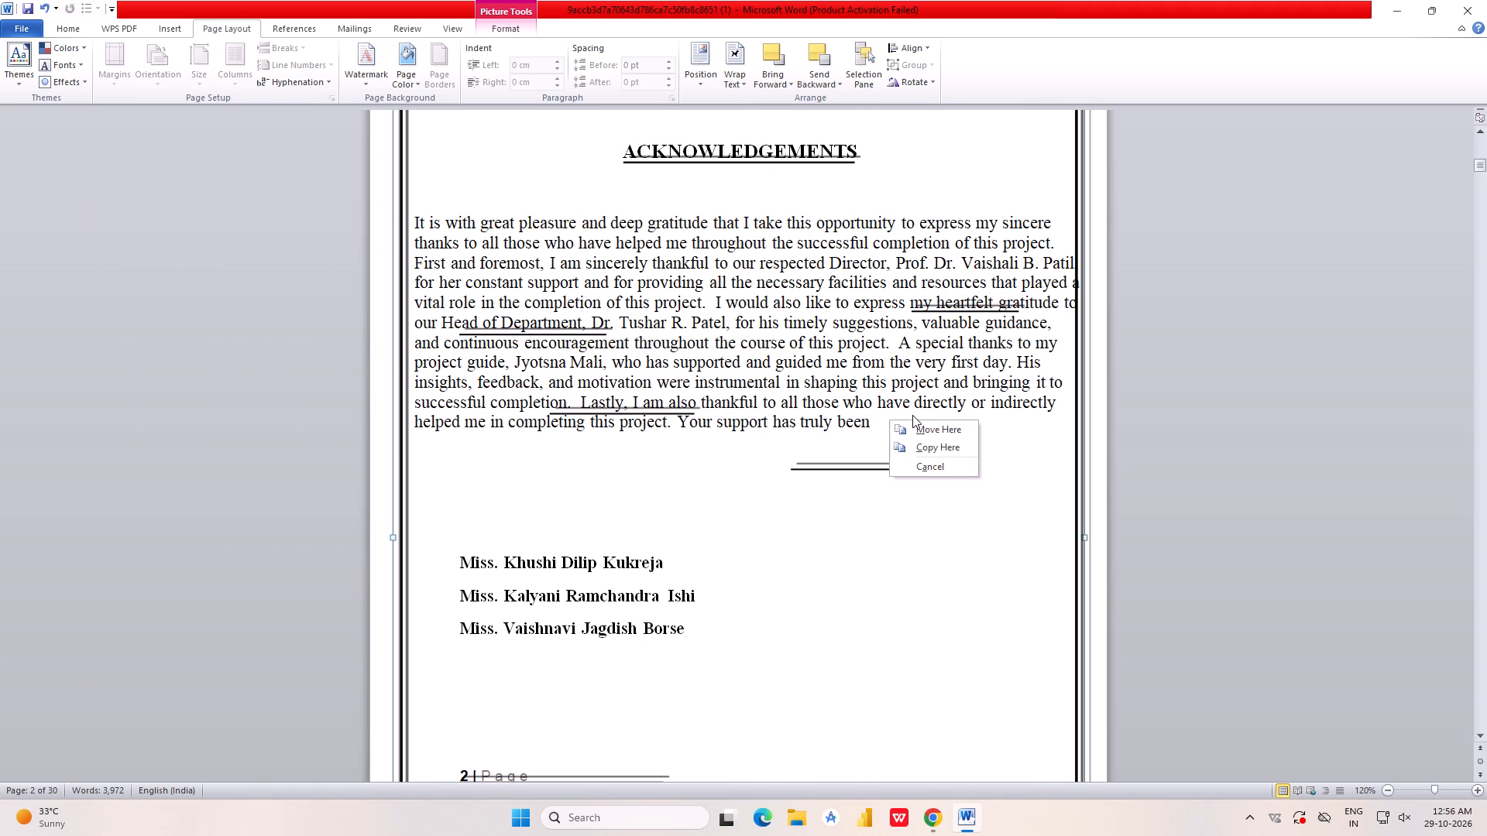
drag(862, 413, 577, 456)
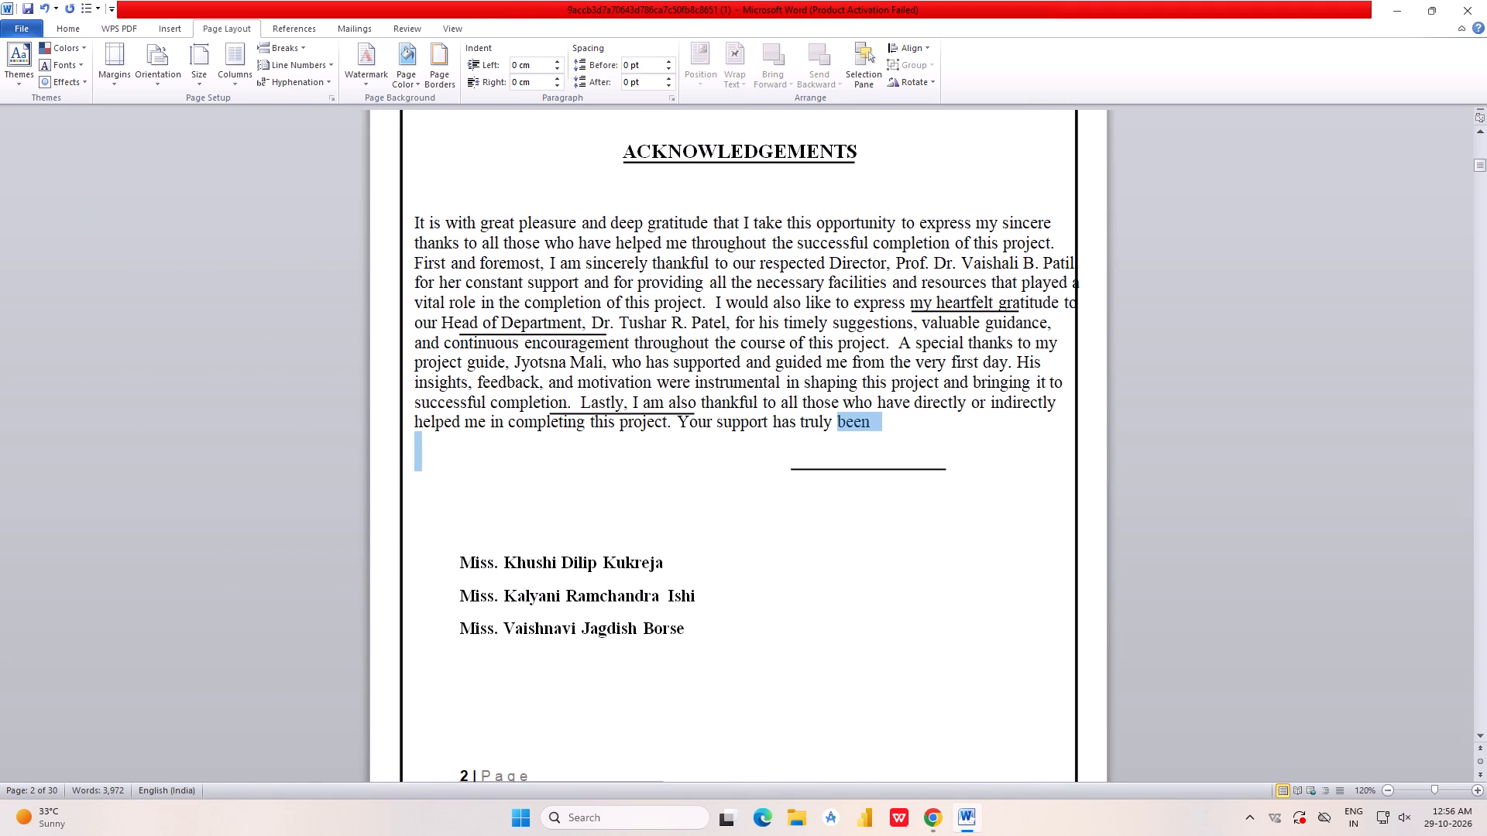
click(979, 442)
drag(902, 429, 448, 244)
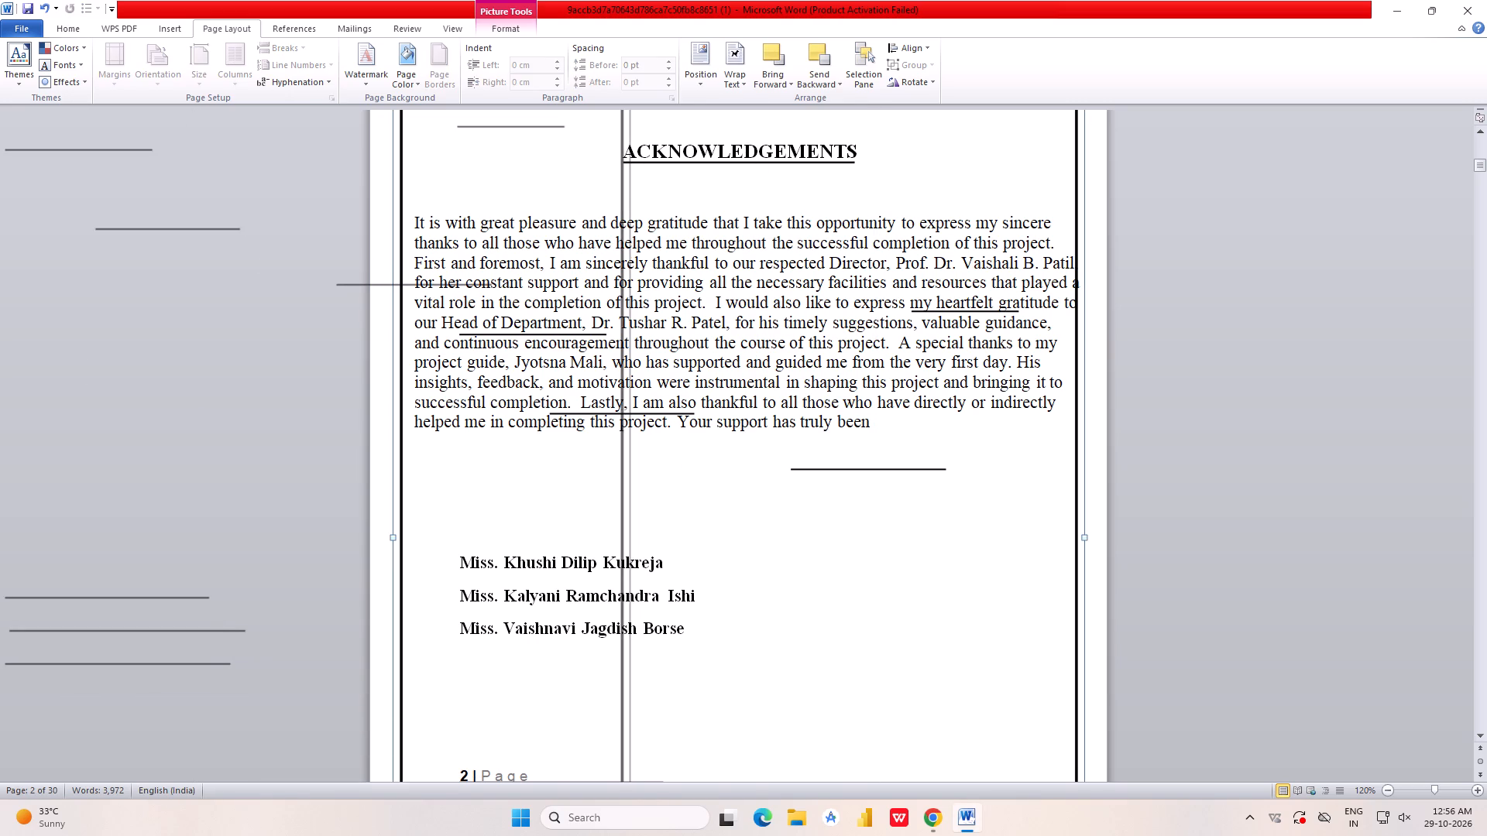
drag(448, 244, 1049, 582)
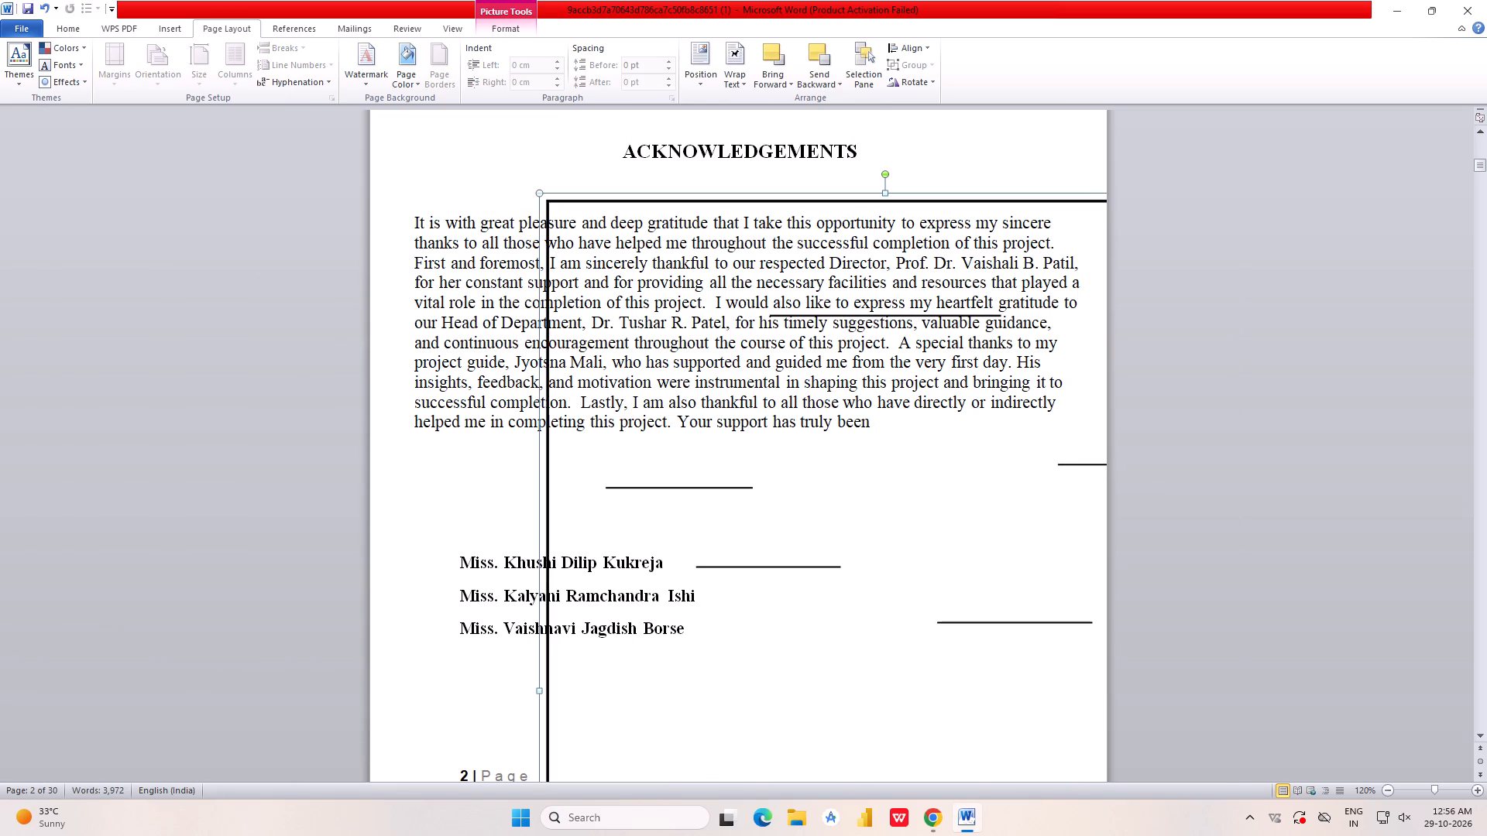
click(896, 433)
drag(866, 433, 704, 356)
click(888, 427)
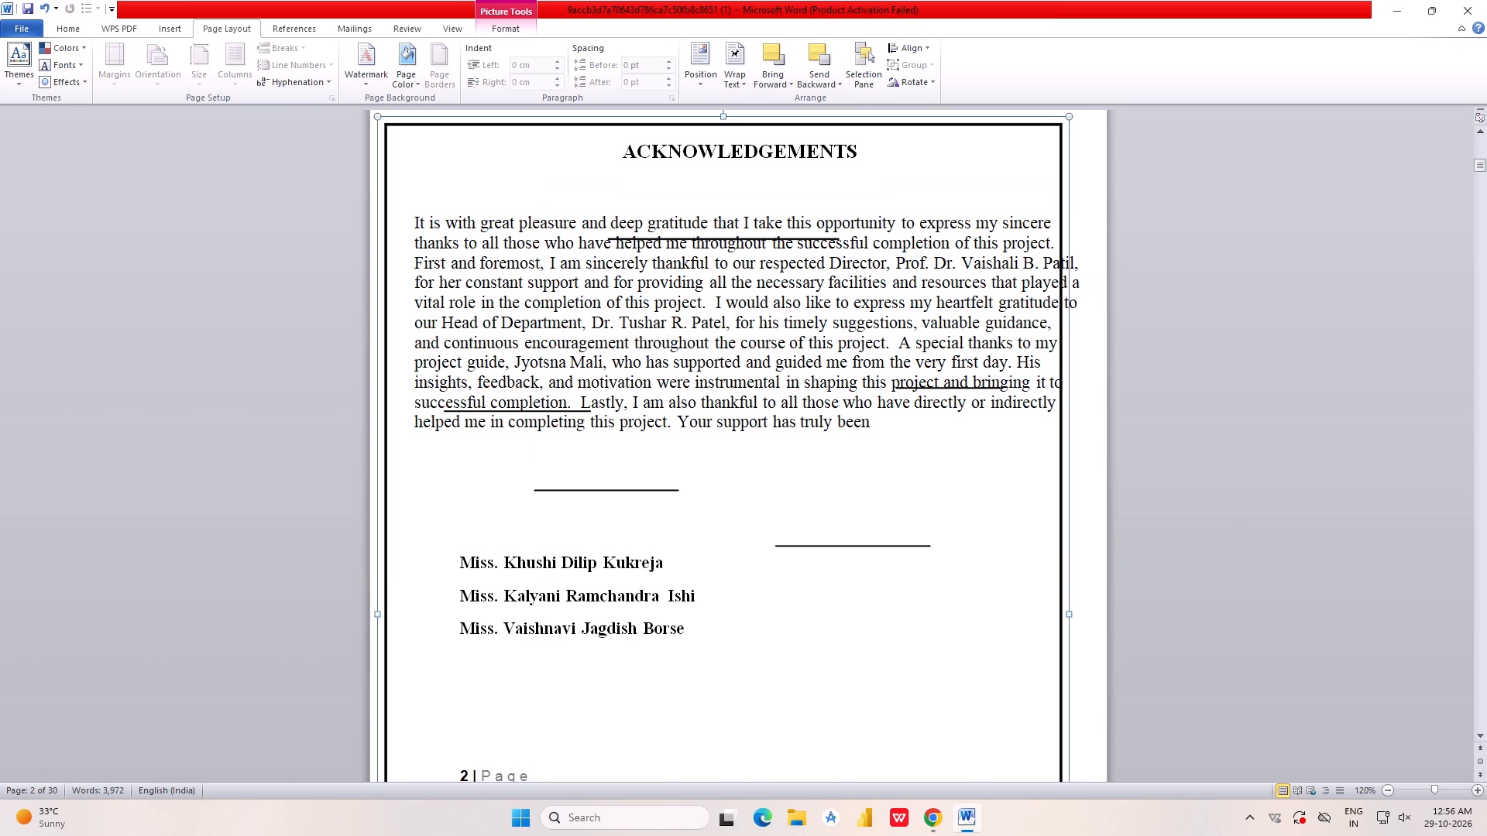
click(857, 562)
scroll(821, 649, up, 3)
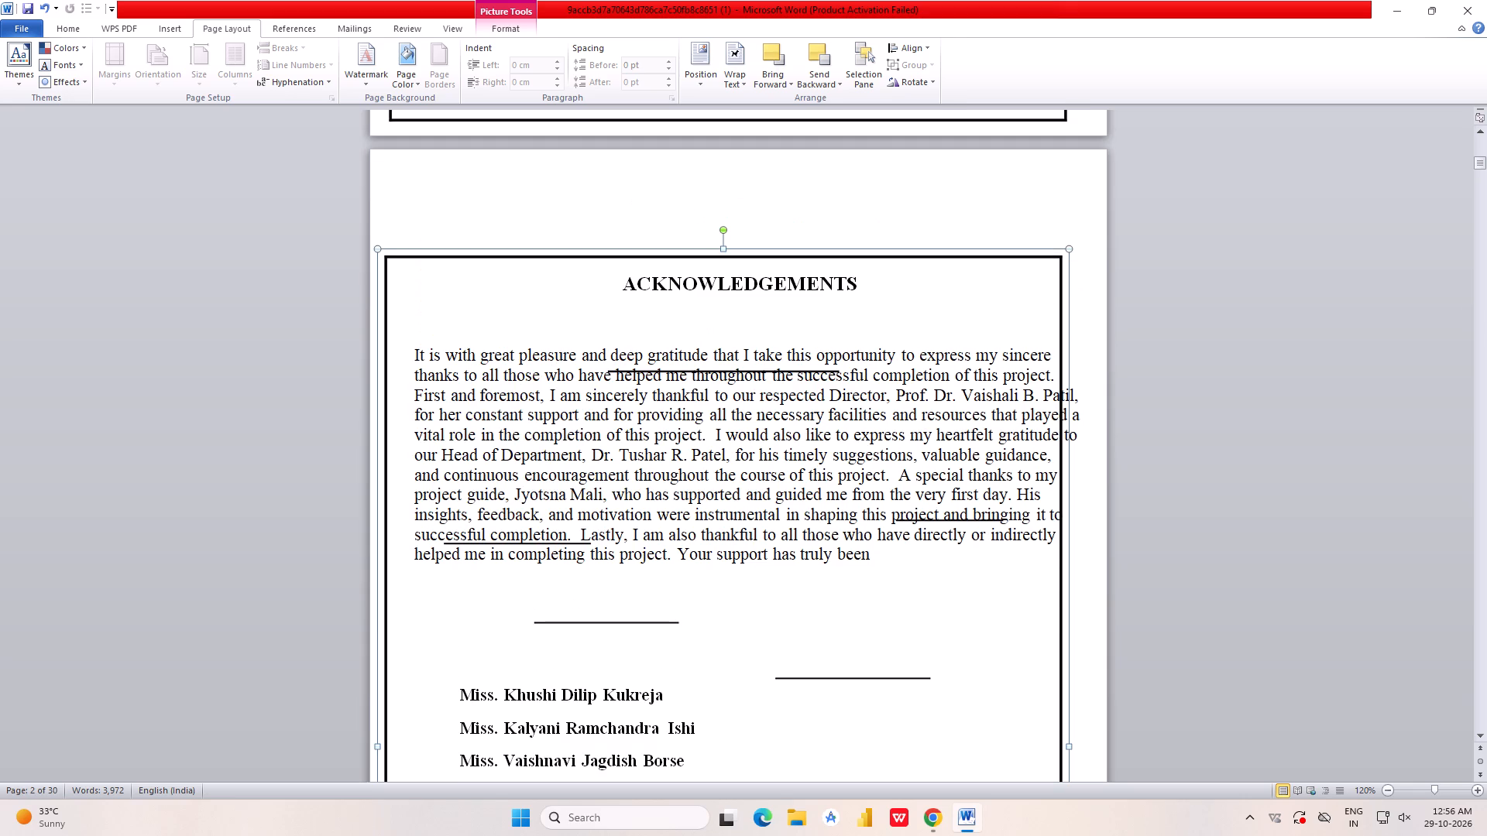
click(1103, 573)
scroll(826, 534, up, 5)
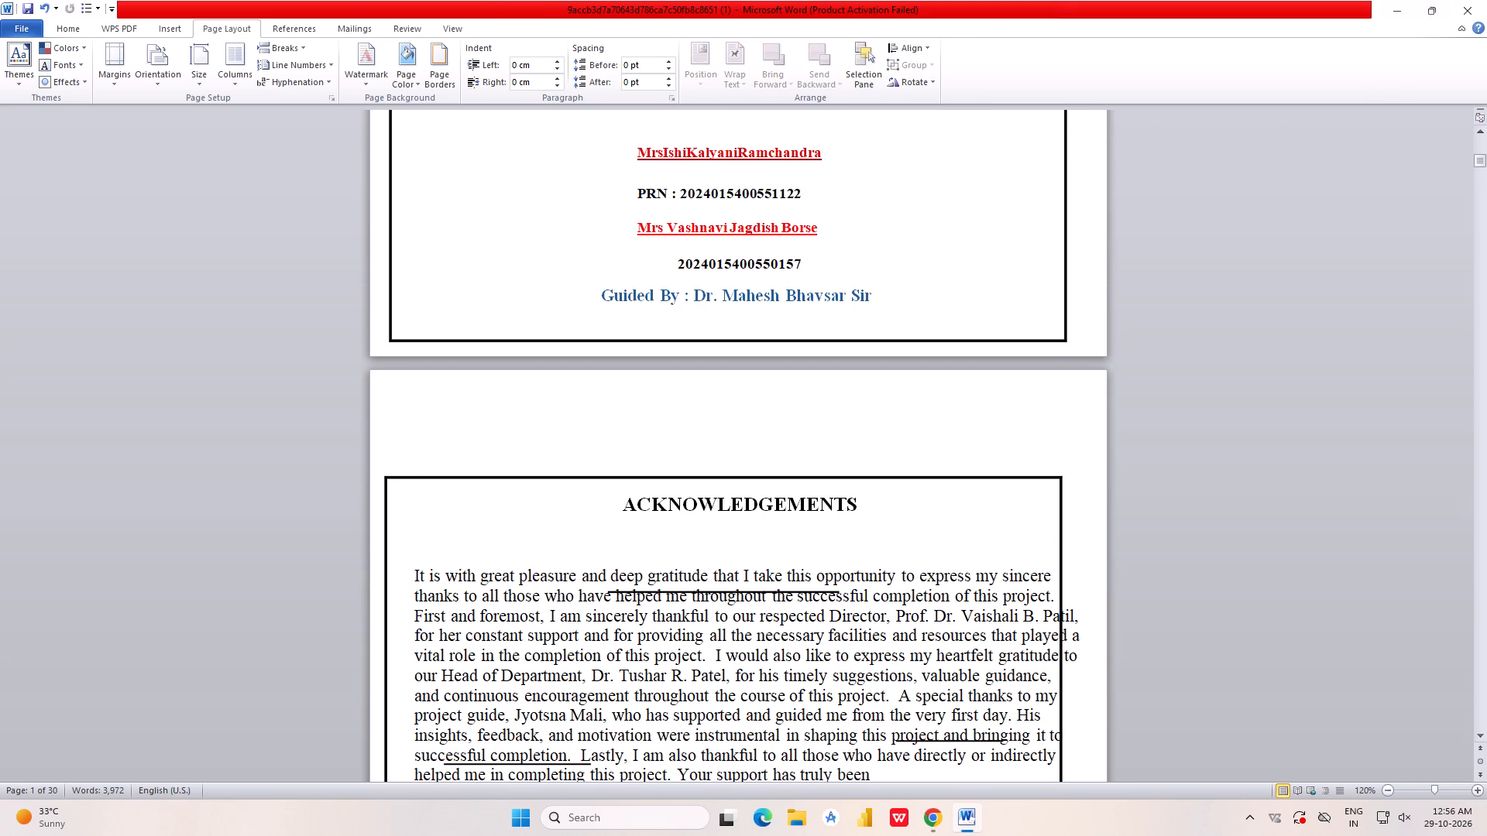
Cut the border picture with its attached underlines from the Acknowledgements page.
drag(702, 553, 772, 519)
right_click(772, 519)
right_click(785, 439)
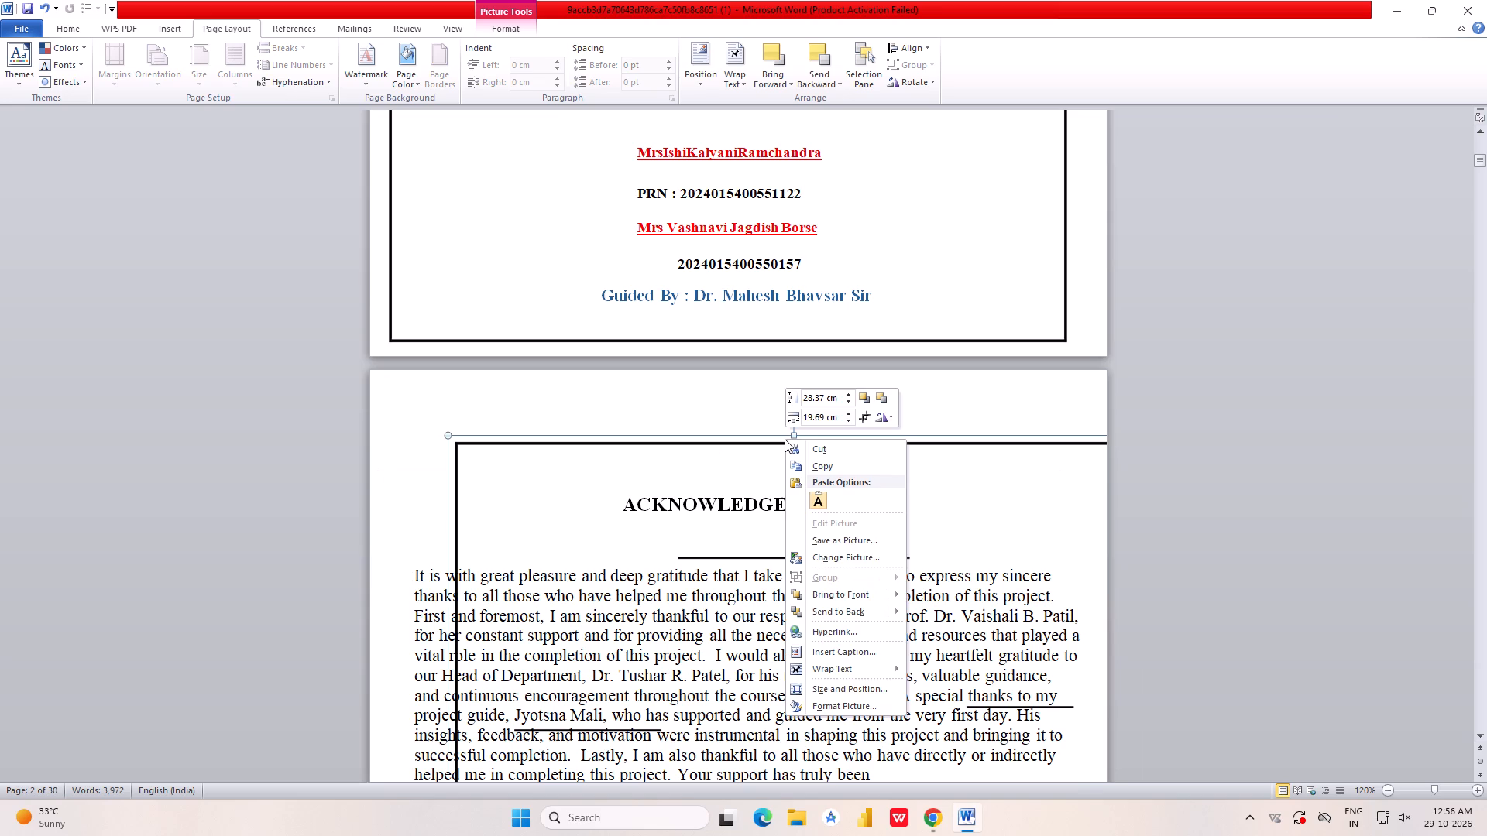
click(798, 446)
Underline the three student names below the Acknowledgements text.
scroll(781, 488, down, 5)
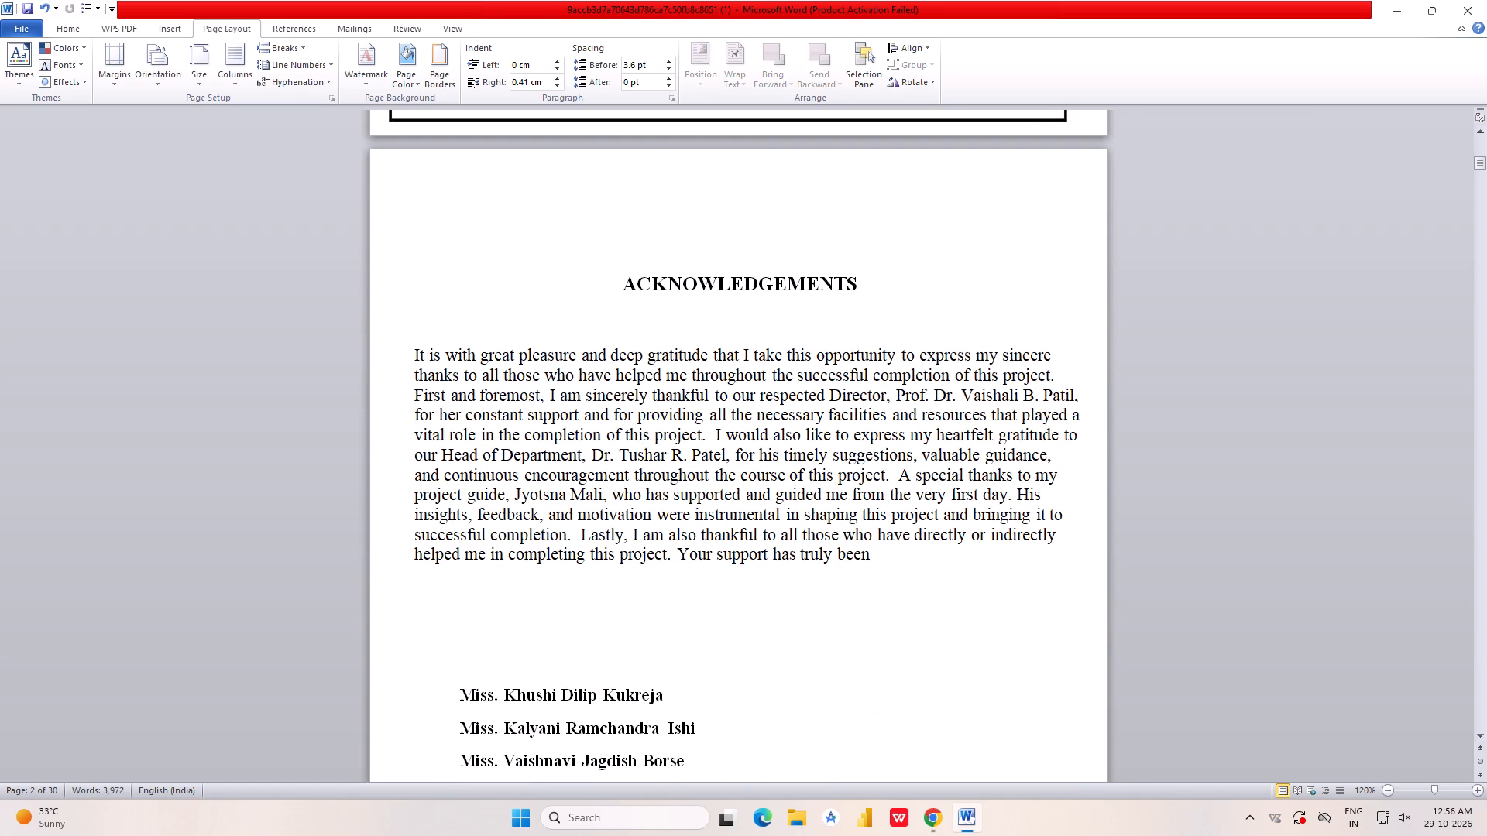
scroll(670, 500, up, 1)
scroll(670, 500, down, 1)
scroll(450, 742, down, 2)
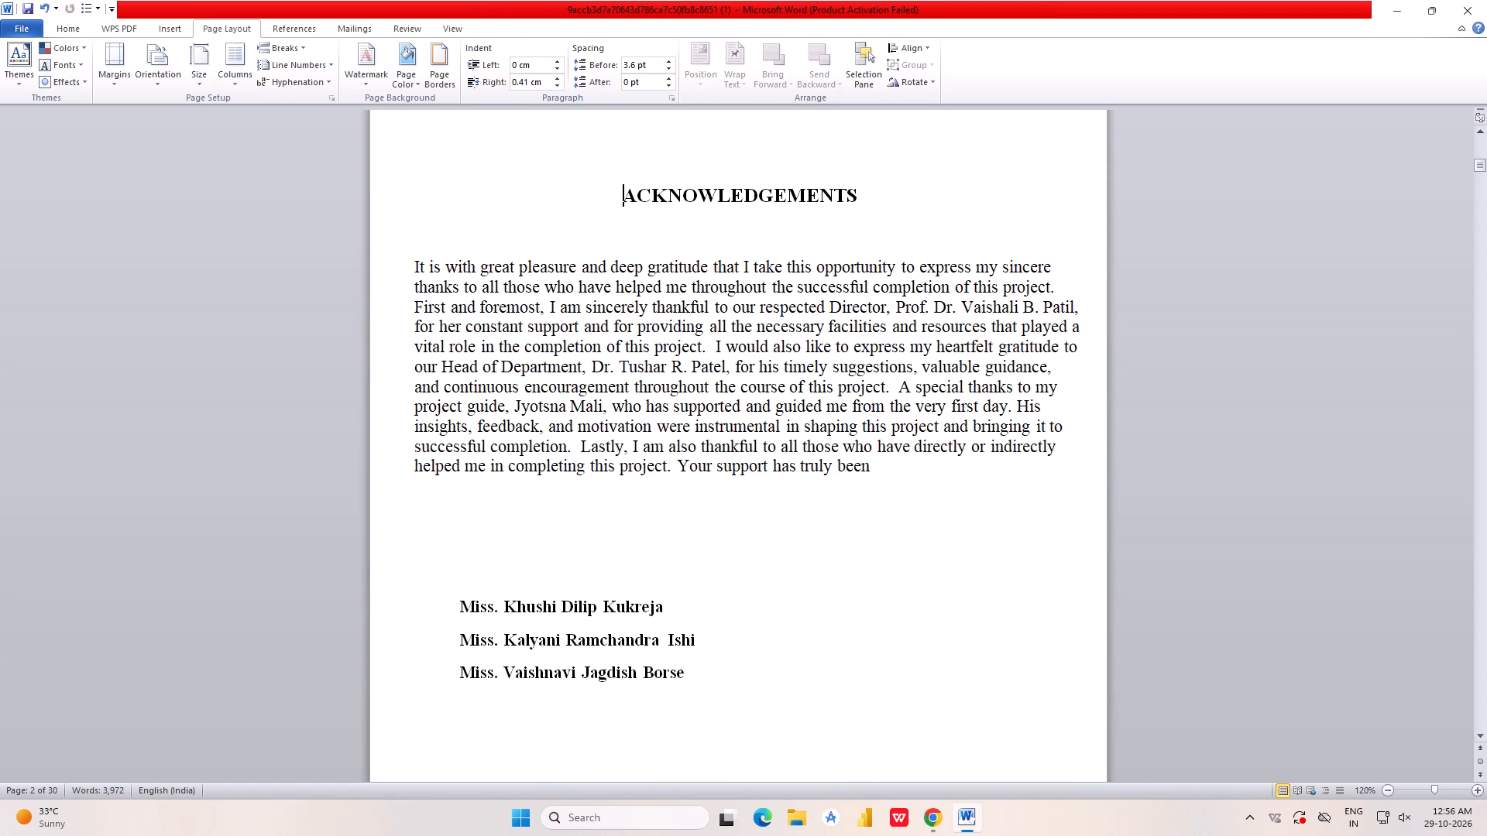
drag(452, 615, 597, 723)
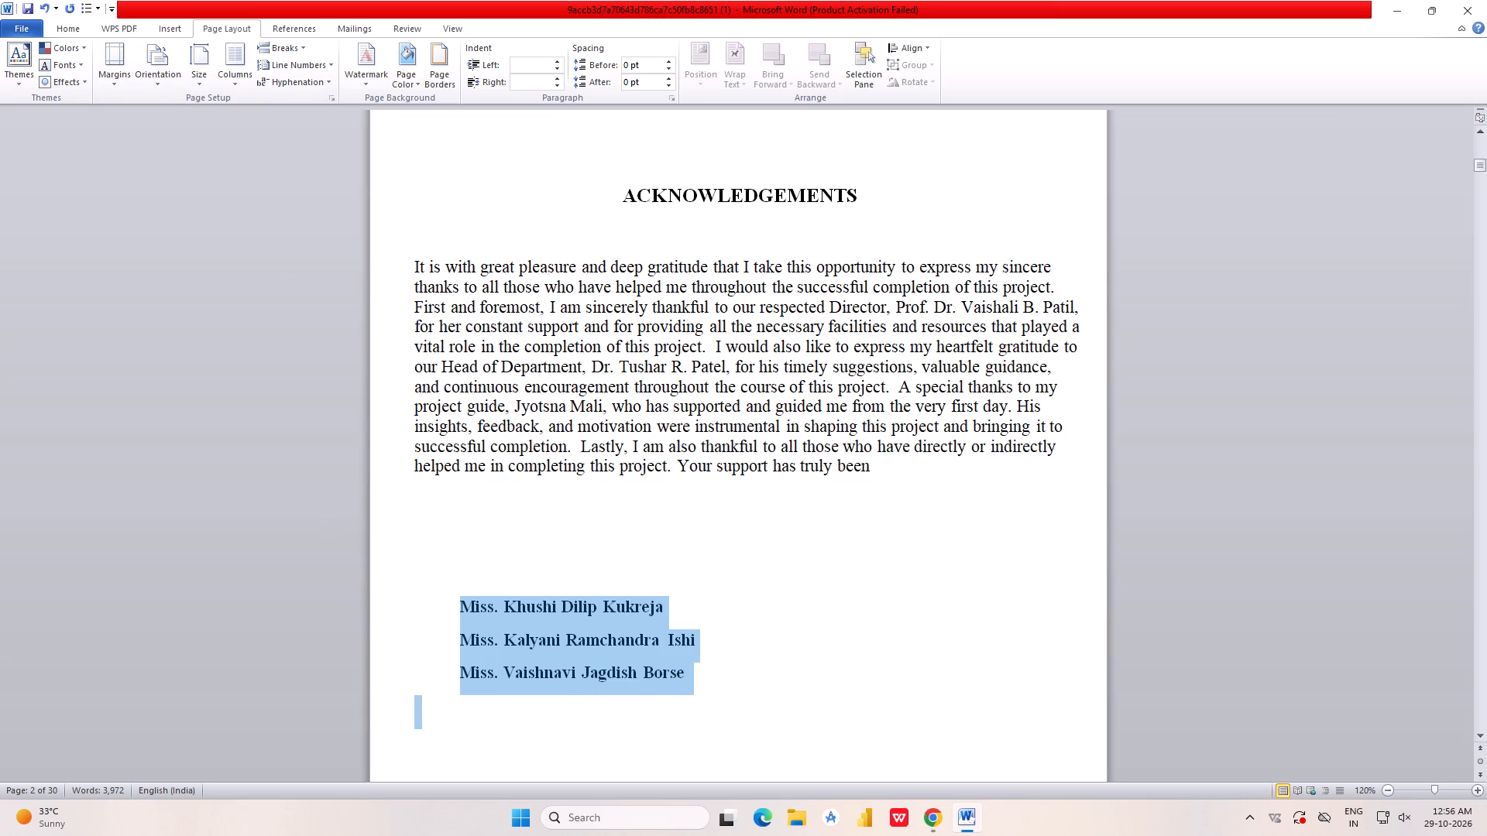
right_click(483, 638)
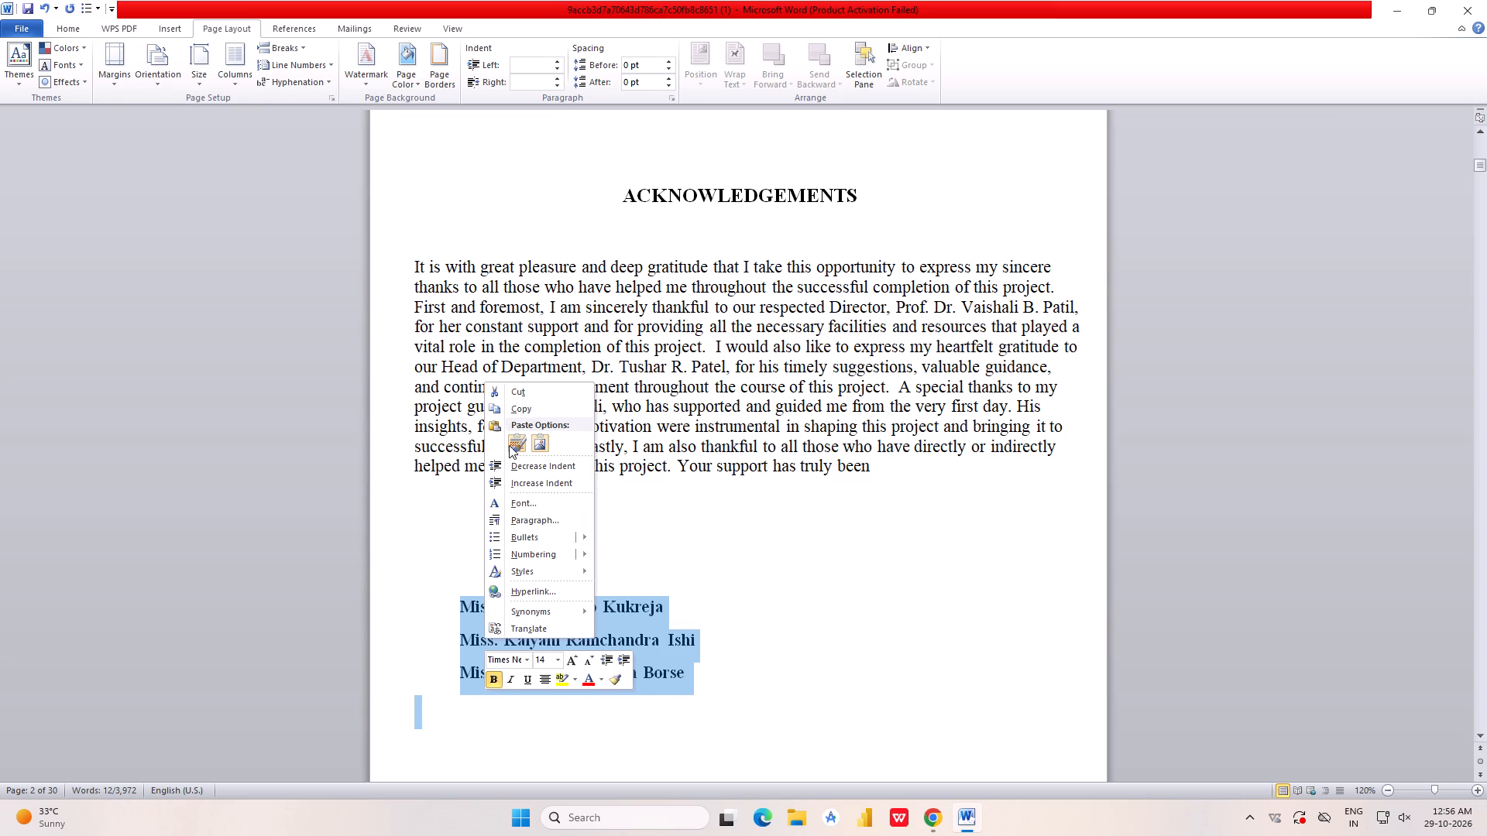
click(520, 679)
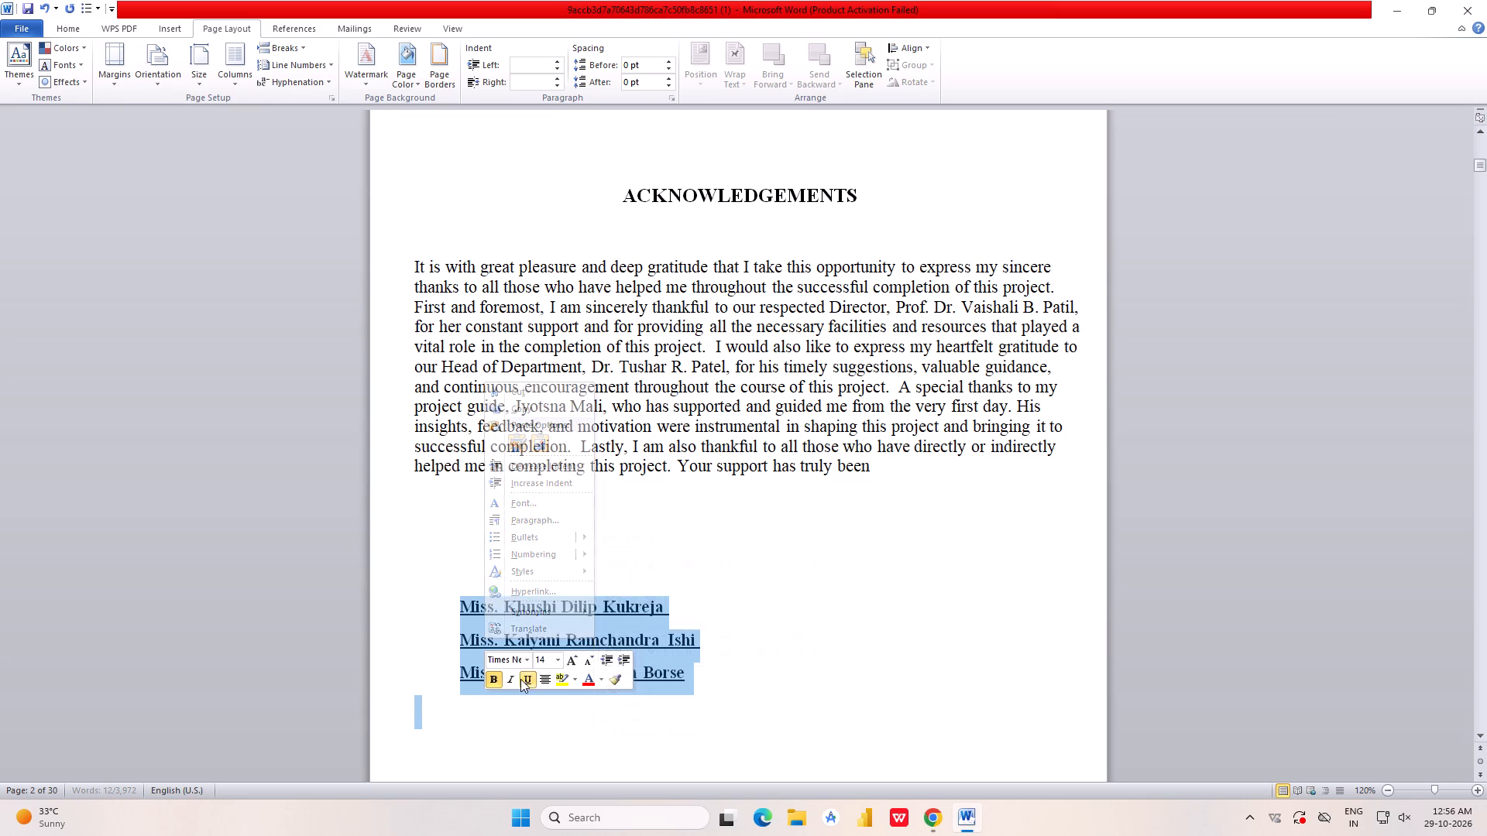
click(525, 726)
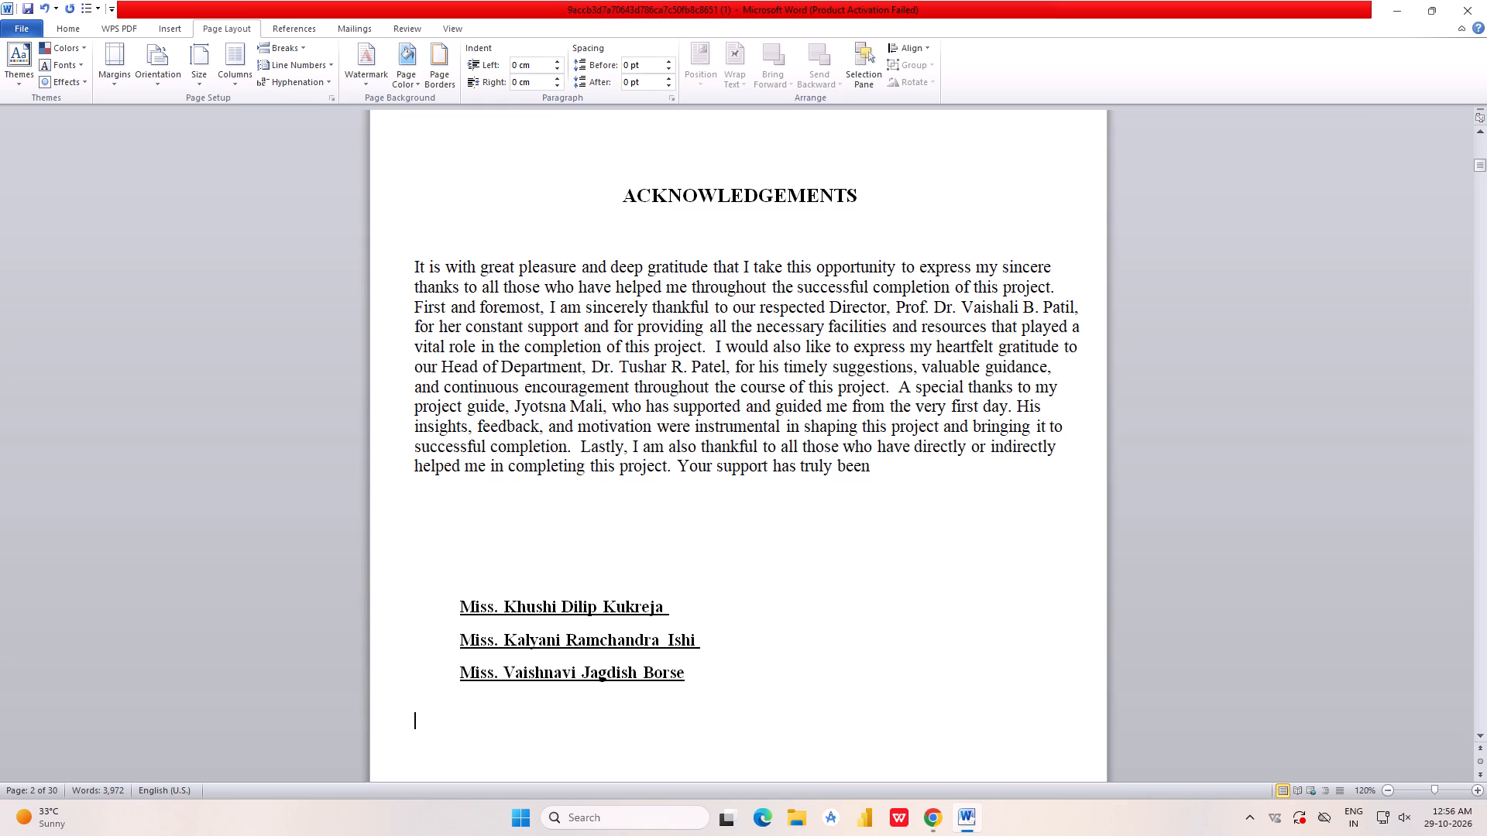
Underline the ACKNOWLEDGEMENTS heading.
drag(616, 202, 772, 202)
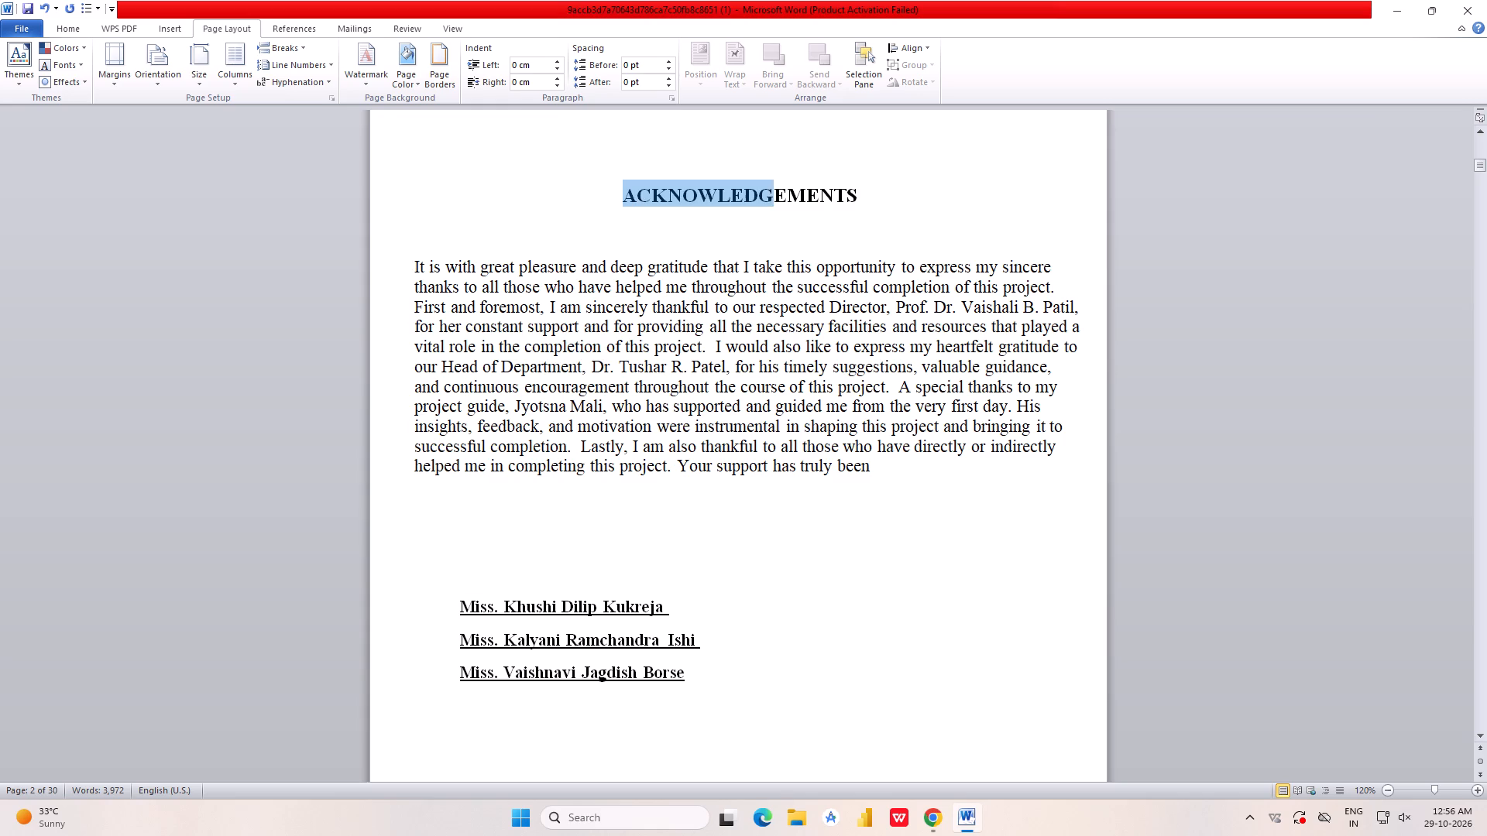
drag(772, 202, 864, 192)
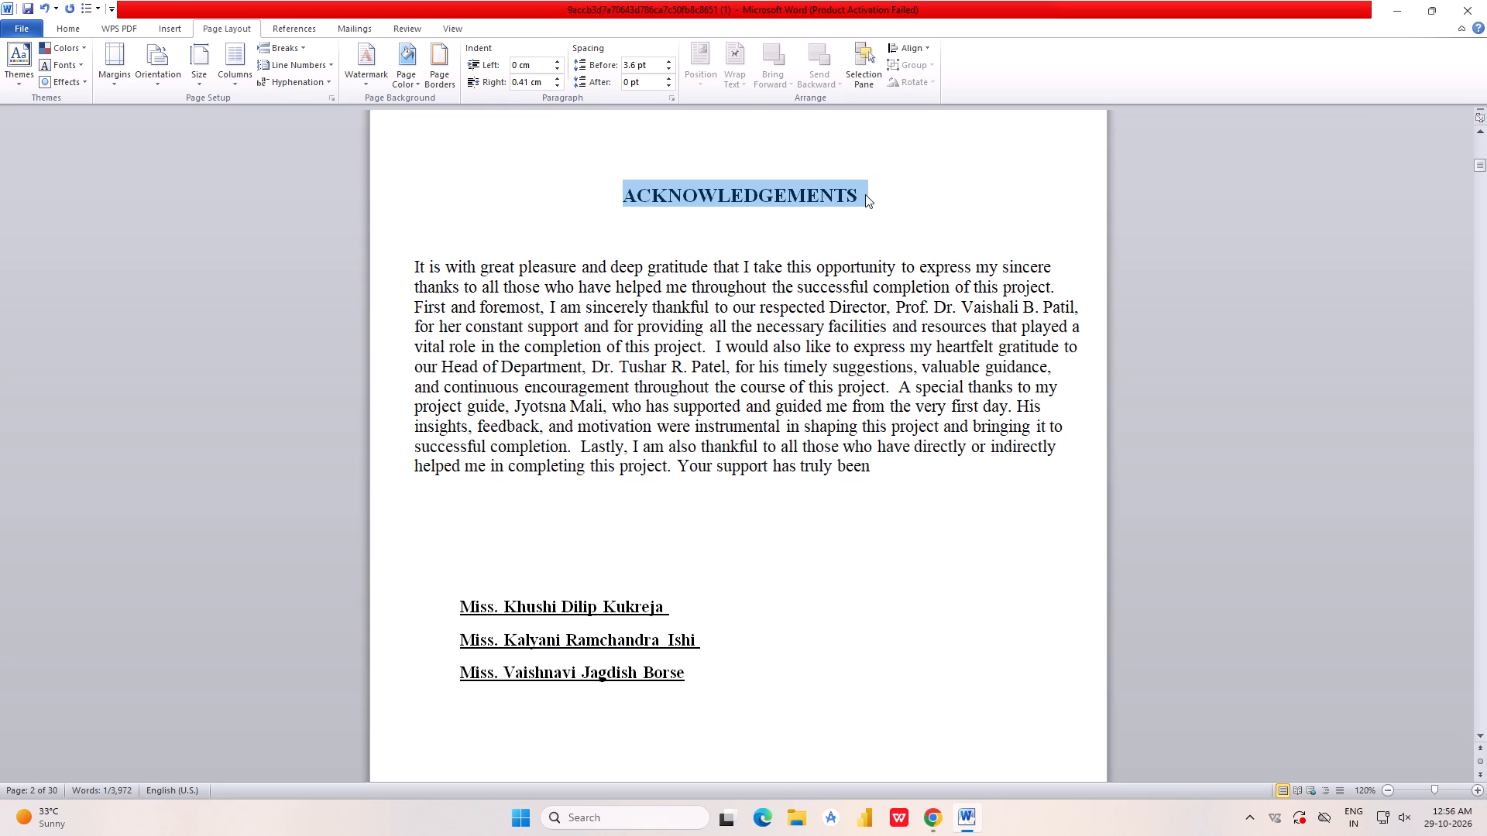
right_click(865, 194)
click(913, 173)
Insert paragraph breaks before and after the period that ends the first Acknowledgements sentence, ahead of "First and foremost".
click(1063, 293)
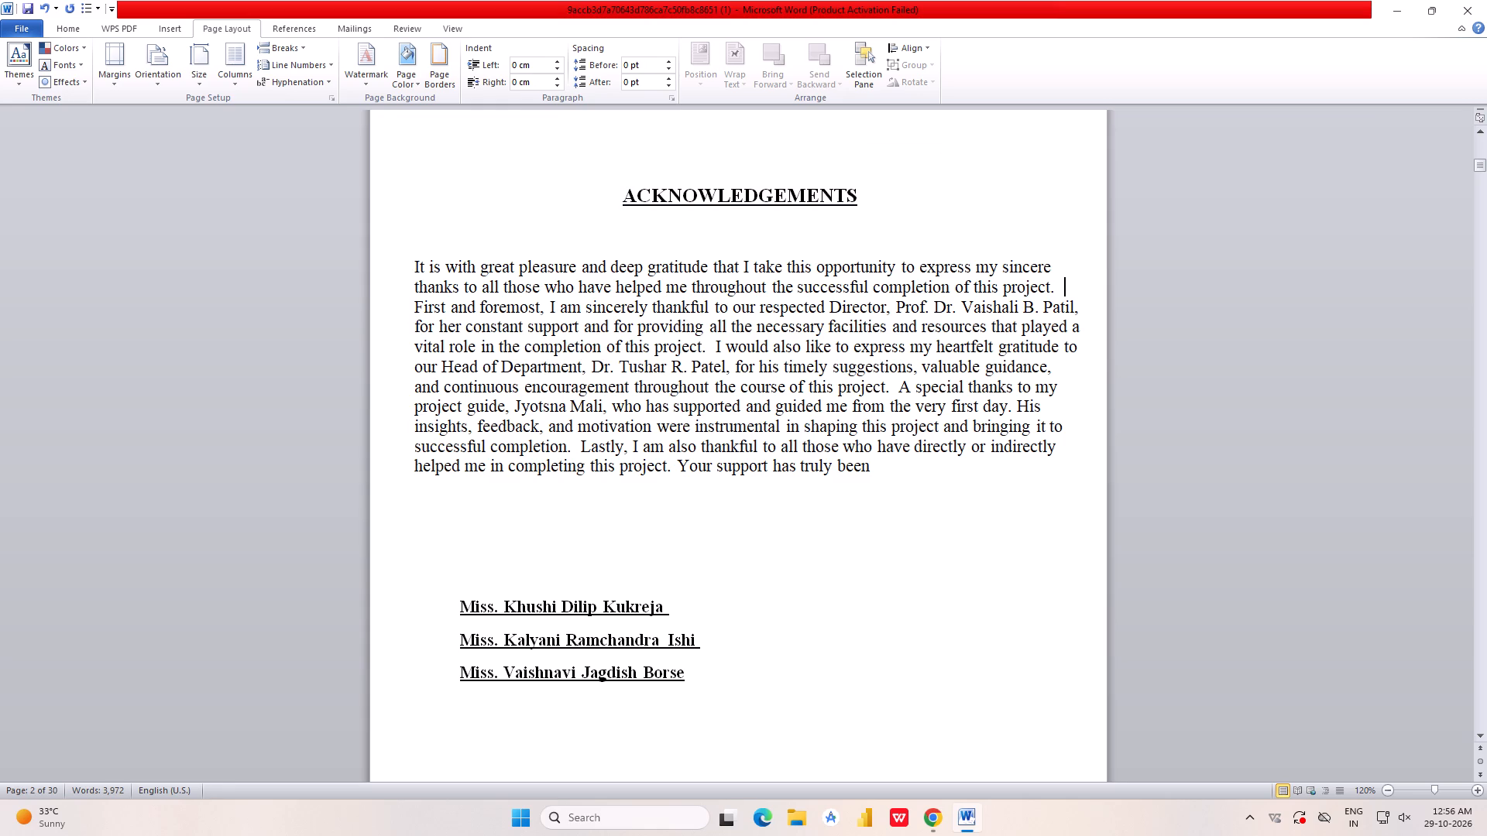
key(Return)
click(1051, 283)
key(Return)
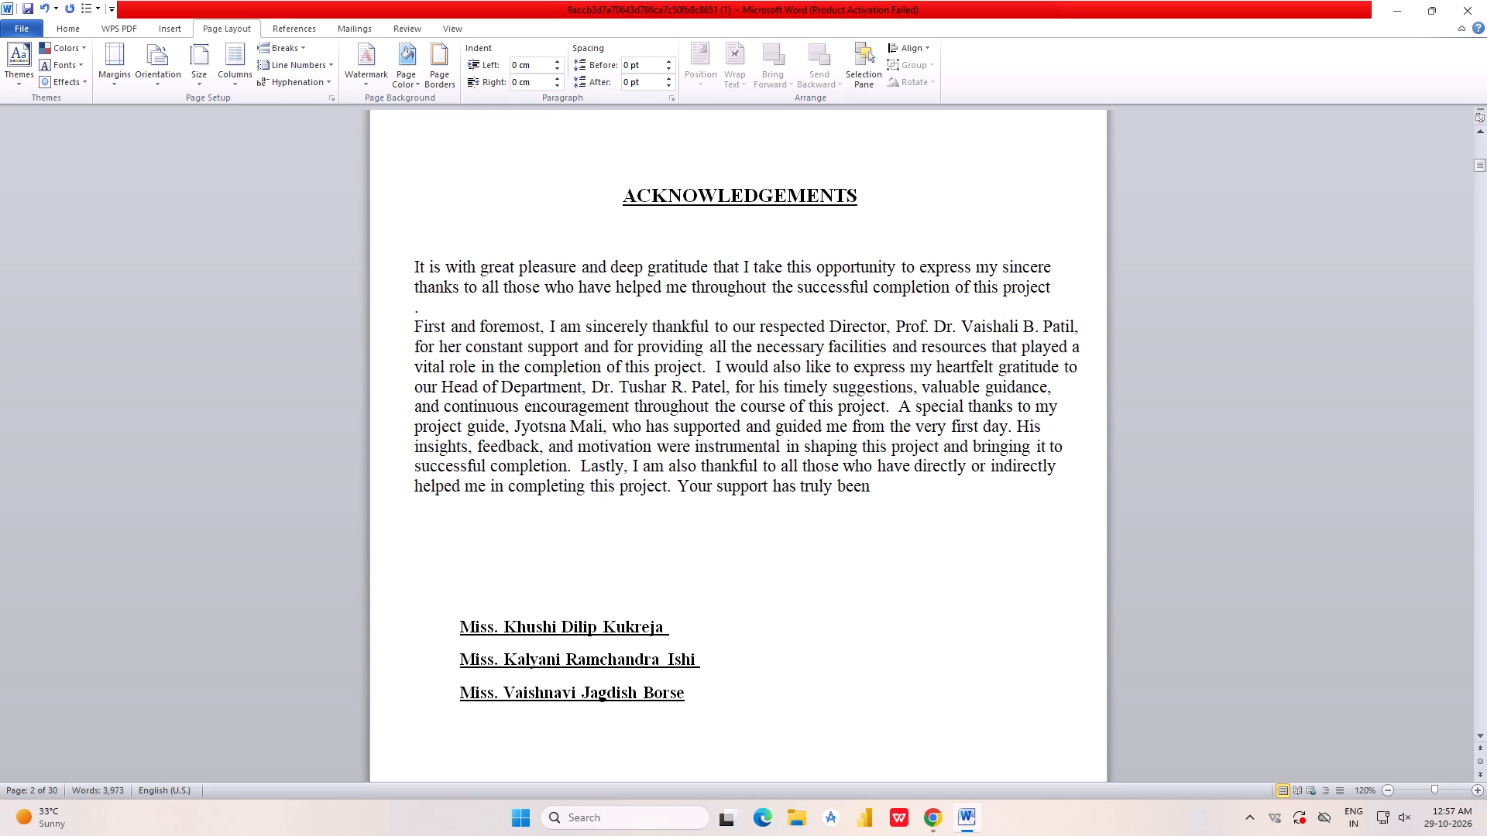
Set the left indent of all the Acknowledgements body text, from "It is with great pleasure" through "truly been", to 1.6 cm.
drag(407, 259, 638, 413)
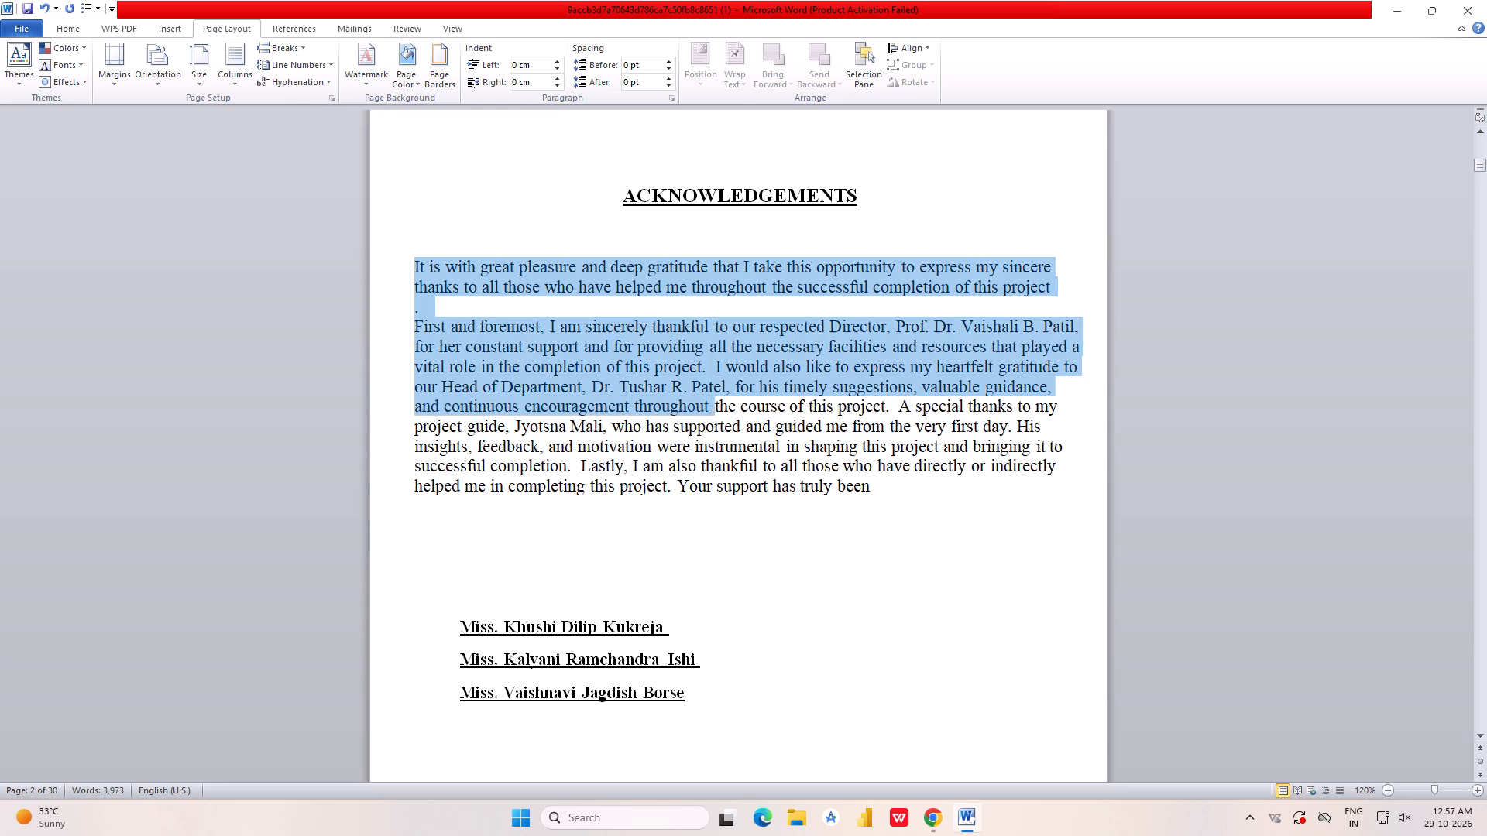
drag(638, 413, 827, 526)
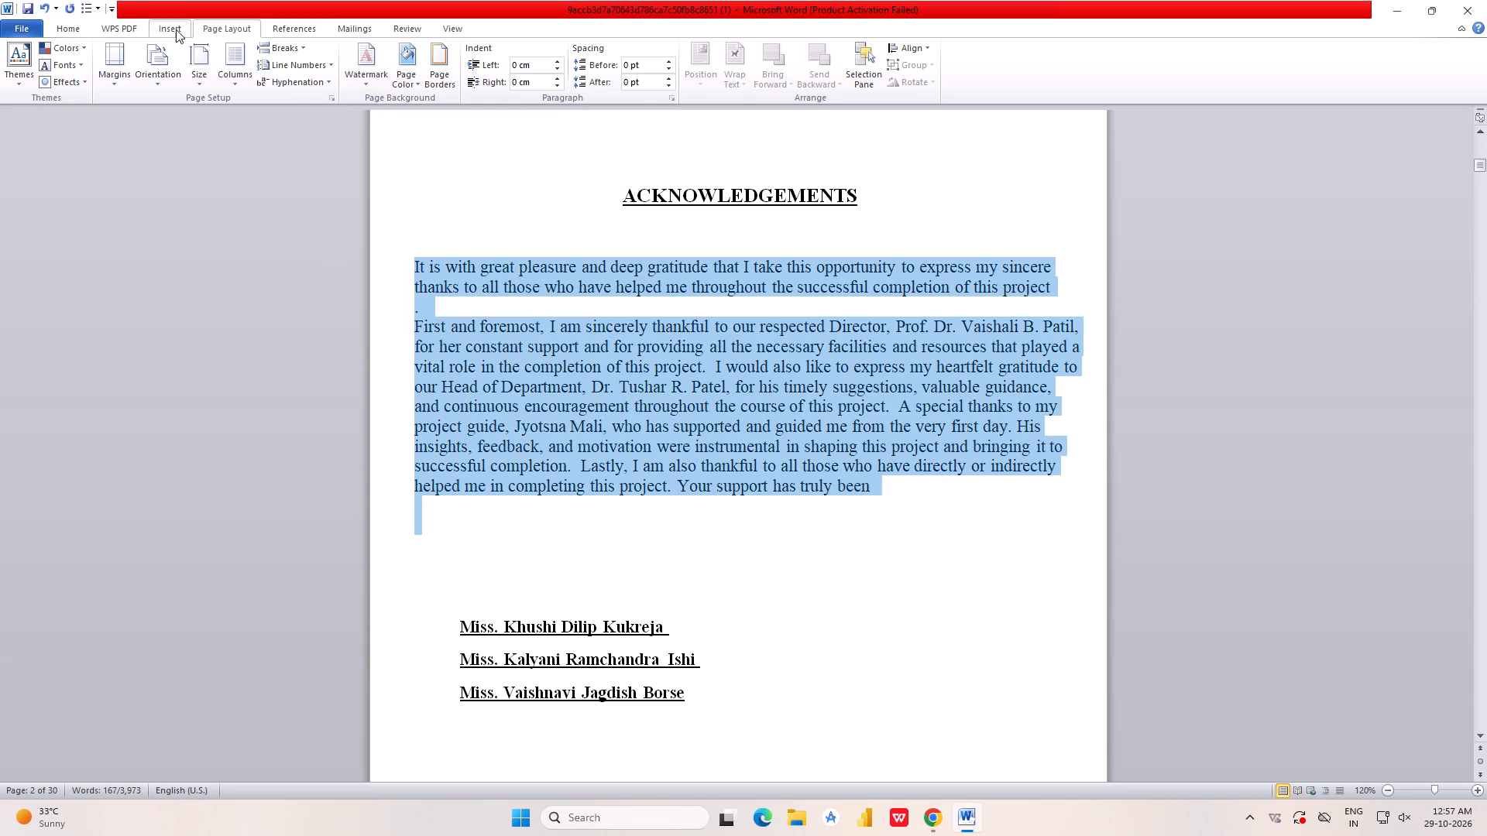
click(226, 32)
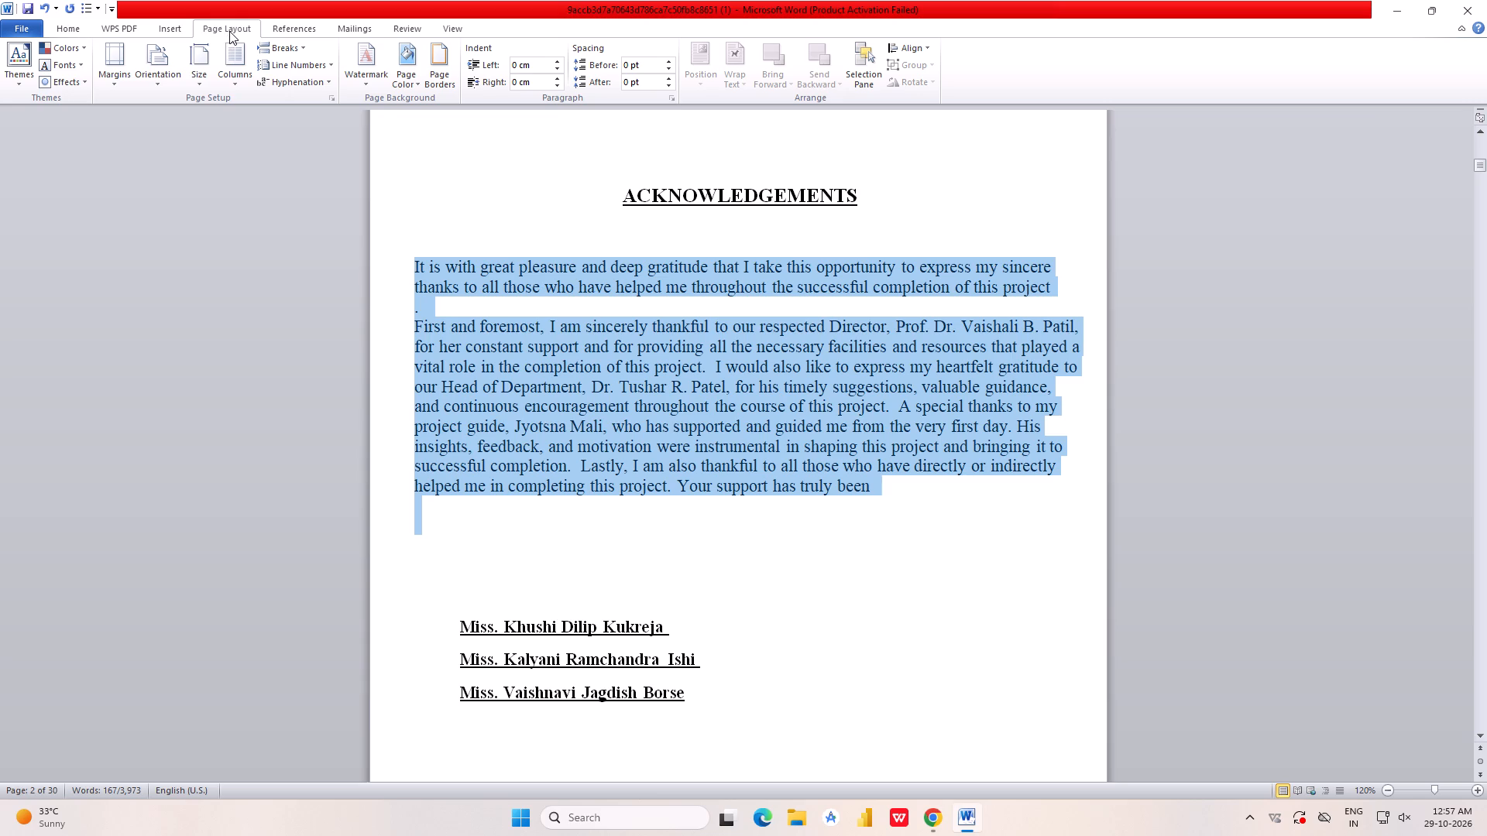
click(232, 26)
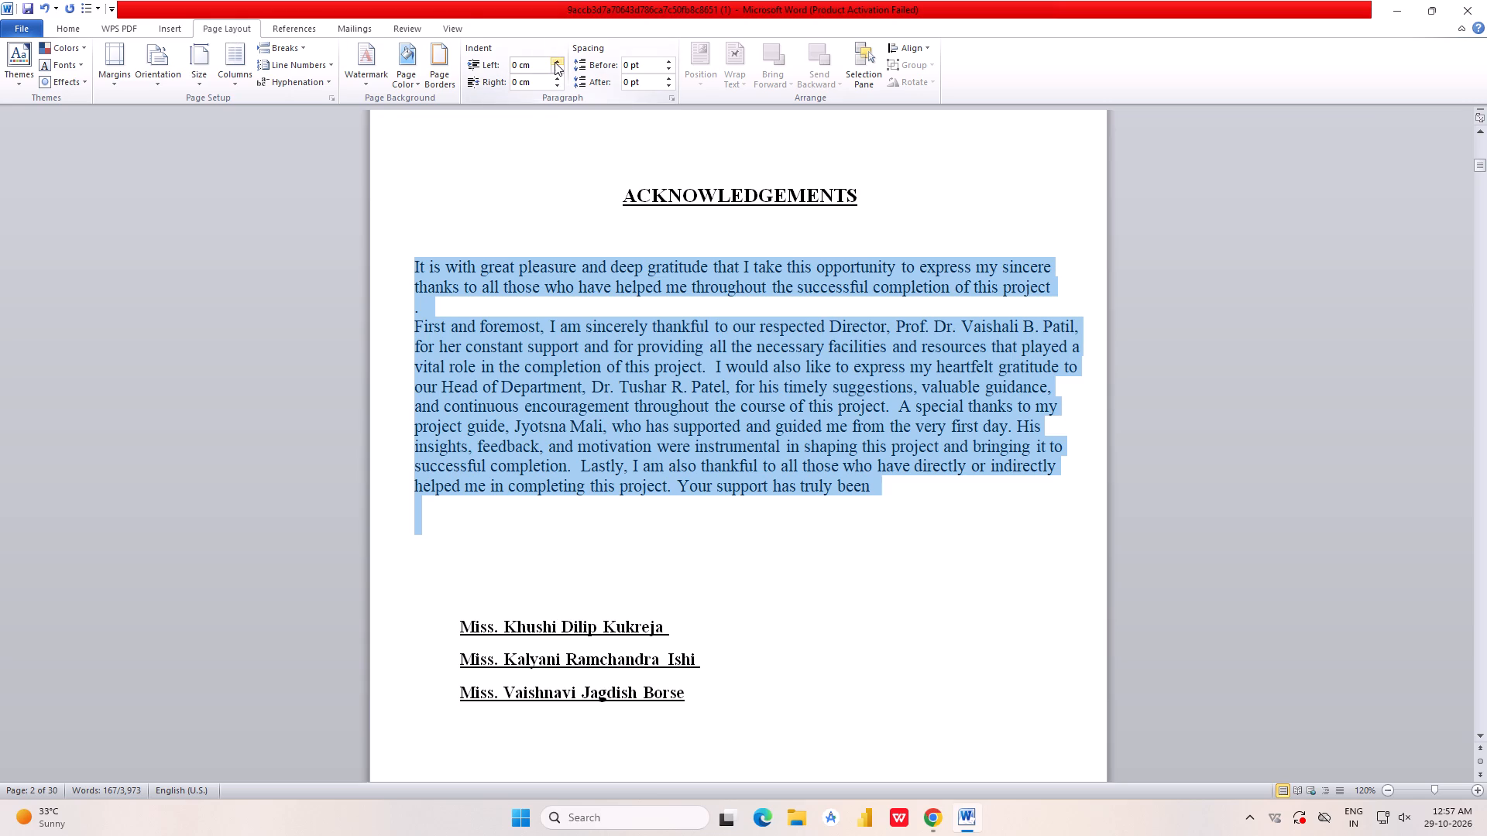
triple_click(555, 62)
double_click(555, 62)
double_click(555, 62)
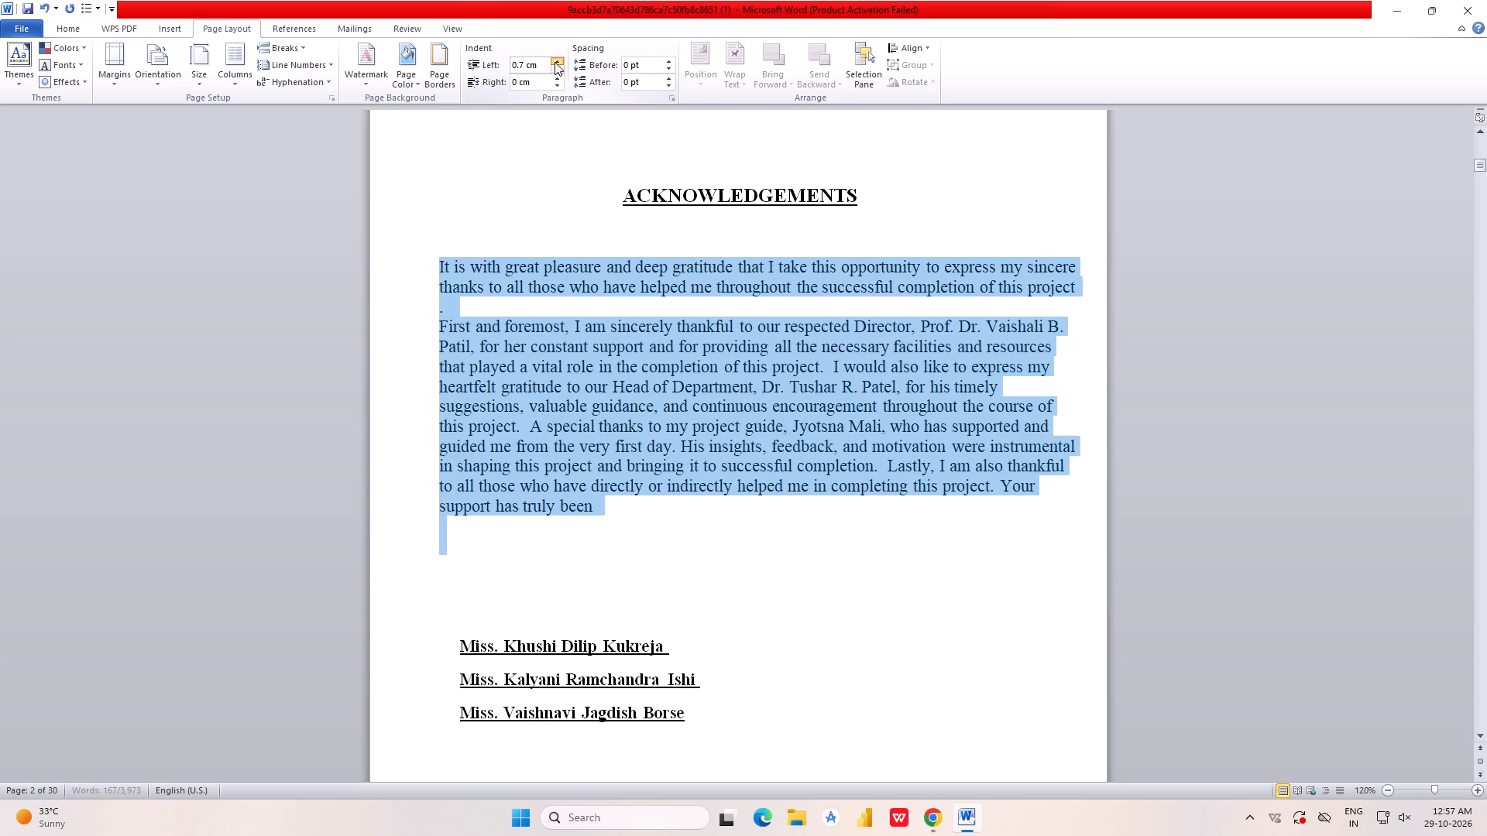
click(555, 62)
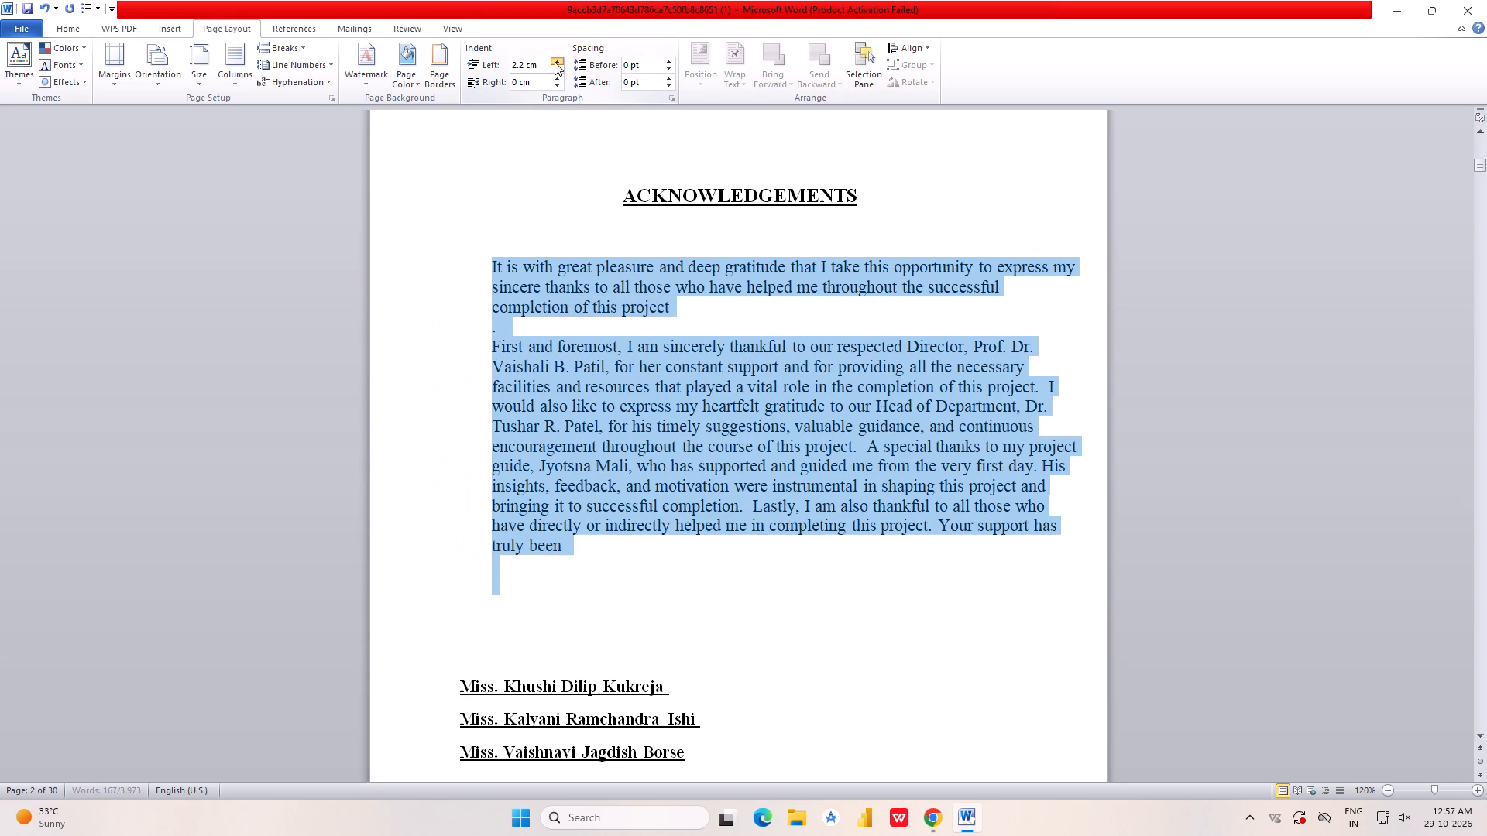
click(560, 69)
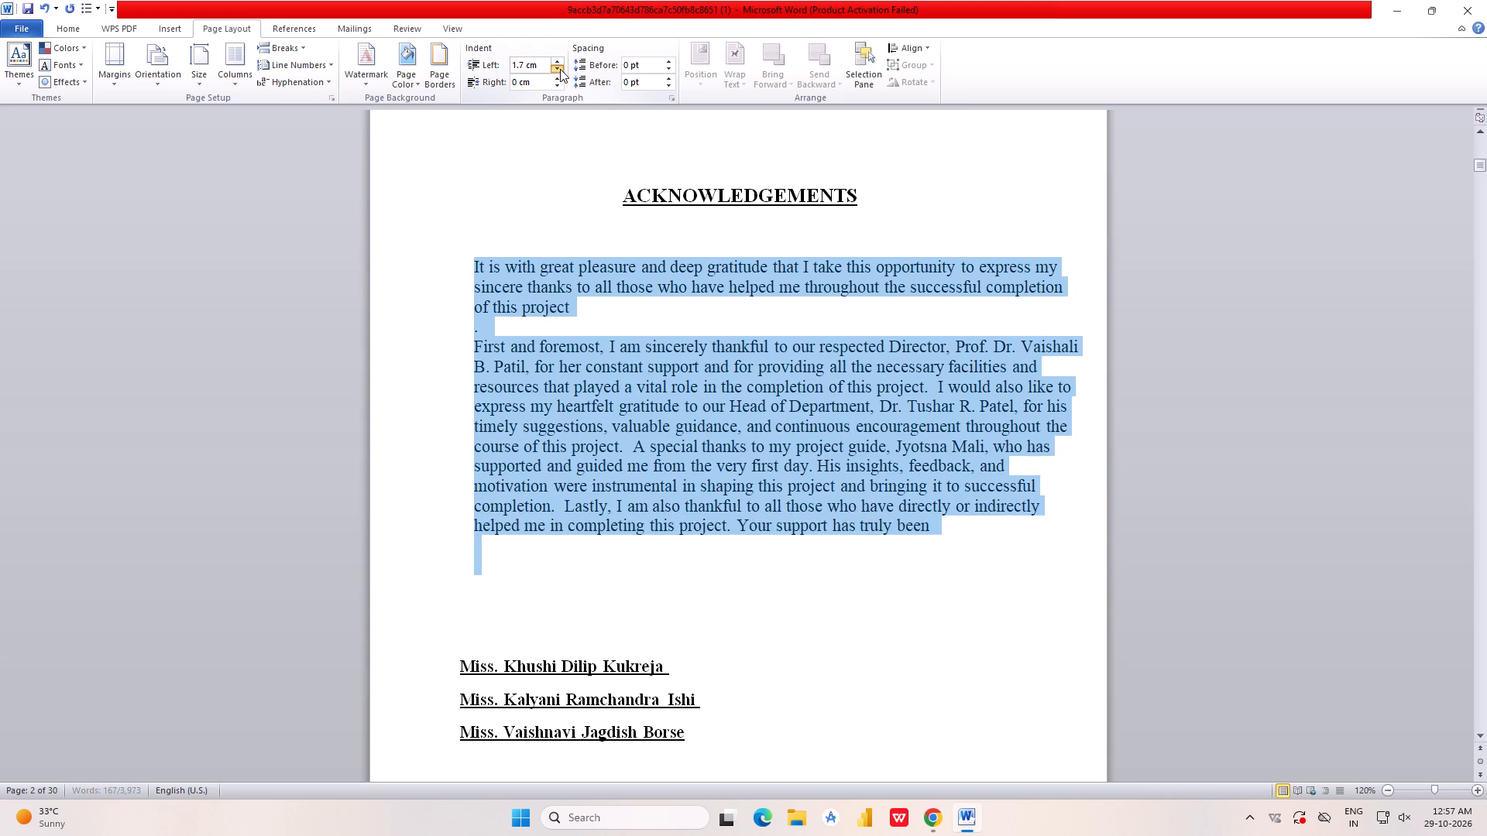
click(560, 69)
Set the right indent of the Acknowledgements body text to 2 cm.
click(560, 79)
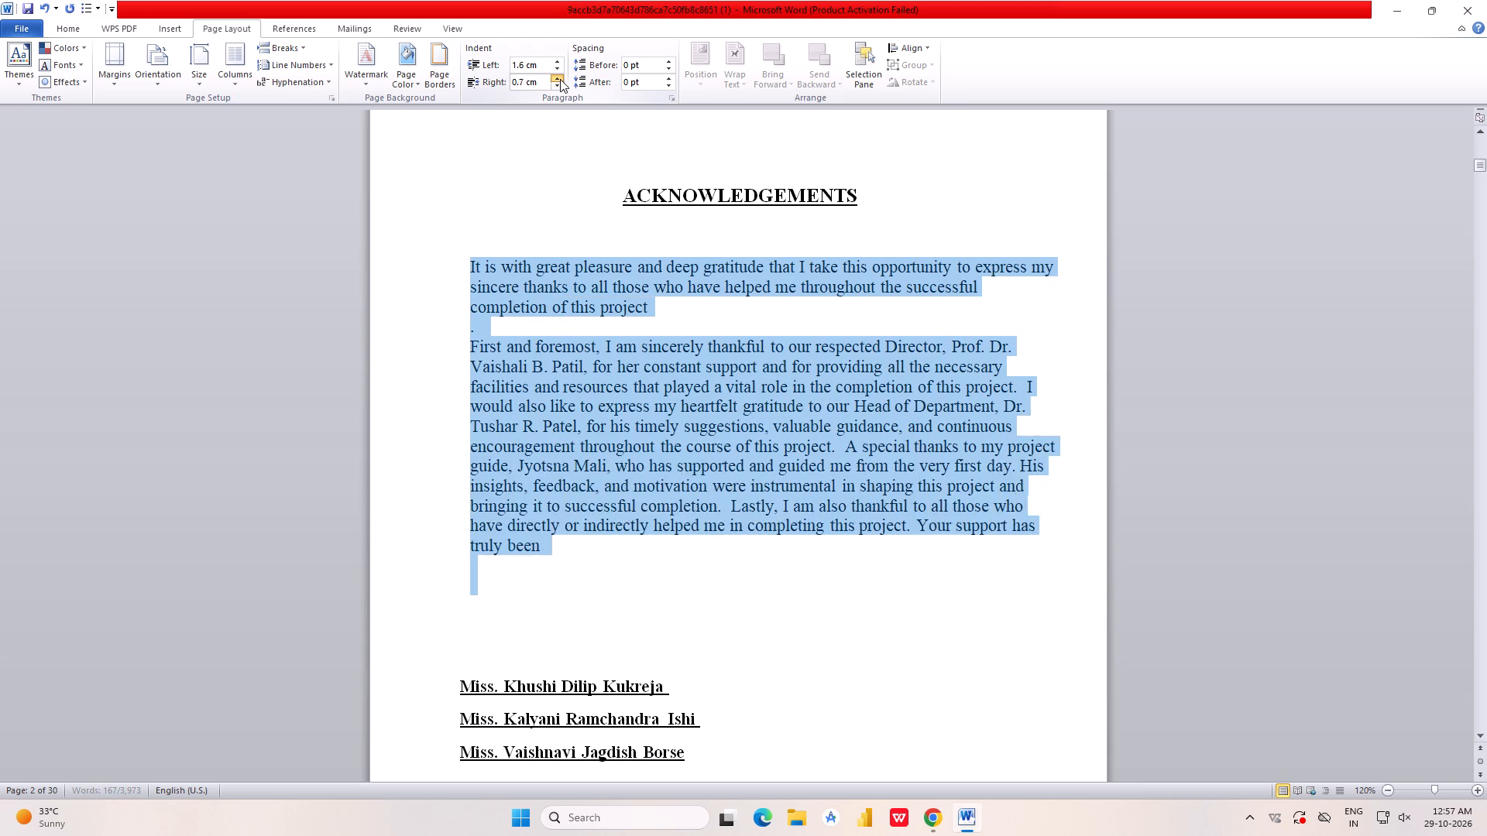
click(560, 79)
triple_click(560, 79)
click(560, 79)
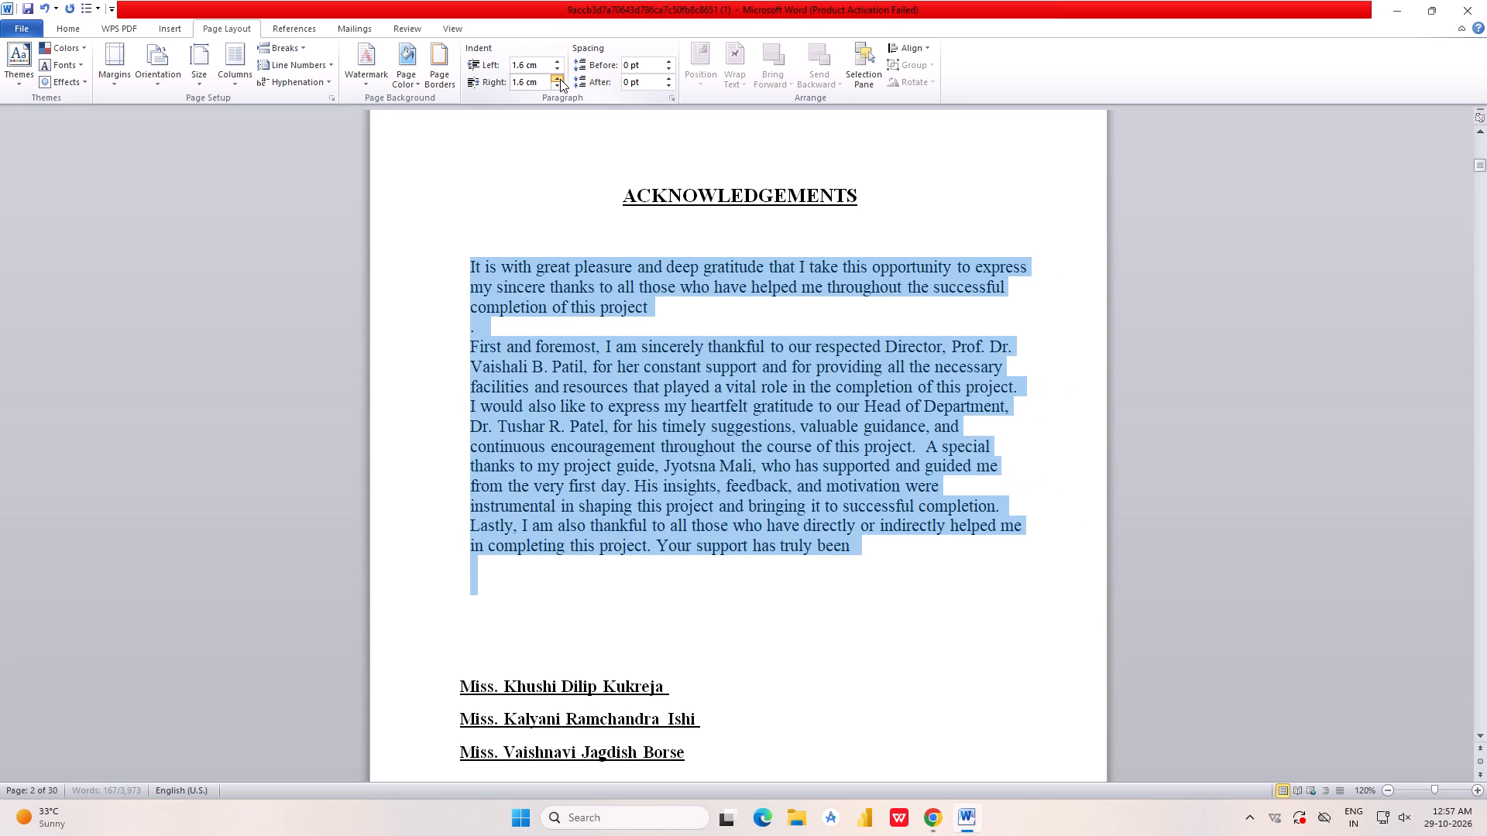
click(560, 79)
click(560, 79)
double_click(560, 79)
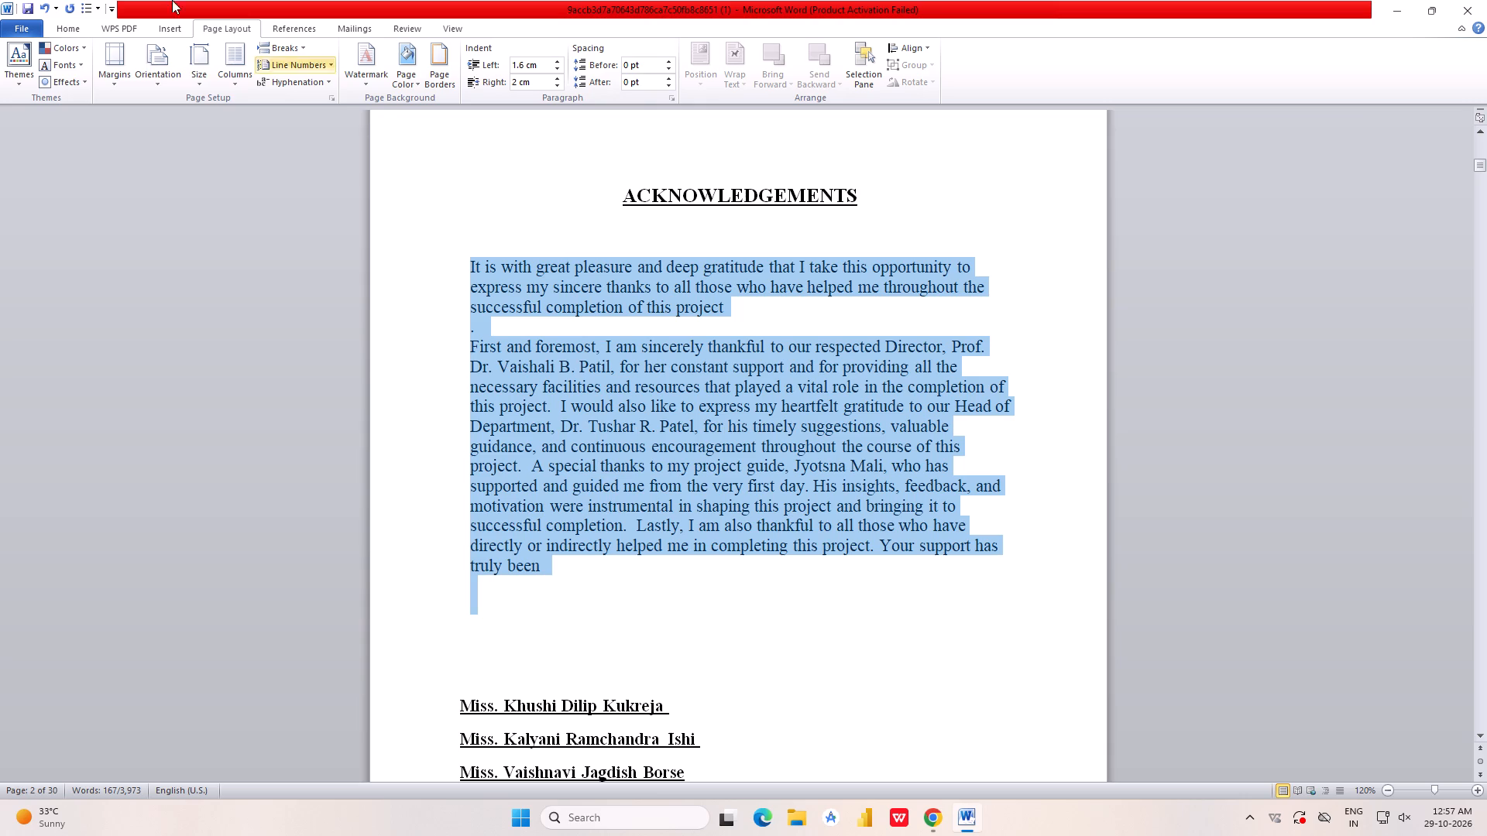
Justify the Acknowledgements body text.
click(90, 26)
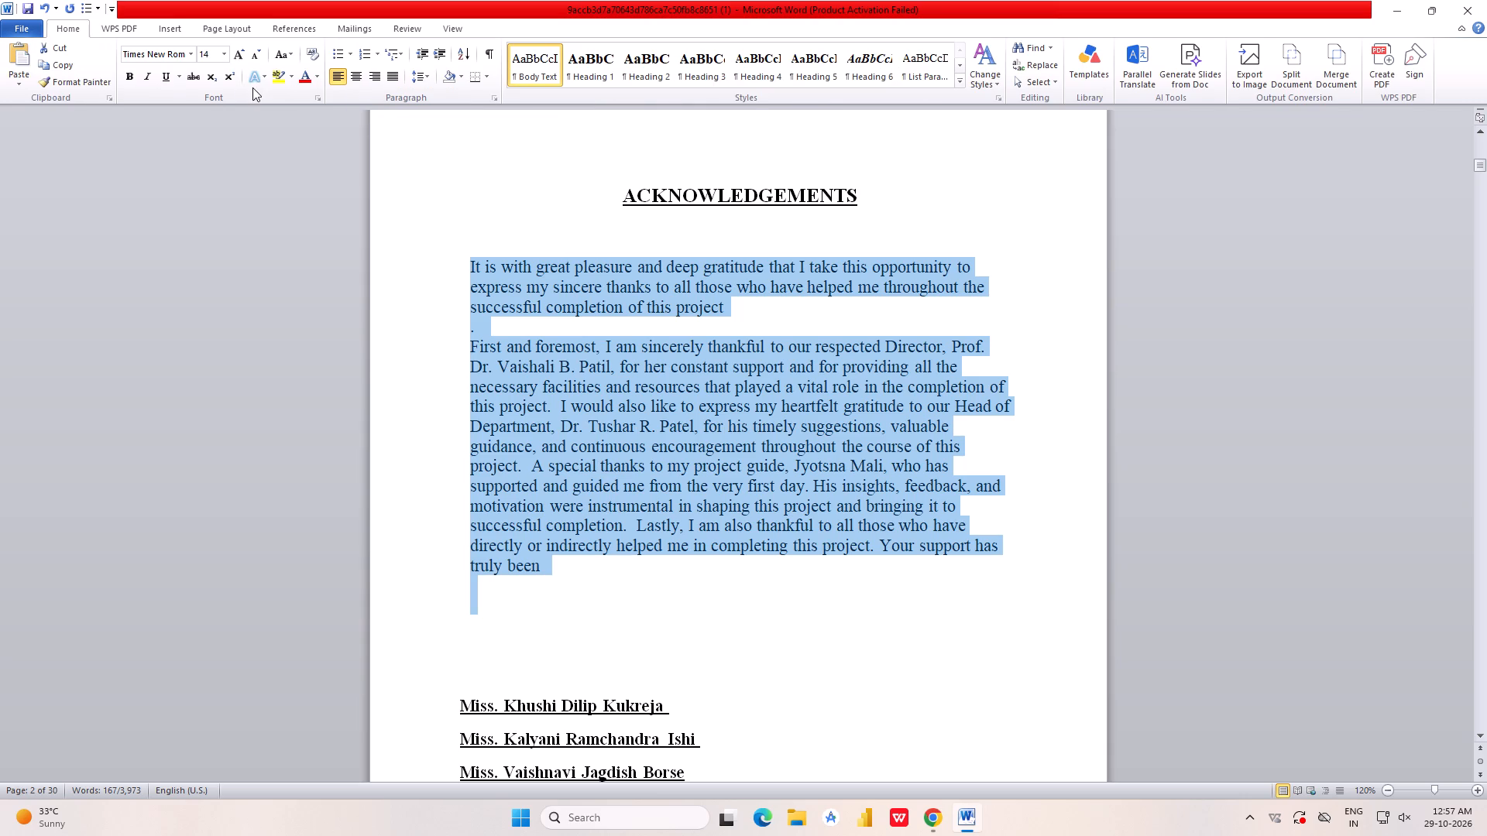
click(388, 80)
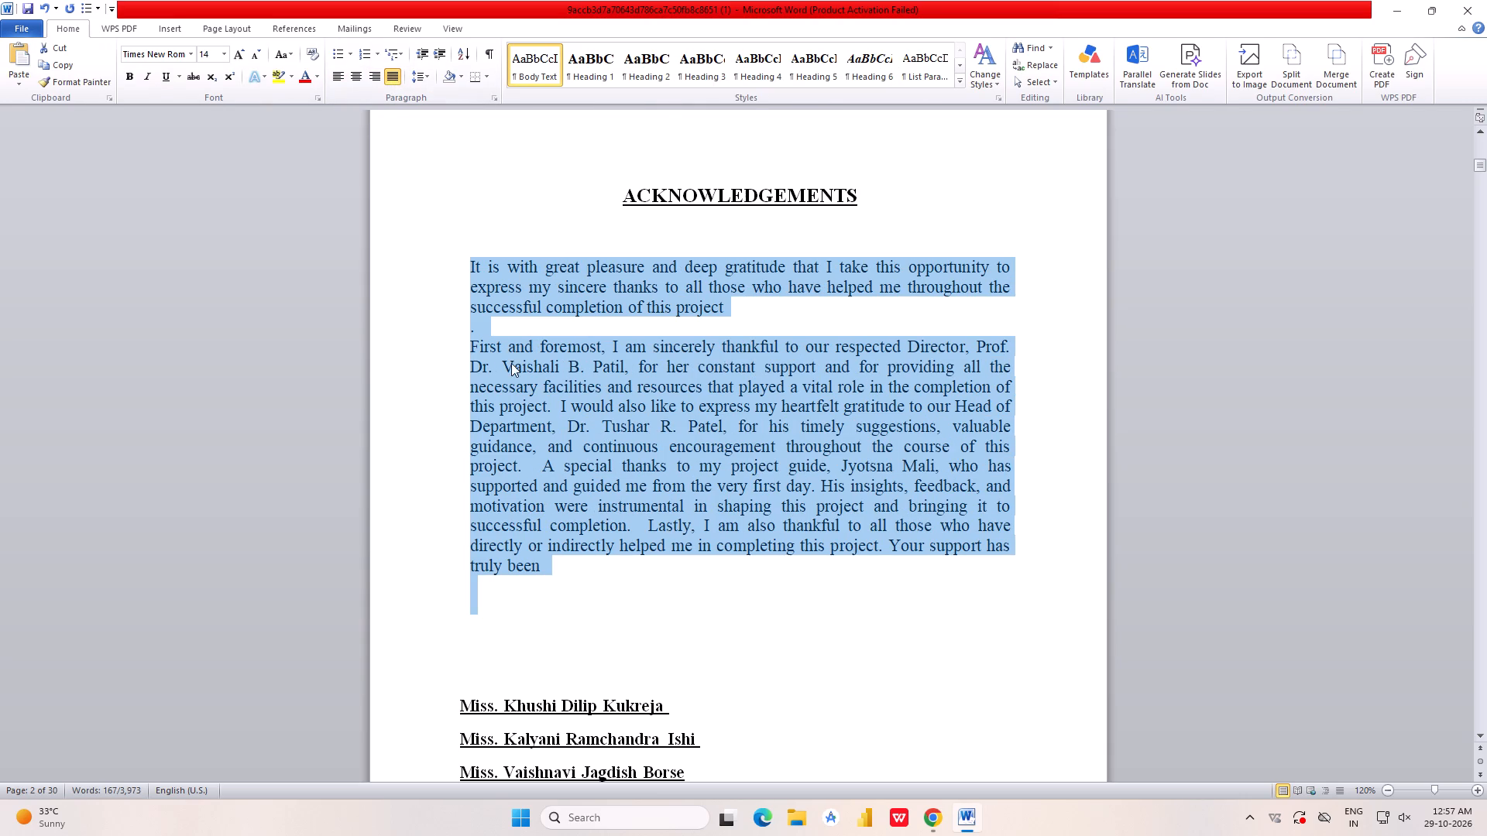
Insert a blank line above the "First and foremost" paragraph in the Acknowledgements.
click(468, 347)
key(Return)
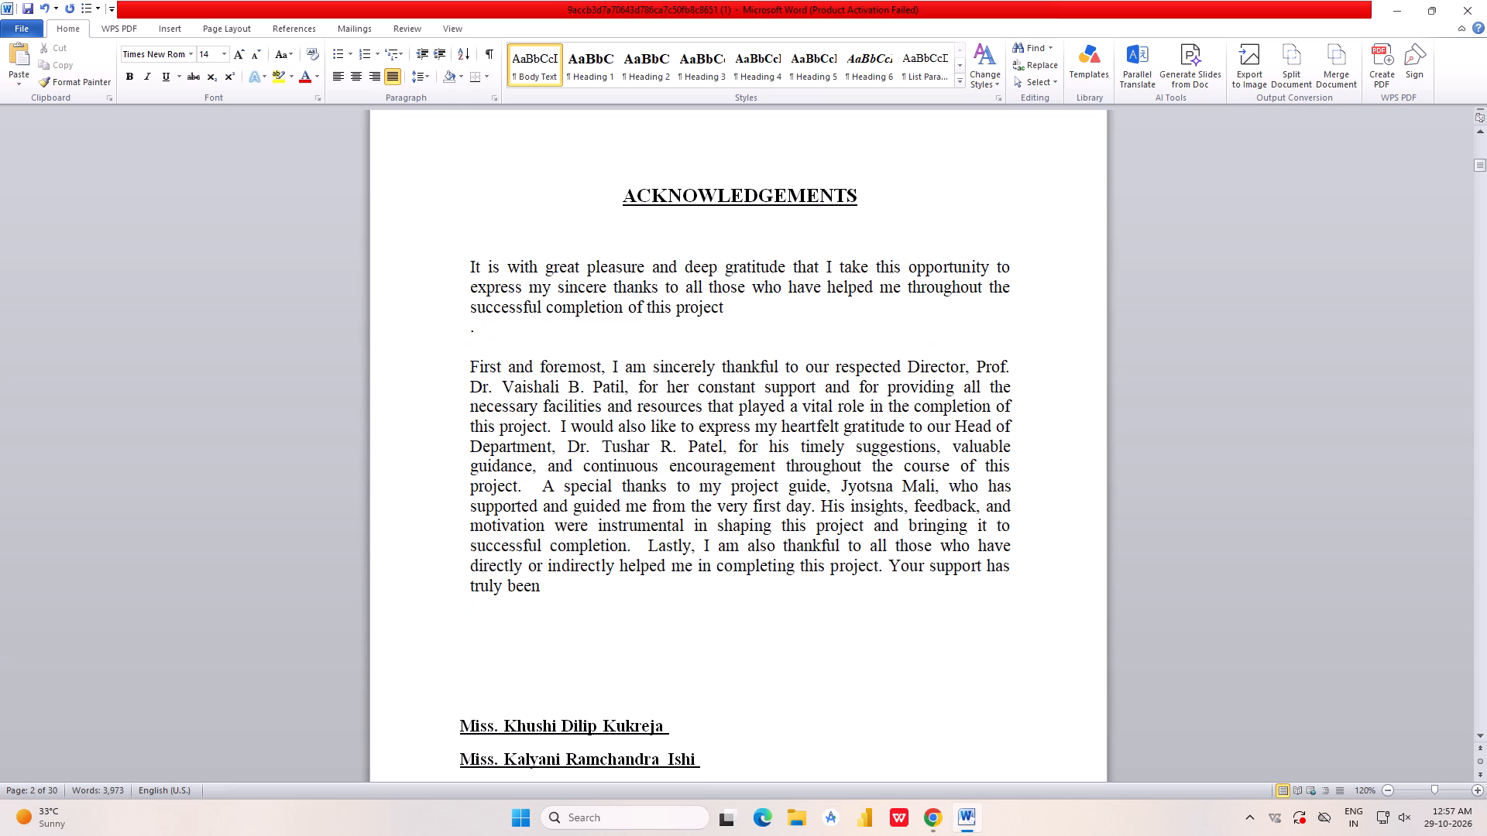
Indent the first line of the "It is with great pleasure" paragraph with four spaces.
click(464, 266)
key(space)
key(space)
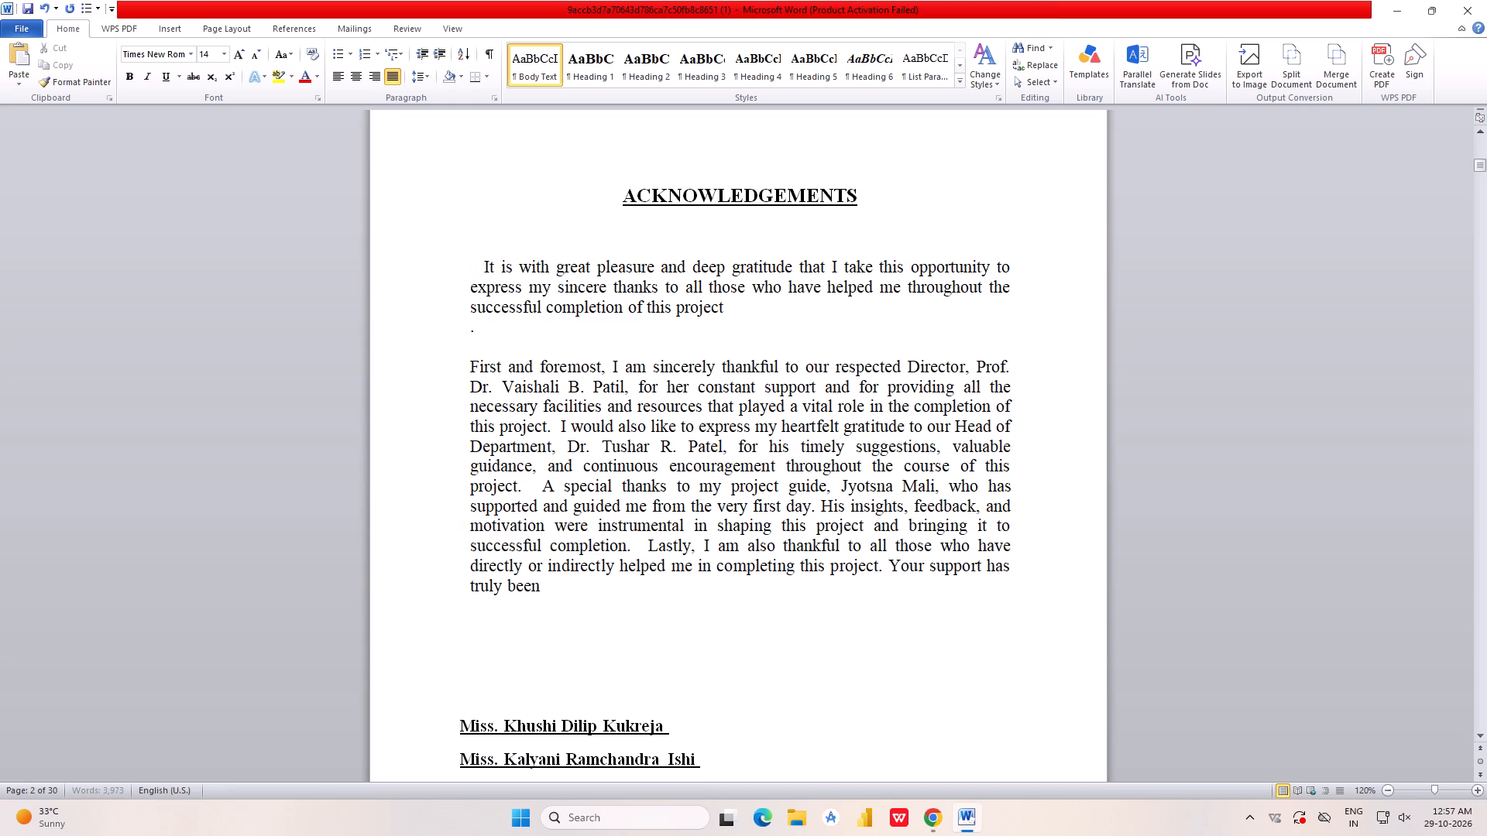
key(space)
key(space)
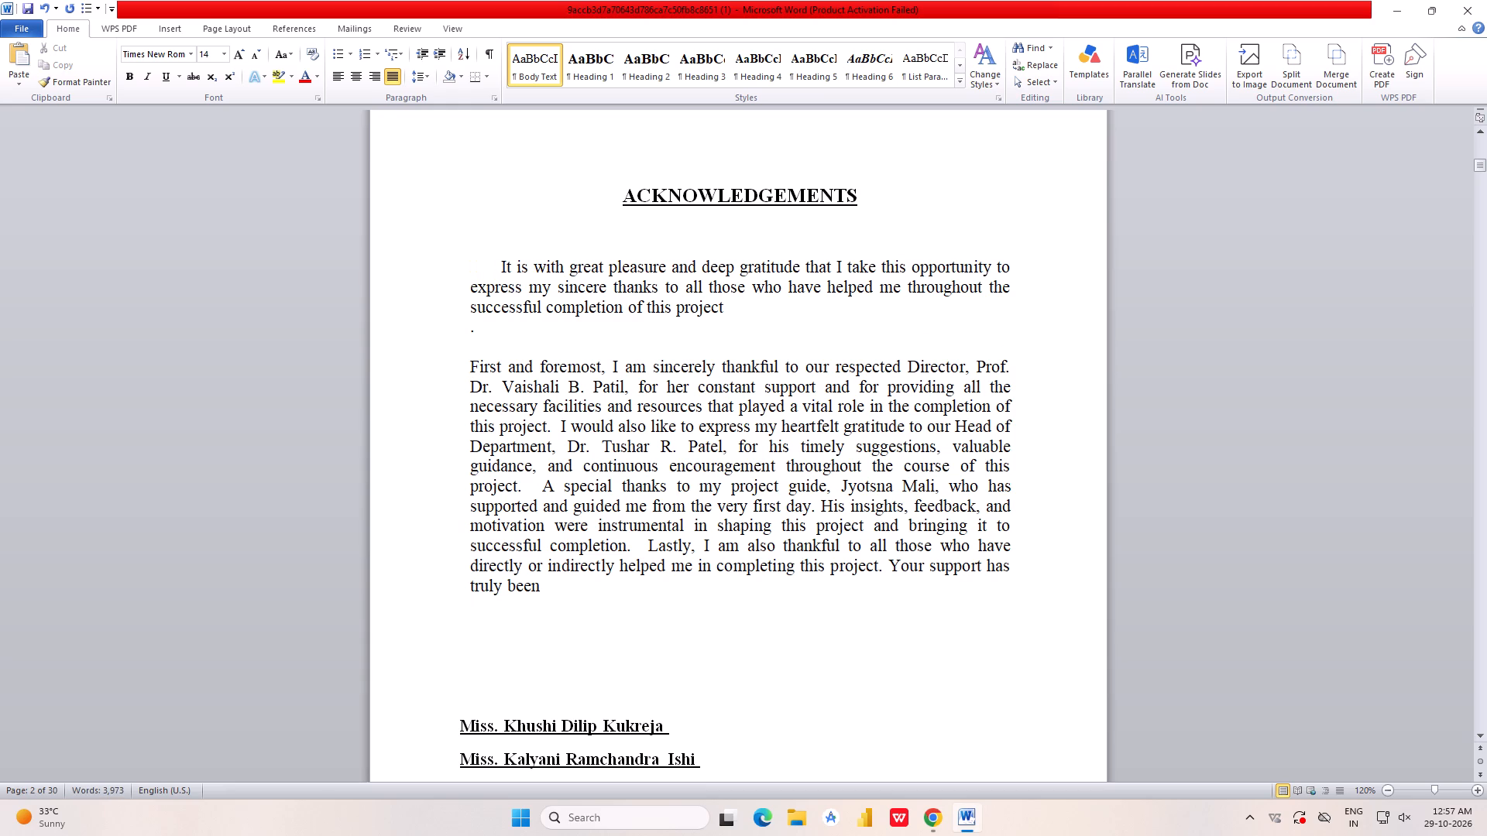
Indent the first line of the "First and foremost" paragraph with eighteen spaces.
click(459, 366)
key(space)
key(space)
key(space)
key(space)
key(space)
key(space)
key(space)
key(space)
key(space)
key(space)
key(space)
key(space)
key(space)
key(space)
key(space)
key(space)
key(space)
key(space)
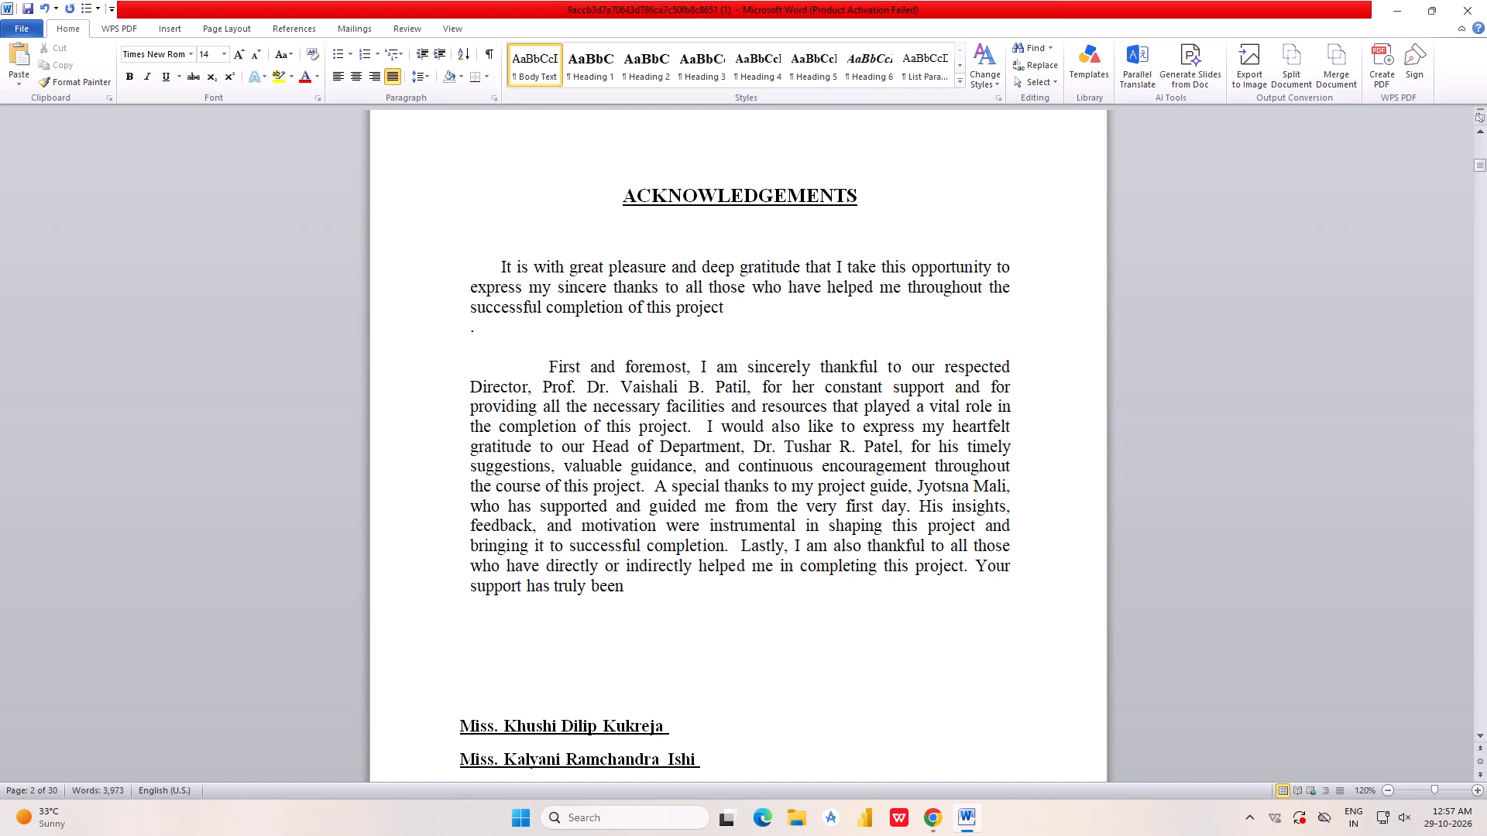
Start a new paragraph at "I would also like to express" and indent its first line with sixteen spaces.
click(698, 435)
key(Return)
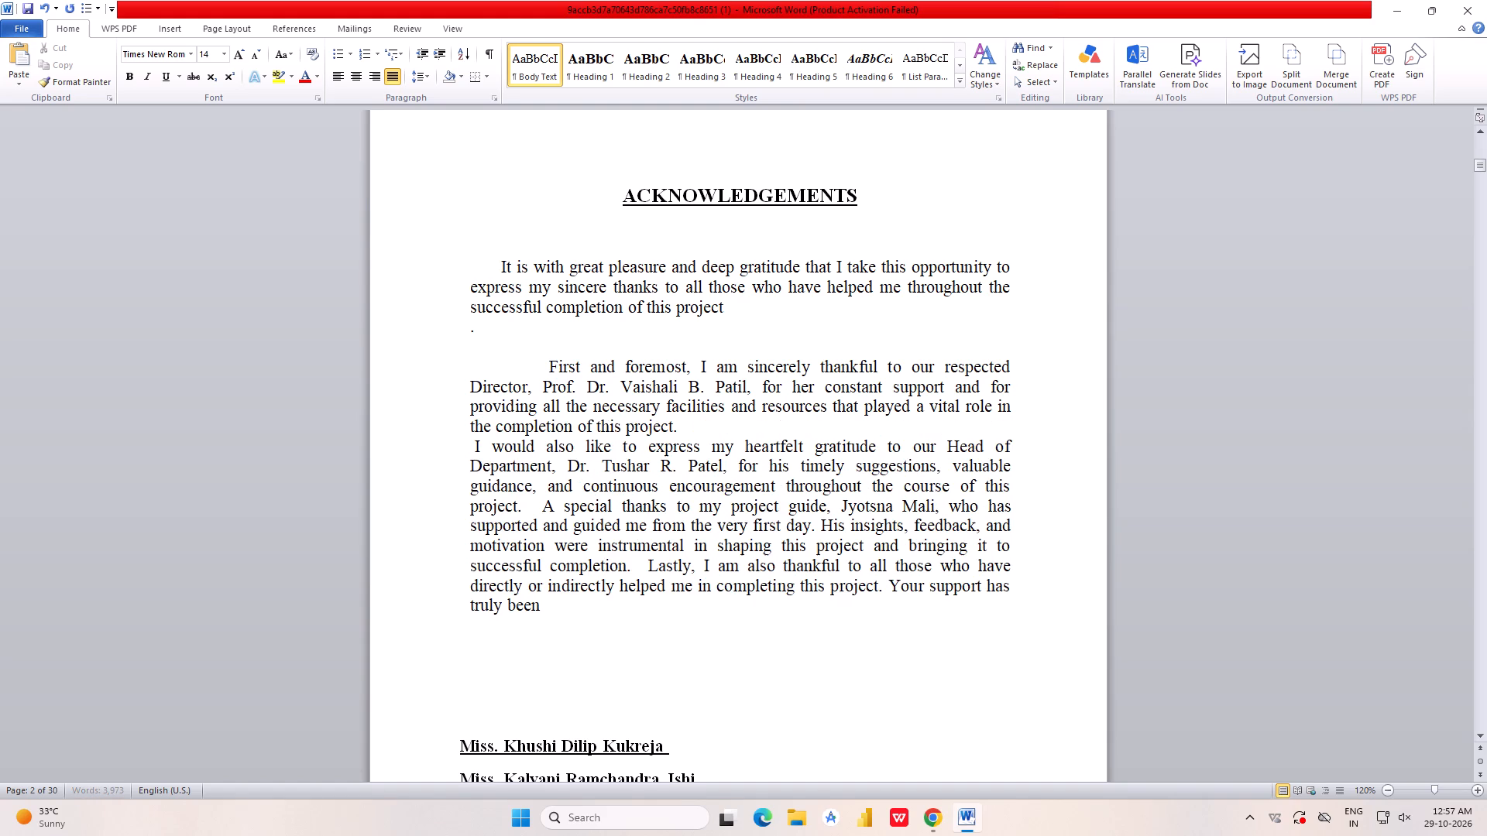
key(space)
key(space)
key(space)
key(space)
key(space)
key(space)
key(space)
key(space)
key(space)
key(space)
key(space)
key(space)
key(space)
key(space)
key(space)
key(space)
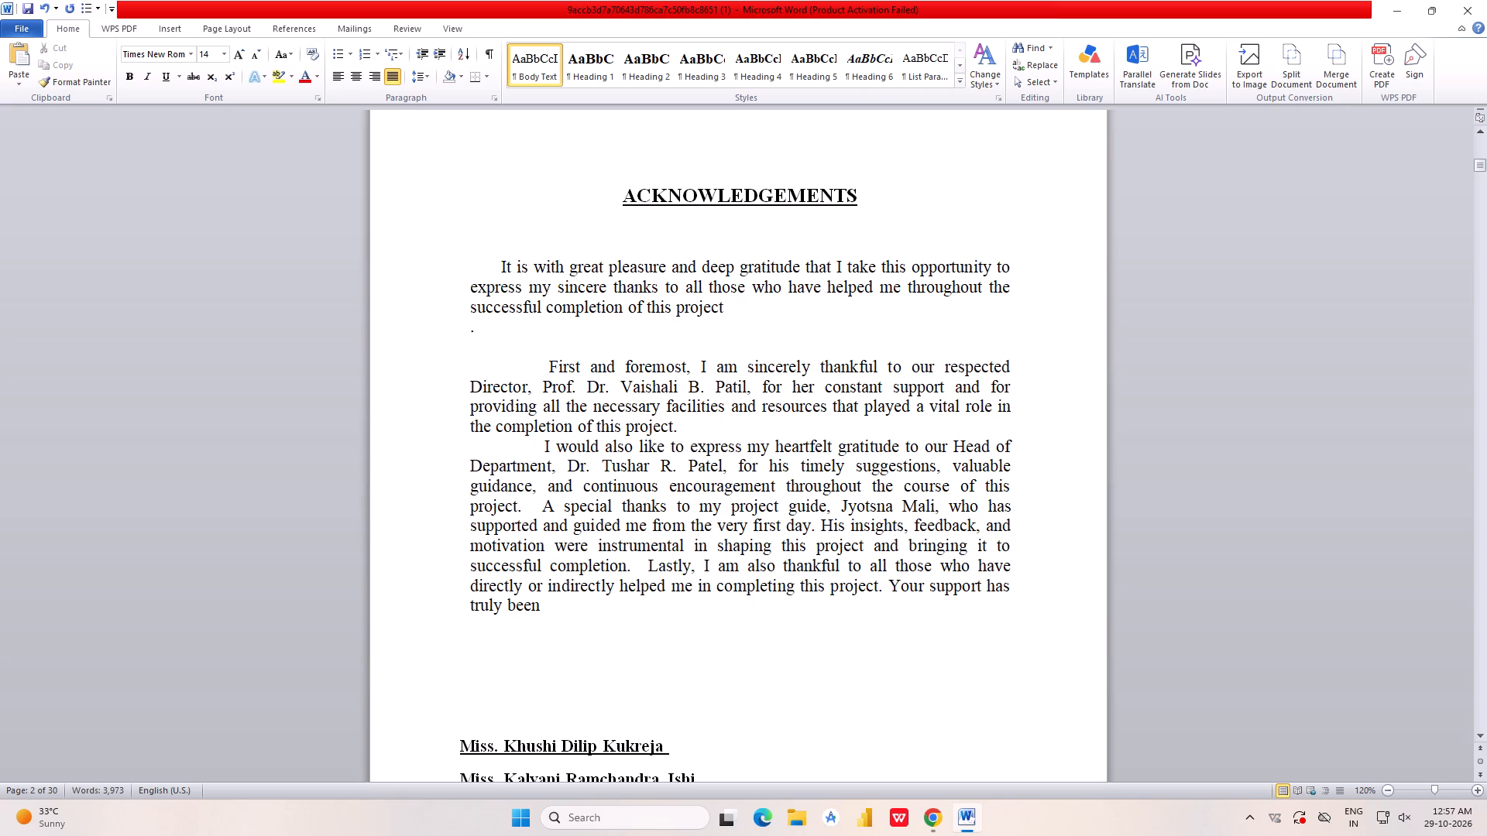
Start a new paragraph at "A special thanks to my project guide".
click(527, 513)
click(533, 513)
key(Return)
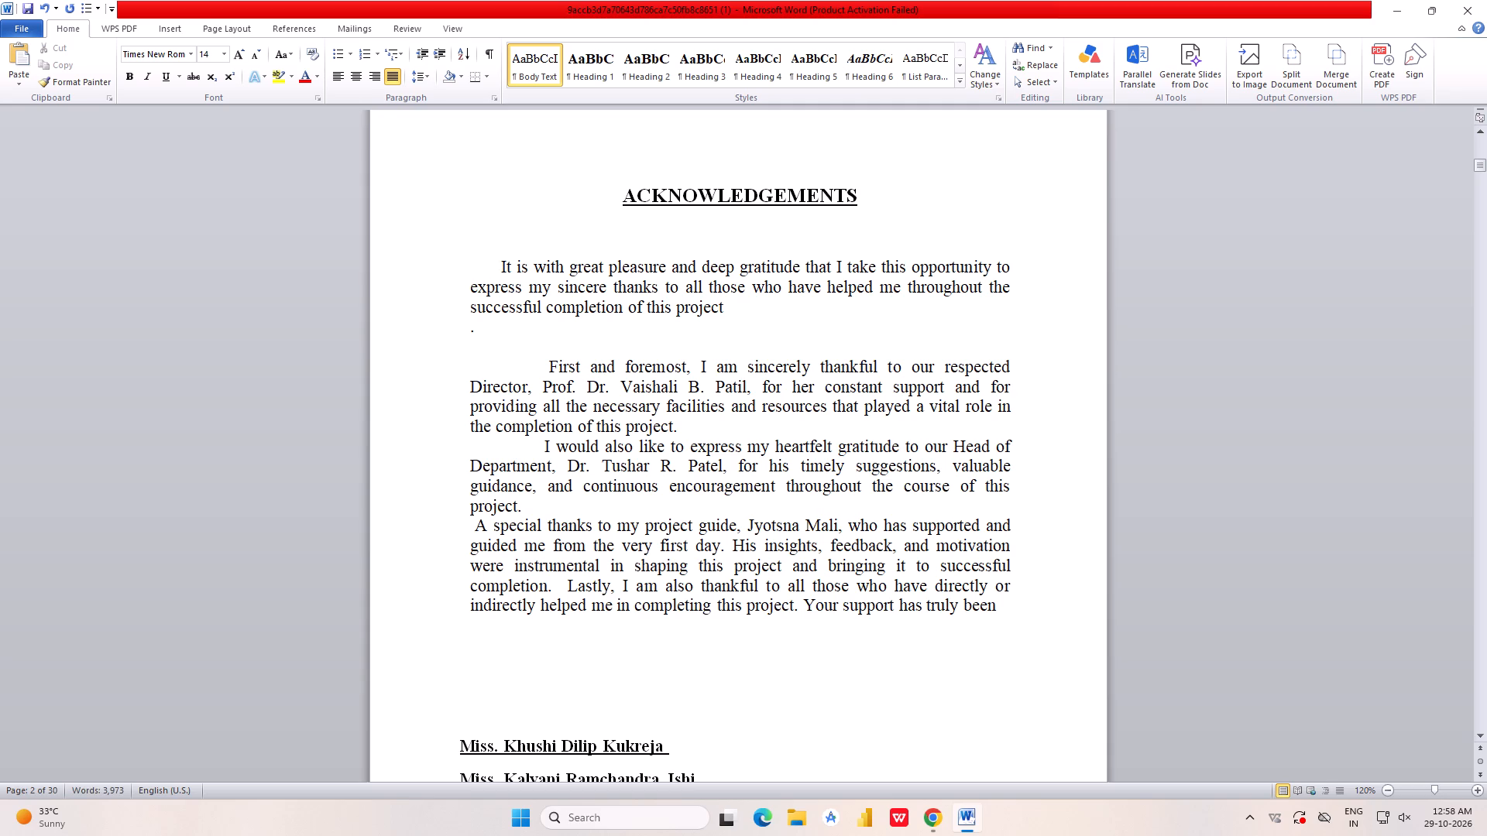
Complete the last Acknowledgements sentence after "truly been" with the words "great hand behind my achievement".
click(995, 599)
key(space)
text(greart)
key(BackSpace)
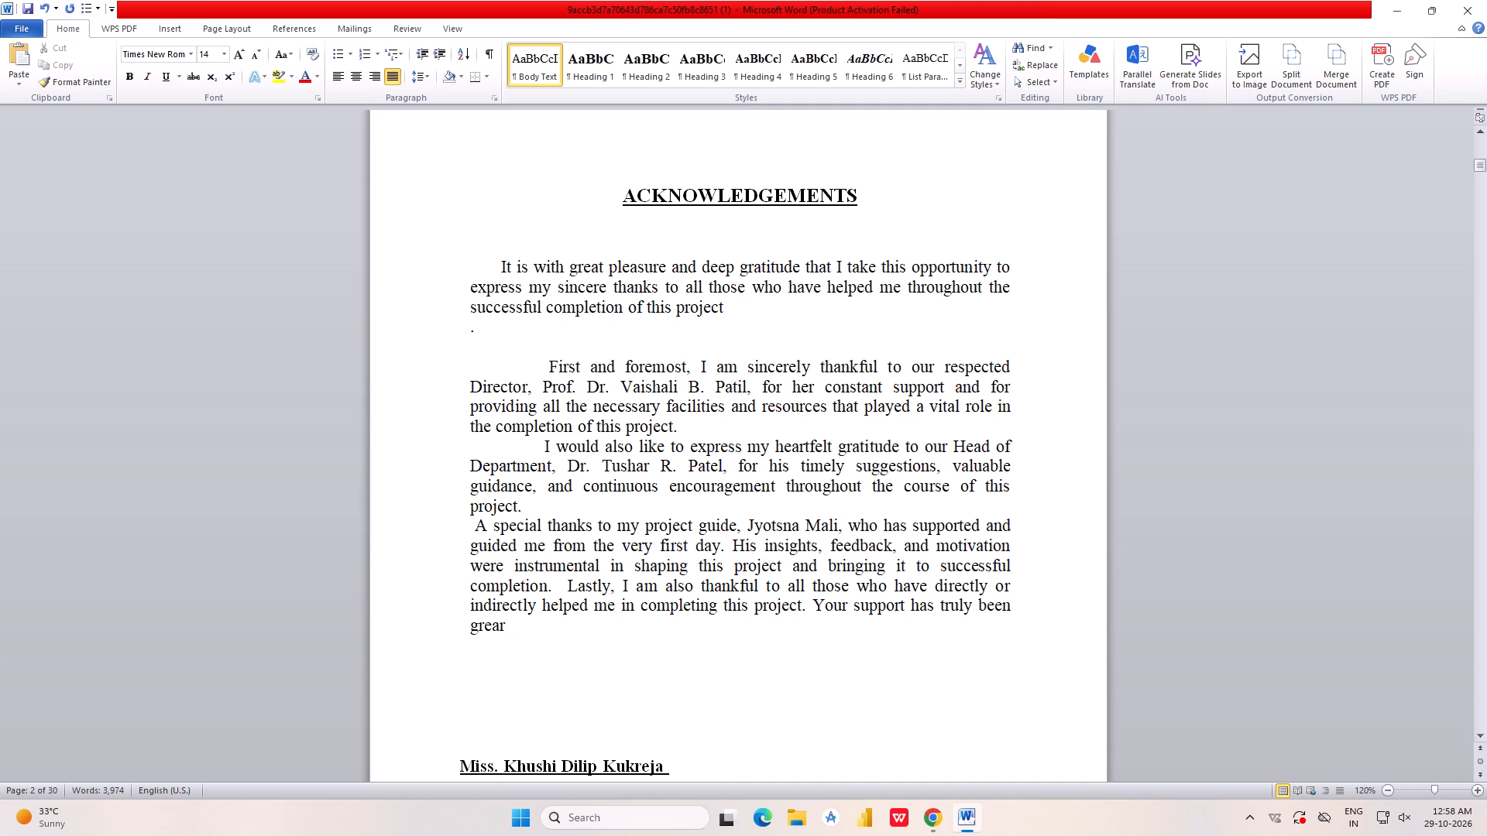
text(rt)
key(BackSpace)
key(BackSpace)
key(BackSpace)
text(t)
key(space)
text(han)
text(d)
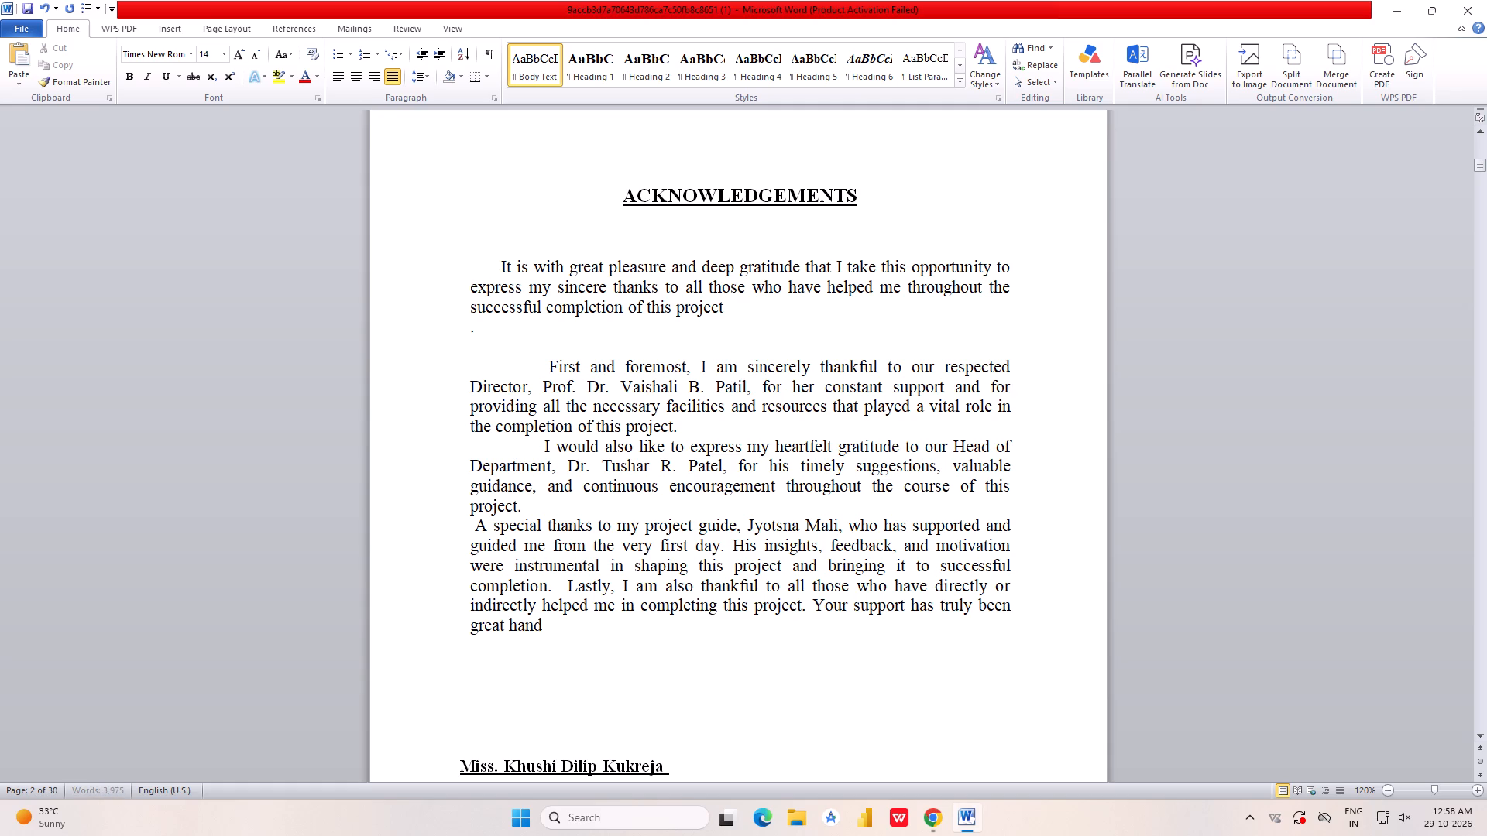
key(space)
text(behind)
key(space)
key(m)
key(y)
key(space)
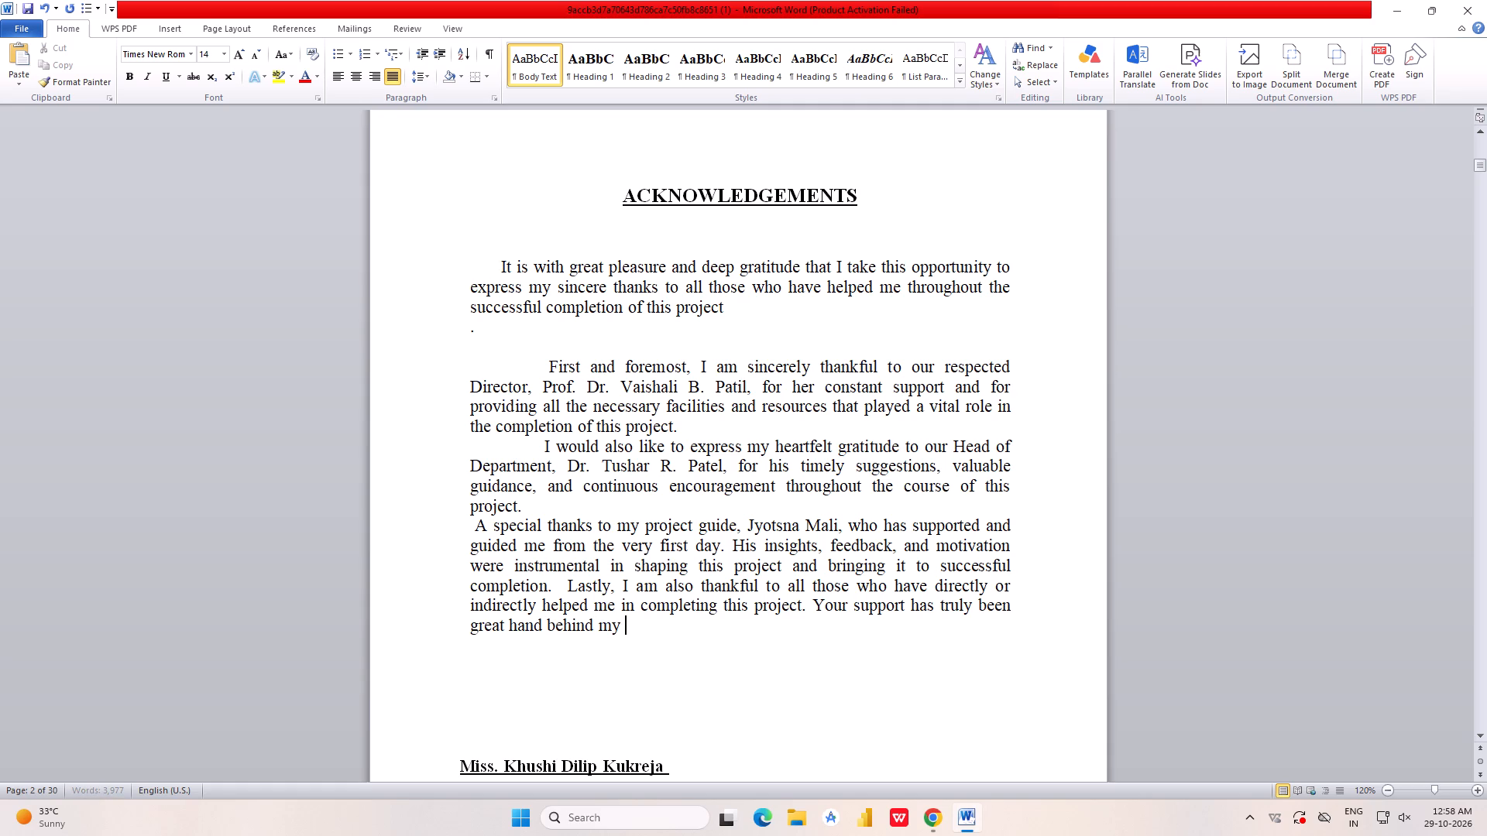
text(acho)
key(BackSpace)
key(BackSpace)
text(hieve)
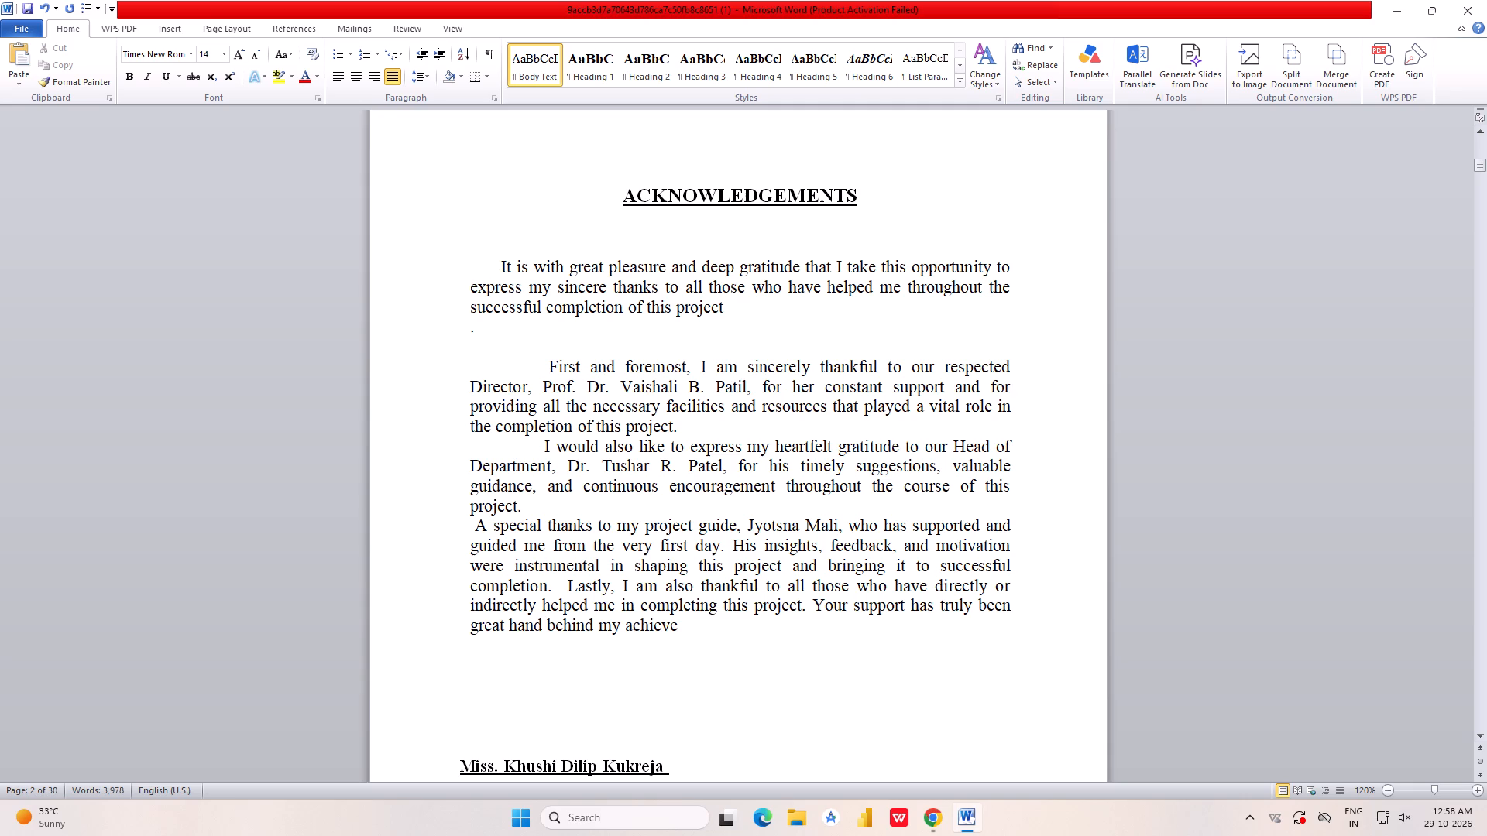
text(men)
key(t)
Indent the first line of the "A special thanks" paragraph with seventeen spaces.
click(469, 529)
key(space)
key(space)
key(space)
key(space)
key(space)
key(space)
key(space)
key(space)
key(space)
key(space)
key(space)
key(space)
key(space)
key(space)
key(space)
key(space)
key(space)
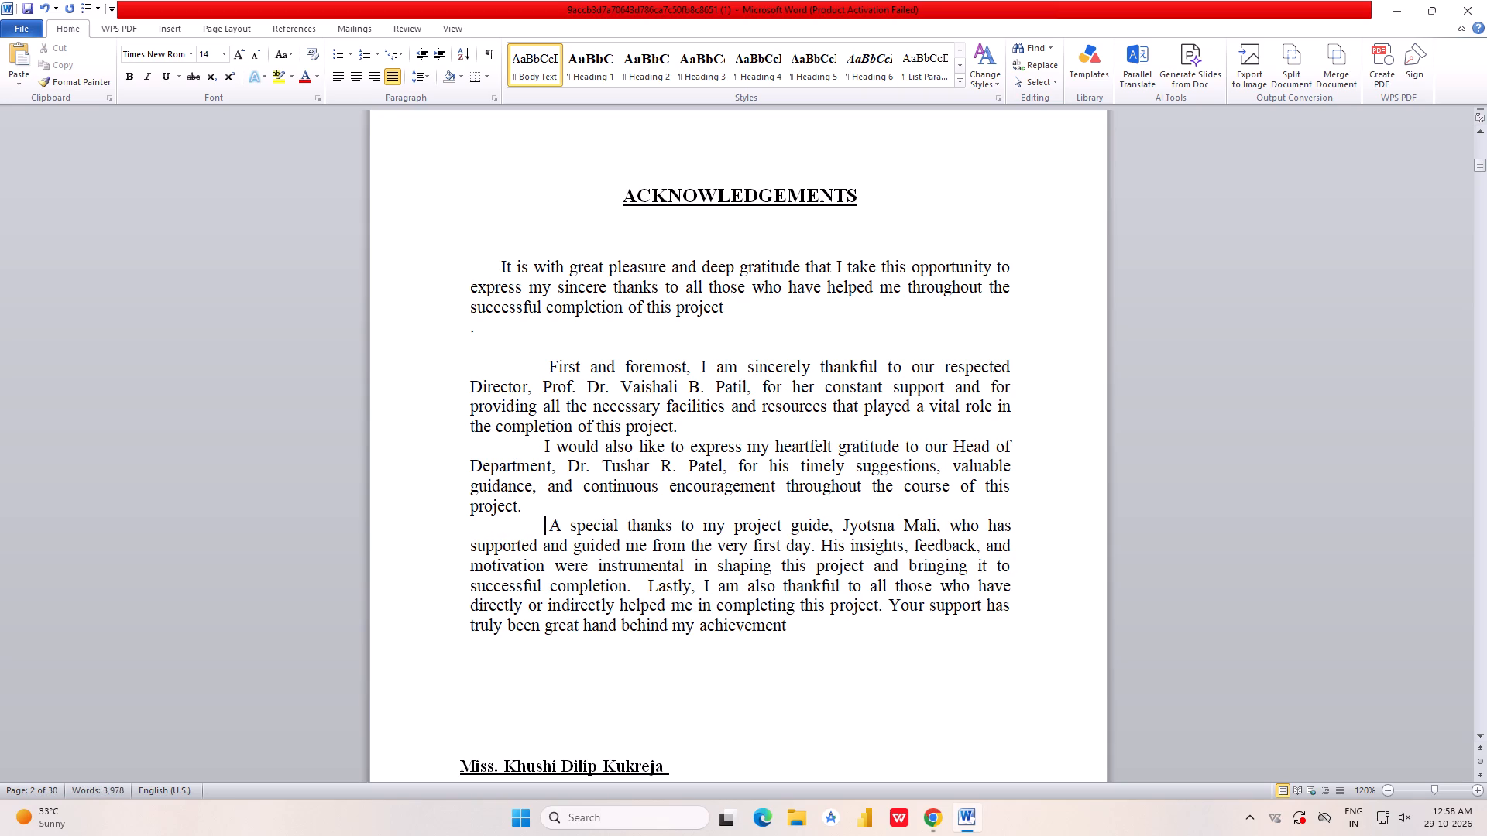
Insert a blank line between the "First and foremost" and "I would also like" paragraphs.
scroll(486, 452, down, 1)
click(680, 384)
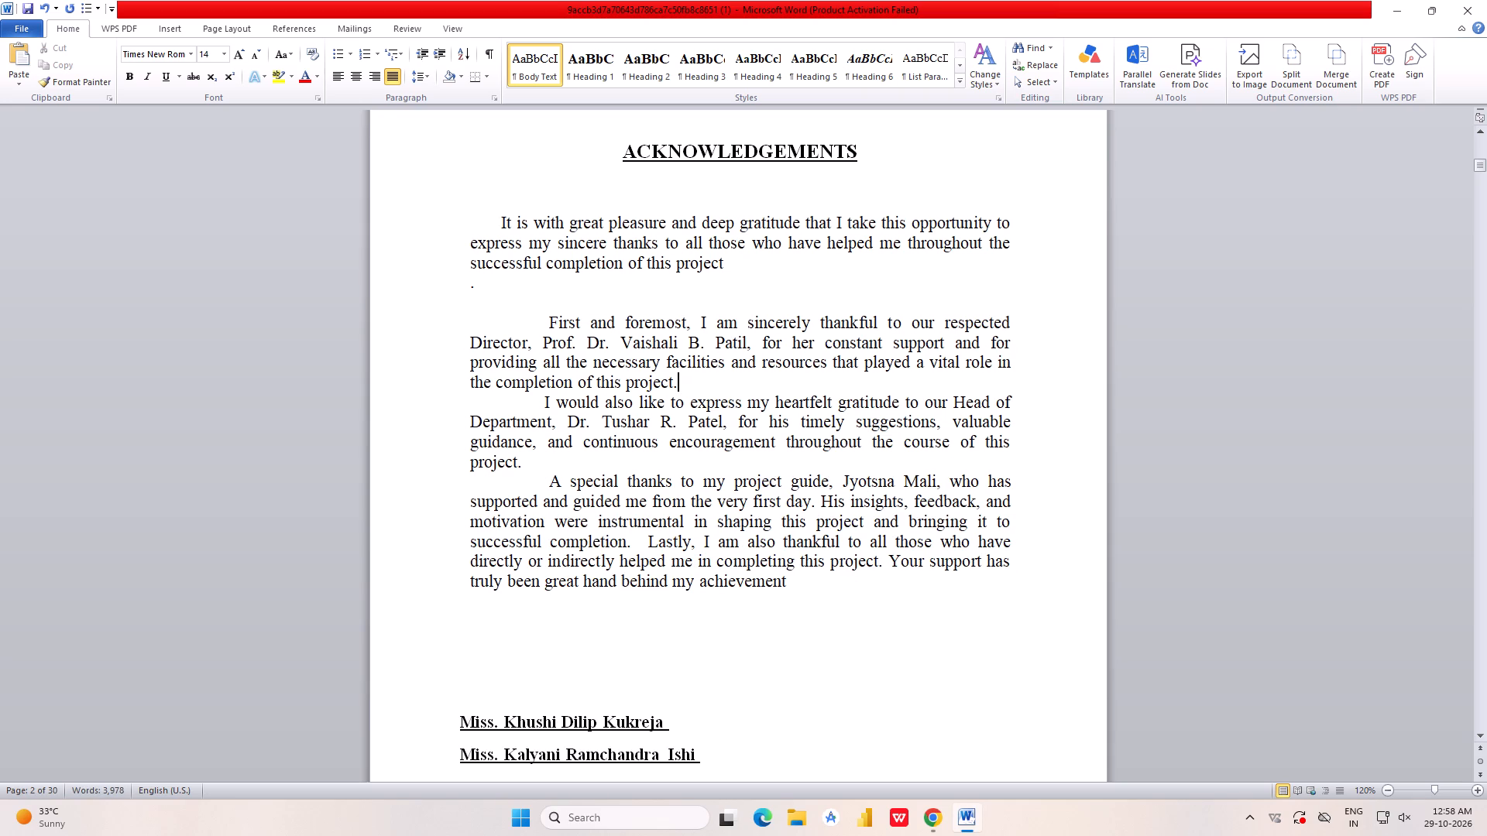
key(Return)
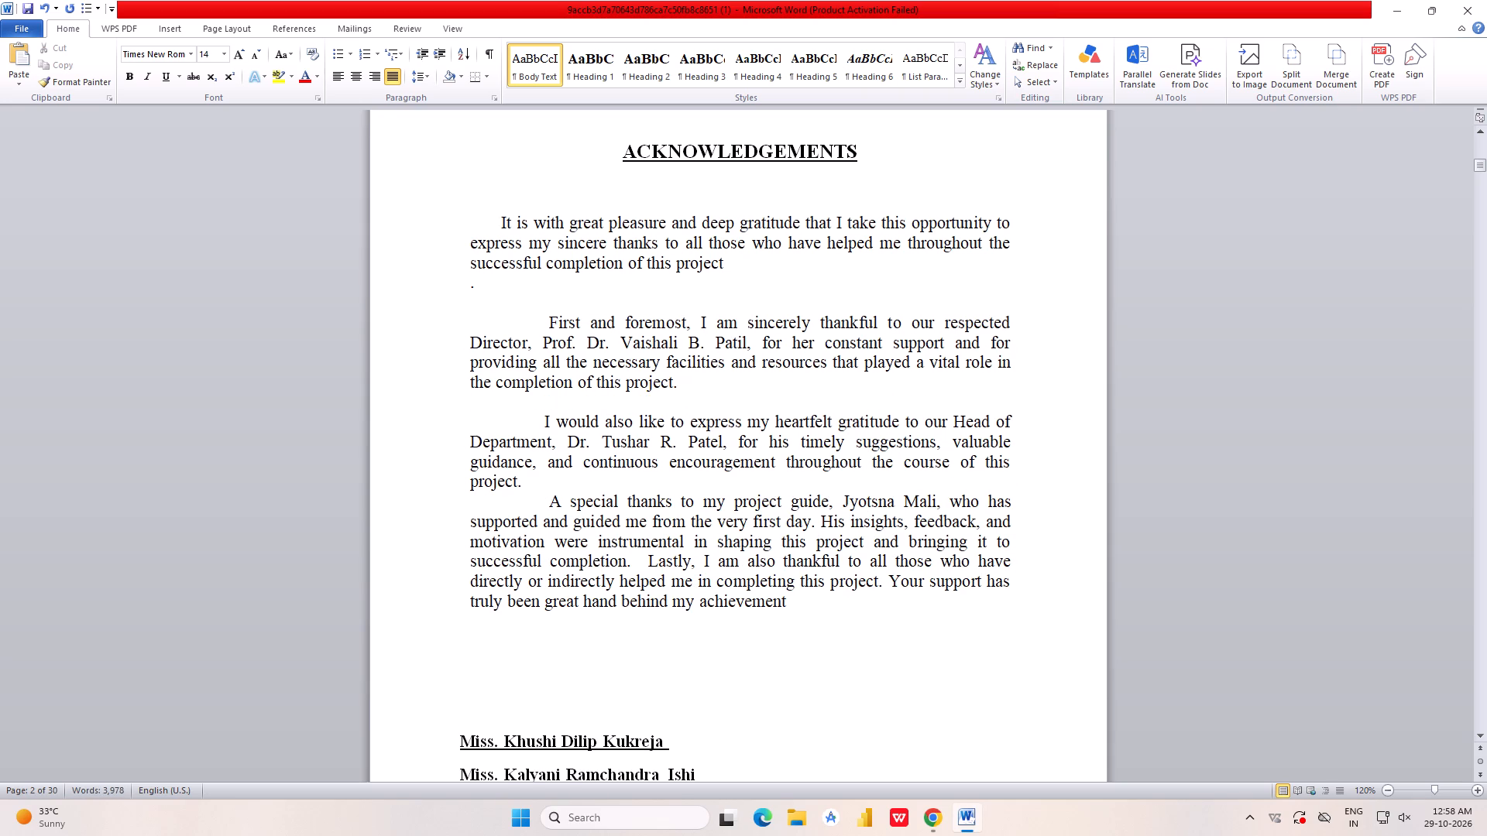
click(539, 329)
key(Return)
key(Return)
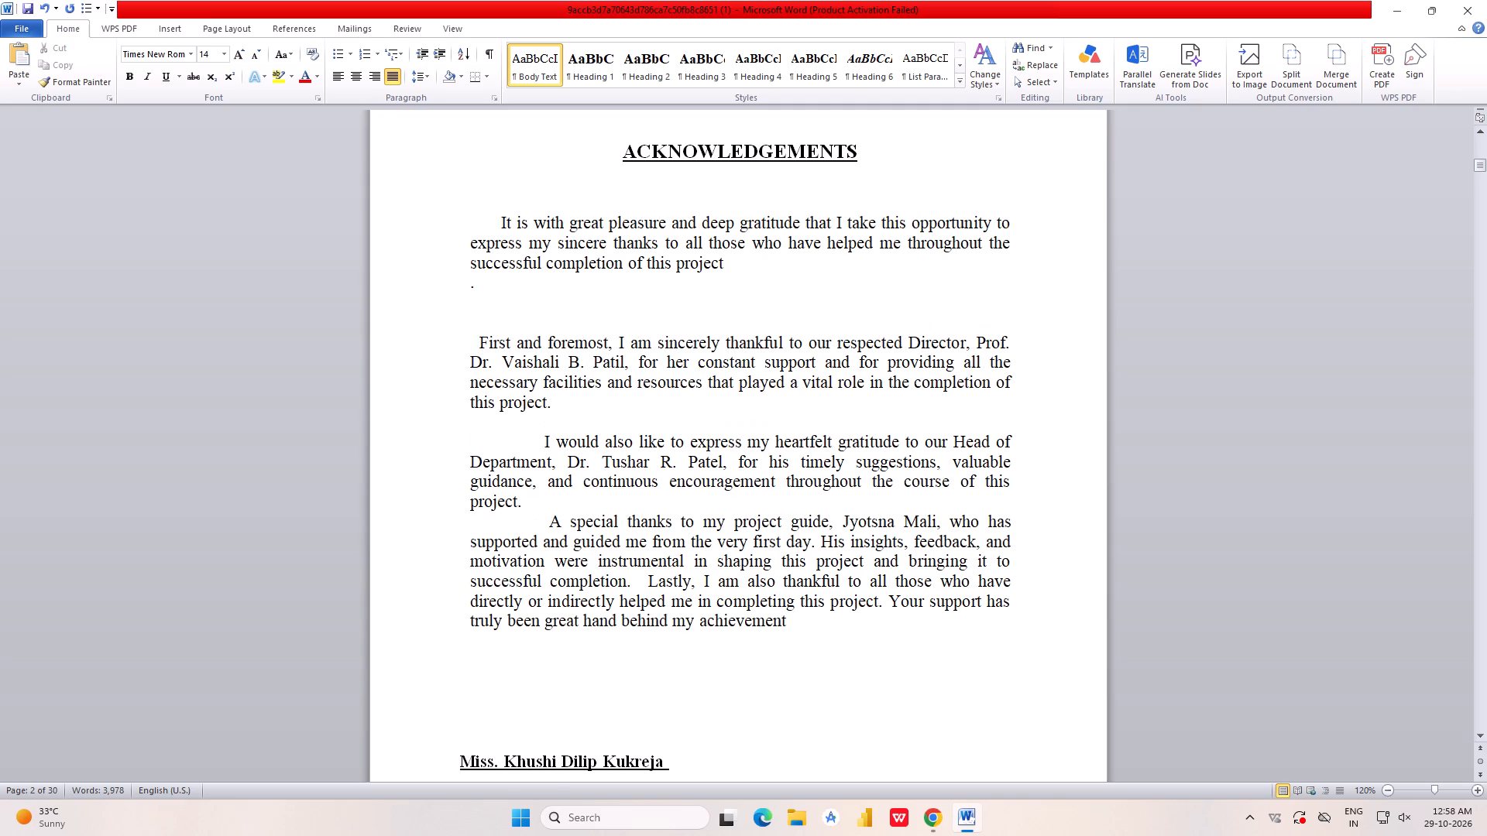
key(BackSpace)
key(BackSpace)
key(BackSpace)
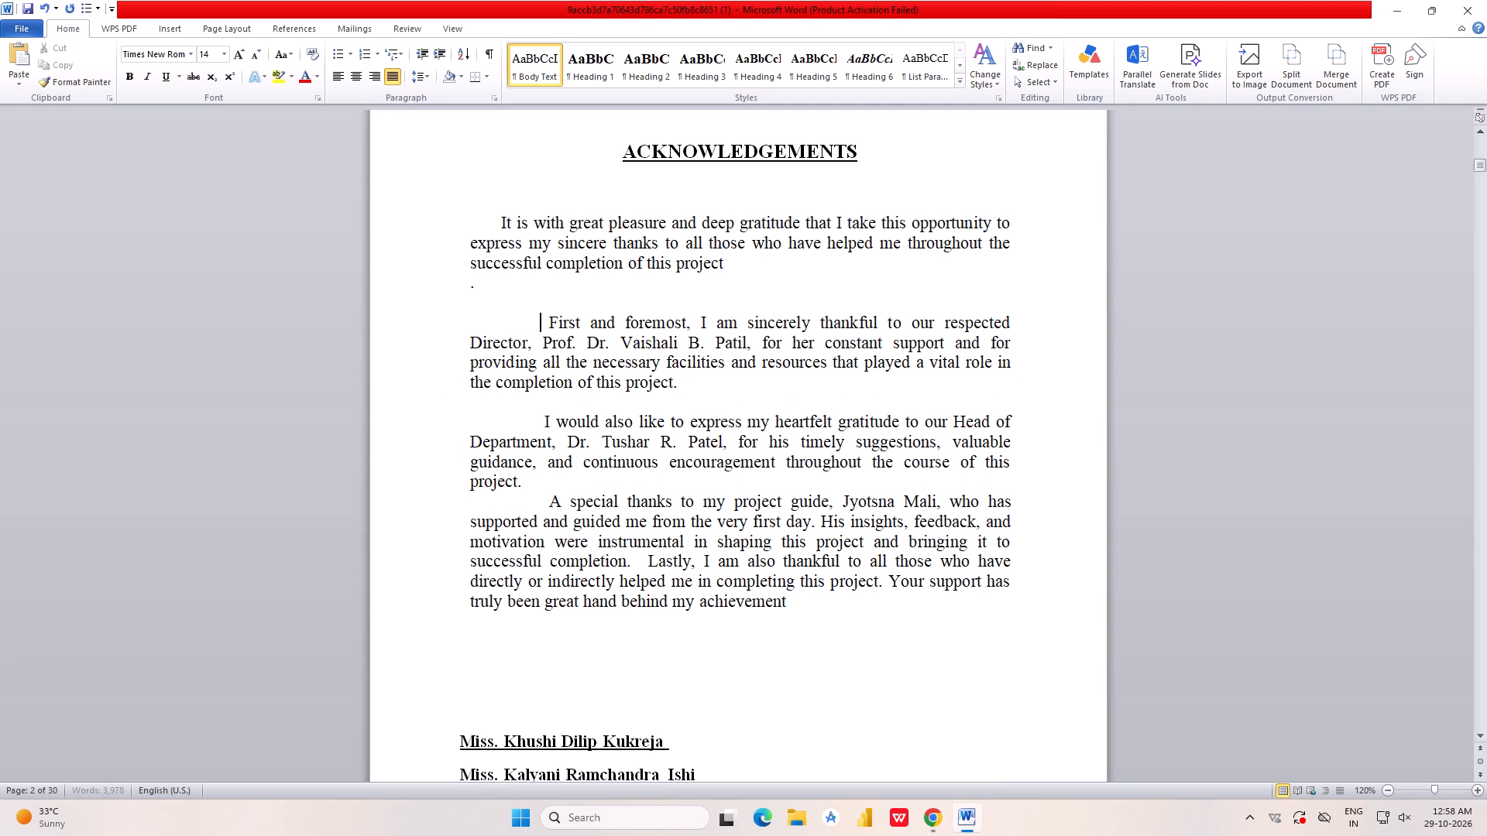
Move the stray period directly after "completion of this project" and leave one blank line before an unindented "First and foremost".
key(BackSpace)
key(BackSpace)
key(BackSpace)
key(BackSpace)
key(BackSpace)
key(BackSpace)
key(BackSpace)
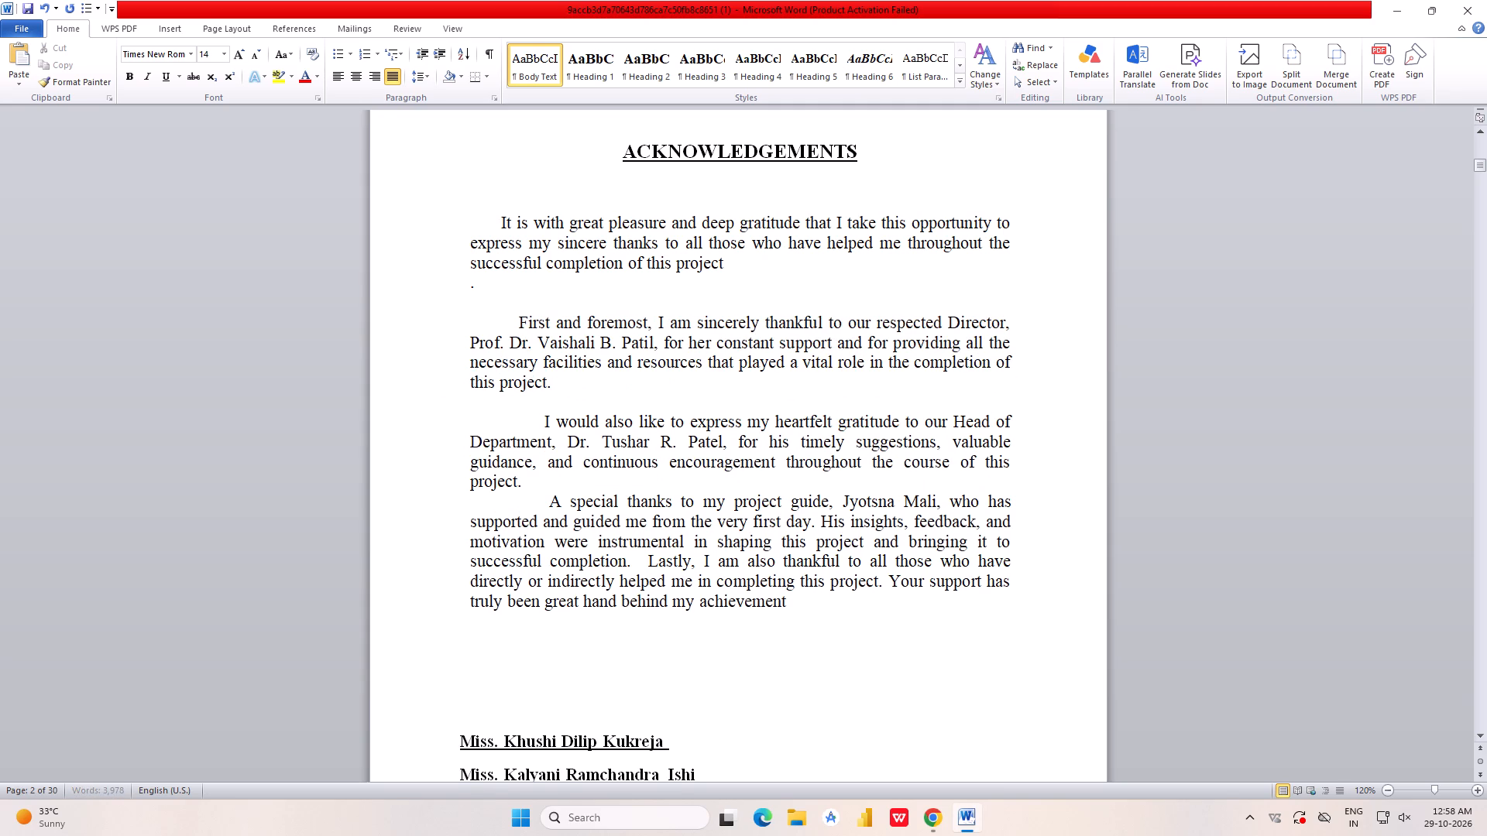
key(BackSpace)
key(BackSpace)
key(BackSpace)
key(BackSpace)
key(BackSpace)
key(BackSpace)
key(BackSpace)
key(BackSpace)
key(BackSpace)
key(BackSpace)
key(BackSpace)
key(BackSpace)
key(BackSpace)
key(BackSpace)
key(BackSpace)
key(BackSpace)
key(BackSpace)
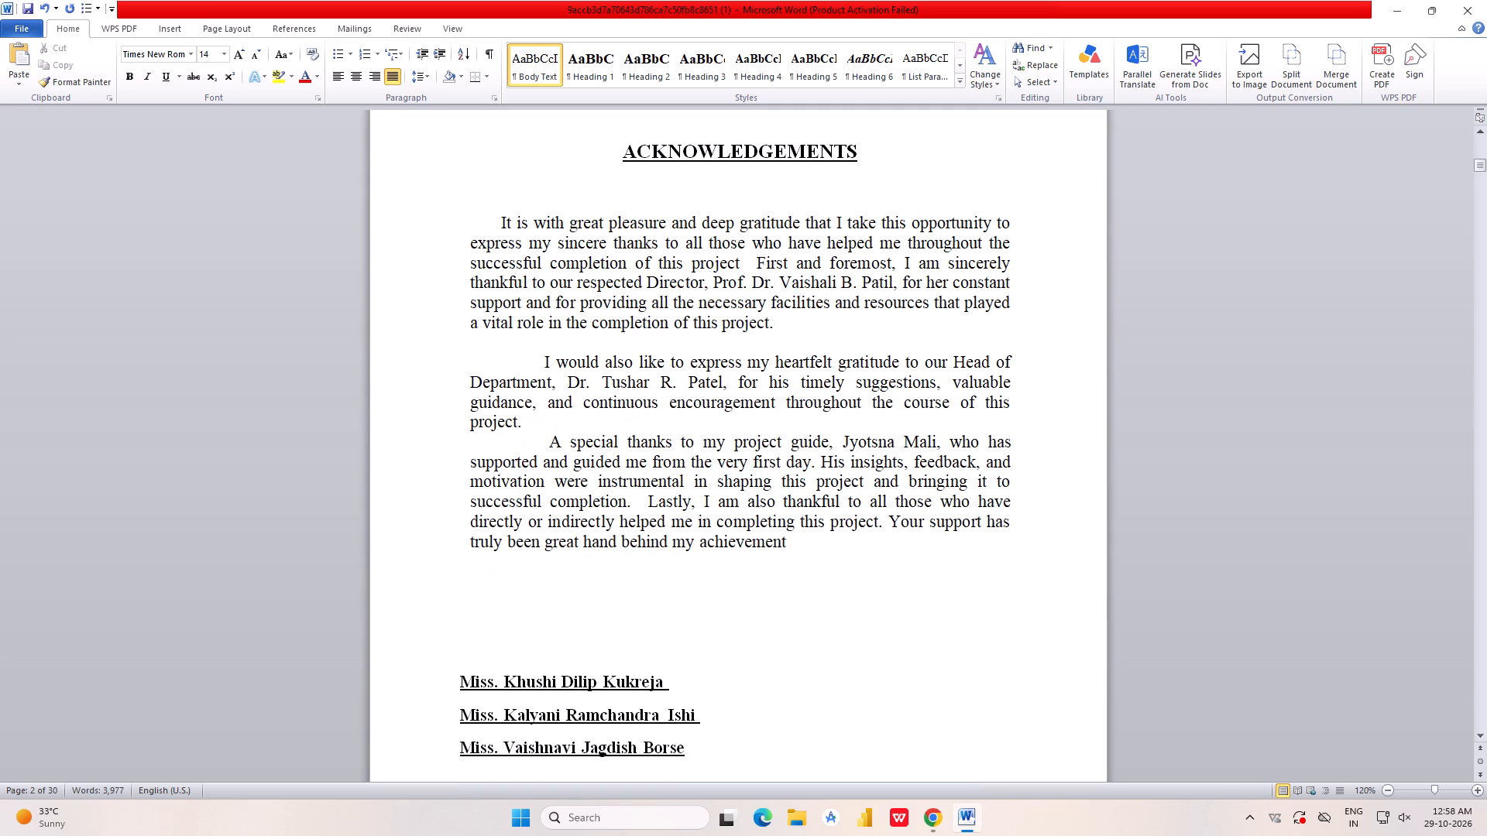
key(period)
key(Return)
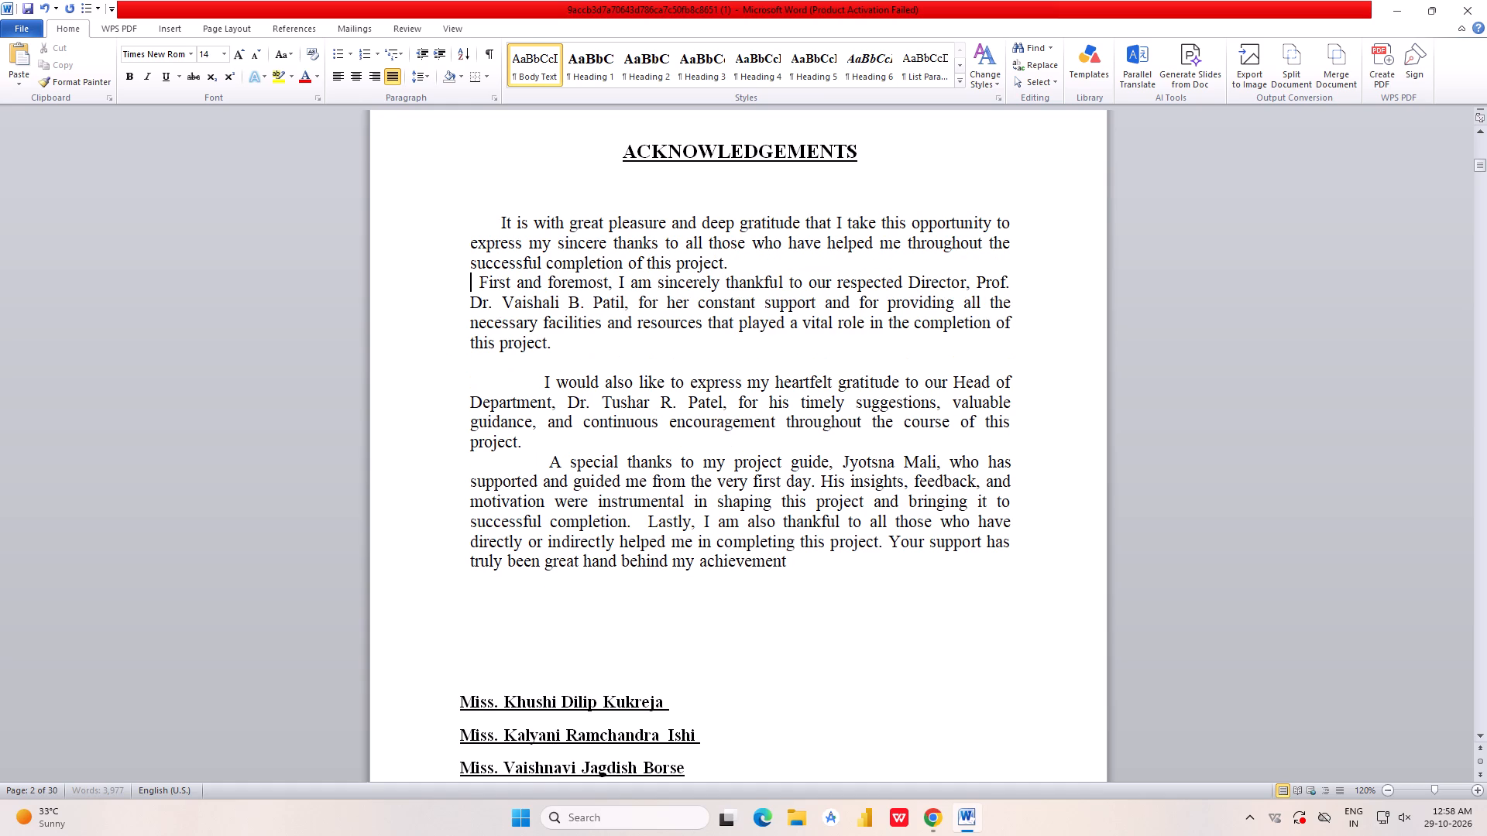
key(Return)
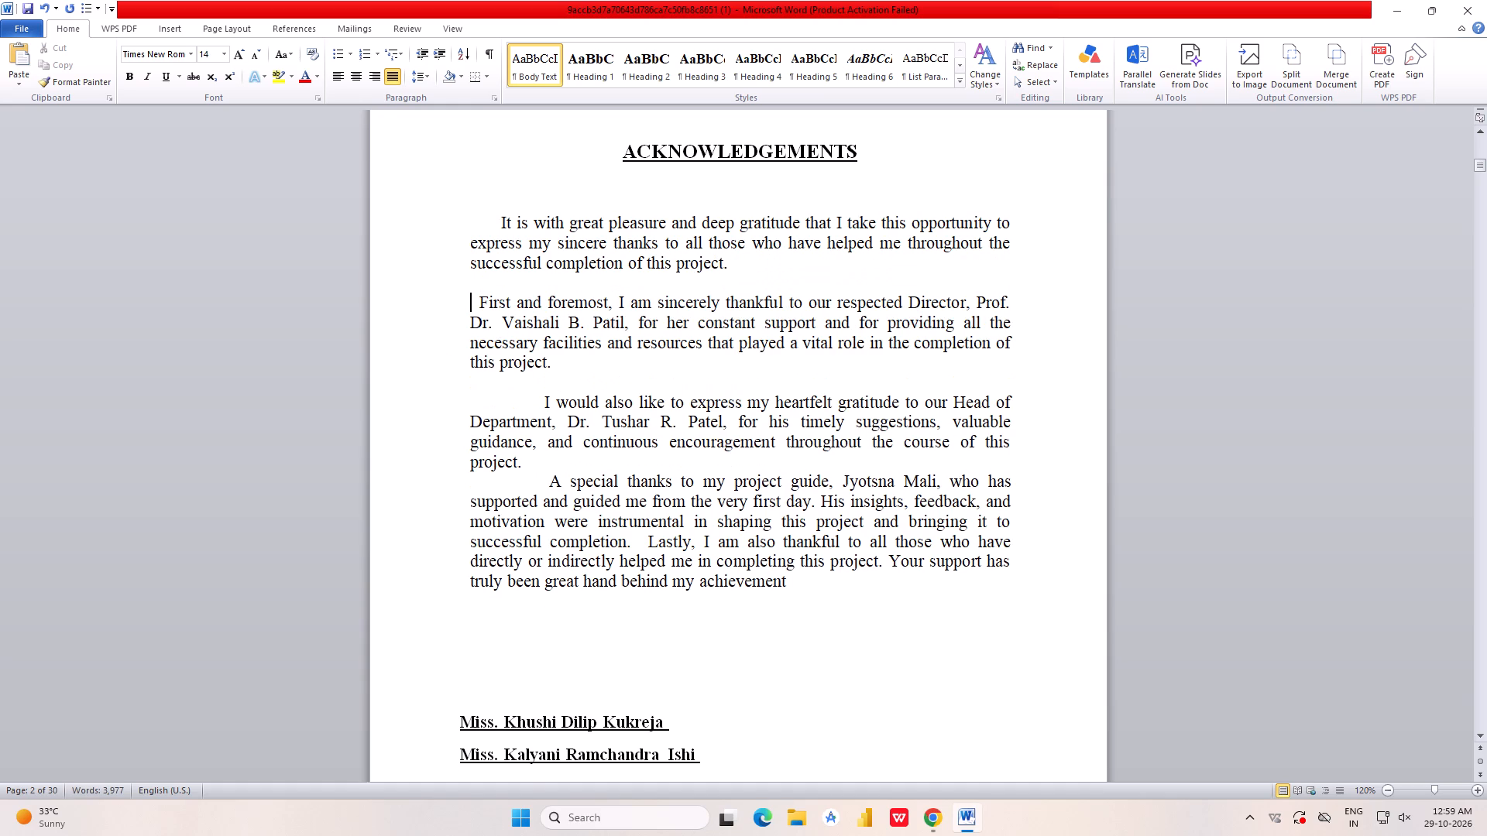
Indent the first line of the "First and foremost" paragraph with eight added spaces.
key(space)
key(space)
key(space)
key(space)
key(space)
key(space)
key(space)
key(space)
key(space)
key(space)
key(space)
key(space)
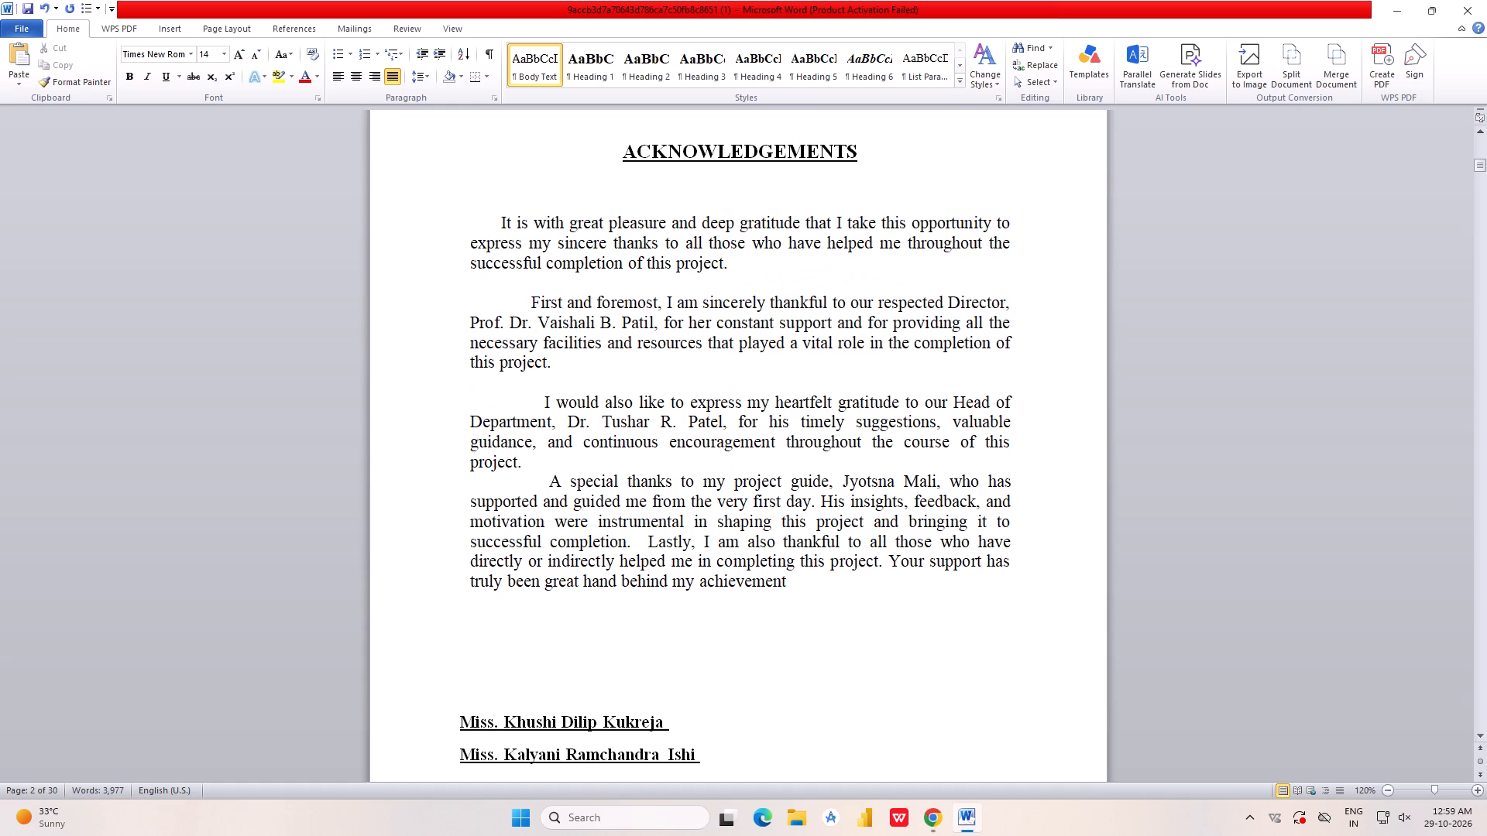
key(BackSpace)
key(BackSpace)
key(BackSpace)
key(BackSpace)
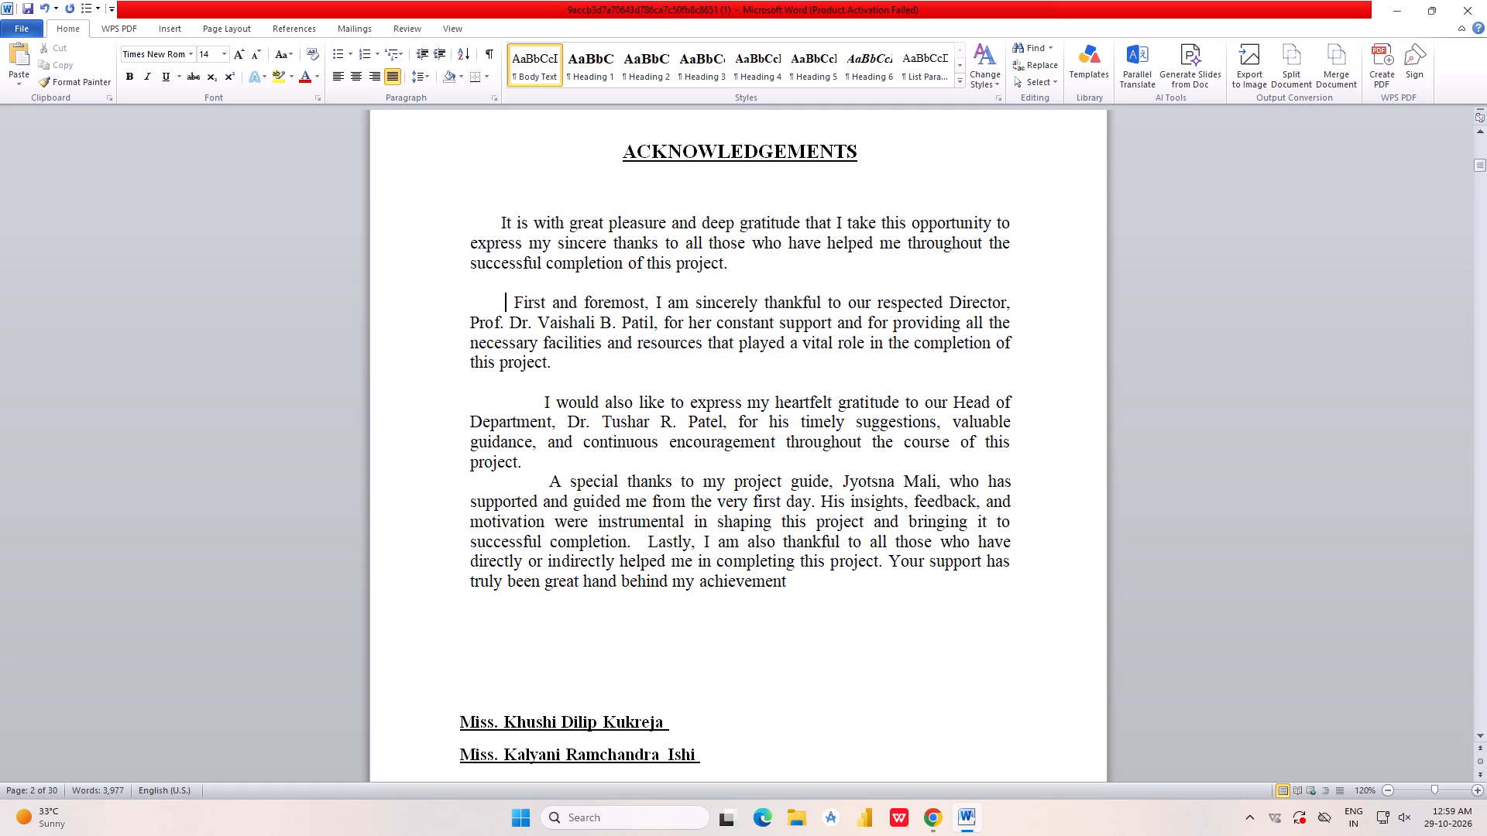
Widen the first-line indent of the "It is with great pleasure" paragraph with spaces, aligning it with "First and foremost".
click(503, 228)
key(space)
key(space)
key(space)
key(space)
key(space)
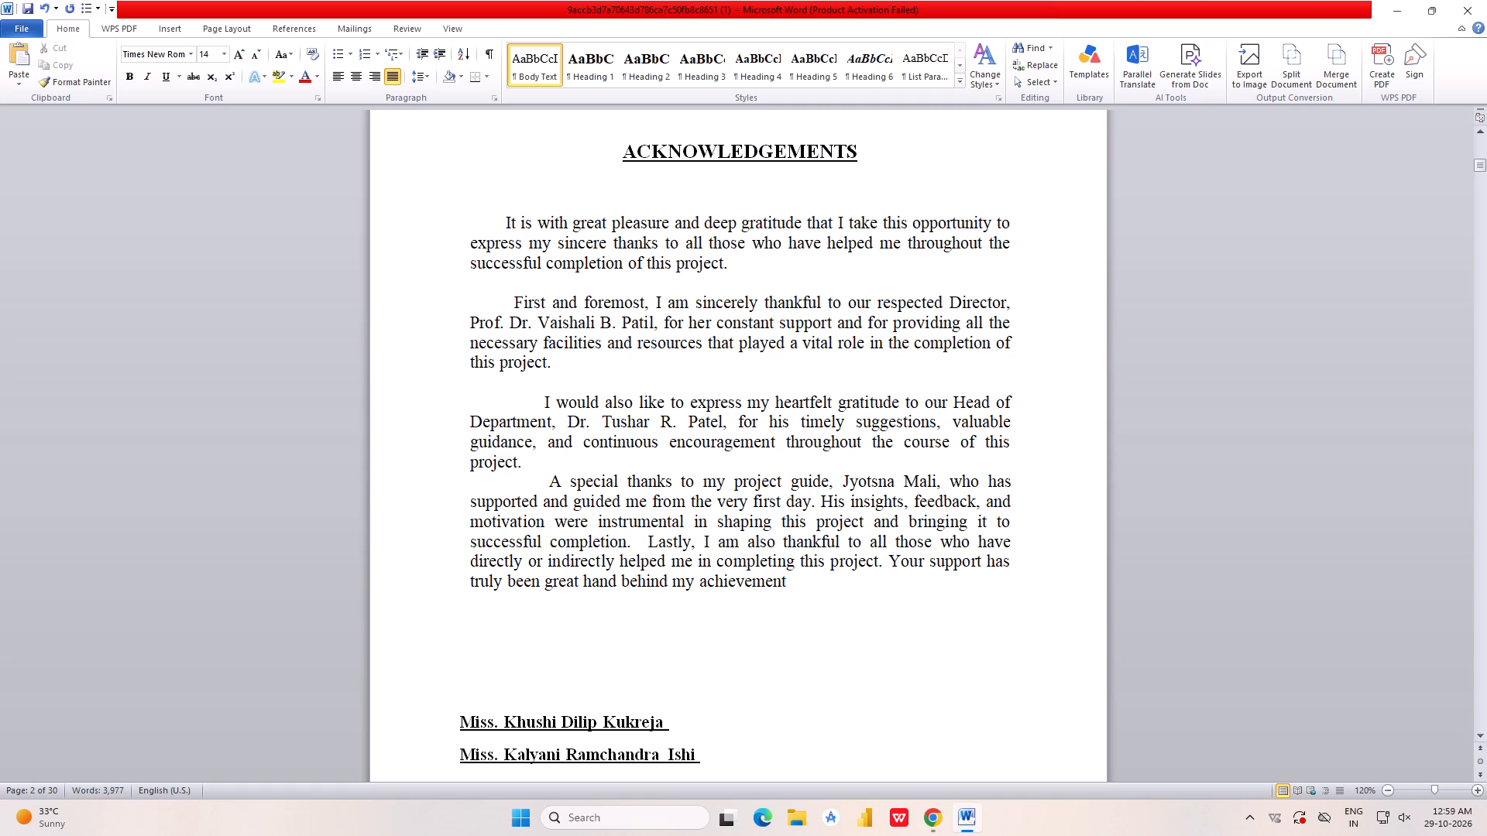
key(BackSpace)
key(BackSpace)
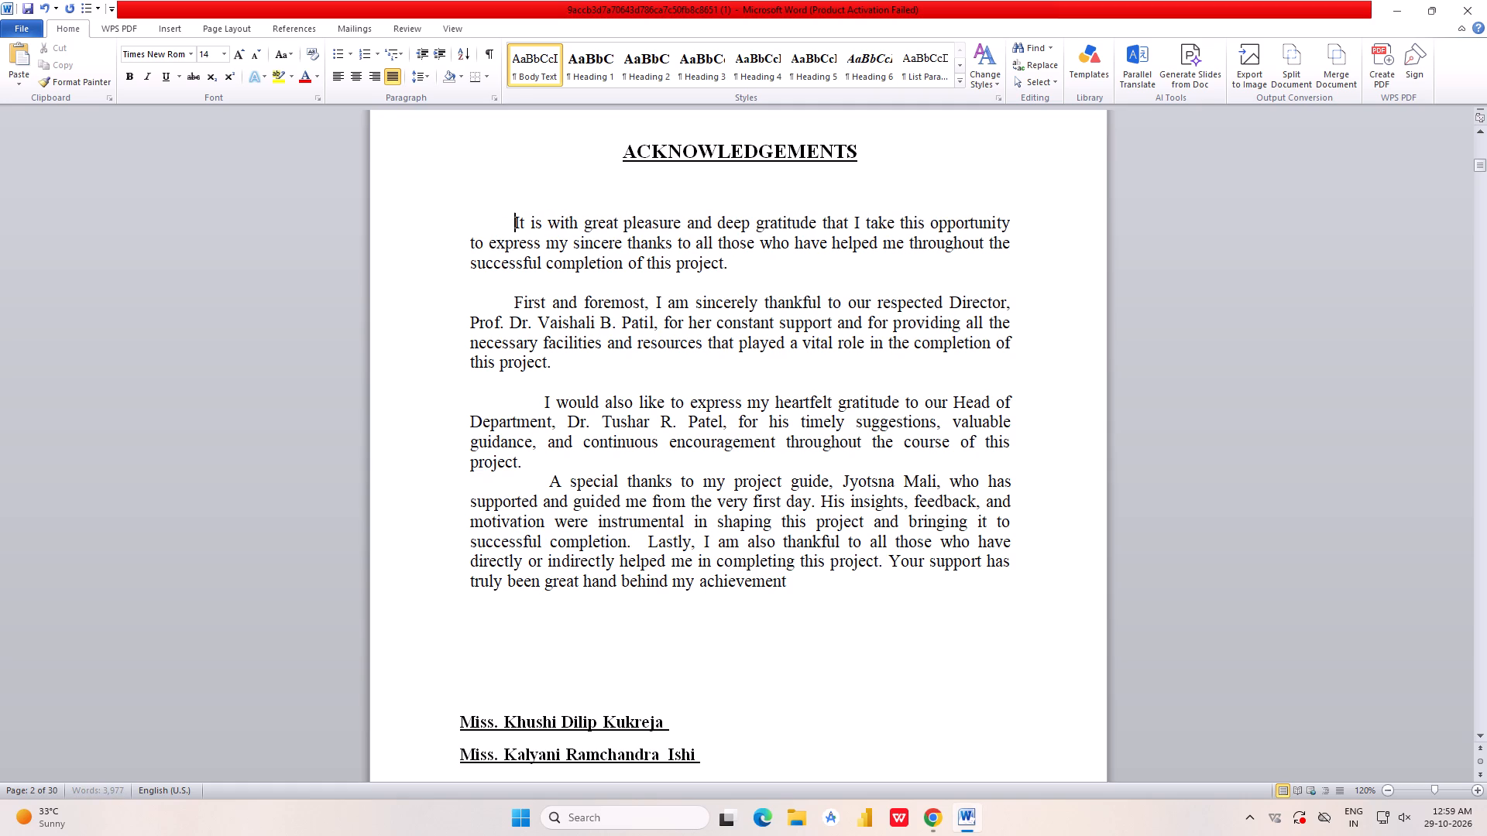
Shorten the first-line indent of the "I would also like" paragraph by deleting spaces, aligning it with "First and foremost".
drag(514, 230, 520, 286)
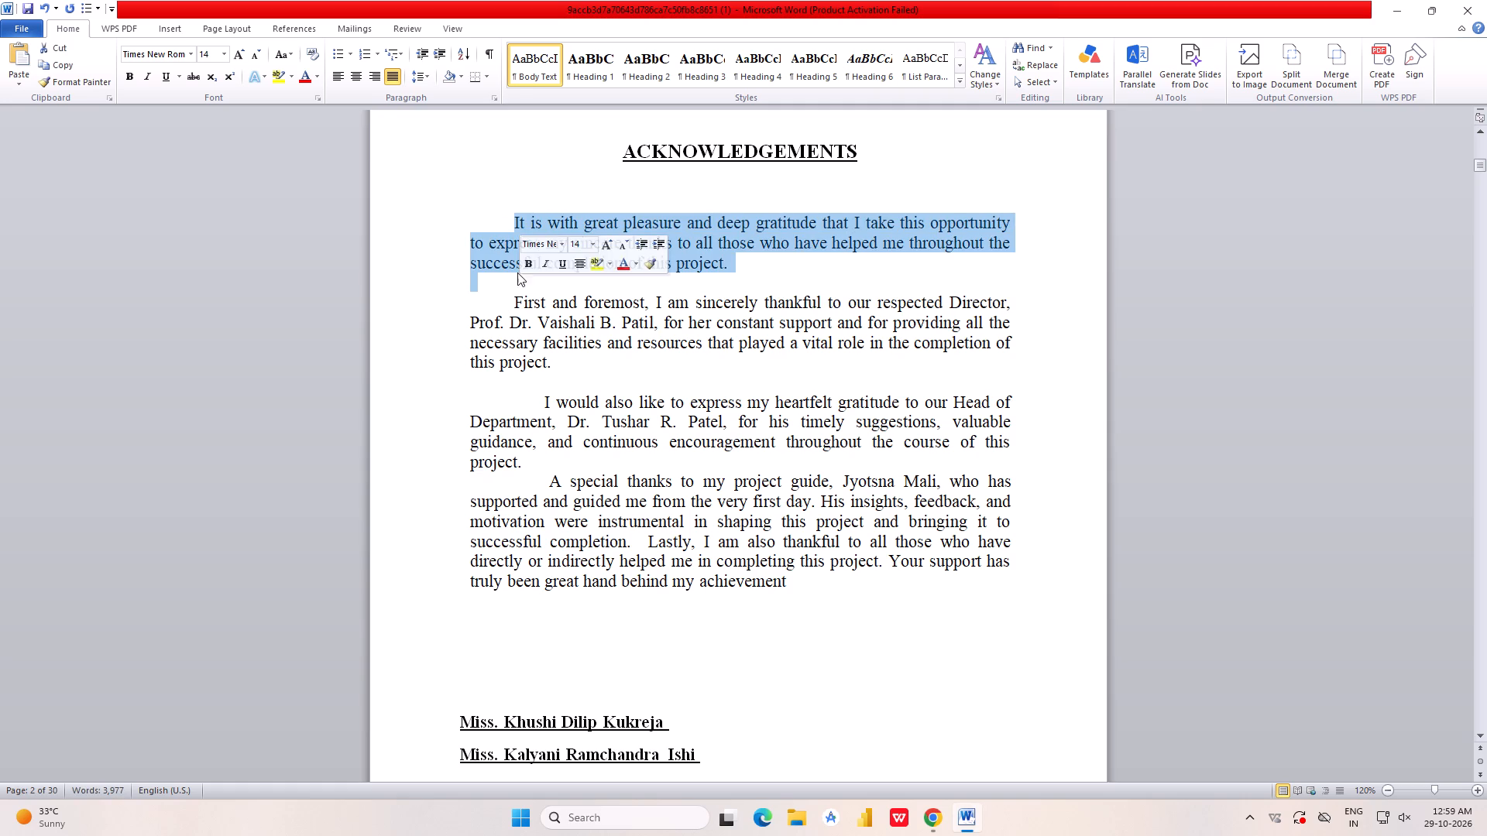
click(509, 235)
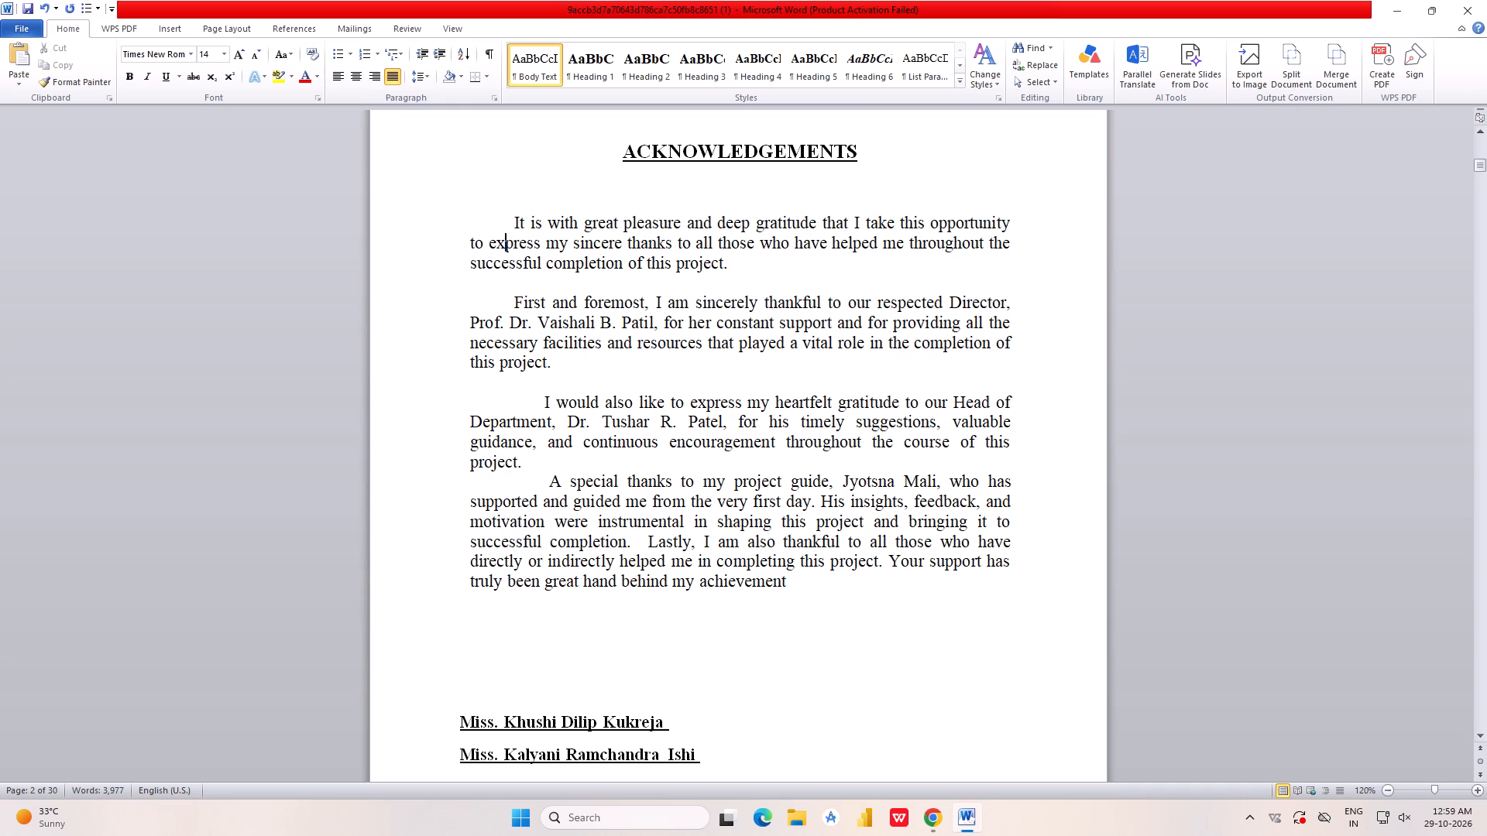
click(522, 399)
key(BackSpace)
key(BackSpace)
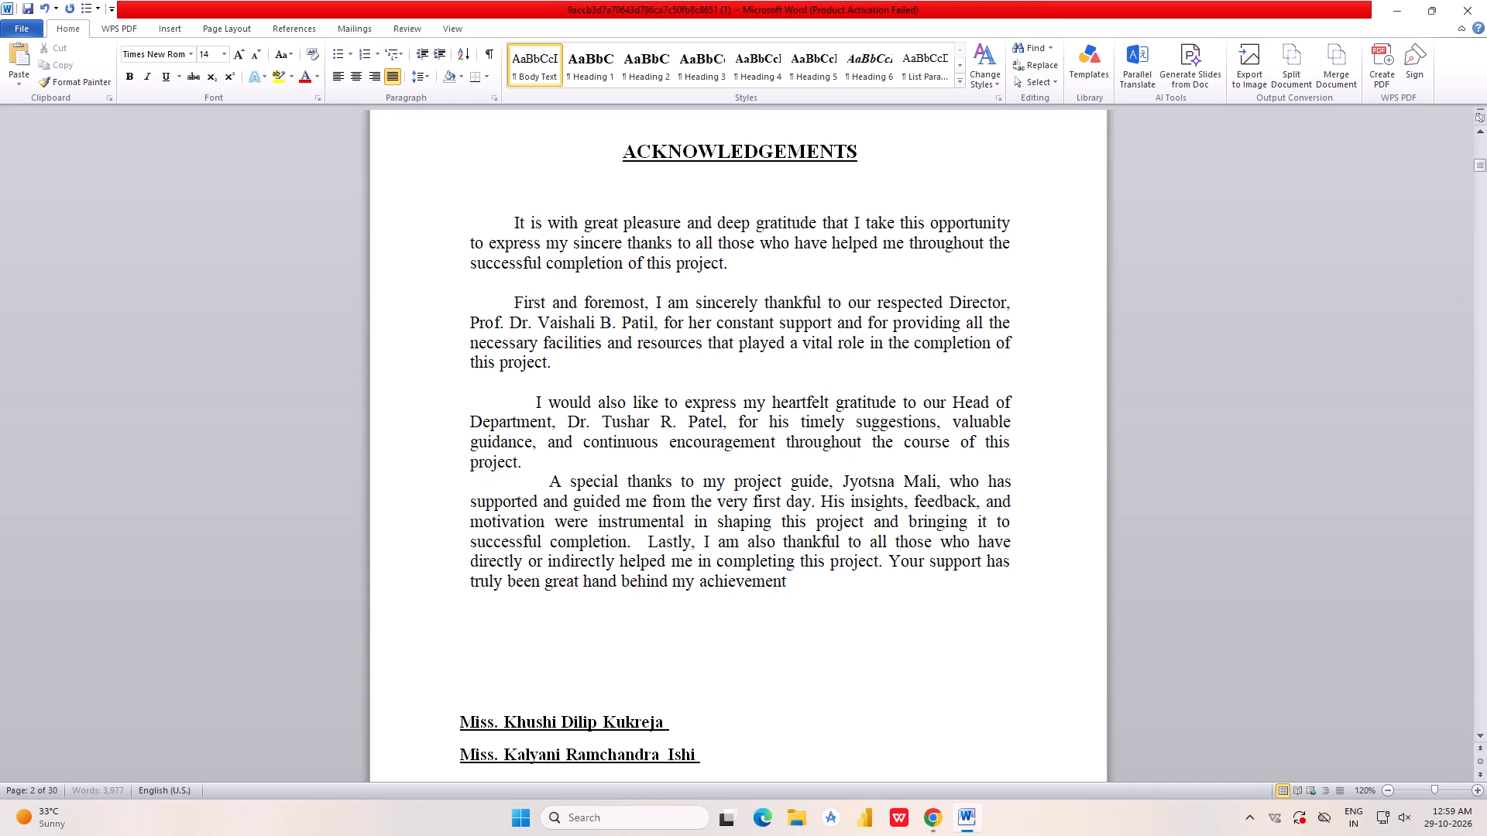
key(BackSpace)
key(BackSpace)
key(BackSpace)
key(BackSpace)
key(BackSpace)
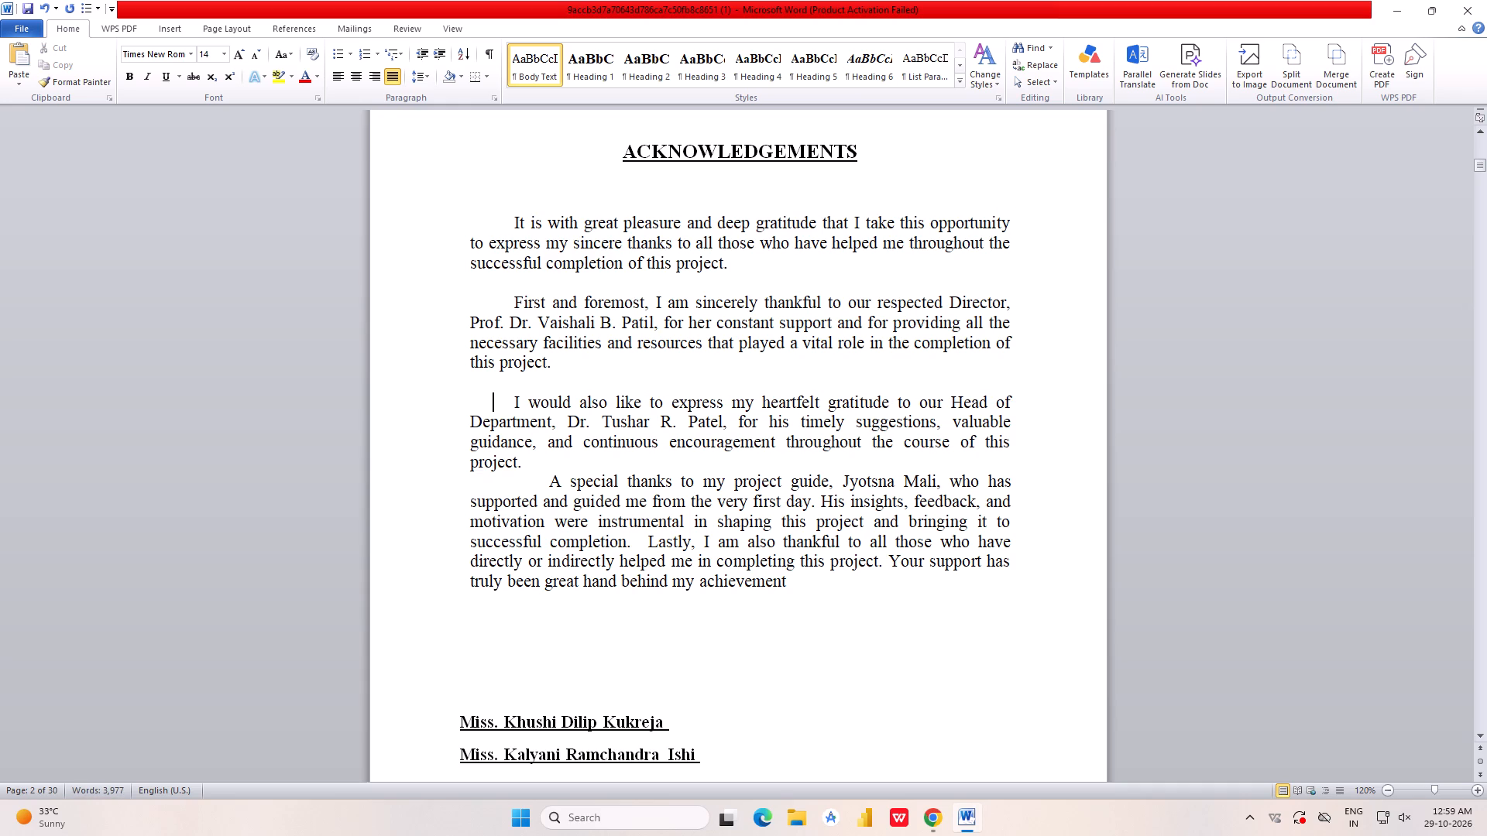
Shorten the first-line indent of the "A special thanks" paragraph by deleting spaces, roughly matching the paragraphs above.
click(540, 490)
key(BackSpace)
key(BackSpace)
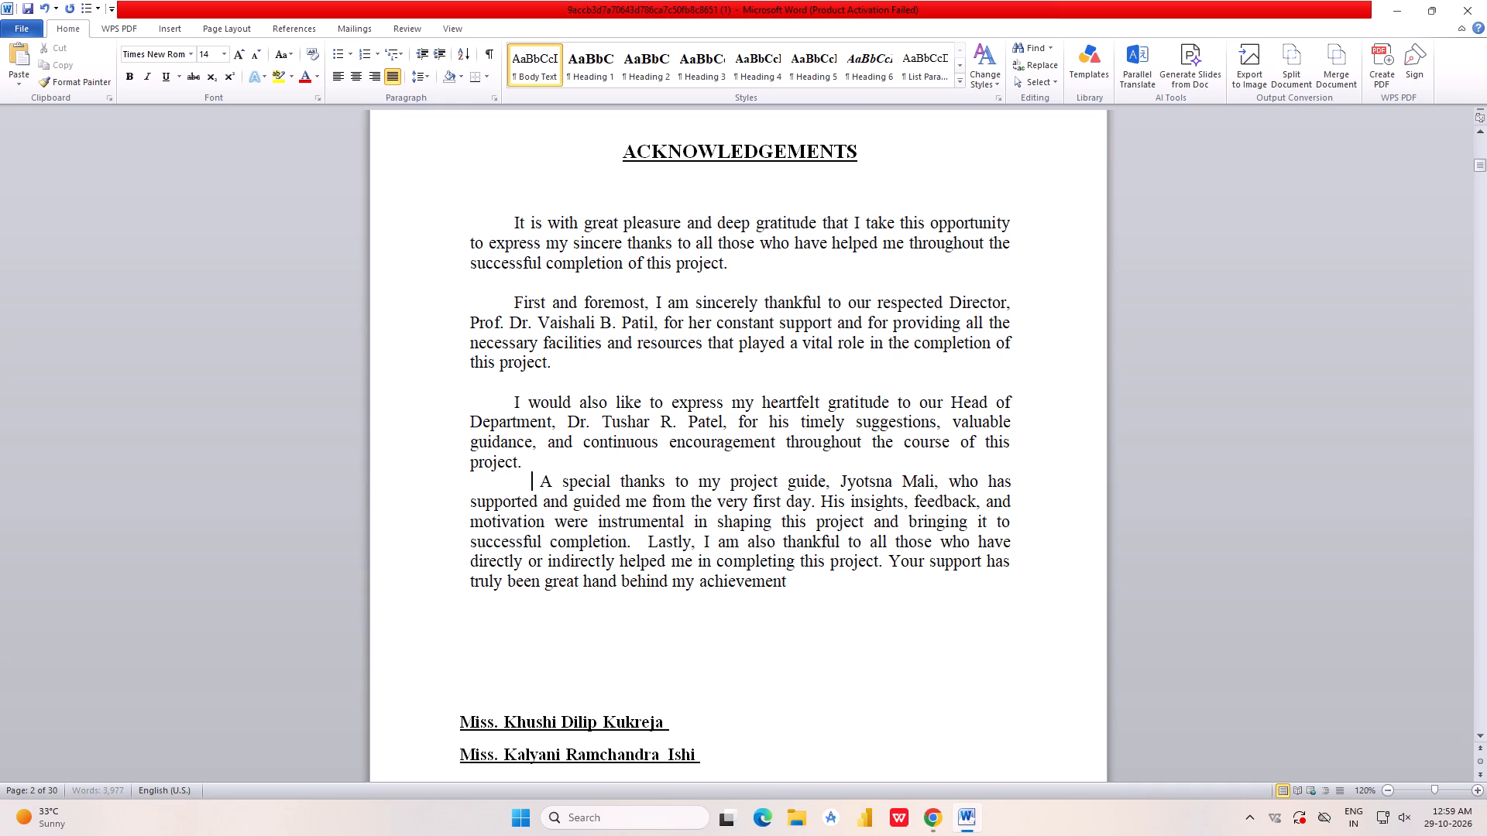
key(BackSpace)
key(BackSpace)
key(BackSpace)
key(BackSpace)
key(BackSpace)
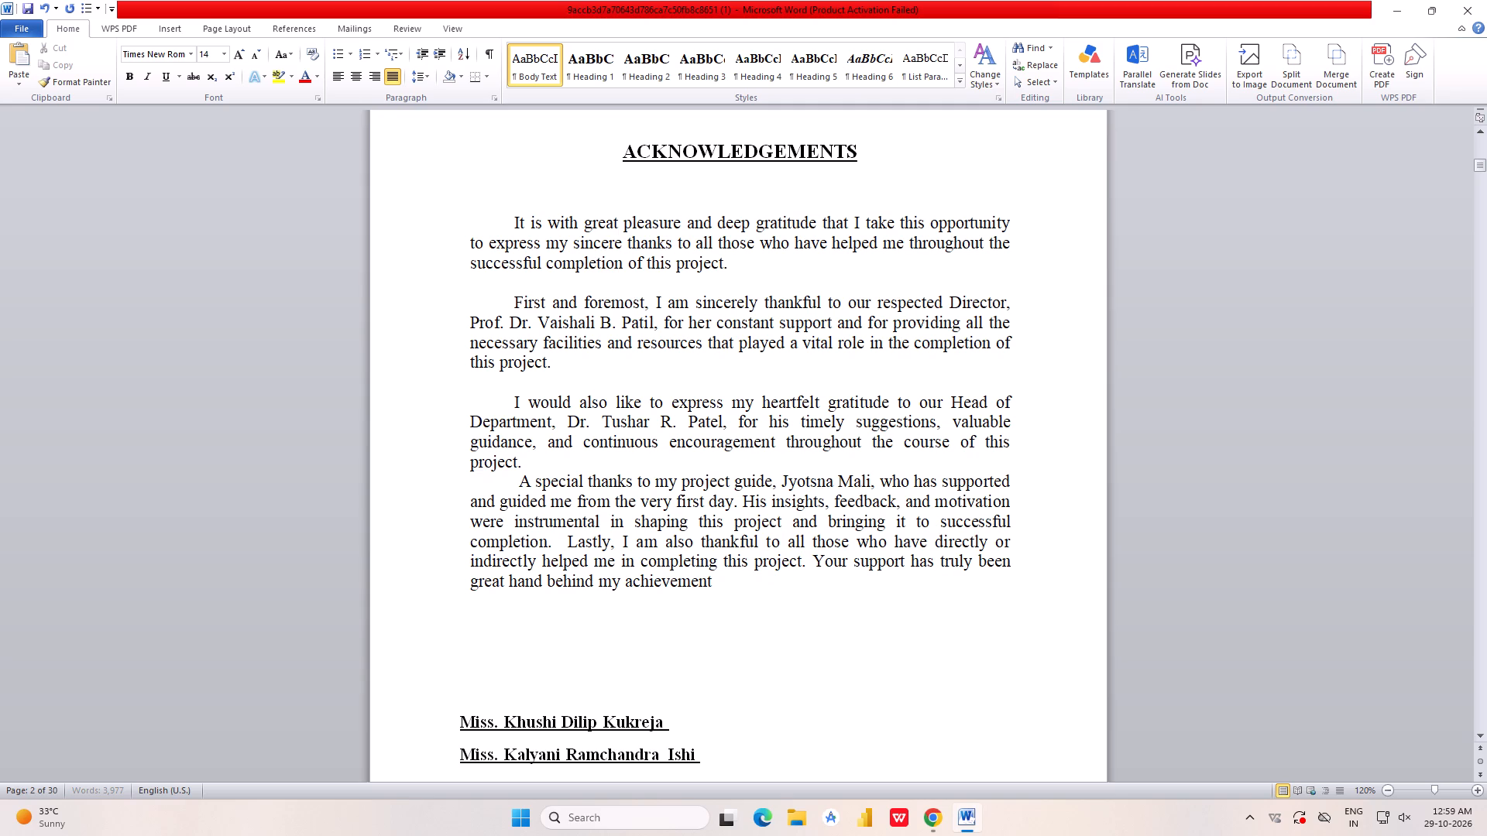
click(609, 624)
Delete the "2 | Page" page-number text at the bottom of the Acknowledgements page.
scroll(614, 611, up, 2)
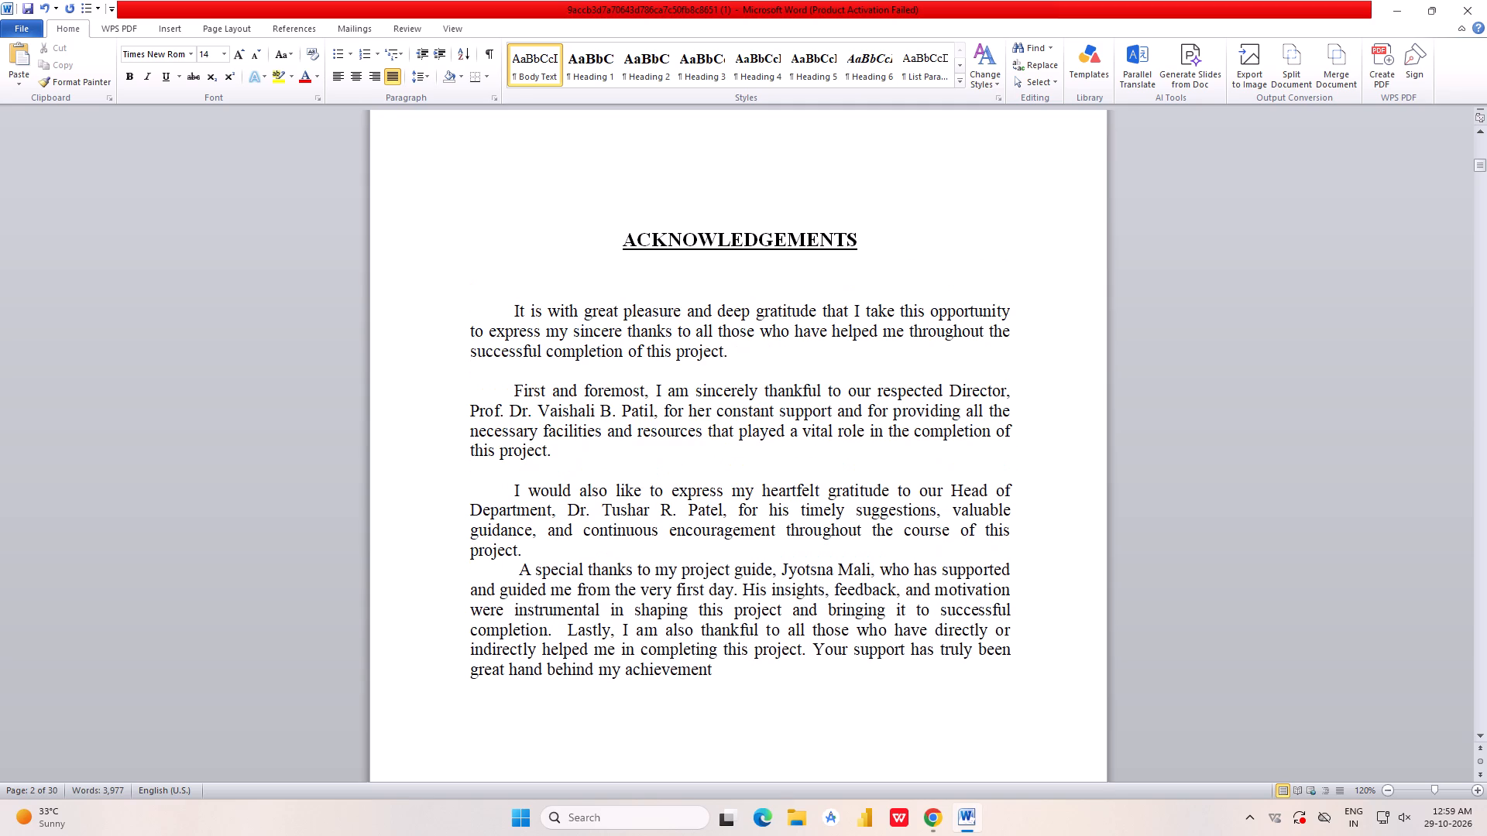
scroll(615, 611, down, 18)
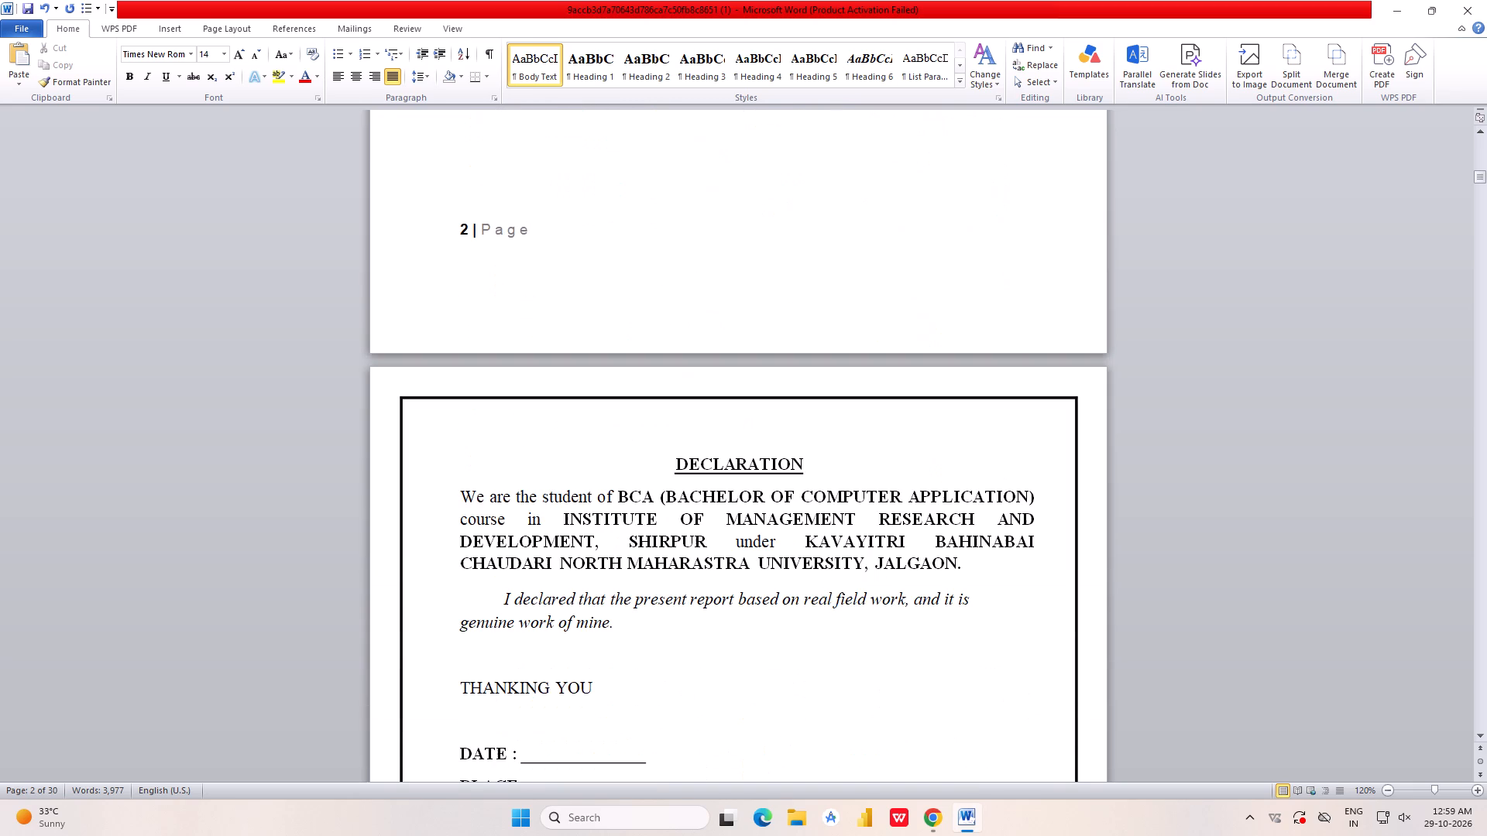
click(461, 180)
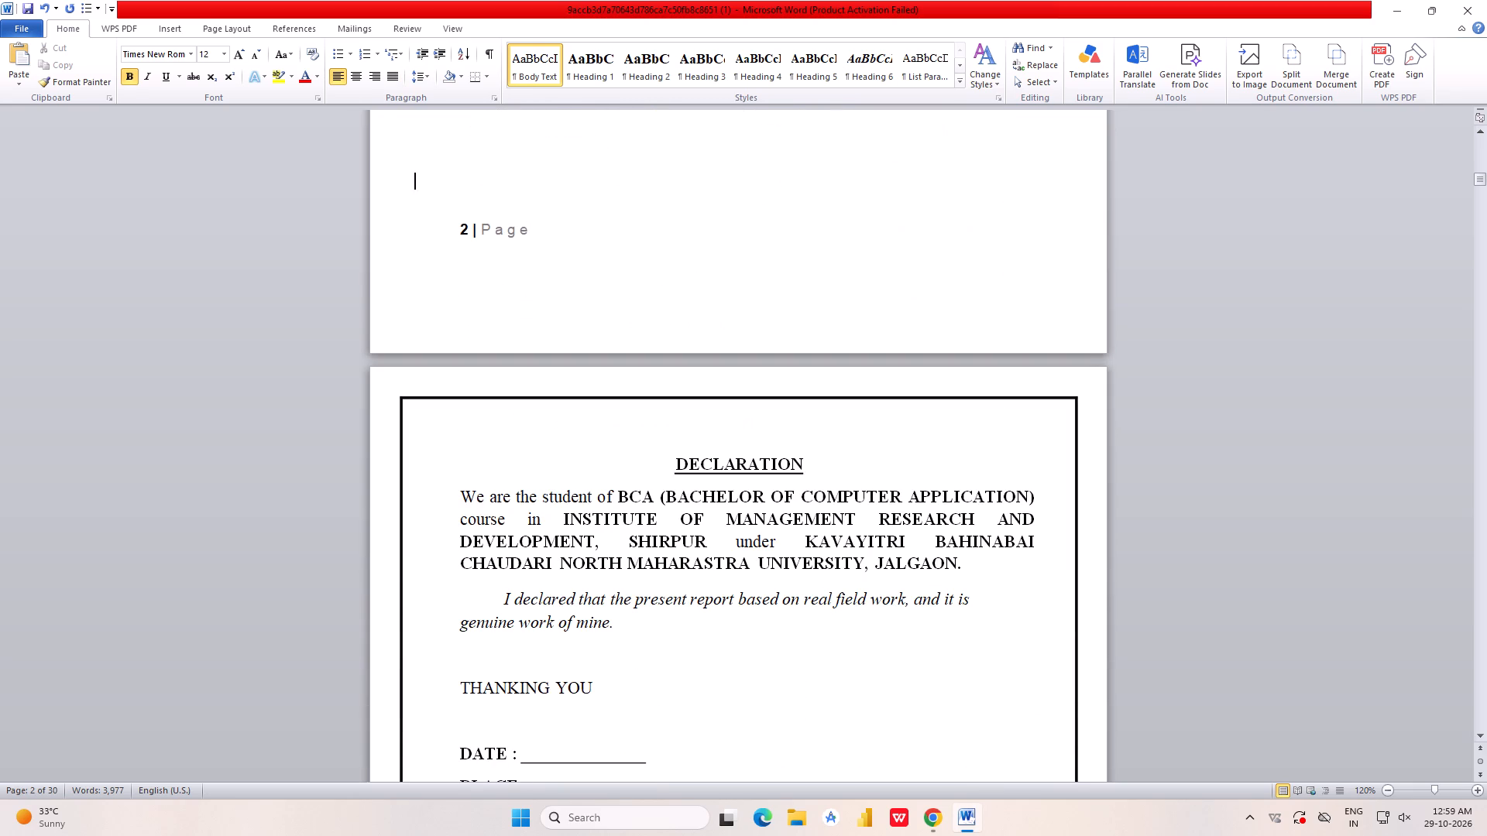
drag(540, 225, 450, 239)
key(BackSpace)
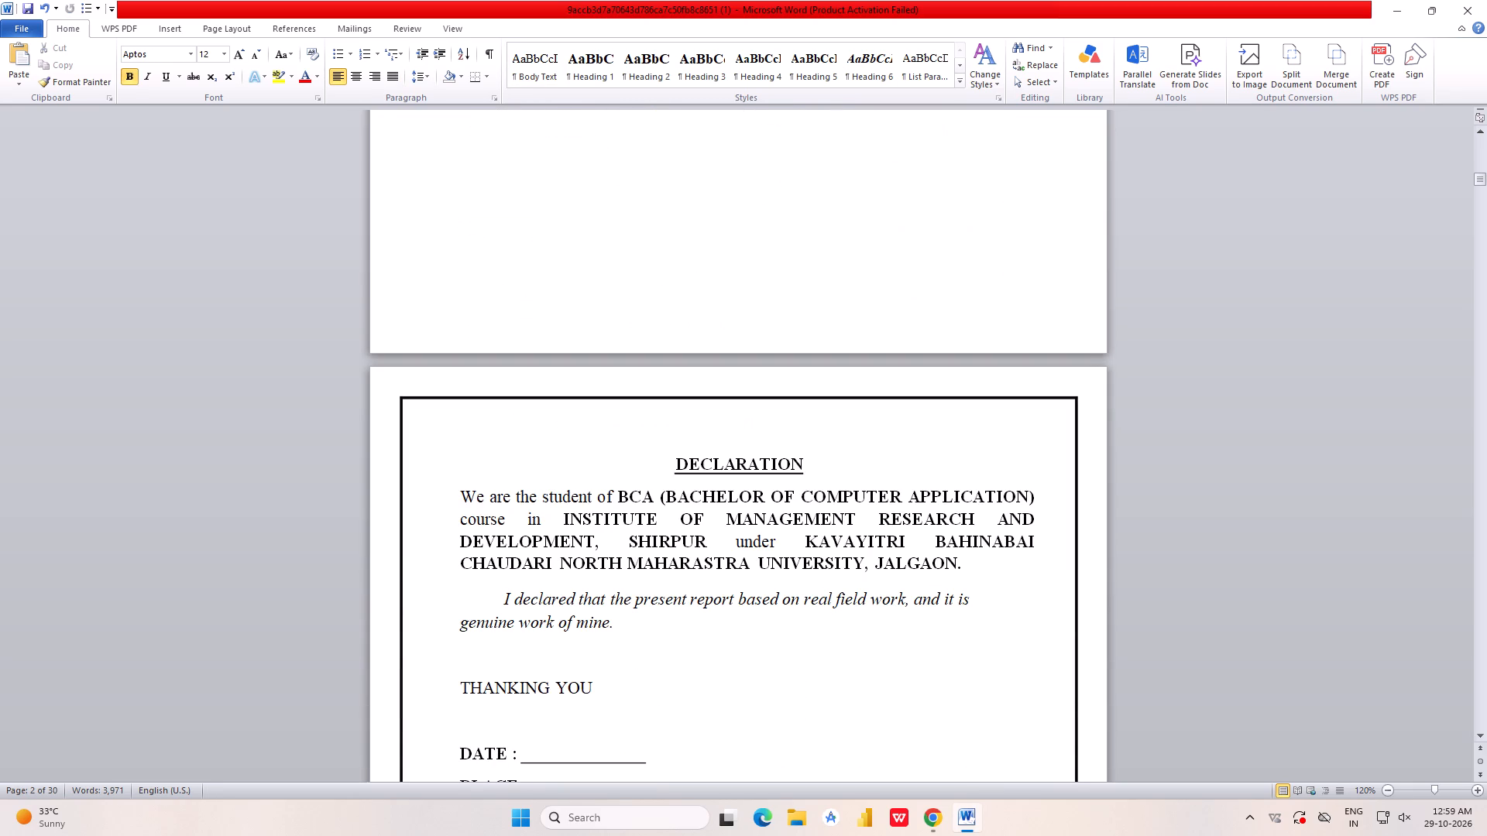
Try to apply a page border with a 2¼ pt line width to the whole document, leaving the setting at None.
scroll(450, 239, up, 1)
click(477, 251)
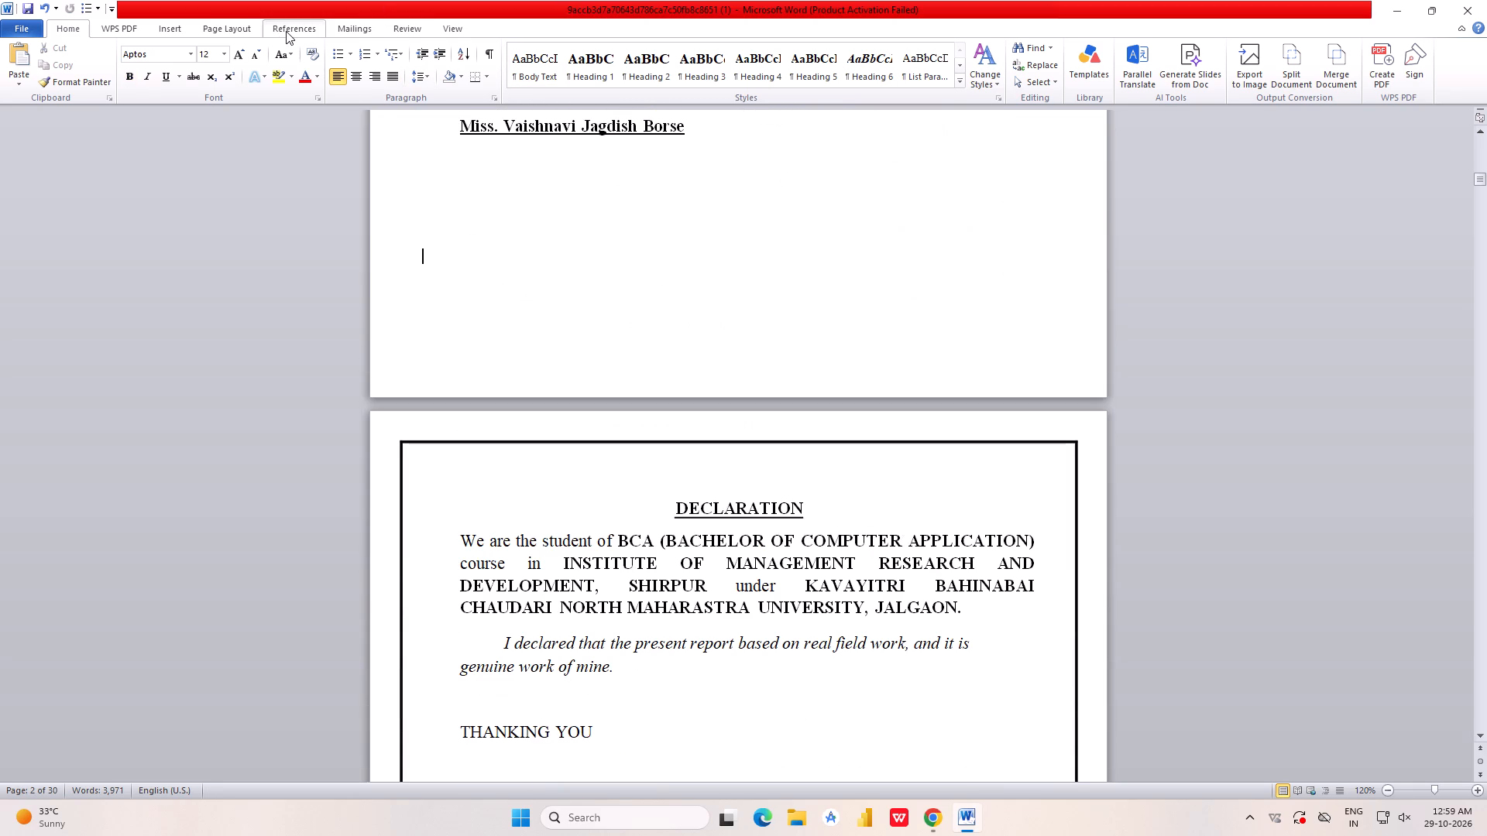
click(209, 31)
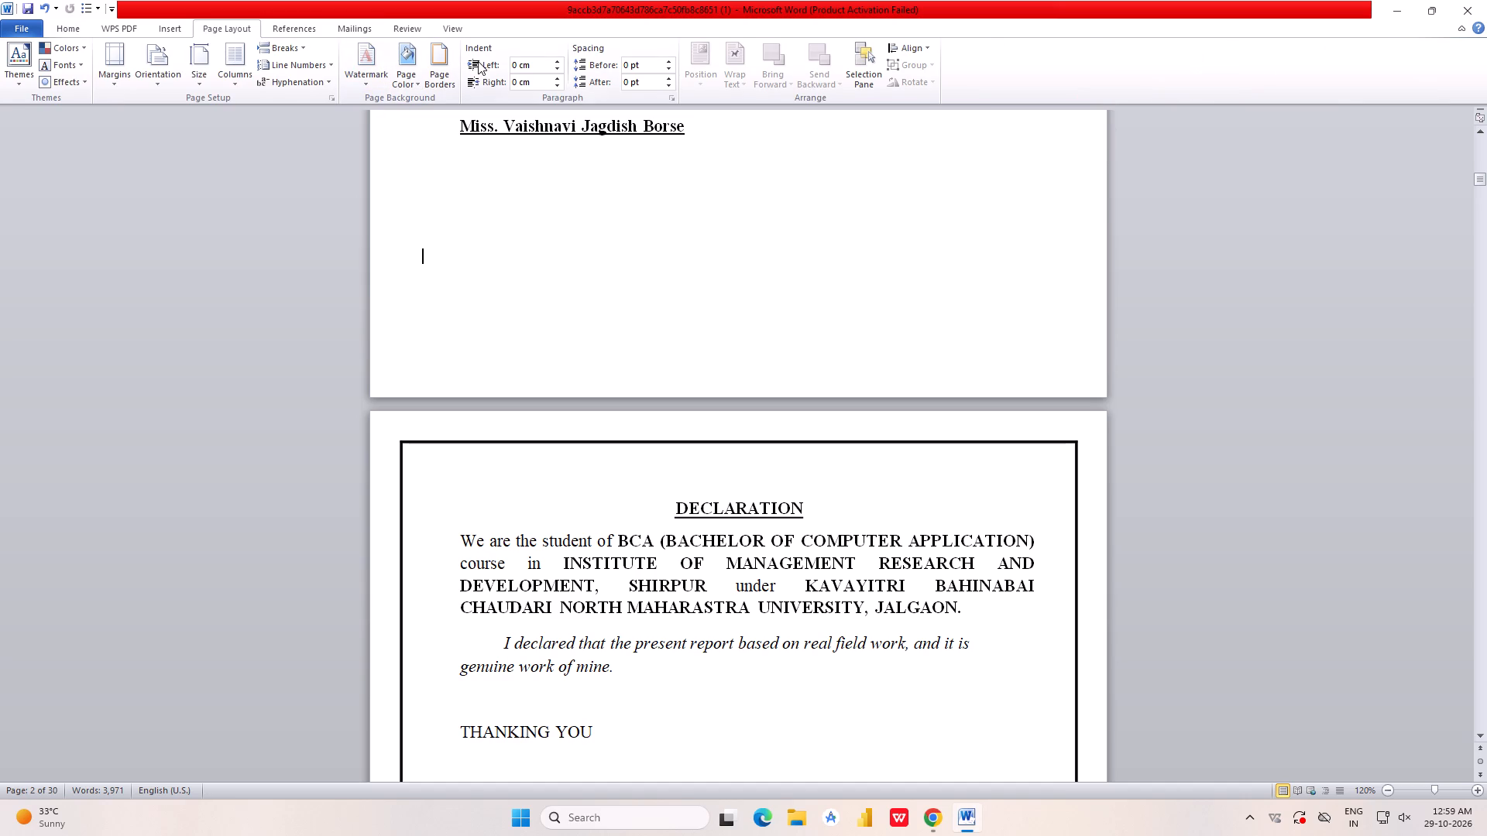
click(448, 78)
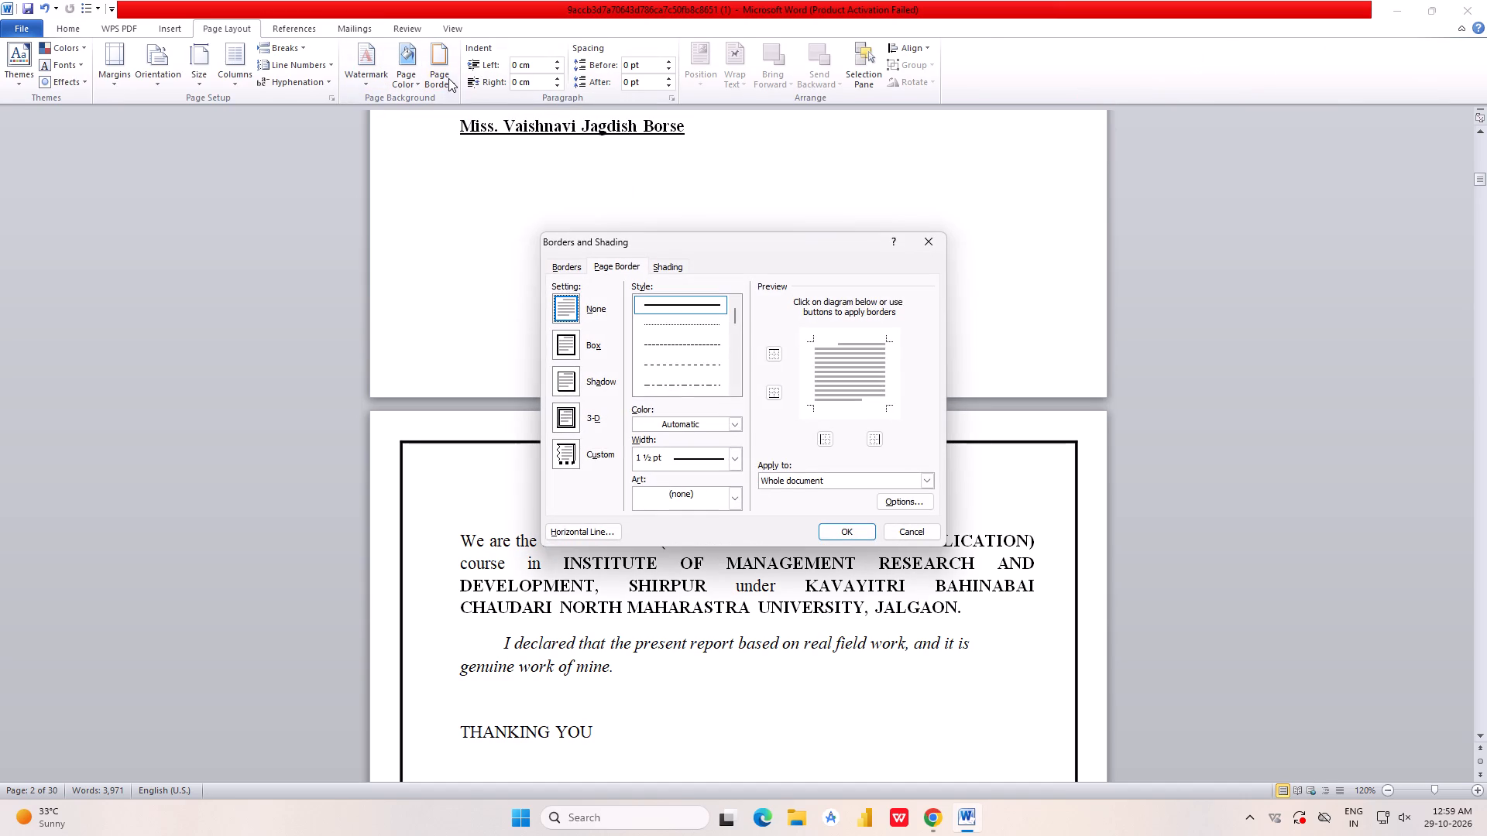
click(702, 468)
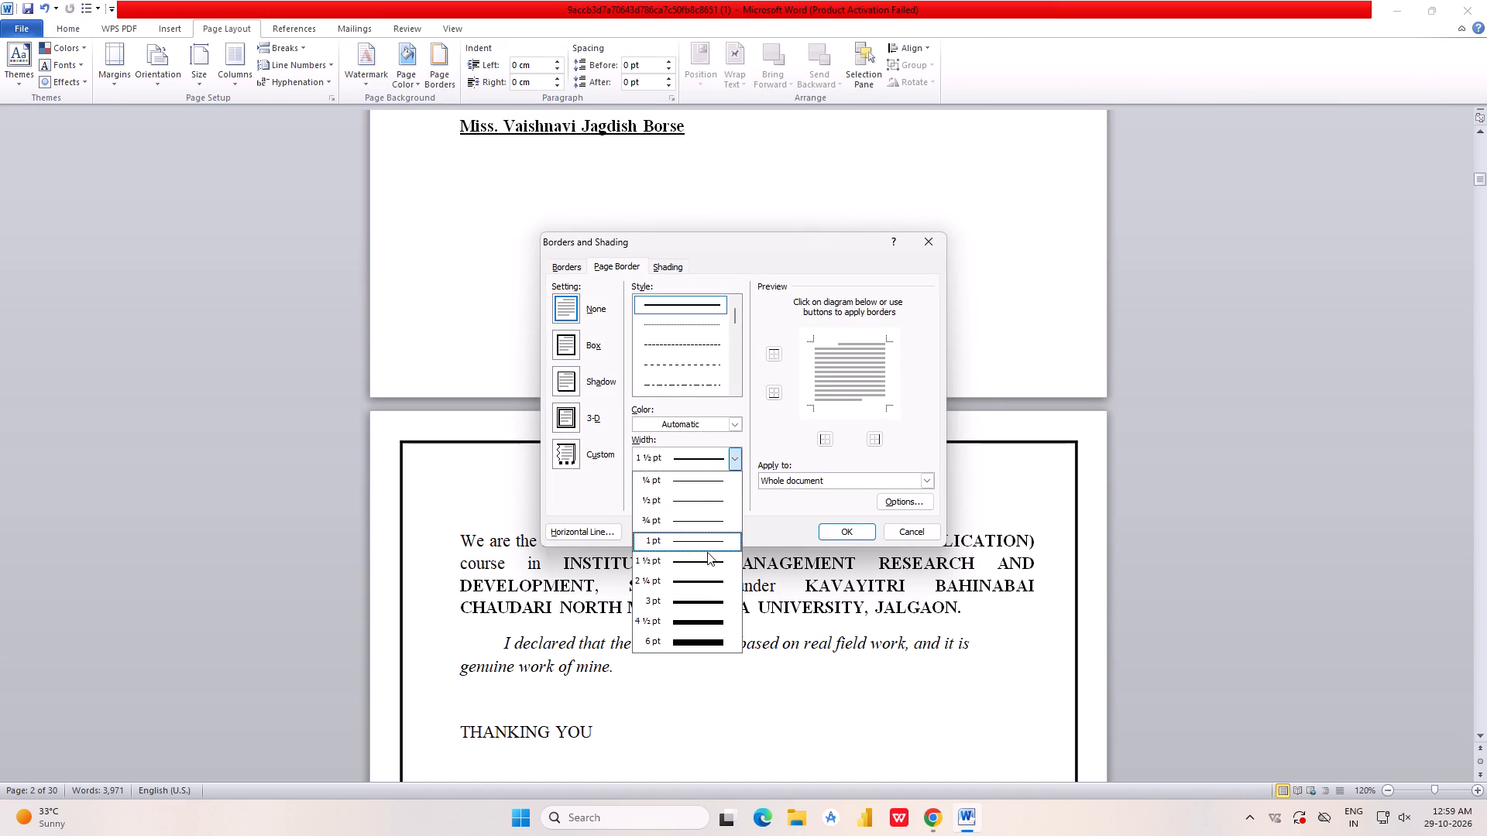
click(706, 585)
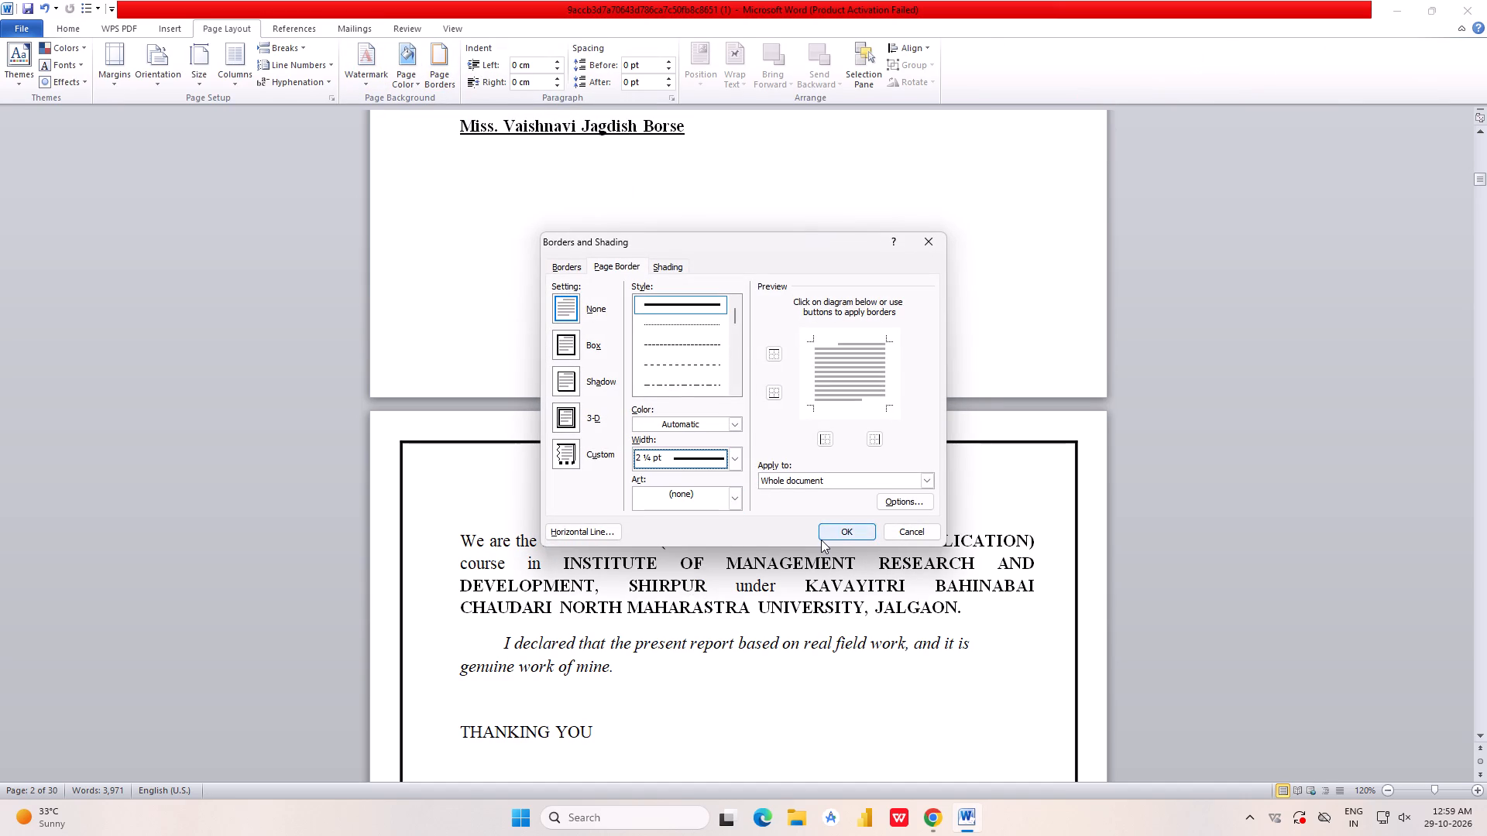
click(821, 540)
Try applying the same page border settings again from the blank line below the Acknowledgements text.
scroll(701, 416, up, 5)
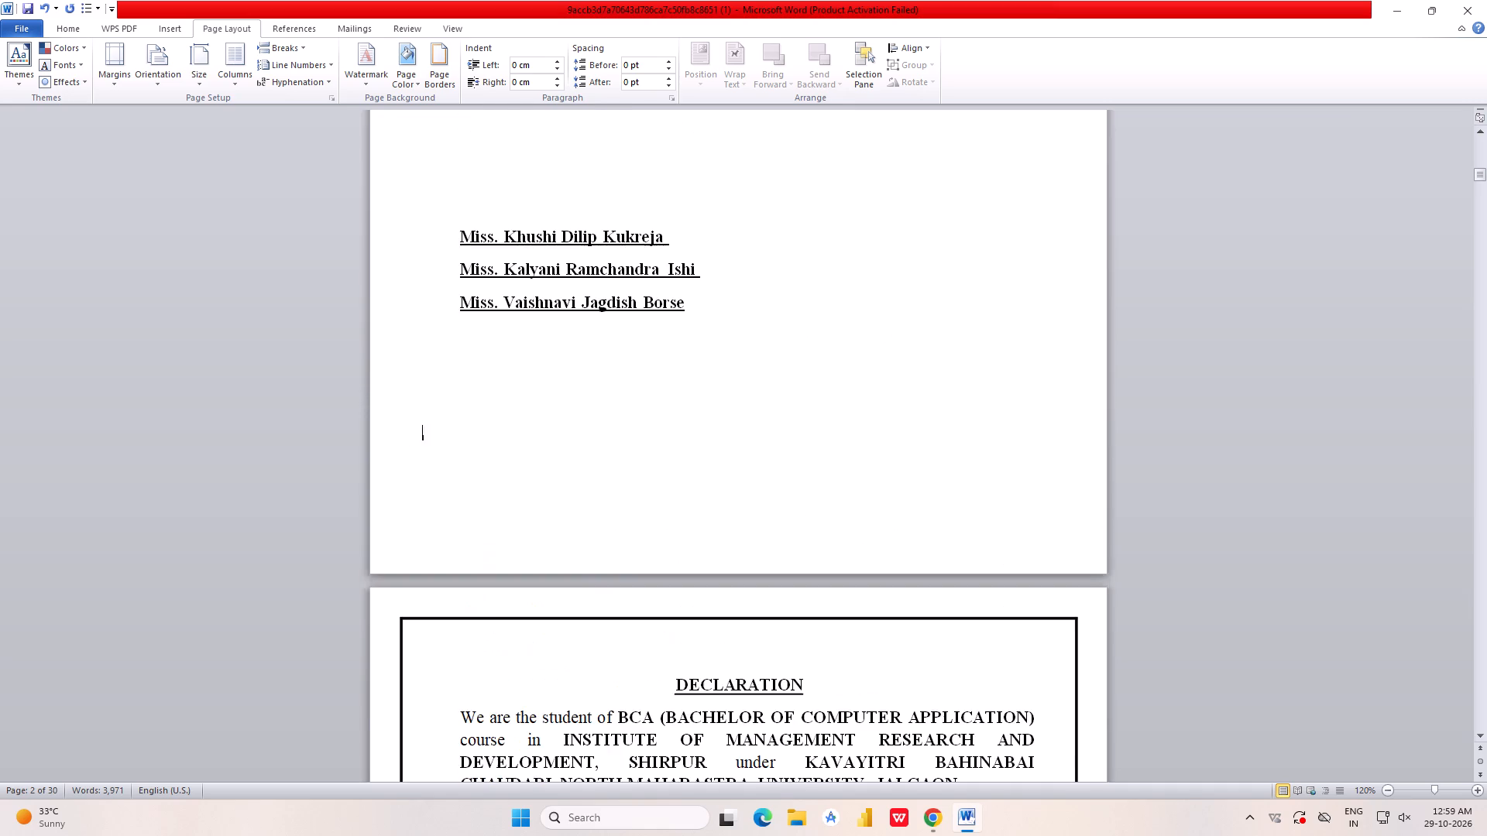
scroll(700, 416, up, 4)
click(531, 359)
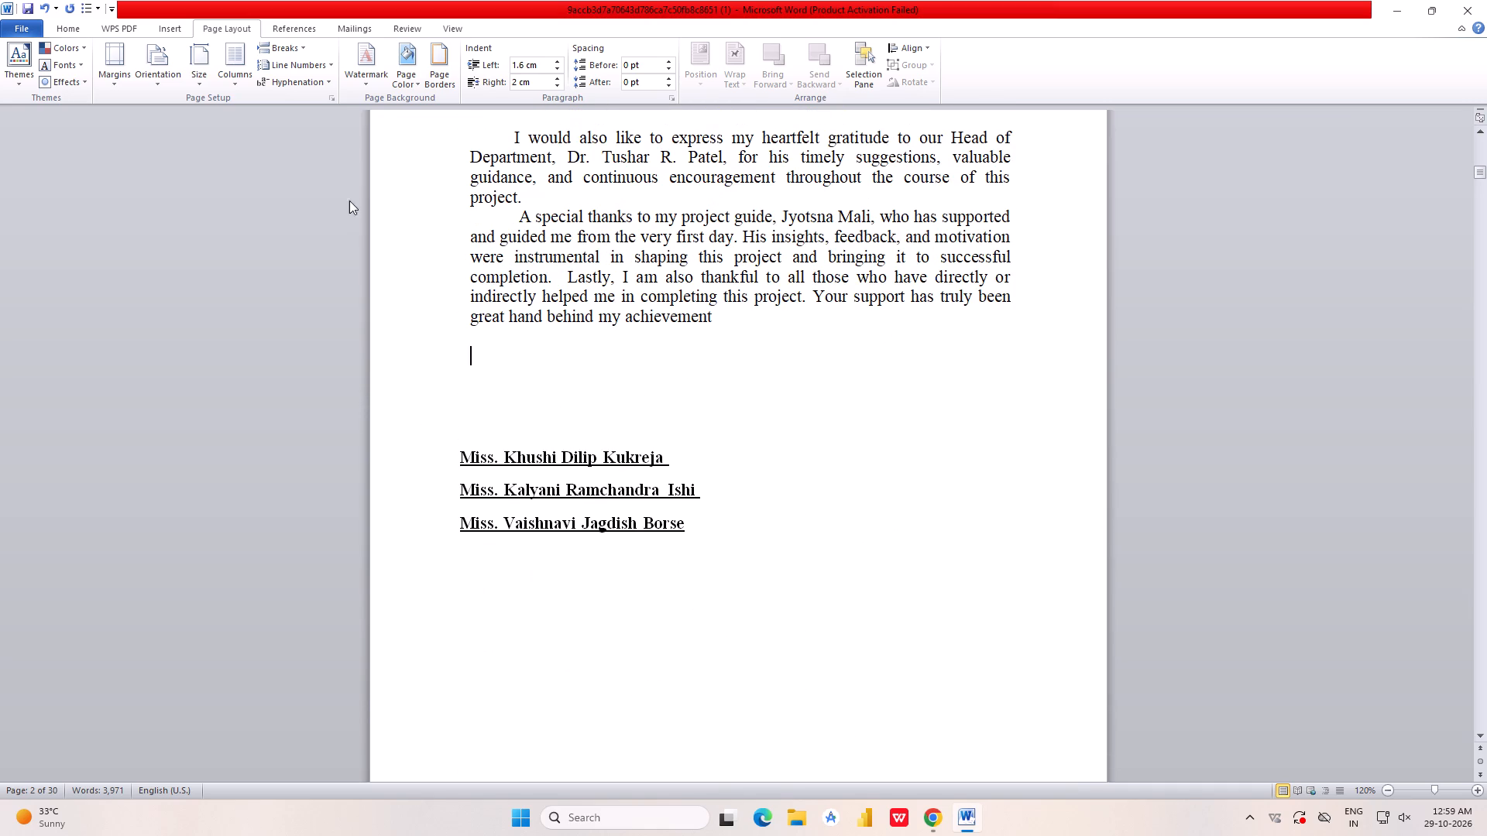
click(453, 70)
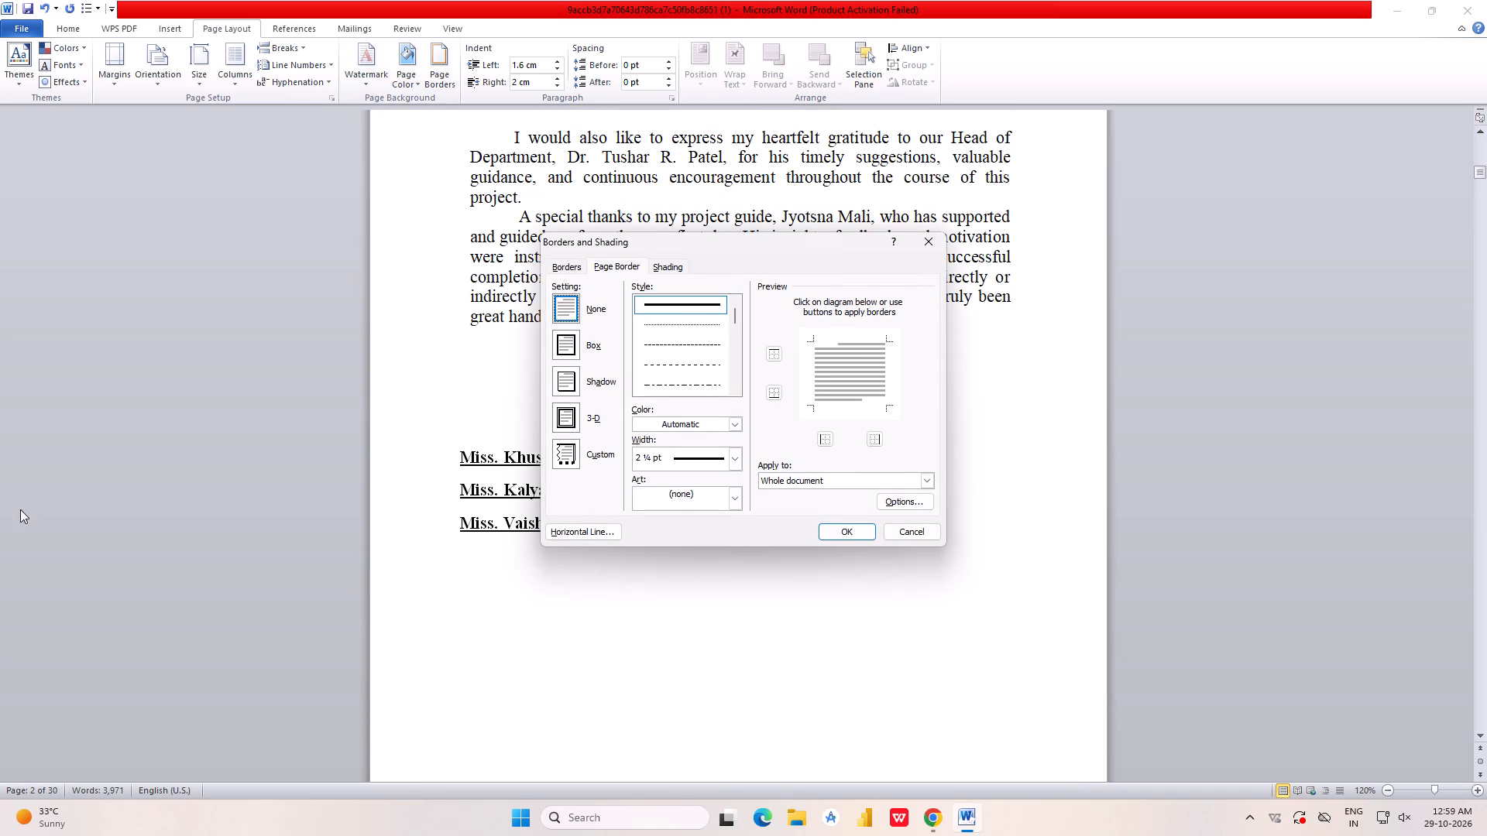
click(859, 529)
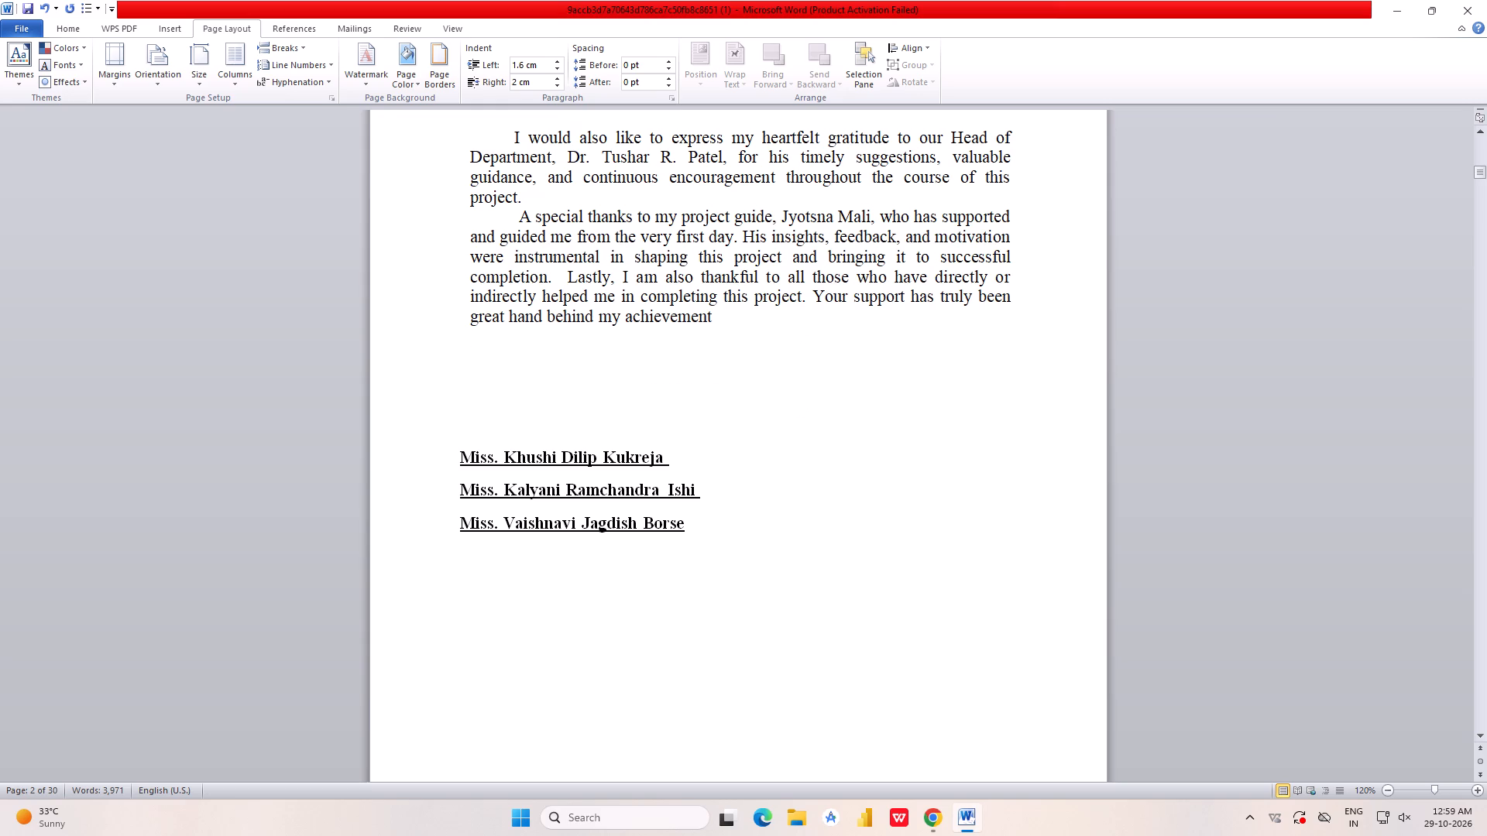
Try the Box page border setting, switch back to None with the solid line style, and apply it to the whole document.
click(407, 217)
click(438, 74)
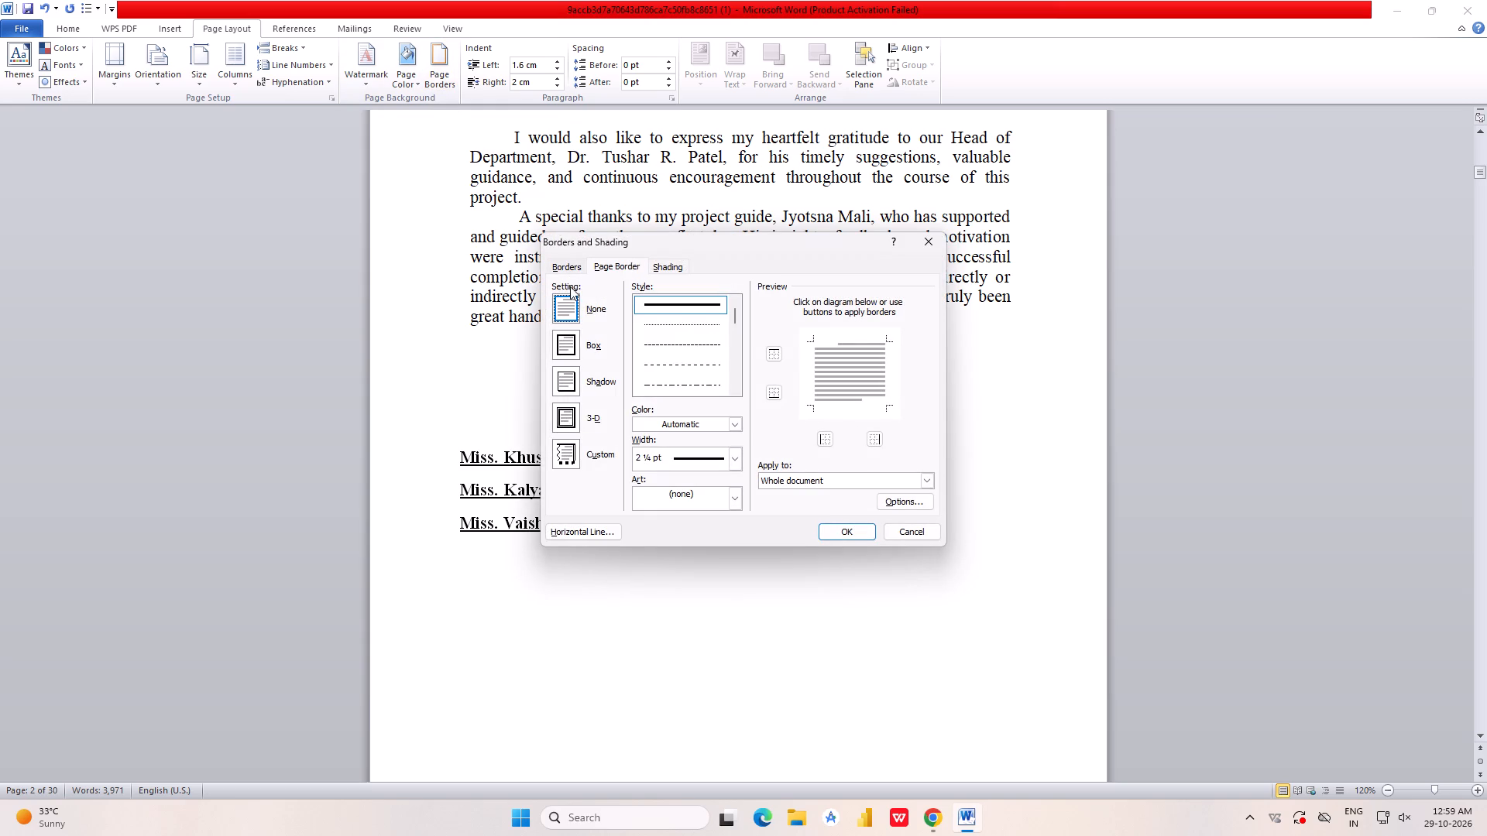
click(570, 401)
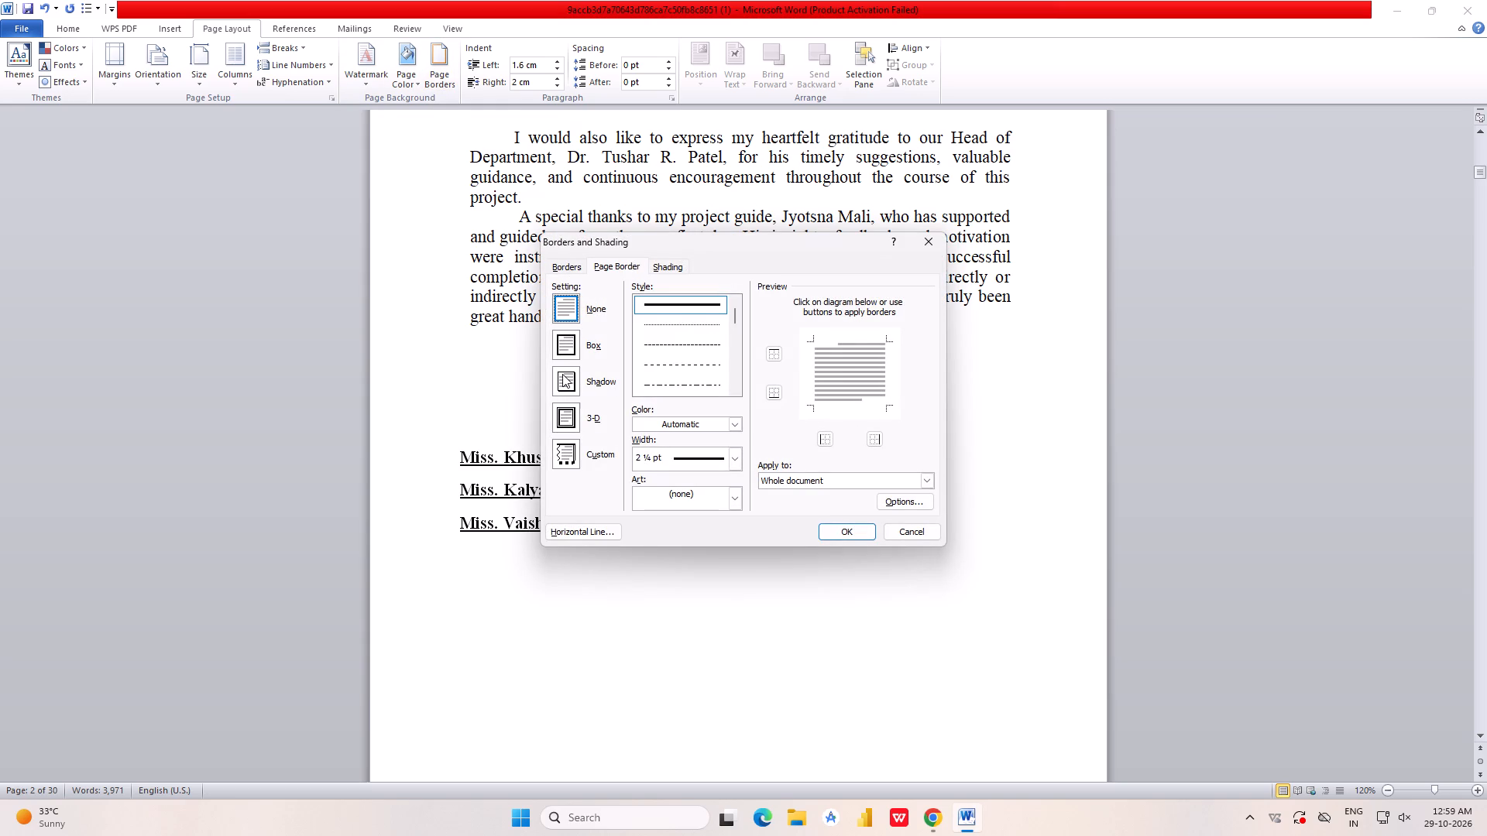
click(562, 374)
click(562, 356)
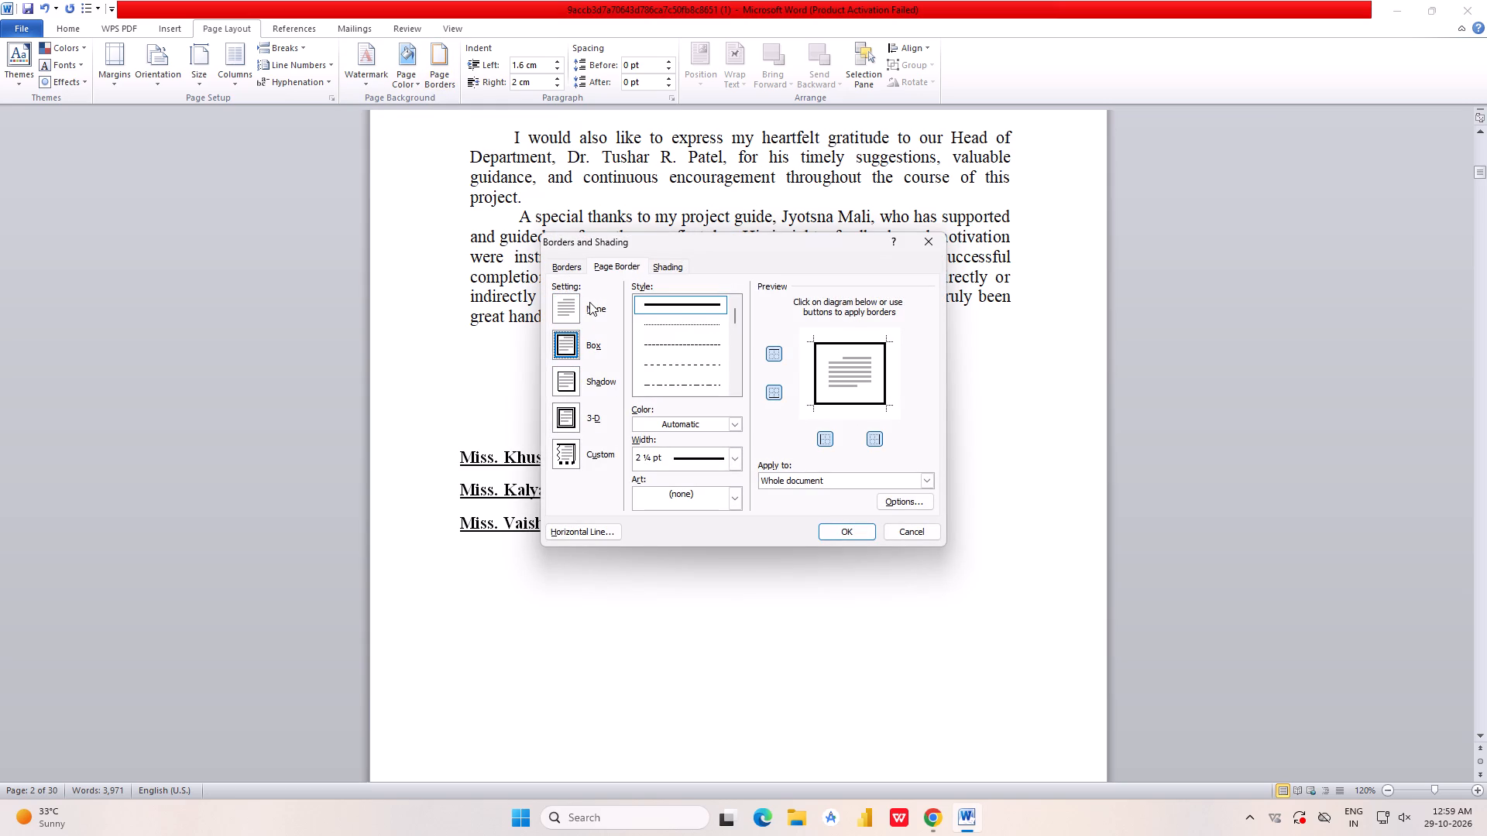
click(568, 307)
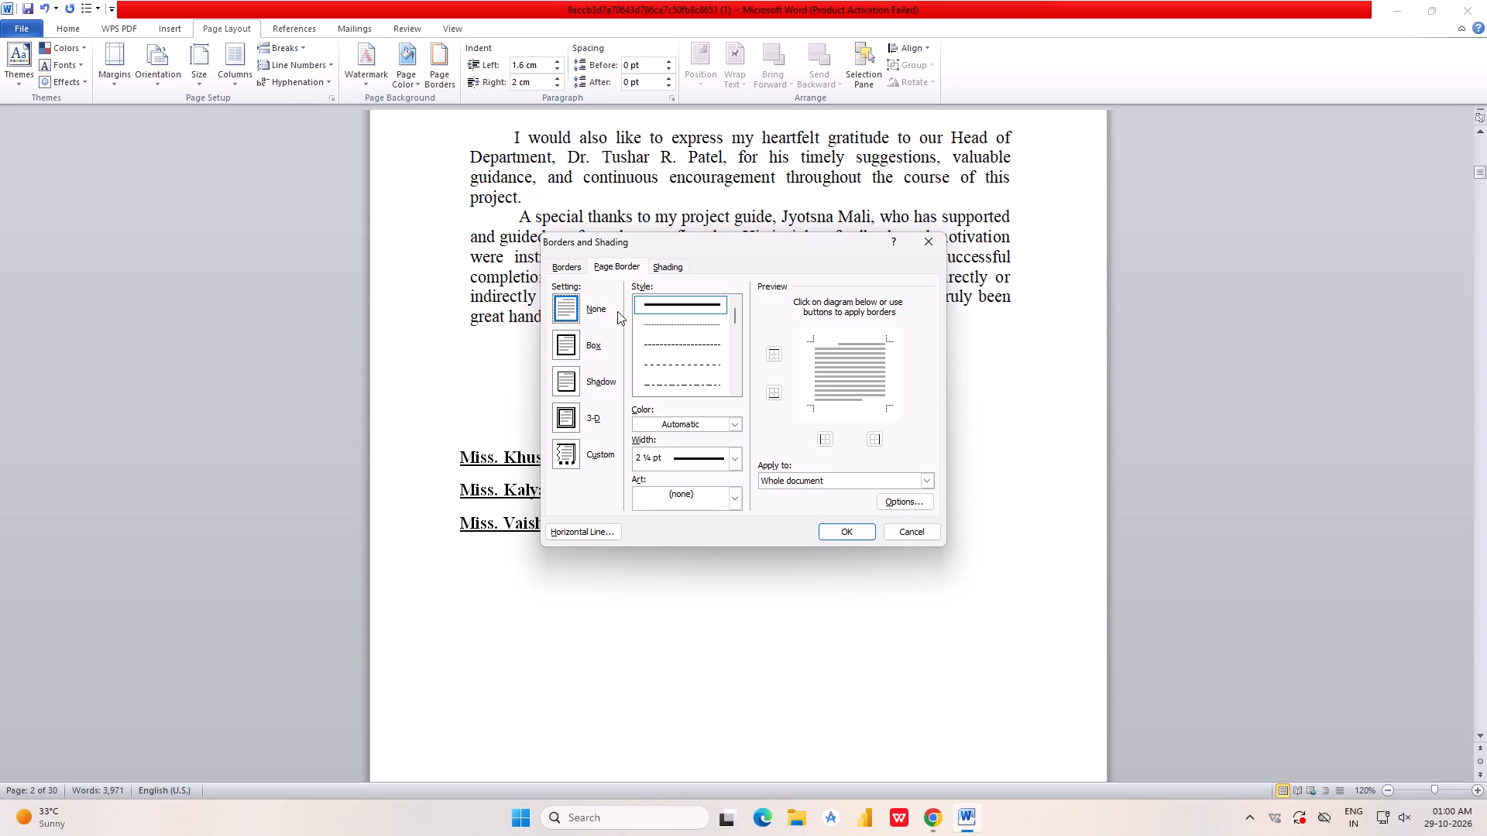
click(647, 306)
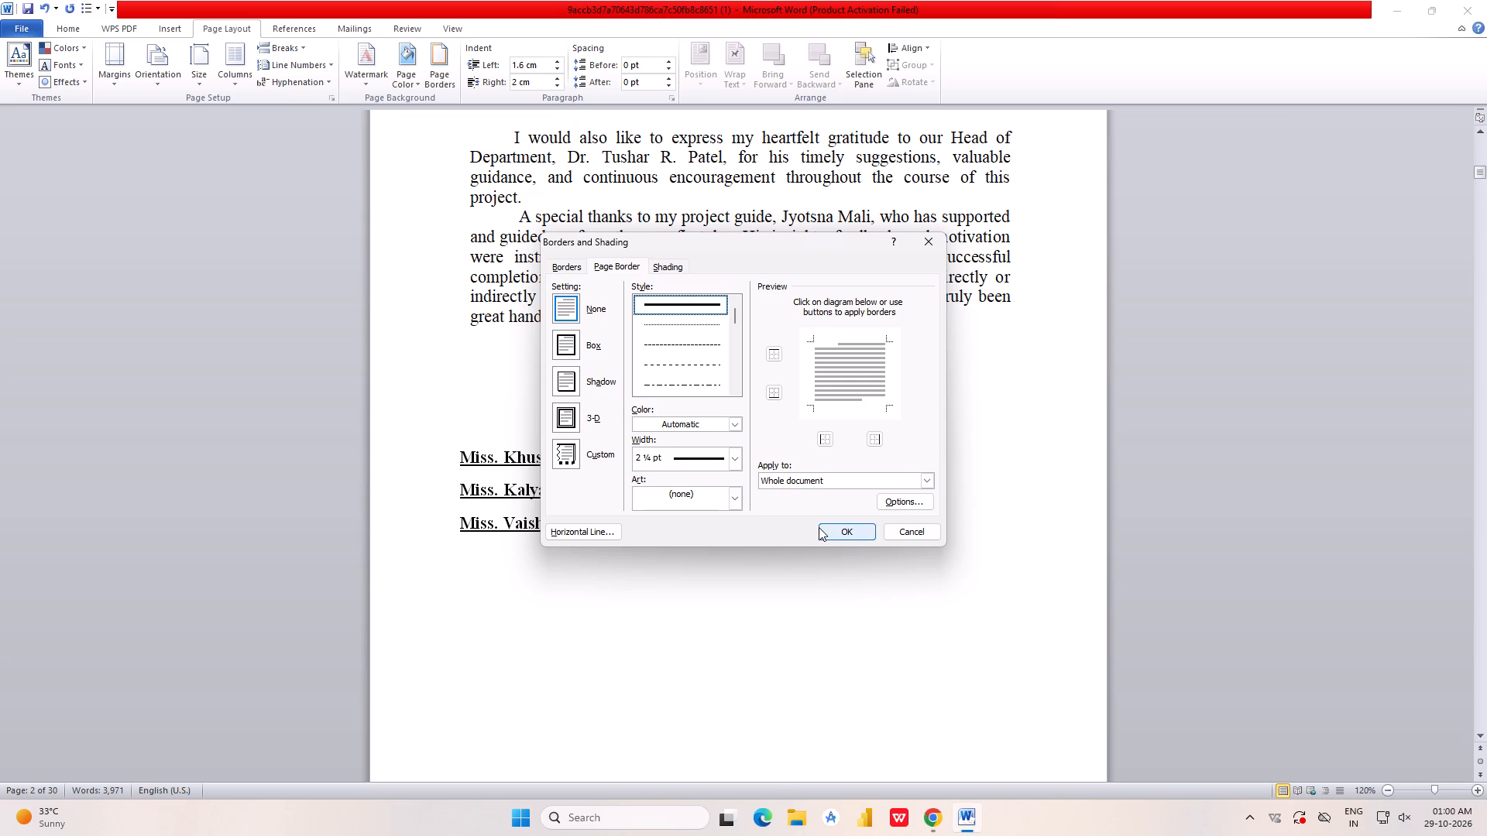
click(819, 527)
Apply a Box page border to the whole document from the Acknowledgements page.
scroll(819, 527, up, 9)
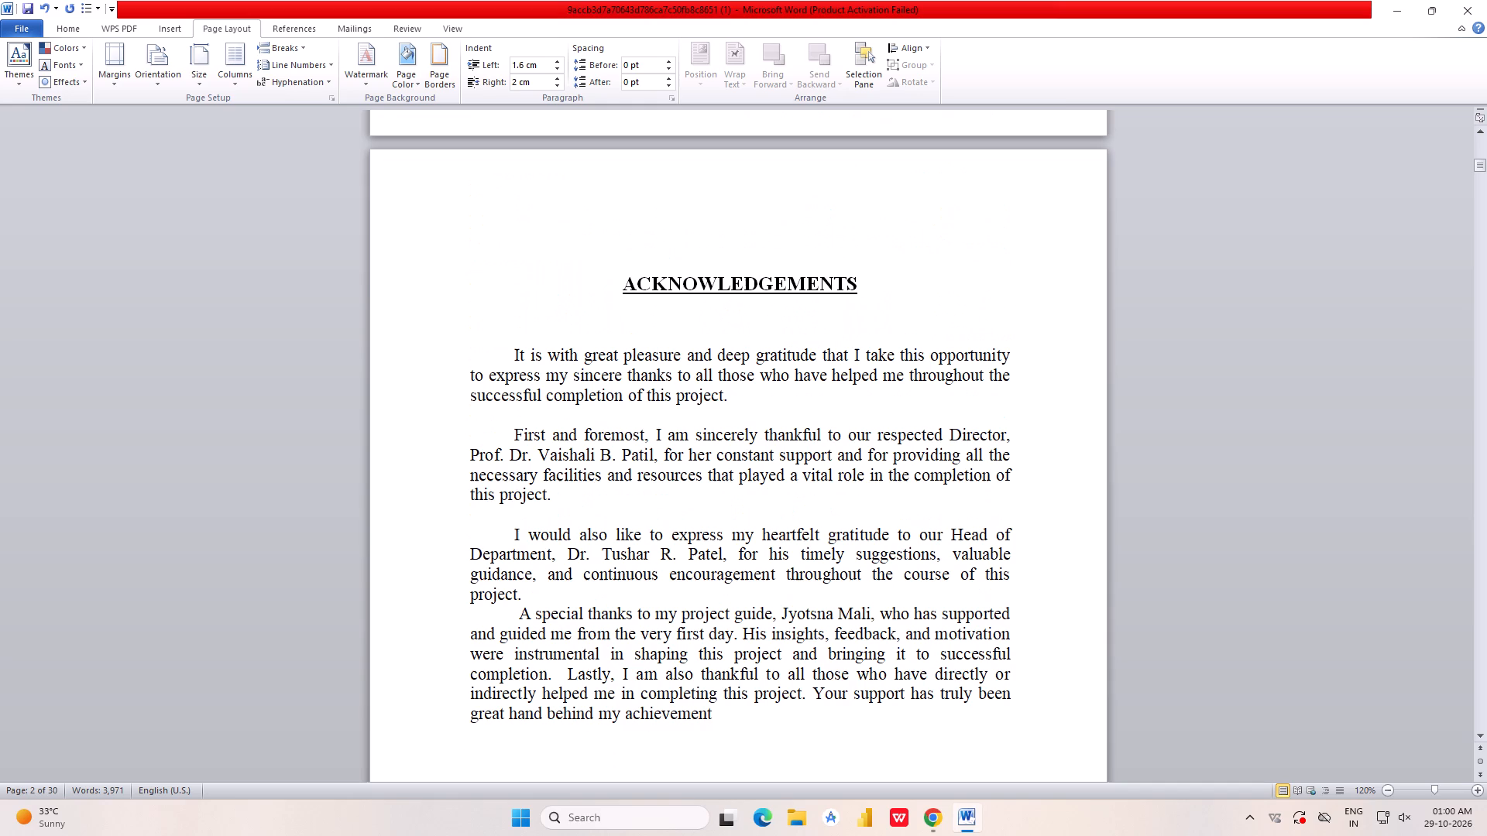
drag(369, 272, 681, 238)
click(583, 238)
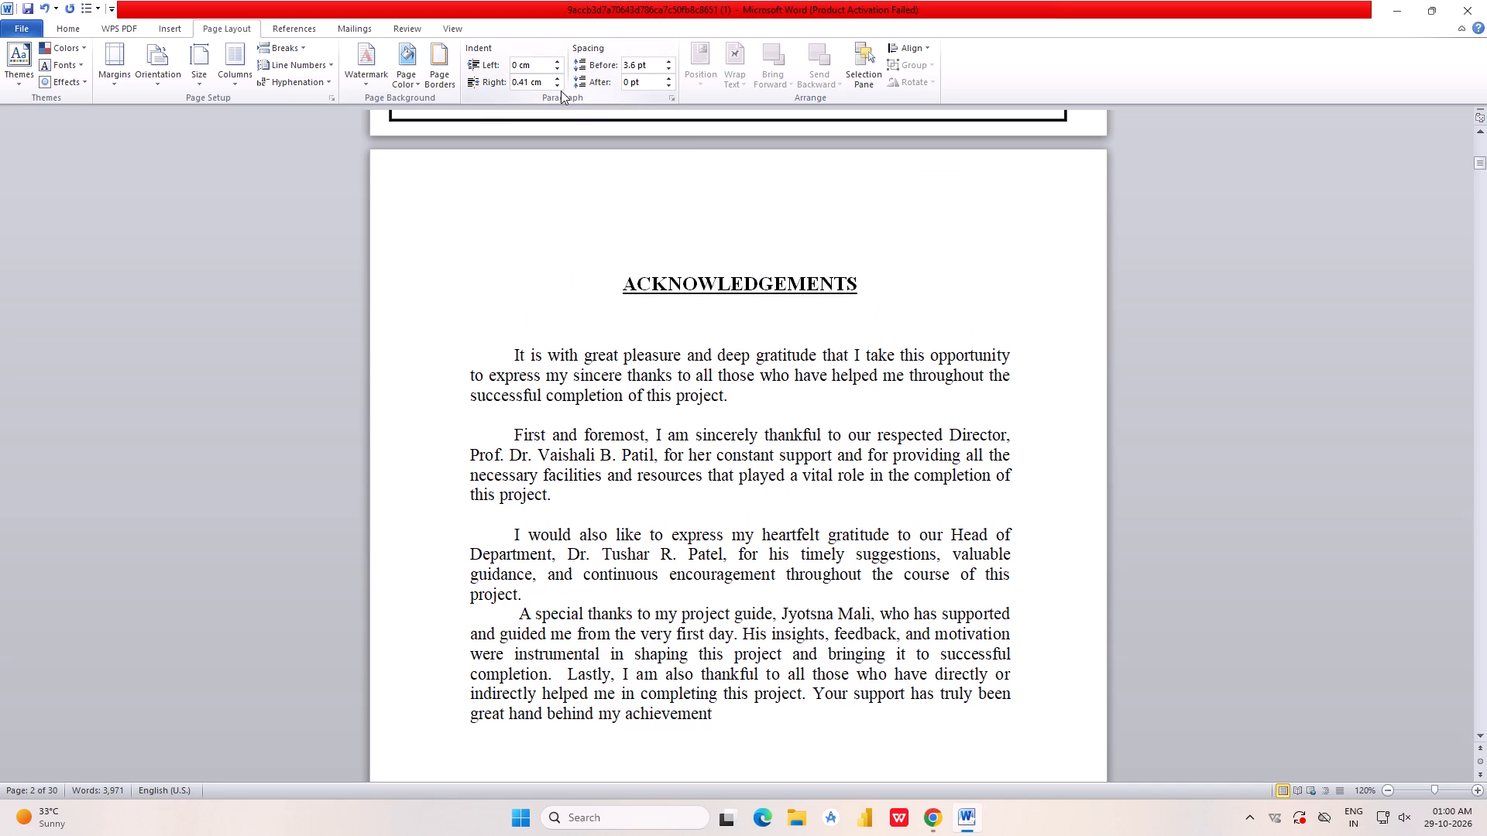
click(431, 74)
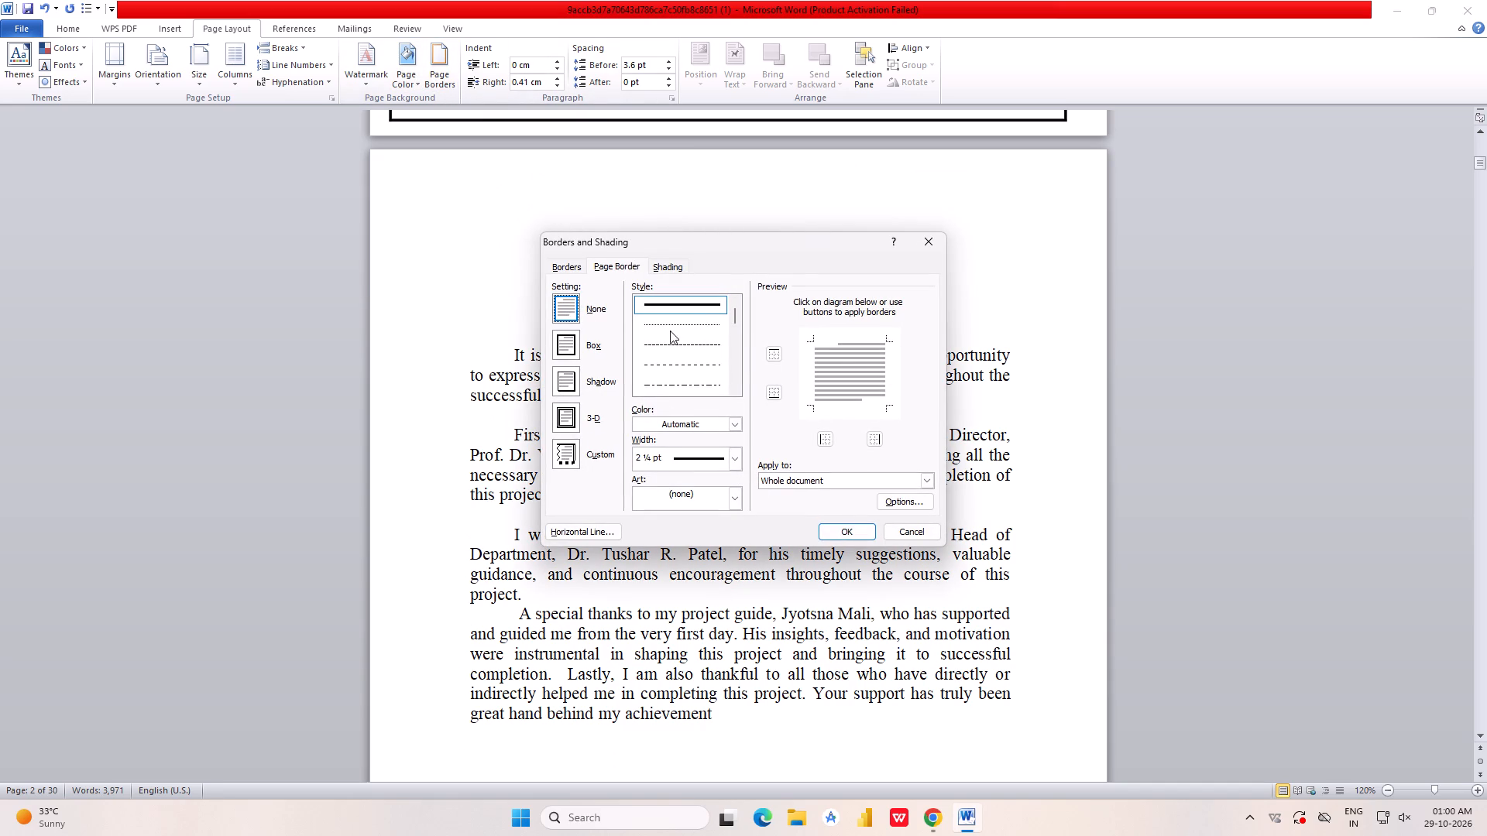
click(574, 378)
click(564, 345)
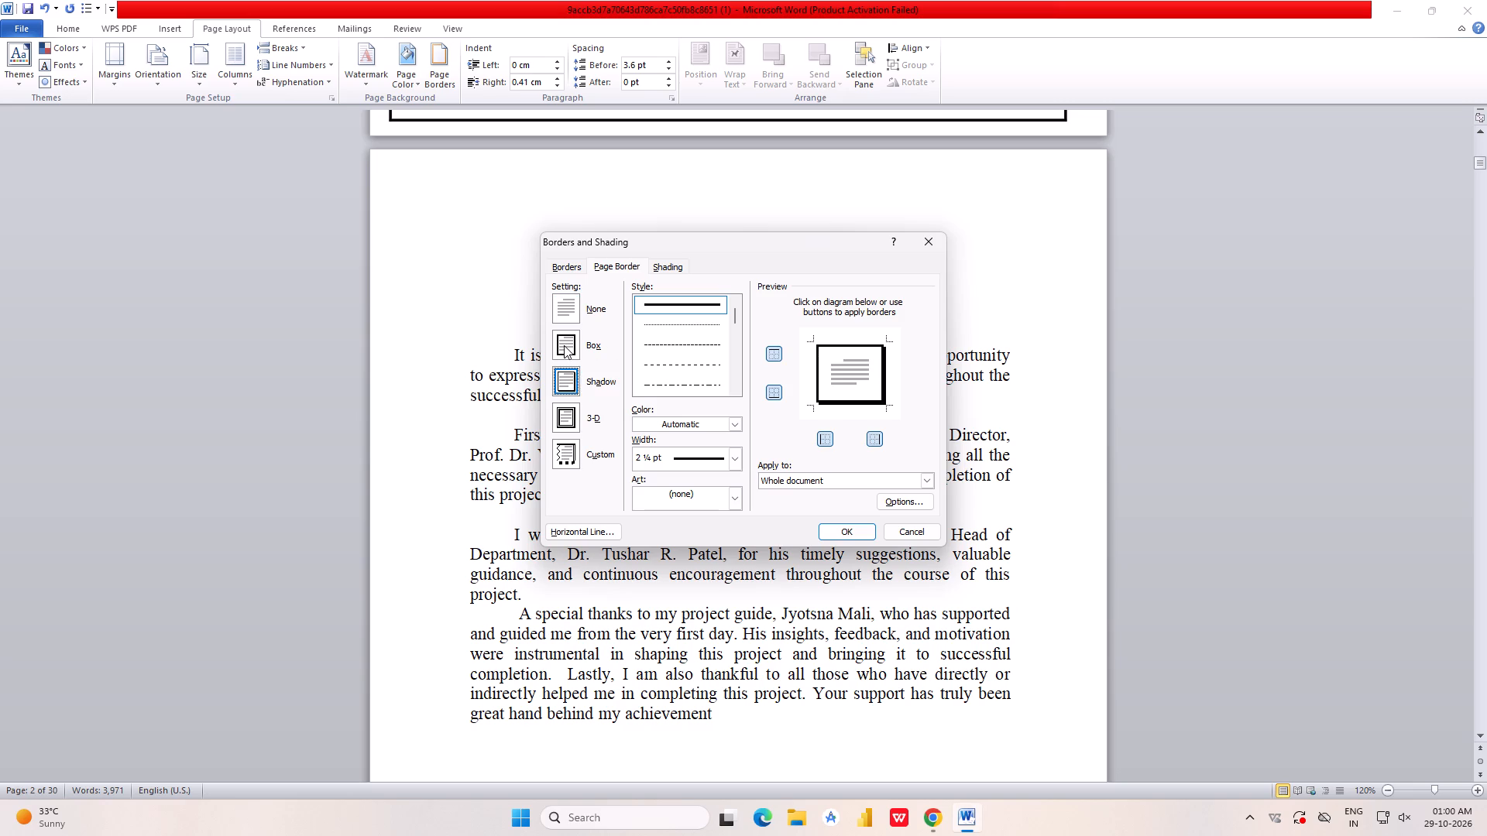
click(837, 531)
scroll(836, 531, up, 1)
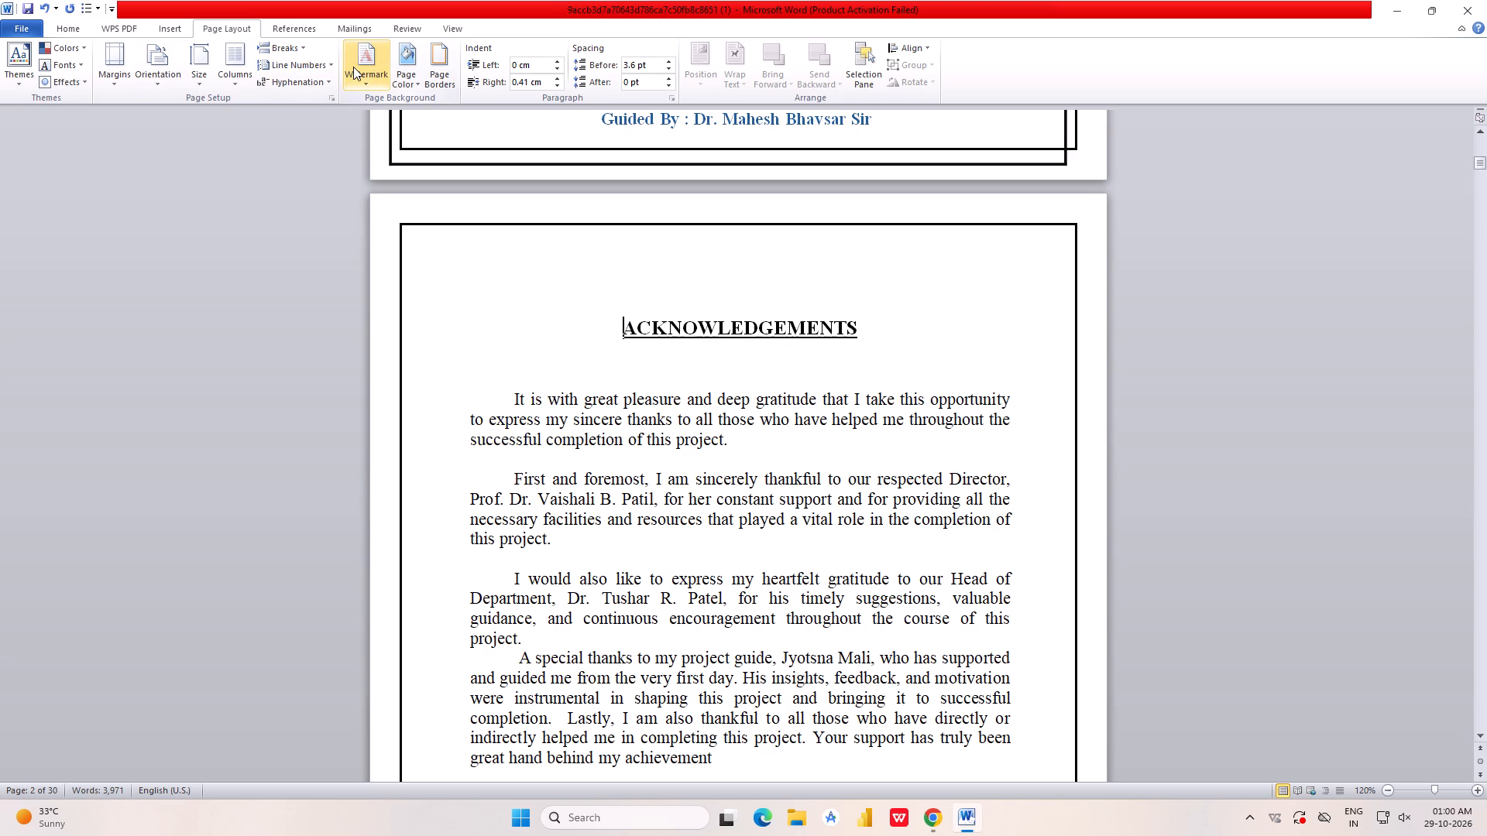
Set the whole document's box page border to a solid line 2¼ pt wide.
click(461, 79)
click(454, 87)
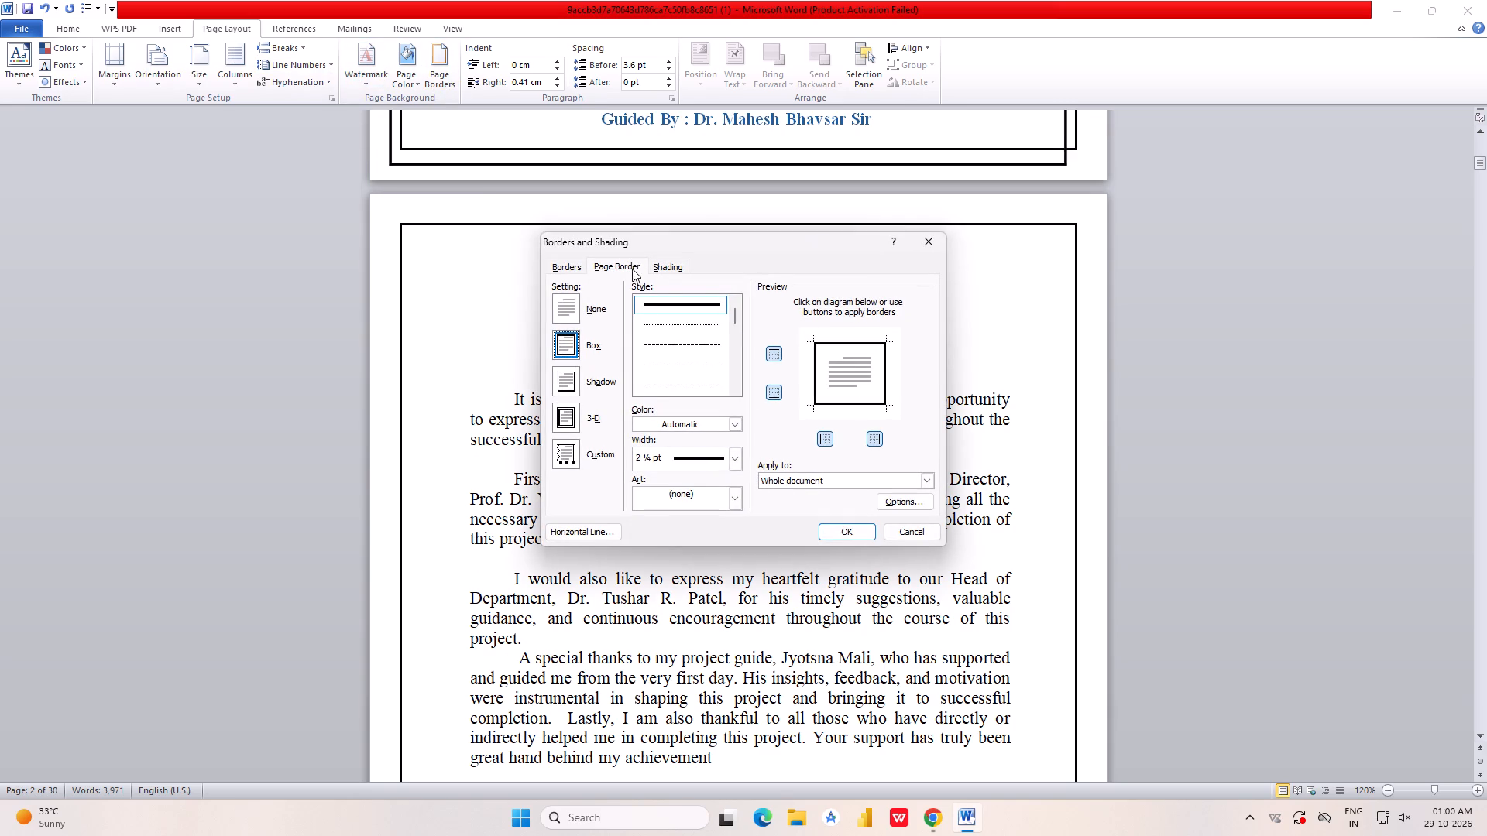
click(646, 307)
double_click(732, 468)
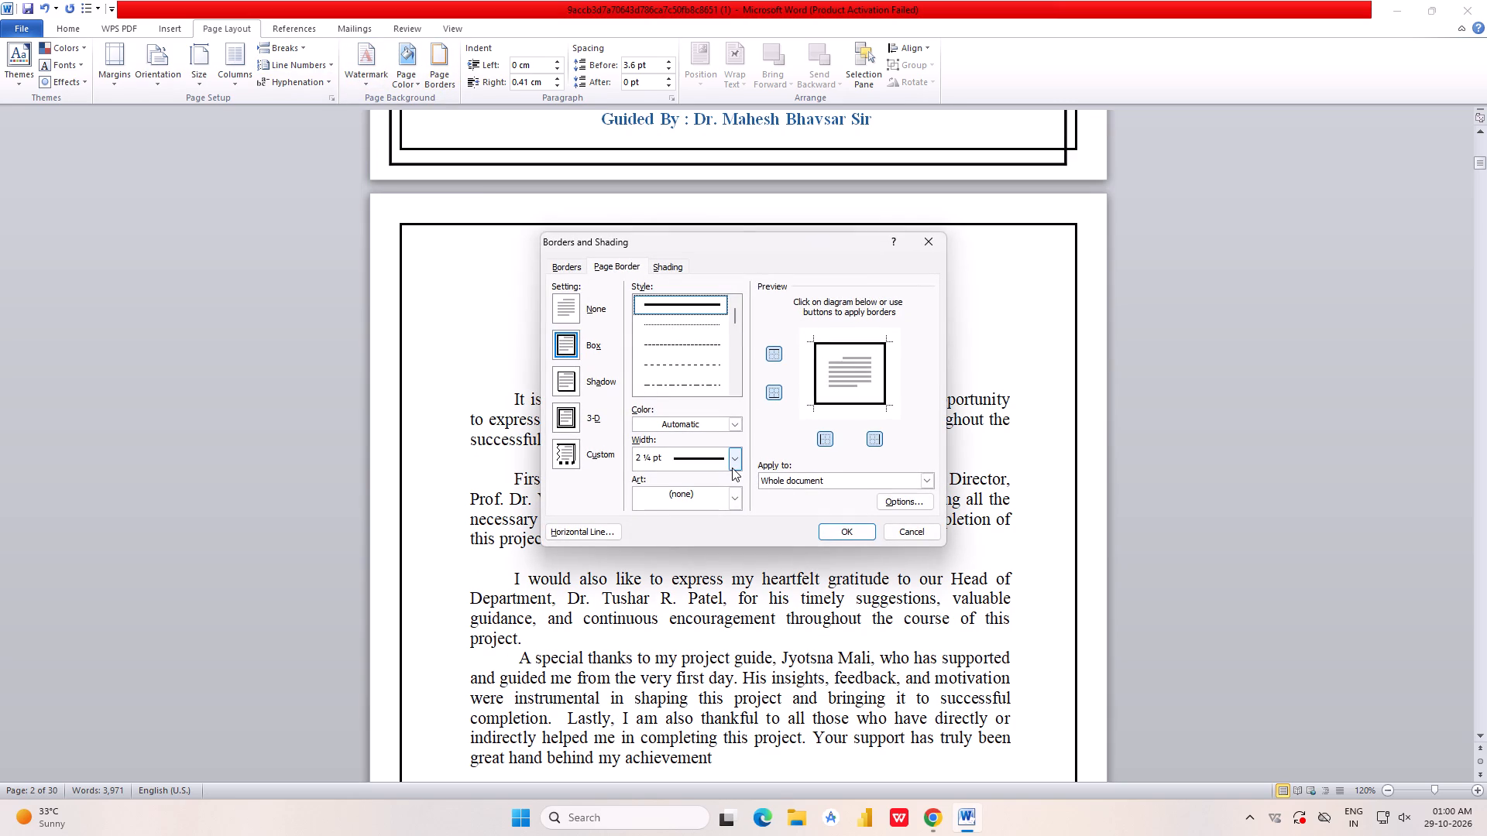
double_click(732, 468)
click(732, 468)
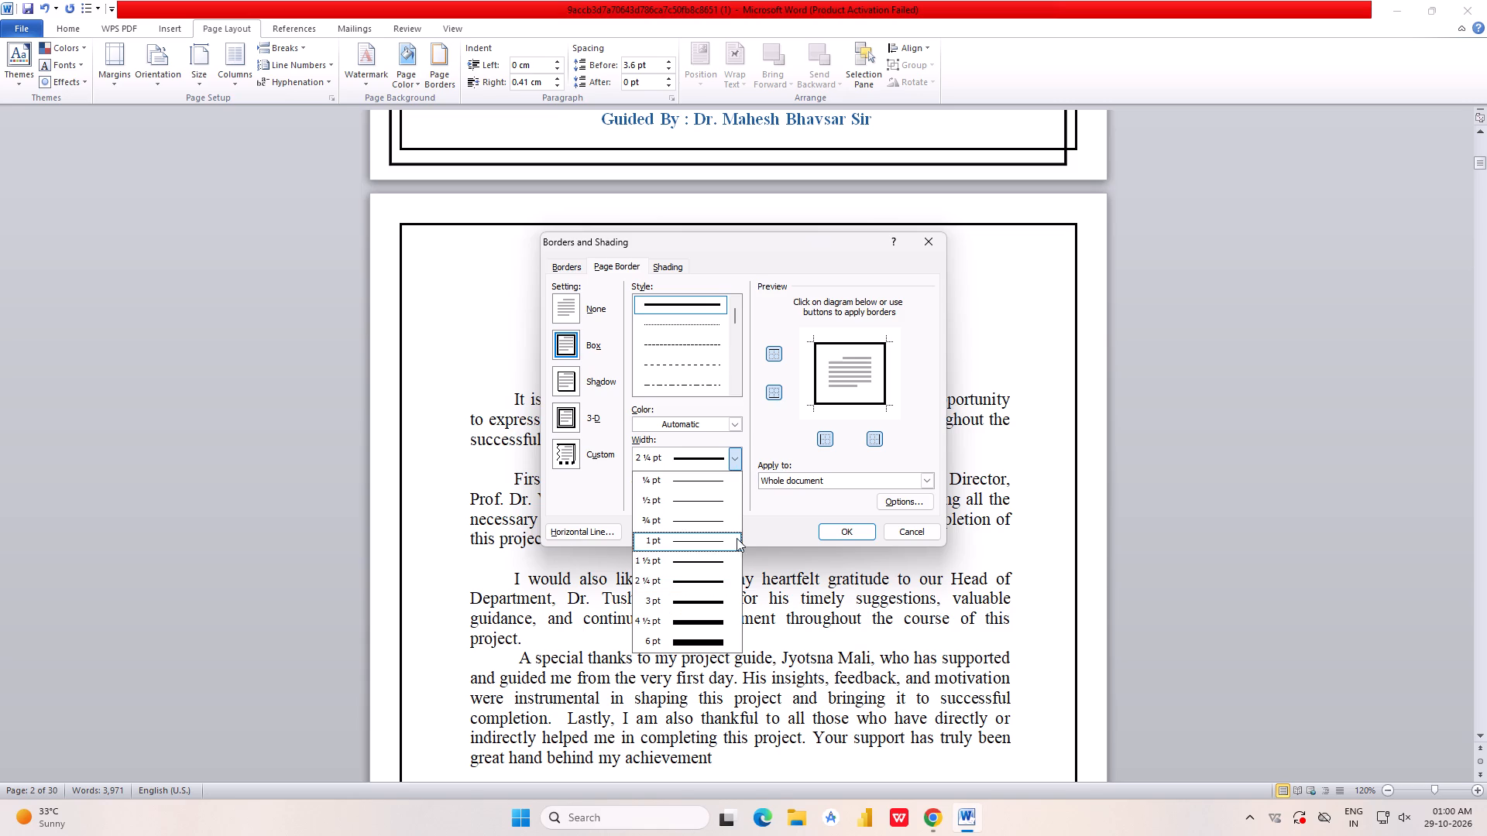
click(732, 588)
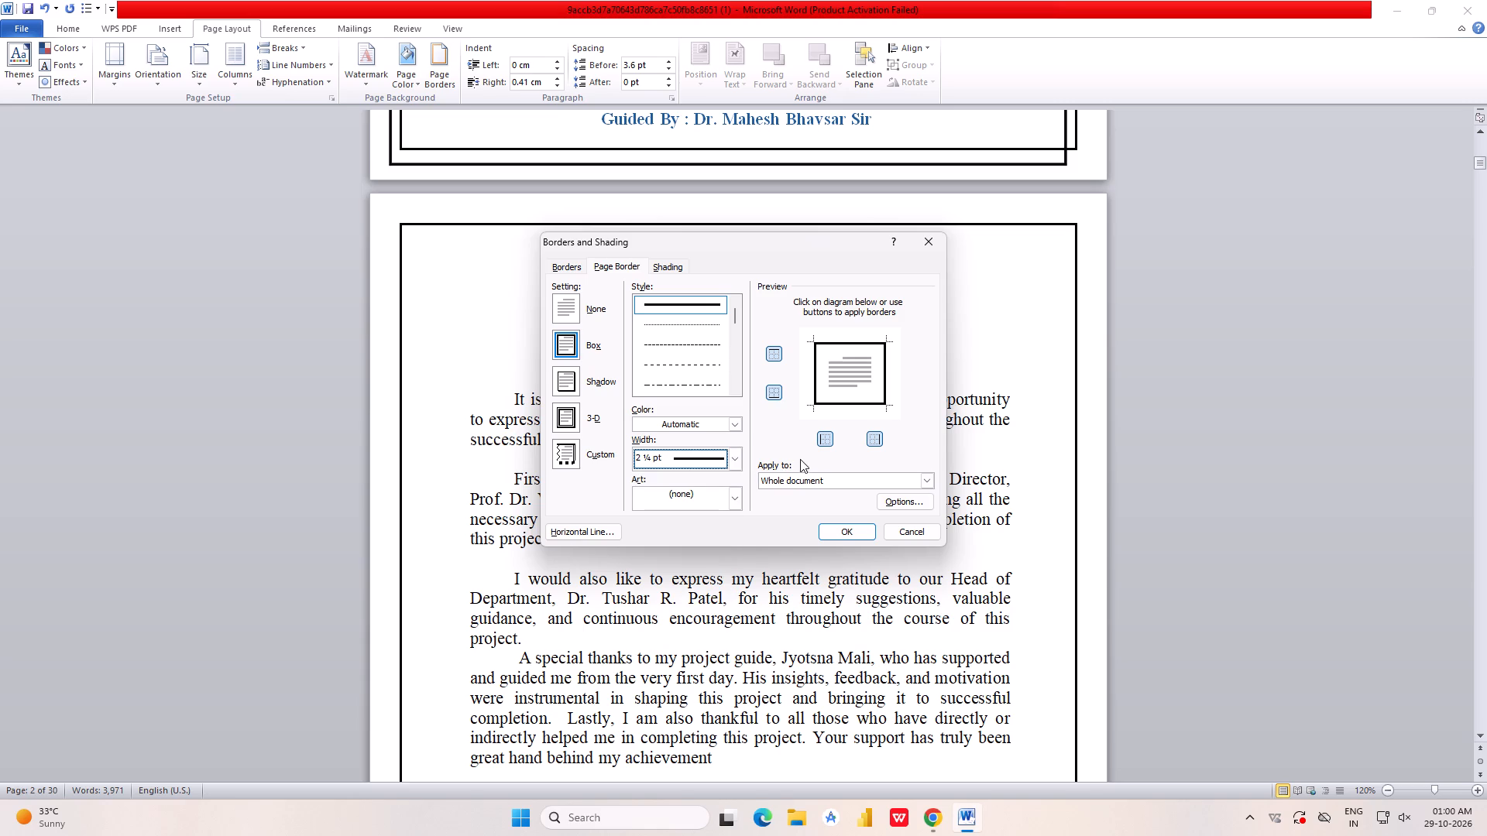
click(843, 527)
scroll(843, 527, up, 2)
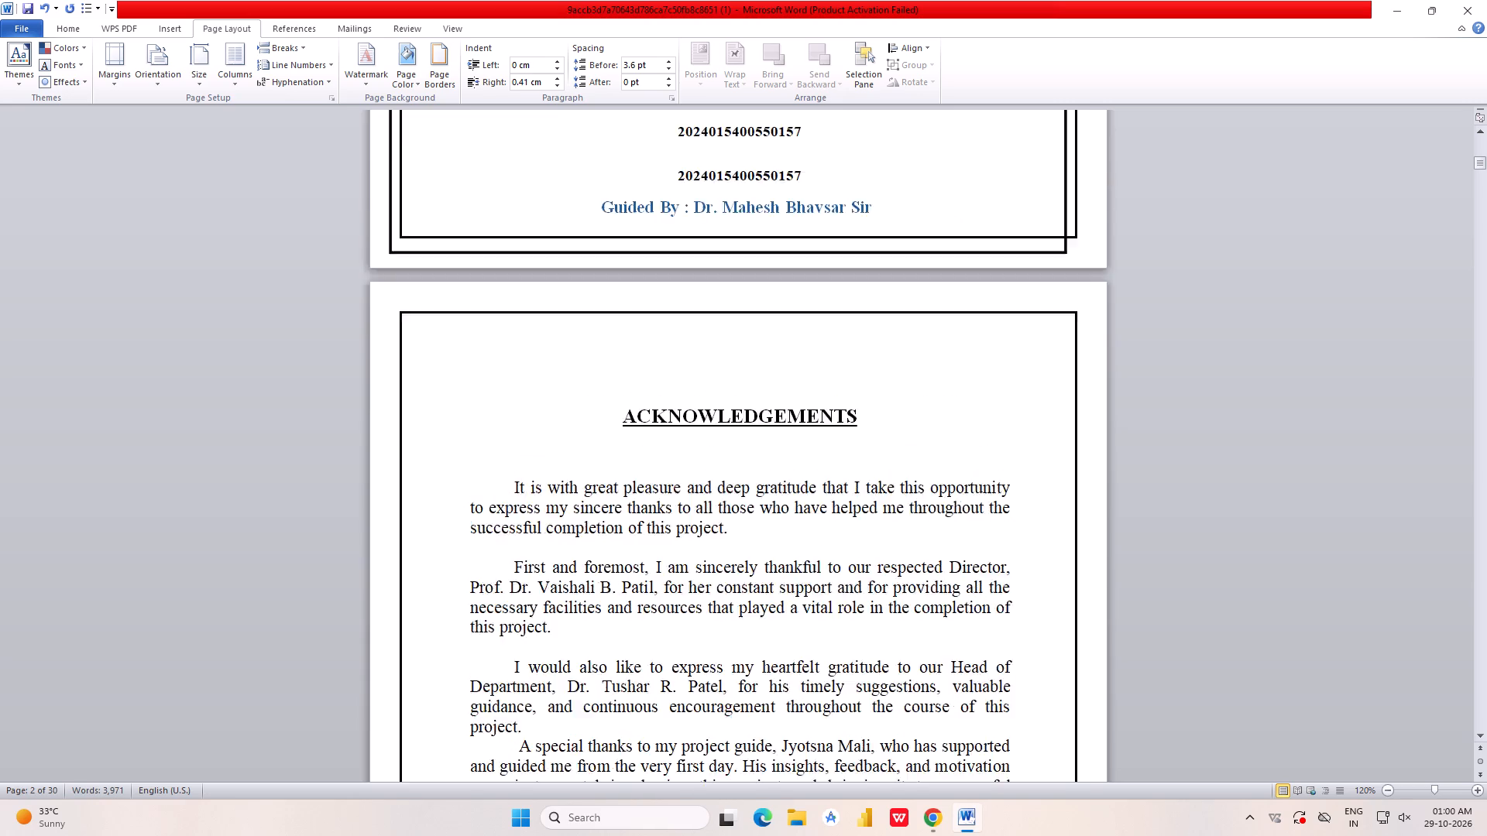
Review the page borders and layout from the cover page through the Acknowledgements, Declaration and index pages.
scroll(822, 521, up, 3)
scroll(816, 519, down, 7)
scroll(816, 519, down, 18)
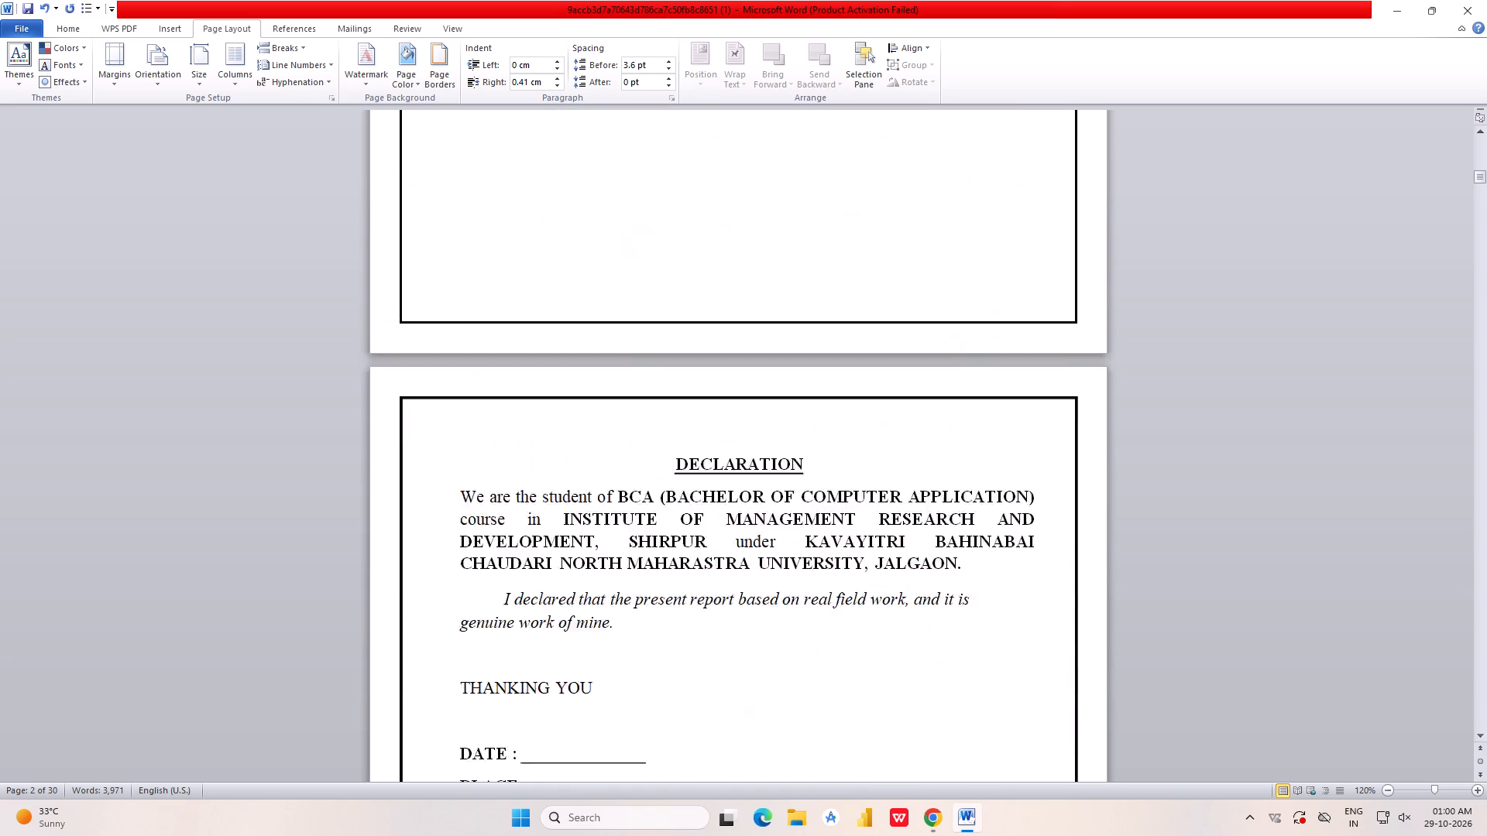
scroll(816, 519, up, 14)
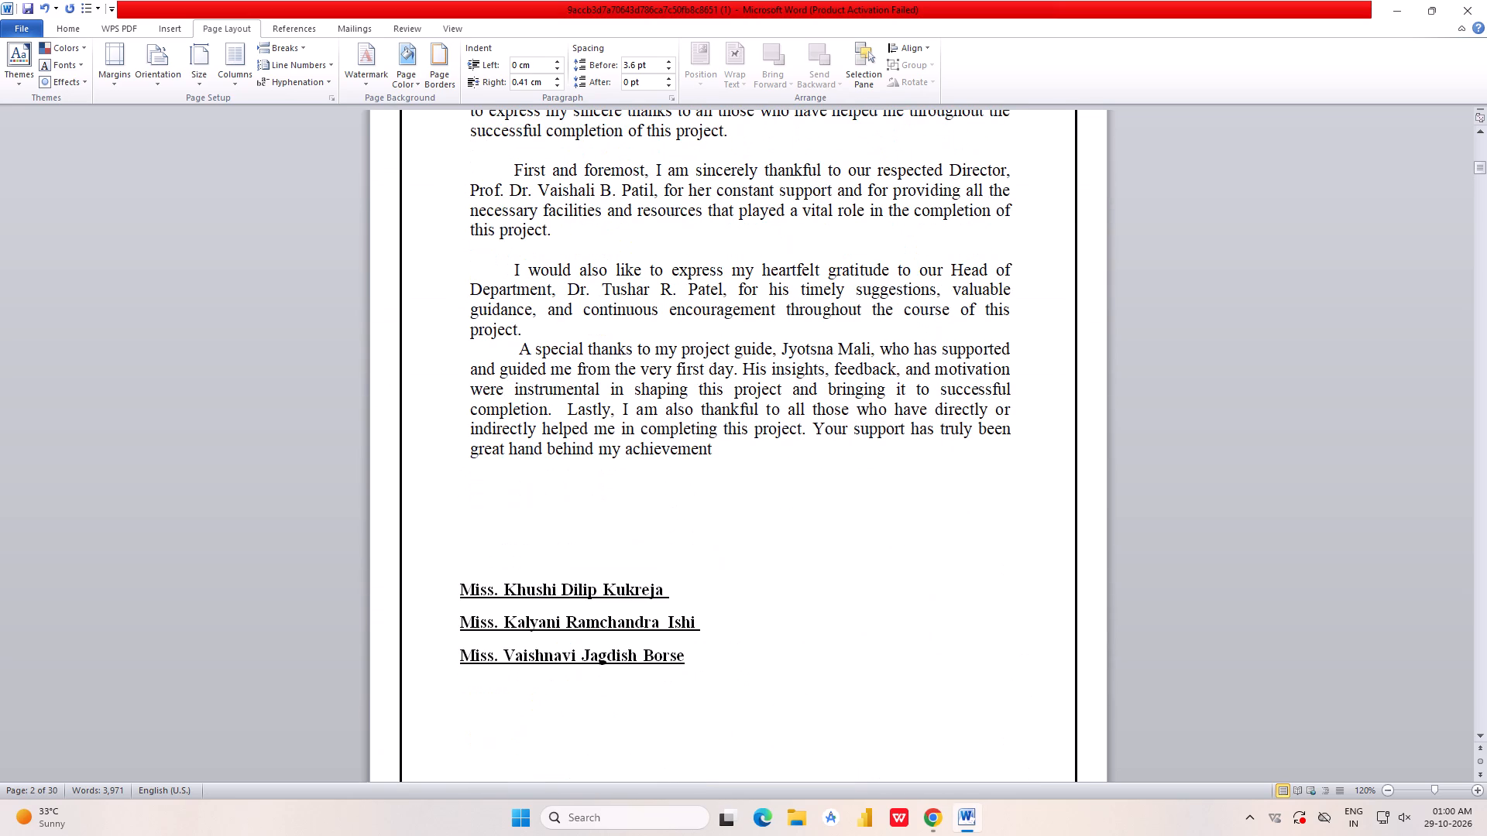
scroll(816, 519, up, 2)
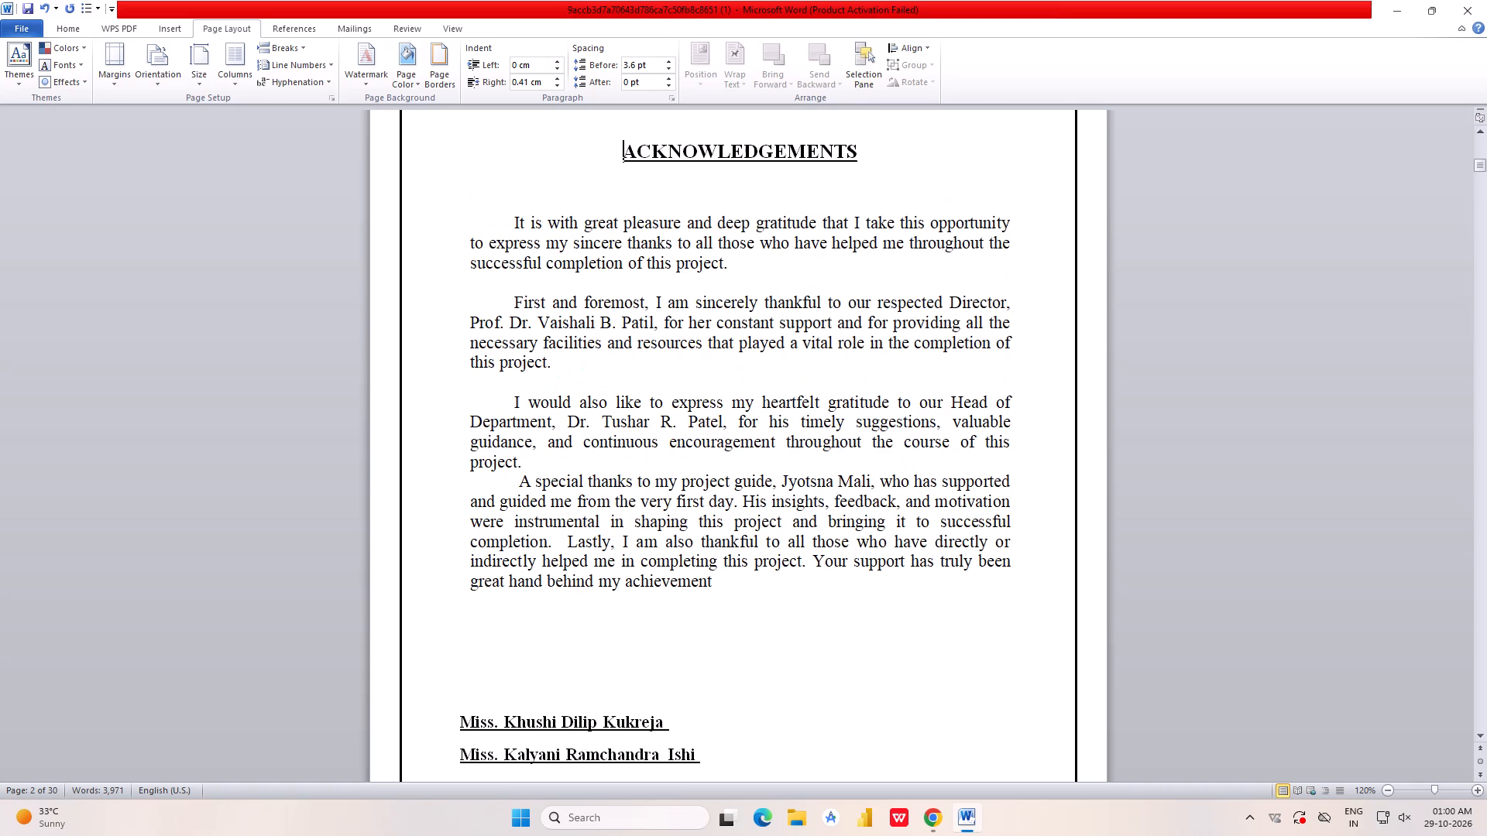
scroll(816, 519, up, 2)
scroll(816, 519, down, 16)
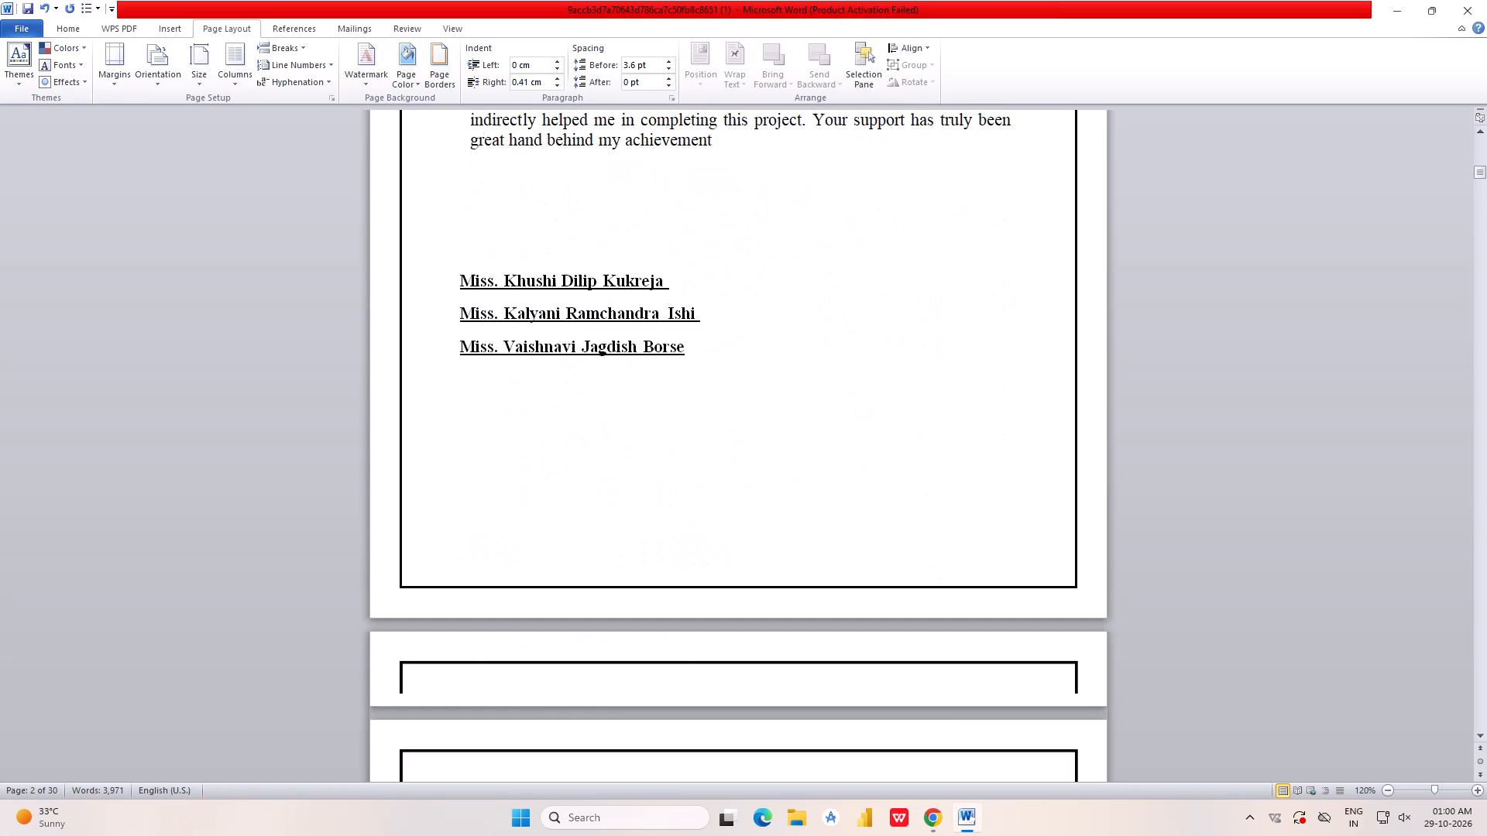
scroll(816, 519, down, 20)
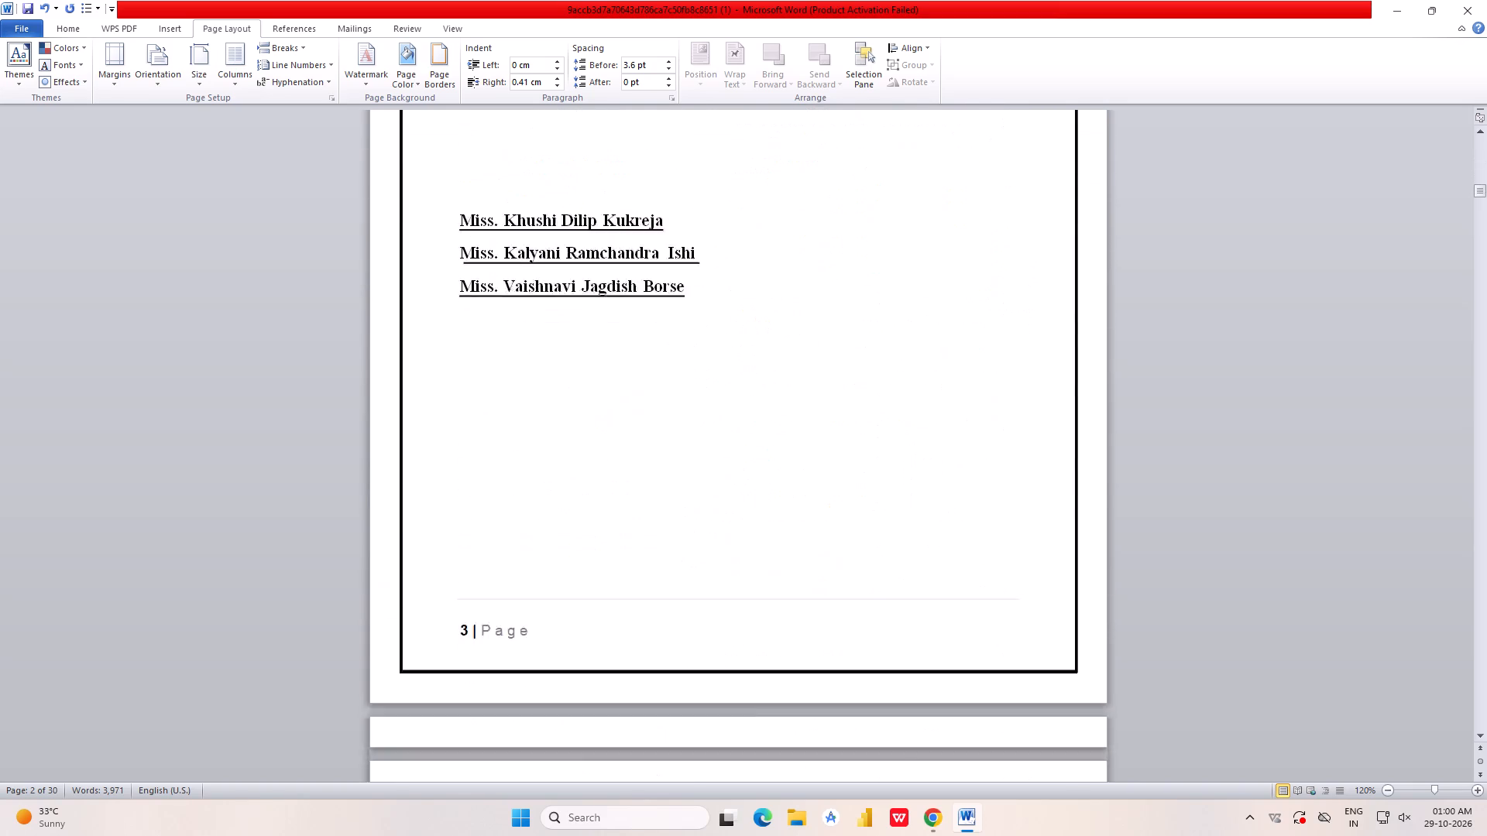
scroll(816, 519, down, 20)
scroll(816, 519, down, 8)
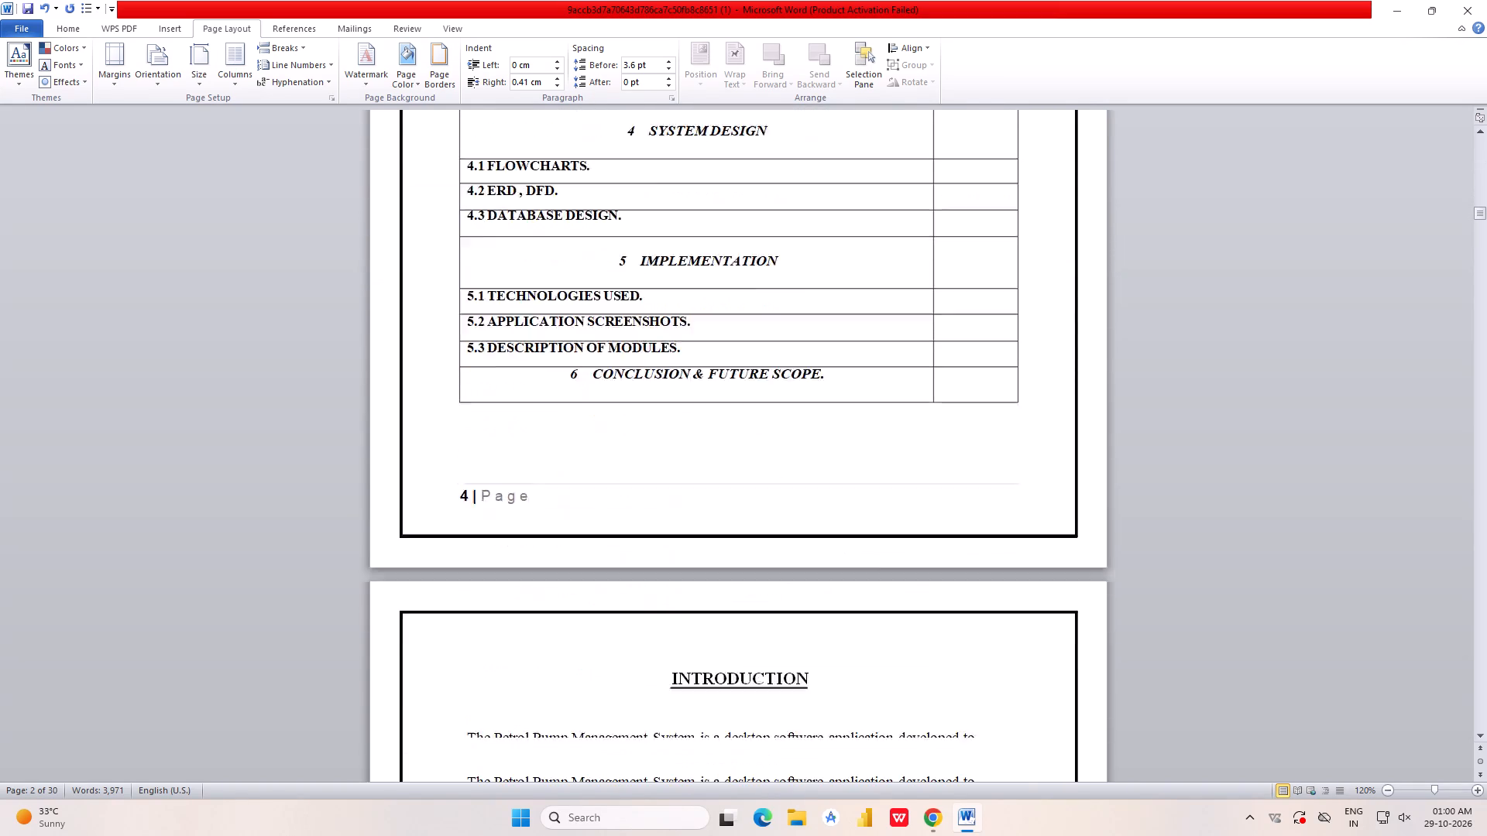
Set the spacing before all body paragraphs under the INTRODUCTION heading to 12 pt.
scroll(816, 519, down, 6)
drag(447, 335, 448, 335)
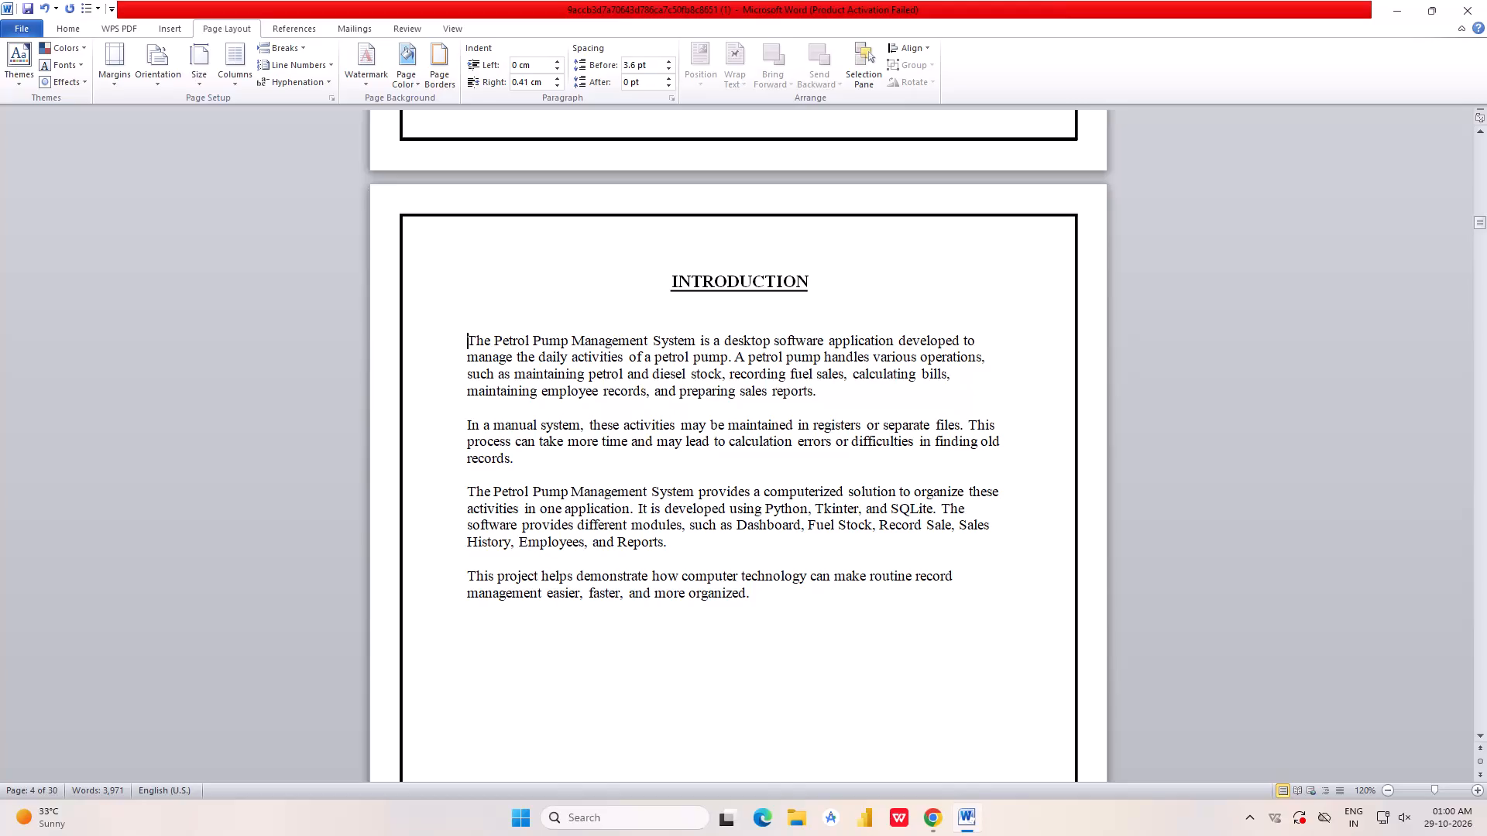
drag(448, 335, 606, 629)
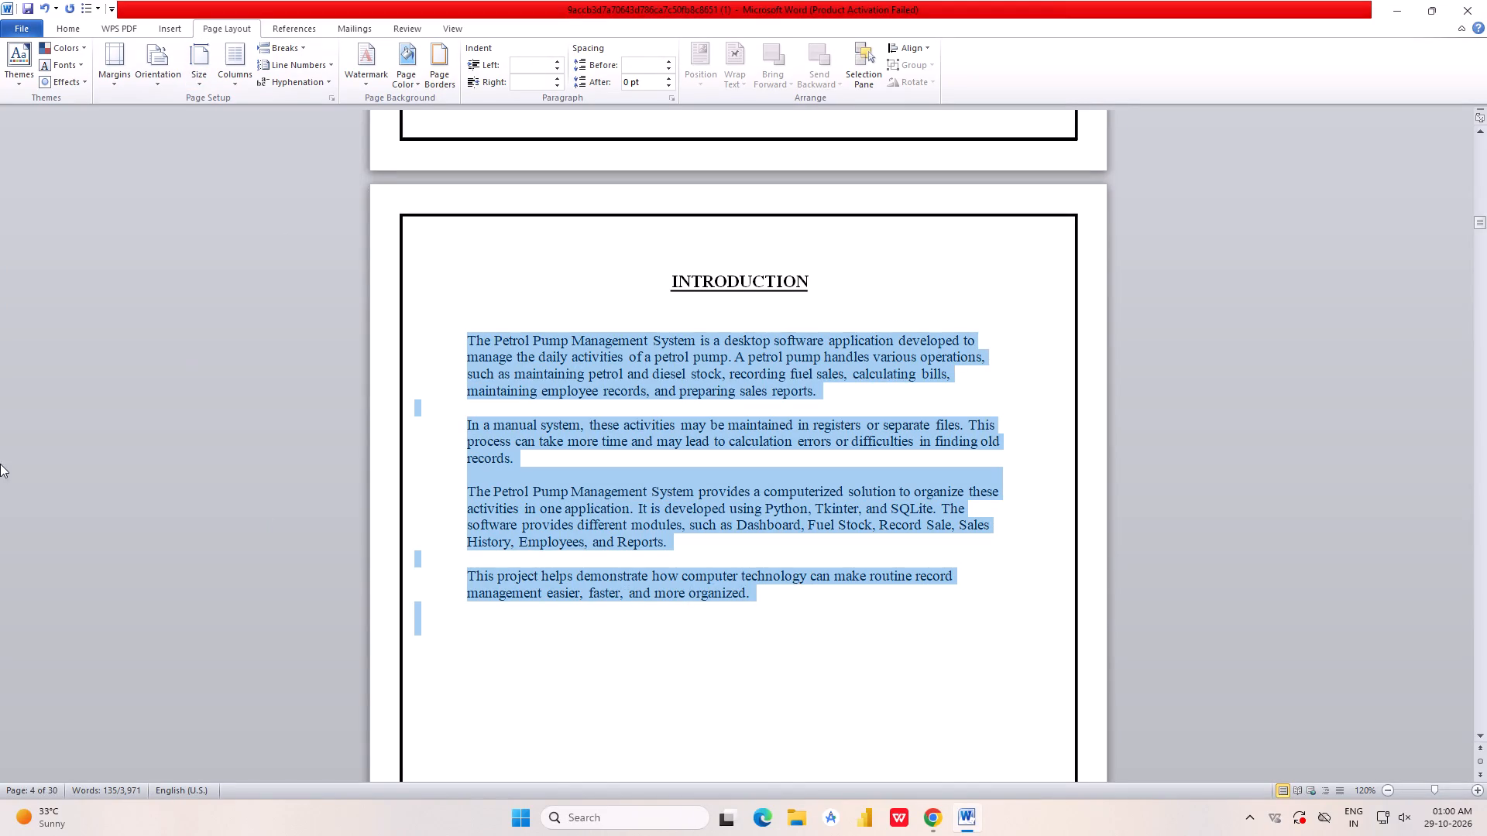
click(667, 62)
click(667, 62)
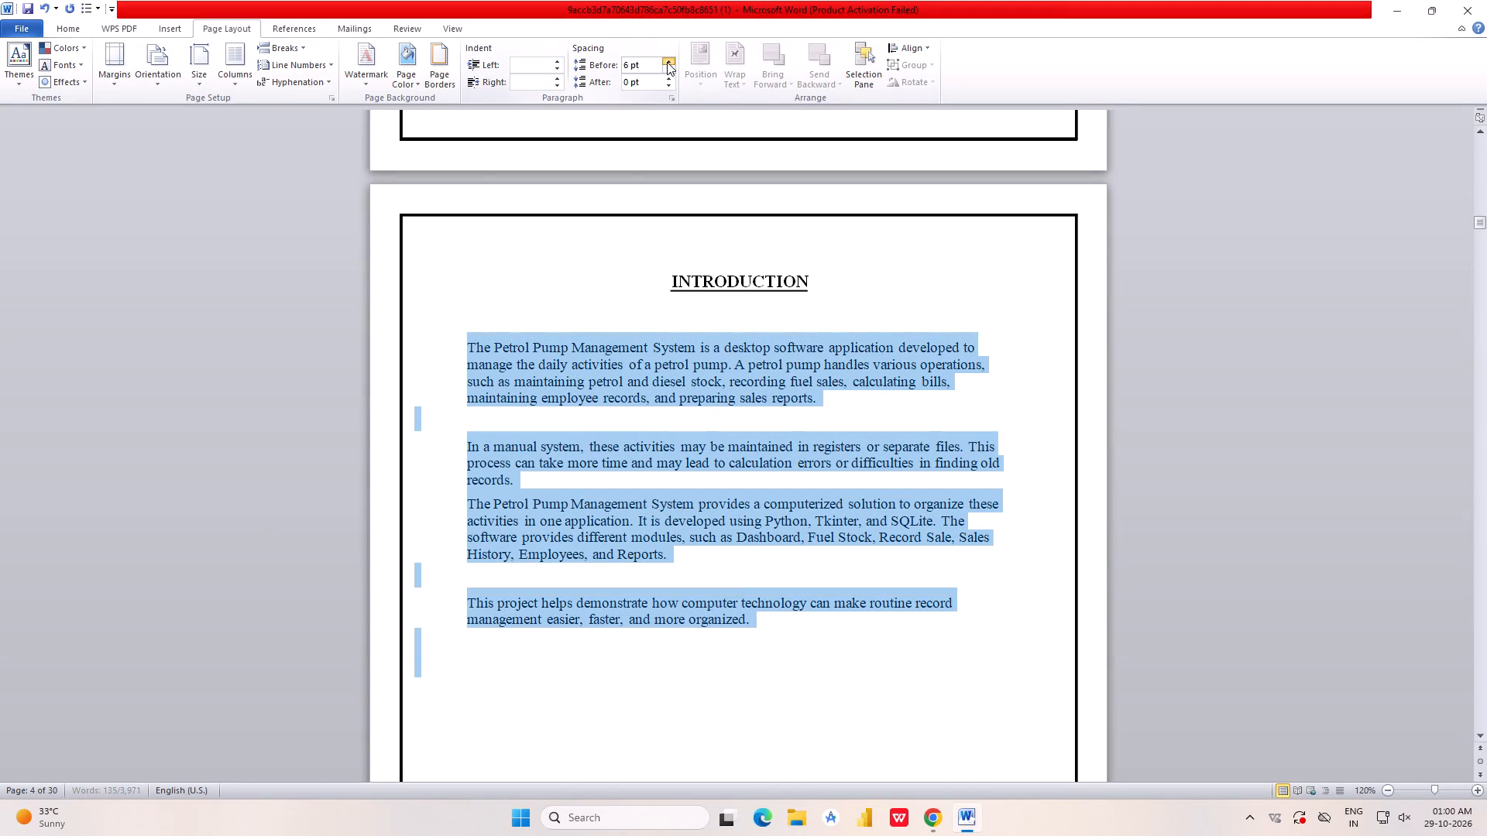
click(667, 62)
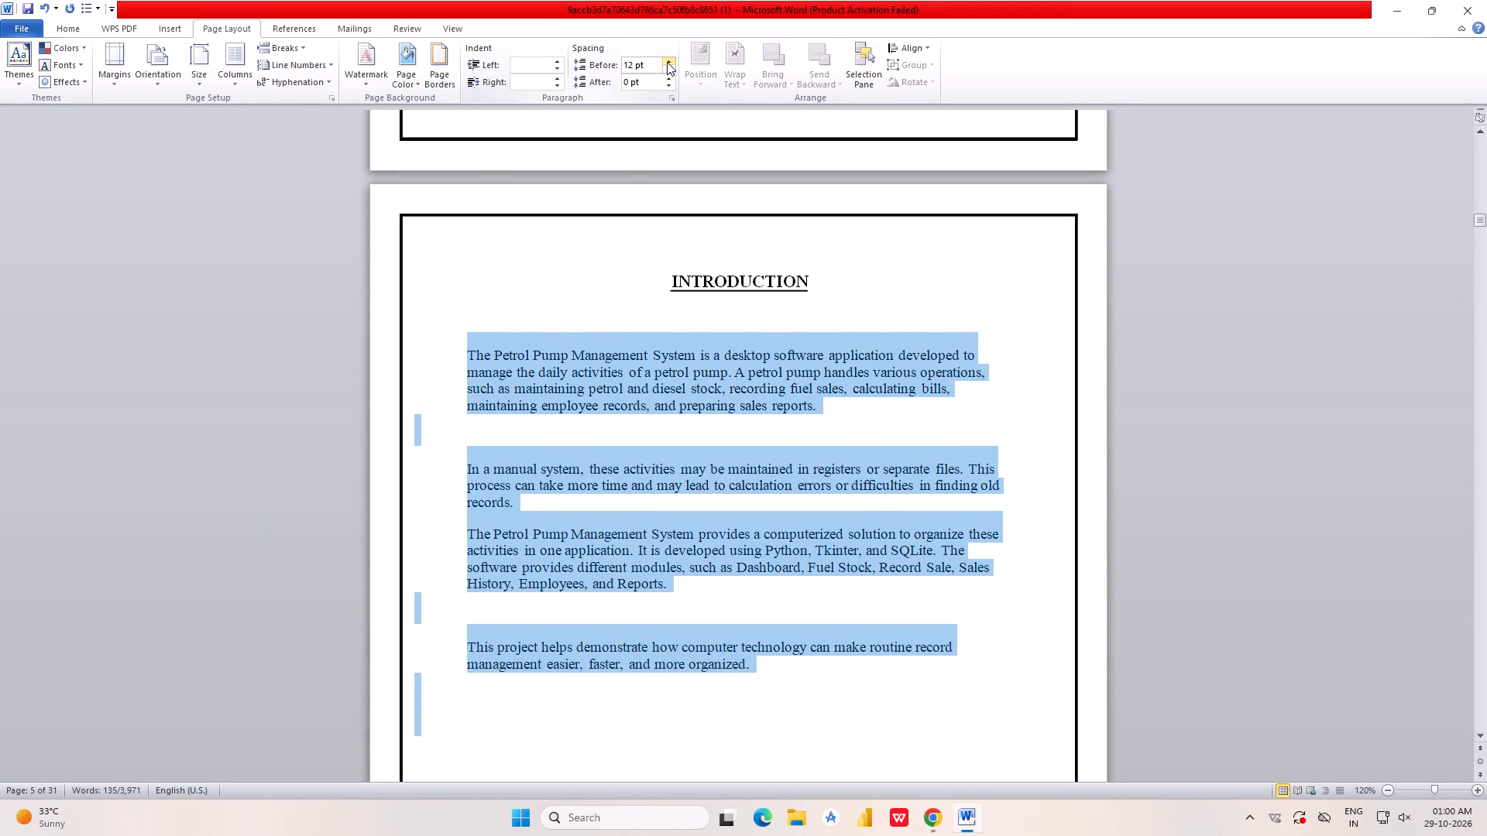
Set the font size of the Introduction body paragraphs to 14.
click(66, 22)
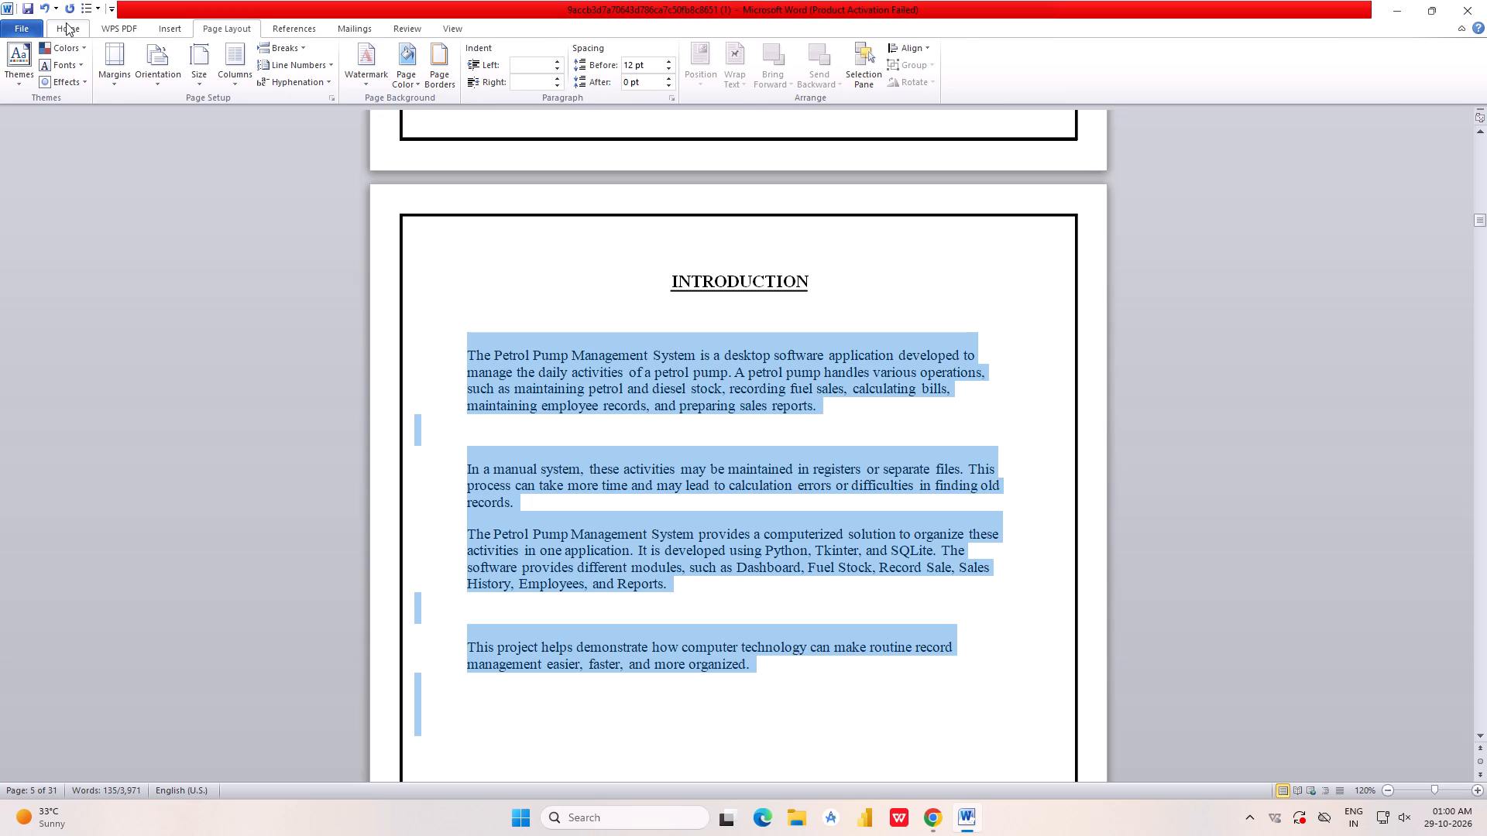
click(227, 52)
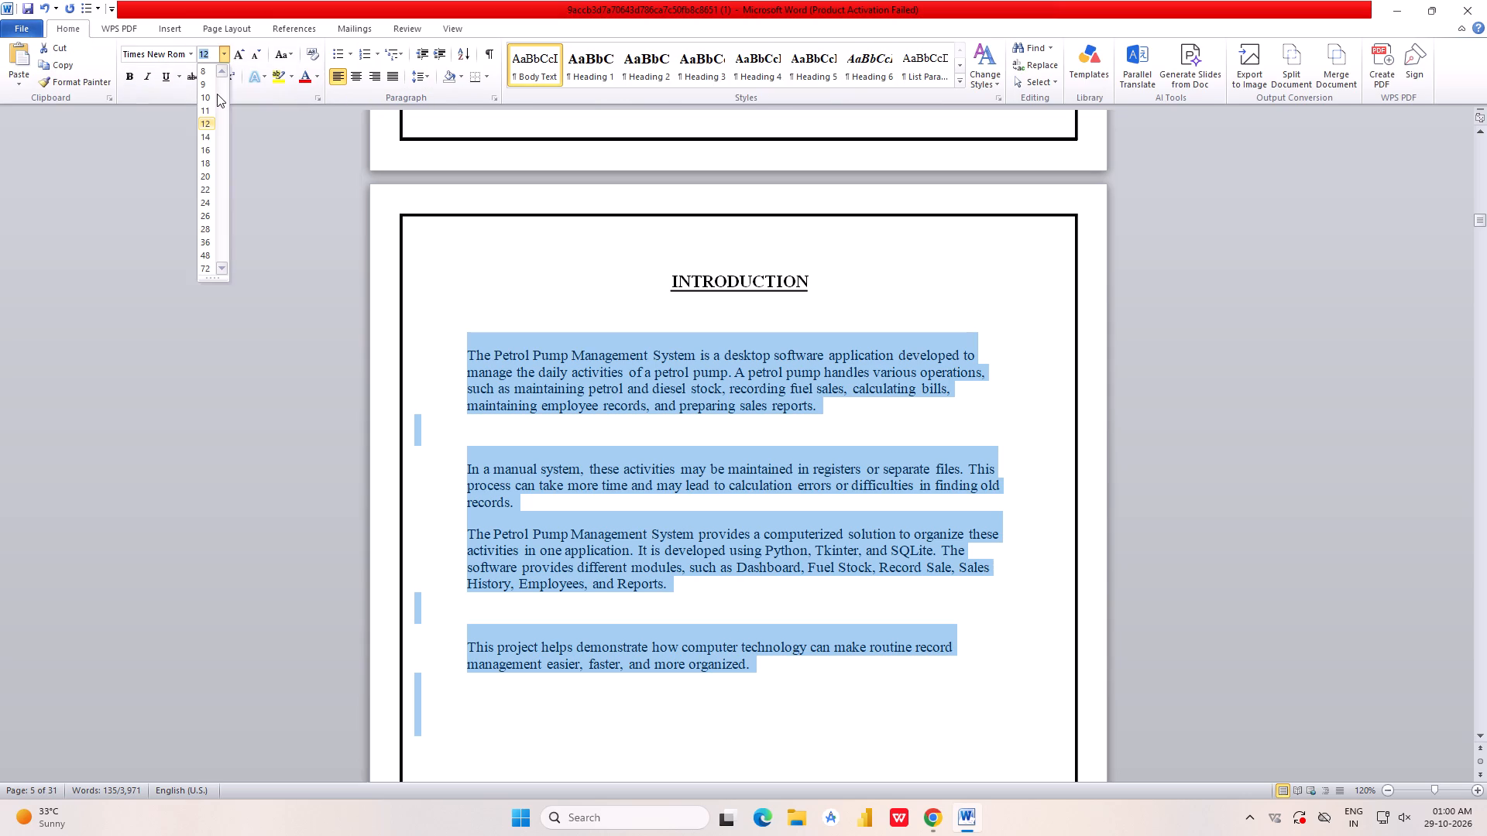
click(208, 132)
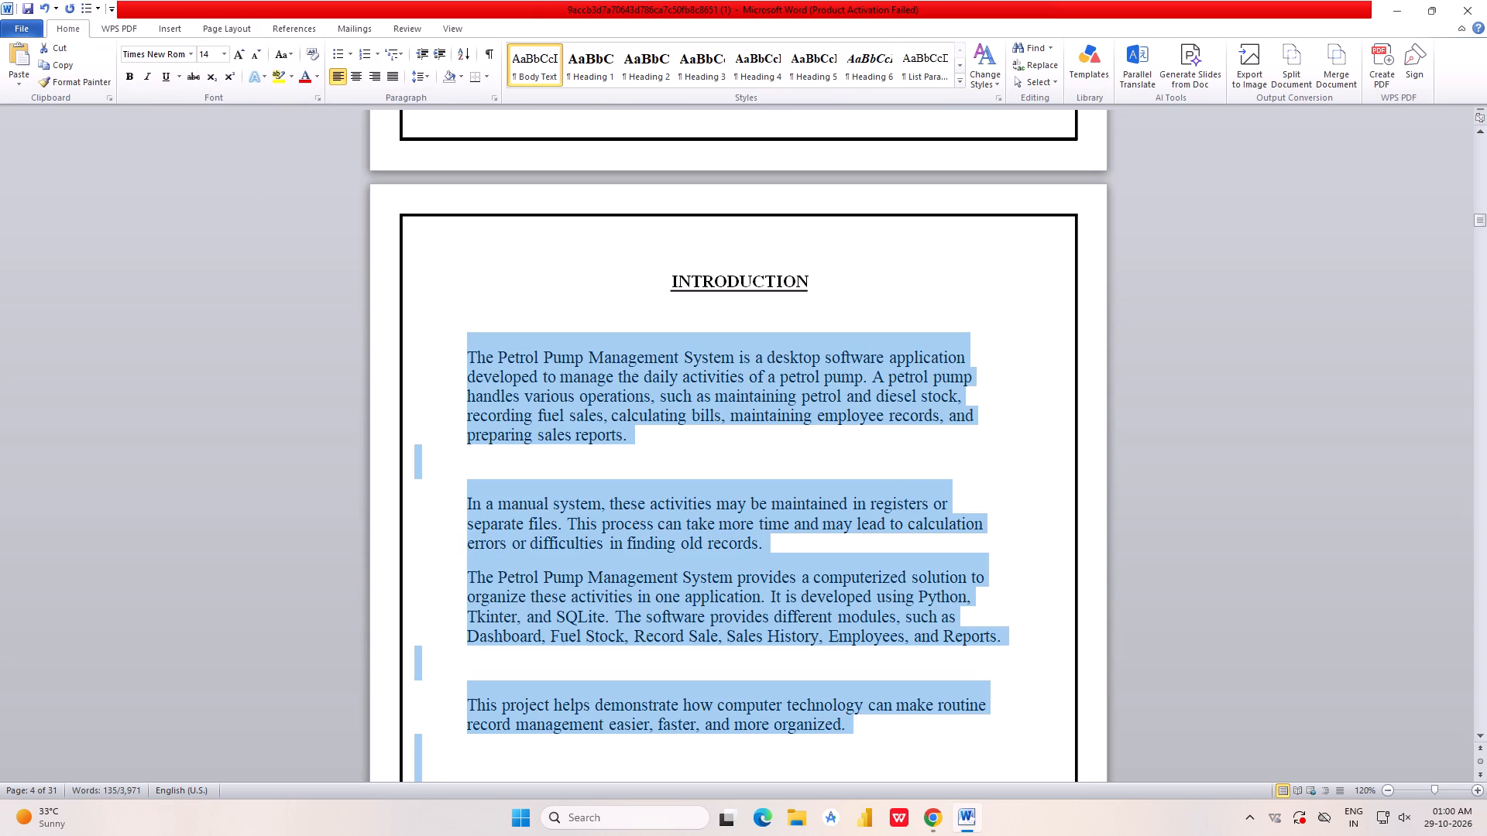
click(463, 327)
Delete the stray "5 | Page" text on the otherwise empty page after the Introduction.
scroll(463, 327, down, 2)
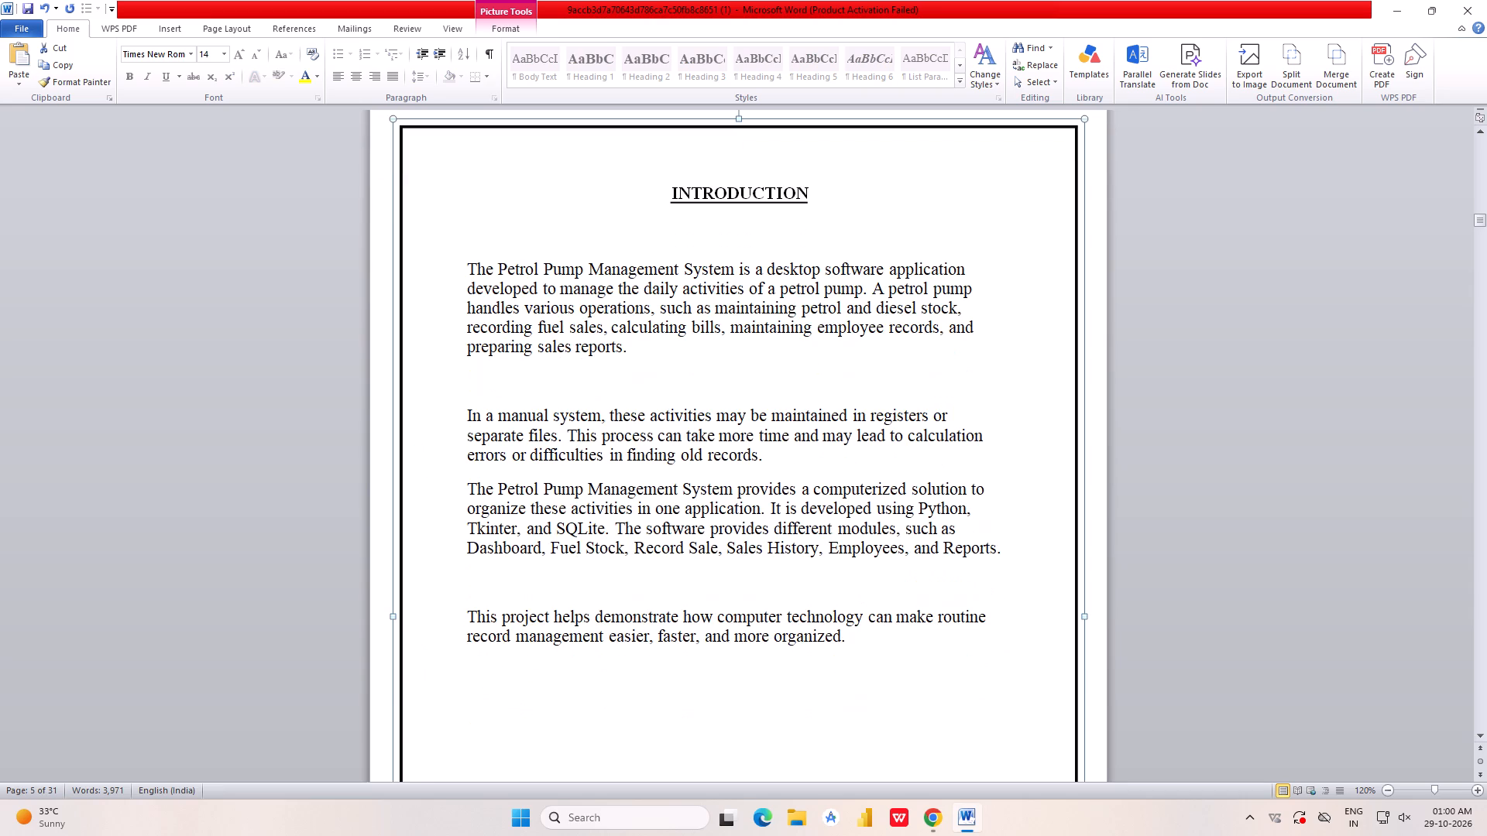
scroll(463, 327, down, 9)
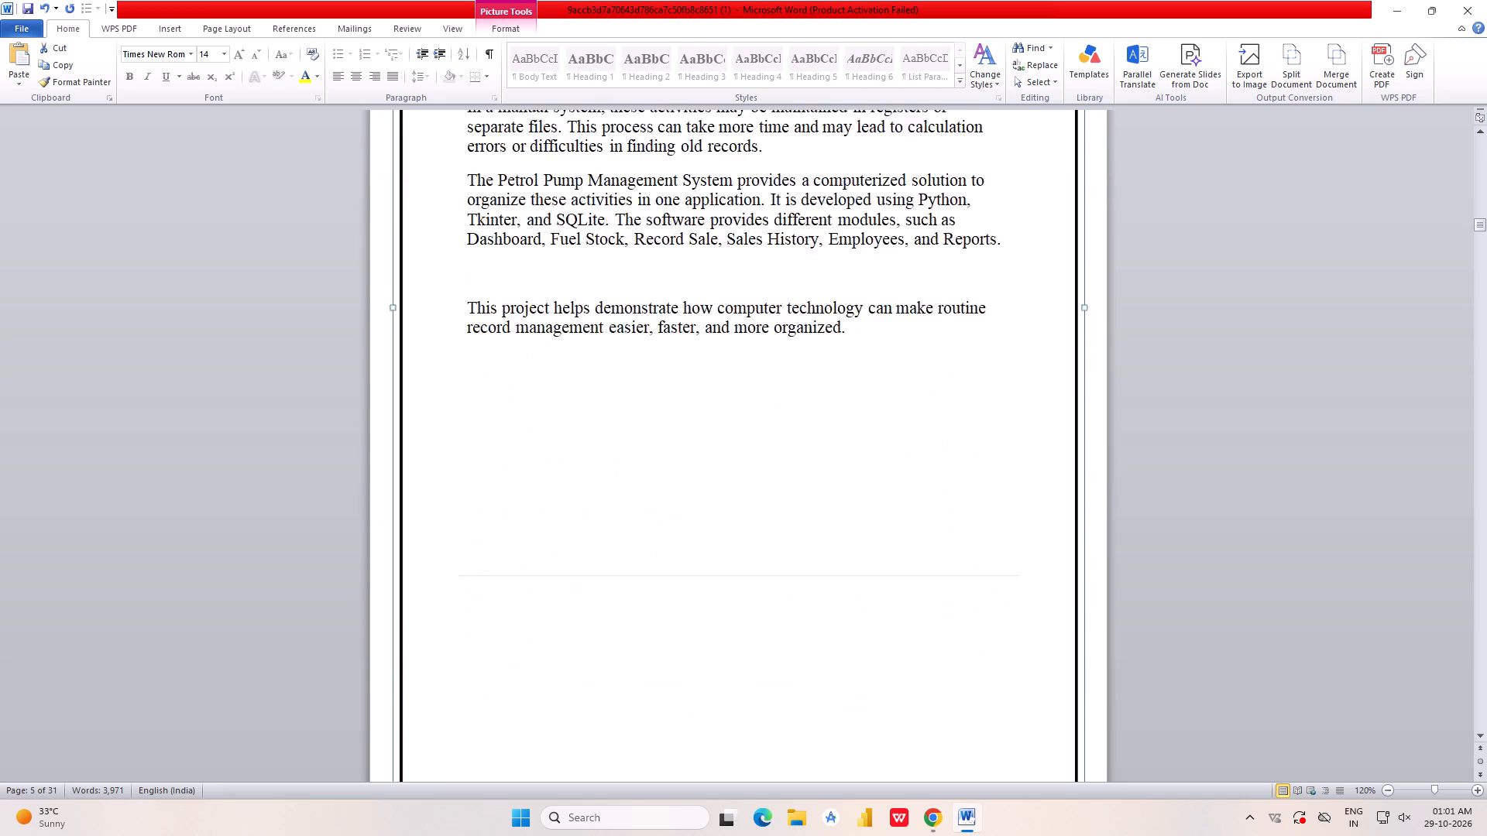
scroll(463, 327, down, 15)
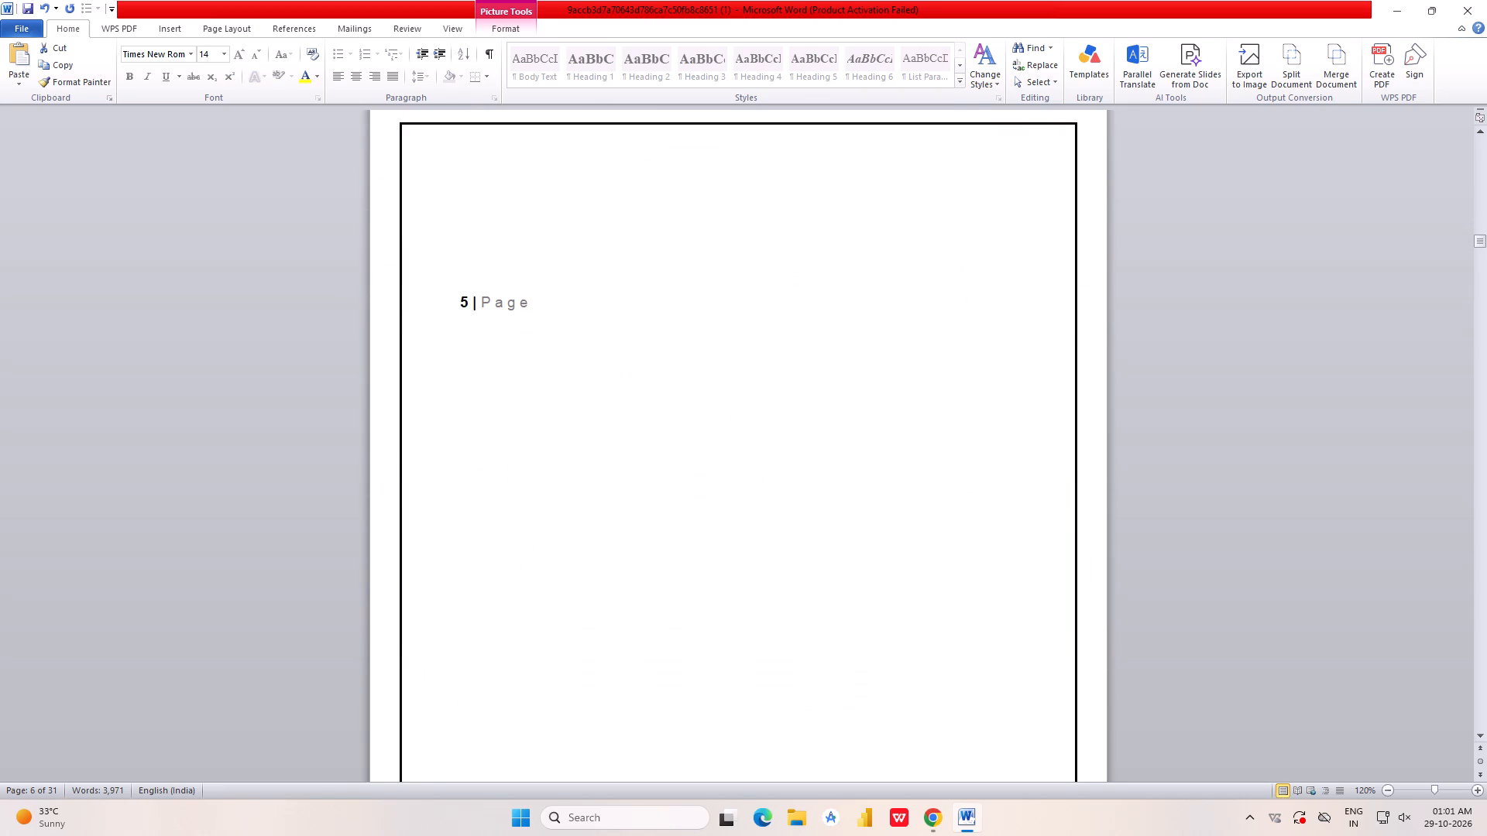
drag(516, 300, 464, 307)
key(BackSpace)
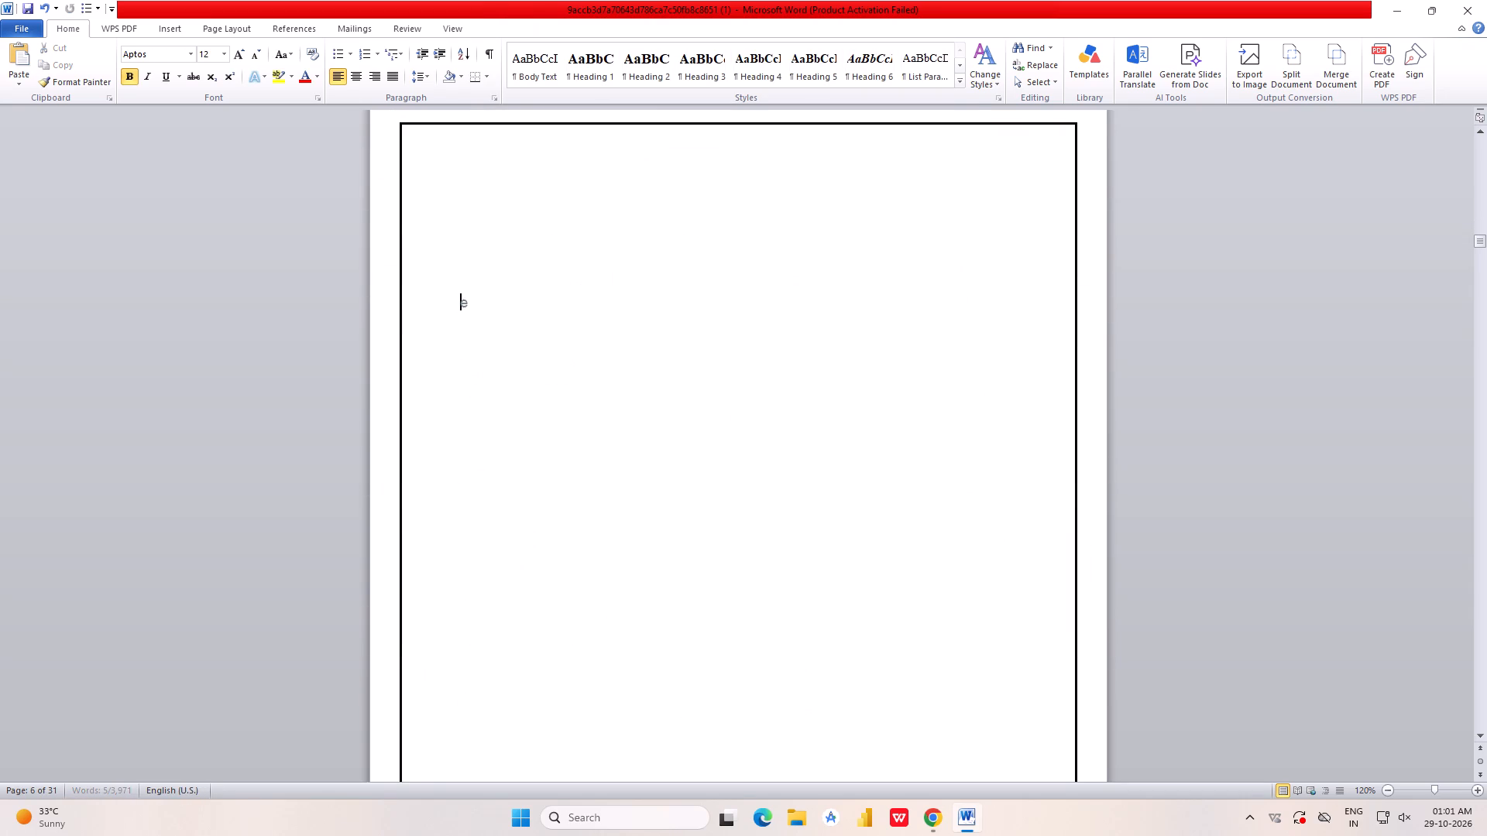
Check the layout, text margins and page-number text of sections 1.1 Background and 1.2 Objective of Field Project.
scroll(464, 307, down, 3)
scroll(464, 307, up, 2)
scroll(464, 307, down, 9)
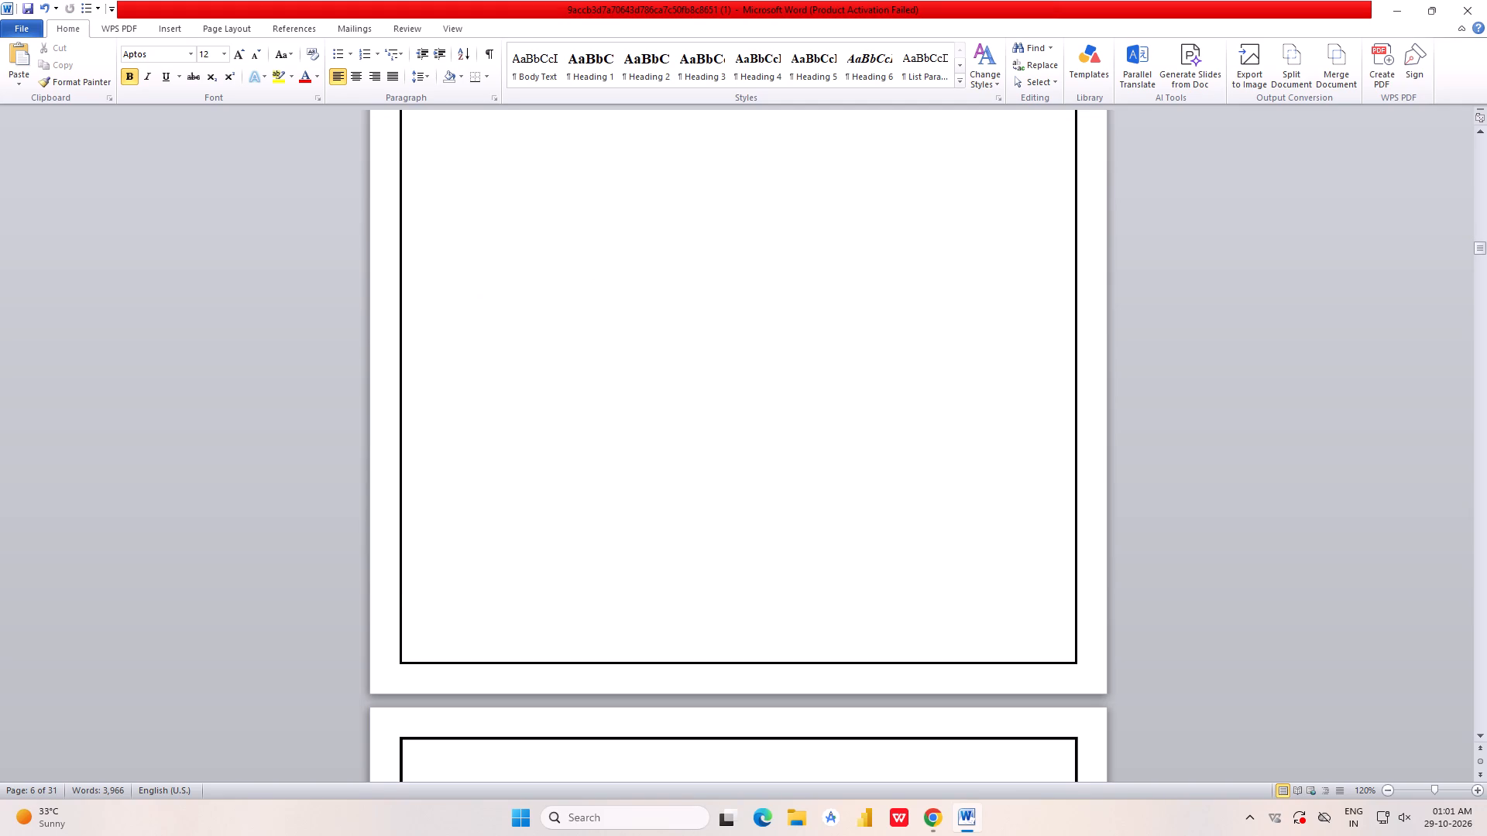
scroll(482, 296, down, 15)
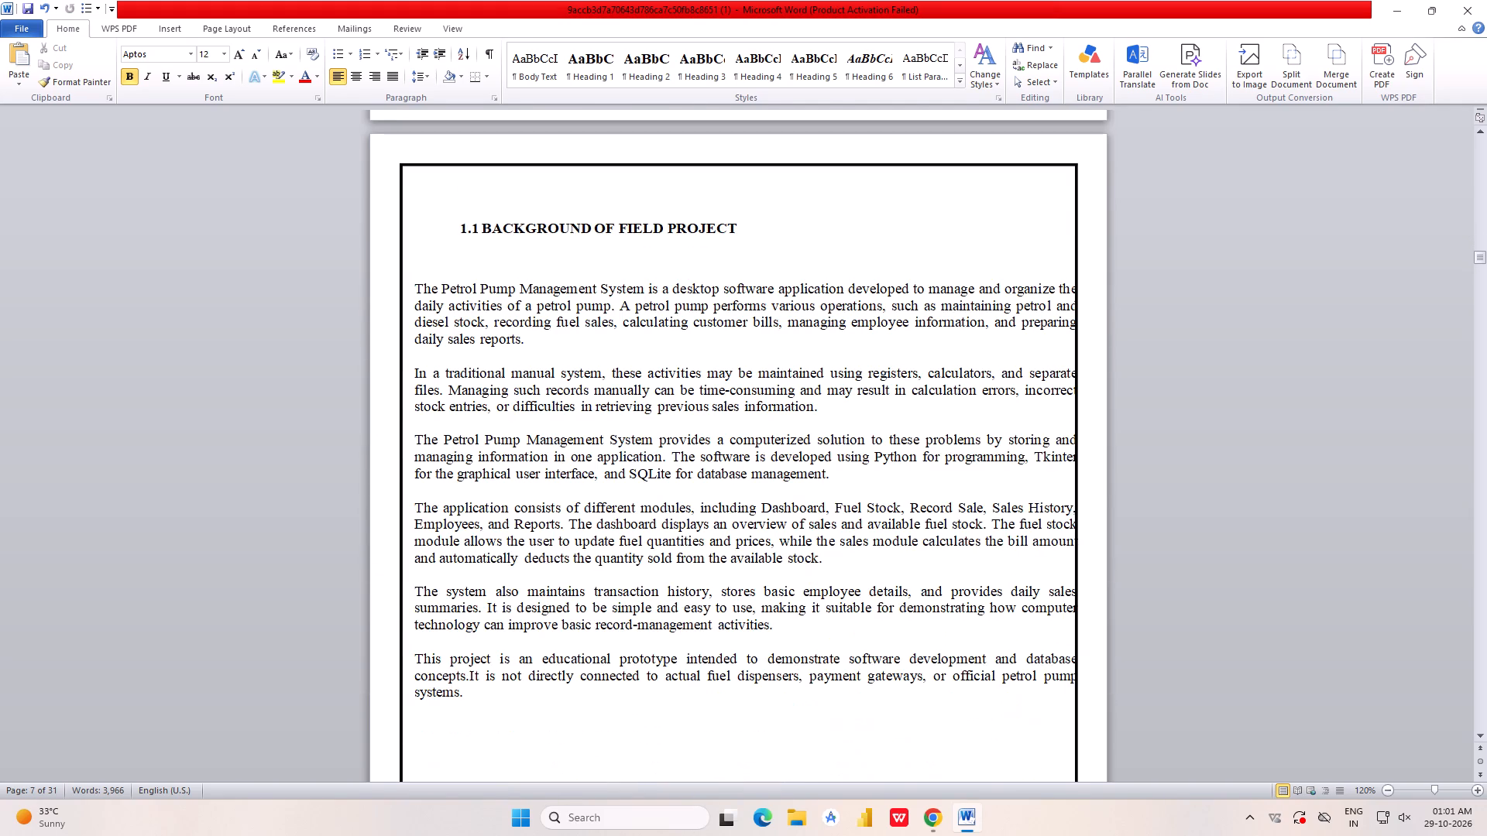
scroll(482, 296, down, 16)
scroll(482, 296, down, 5)
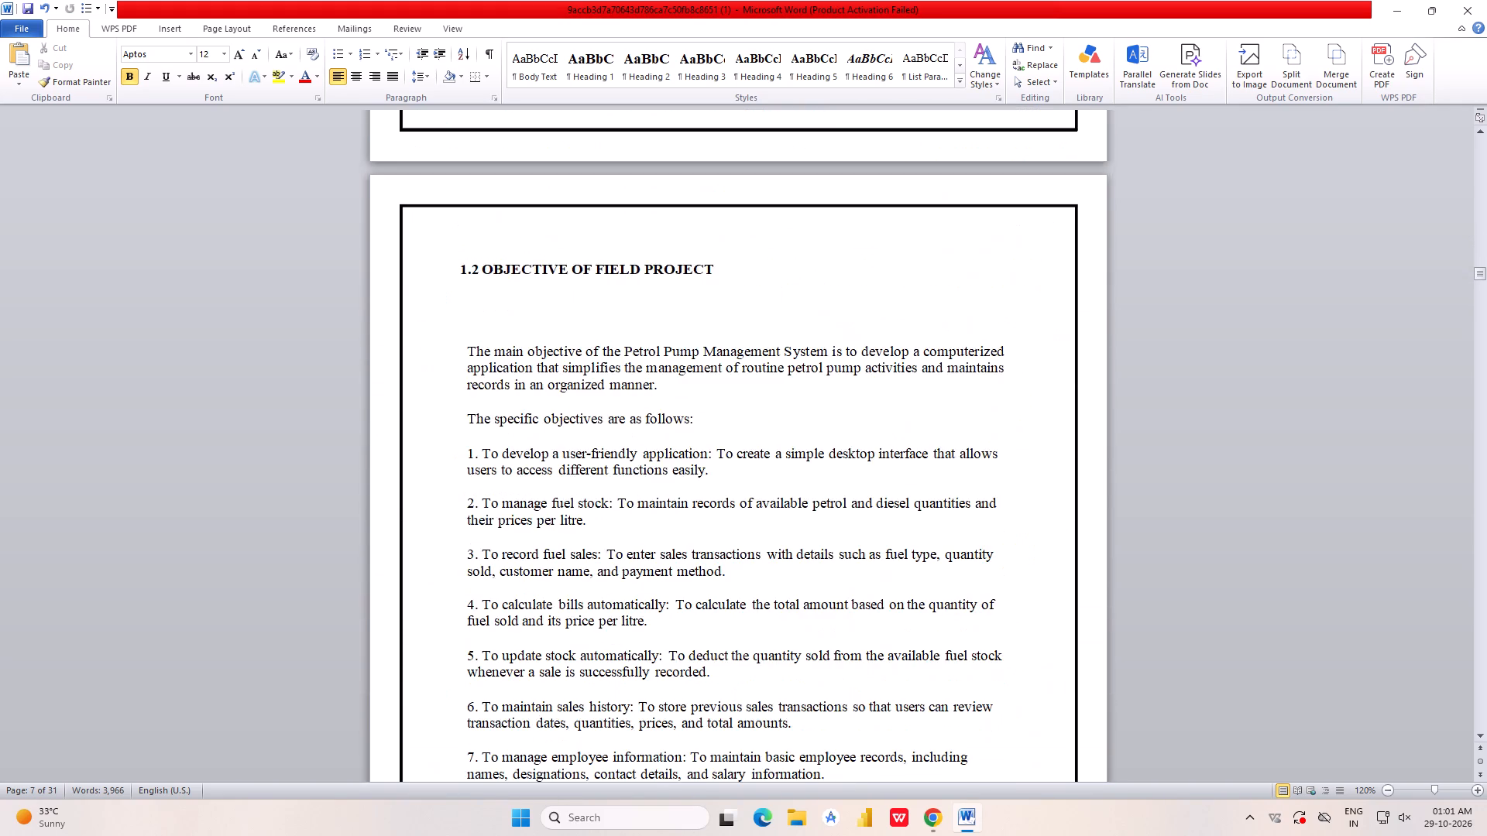
scroll(482, 296, down, 11)
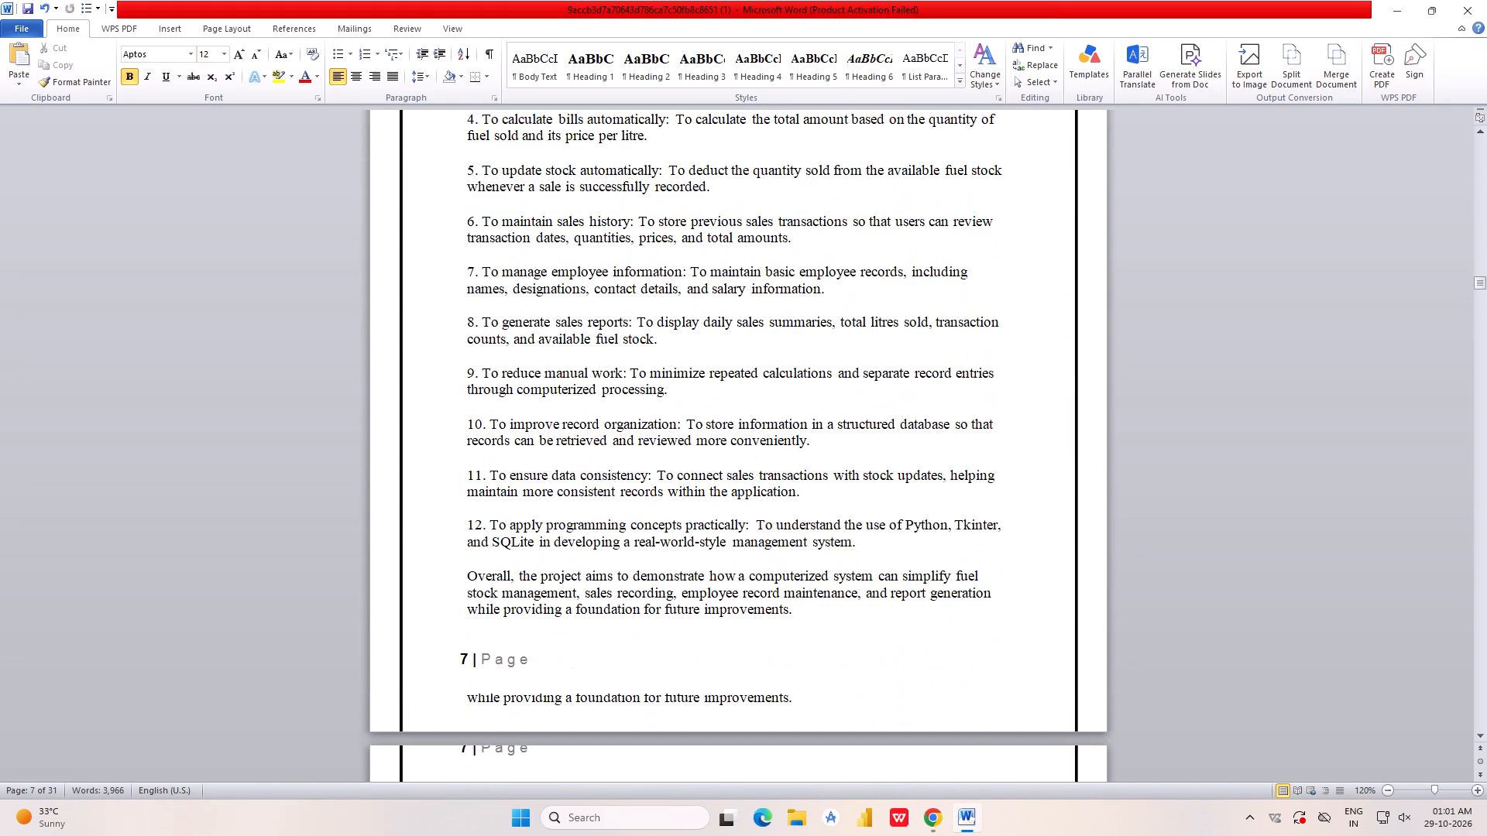
scroll(482, 296, up, 7)
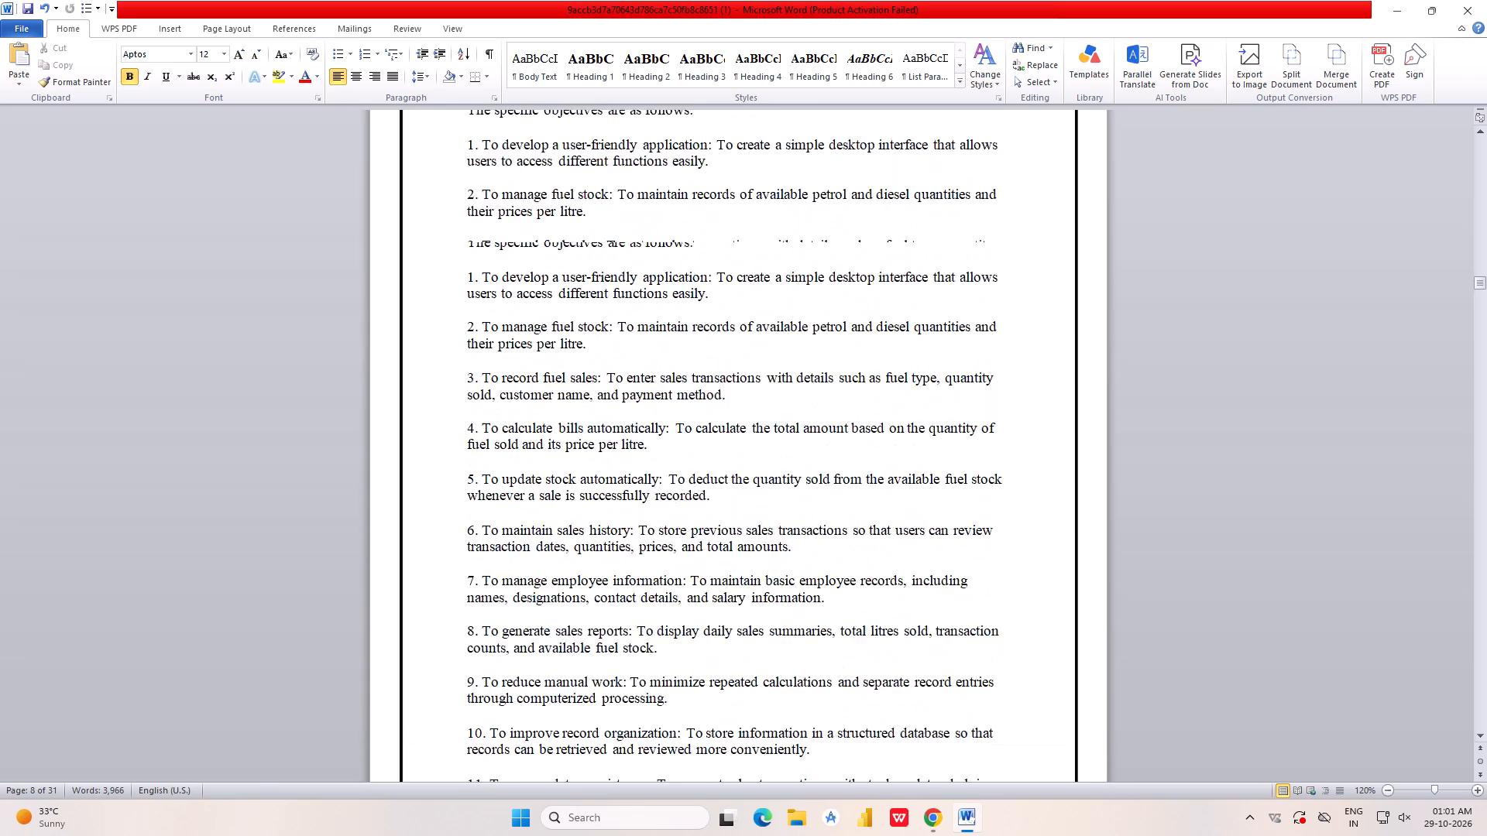
scroll(482, 296, up, 1)
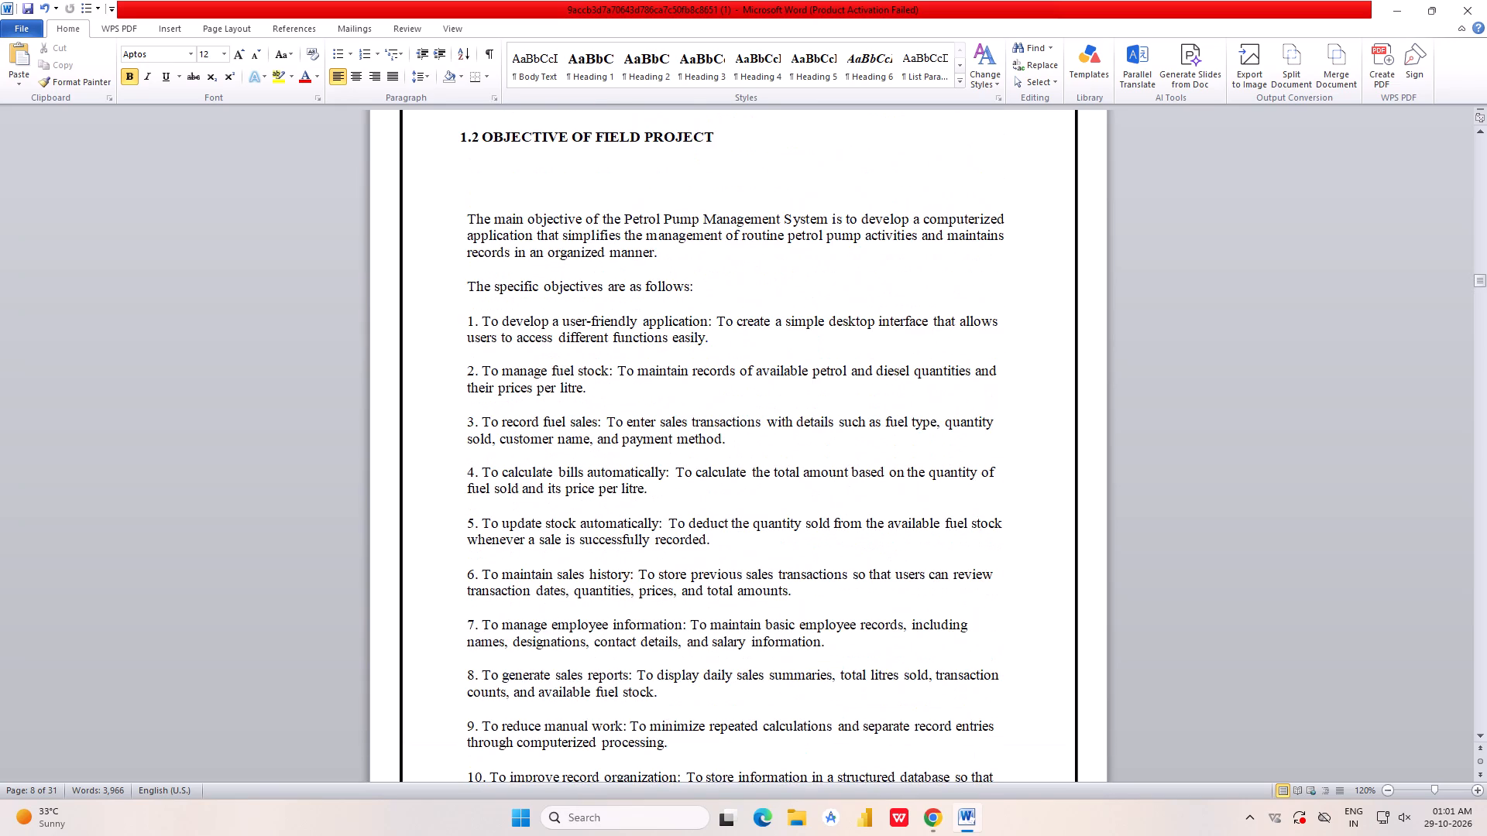
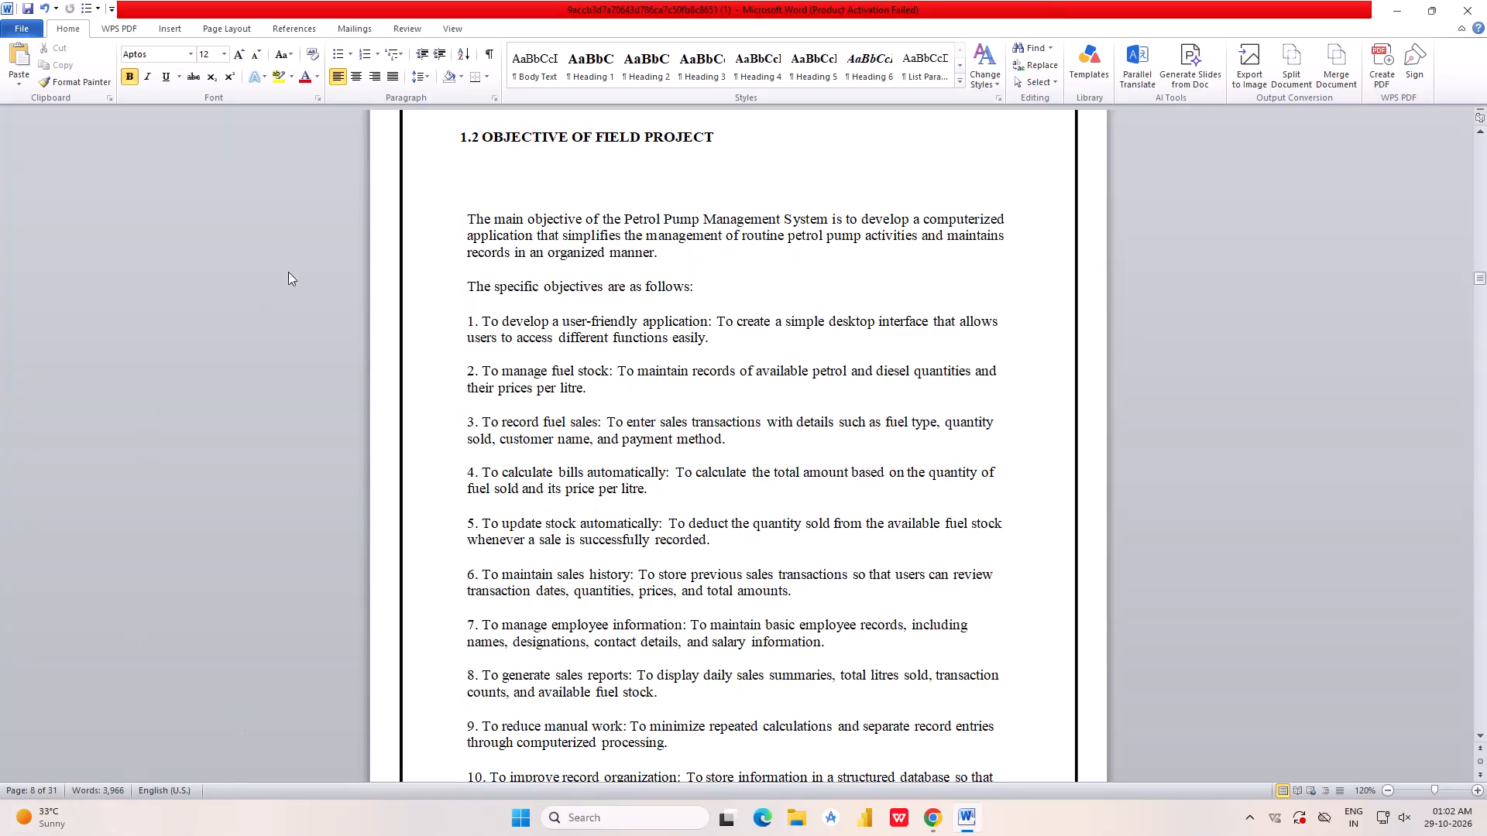
Switch from the report to the Microsoft Edge browser.
click(759, 824)
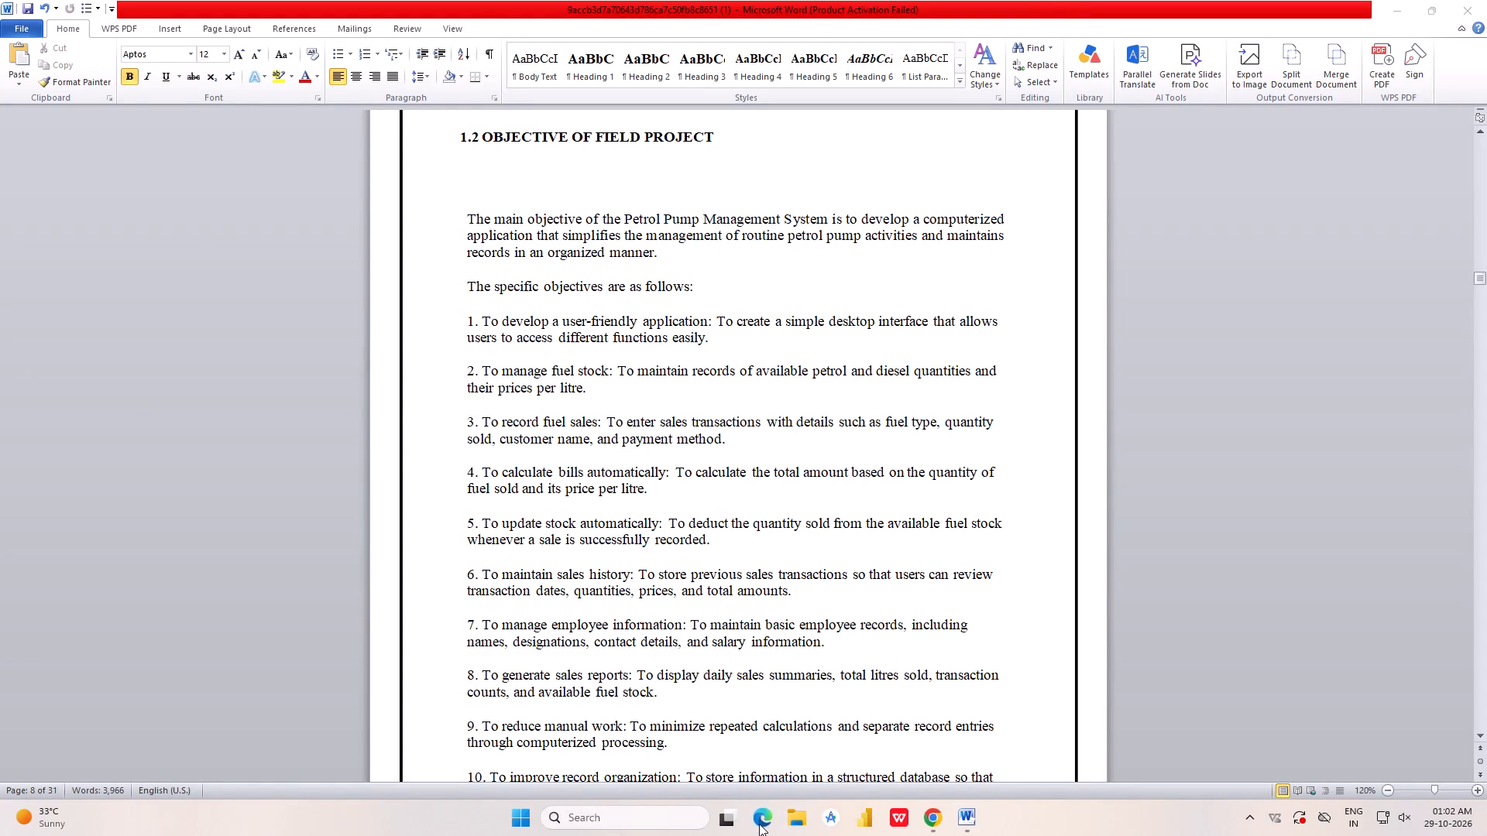
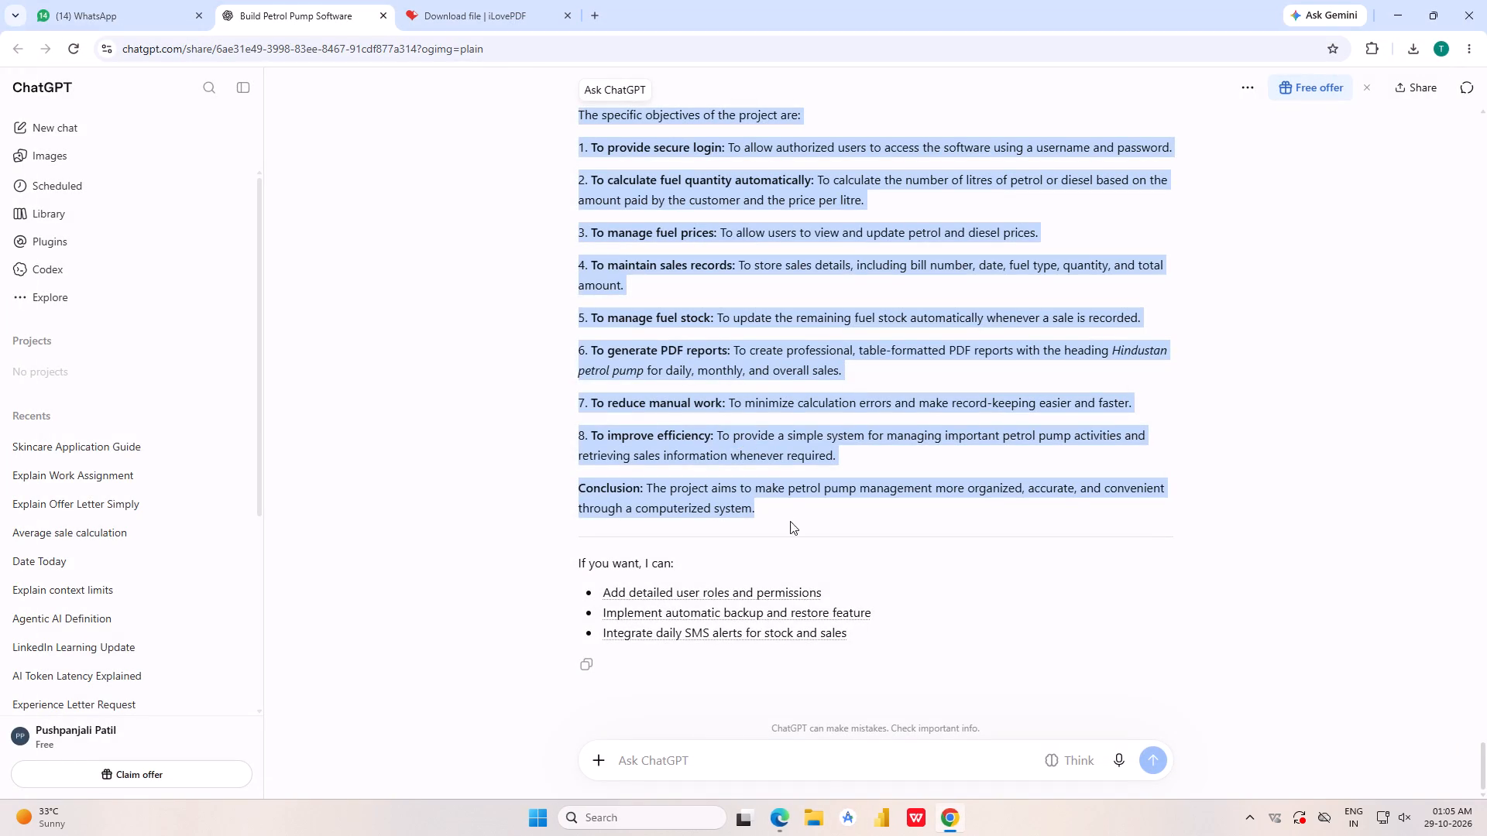
Start Microsoft Word 2010 again and dismiss the activation wizard.
click(590, 821)
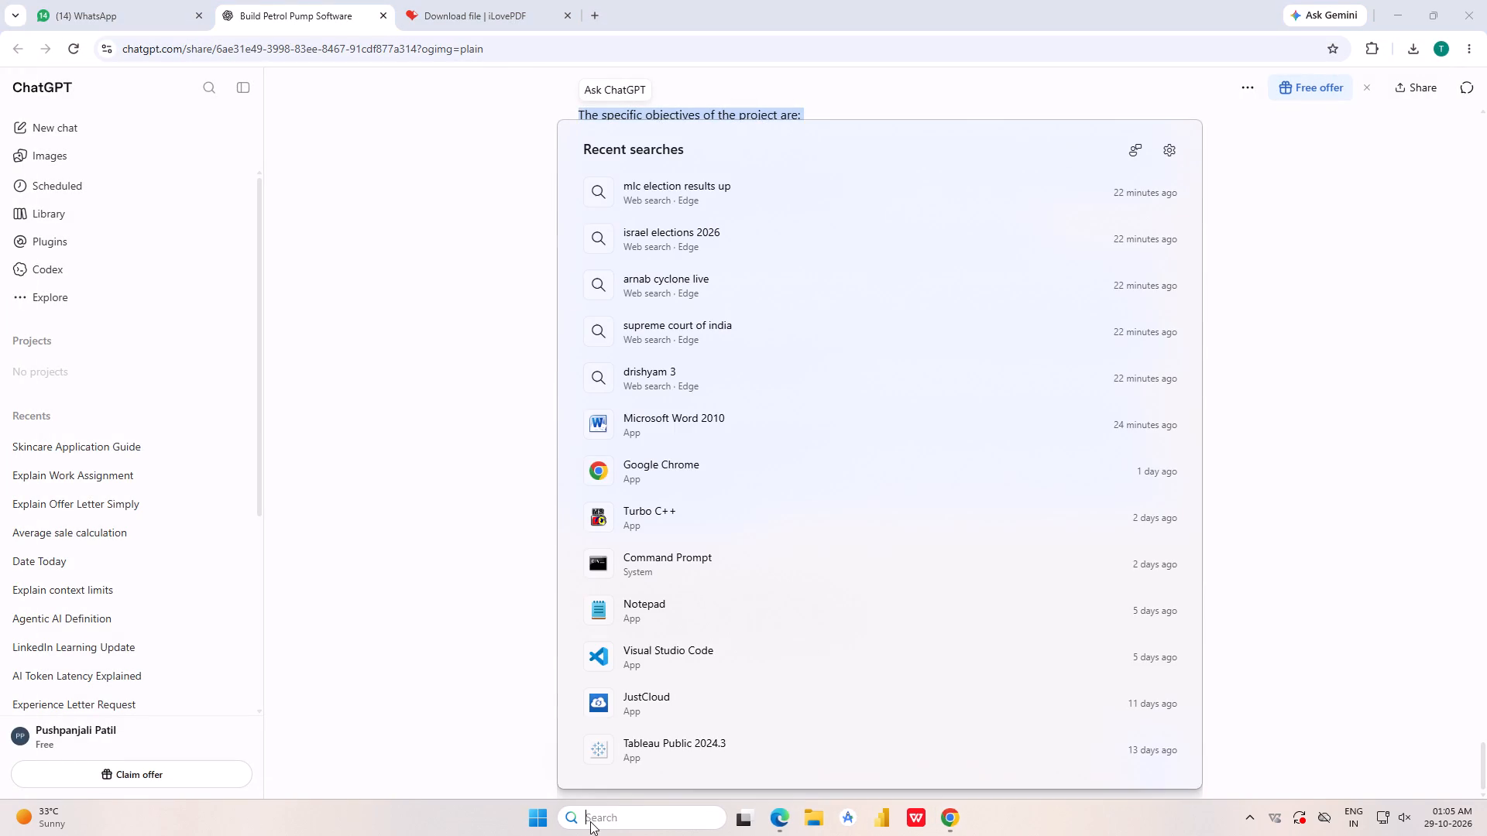
double_click(603, 438)
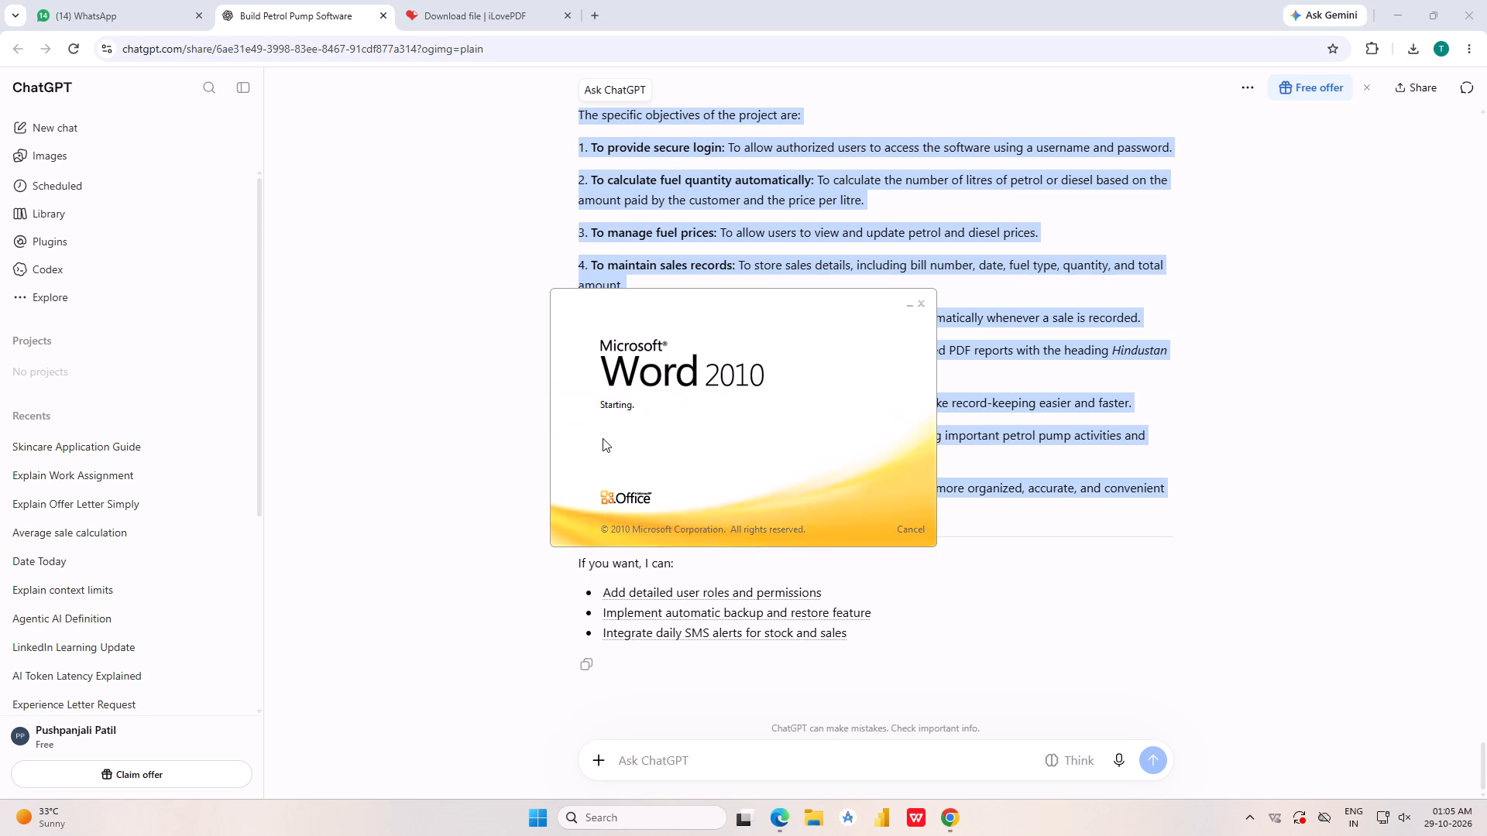
key(ctrl+z)
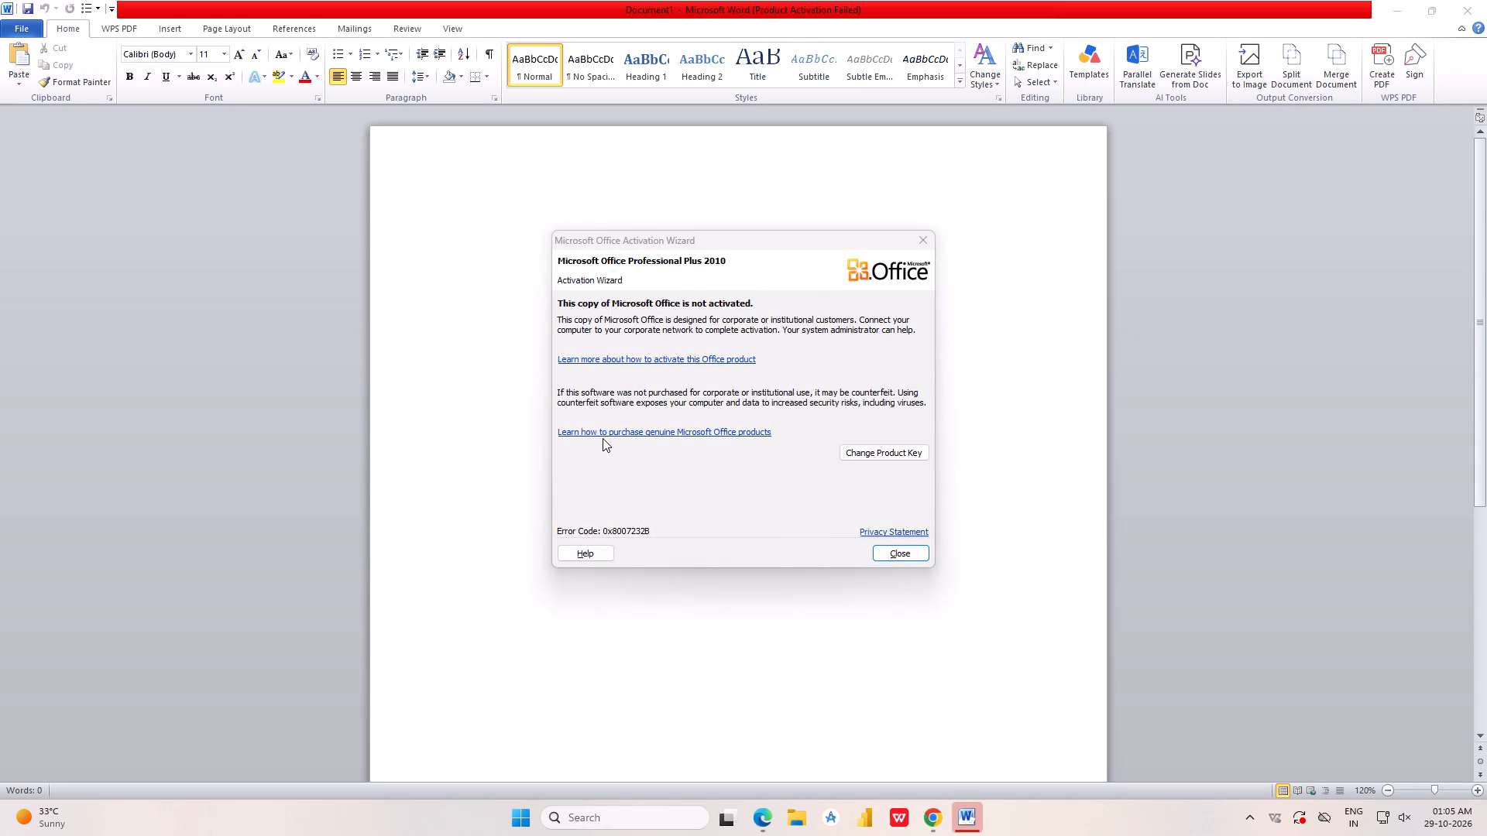
click(876, 550)
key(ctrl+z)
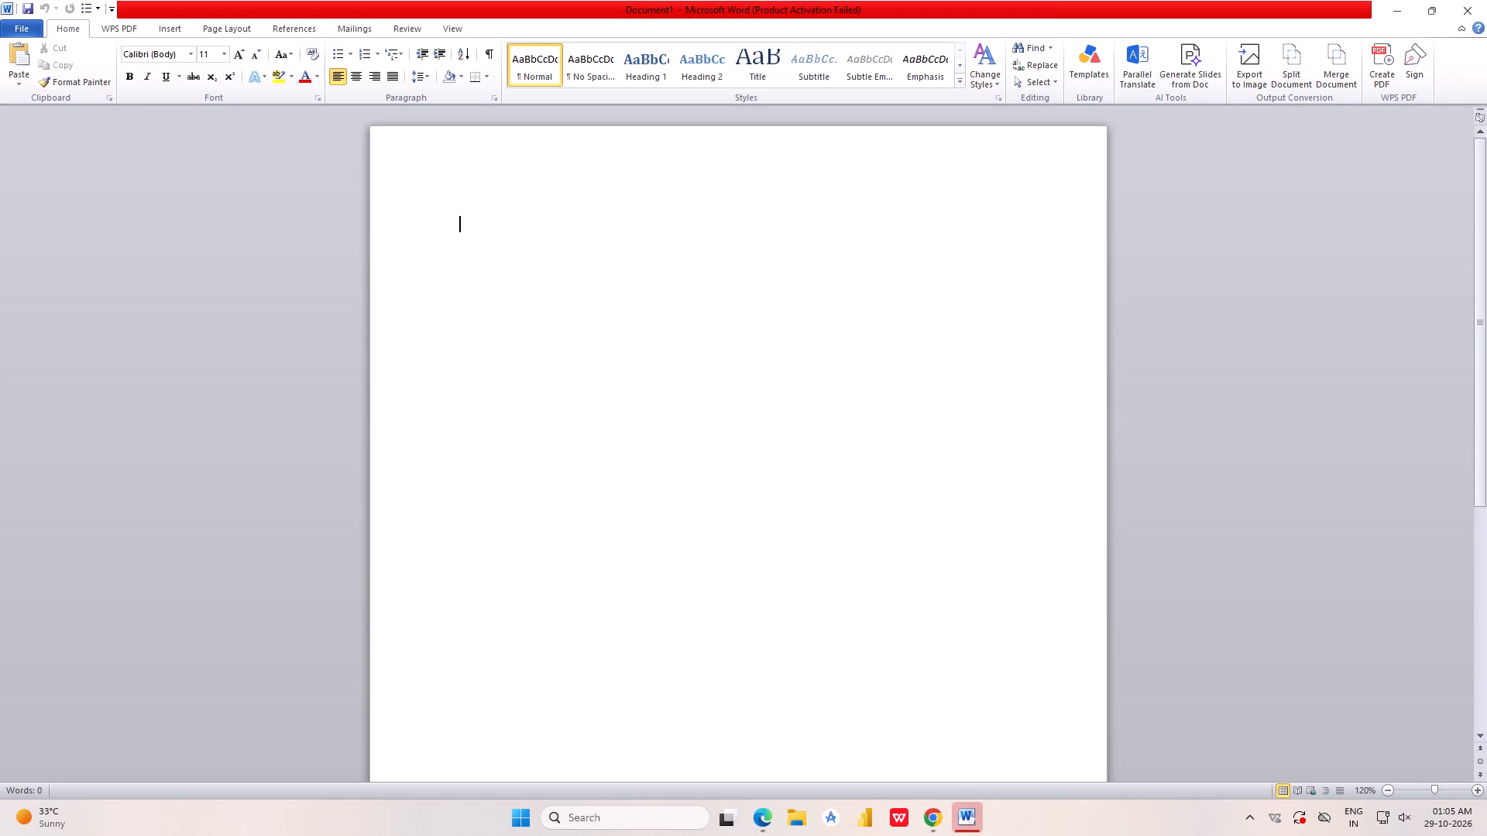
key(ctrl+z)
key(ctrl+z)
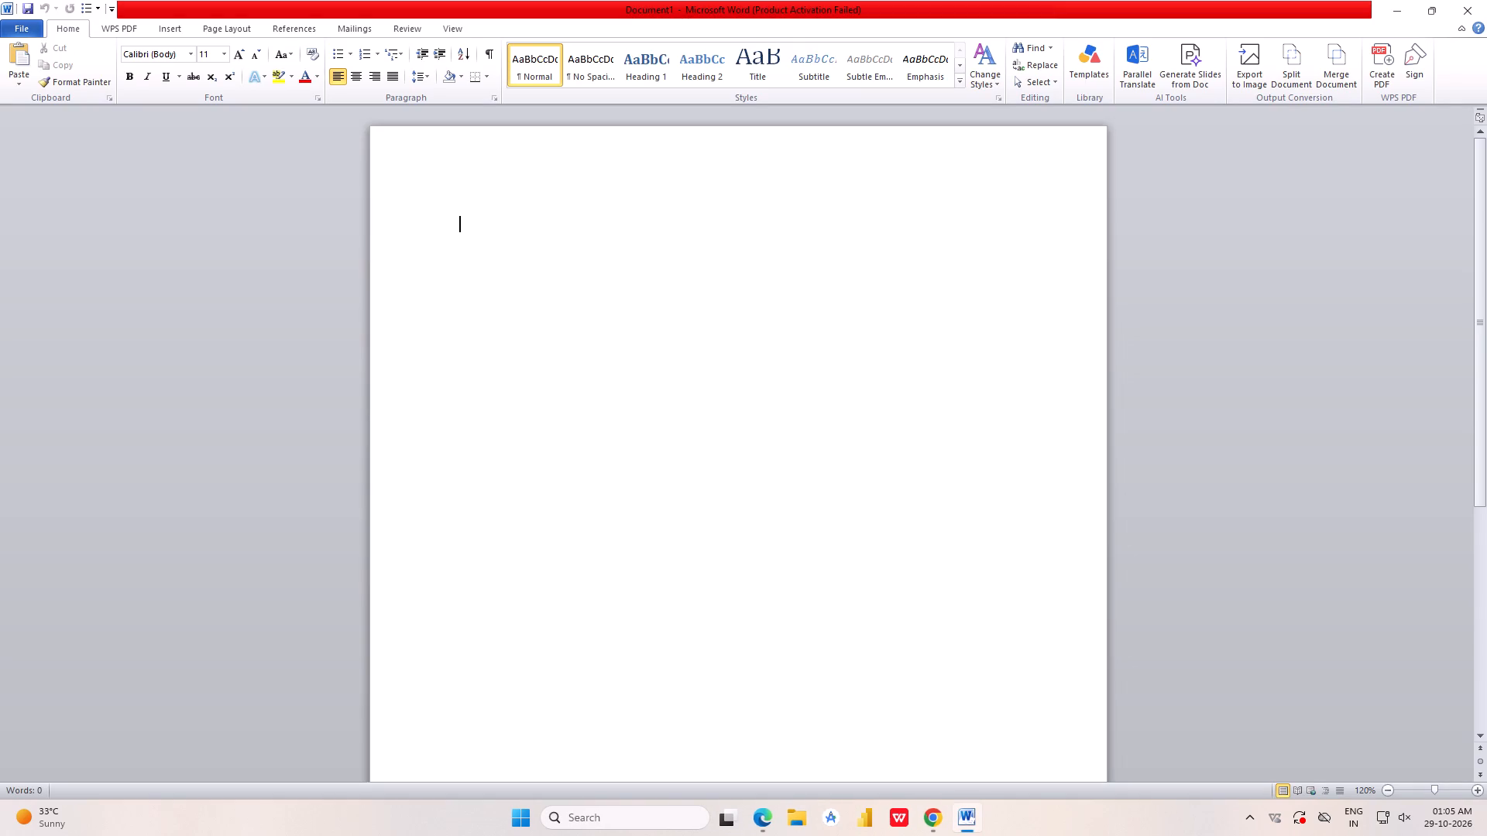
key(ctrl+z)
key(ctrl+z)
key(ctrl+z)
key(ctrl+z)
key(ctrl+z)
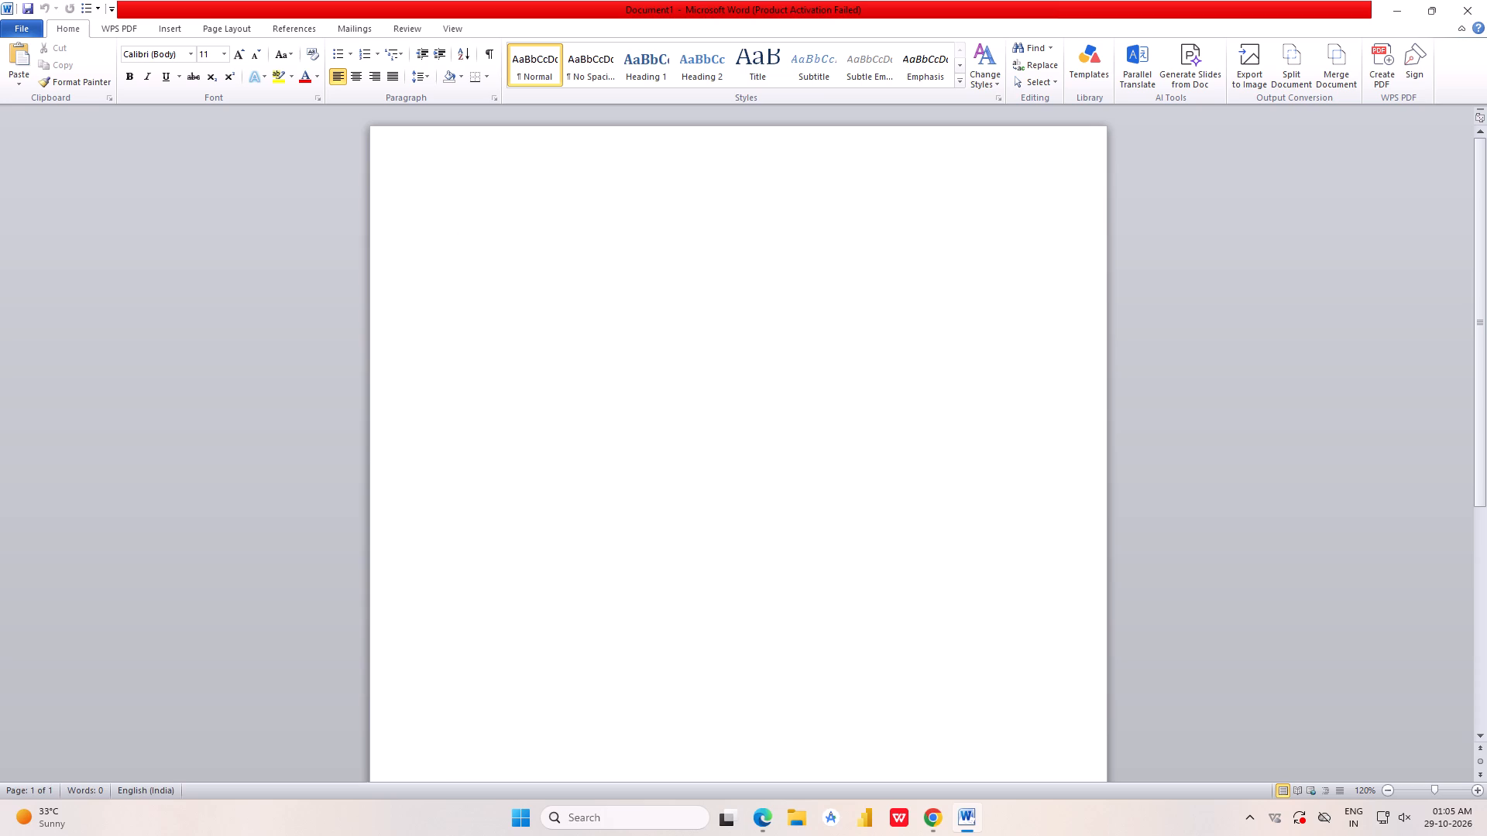
Reopen the recently used report document 9accb3d7a70643d786ca7c50fb8c8651 (1).
ctrl+click(21, 29)
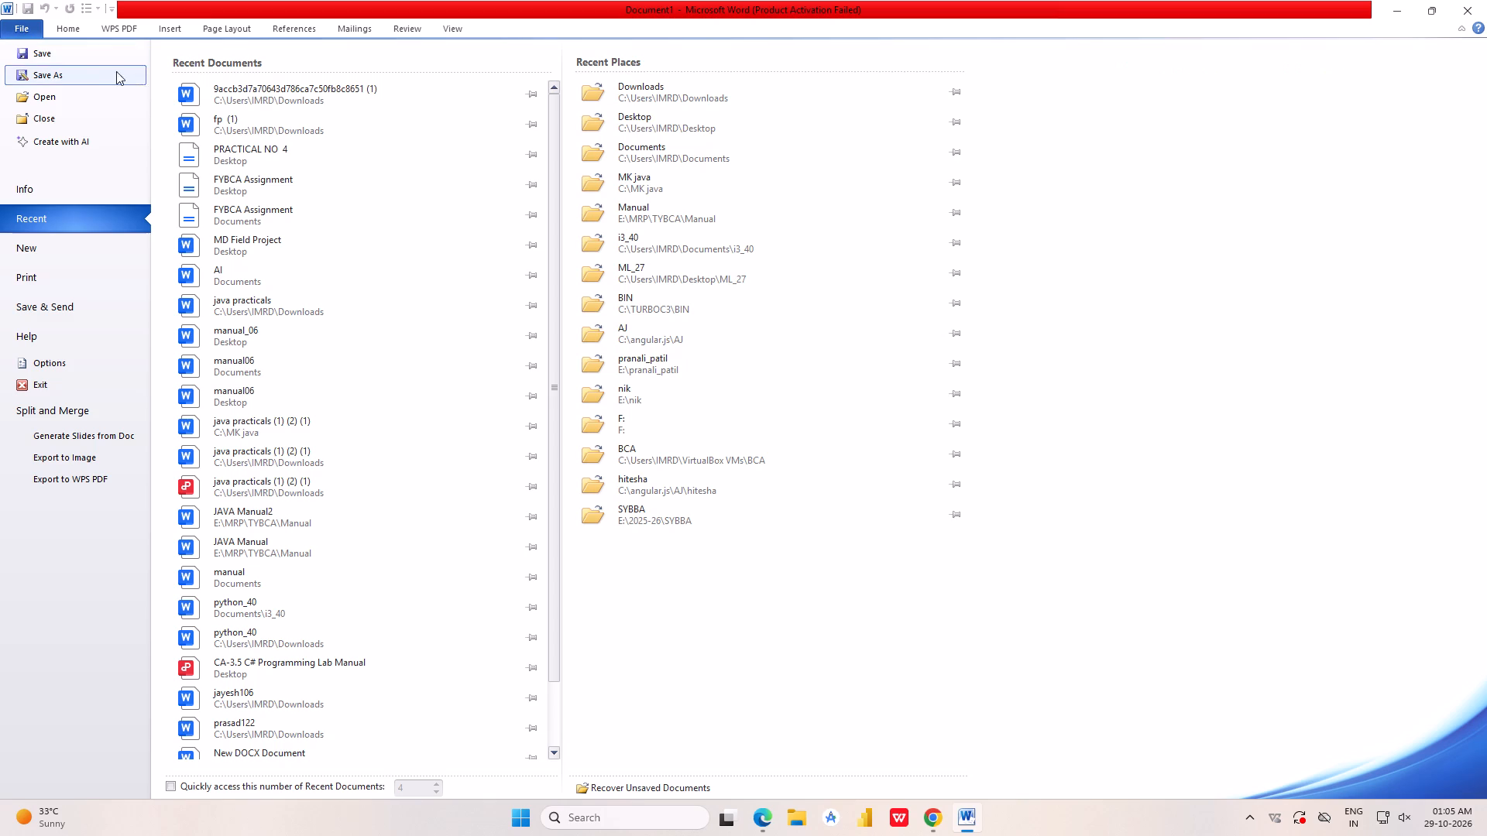
ctrl+double_click(204, 97)
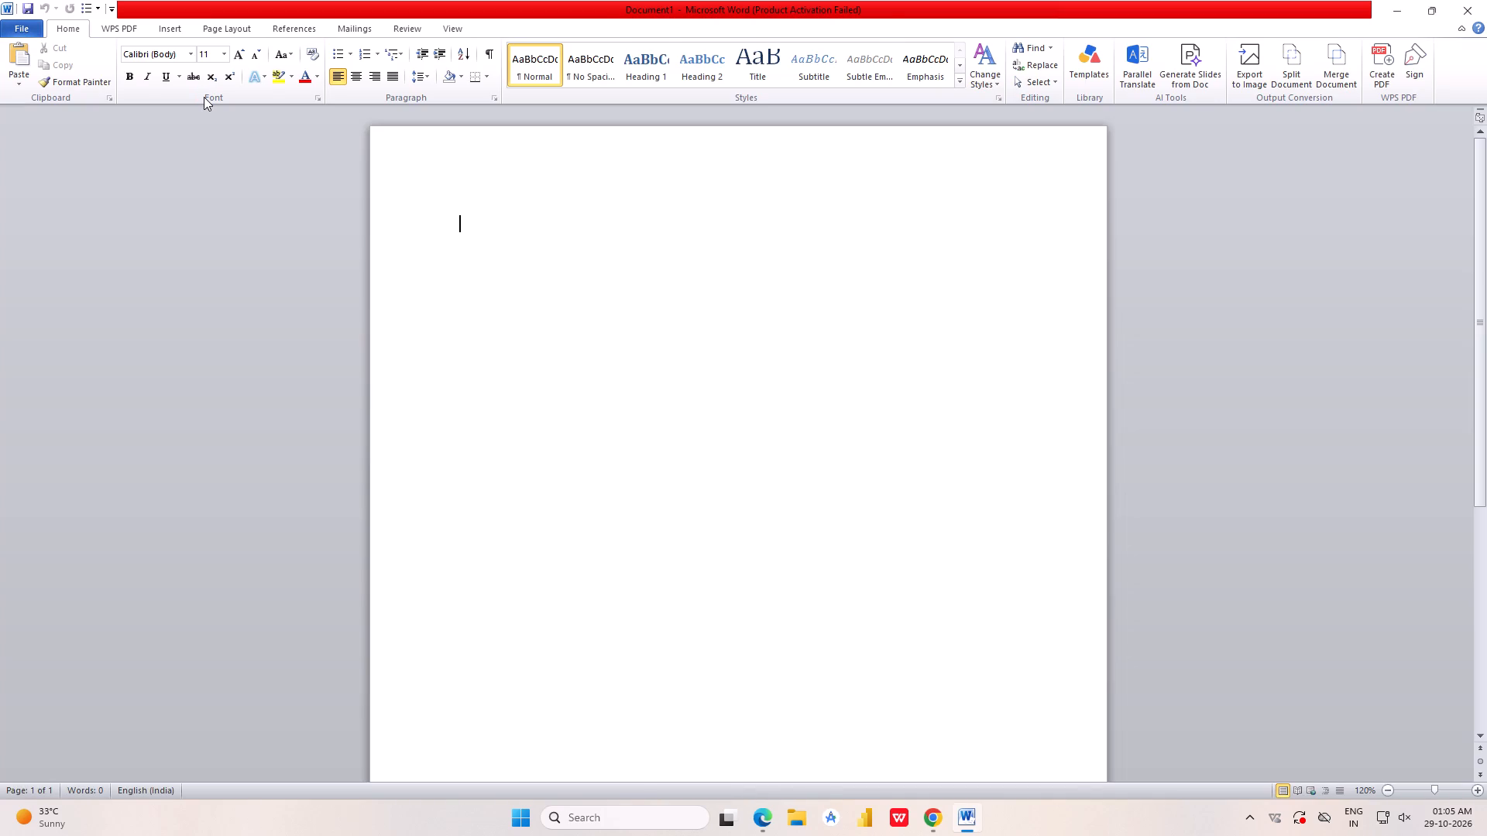
Delete the short blue line below the project title on the cover page.
scroll(397, 242, down, 5)
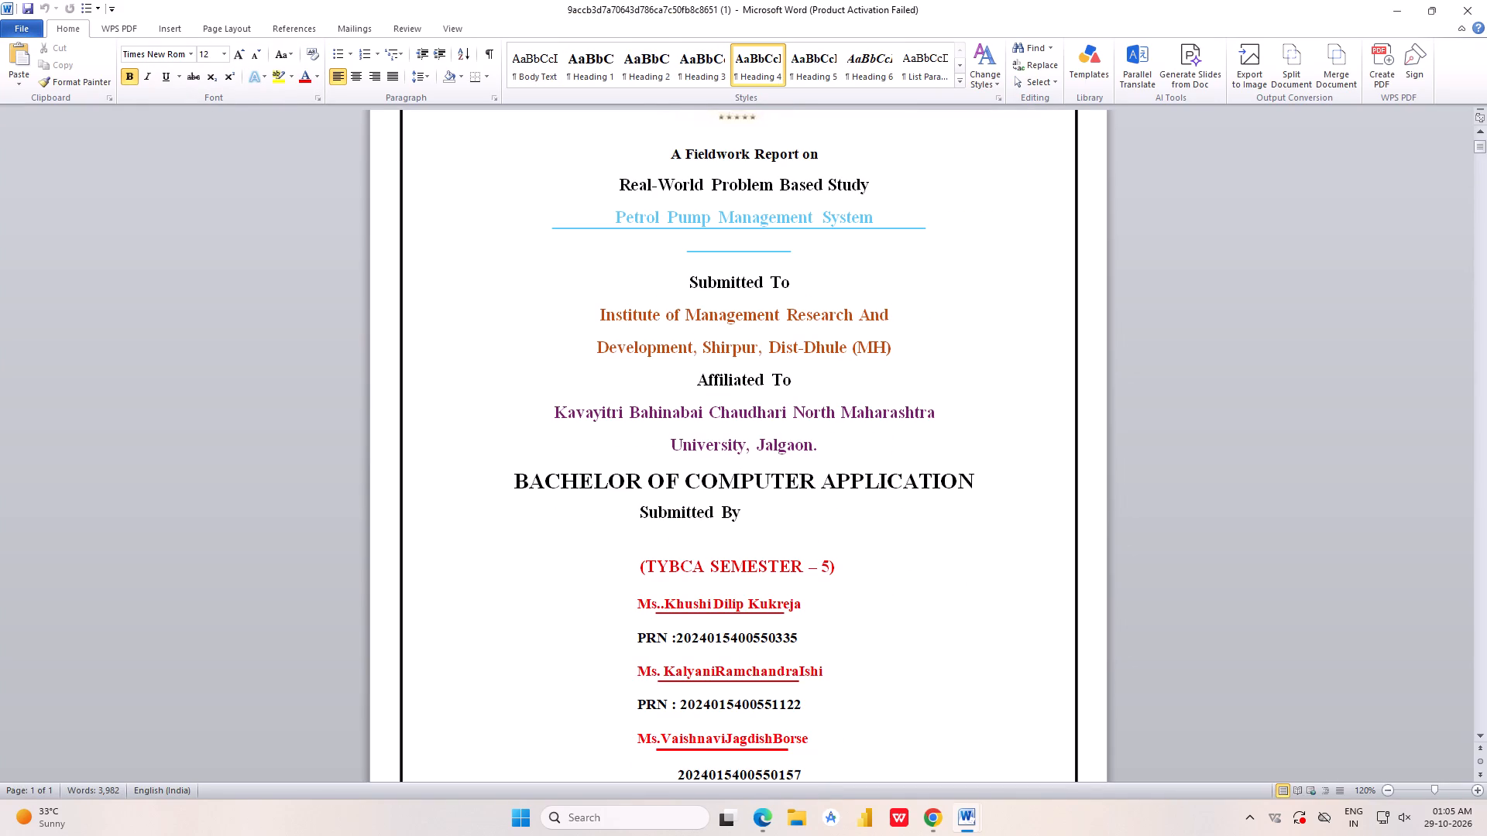
click(778, 260)
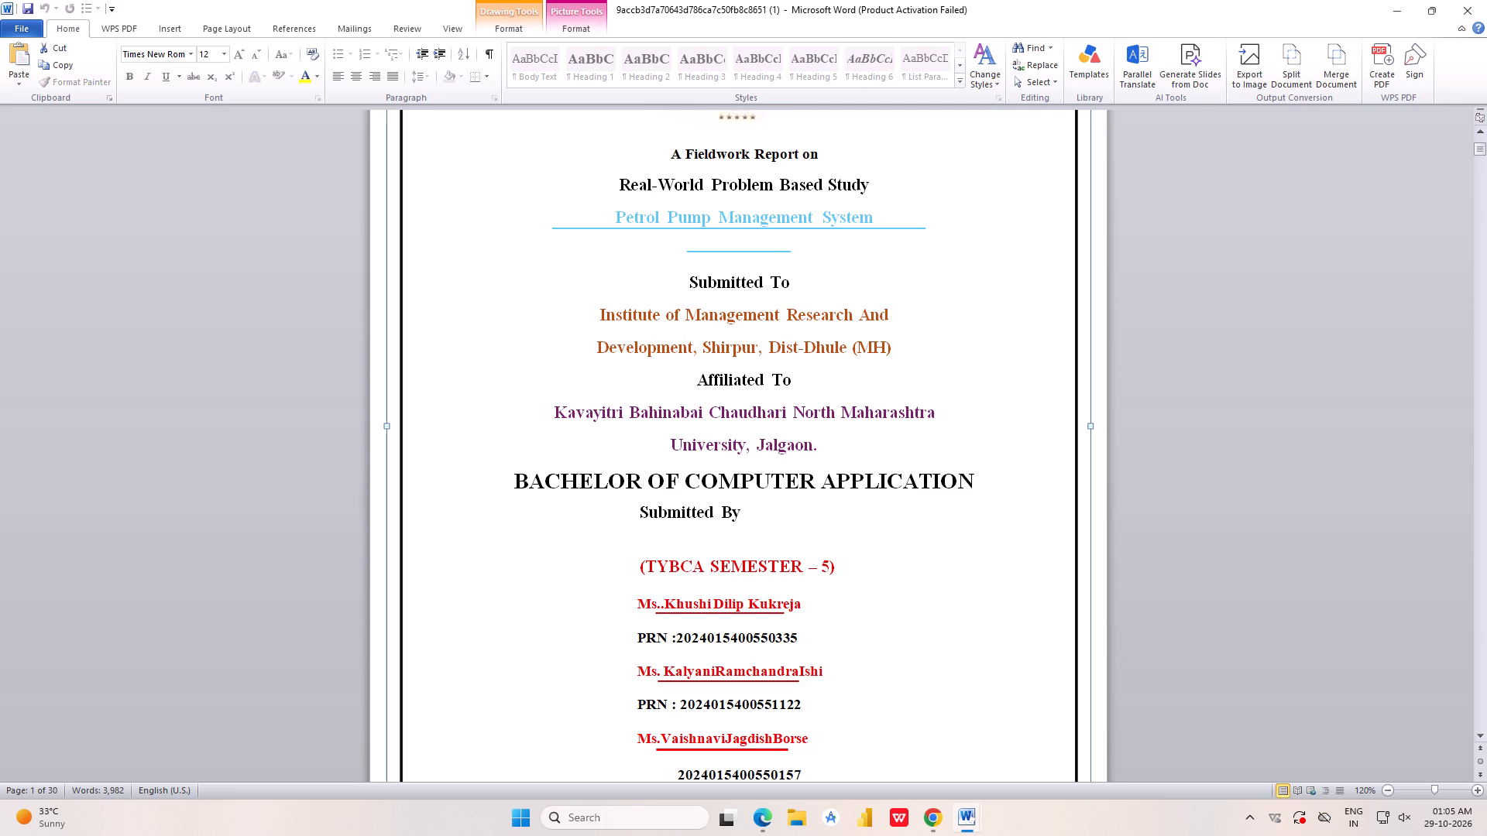
click(769, 251)
key(BackSpace)
Delete the long blue line directly under the "Petrol Pump Management System" title on the cover page.
click(561, 228)
click(559, 228)
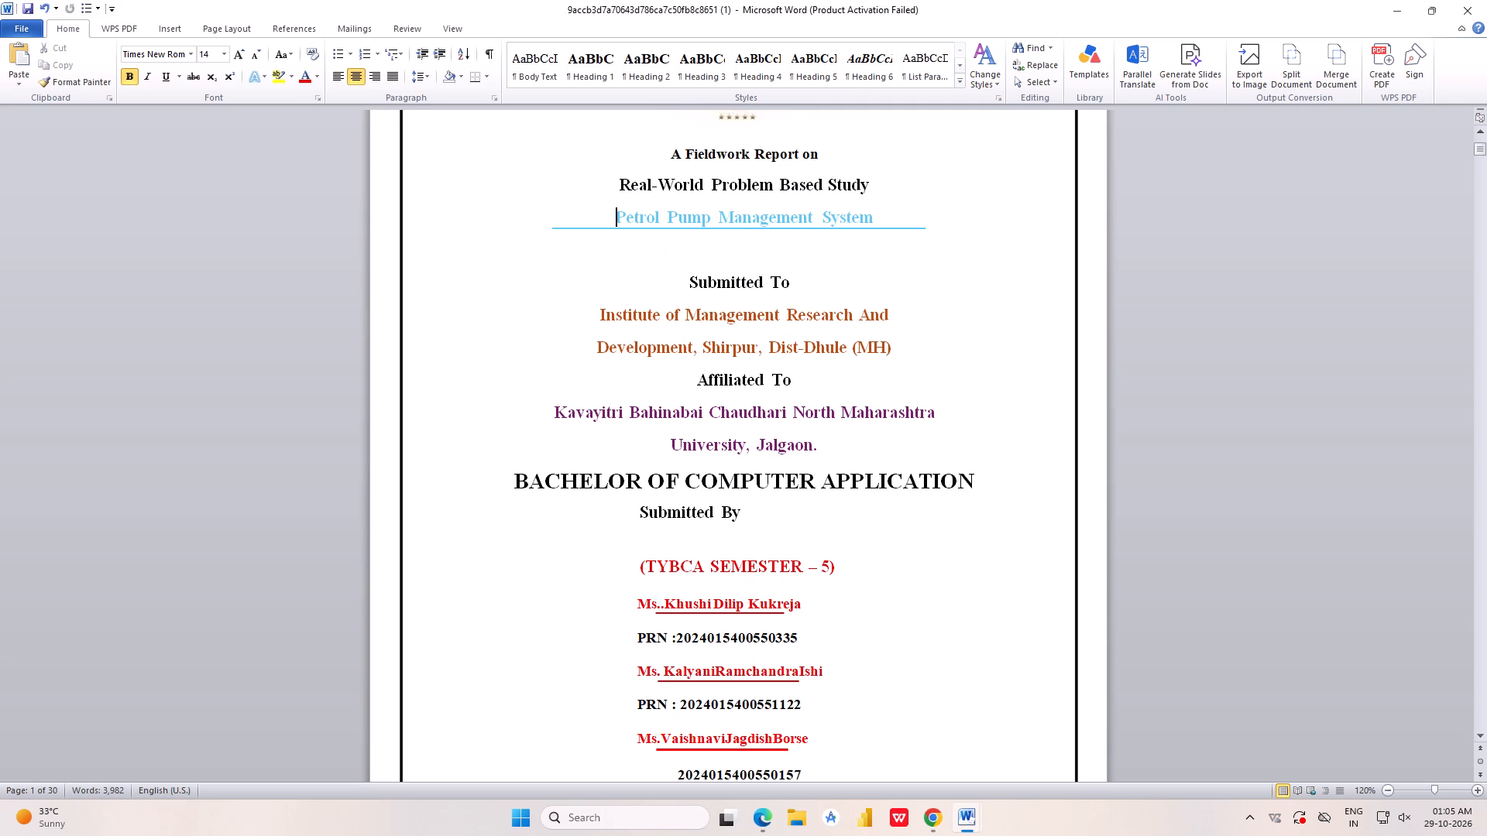
click(561, 228)
click(561, 224)
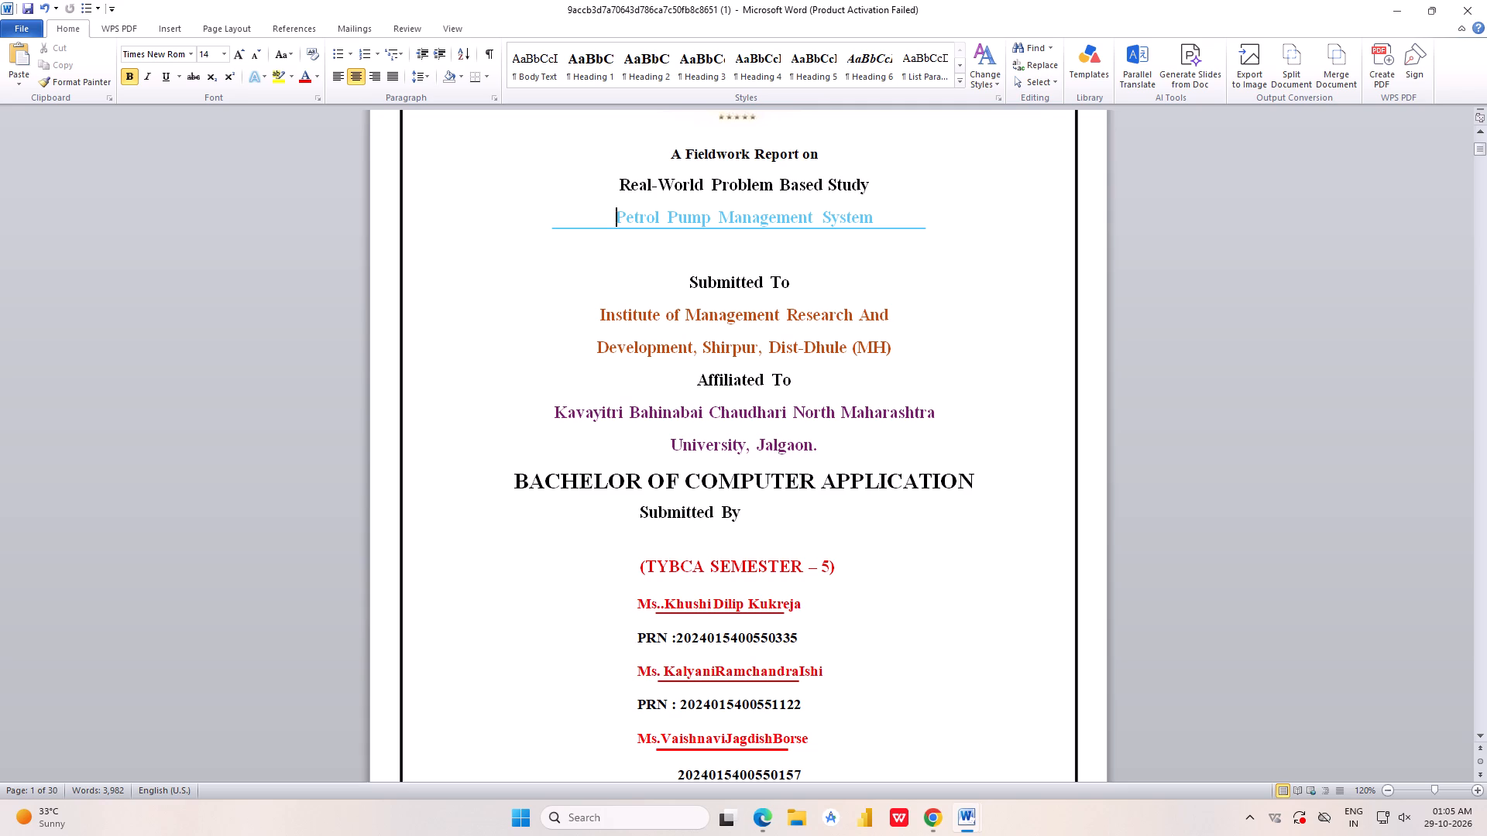
click(562, 229)
click(559, 228)
click(588, 226)
scroll(676, 285, up, 2)
scroll(674, 397, up, 3)
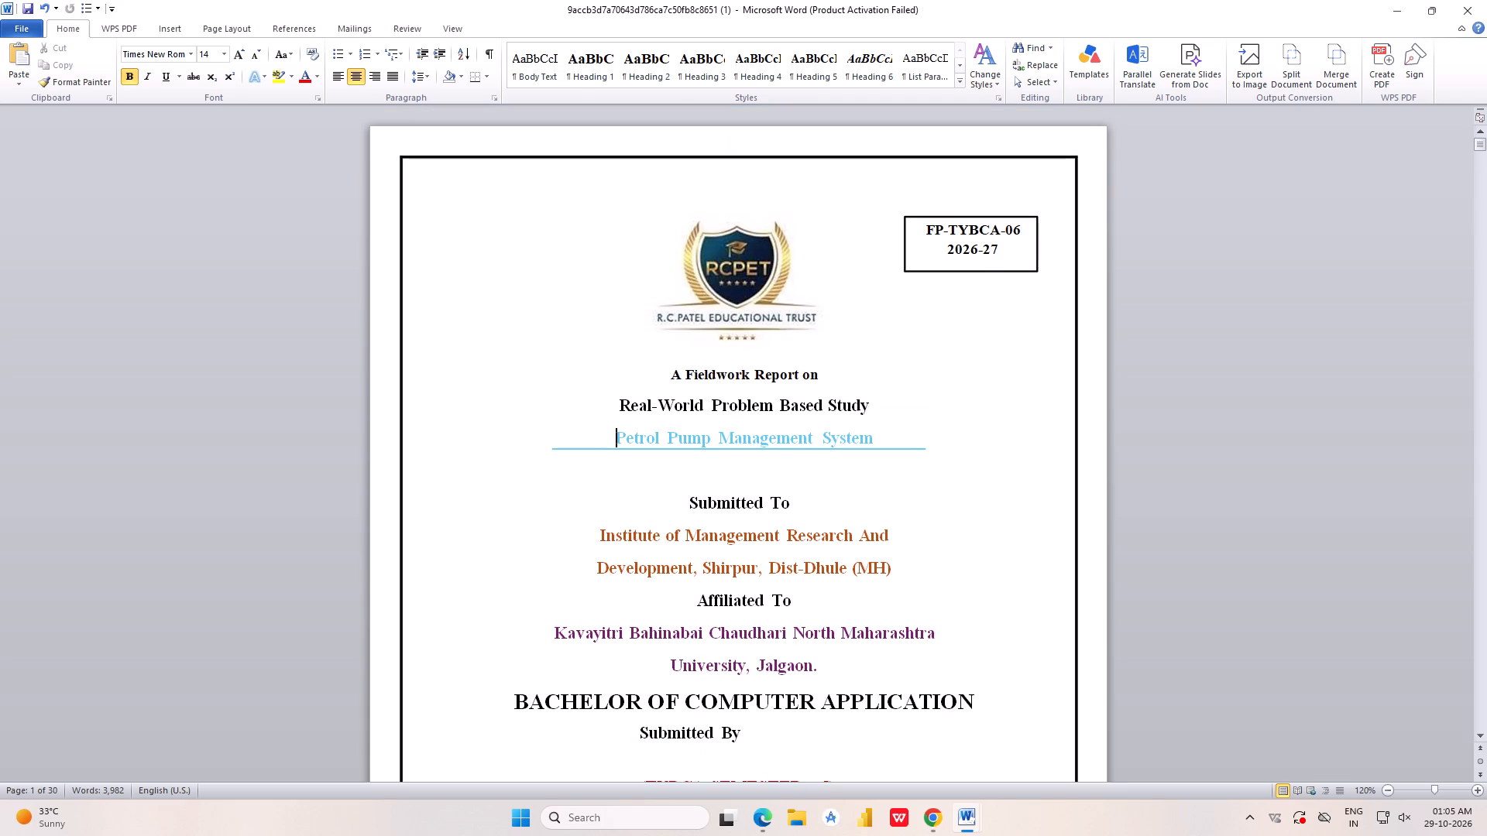
click(869, 441)
click(893, 447)
click(895, 447)
click(898, 448)
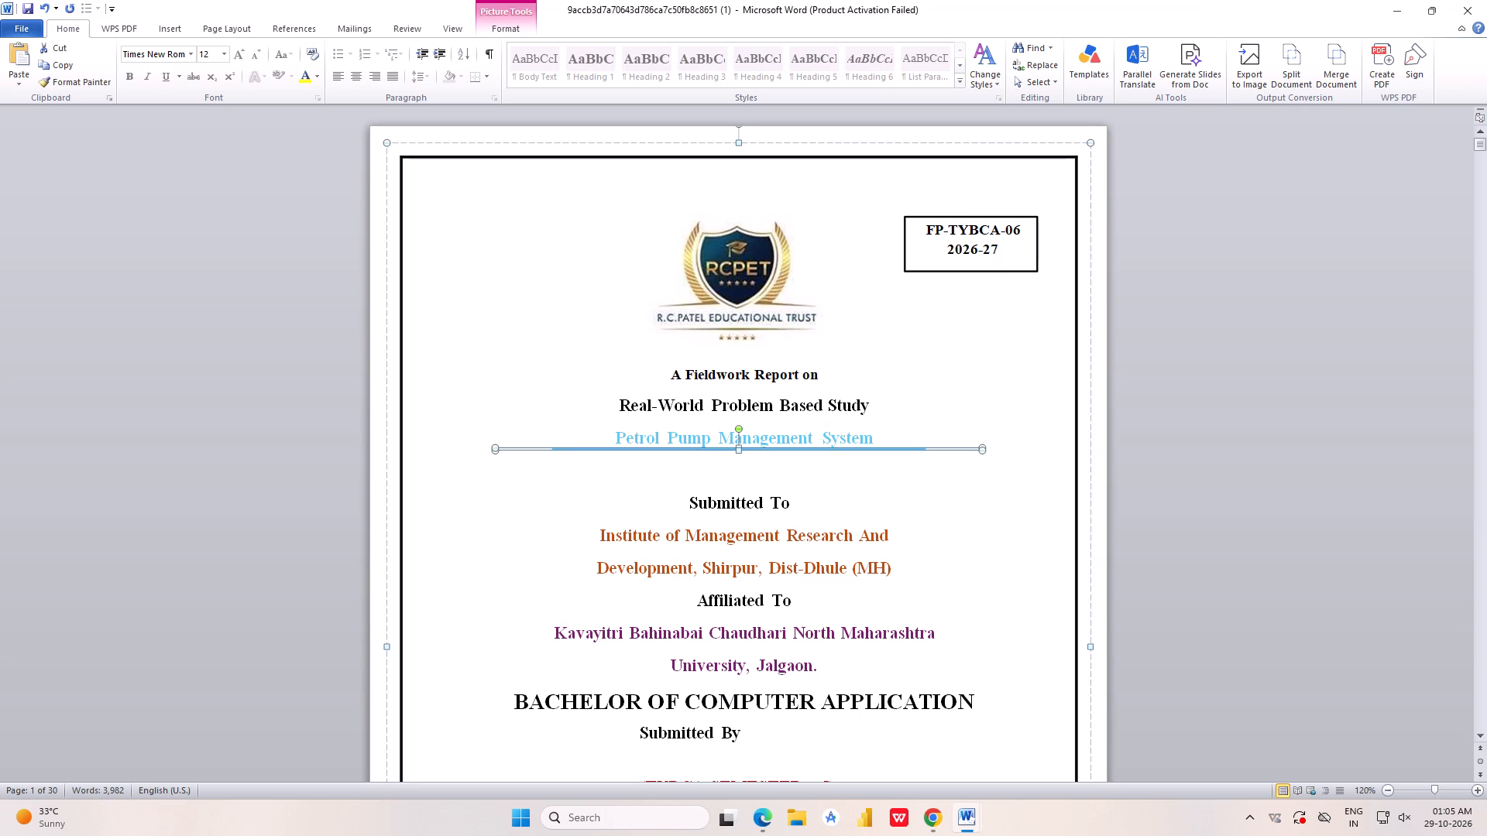
key(BackSpace)
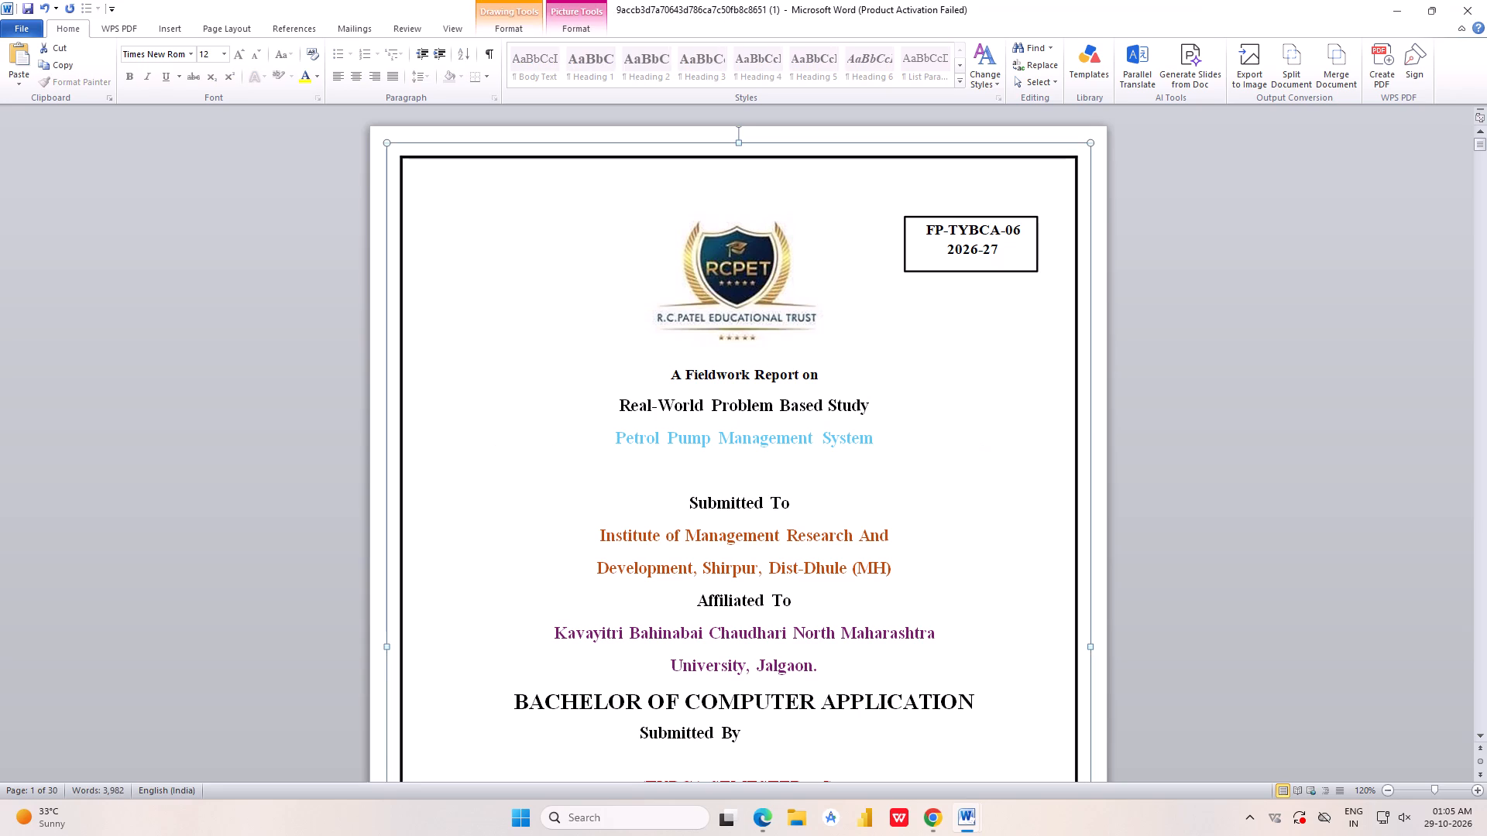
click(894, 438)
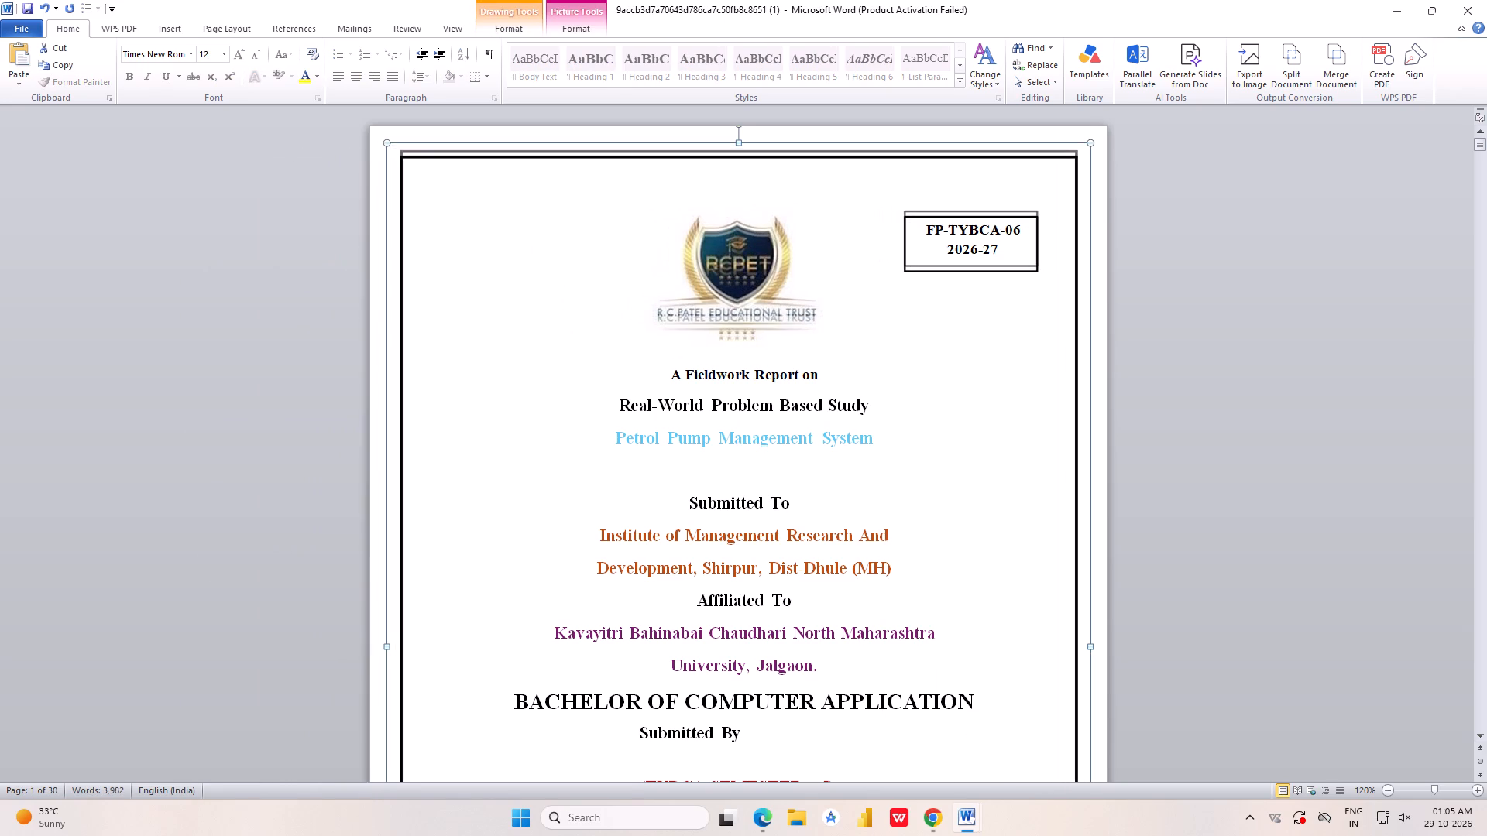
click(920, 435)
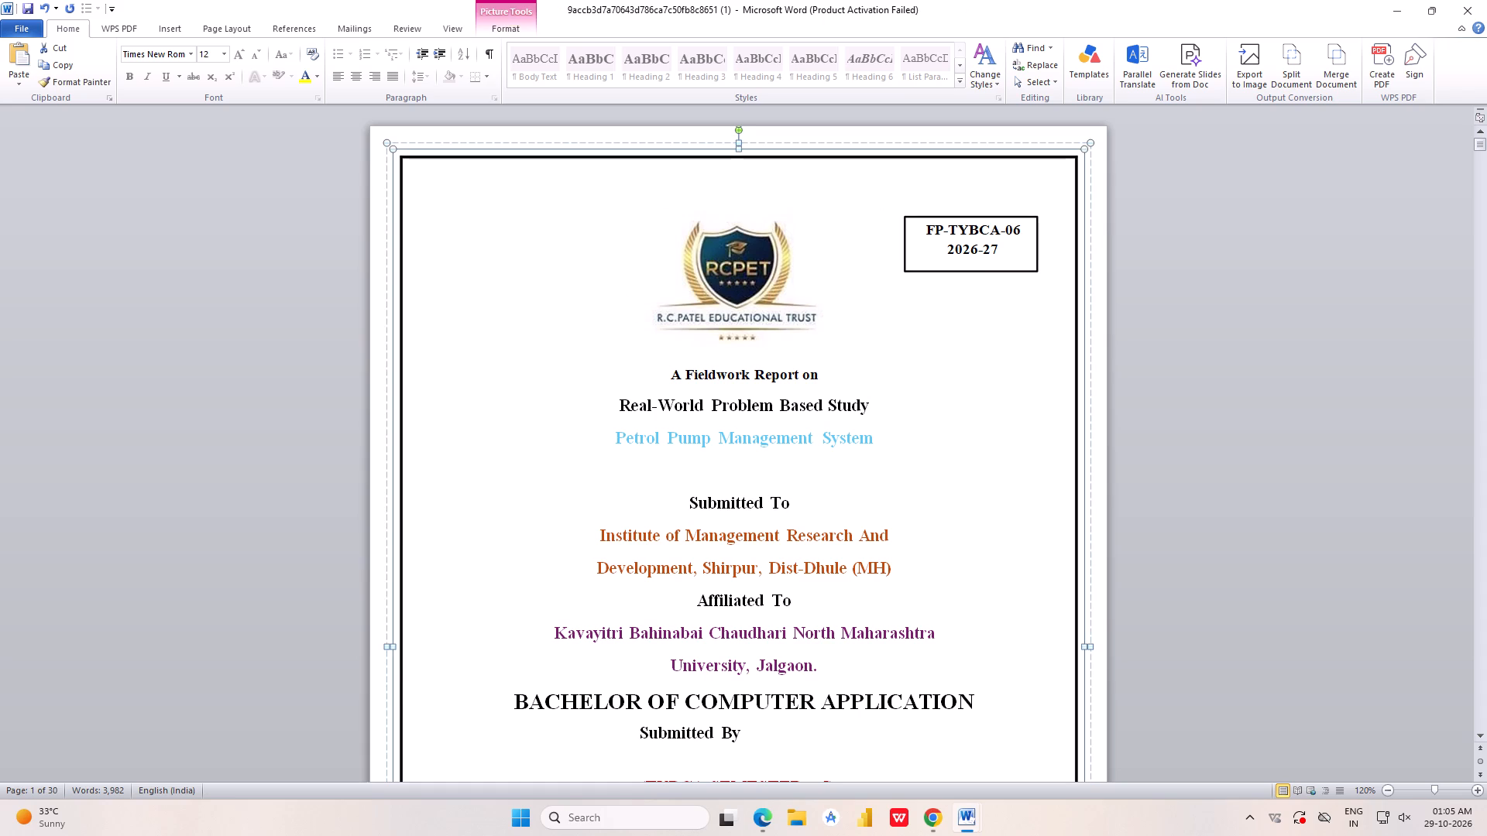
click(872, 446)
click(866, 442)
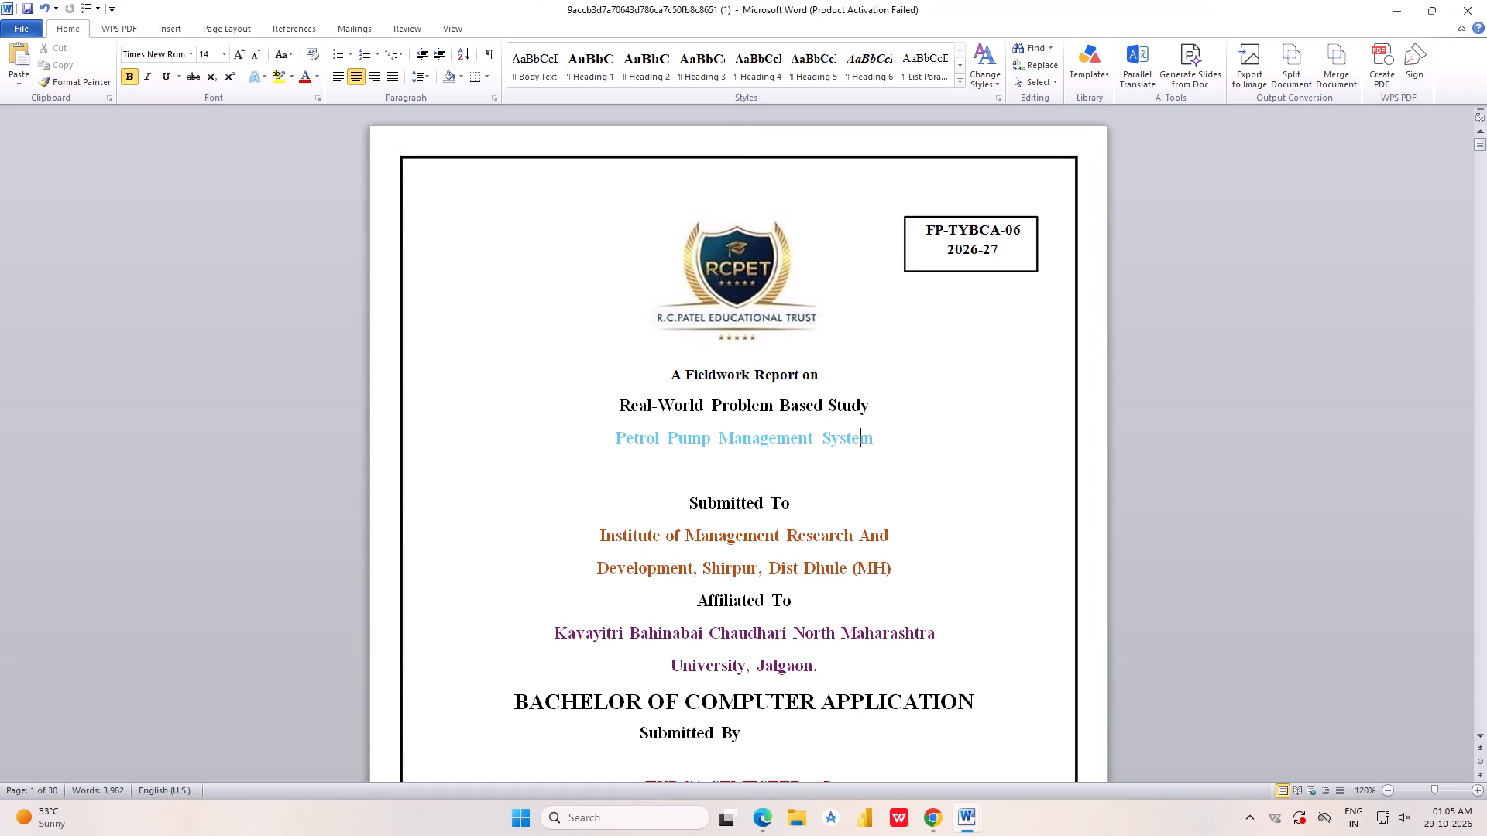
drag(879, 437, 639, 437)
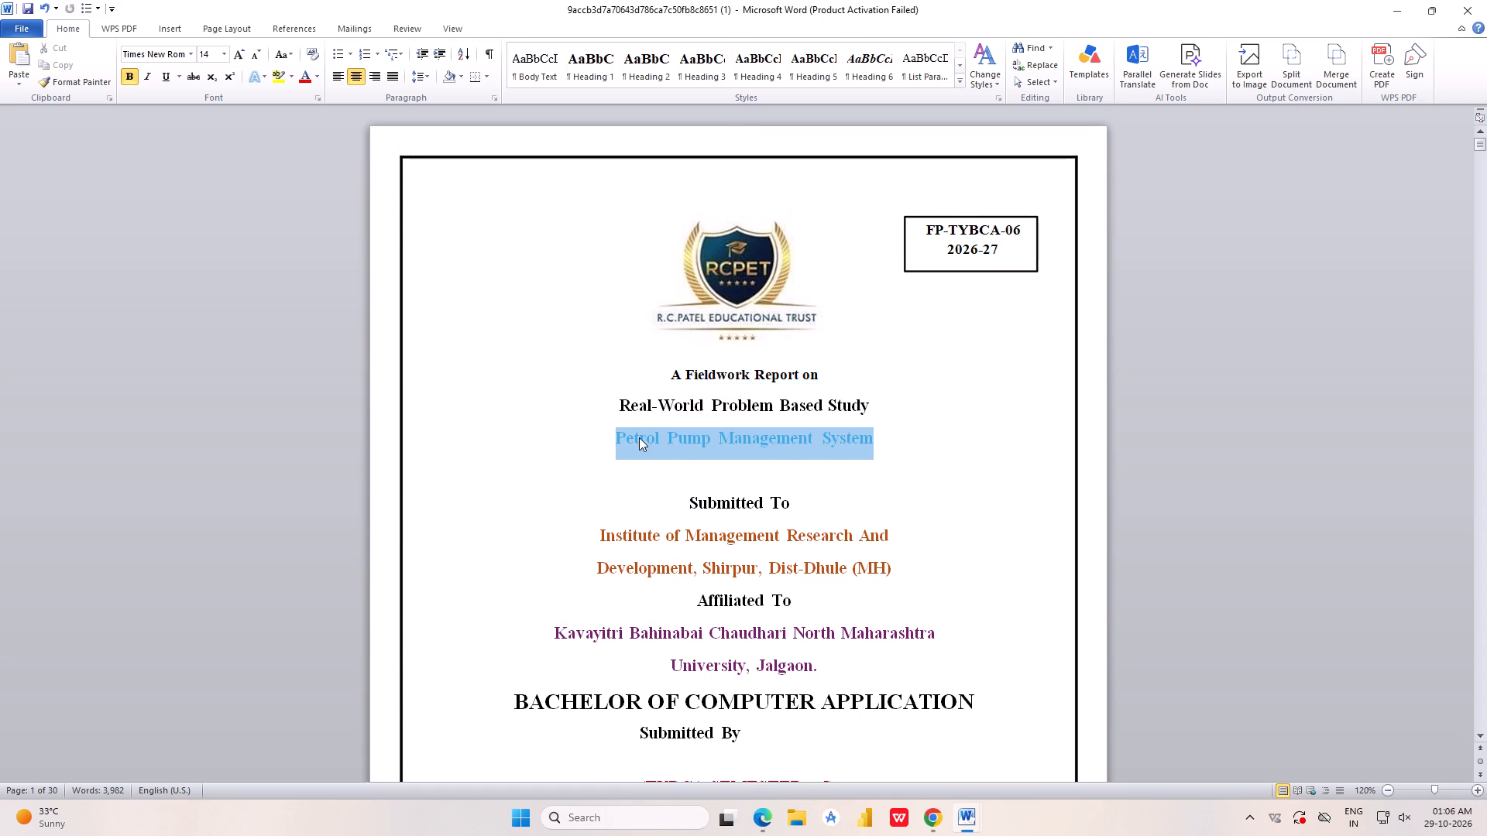
Underline the "Petrol Pump Management System" title on the cover page.
click(164, 75)
Change the guide's title to "Dr." in the "Guided By" line of the cover page.
scroll(505, 375, down, 15)
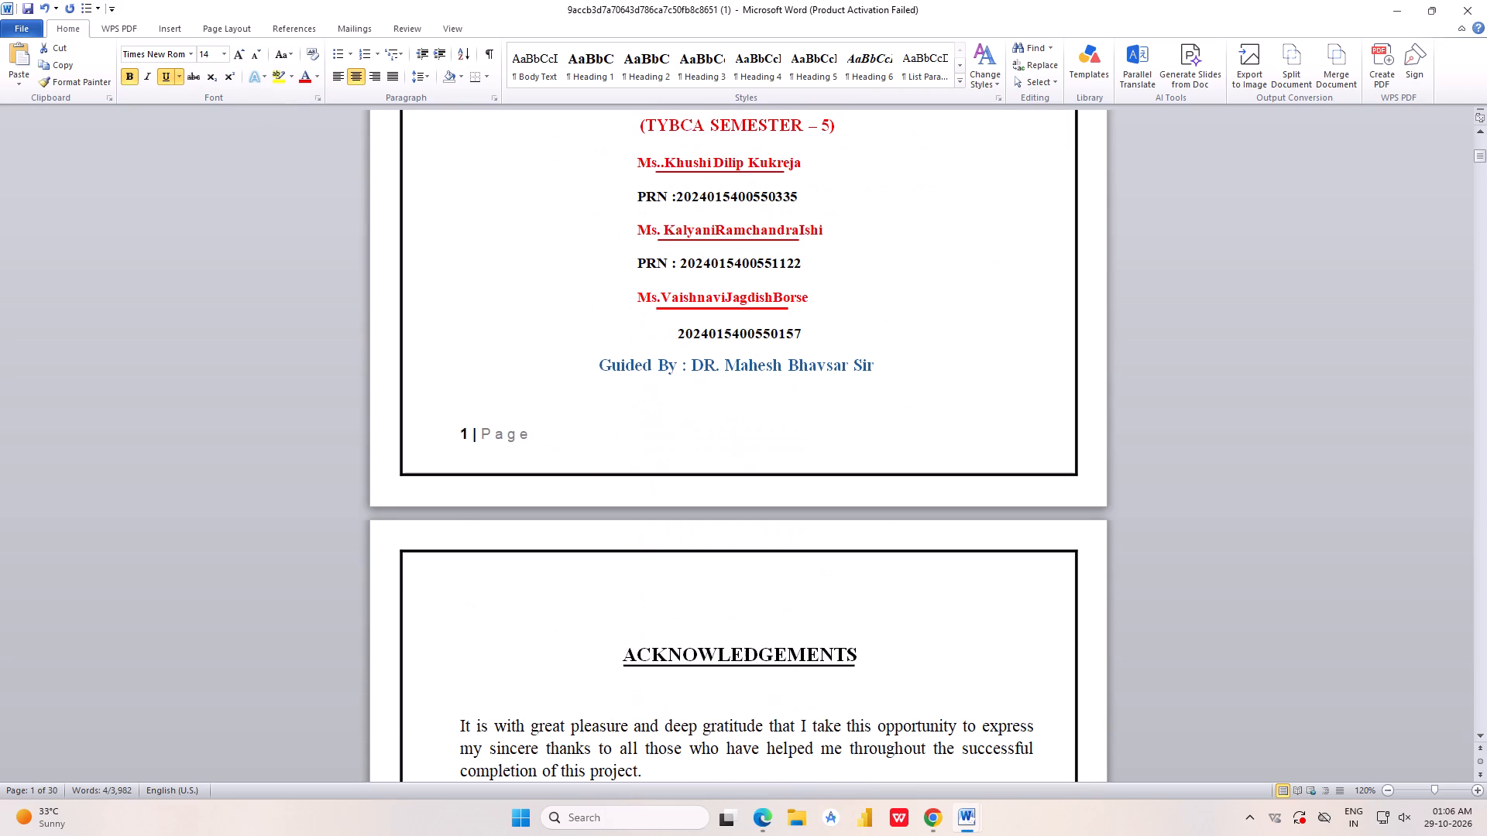
click(710, 366)
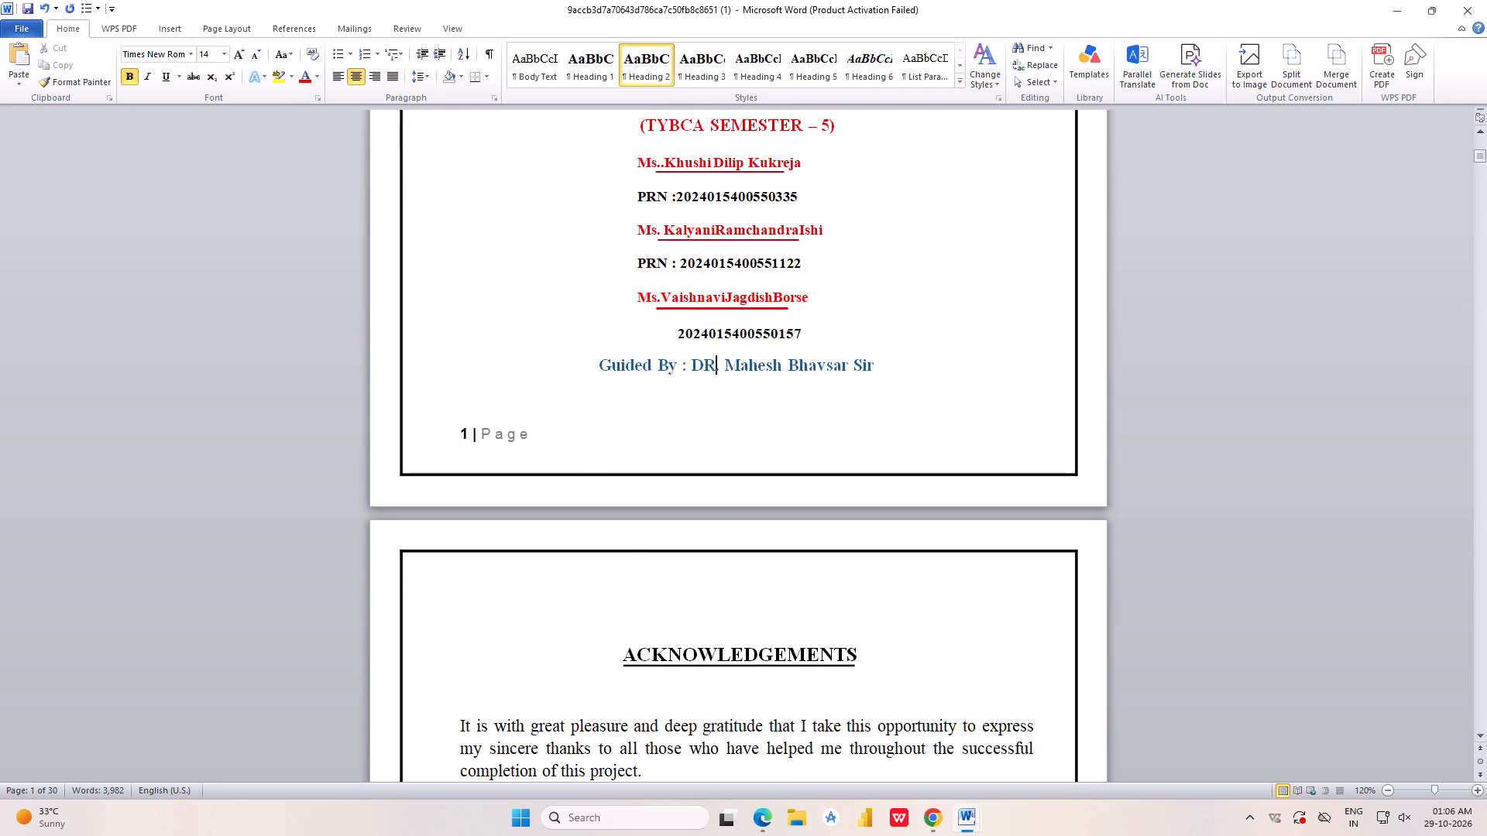
key(BackSpace)
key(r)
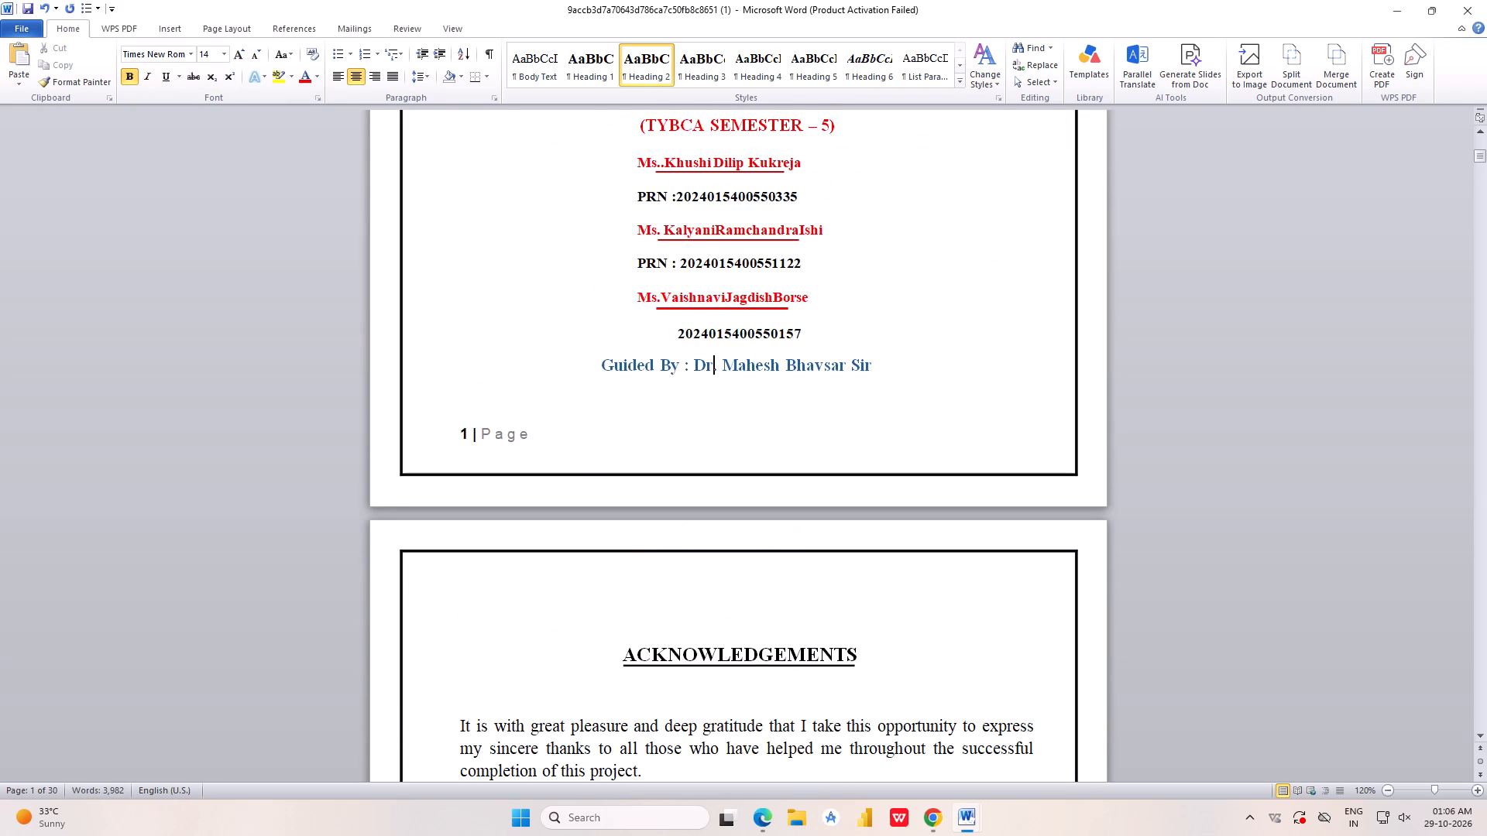
Underline the whole "Guided By" line at the bottom of the cover page.
scroll(731, 374, down, 3)
scroll(731, 374, up, 4)
click(887, 408)
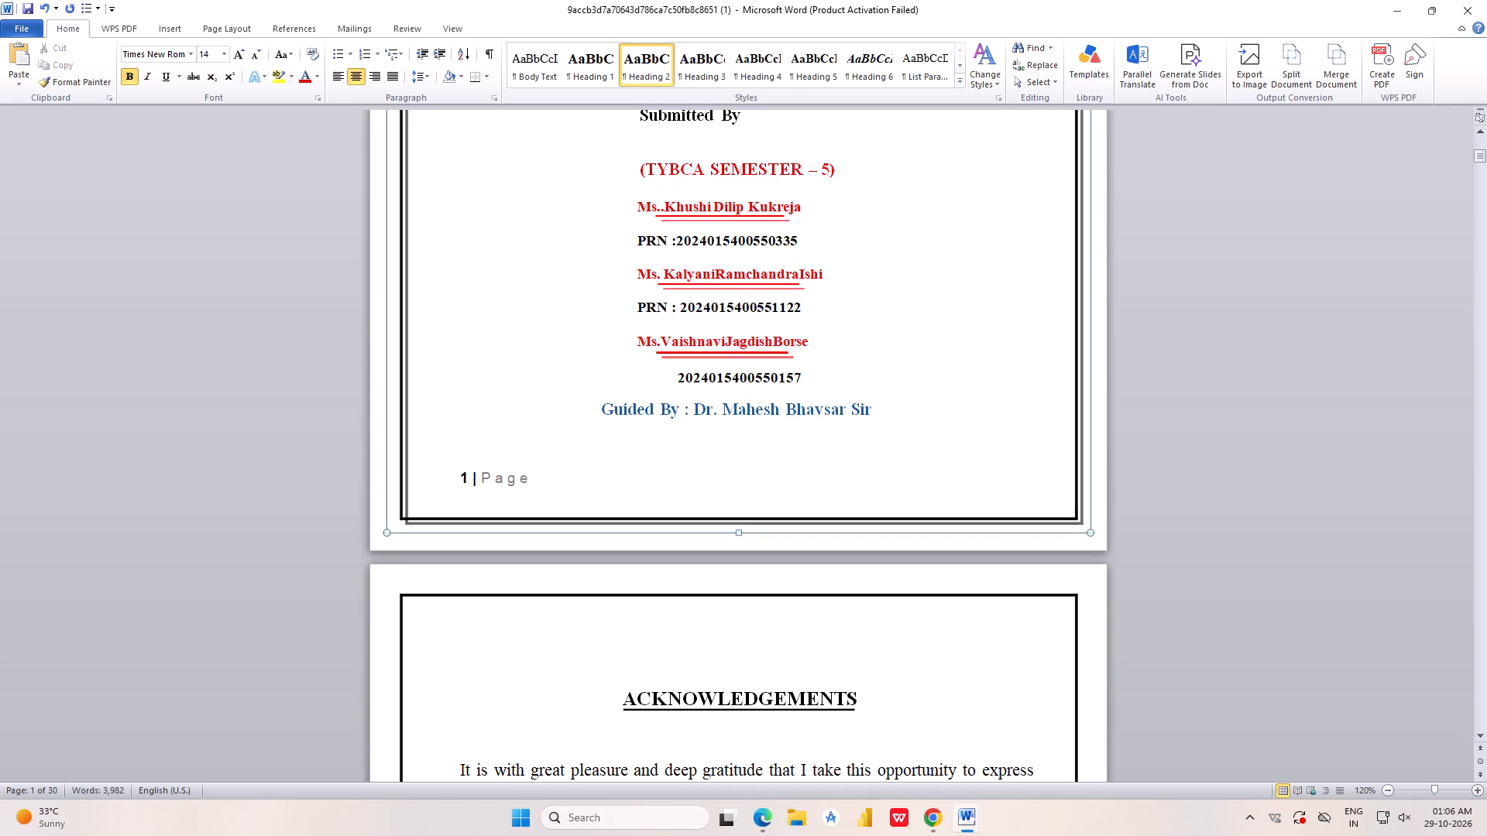
click(841, 398)
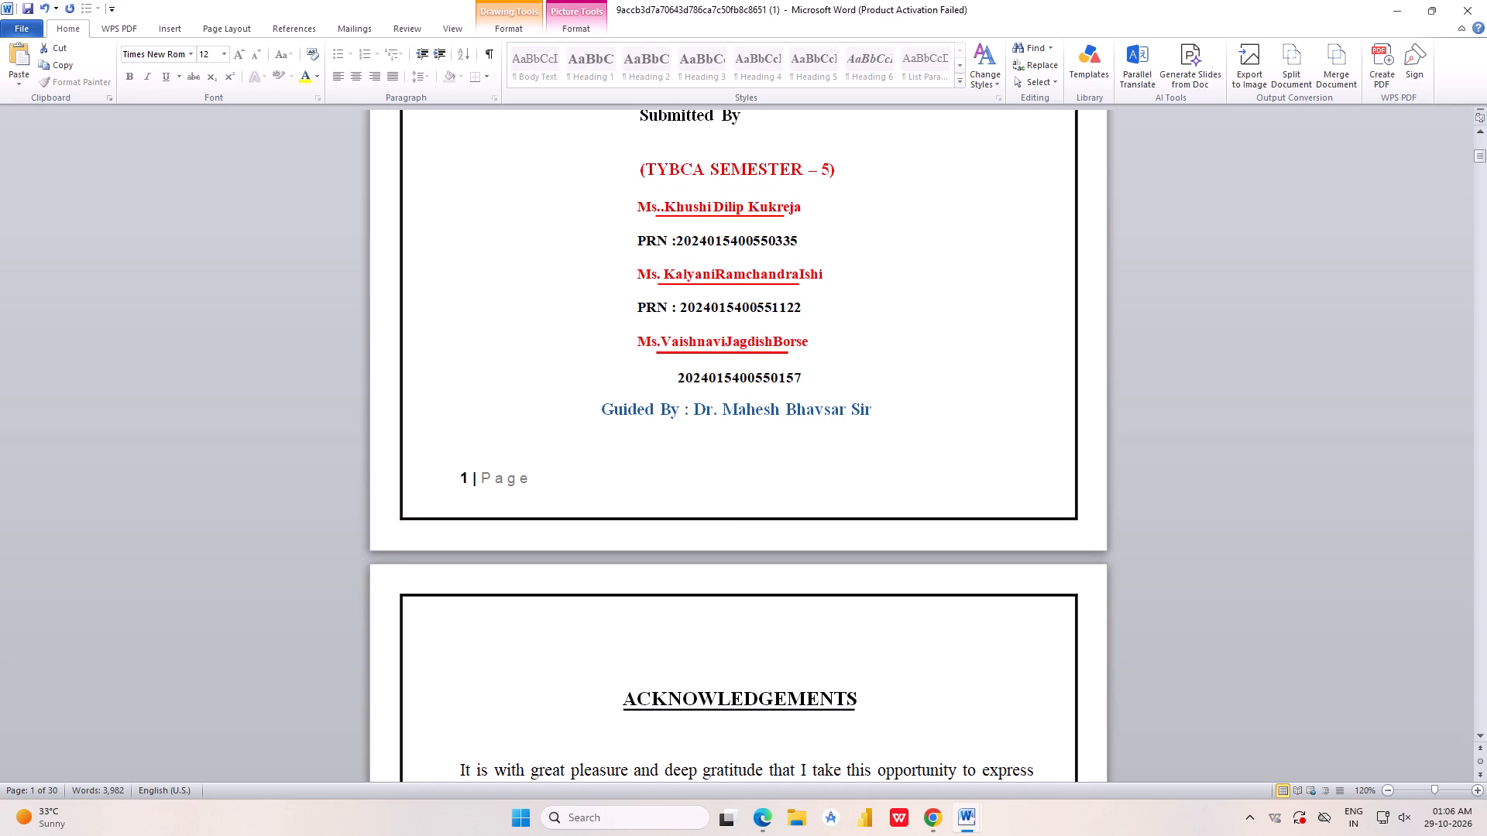
drag(881, 409, 649, 405)
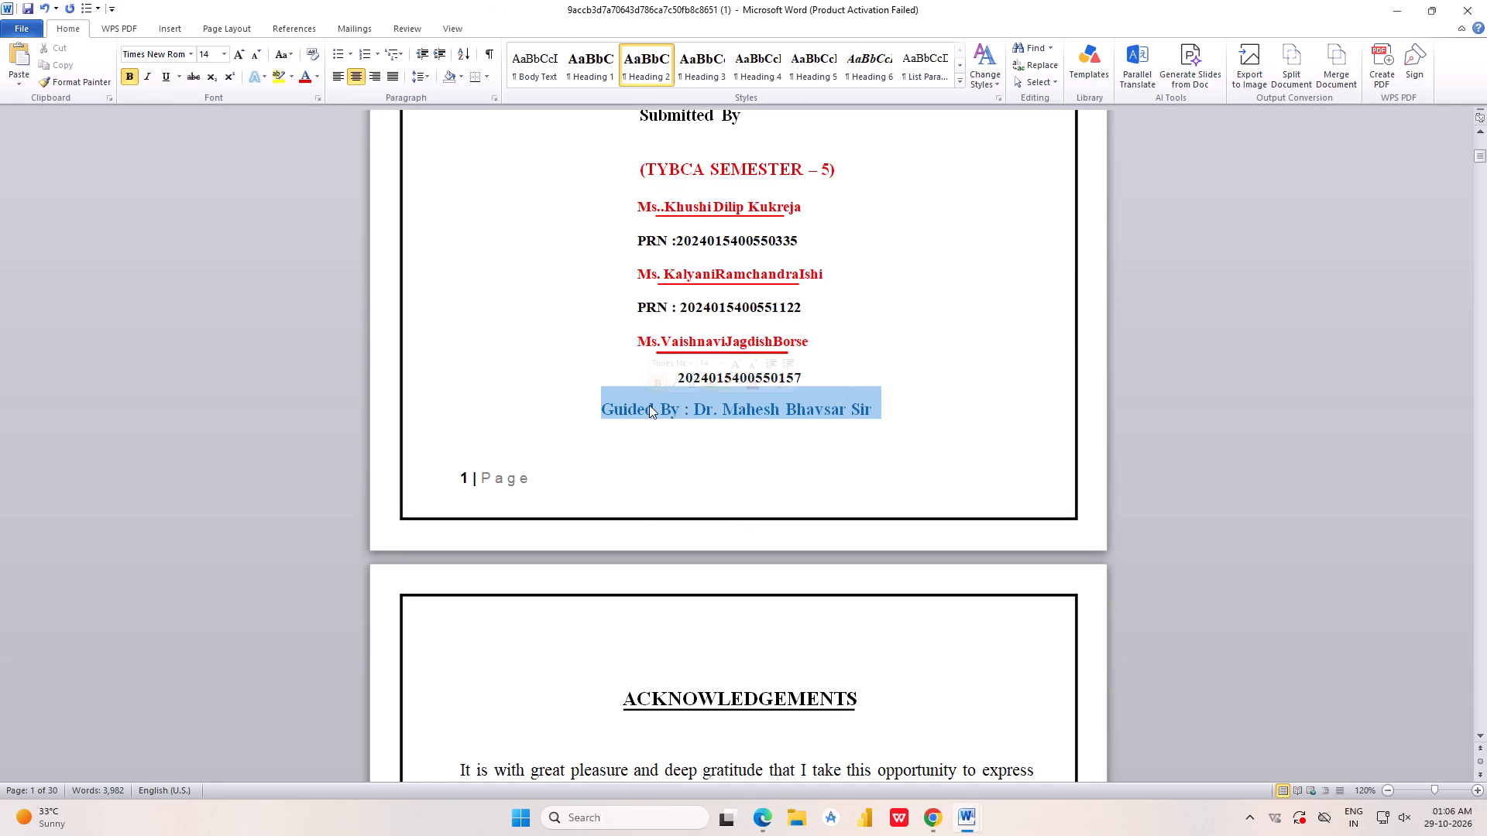
click(174, 72)
click(478, 351)
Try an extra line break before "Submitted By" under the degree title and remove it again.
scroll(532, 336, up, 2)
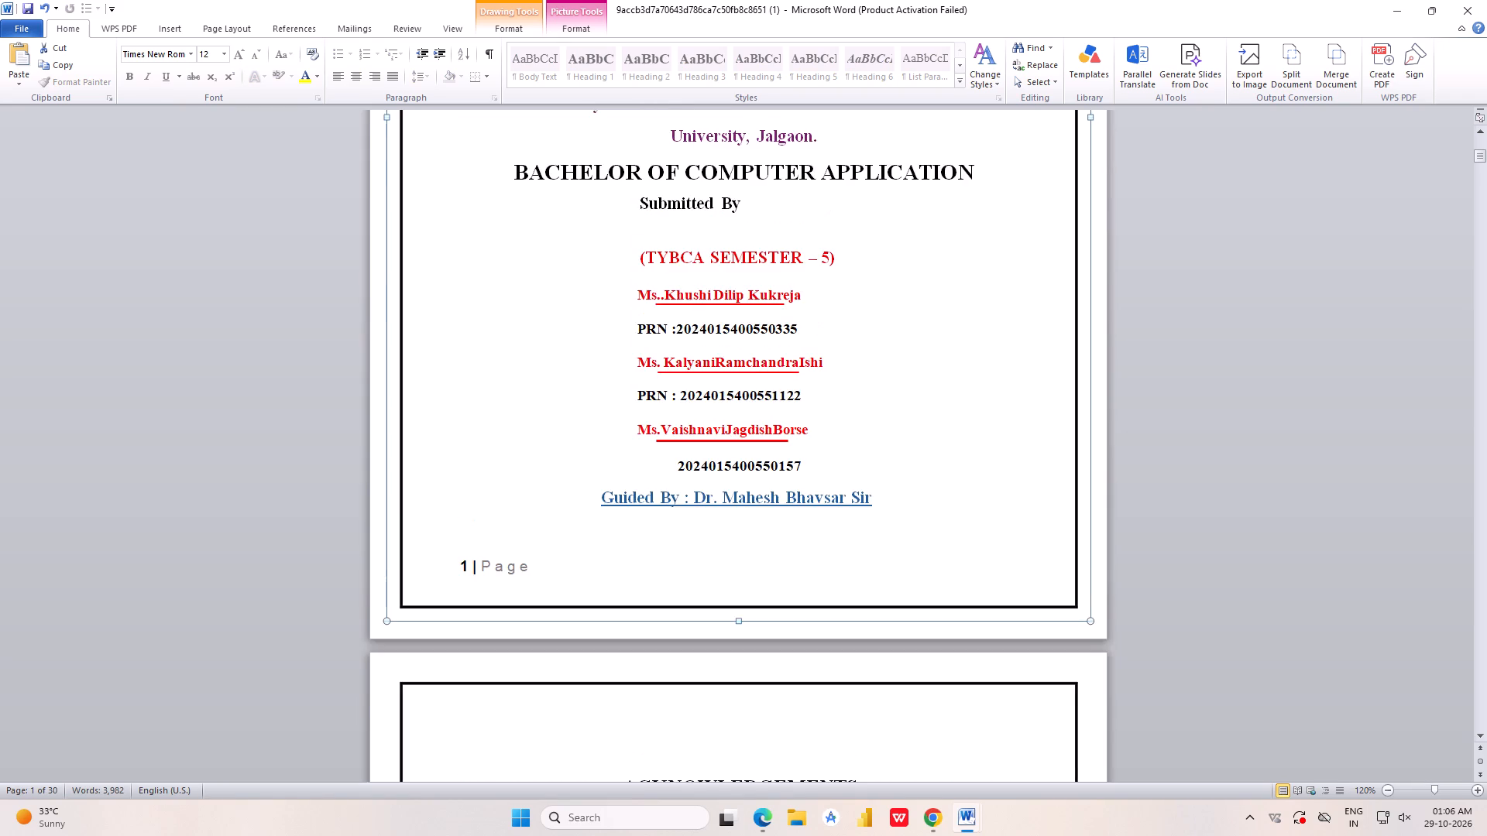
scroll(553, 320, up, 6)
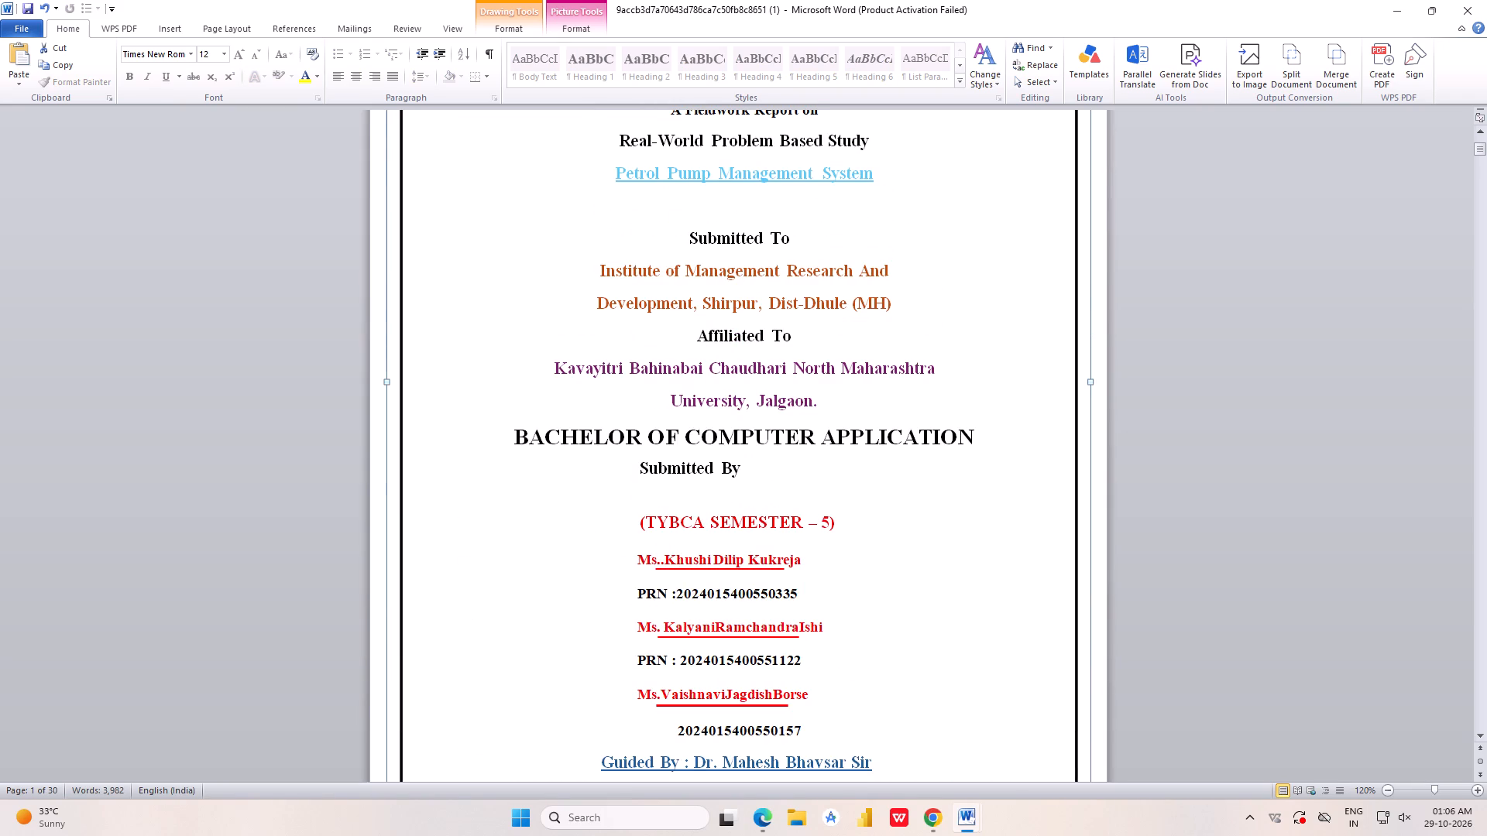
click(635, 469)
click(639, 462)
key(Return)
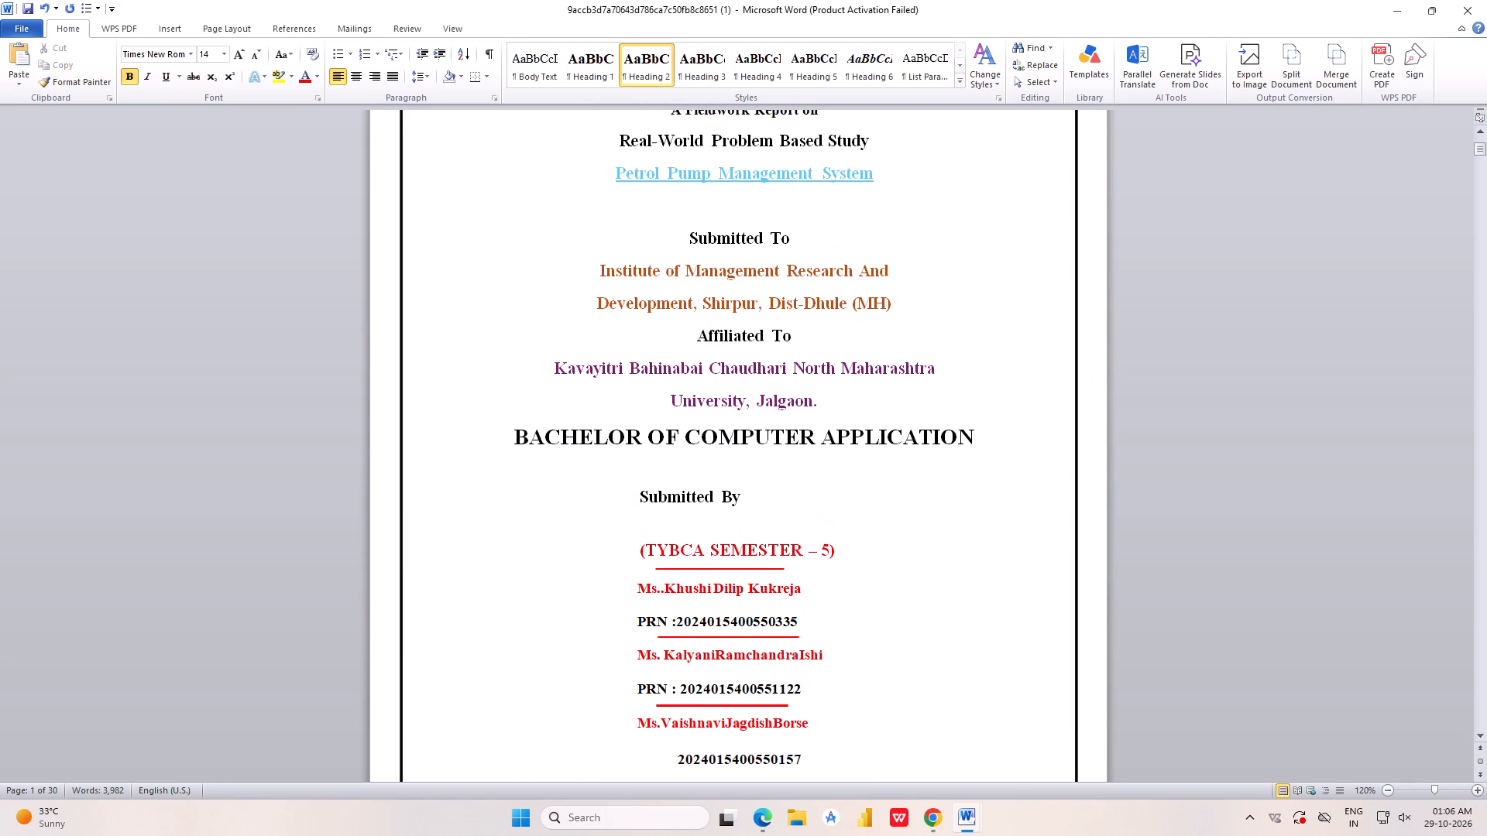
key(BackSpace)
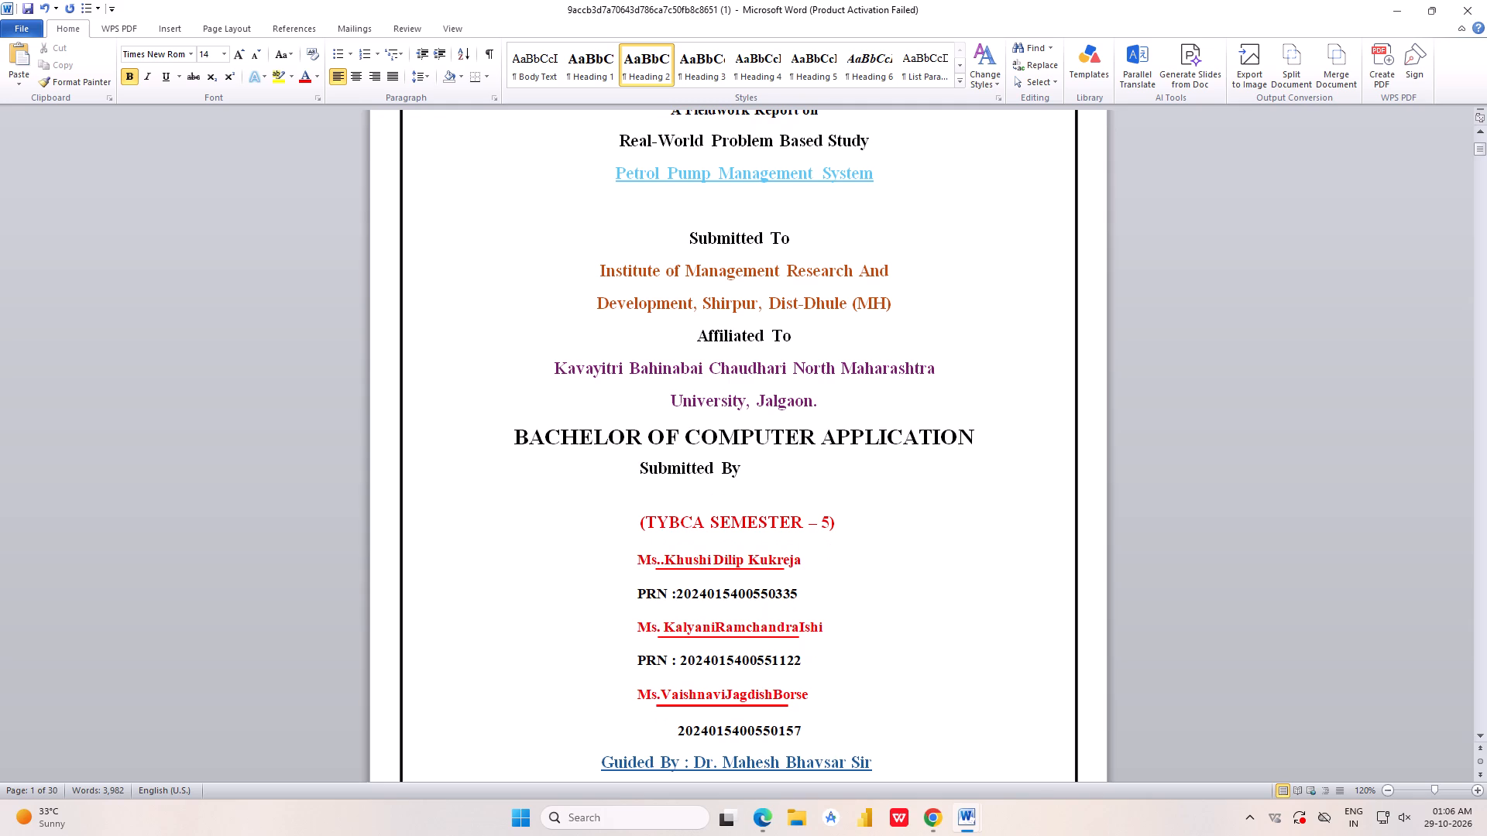
Replace the gap between "Submitted By" and "(TYBCA SEMESTER – 5)" with one new blank line.
click(624, 525)
key(BackSpace)
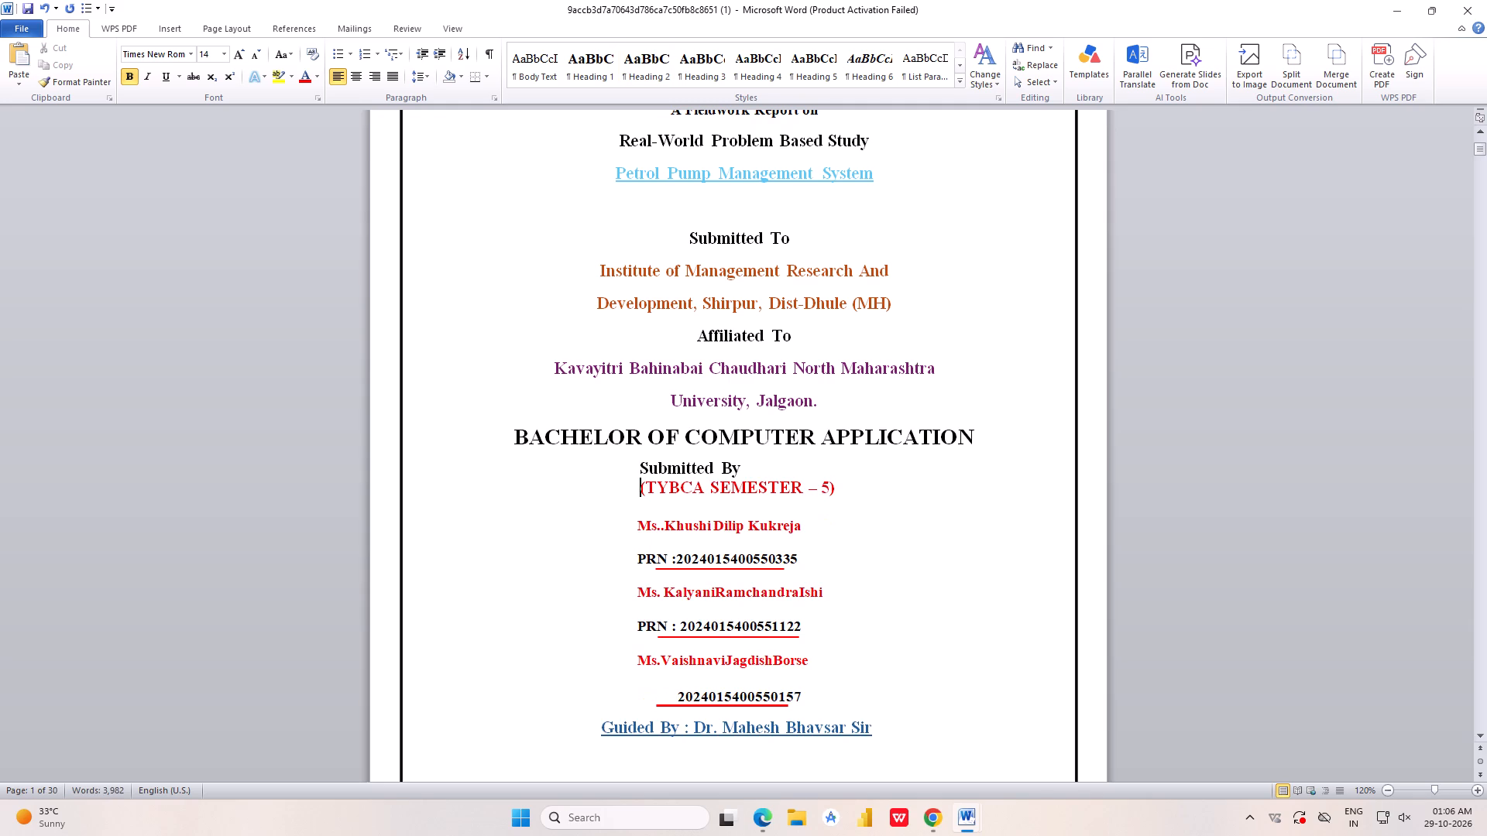
click(748, 472)
key(Return)
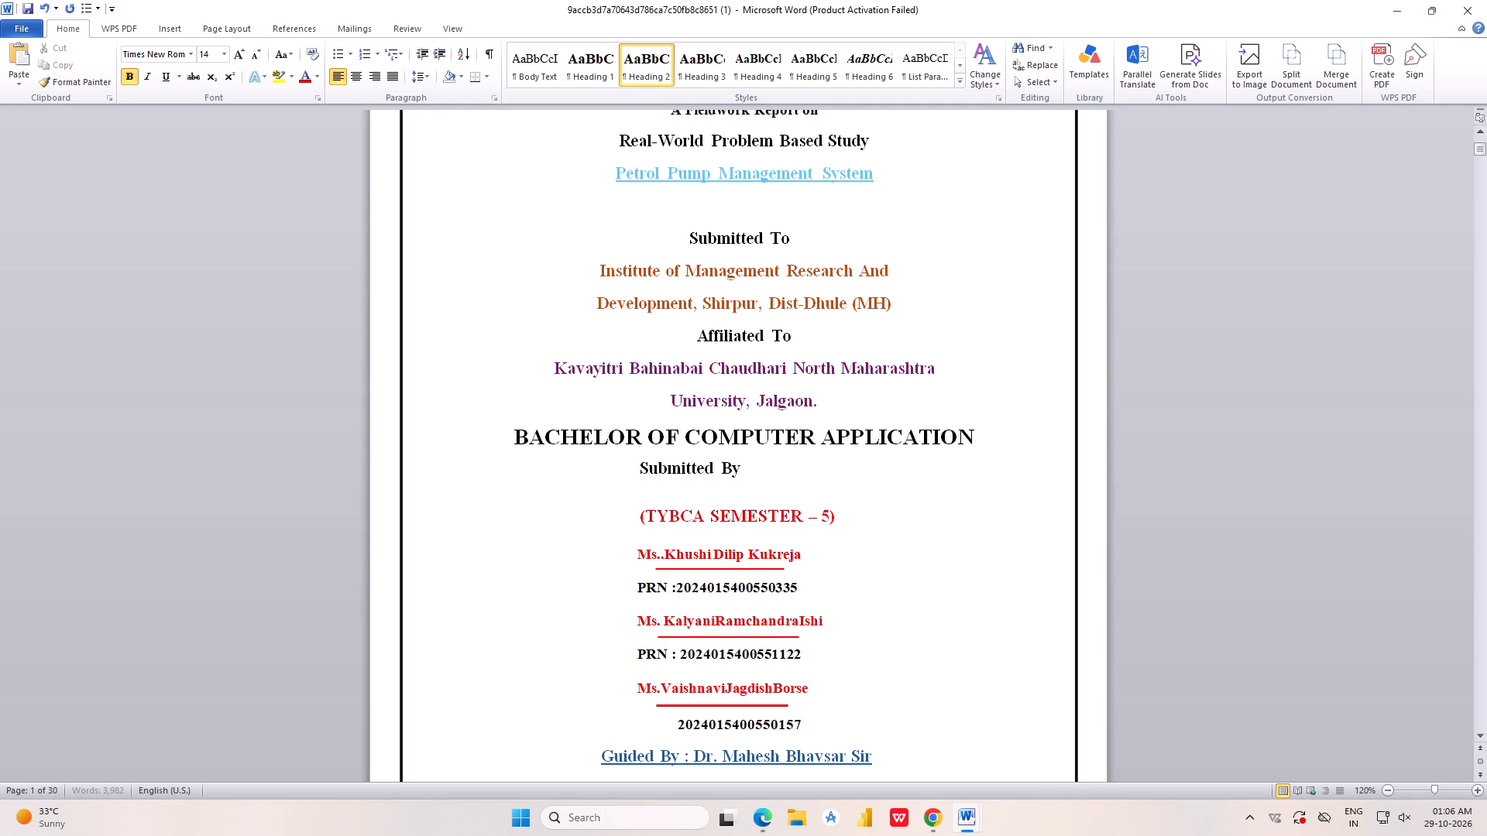
Justify the "Submitted By" line and adjust its indent to sit centred beneath "BACHELOR OF COMPUTER APPLICATION".
click(630, 466)
drag(630, 466, 738, 470)
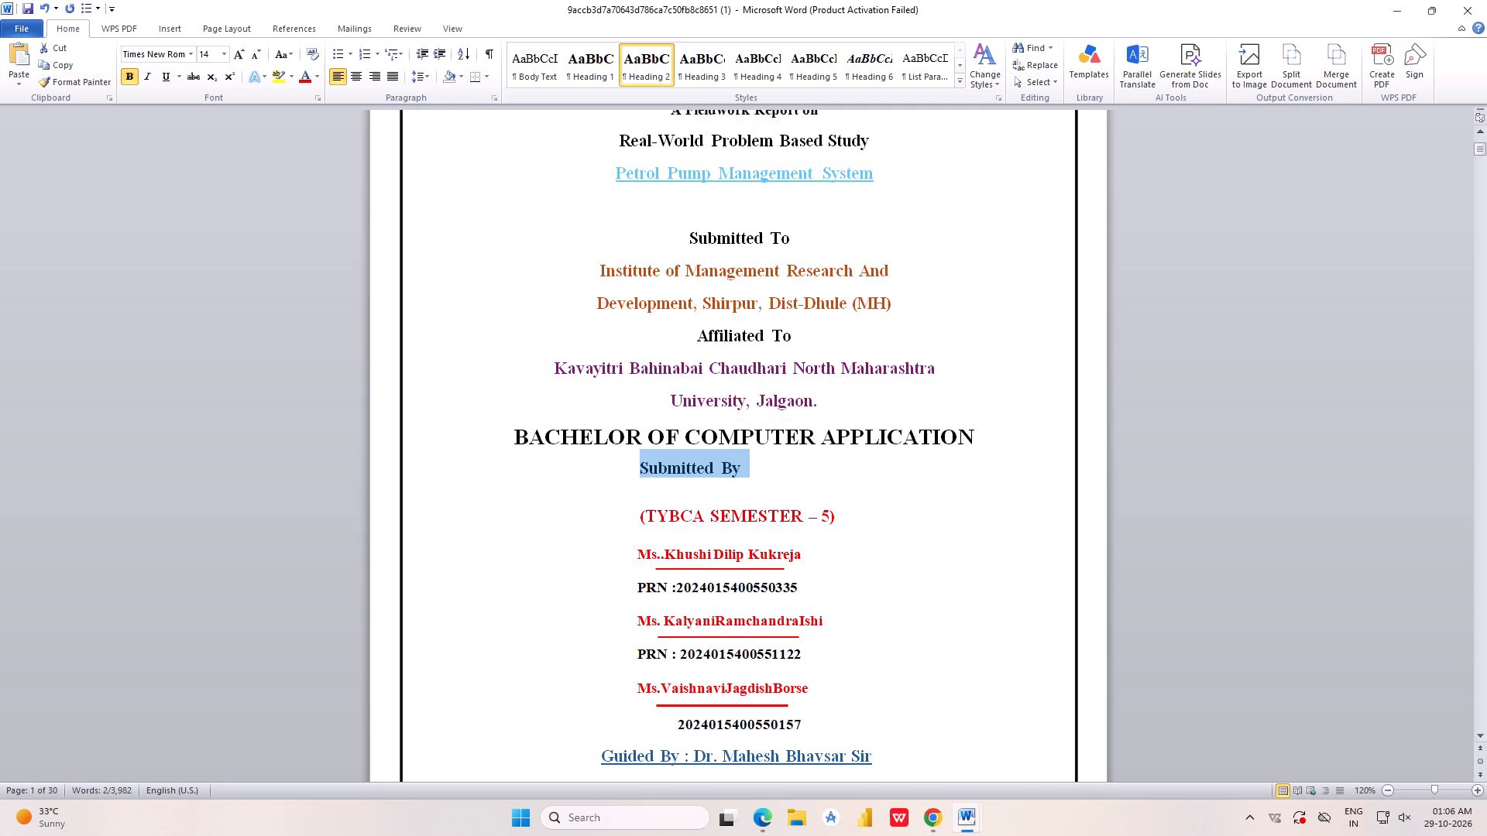
click(392, 81)
double_click(392, 81)
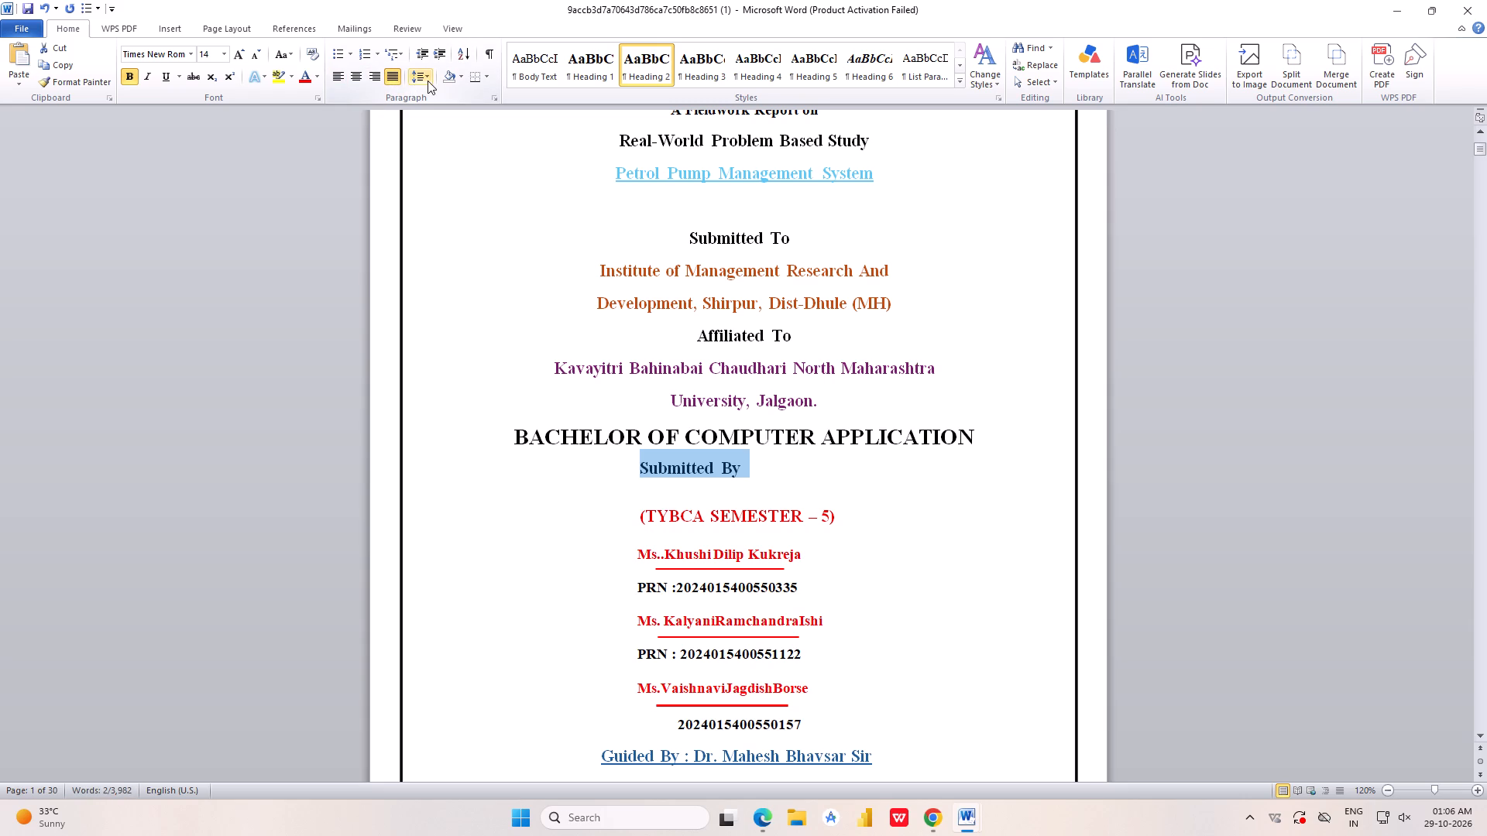
double_click(438, 57)
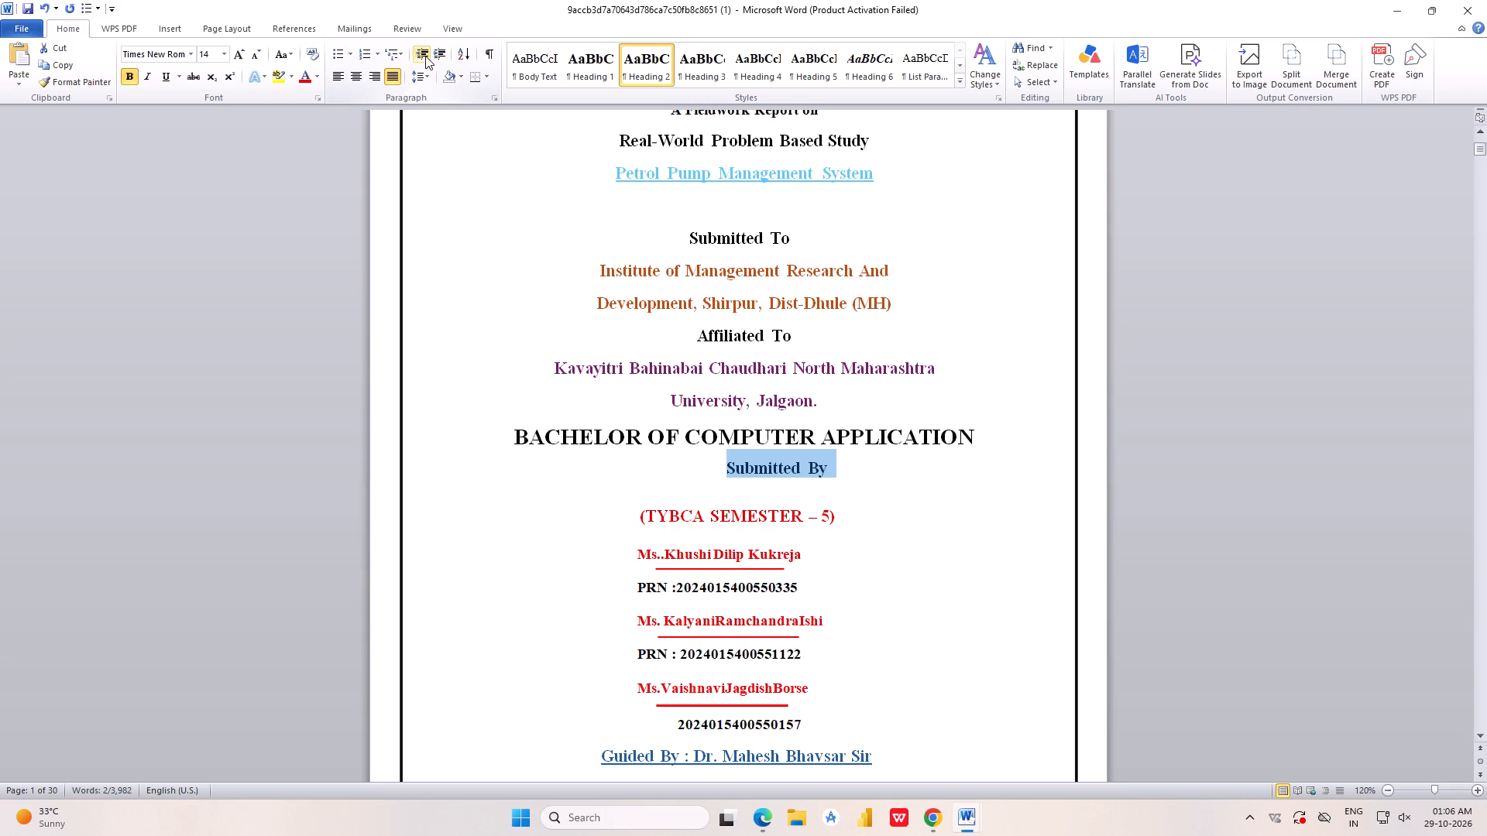
click(421, 54)
click(472, 378)
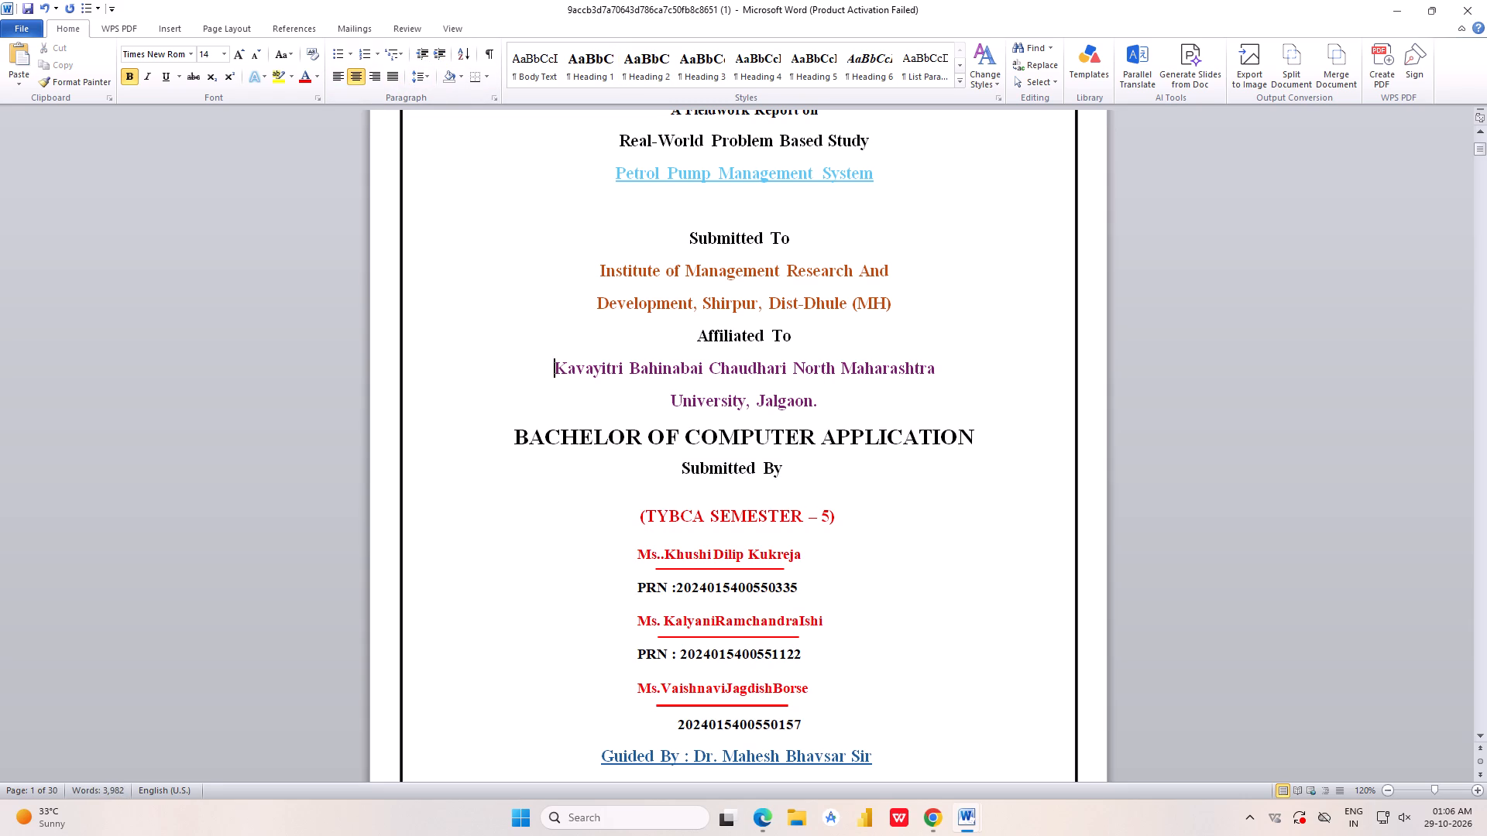
Review the rest of the cover page, the Acknowledgements page and the start of the Declaration page.
scroll(523, 454, down, 8)
scroll(523, 454, up, 5)
scroll(523, 454, down, 14)
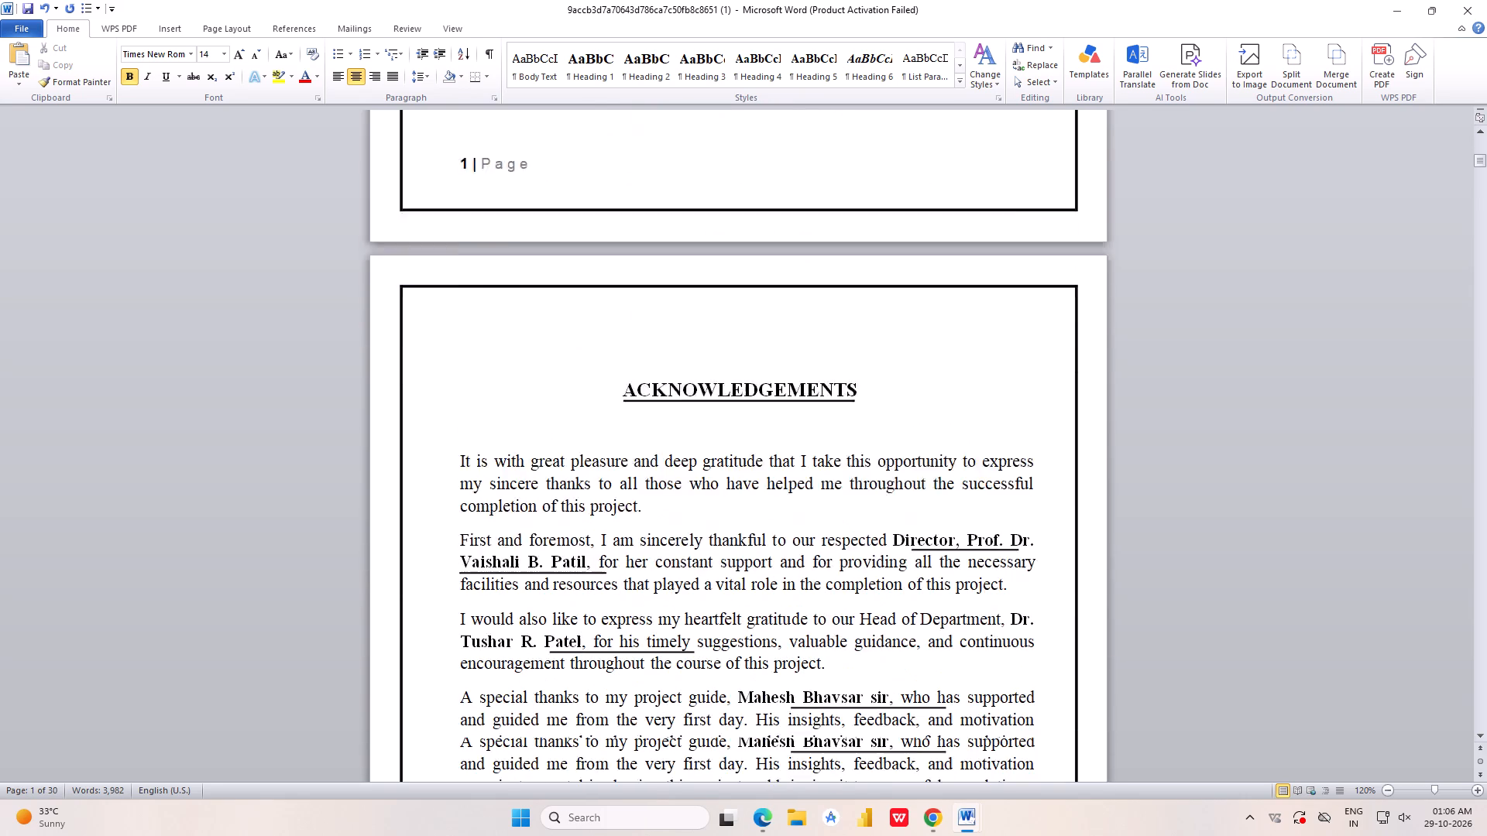
scroll(526, 452, down, 3)
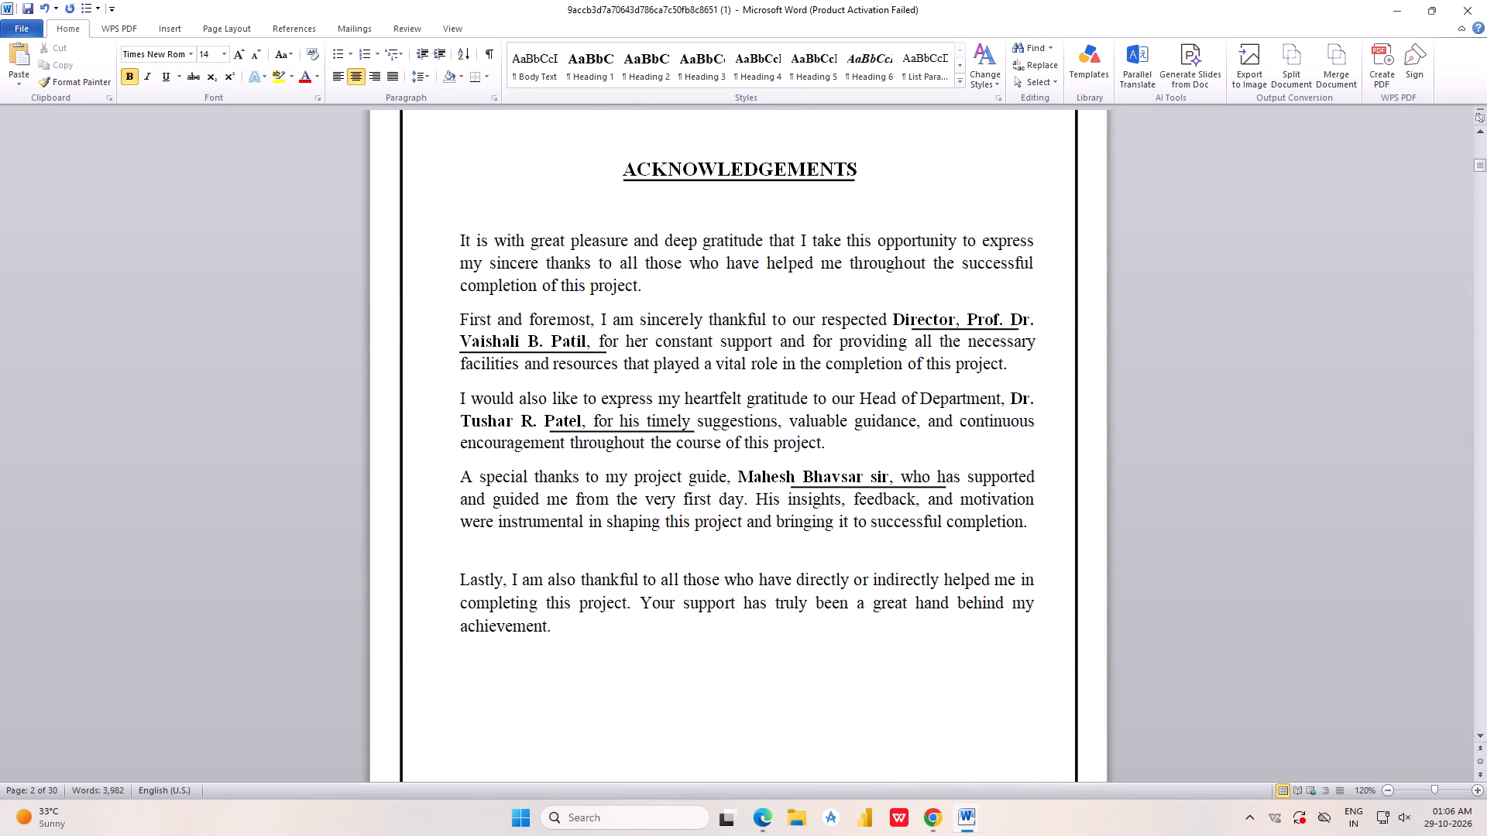
scroll(560, 358, down, 15)
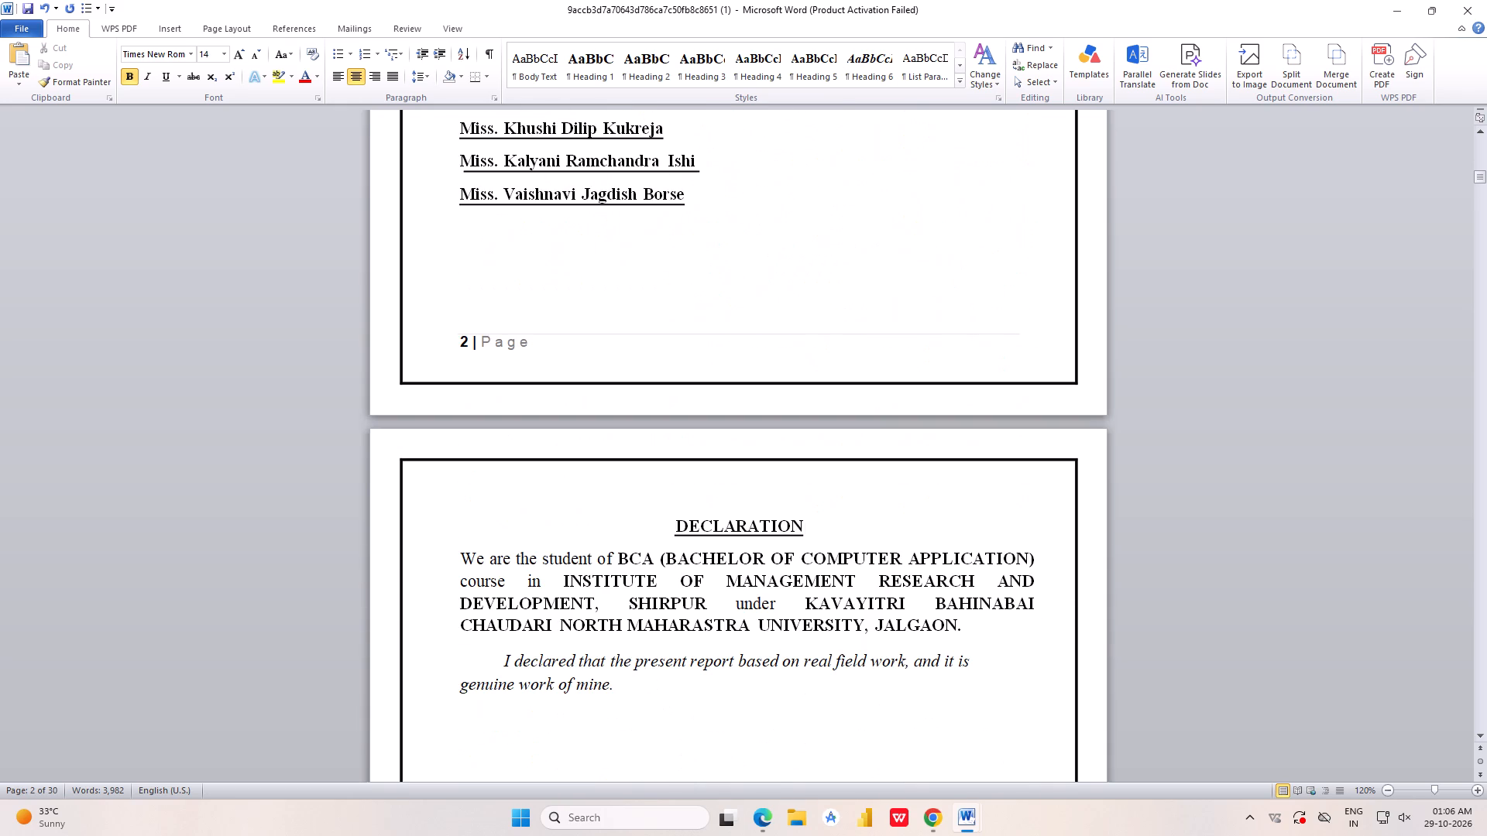
Delete the stray "2 | Page" text at the bottom of page 2.
click(532, 332)
click(531, 346)
drag(527, 344, 466, 335)
key(BackSpace)
Add a blank line between the DECLARATION heading and the paragraph below it.
scroll(478, 338, down, 4)
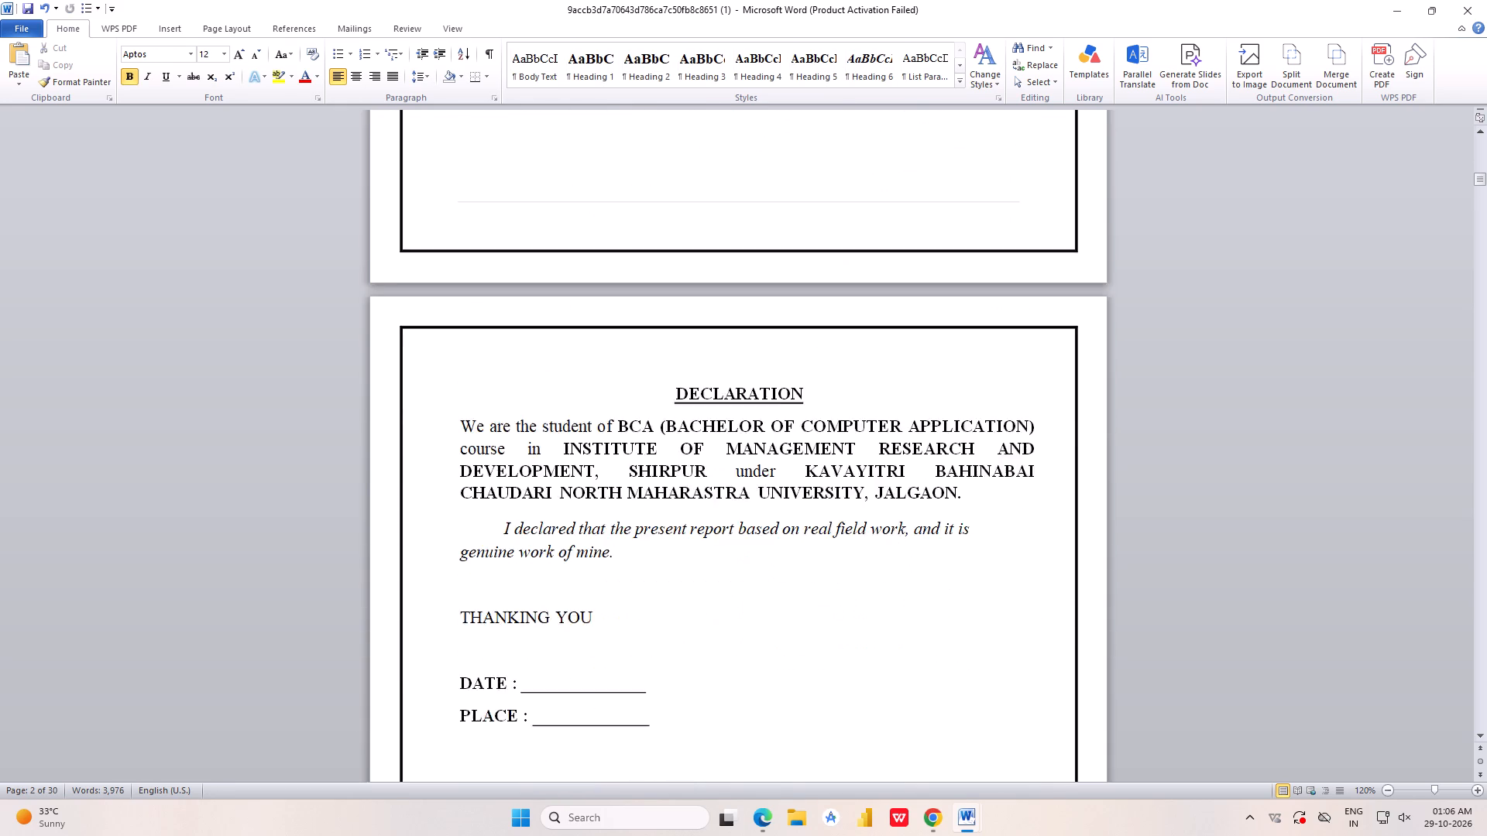
click(816, 356)
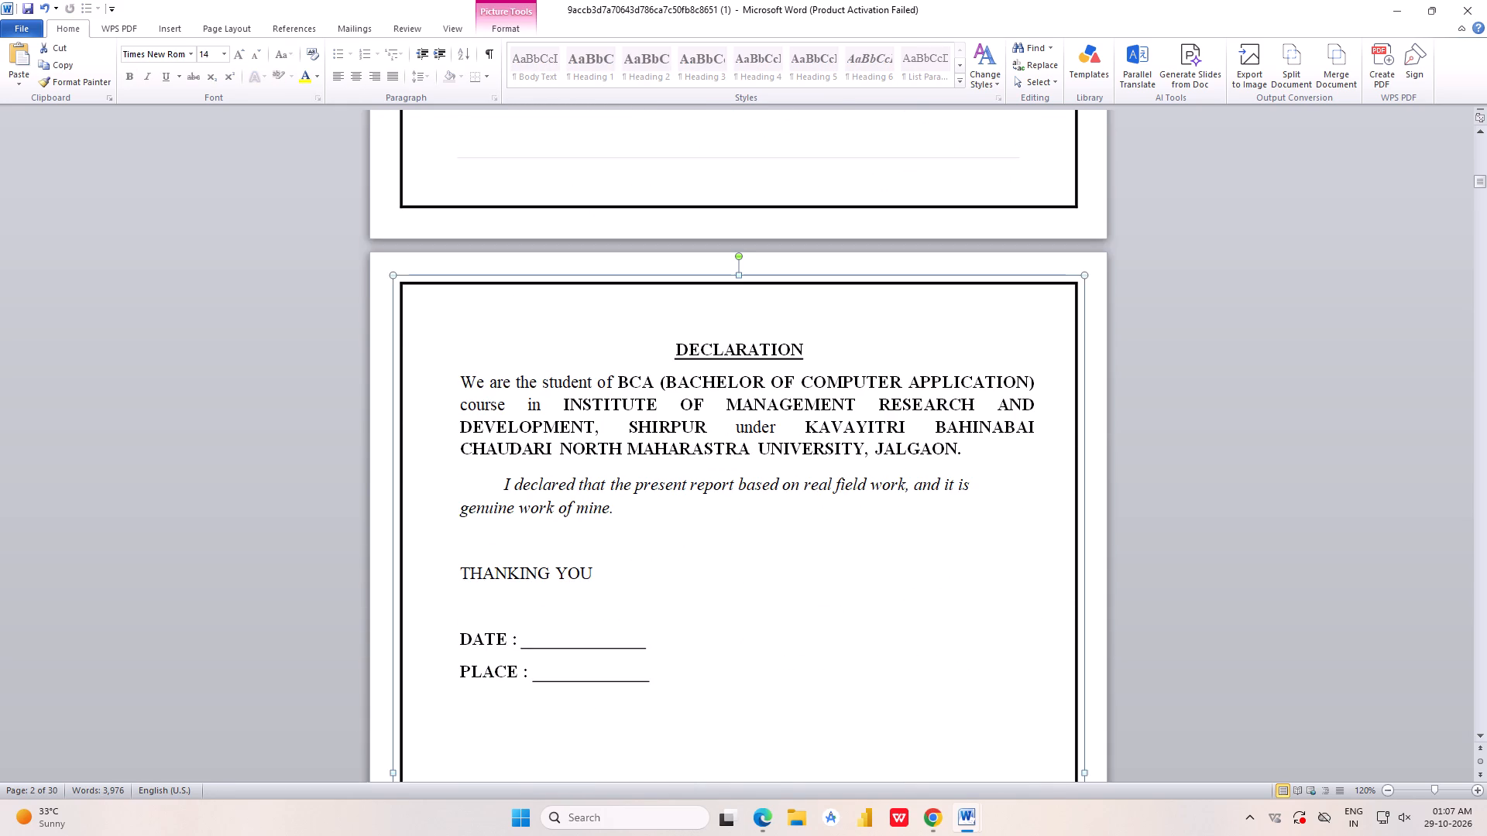
click(805, 345)
click(805, 352)
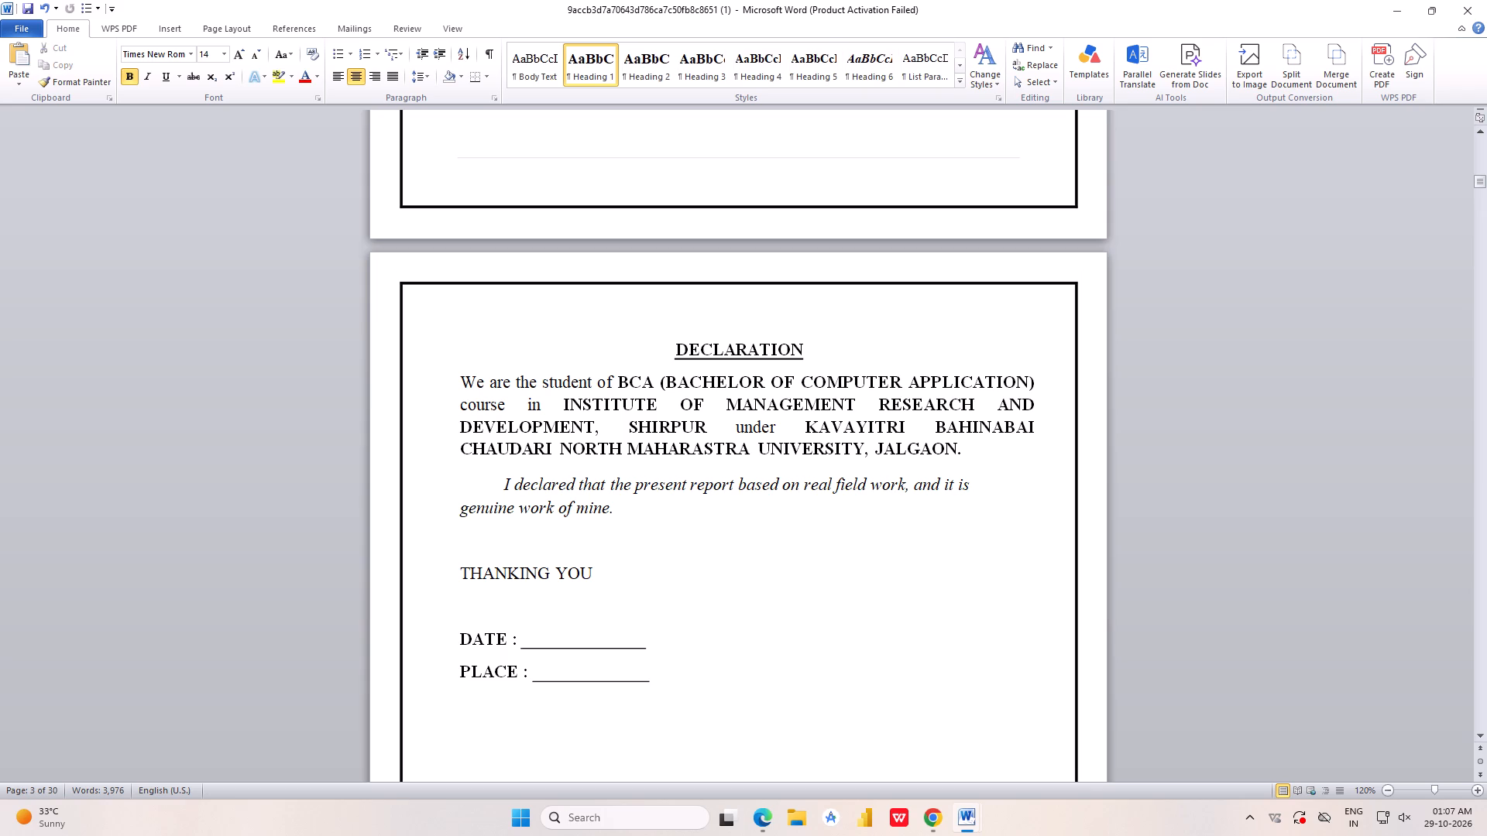
key(Return)
Indent the declaration paragraph starting "We are the student of" by adding six spaces before its first word.
scroll(805, 352, down, 4)
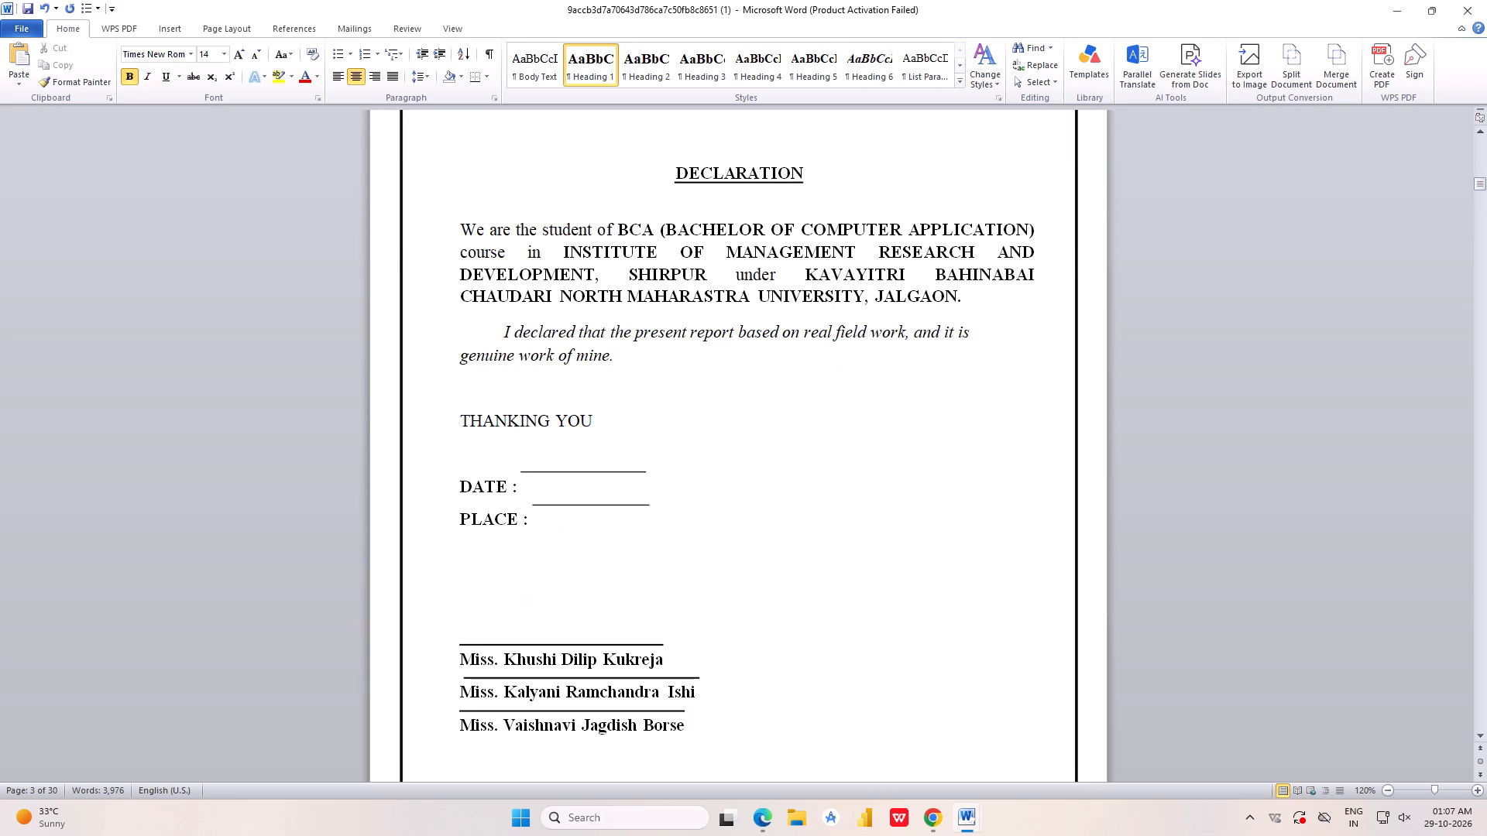
click(471, 232)
click(466, 234)
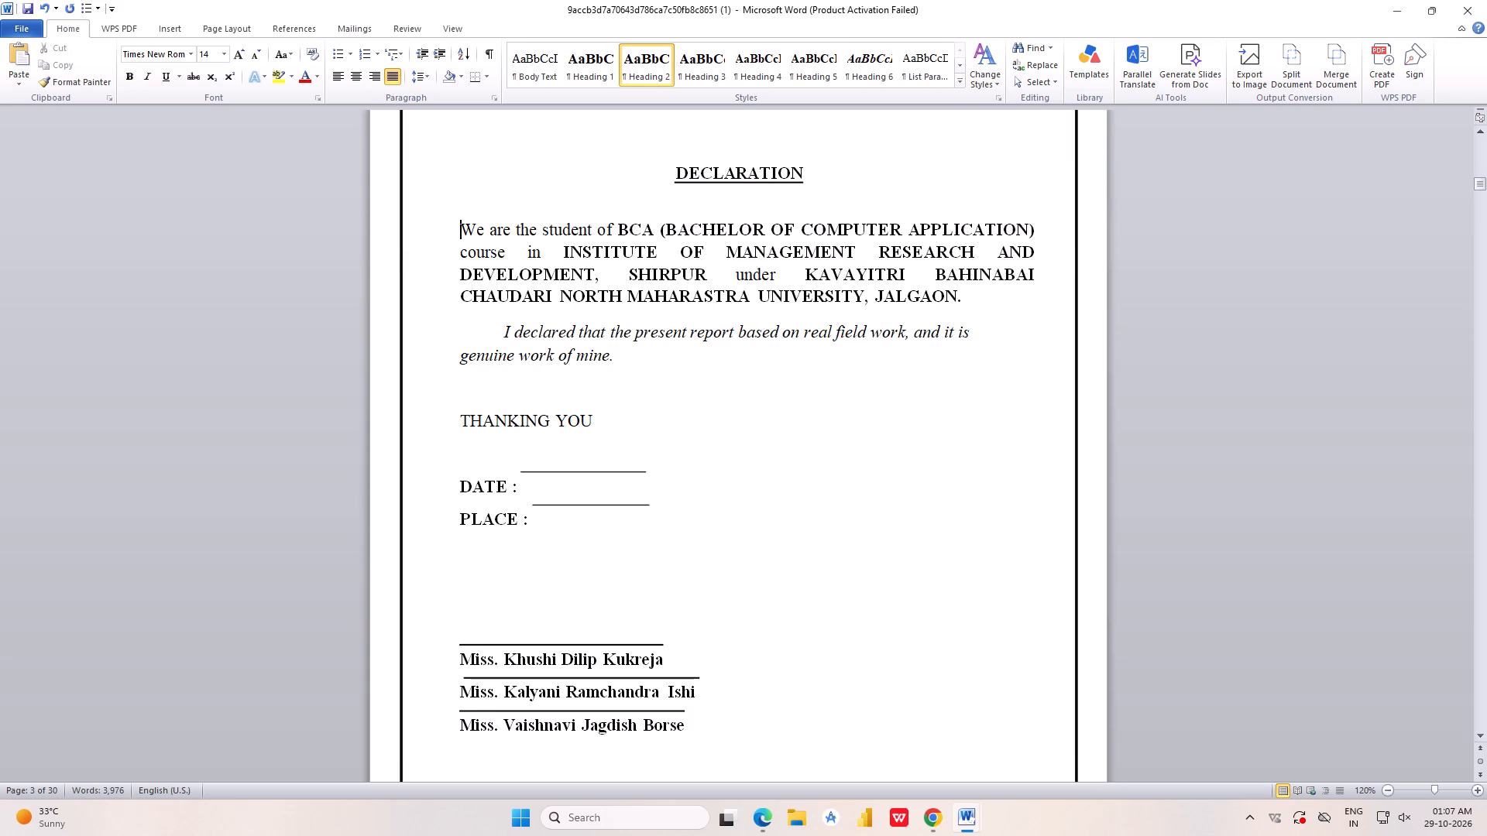
key(space)
key(space)
key(space)
key(space)
key(space)
key(space)
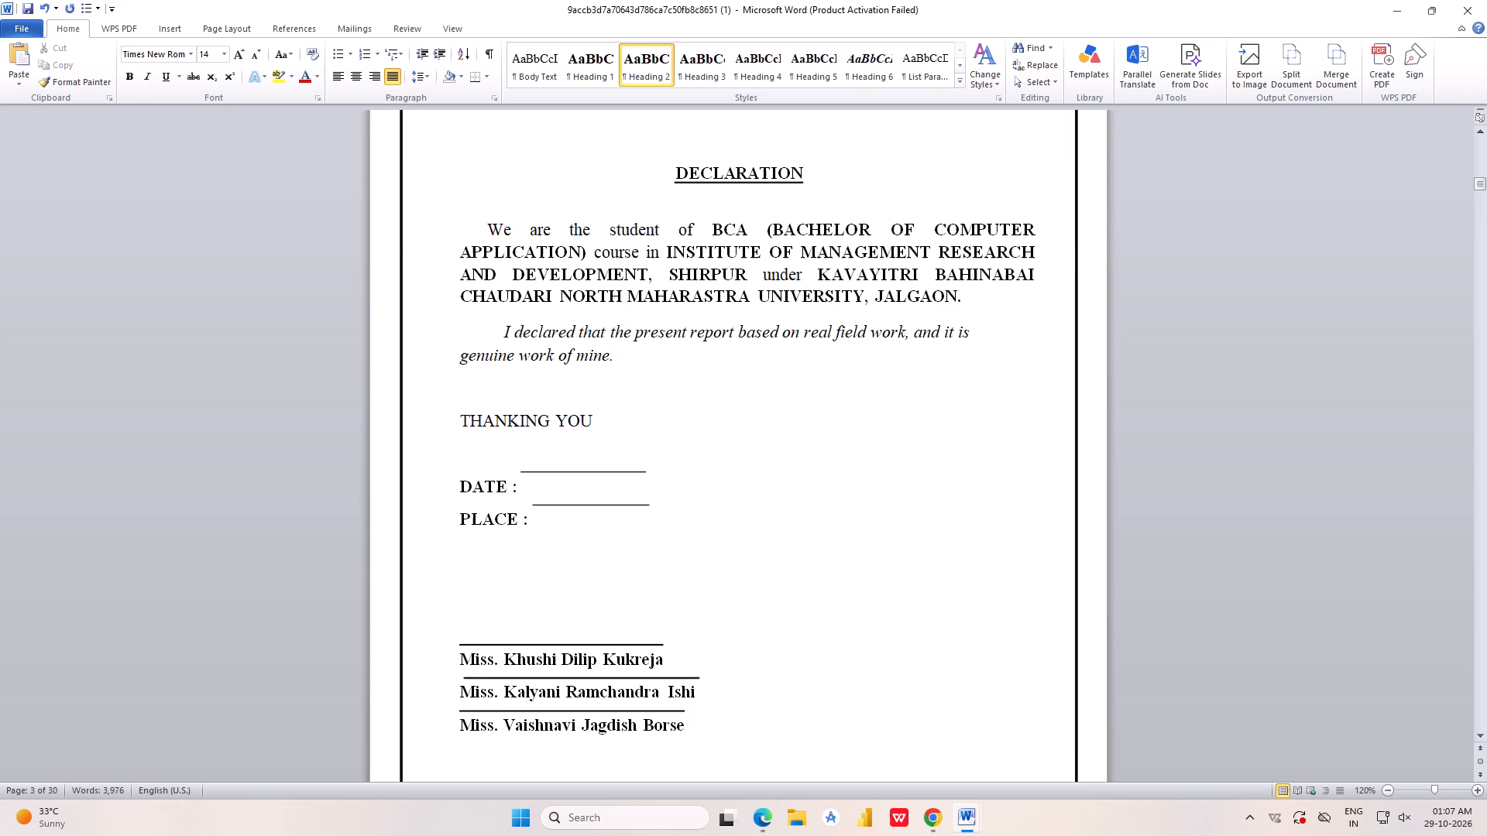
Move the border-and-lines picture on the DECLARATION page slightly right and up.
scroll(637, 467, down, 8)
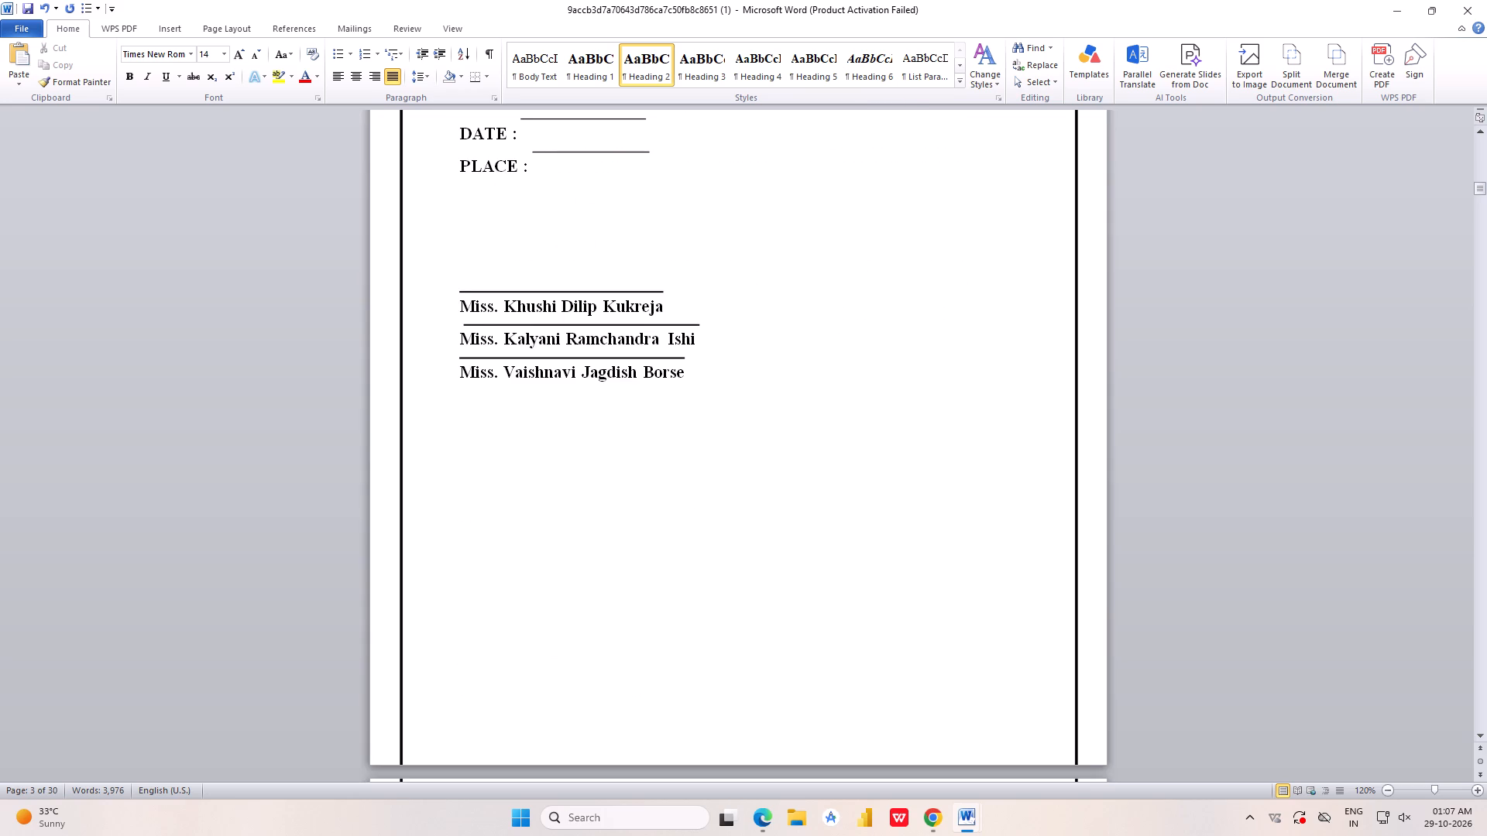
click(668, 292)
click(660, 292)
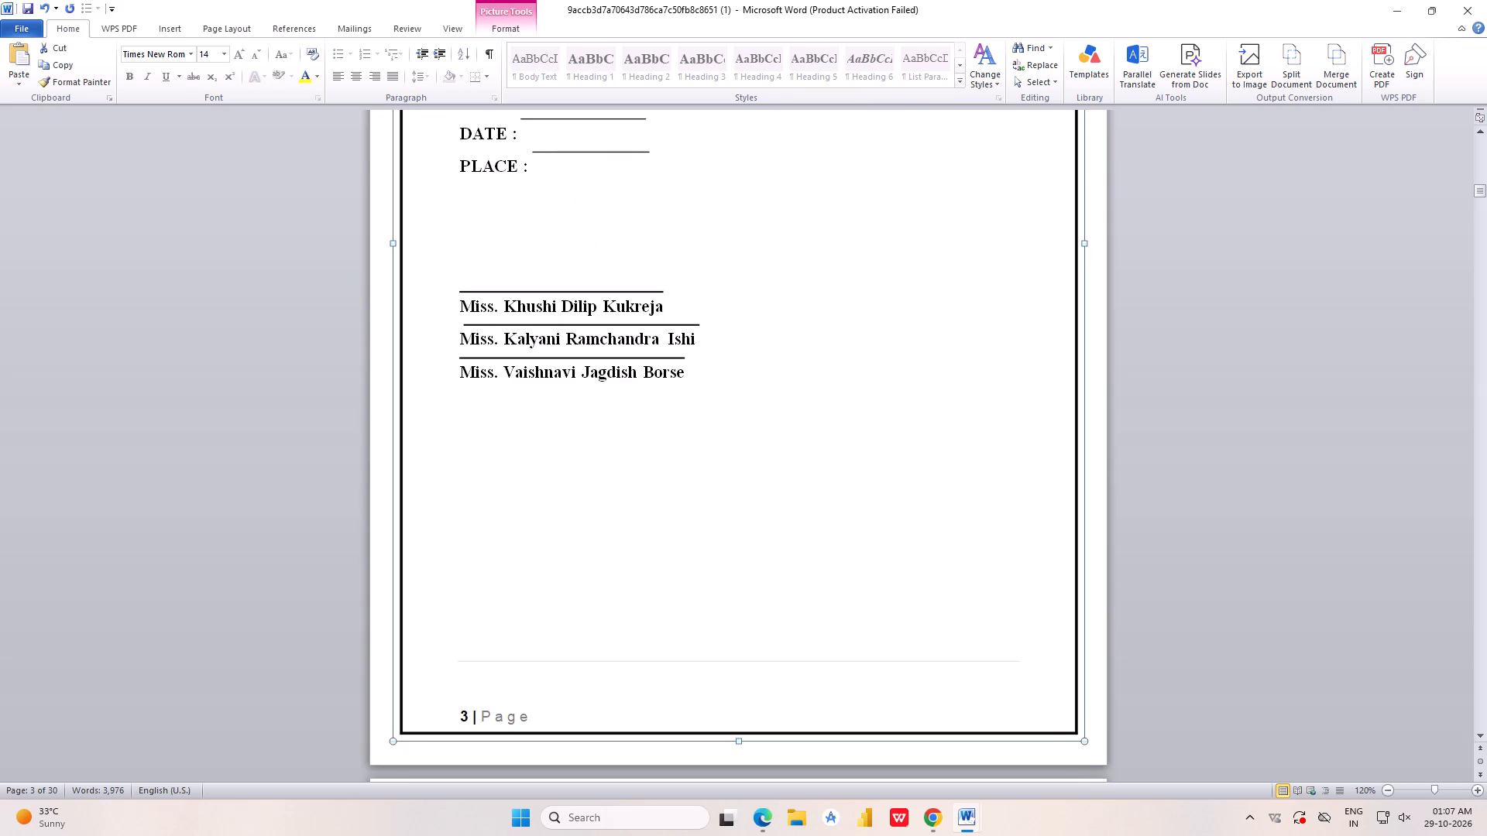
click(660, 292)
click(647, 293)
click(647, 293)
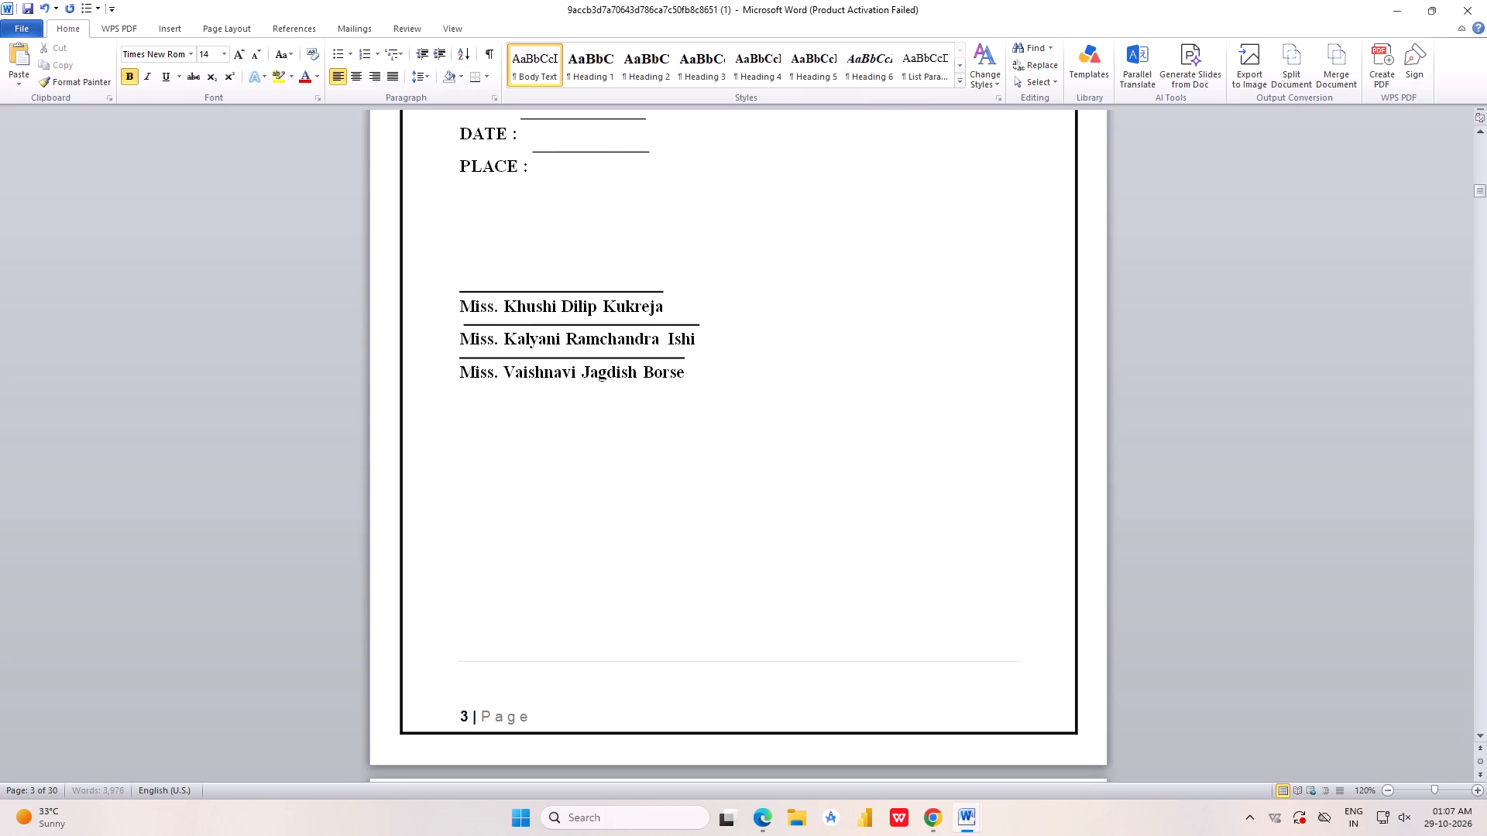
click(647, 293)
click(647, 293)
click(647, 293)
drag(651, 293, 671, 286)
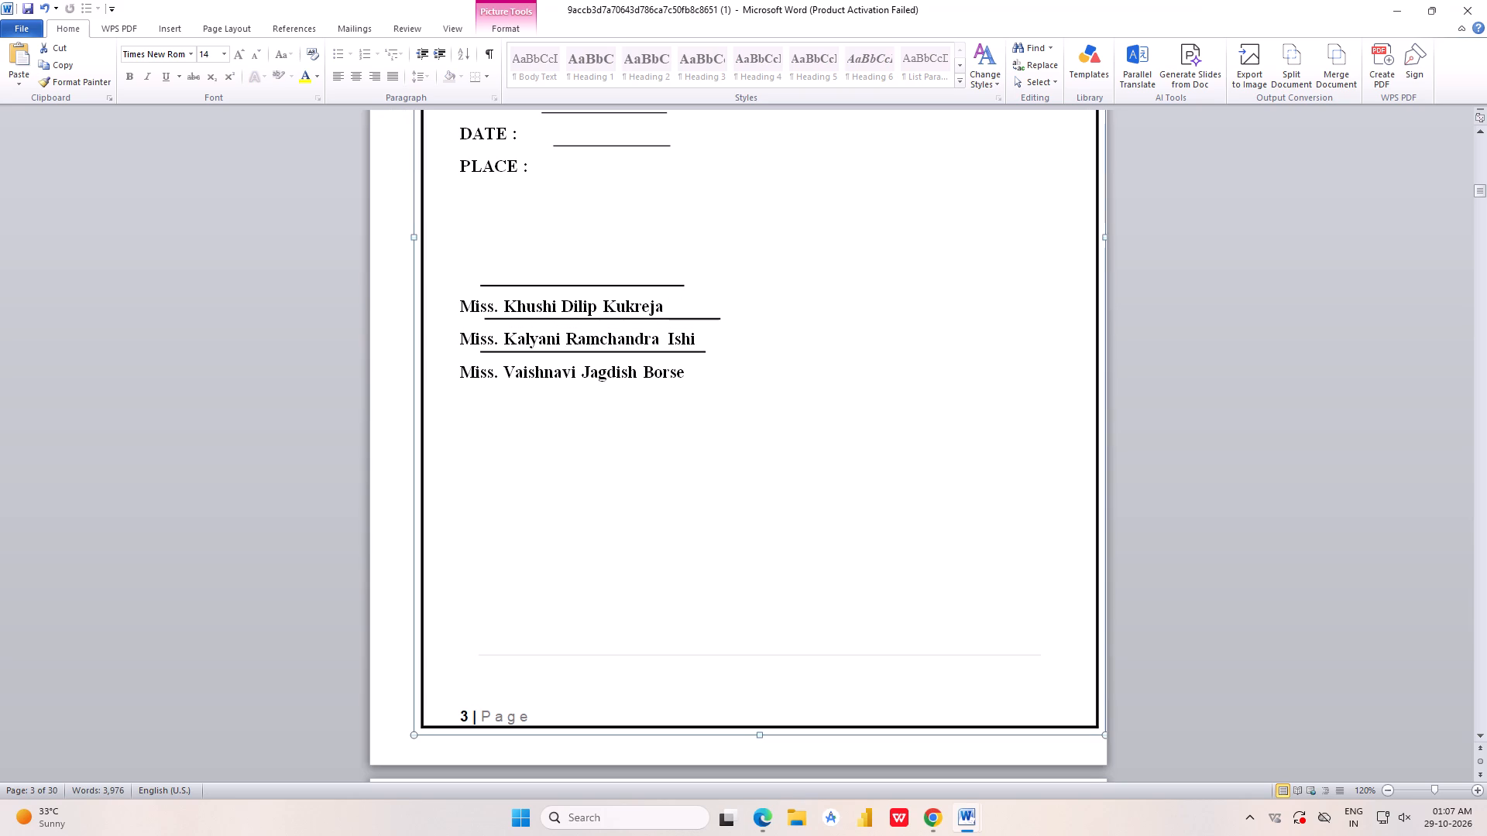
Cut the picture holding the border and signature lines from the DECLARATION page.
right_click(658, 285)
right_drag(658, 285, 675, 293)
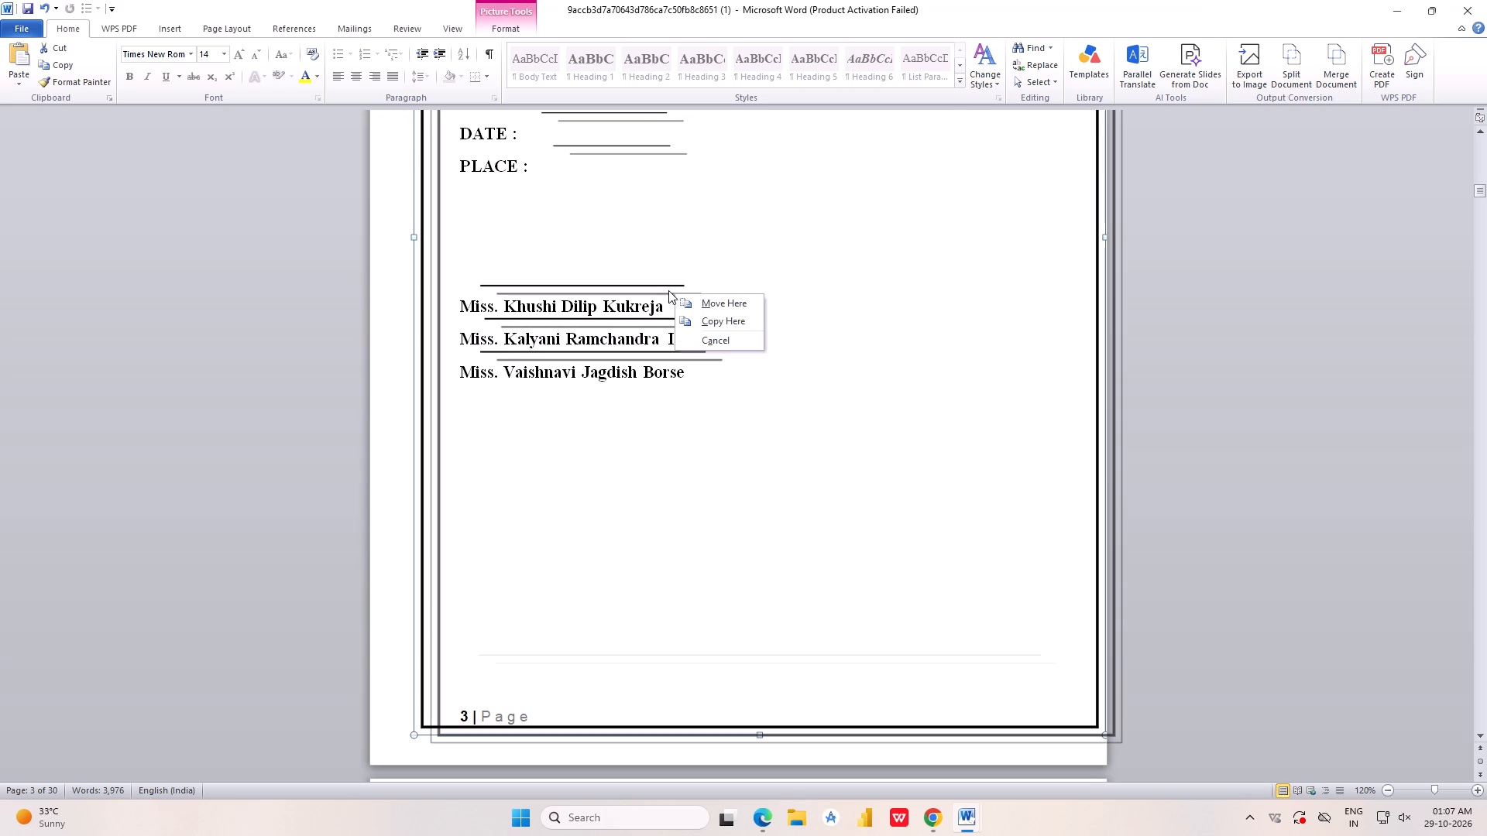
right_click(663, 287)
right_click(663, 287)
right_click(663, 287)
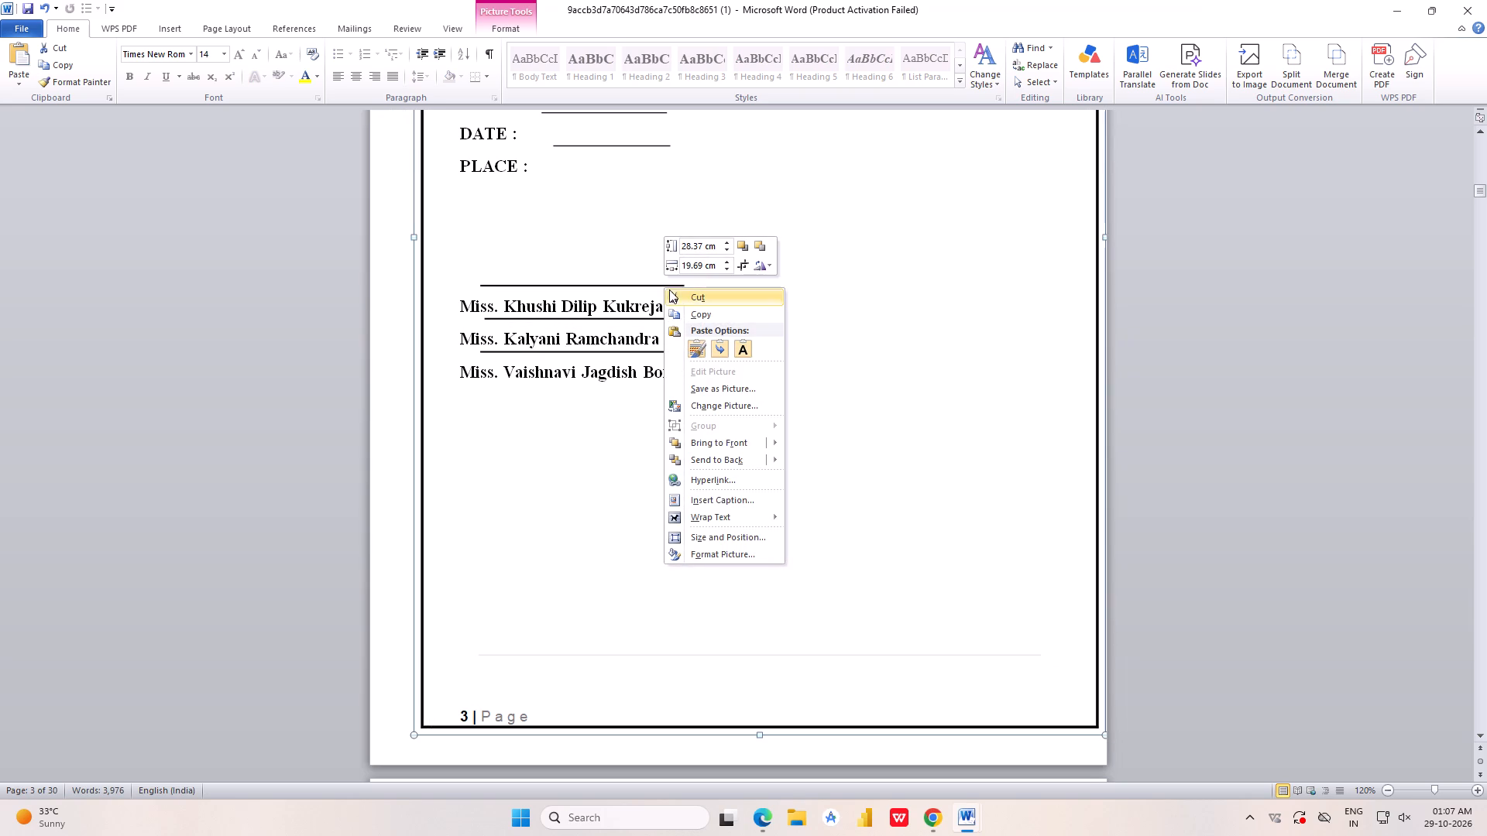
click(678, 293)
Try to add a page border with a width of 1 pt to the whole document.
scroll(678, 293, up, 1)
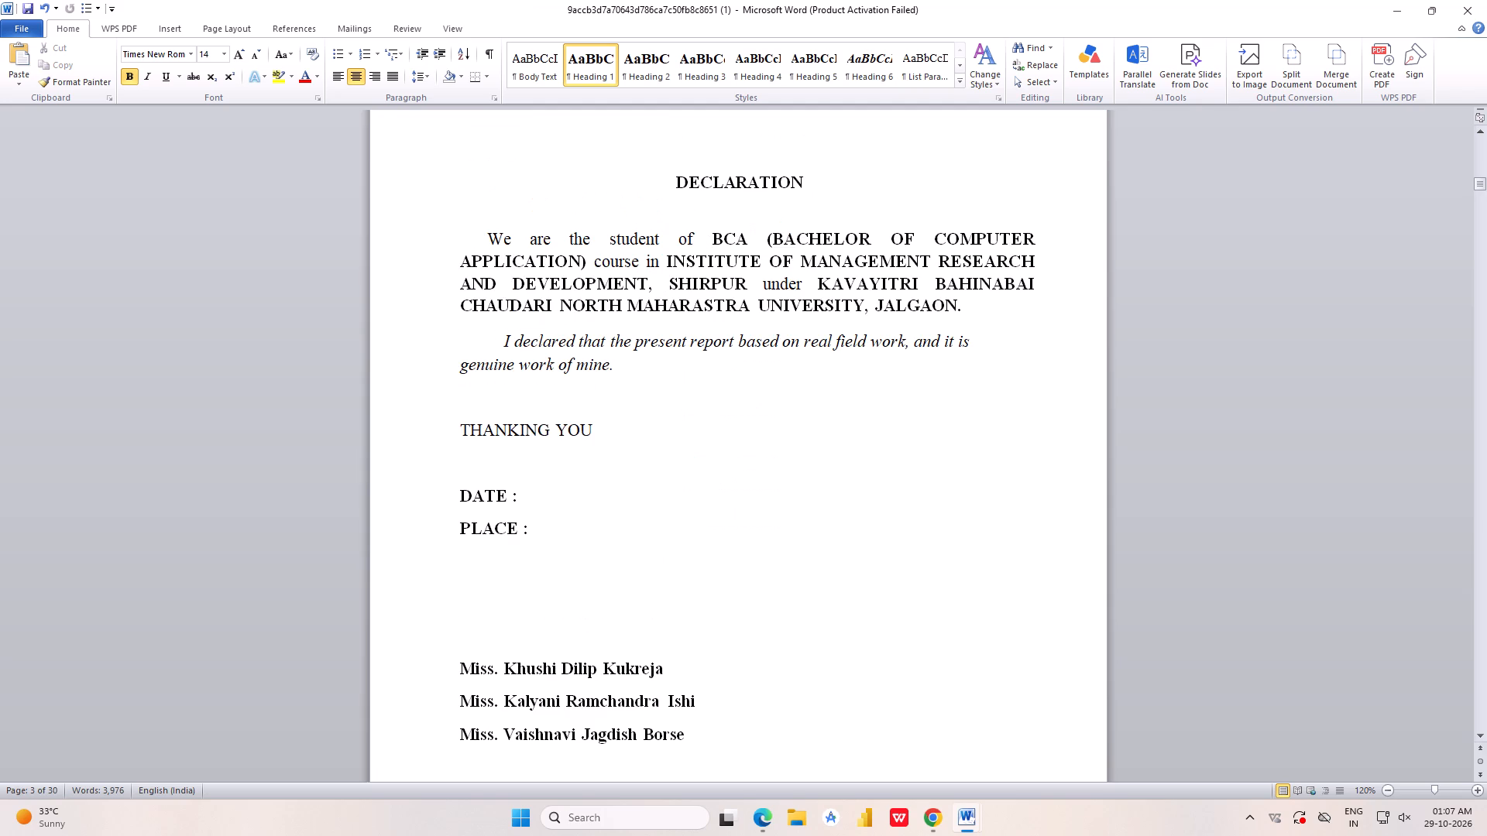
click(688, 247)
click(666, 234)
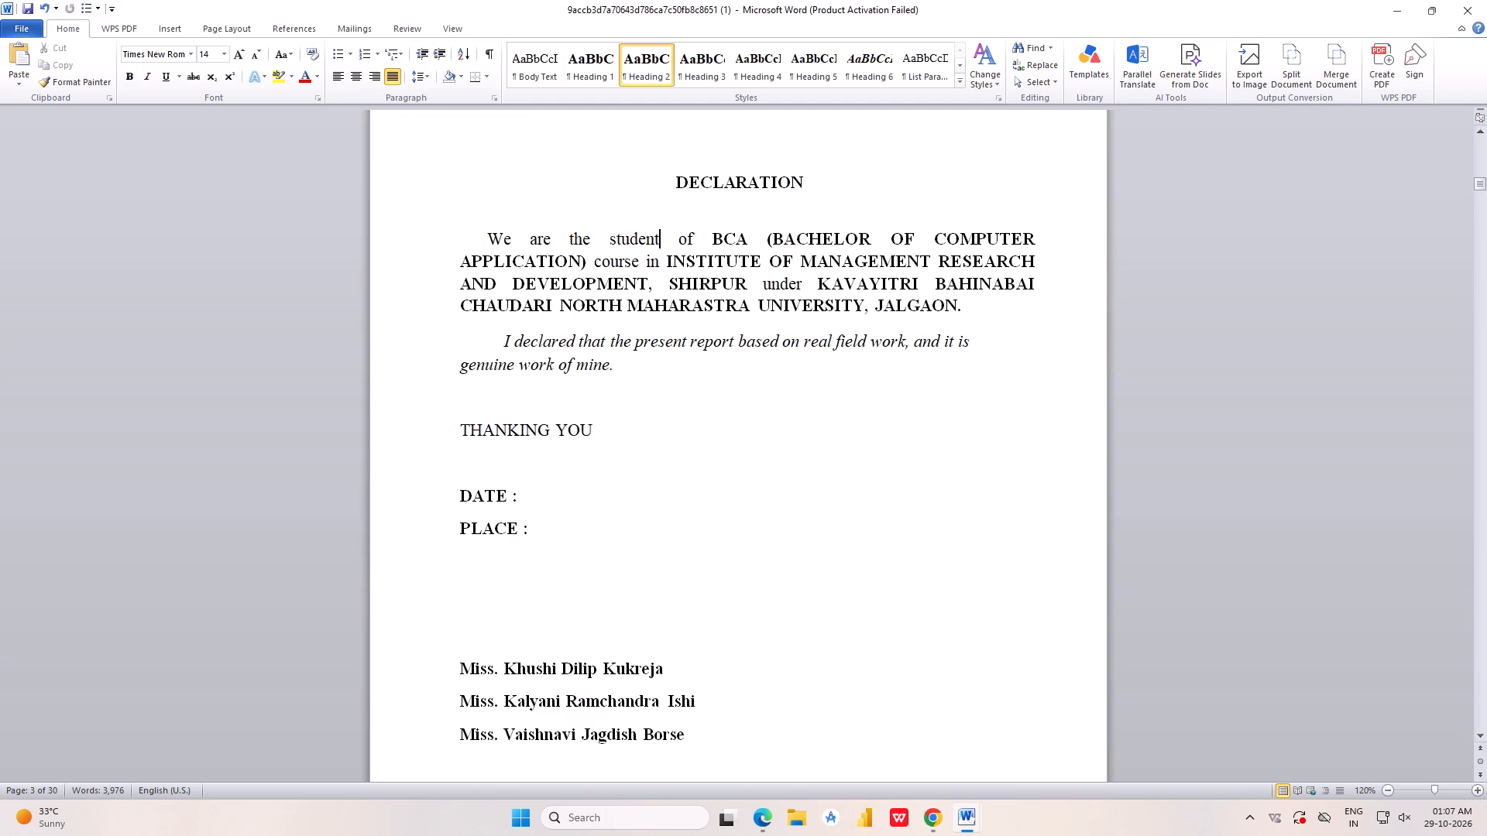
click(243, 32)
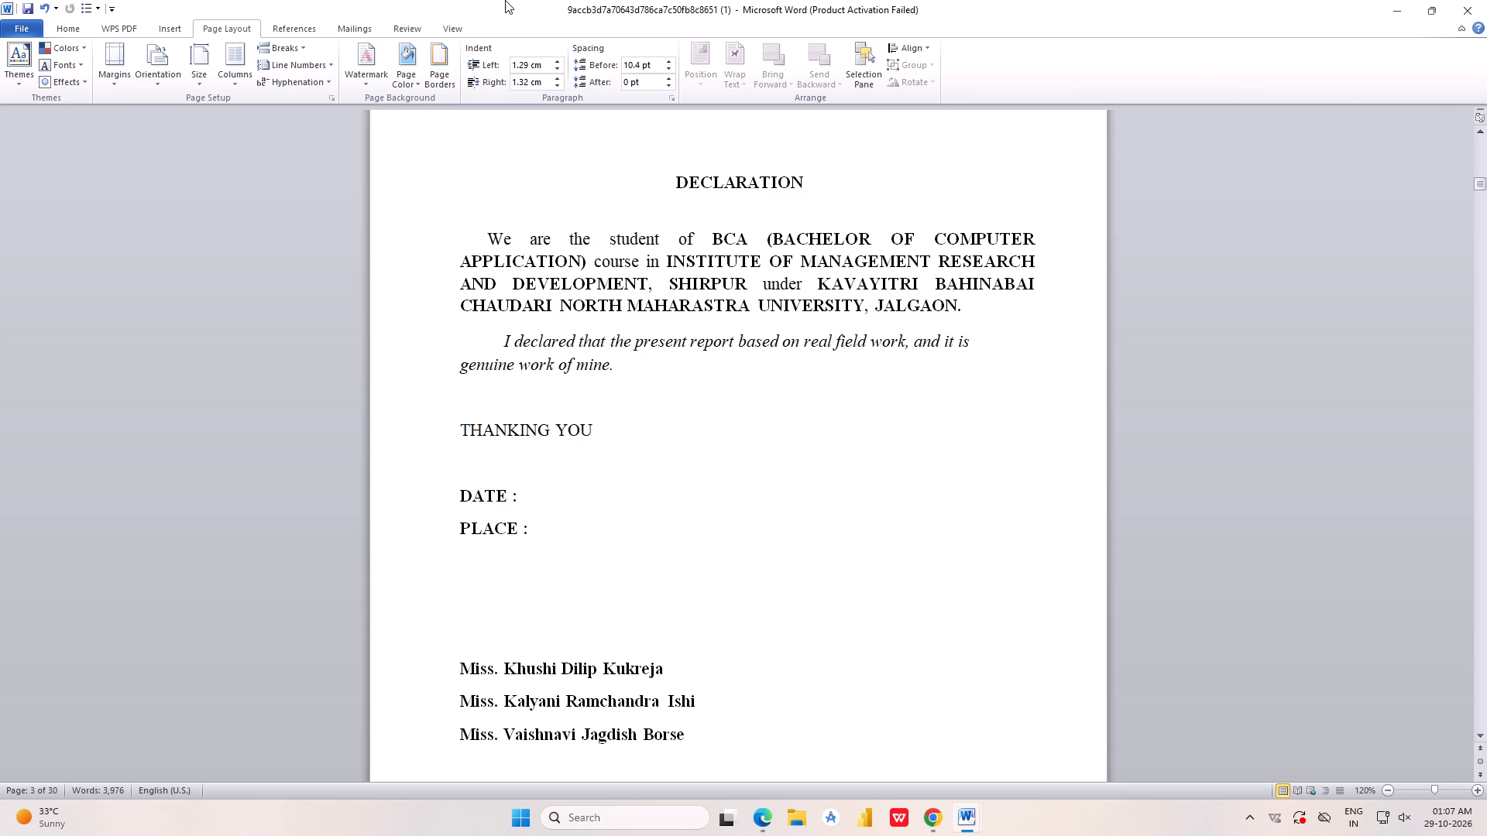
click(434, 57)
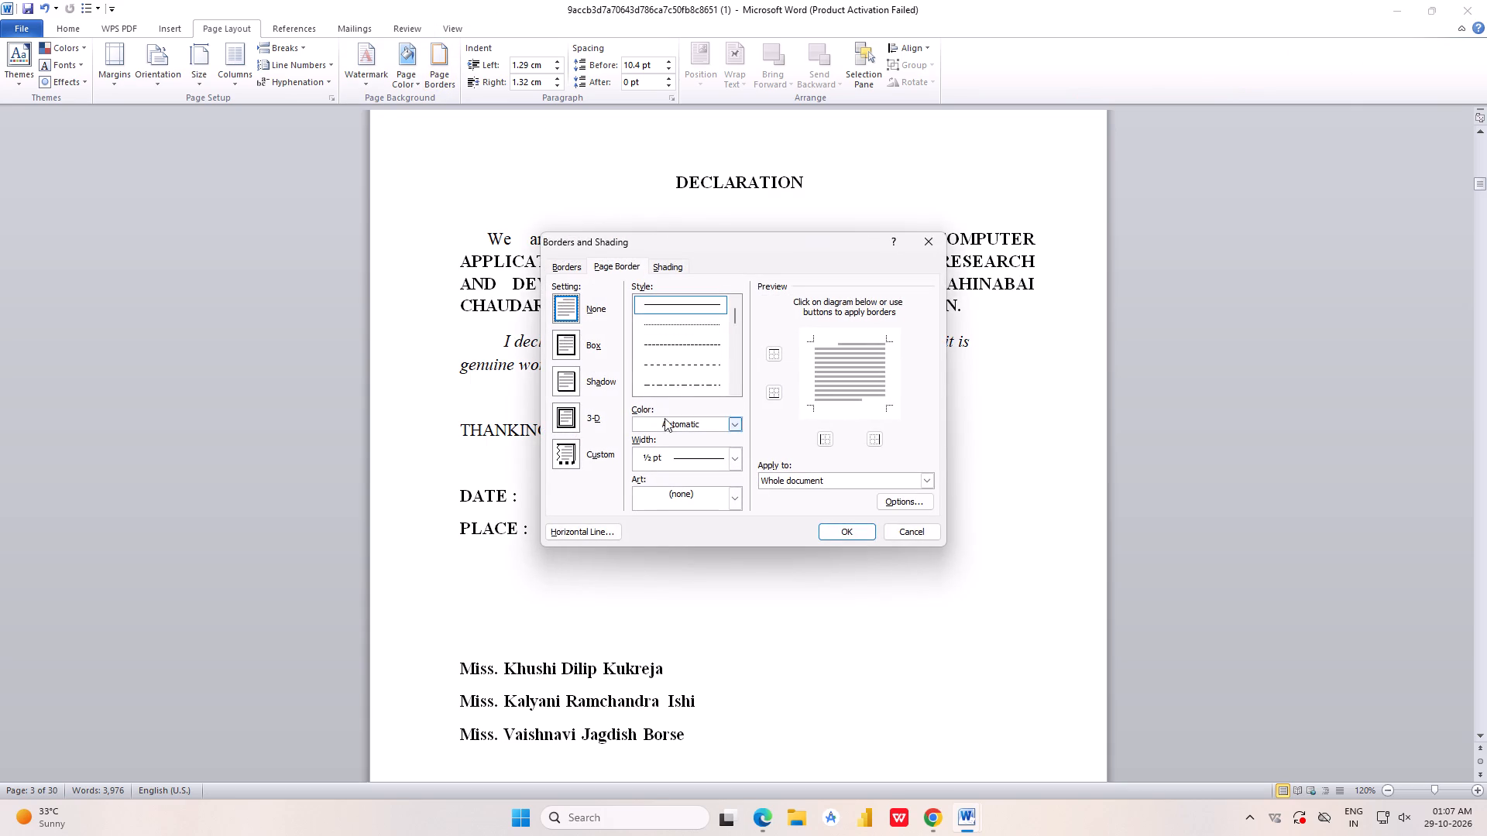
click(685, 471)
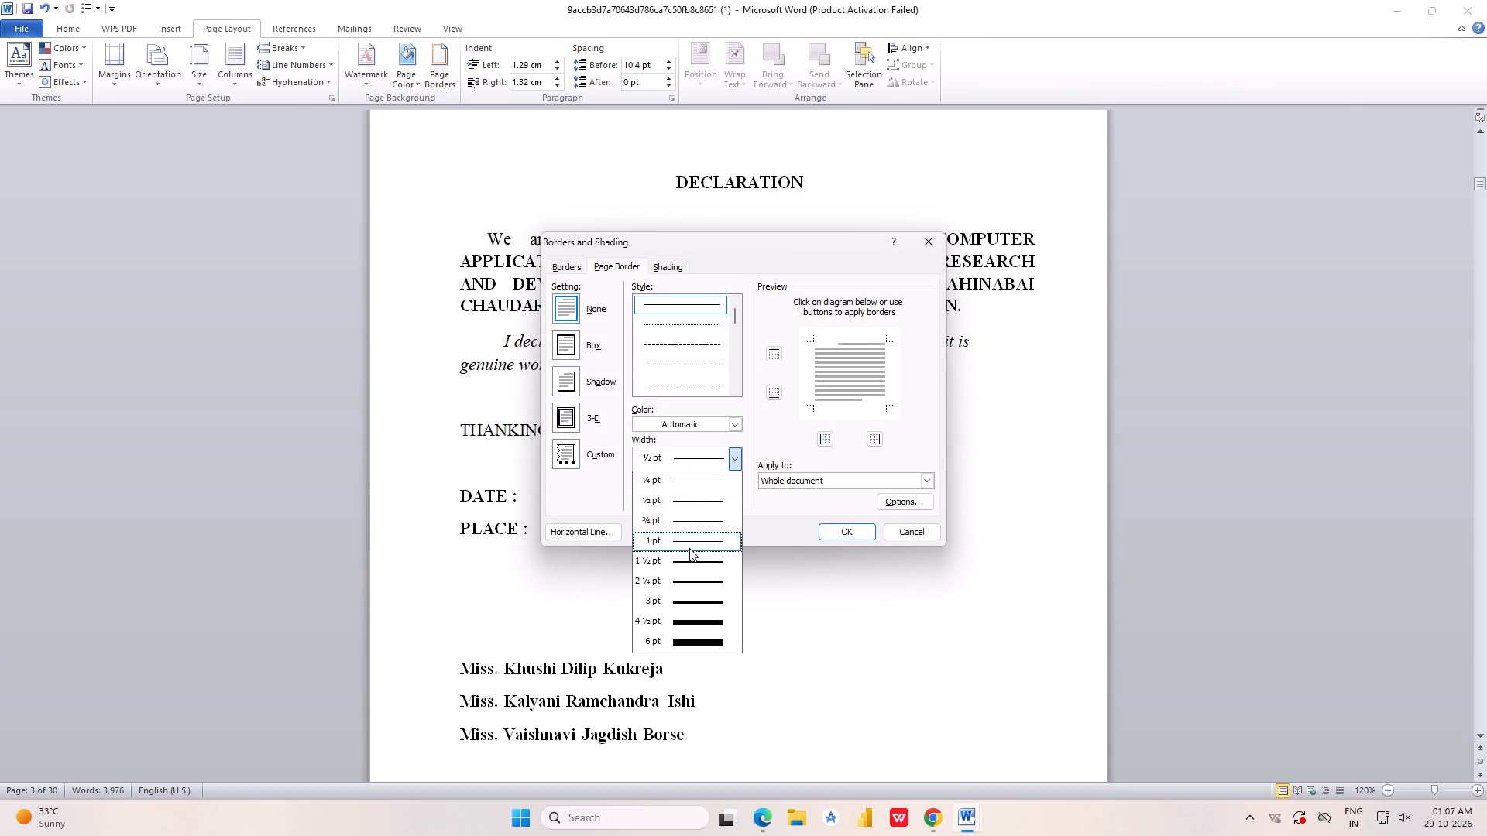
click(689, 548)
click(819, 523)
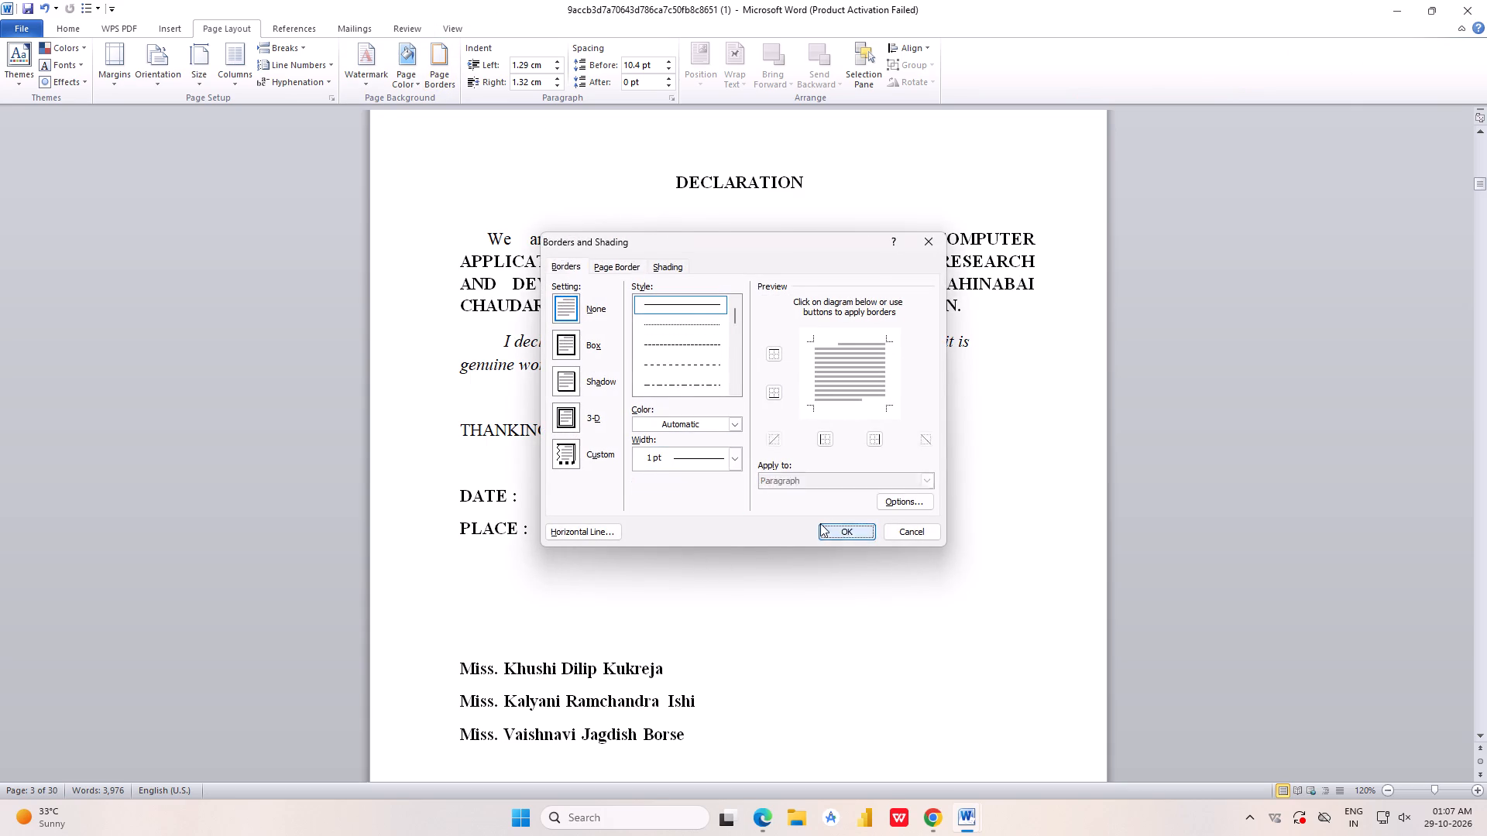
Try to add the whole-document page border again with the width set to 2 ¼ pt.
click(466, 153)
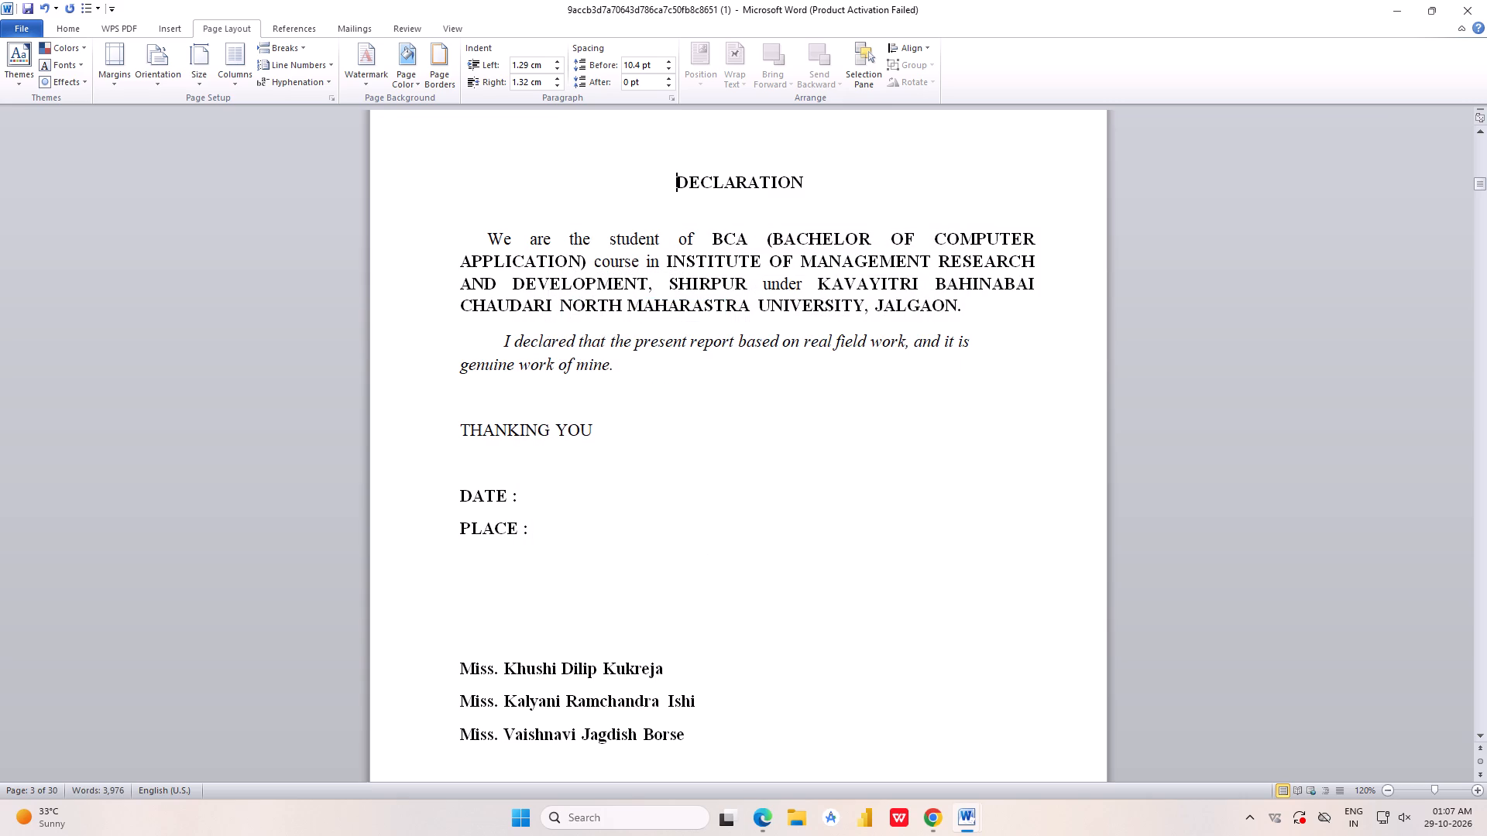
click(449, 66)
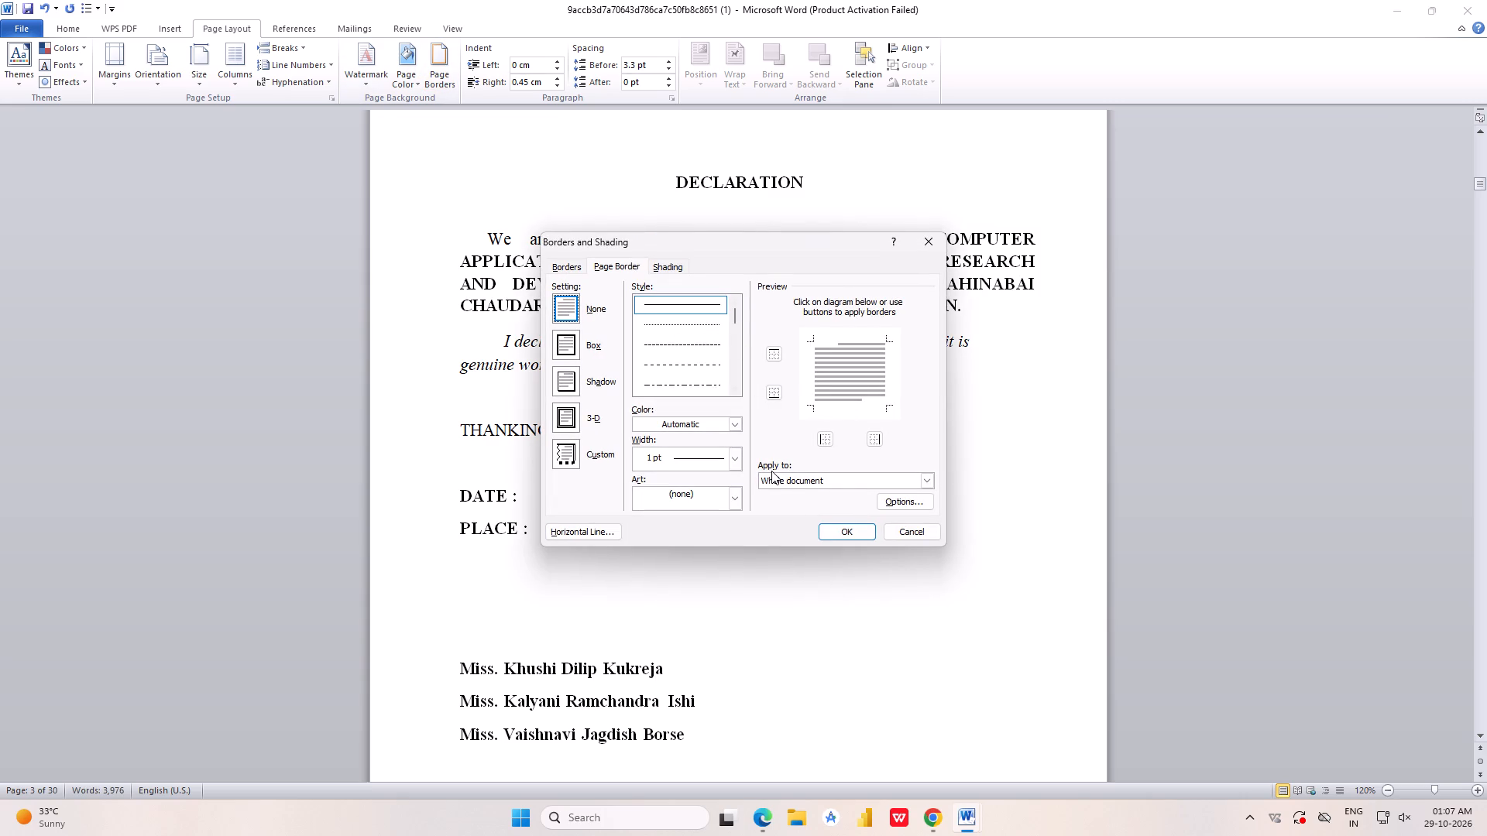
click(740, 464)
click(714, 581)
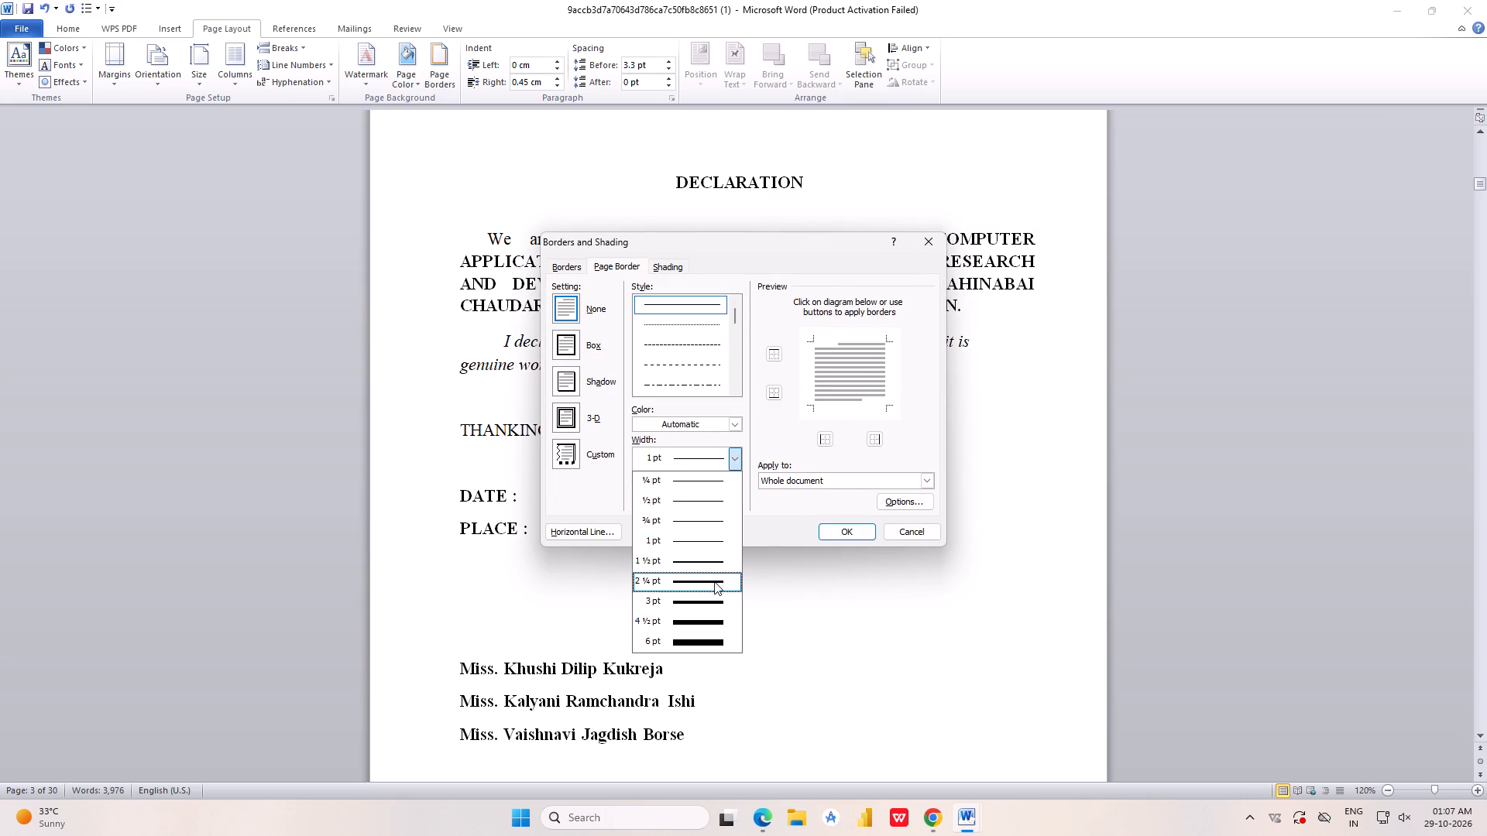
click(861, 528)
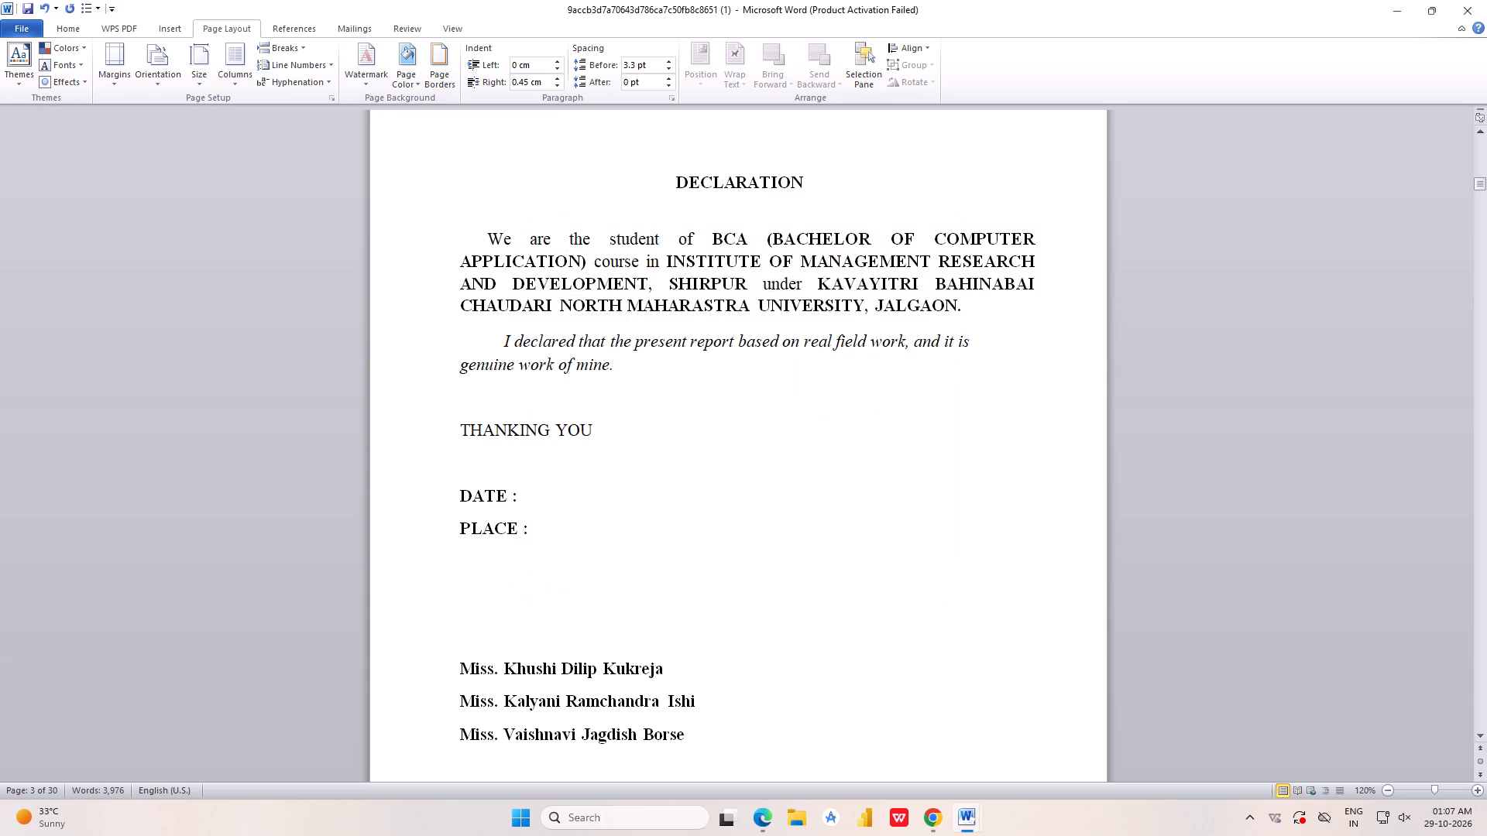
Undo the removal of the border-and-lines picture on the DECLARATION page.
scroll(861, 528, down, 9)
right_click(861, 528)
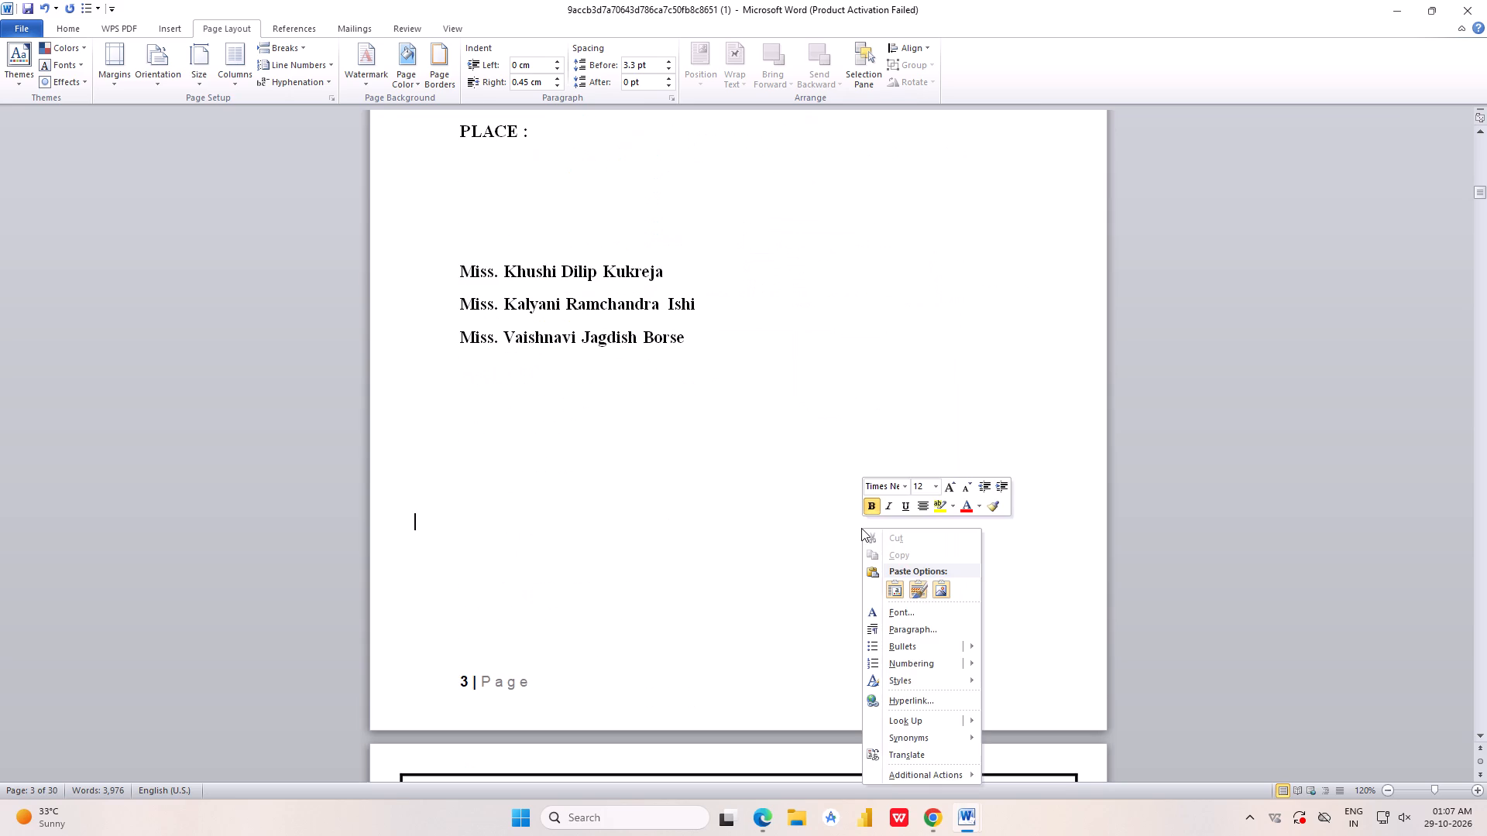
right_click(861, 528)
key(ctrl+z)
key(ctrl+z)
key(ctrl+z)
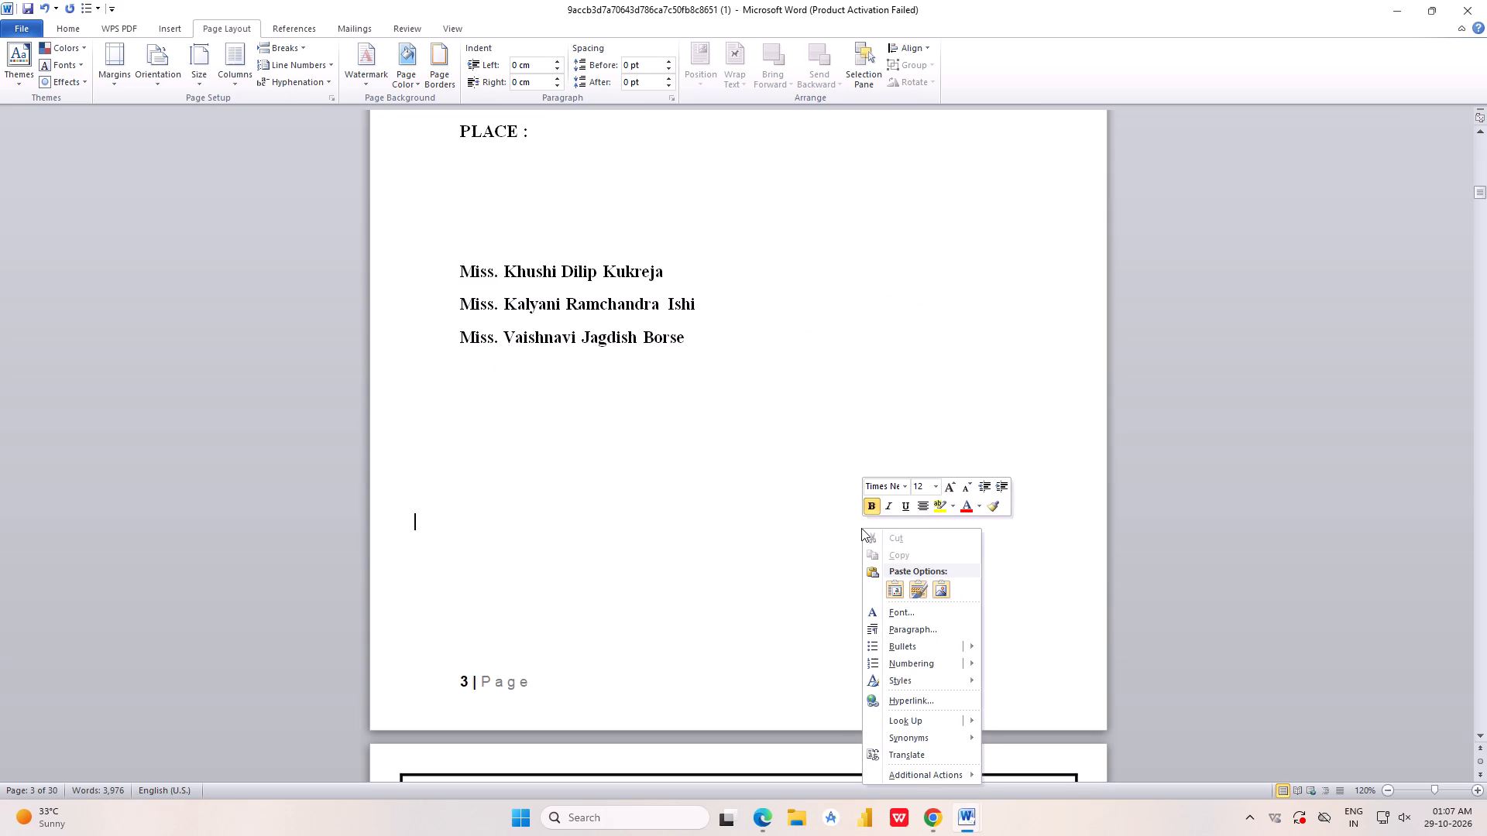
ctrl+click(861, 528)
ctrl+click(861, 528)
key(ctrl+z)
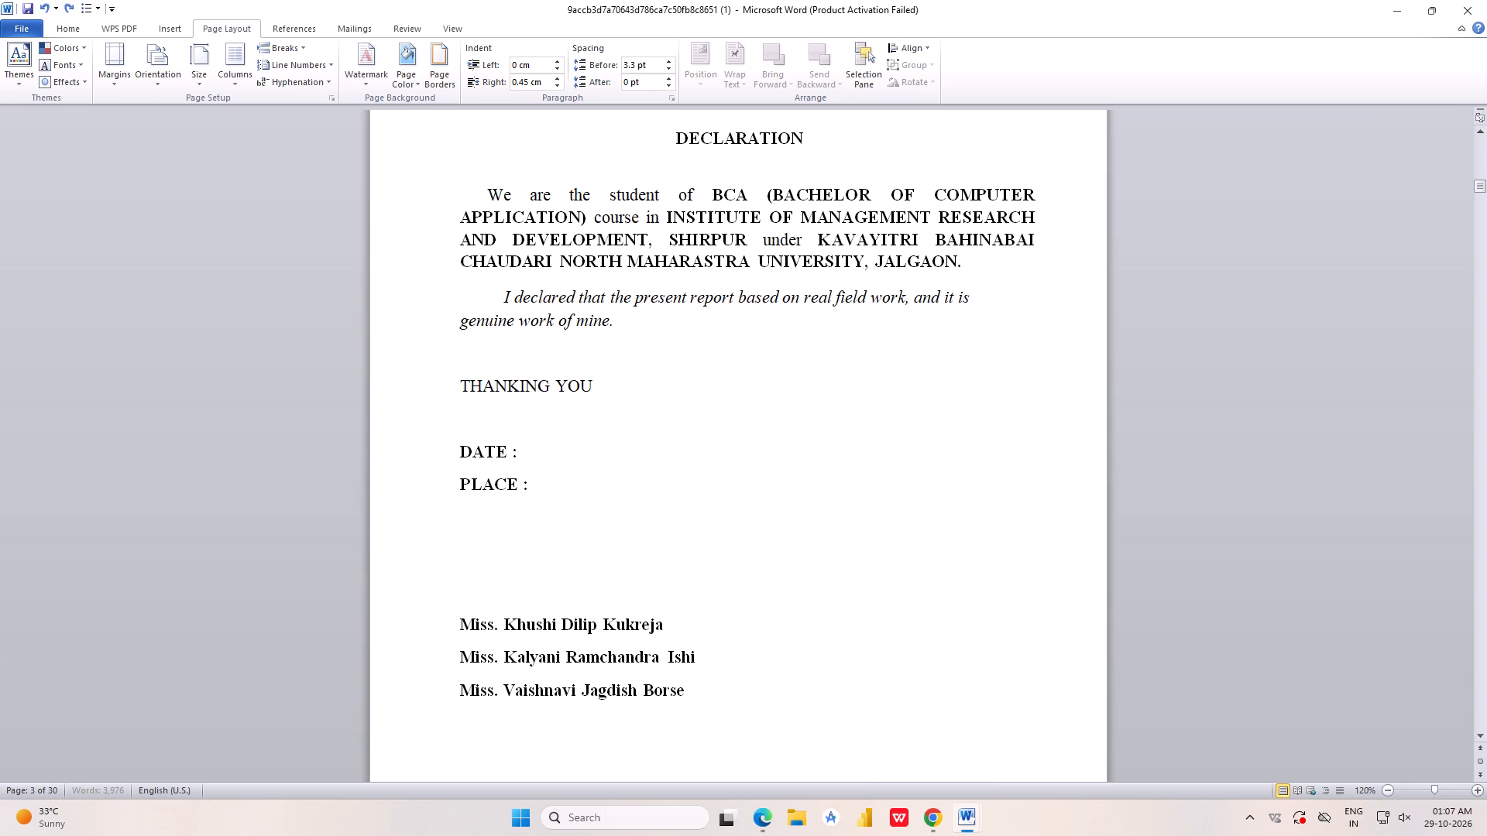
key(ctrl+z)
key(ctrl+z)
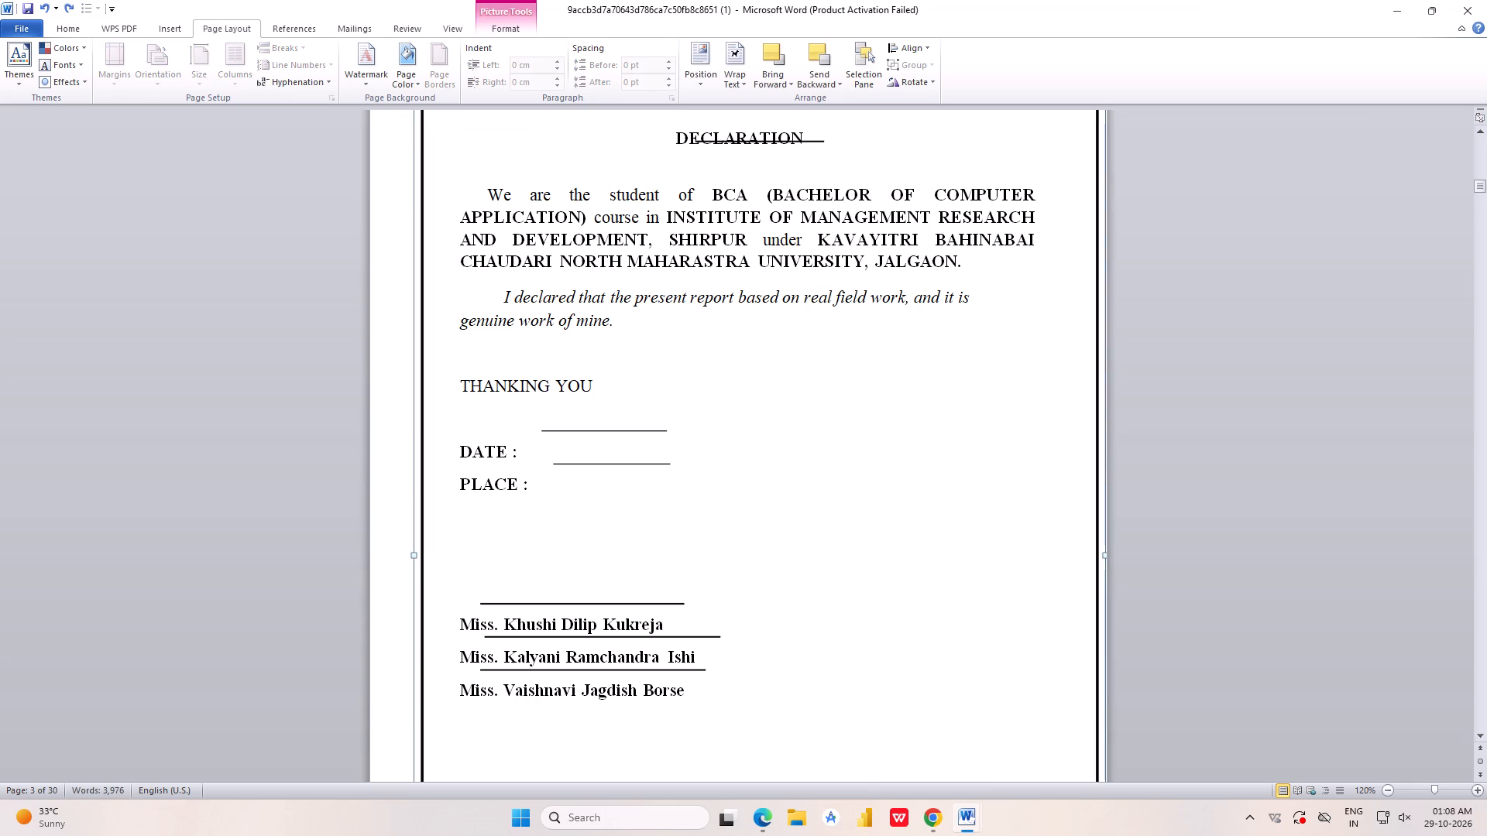
Move the DECLARATION page's border-and-lines picture down and slightly left so its signature lines sit below the three names.
scroll(861, 528, up, 1)
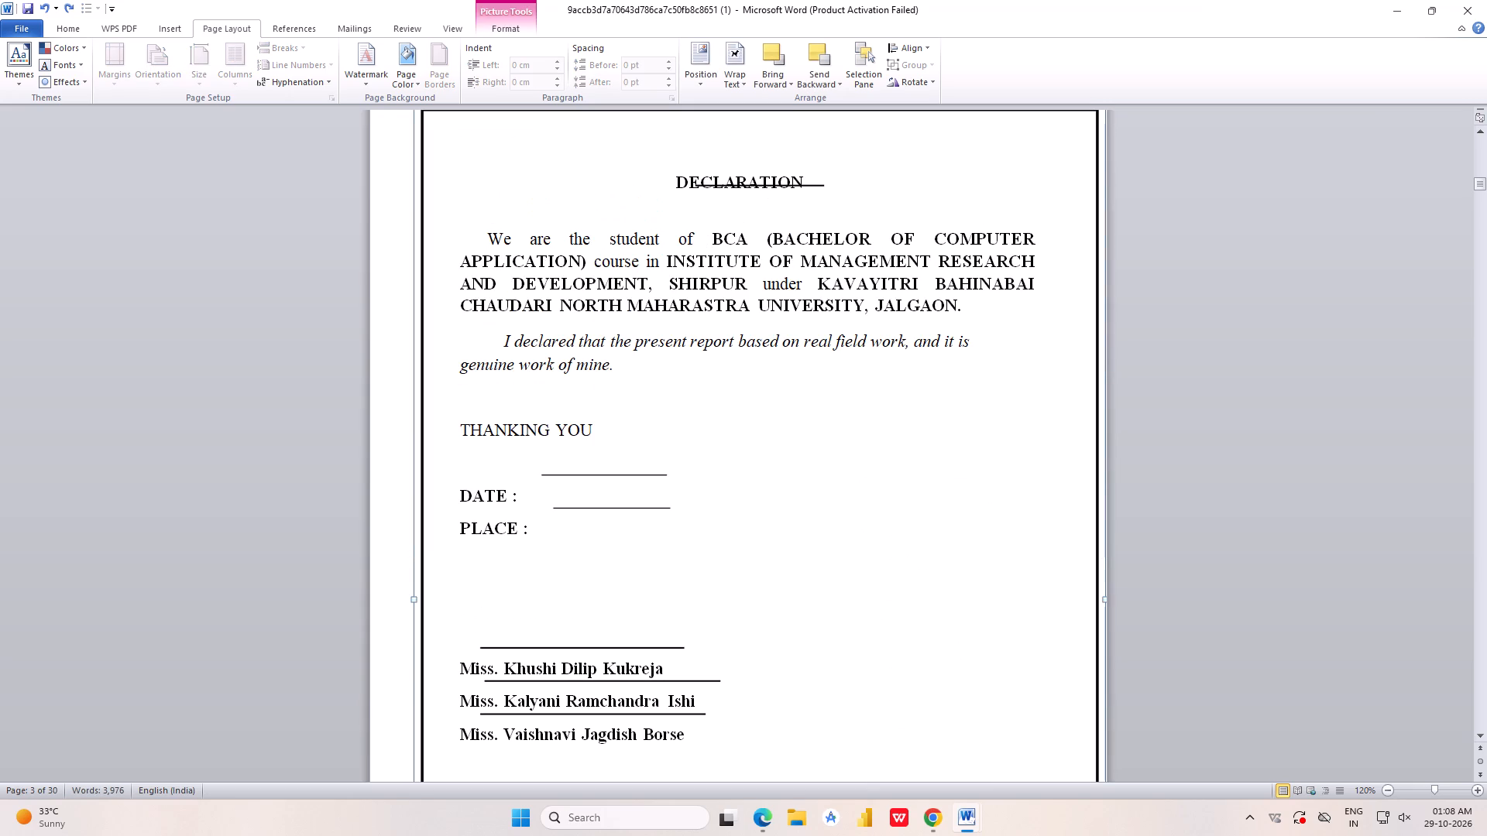
click(685, 655)
click(677, 649)
right_click(677, 649)
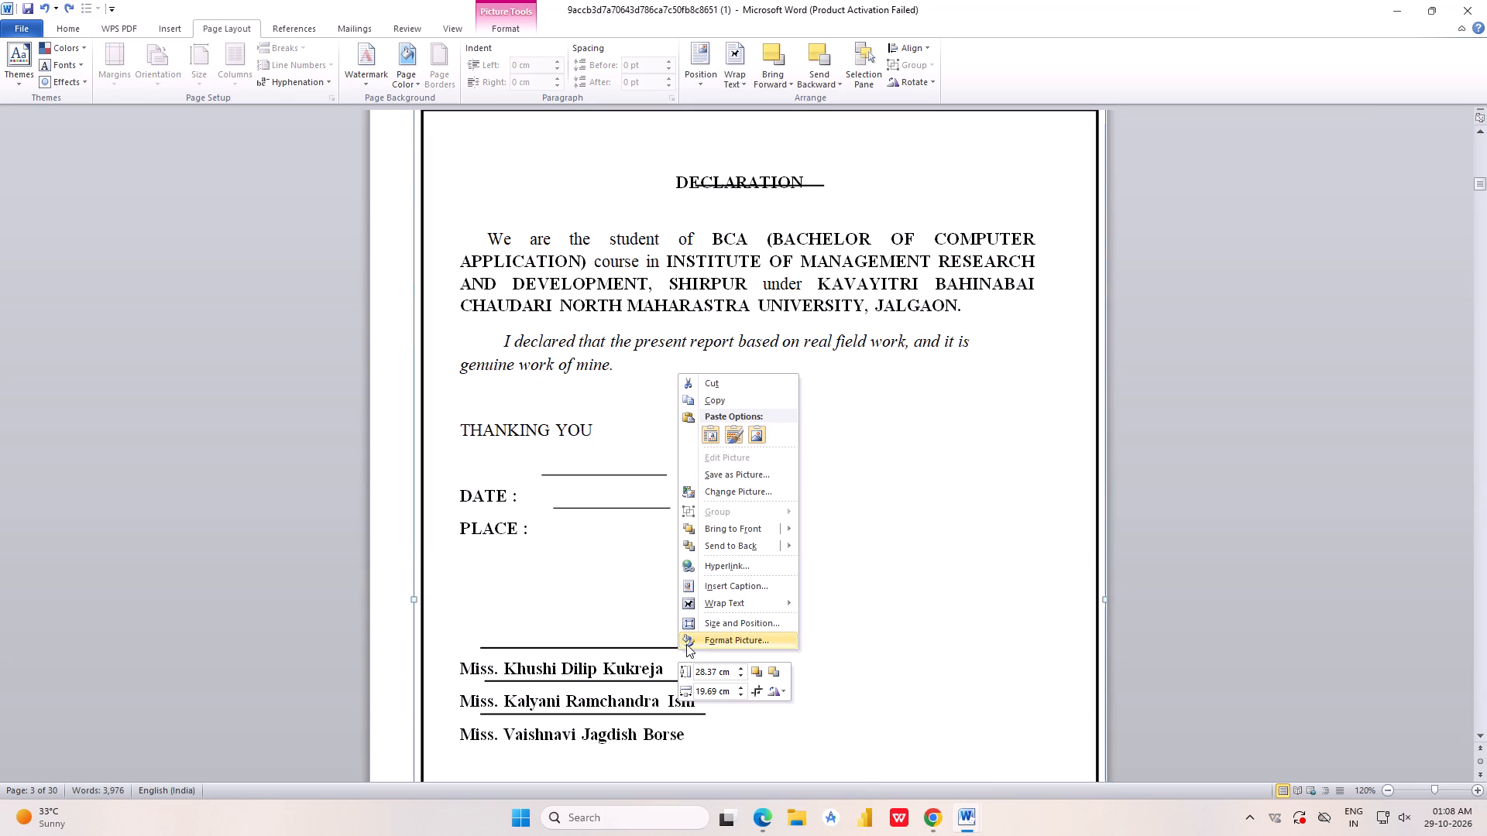
drag(650, 583, 623, 532)
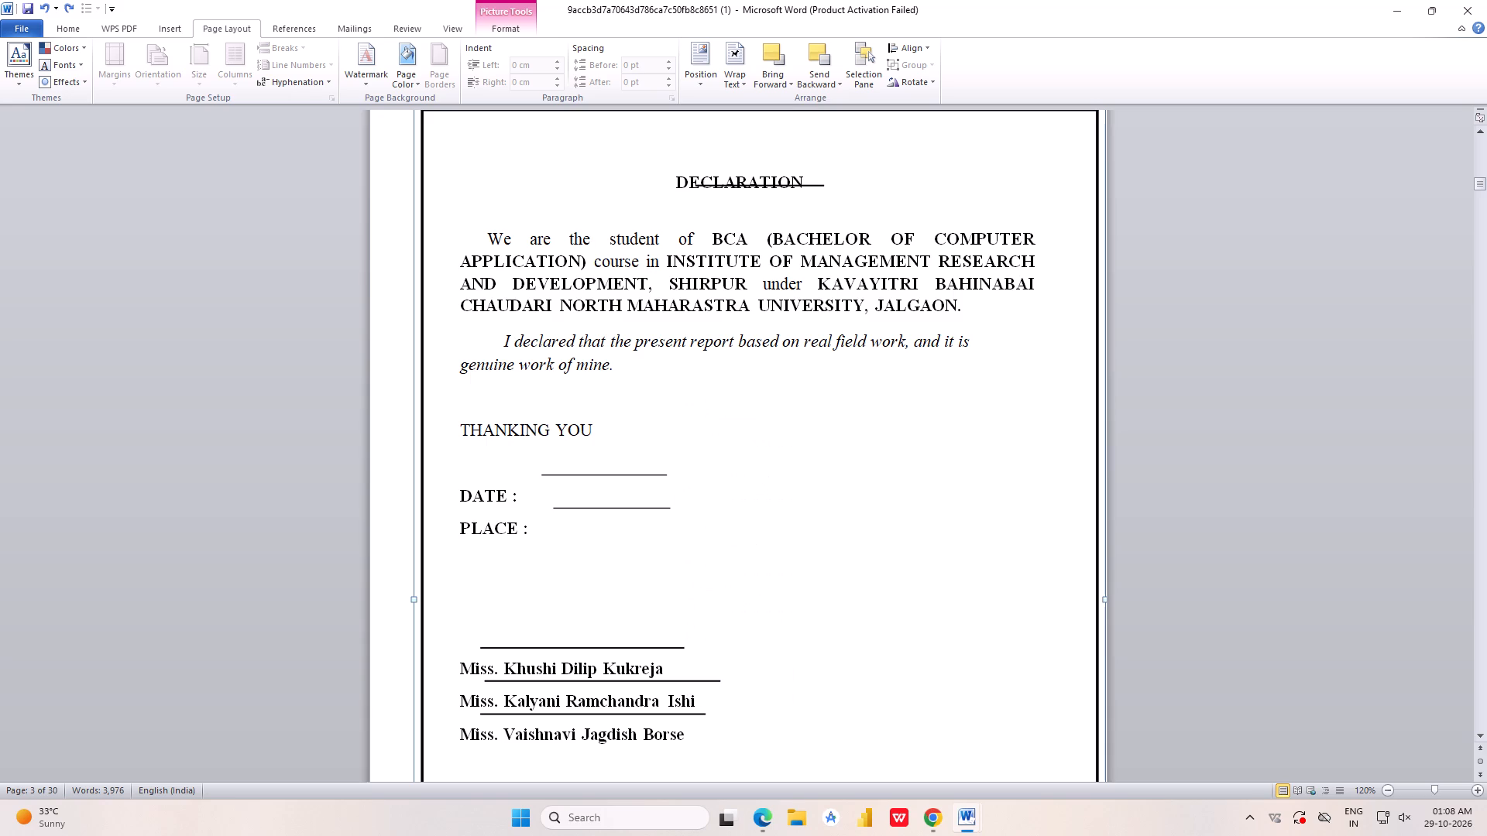
drag(416, 605, 410, 639)
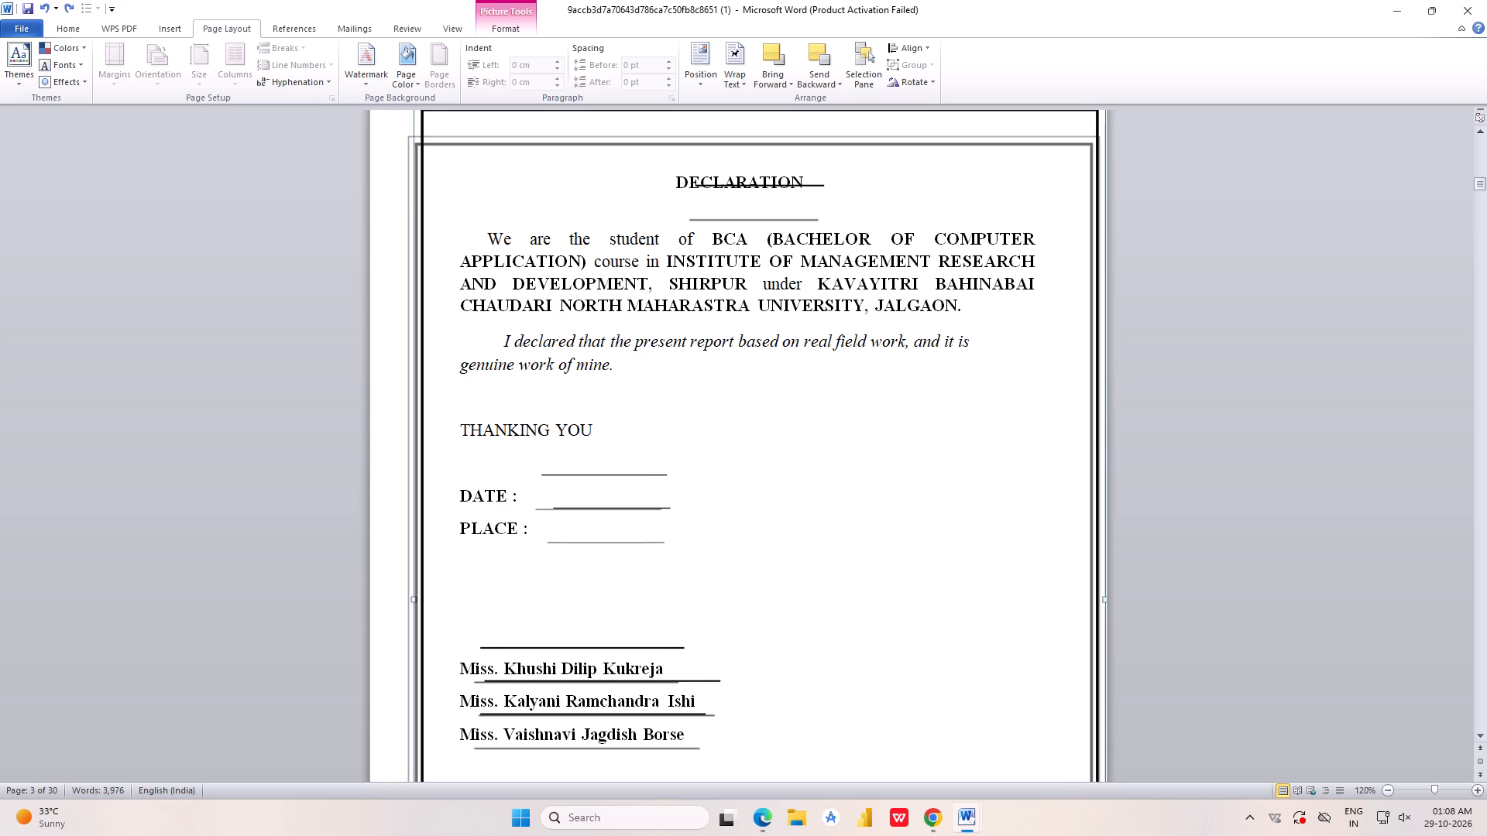
drag(410, 639, 407, 642)
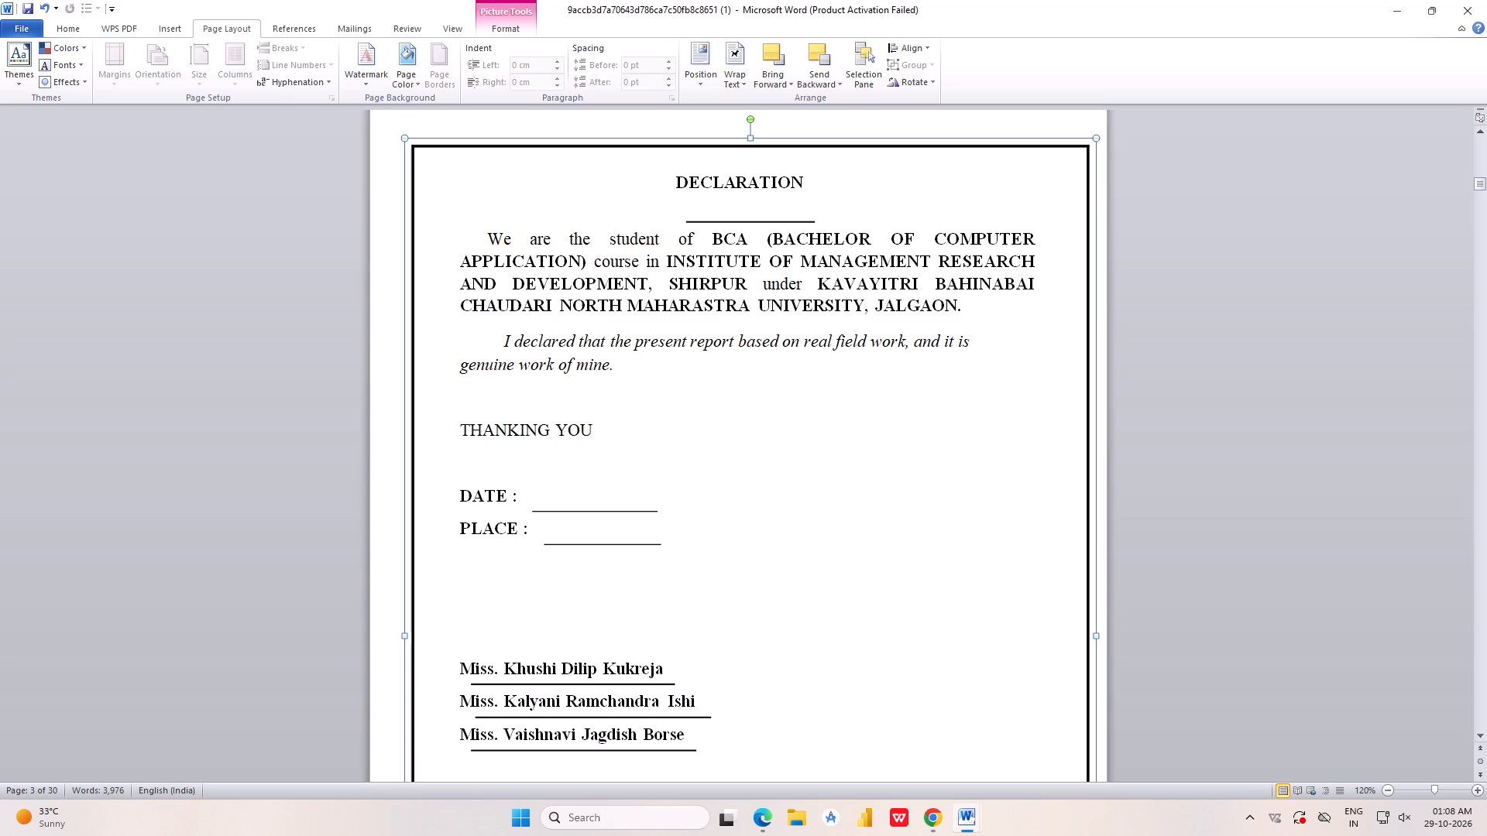
drag(413, 619, 402, 622)
drag(402, 622, 401, 622)
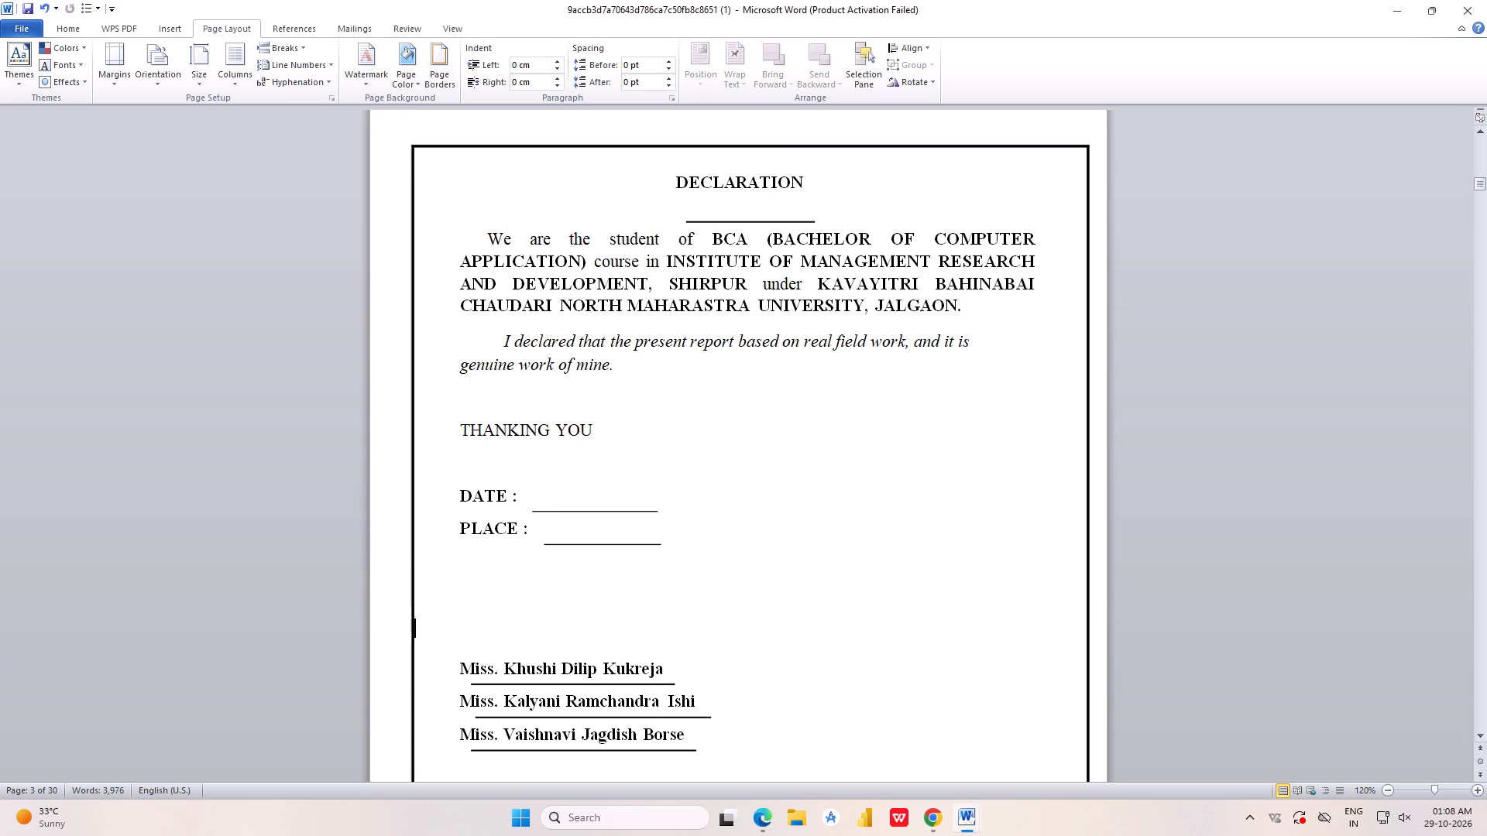
Shift the border-and-lines picture further left so its lines align with the three names and start beside DATE and PLACE.
click(414, 558)
click(492, 686)
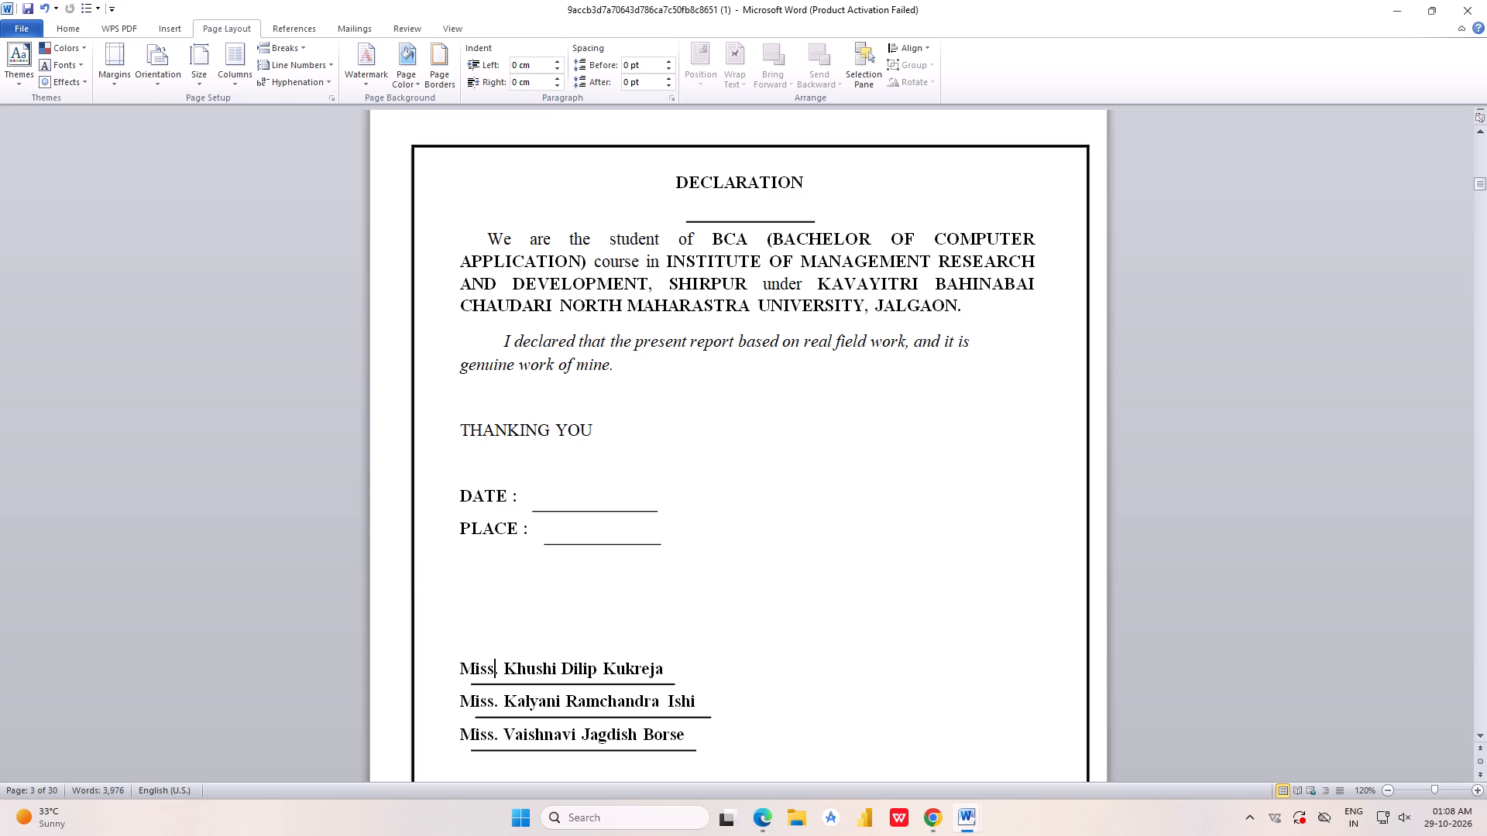
click(500, 685)
click(449, 482)
drag(449, 482, 431, 443)
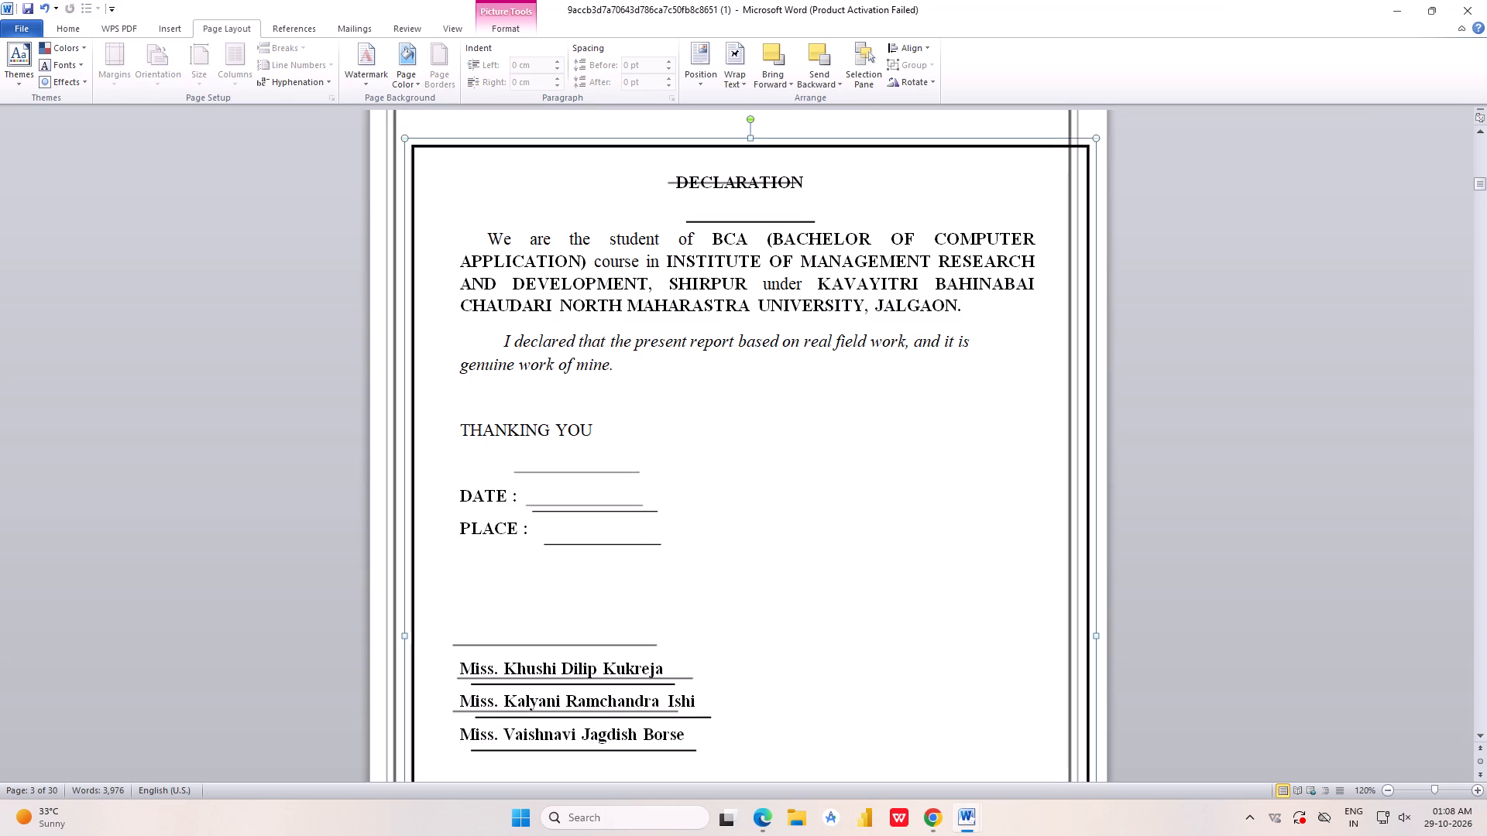
drag(431, 443, 432, 454)
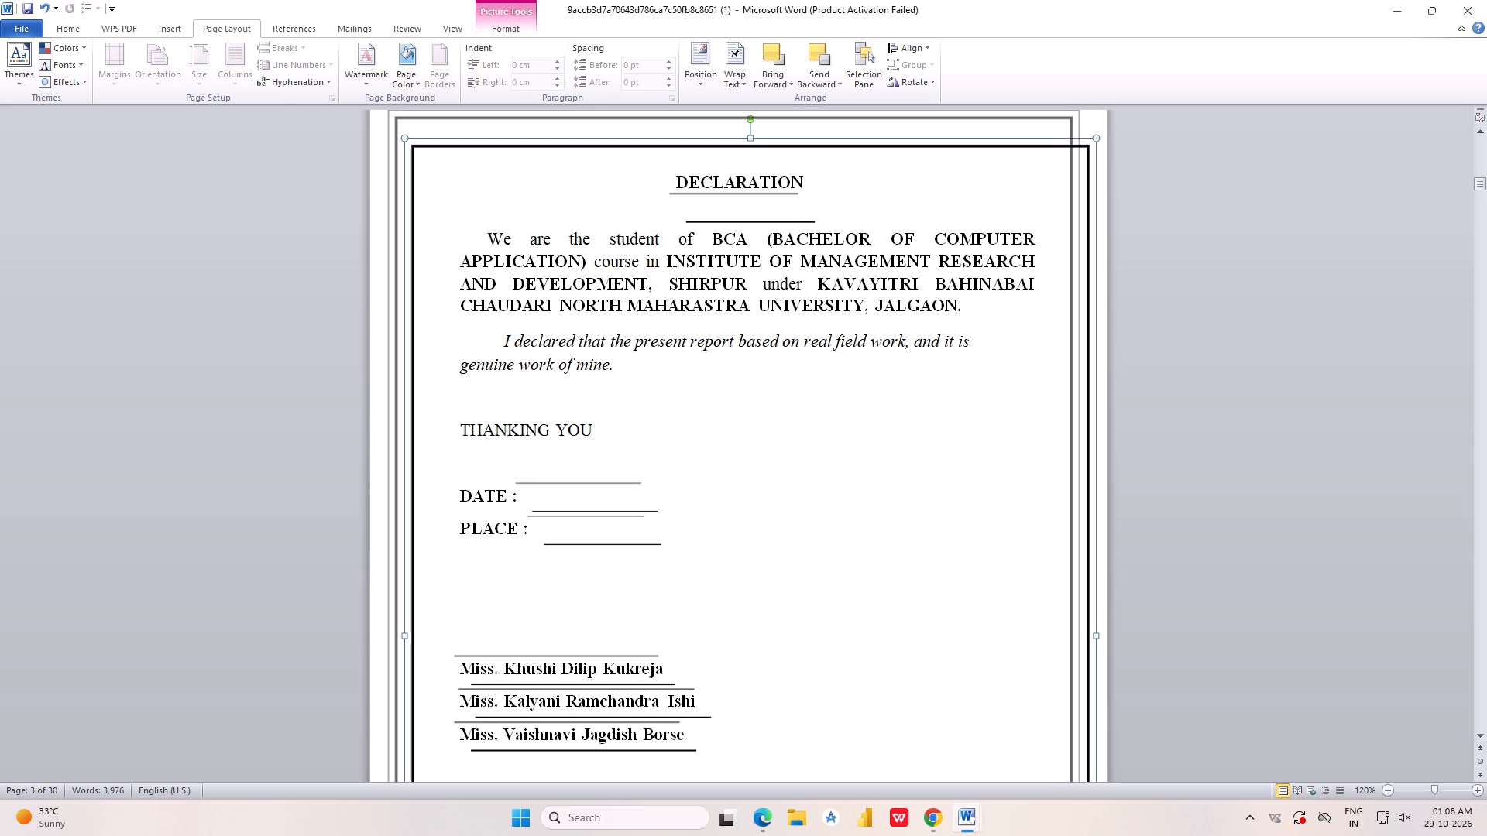
drag(432, 454, 441, 457)
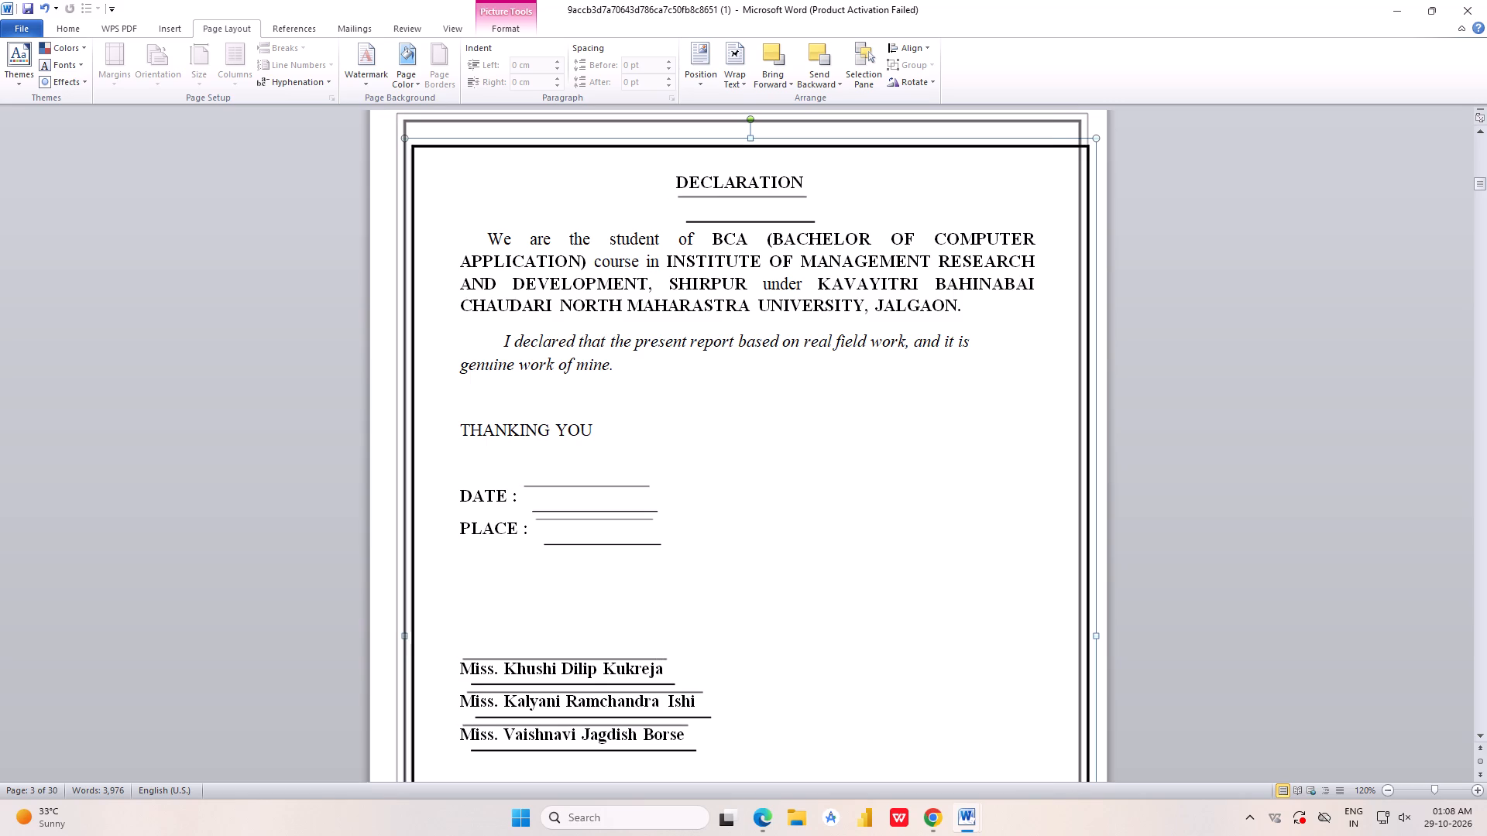
drag(441, 457, 442, 485)
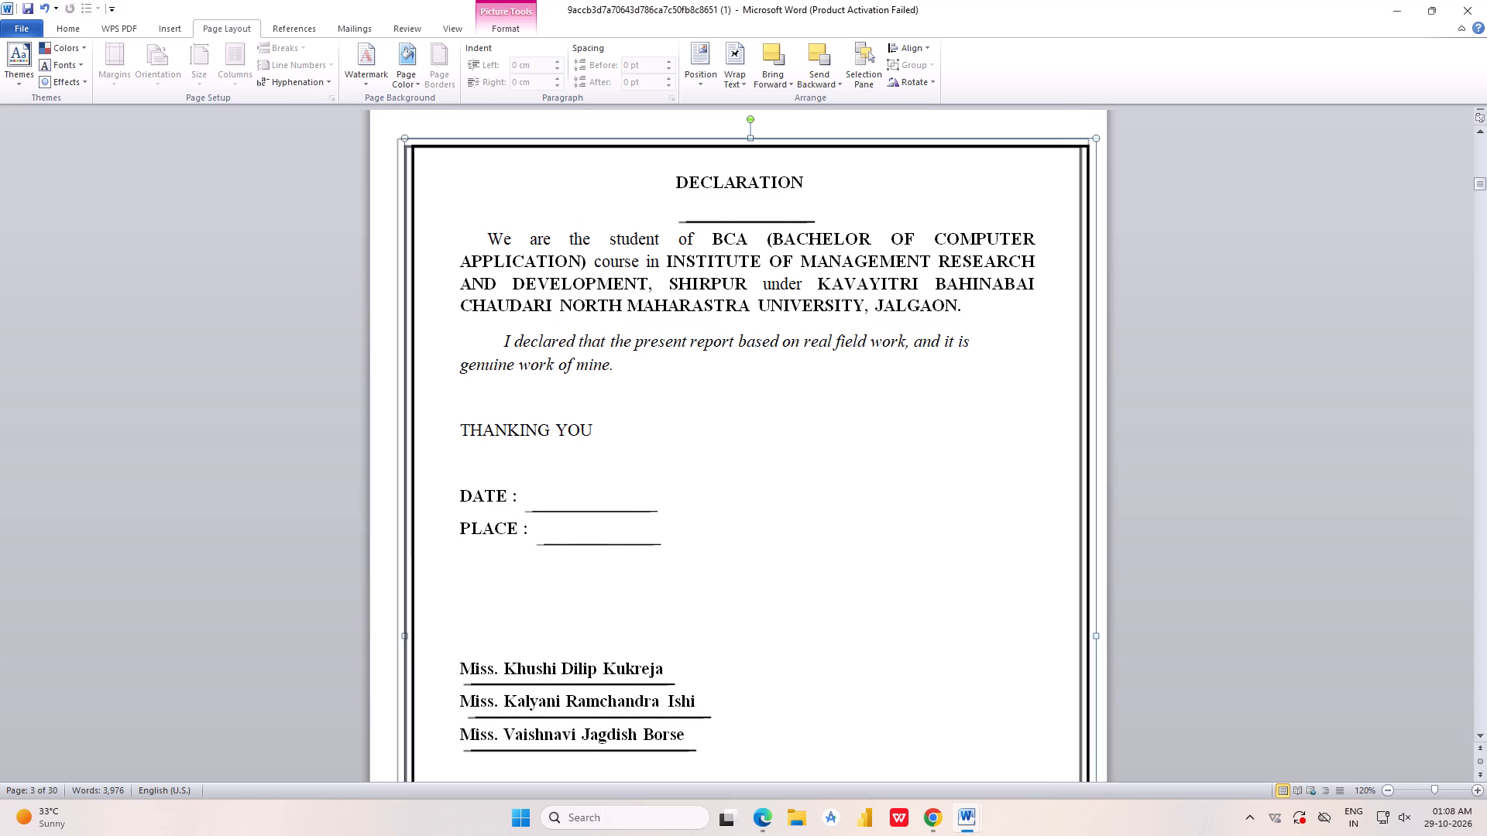
drag(442, 485, 437, 478)
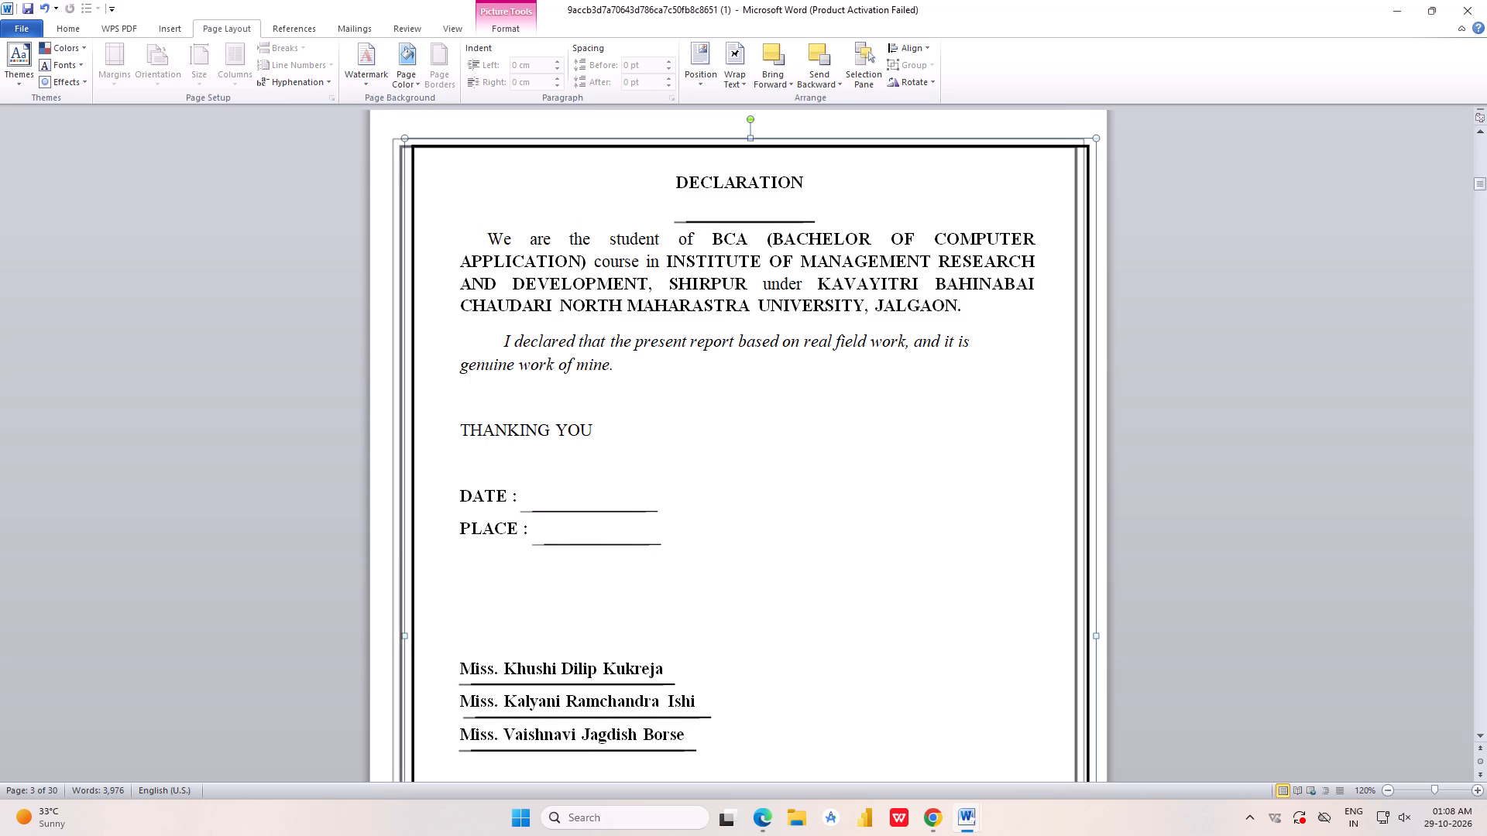
drag(437, 478, 435, 478)
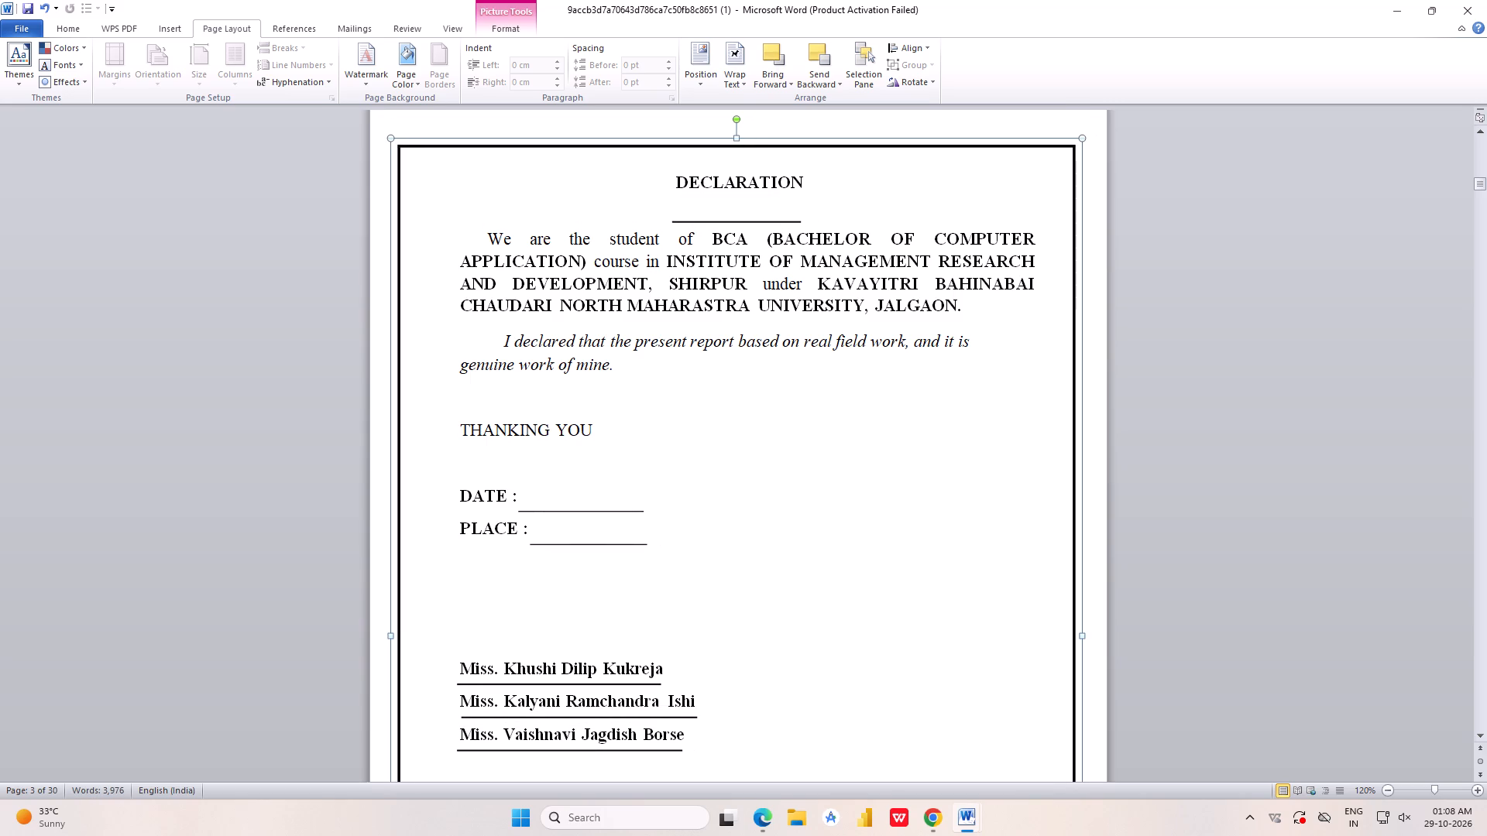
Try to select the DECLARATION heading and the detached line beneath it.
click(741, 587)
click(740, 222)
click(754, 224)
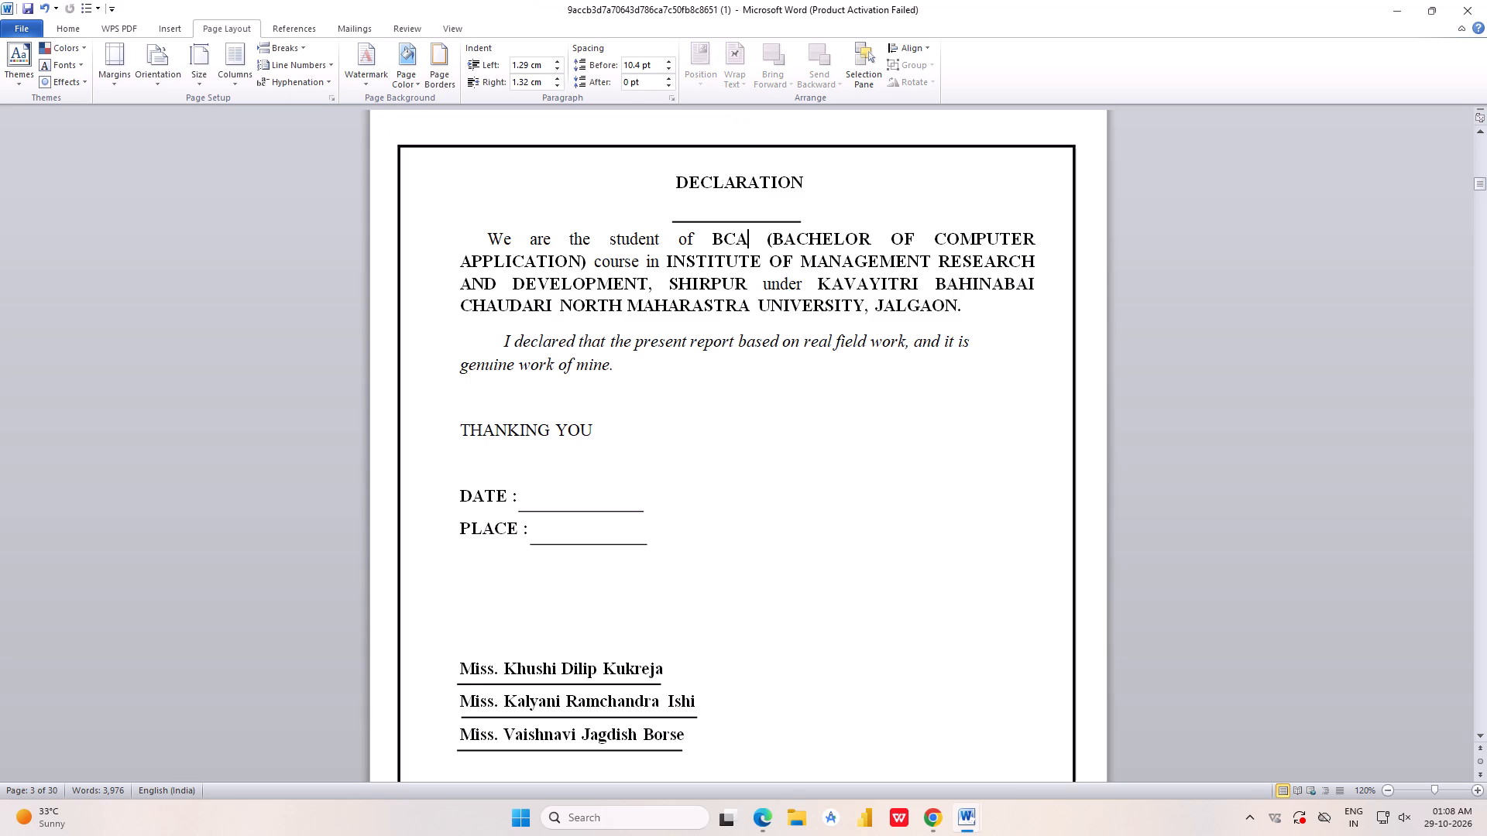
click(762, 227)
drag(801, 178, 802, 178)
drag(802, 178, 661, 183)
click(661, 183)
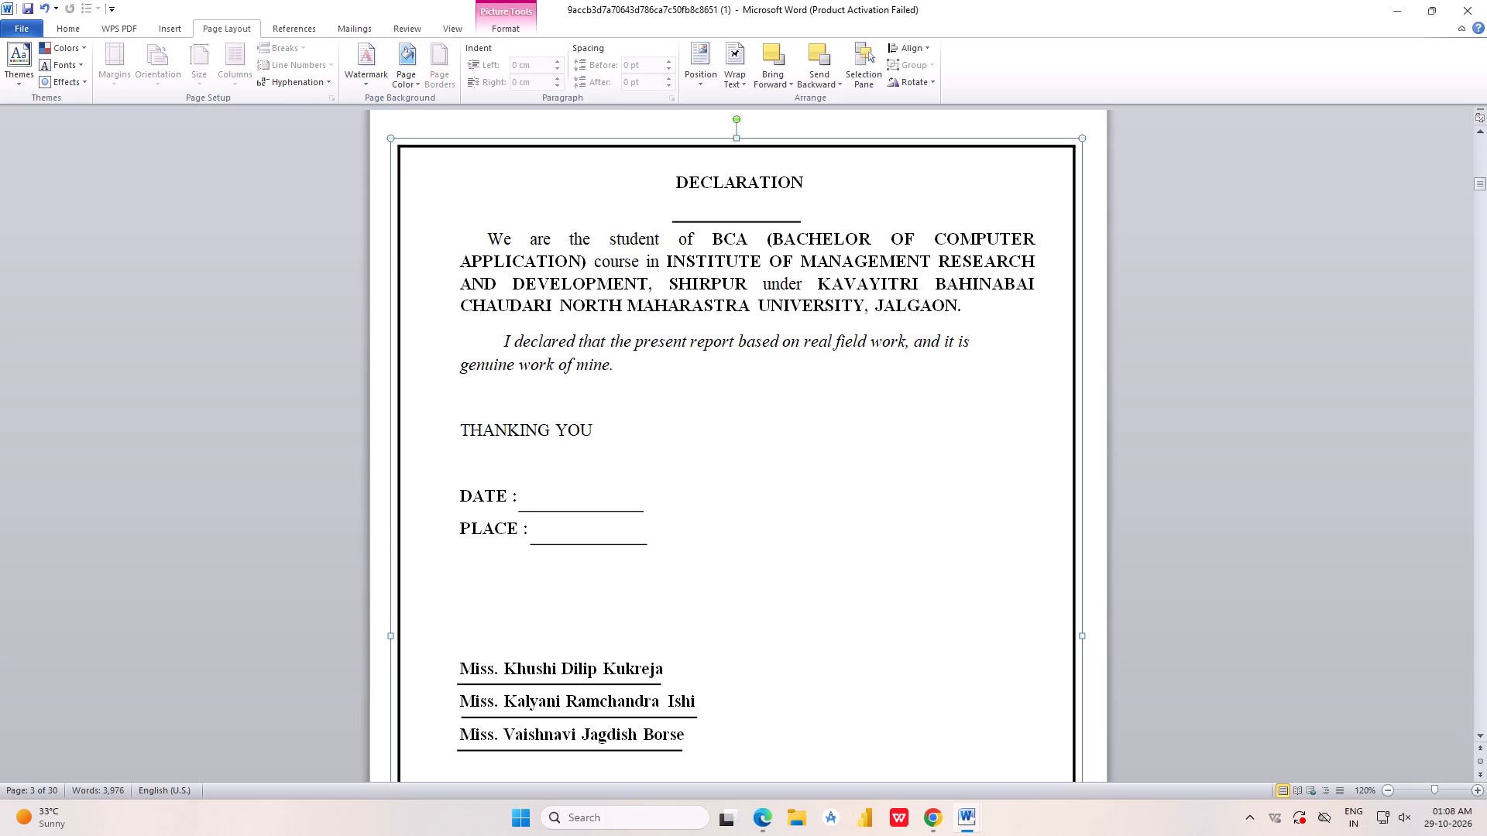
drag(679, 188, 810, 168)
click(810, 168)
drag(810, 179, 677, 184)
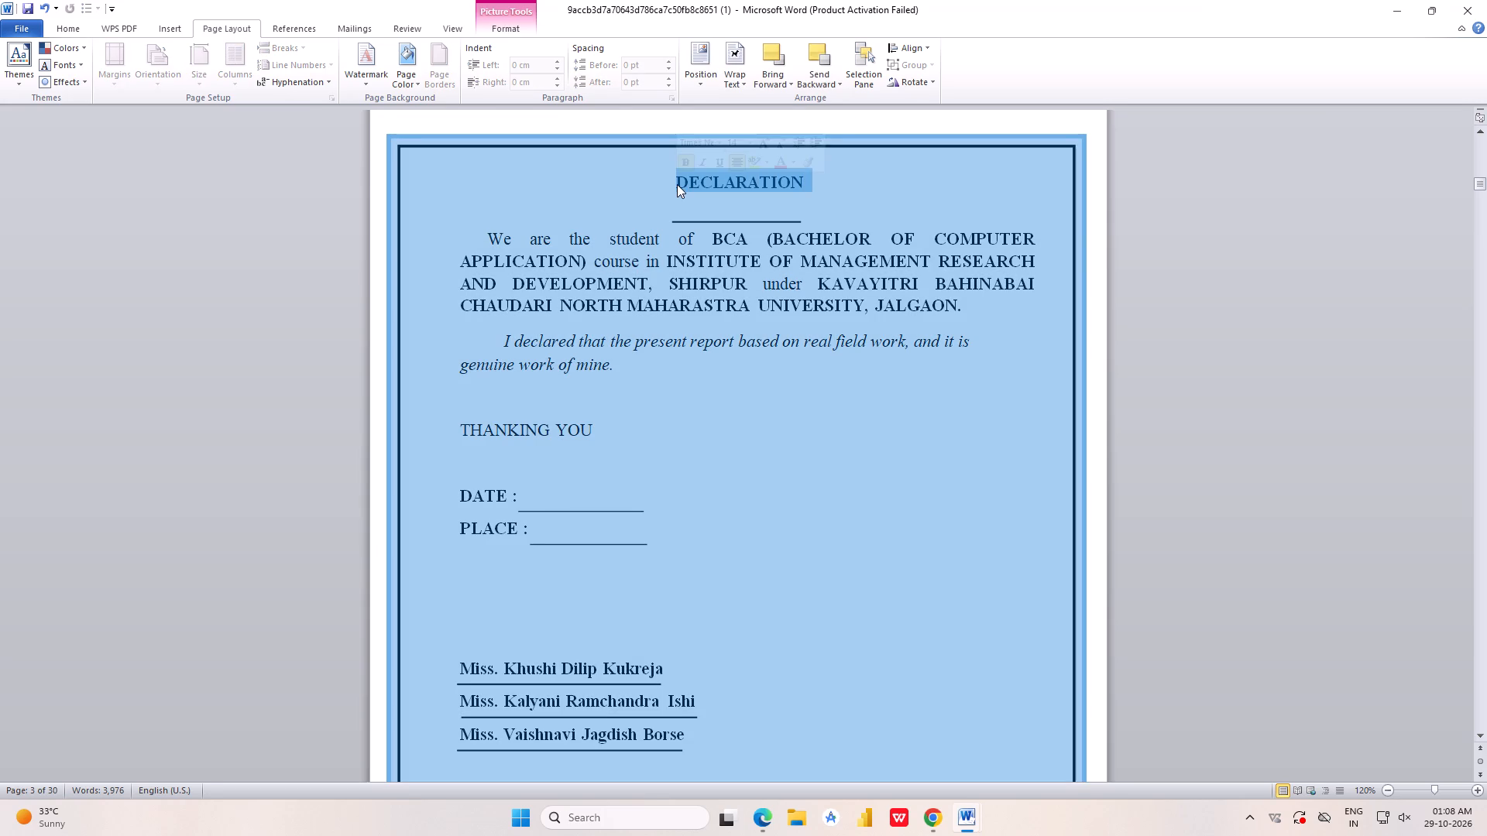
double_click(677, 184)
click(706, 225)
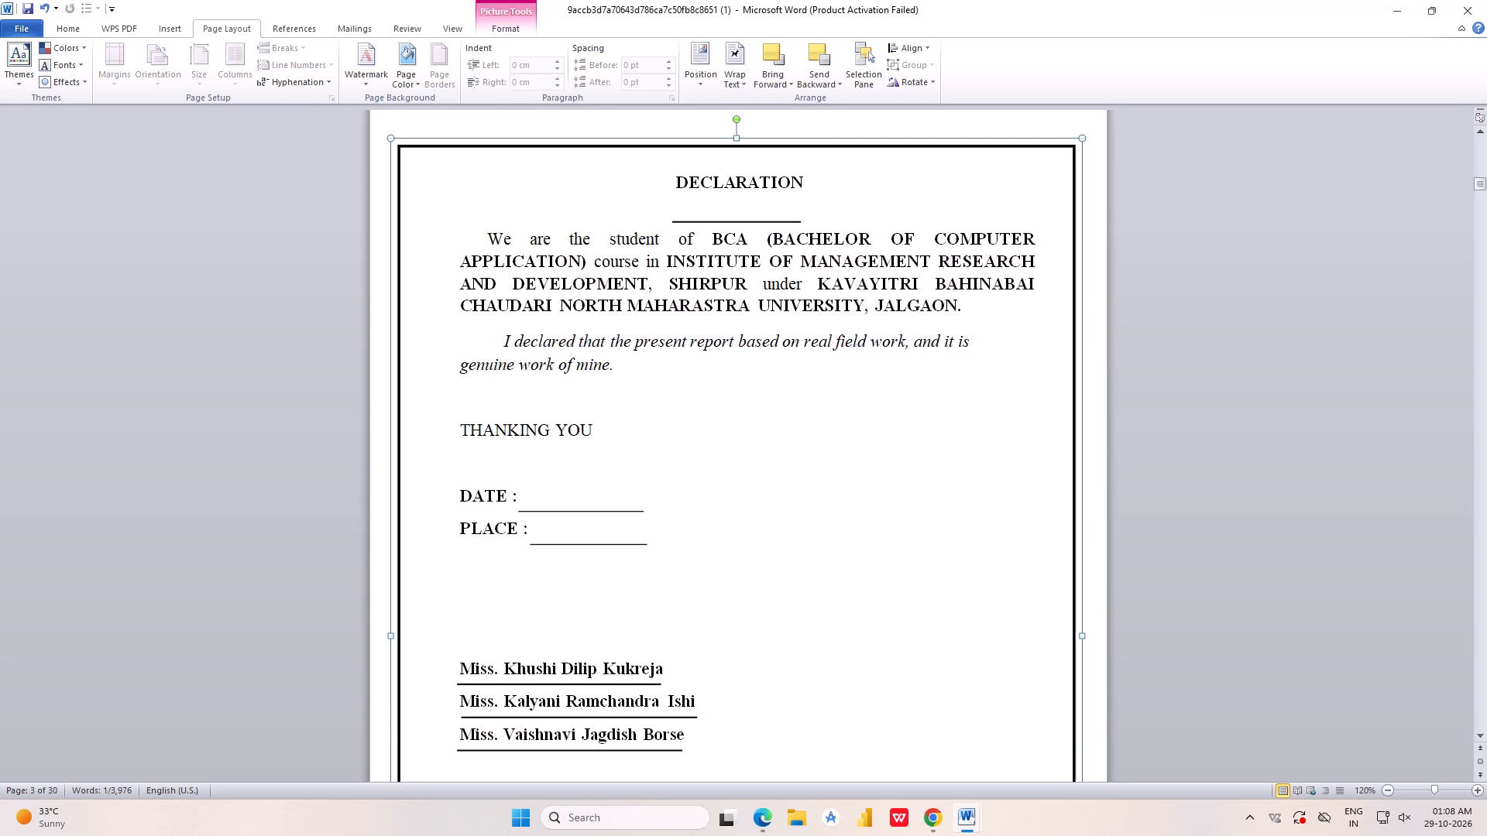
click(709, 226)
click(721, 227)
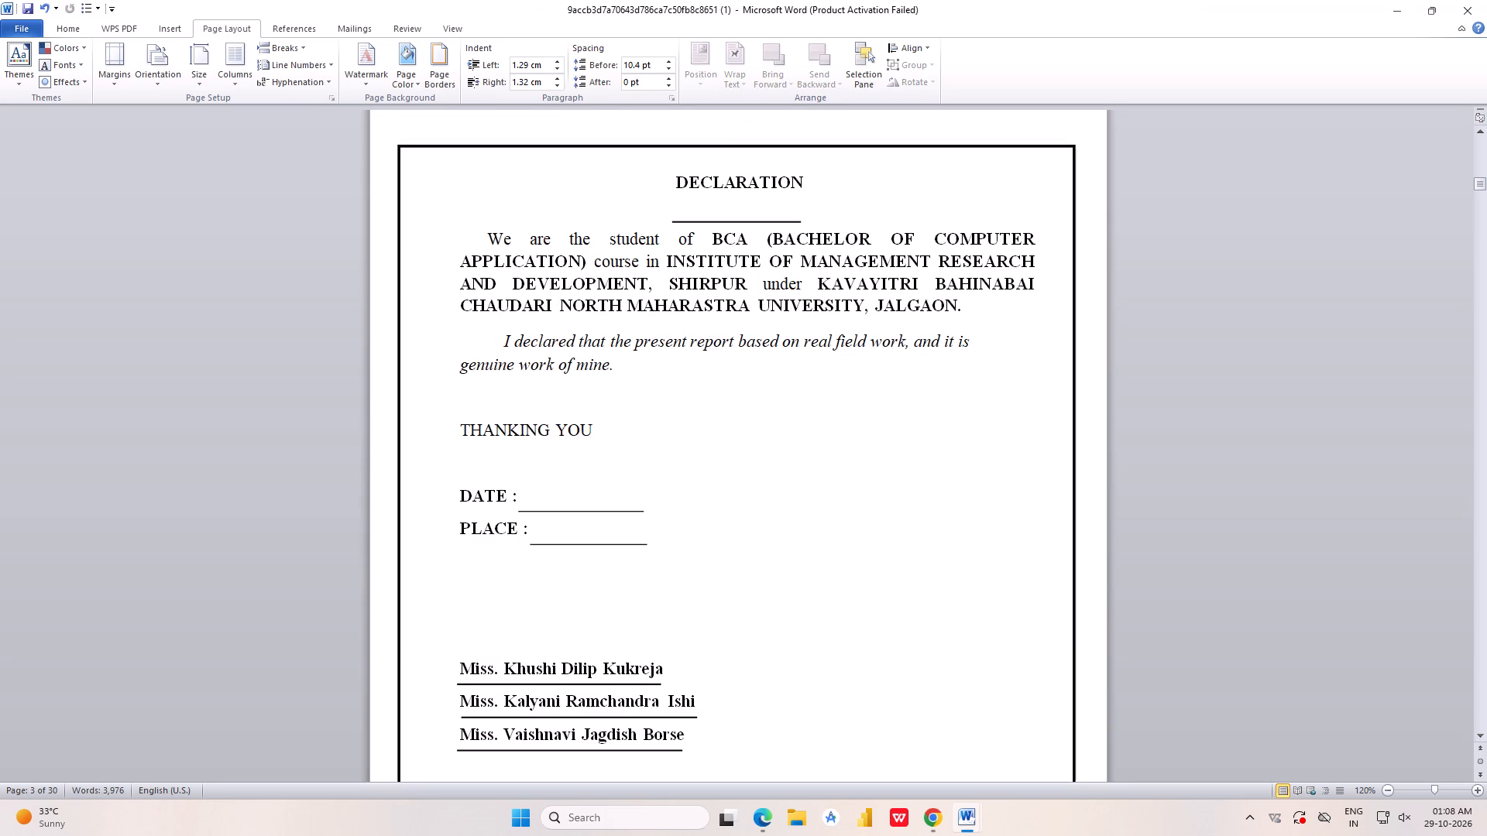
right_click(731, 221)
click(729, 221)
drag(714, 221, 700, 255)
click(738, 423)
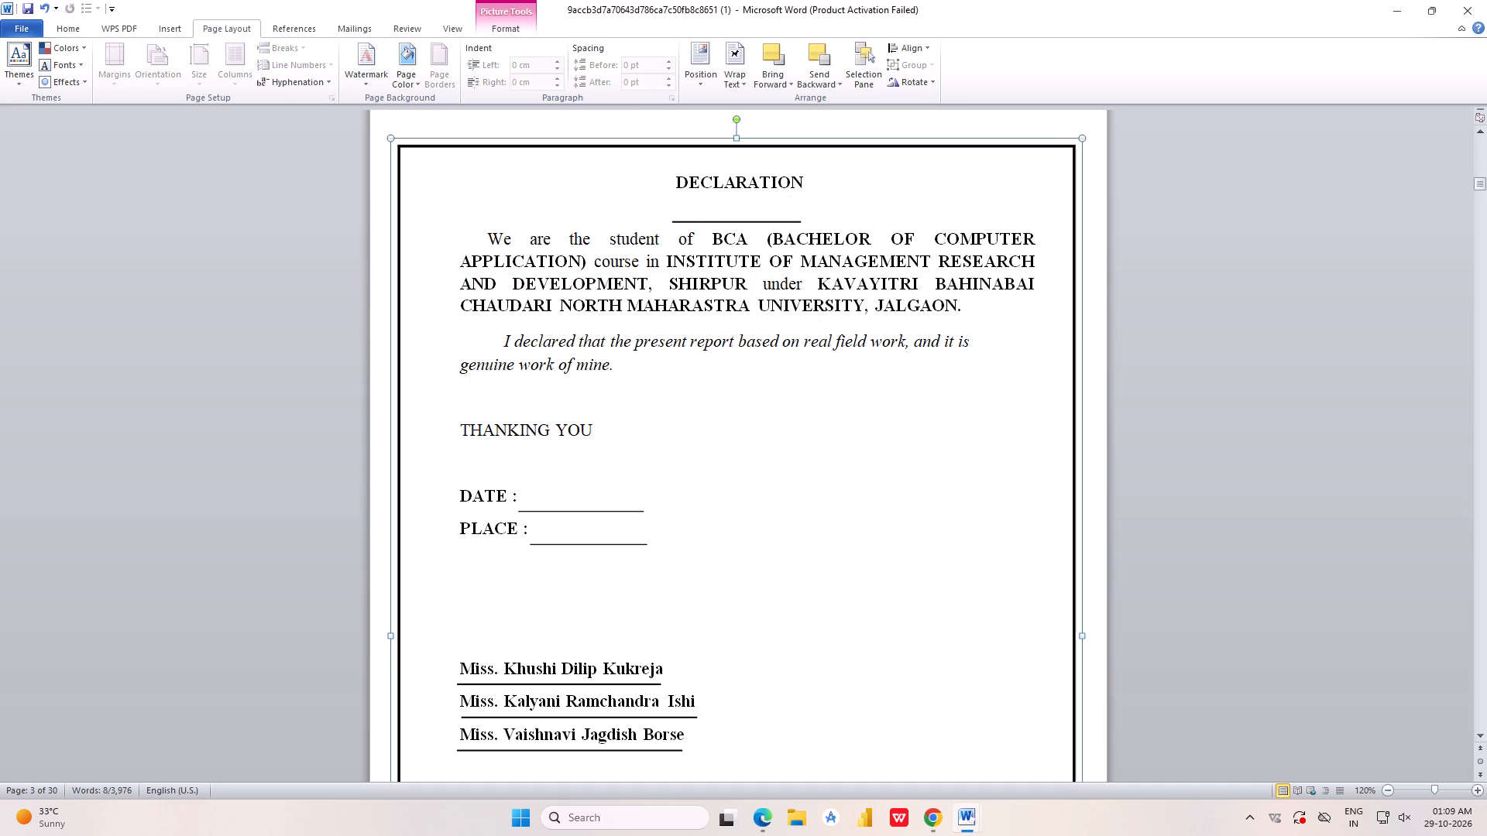
Underline the DECLARATION heading text.
drag(679, 182, 797, 179)
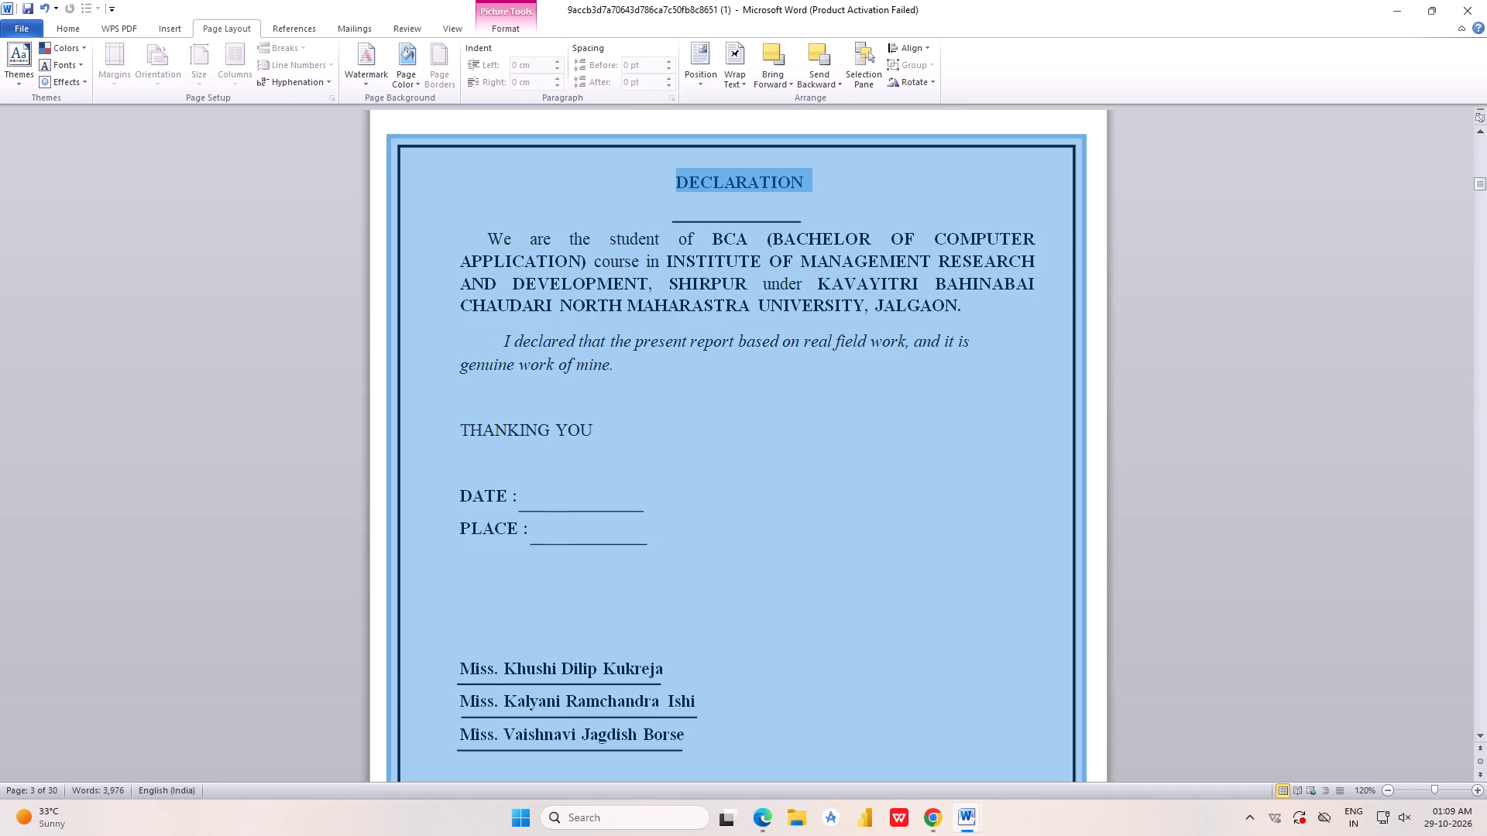
drag(797, 179, 802, 177)
click(802, 177)
drag(802, 177, 754, 194)
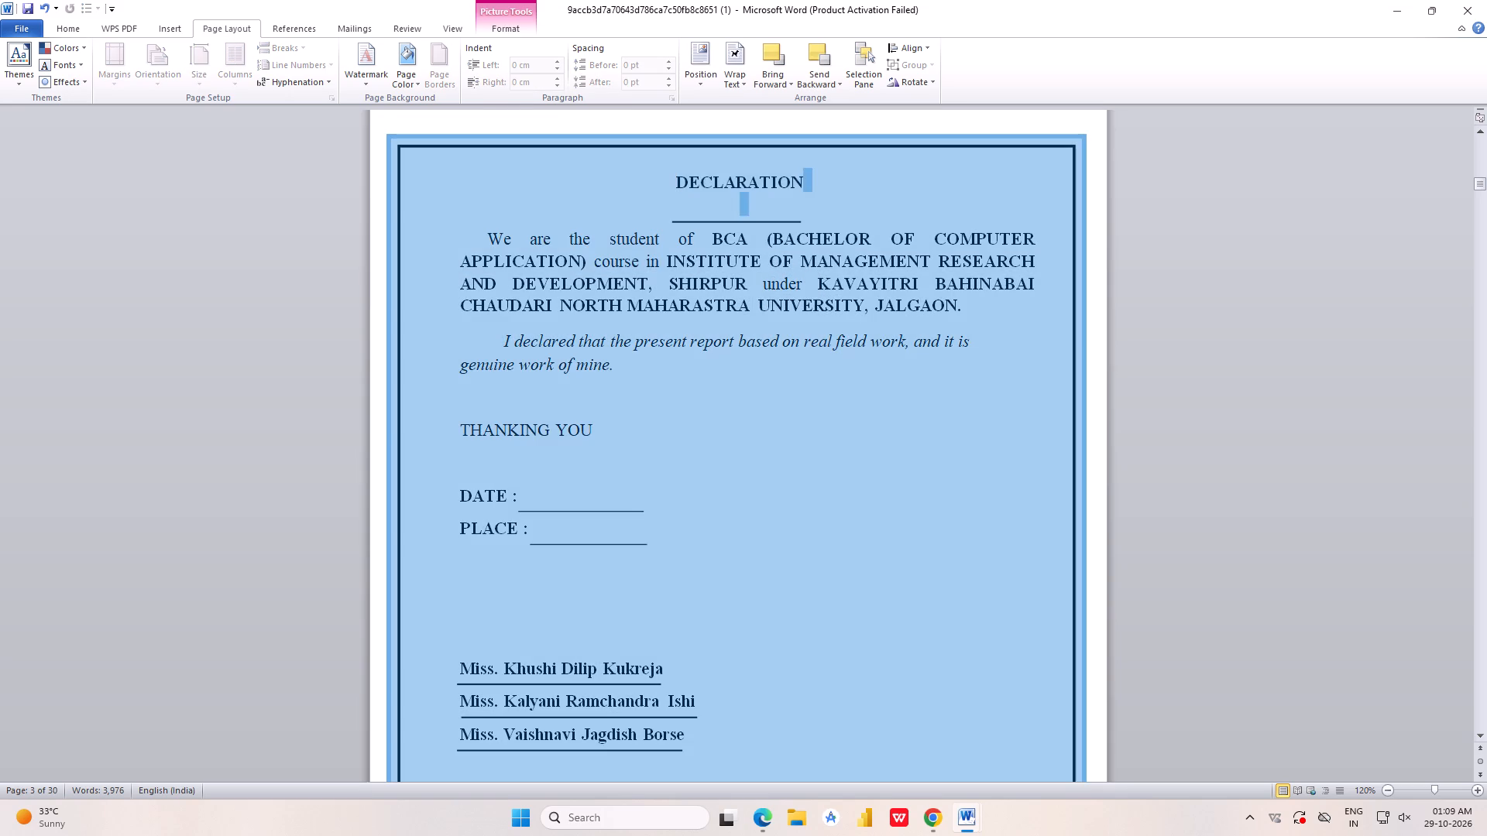
drag(754, 194, 712, 180)
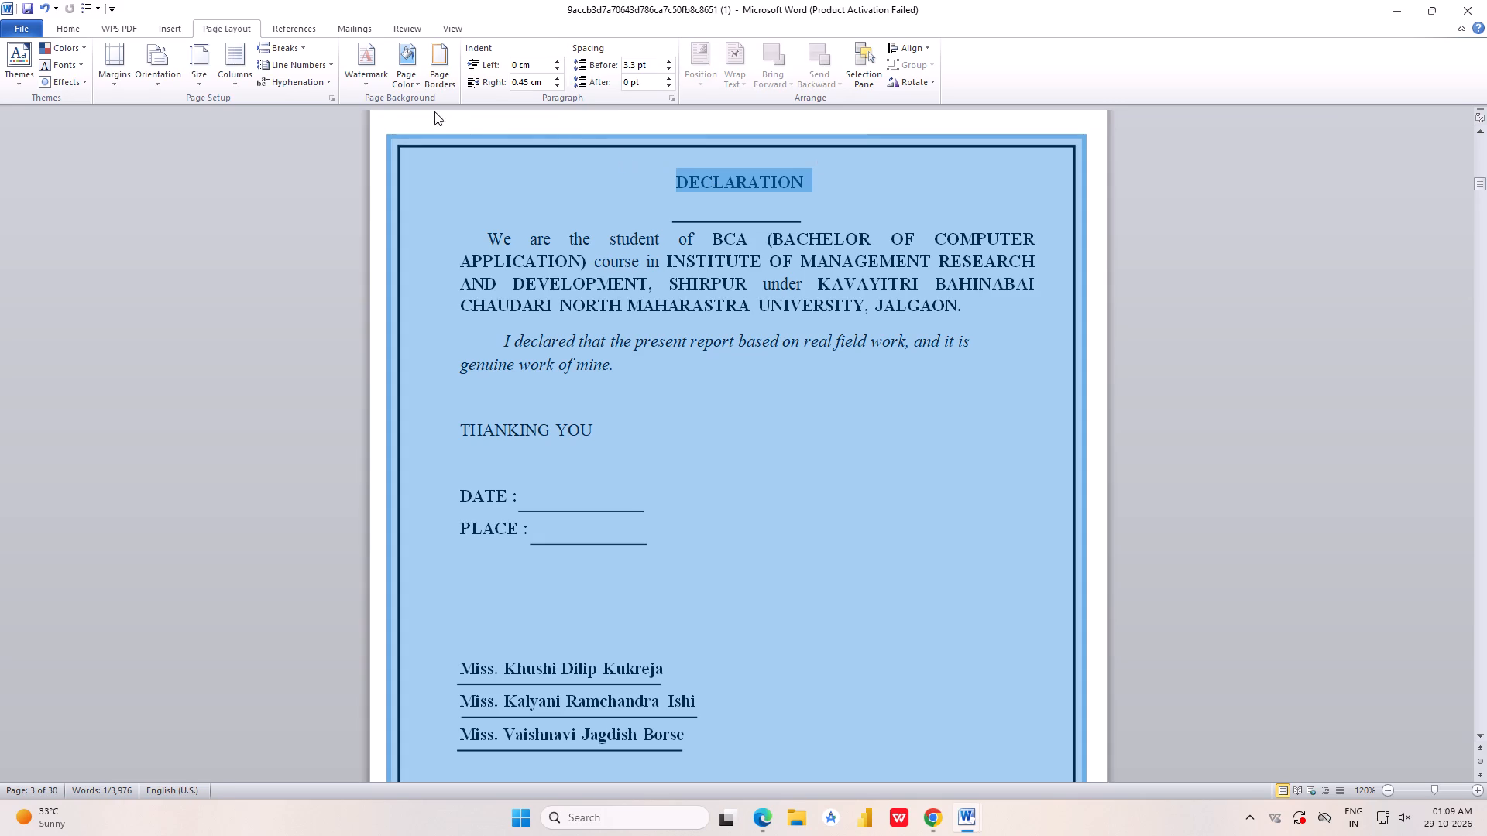
click(70, 28)
click(170, 74)
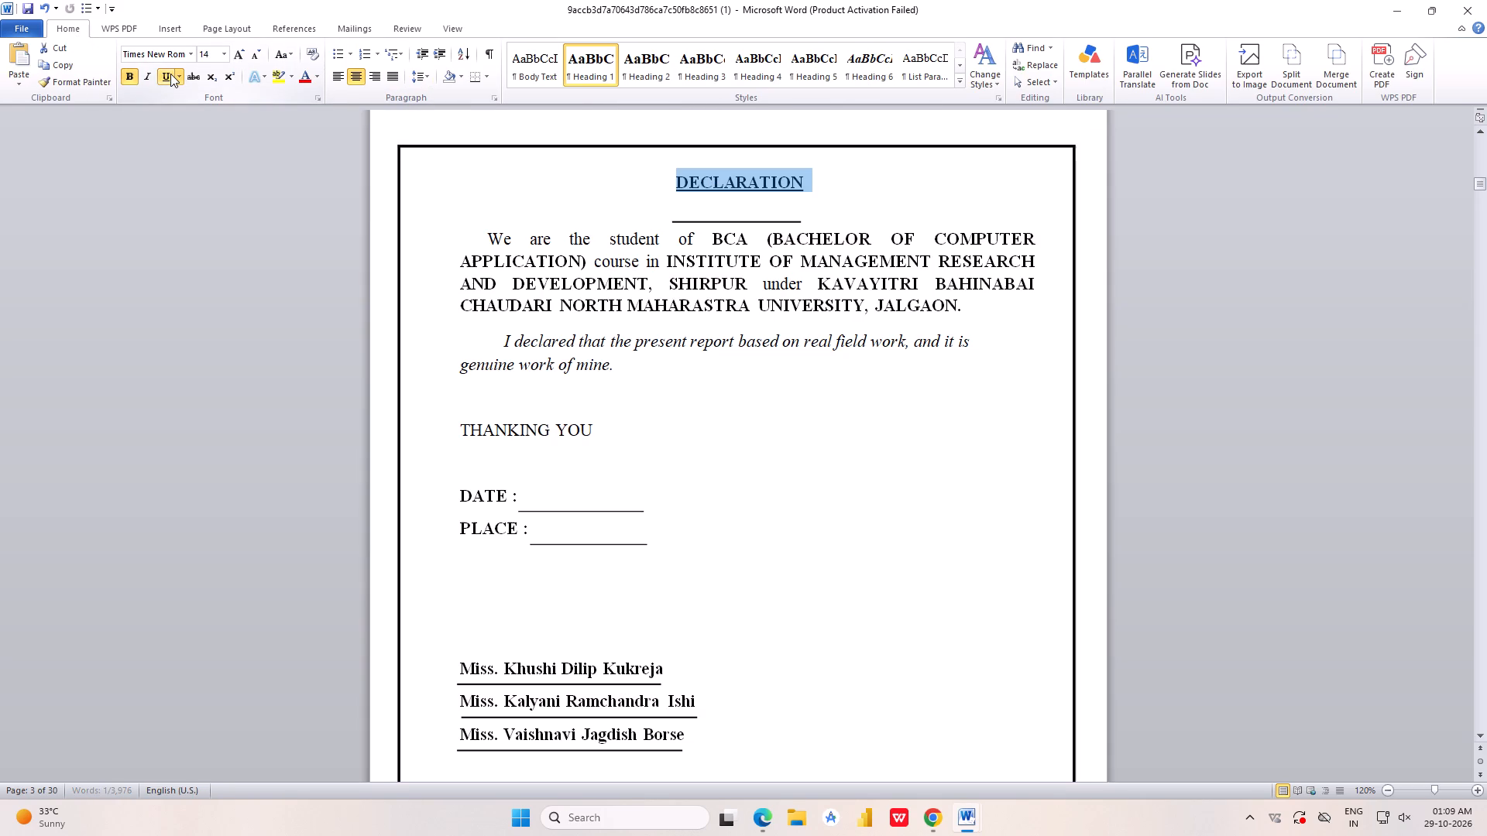
click(511, 219)
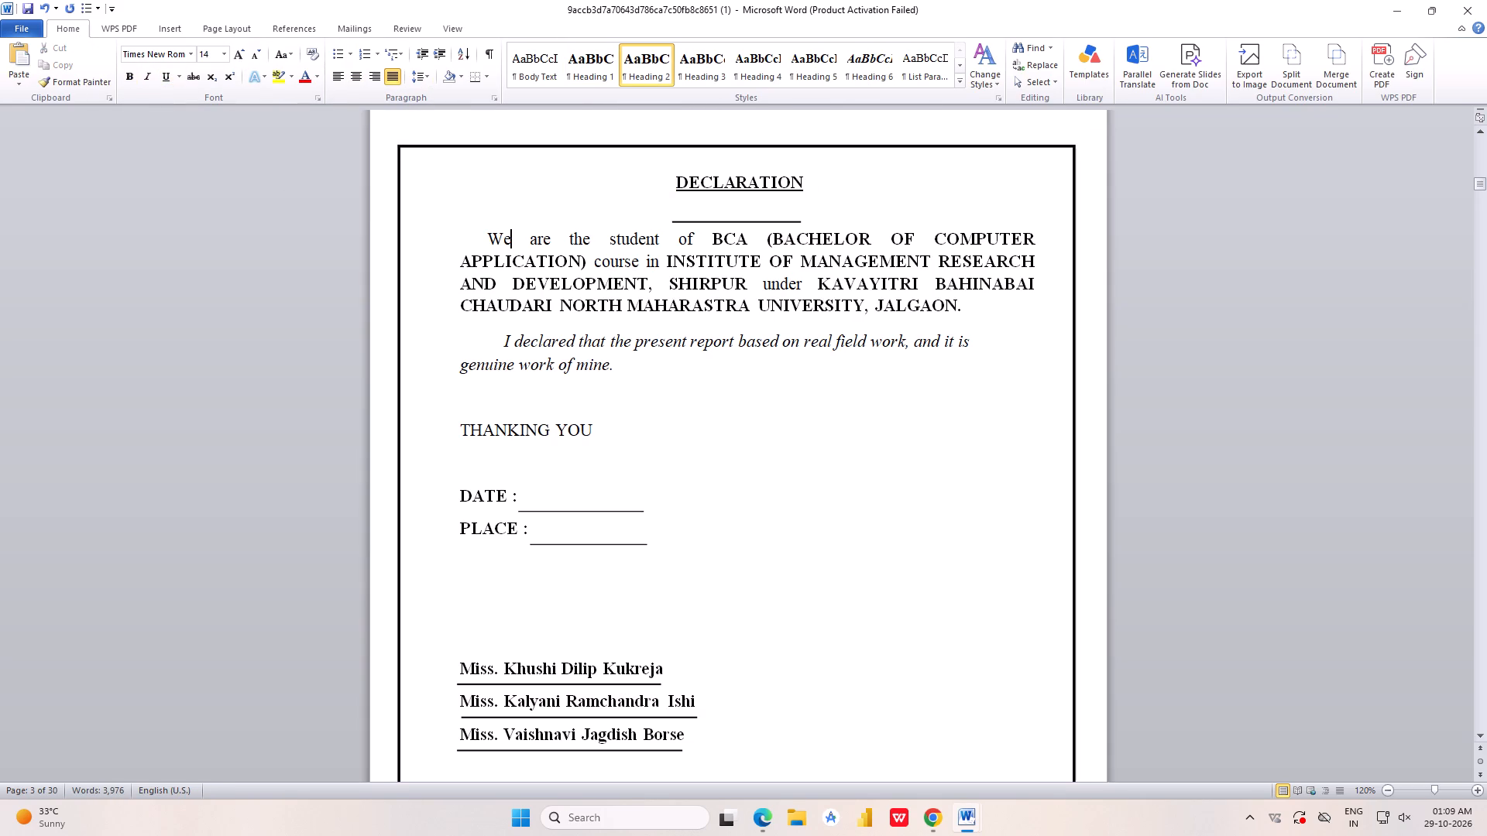
Review the rest of the DECLARATION page and the following pages through INTRODUCTION for remaining layout problems.
scroll(773, 353, down, 4)
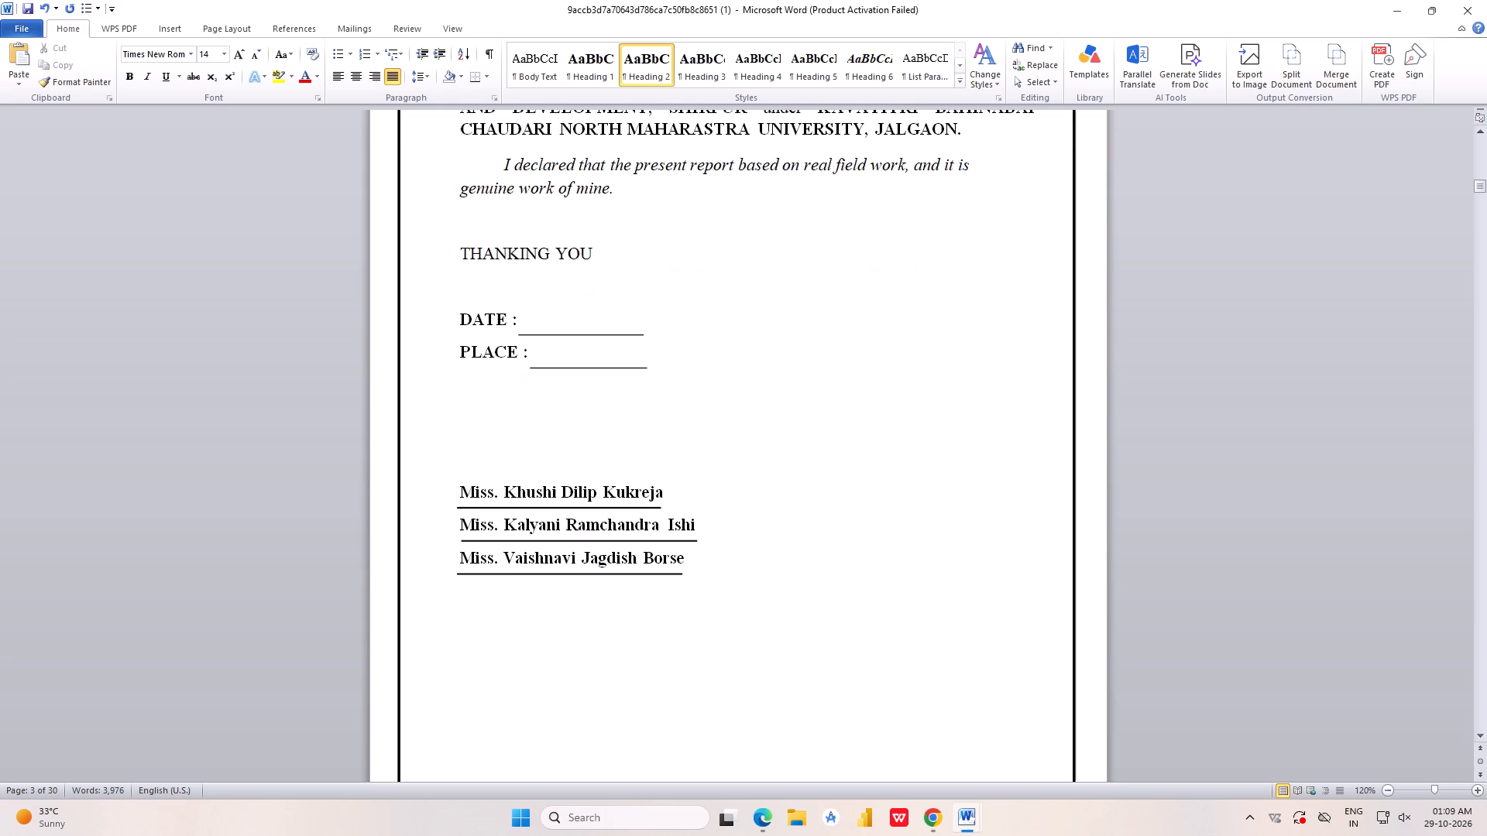
scroll(773, 353, down, 20)
scroll(773, 353, down, 15)
scroll(773, 353, down, 6)
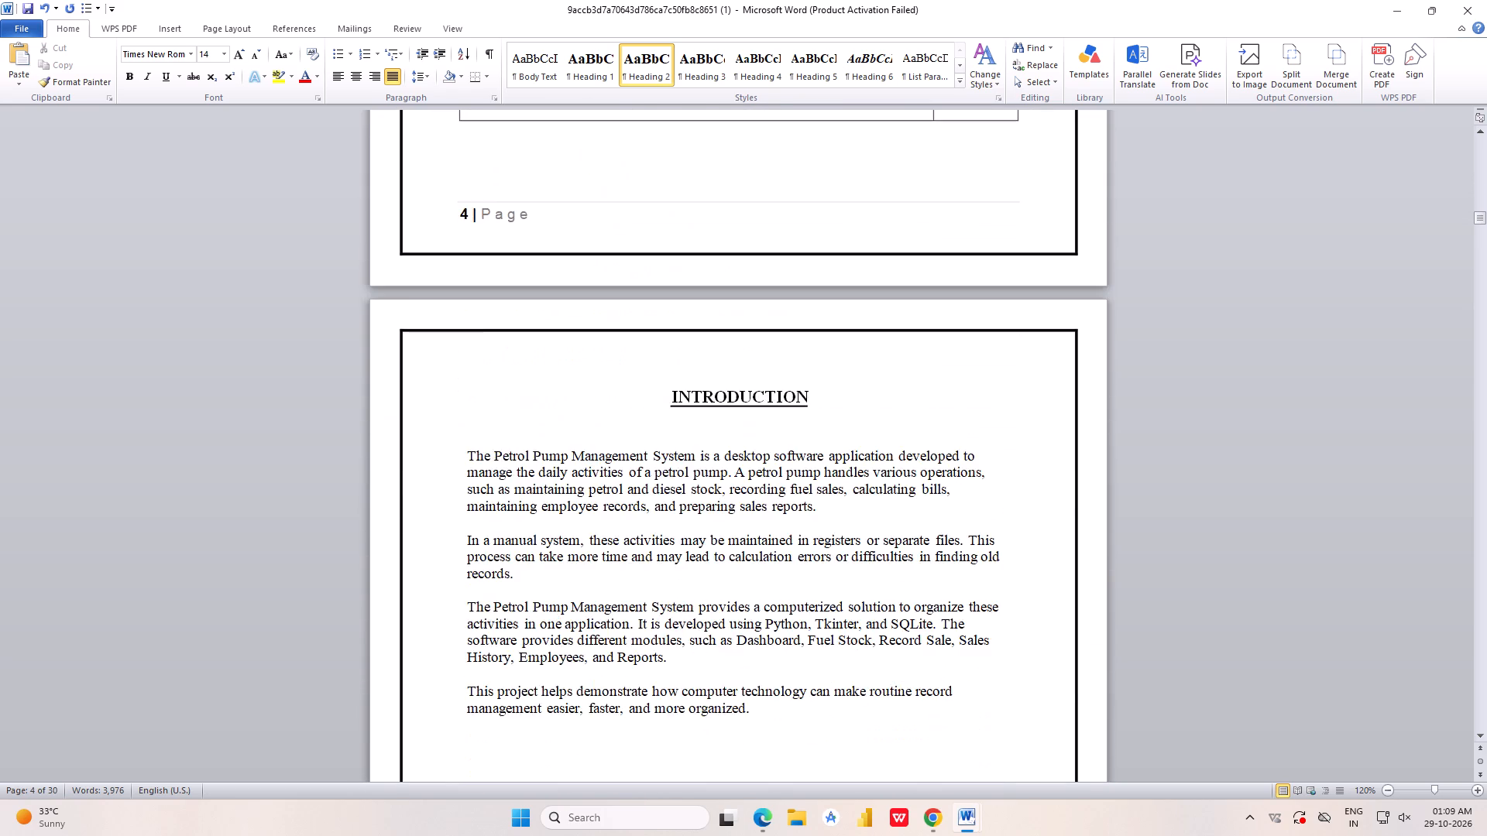
scroll(773, 353, down, 3)
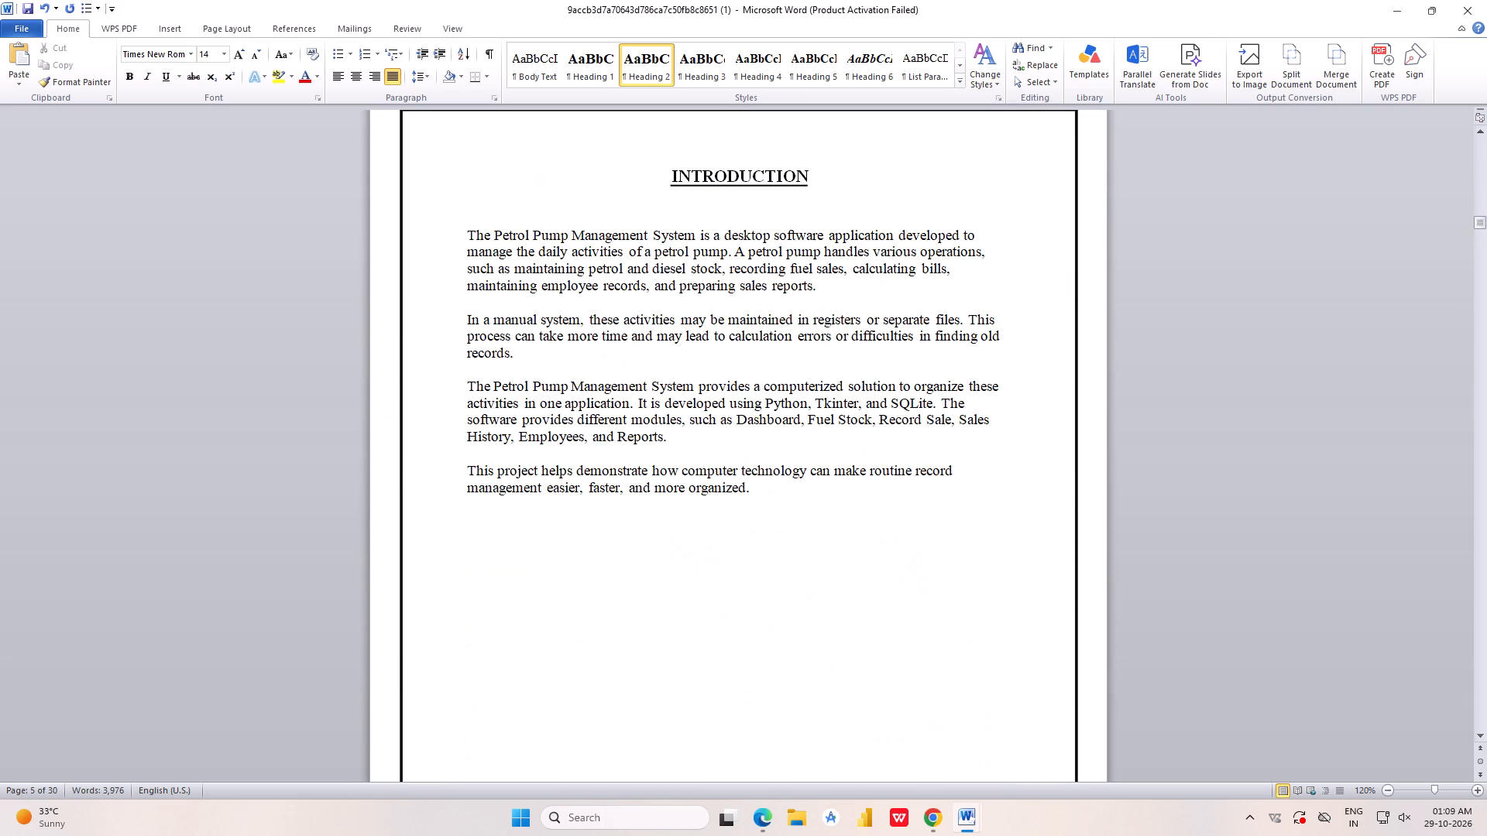
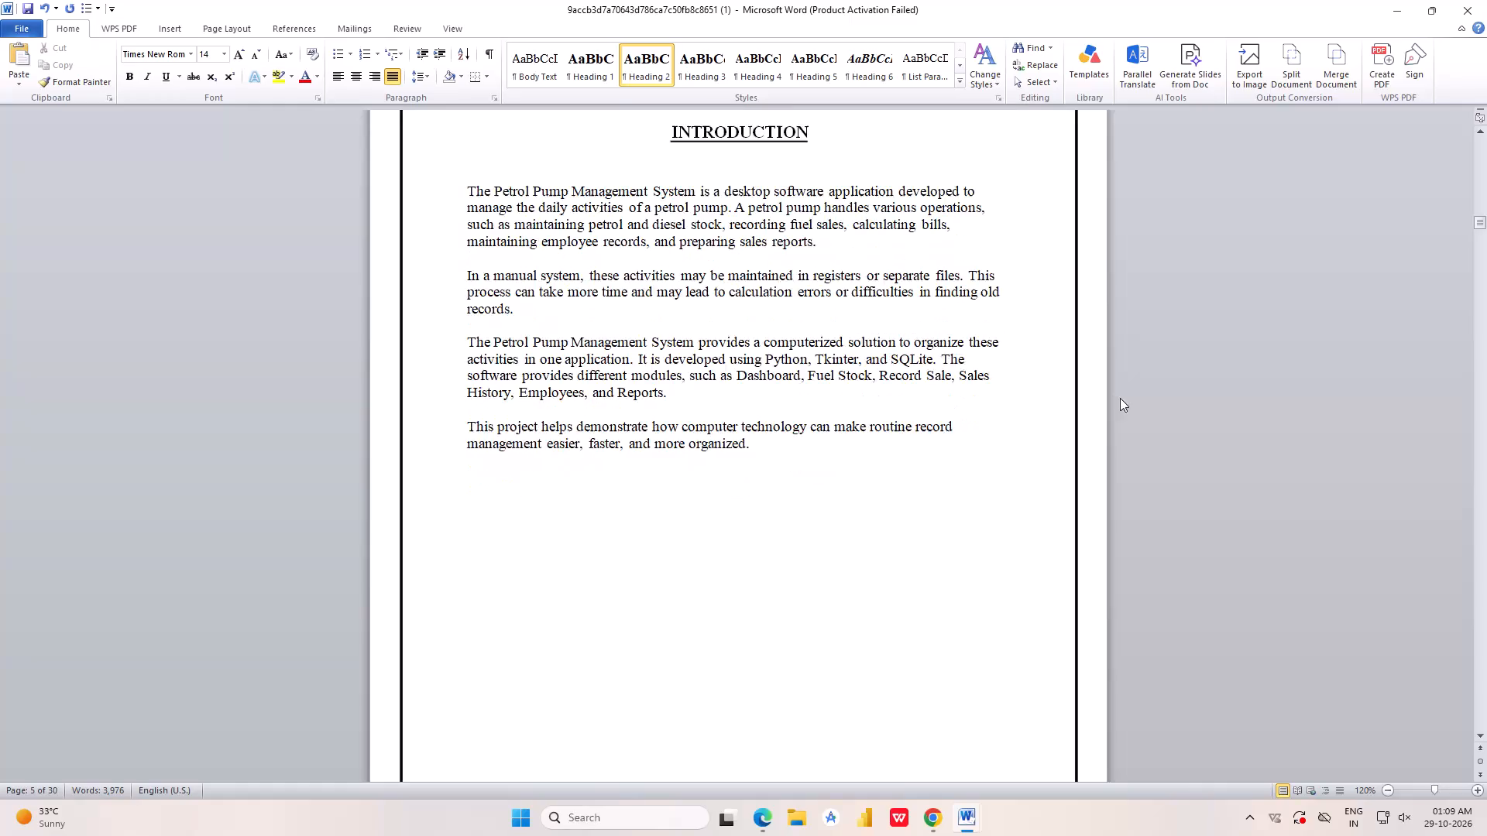
Review the pages from INTRODUCTION through PROBLEMS IDENTIFICATION & FEASIBILITY STUDY for remaining layout problems.
scroll(1120, 398, down, 7)
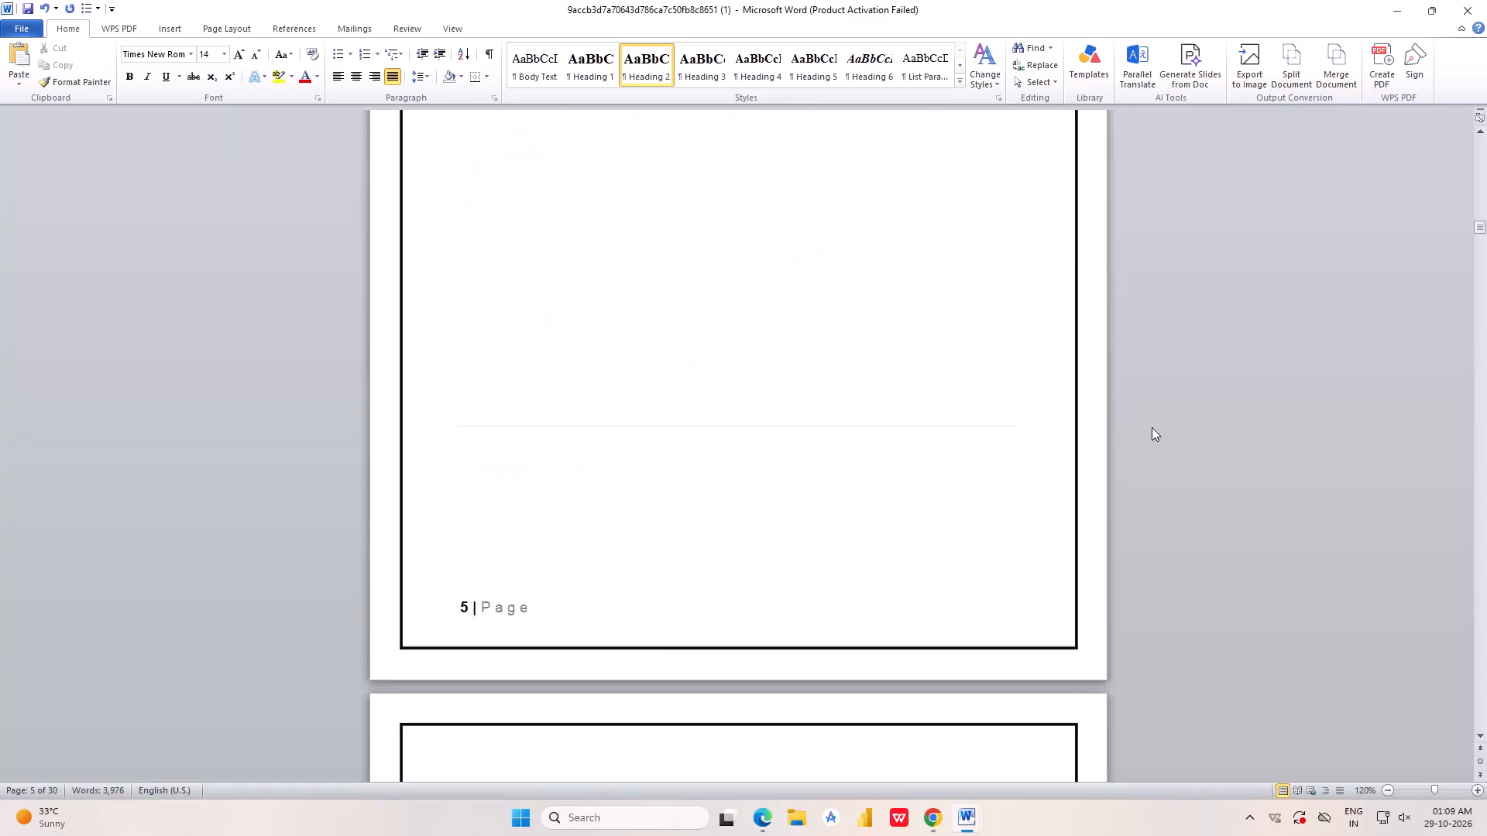
scroll(1152, 427, down, 7)
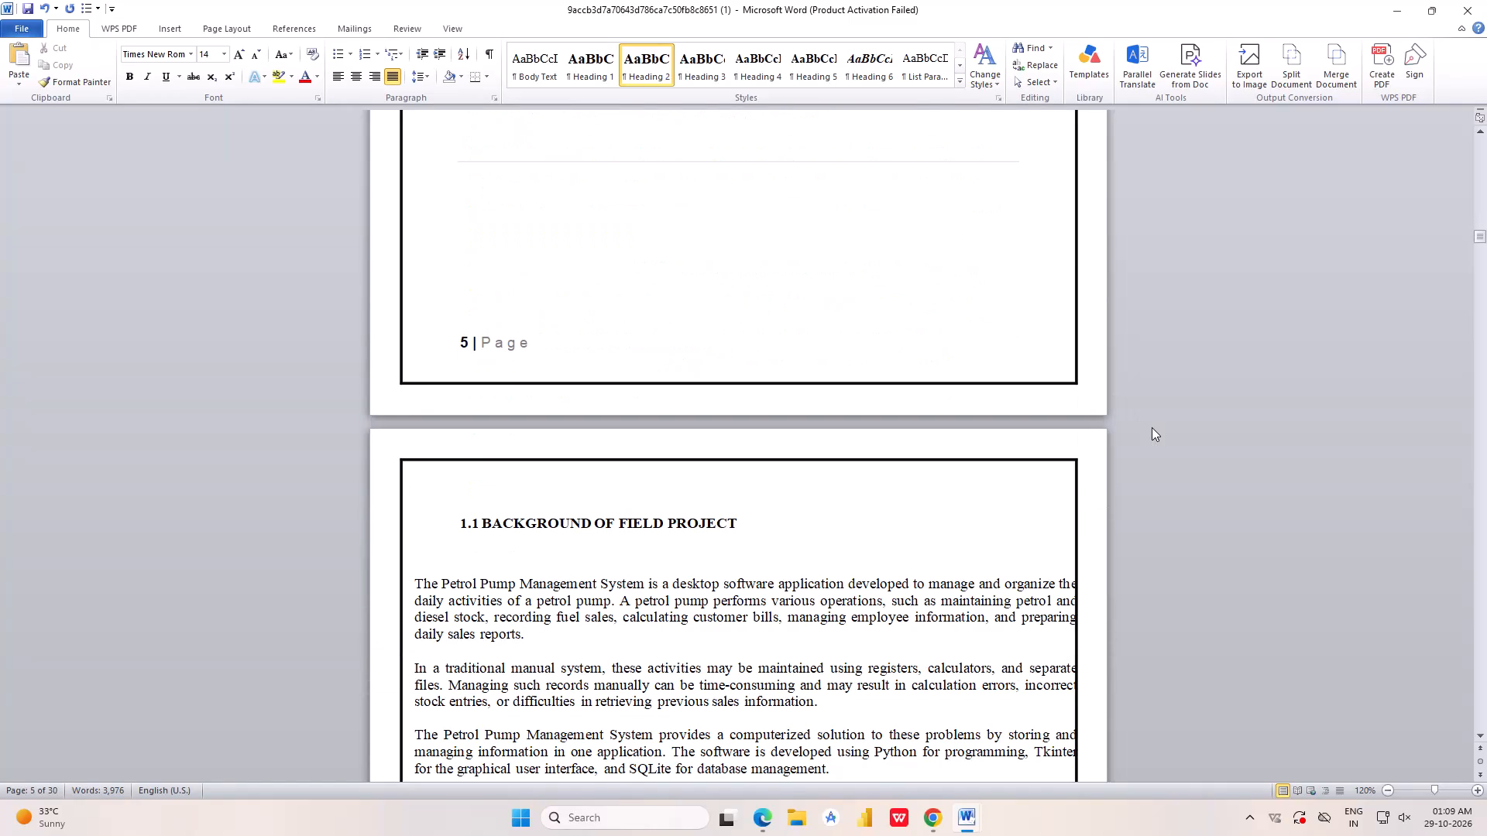
scroll(1152, 427, down, 9)
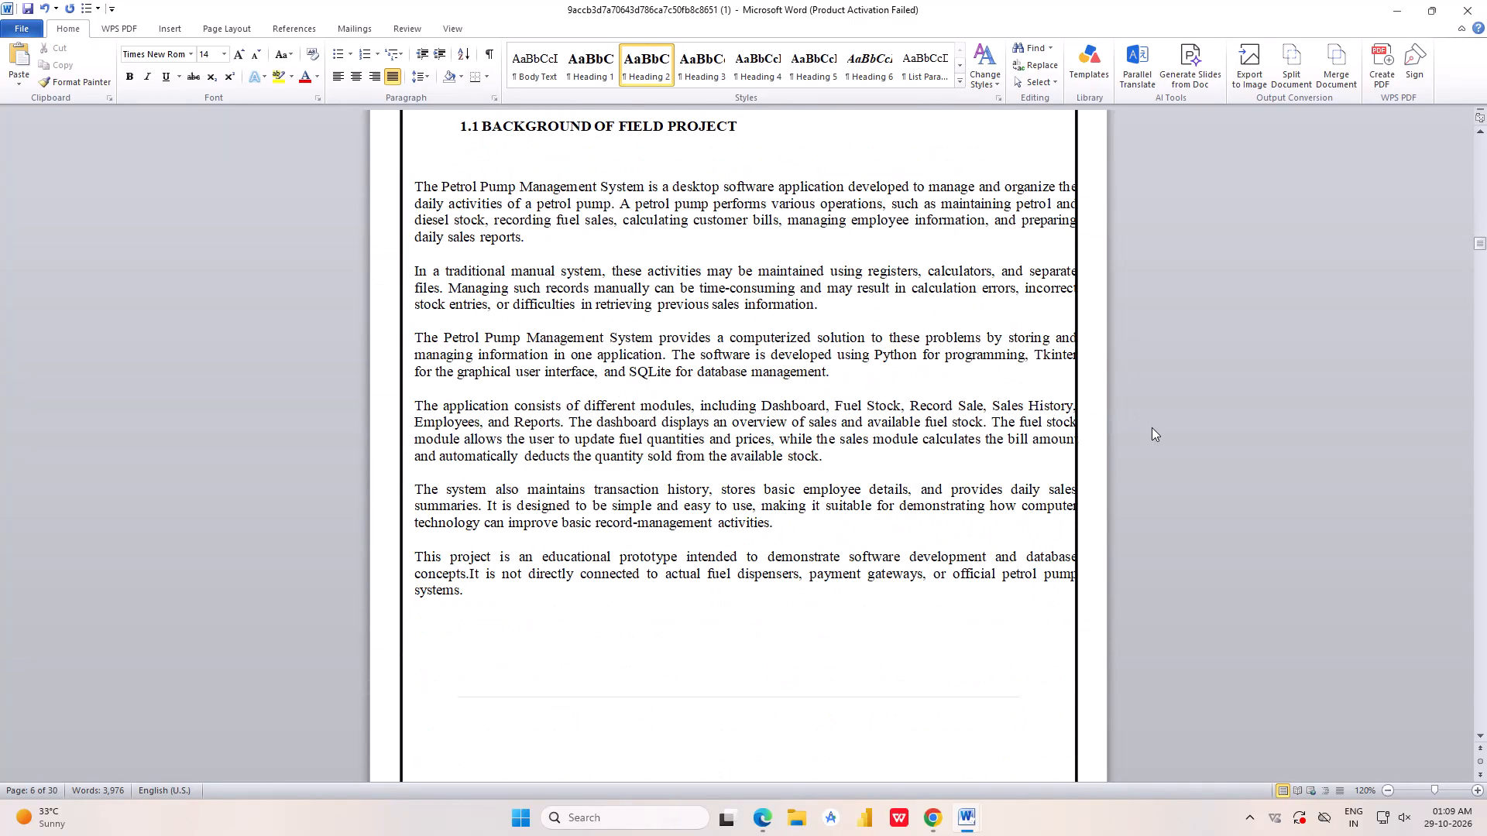
scroll(1152, 427, down, 17)
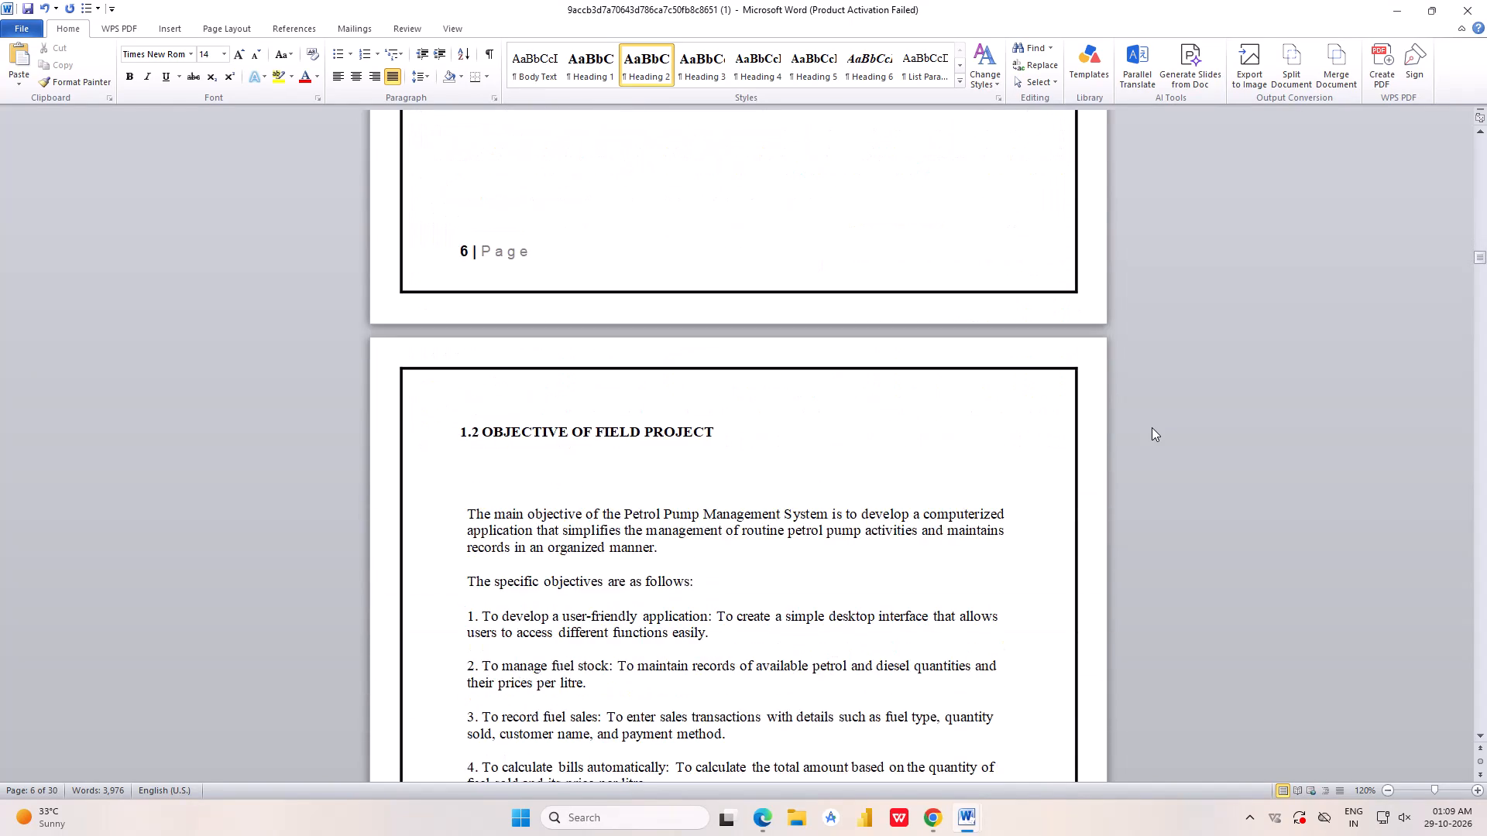
scroll(1152, 427, down, 15)
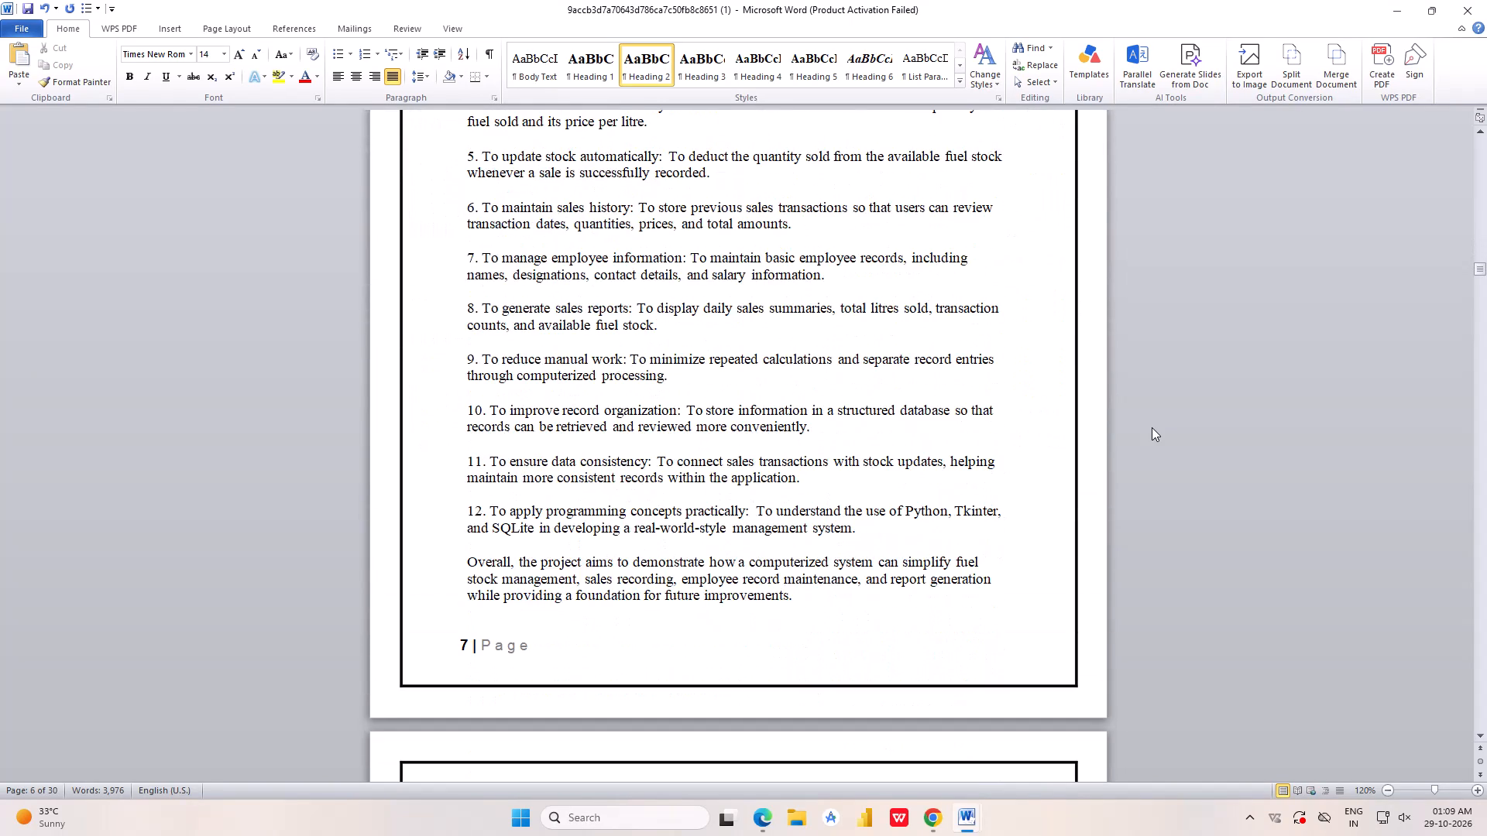
scroll(1152, 427, down, 3)
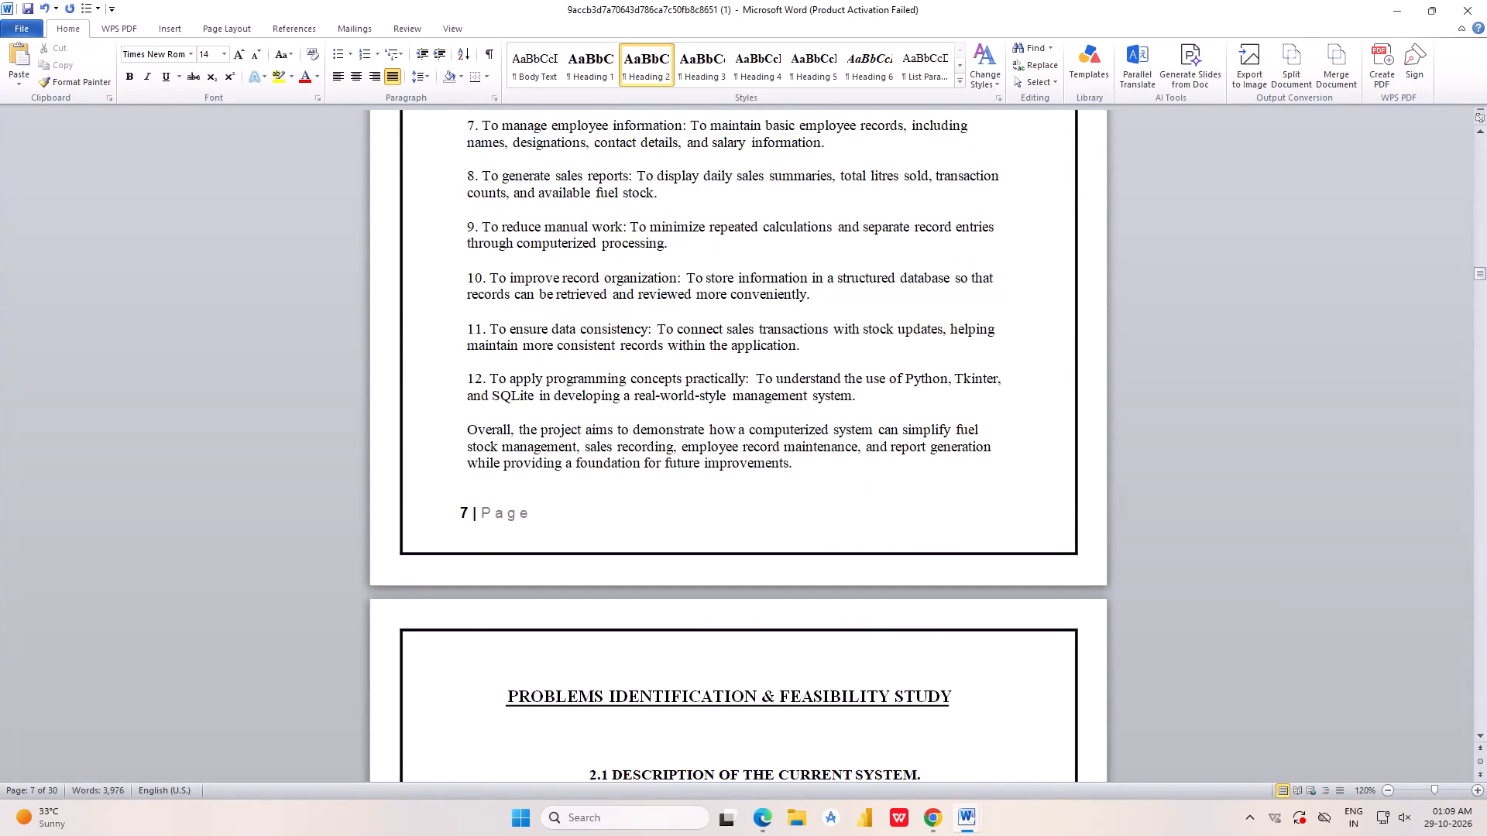
Delete the trailing space and empty line after the closing "Overall" paragraph on the OBJECTIVE OF FIELD PROJECT page.
click(809, 461)
click(798, 465)
click(796, 466)
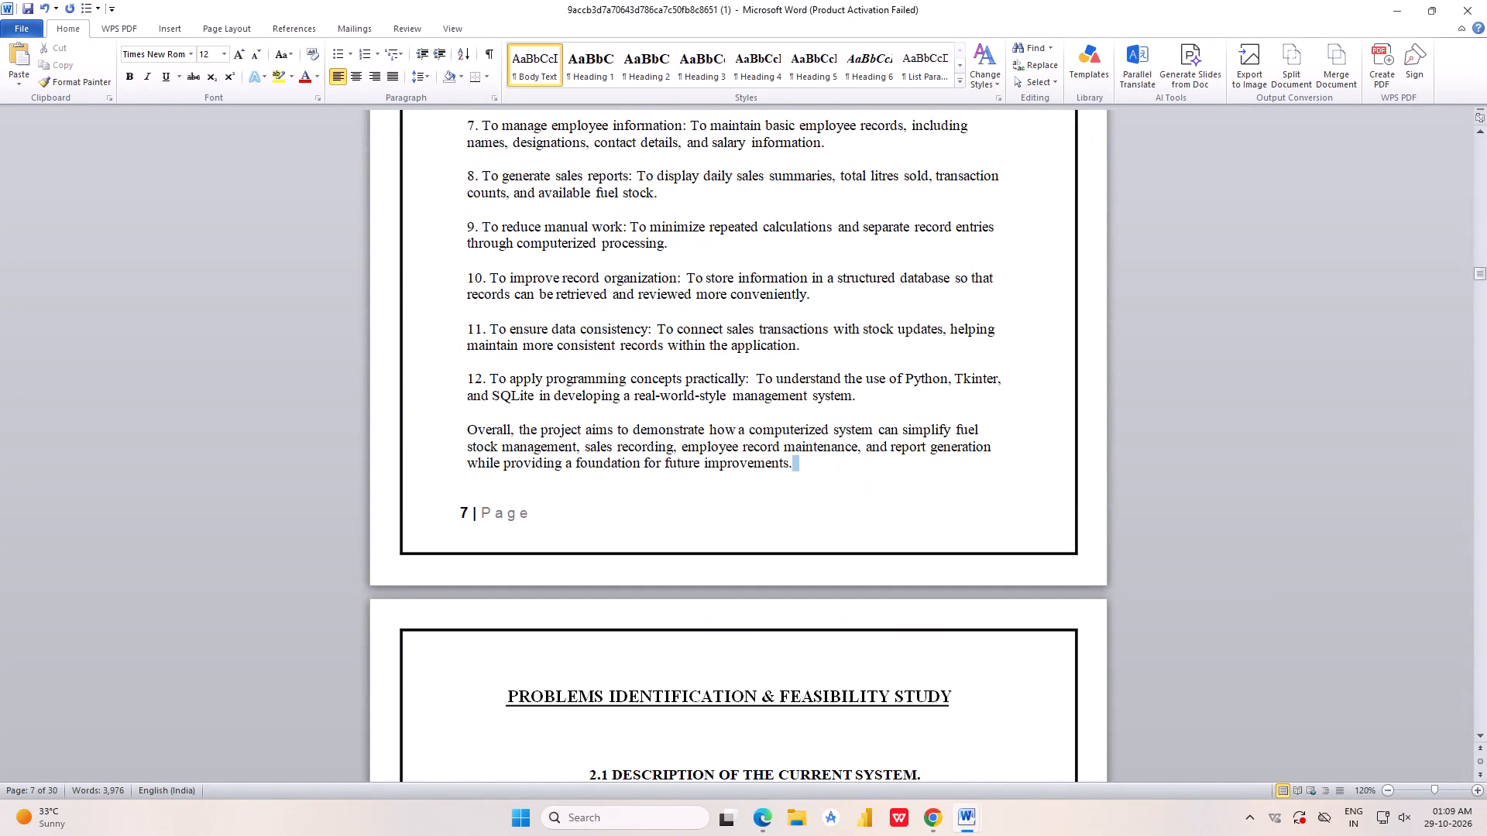
key(BackSpace)
key(BackSpace)
key(BackSpace)
key(BackSpace)
key(BackSpace)
key(BackSpace)
key(BackSpace)
key(BackSpace)
key(BackSpace)
key(BackSpace)
key(BackSpace)
key(BackSpace)
key(BackSpace)
key(BackSpace)
key(BackSpace)
key(BackSpace)
key(BackSpace)
key(BackSpace)
key(BackSpace)
key(BackSpace)
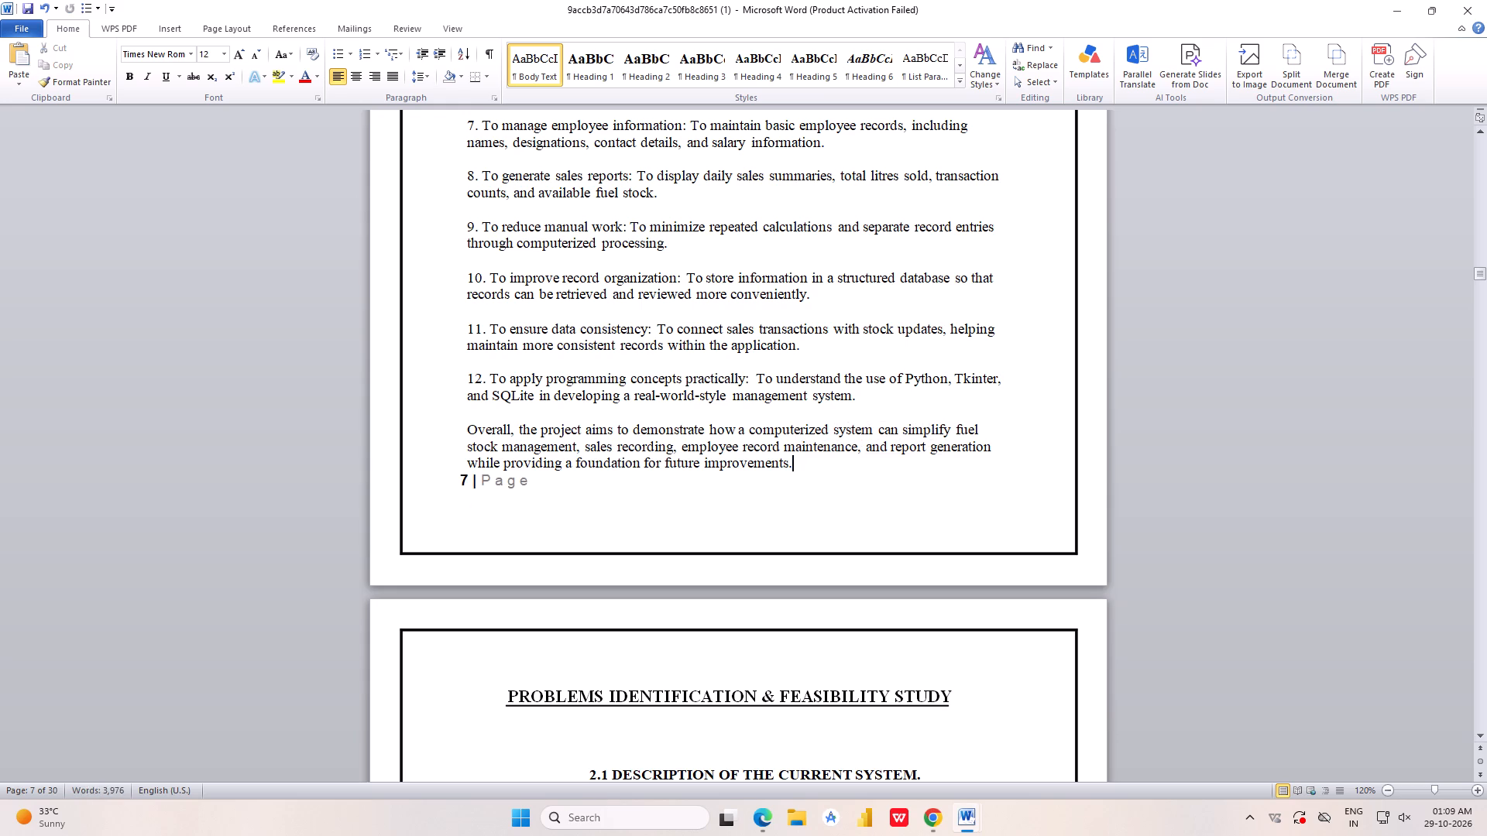
Delete backward before OBJECTIVE OF FIELD PROJECT, removing its 1.2 number and border and the page-number text on page 6, and check the preceding page.
drag(708, 457, 688, 461)
key(BackSpace)
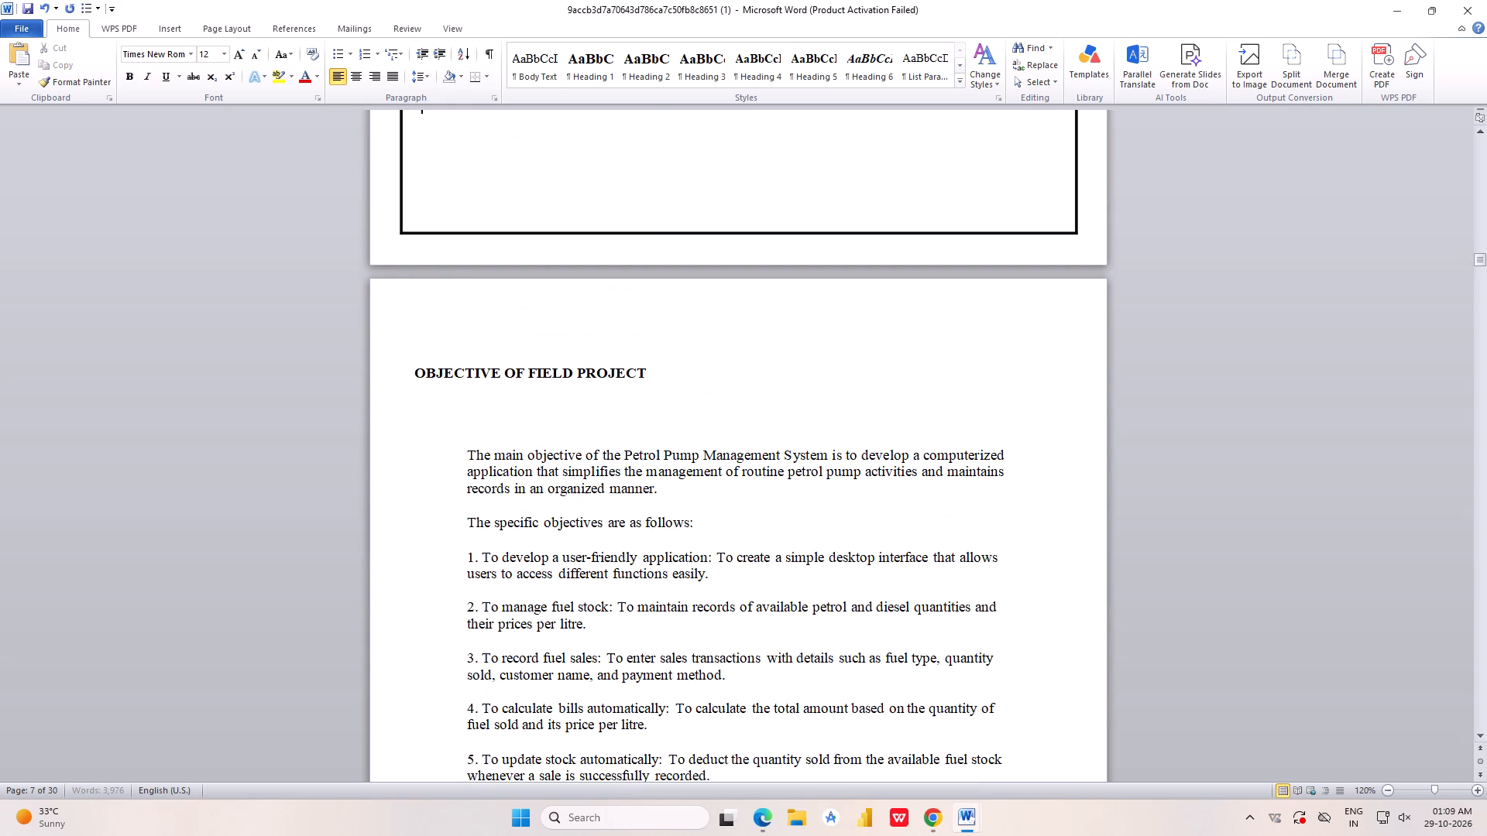
scroll(688, 461, up, 2)
key(BackSpace)
key(BackSpace)
scroll(688, 461, up, 10)
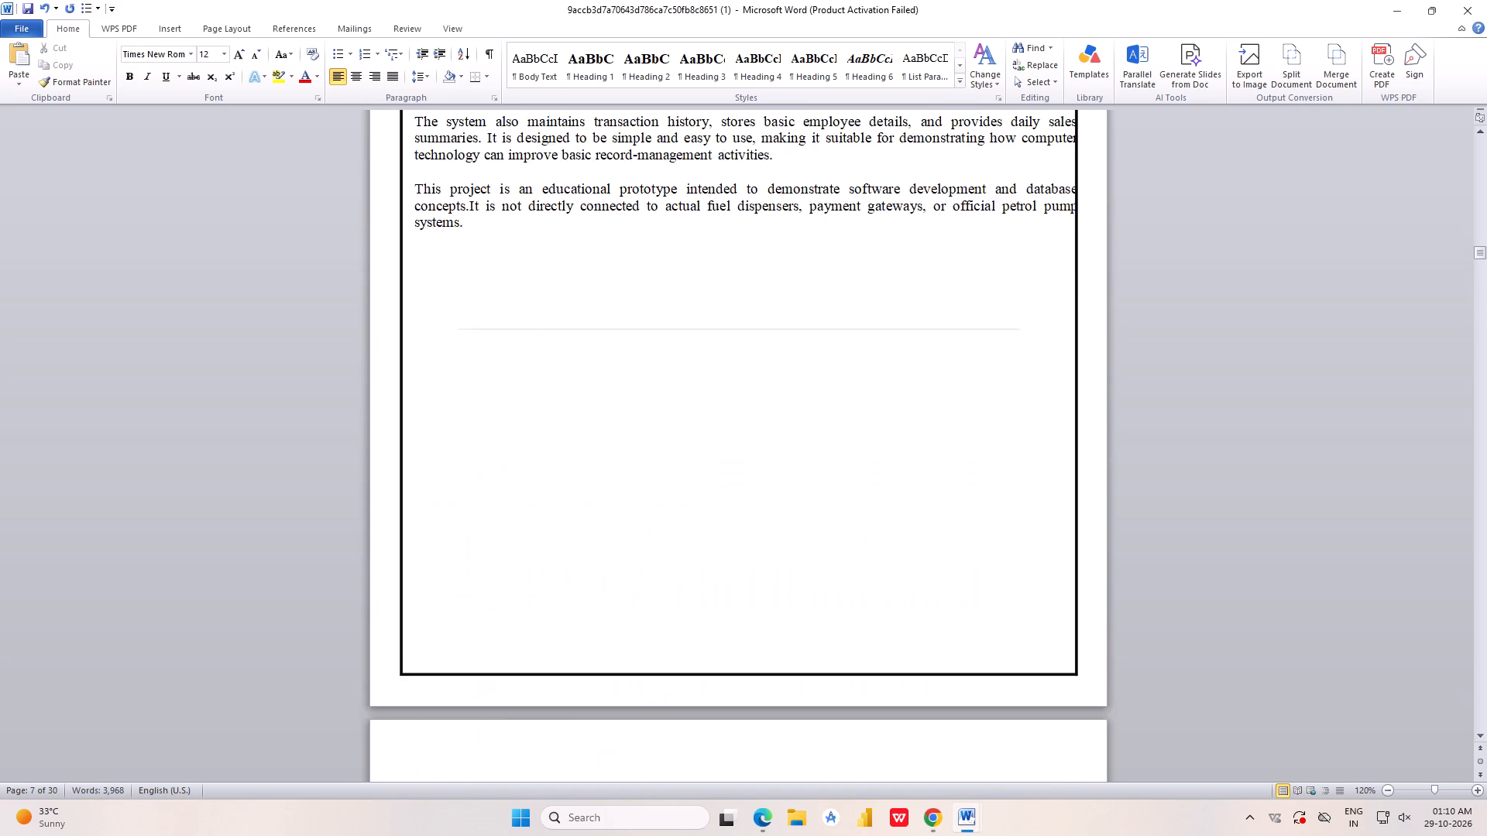
scroll(688, 461, up, 9)
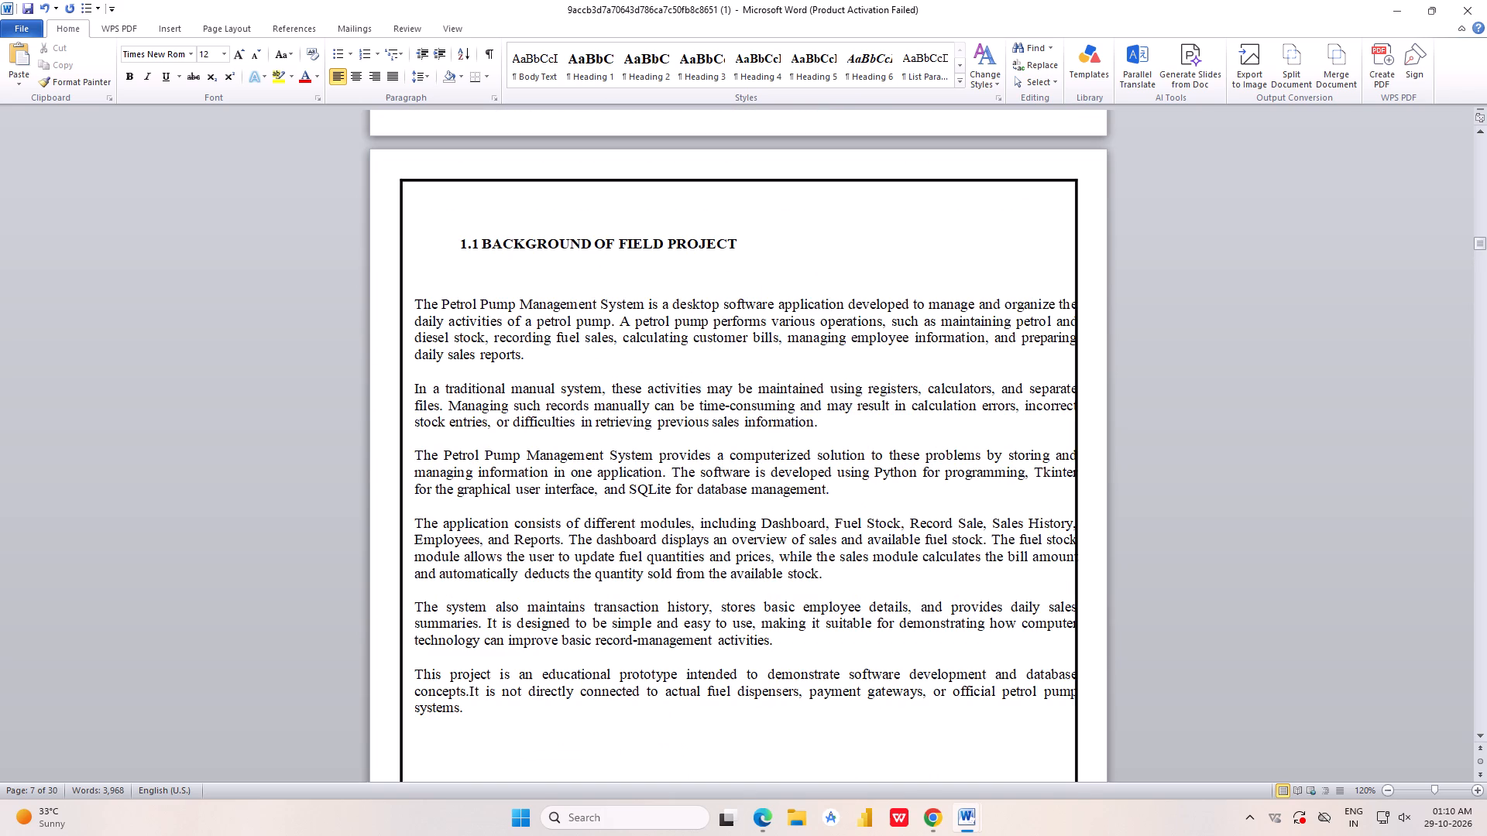
scroll(688, 461, down, 4)
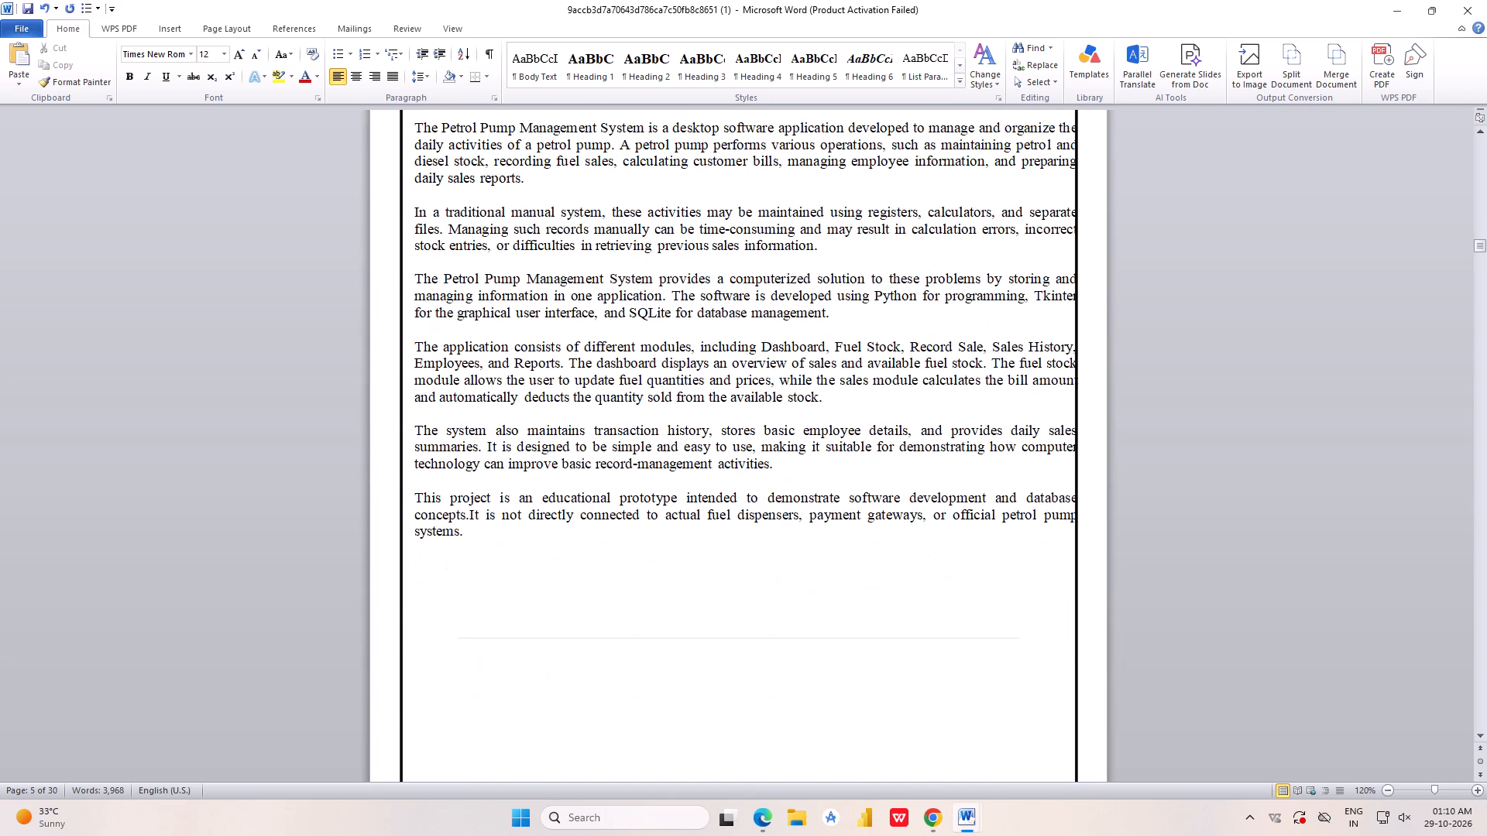
Undo the latest deletions at the bottom of the BACKGROUND OF FIELD PROJECT page to bring back its page number.
key(ctrl+z)
key(ctrl+z)
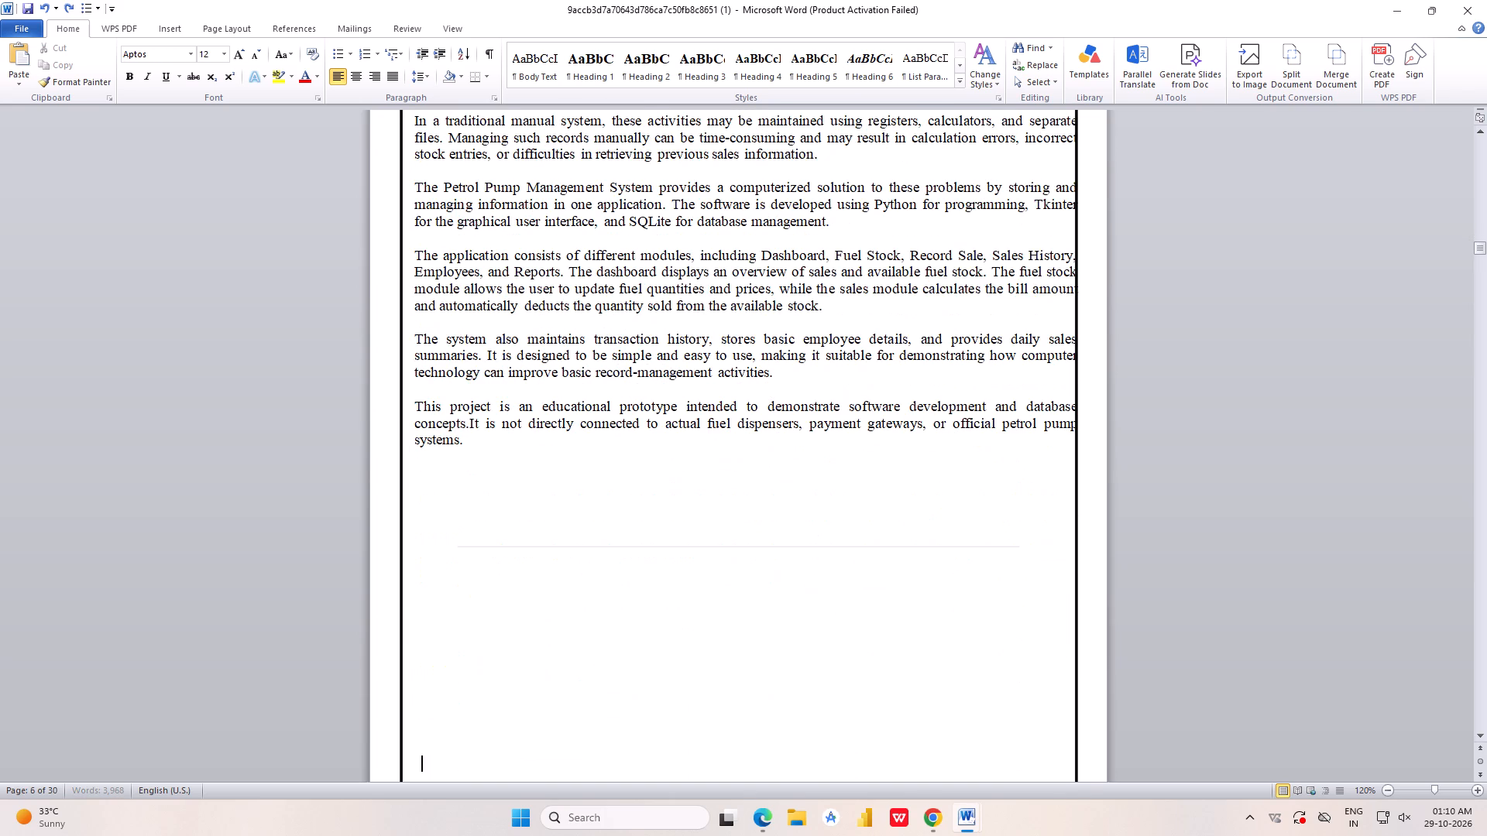
key(ctrl+z)
key(ctrl+z)
key(ctrl+z)
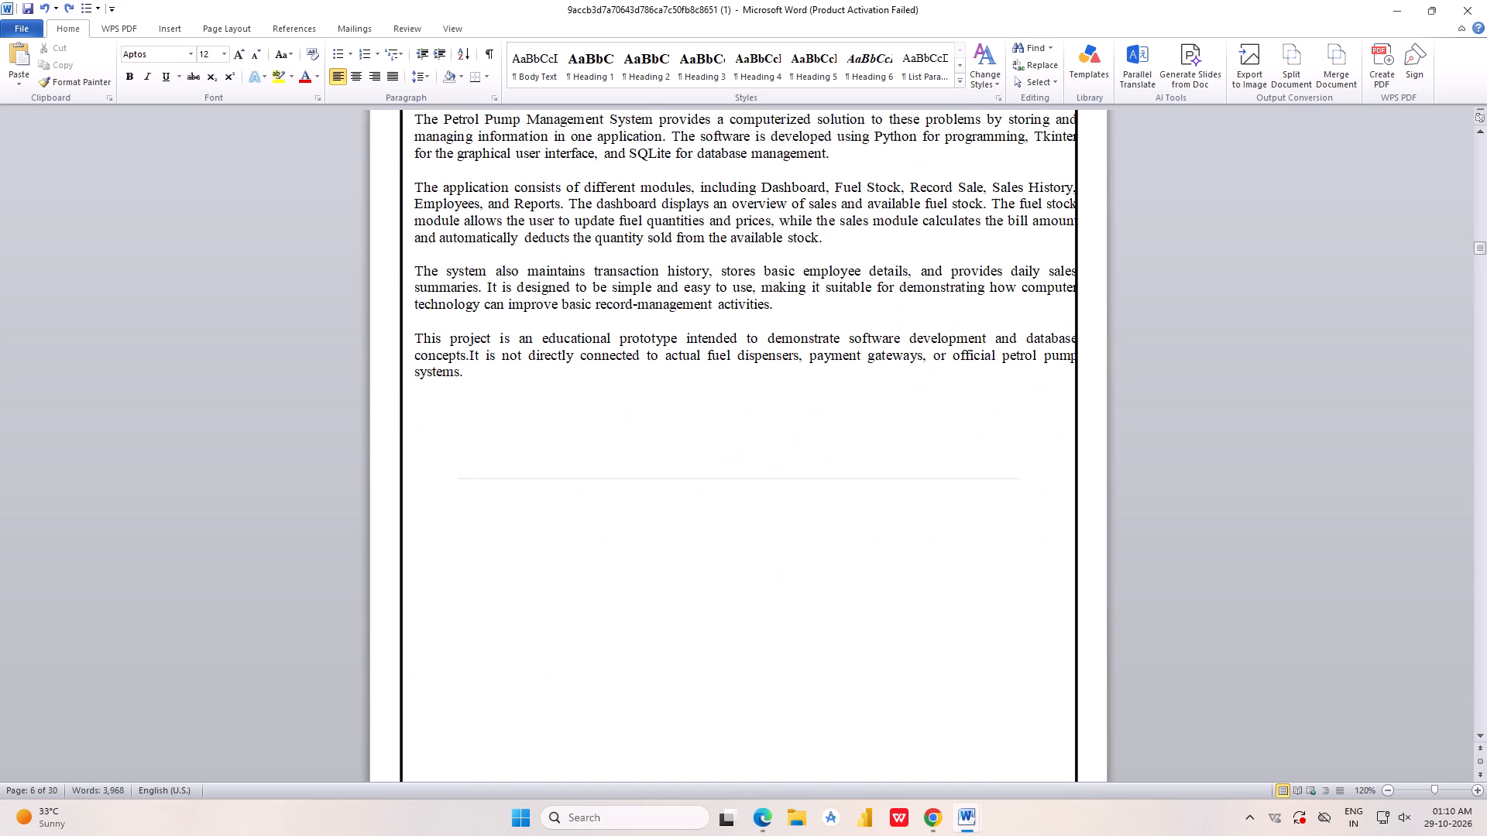
key(ctrl+z)
key(ctrl+z)
ctrl+scroll(688, 461, down, 5)
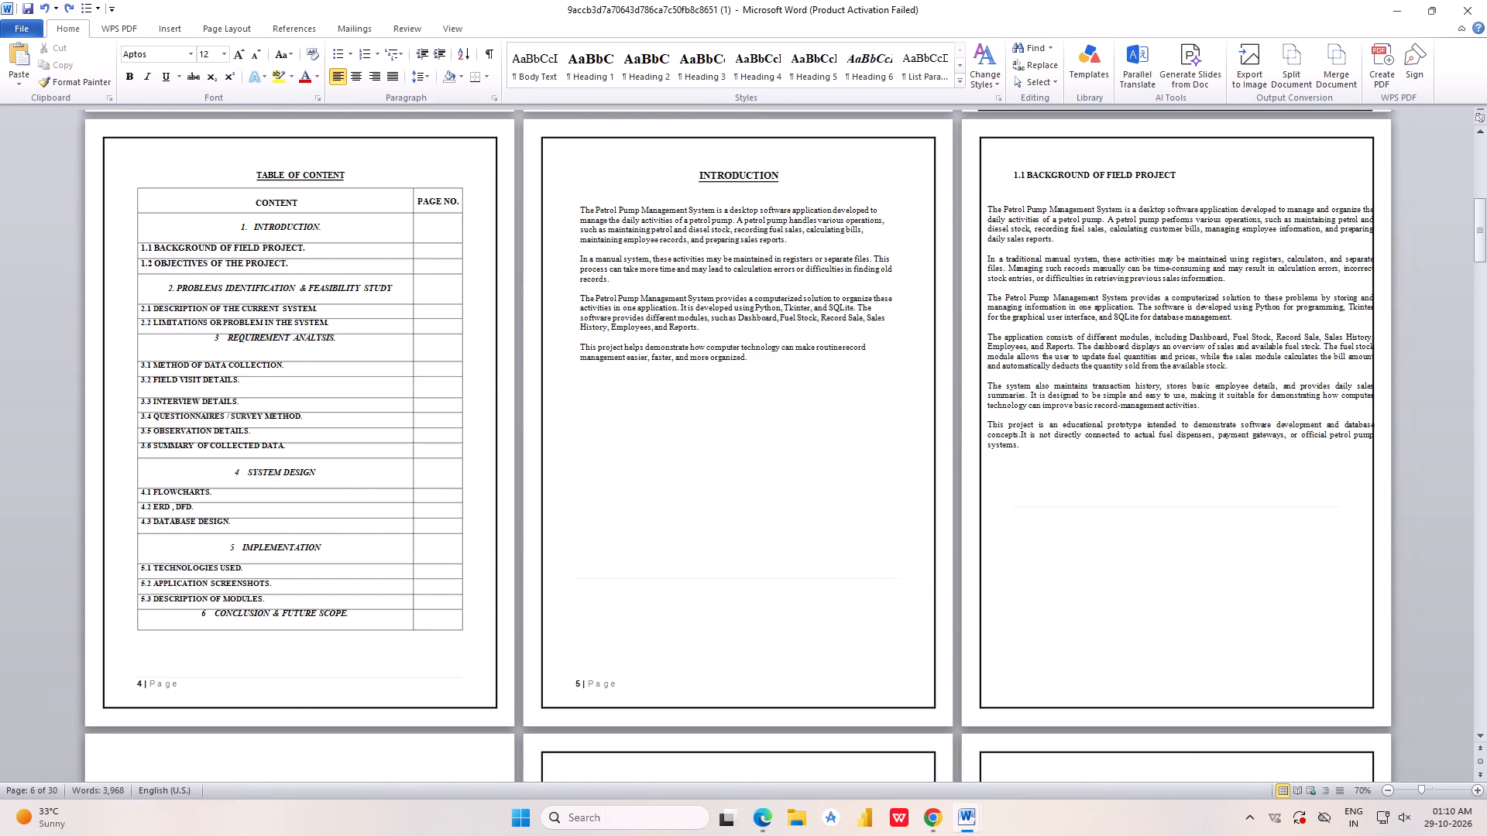
key(ctrl+z)
scroll(688, 461, down, 1)
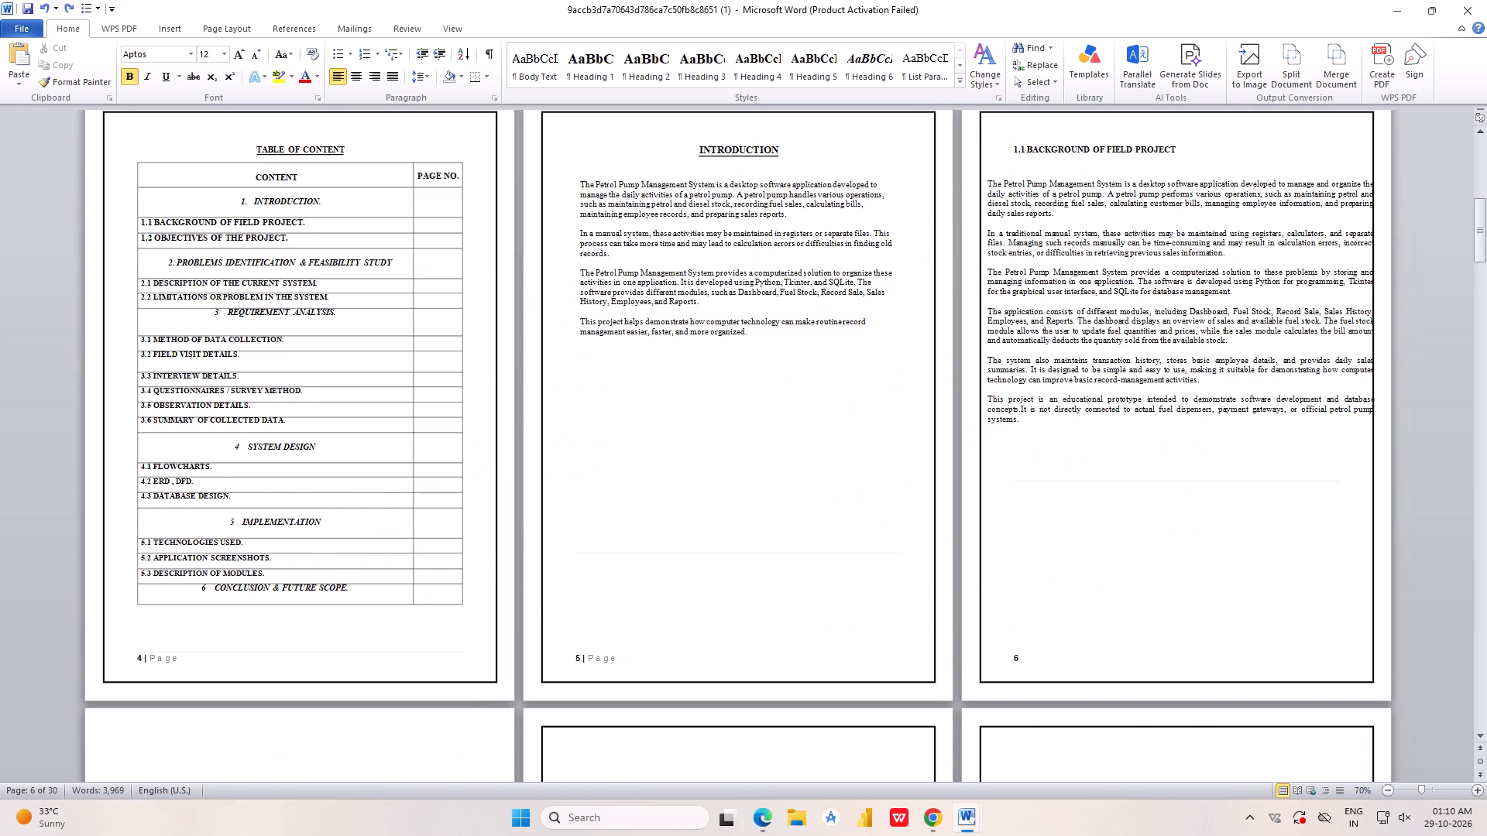
scroll(688, 461, down, 8)
key(ctrl+z)
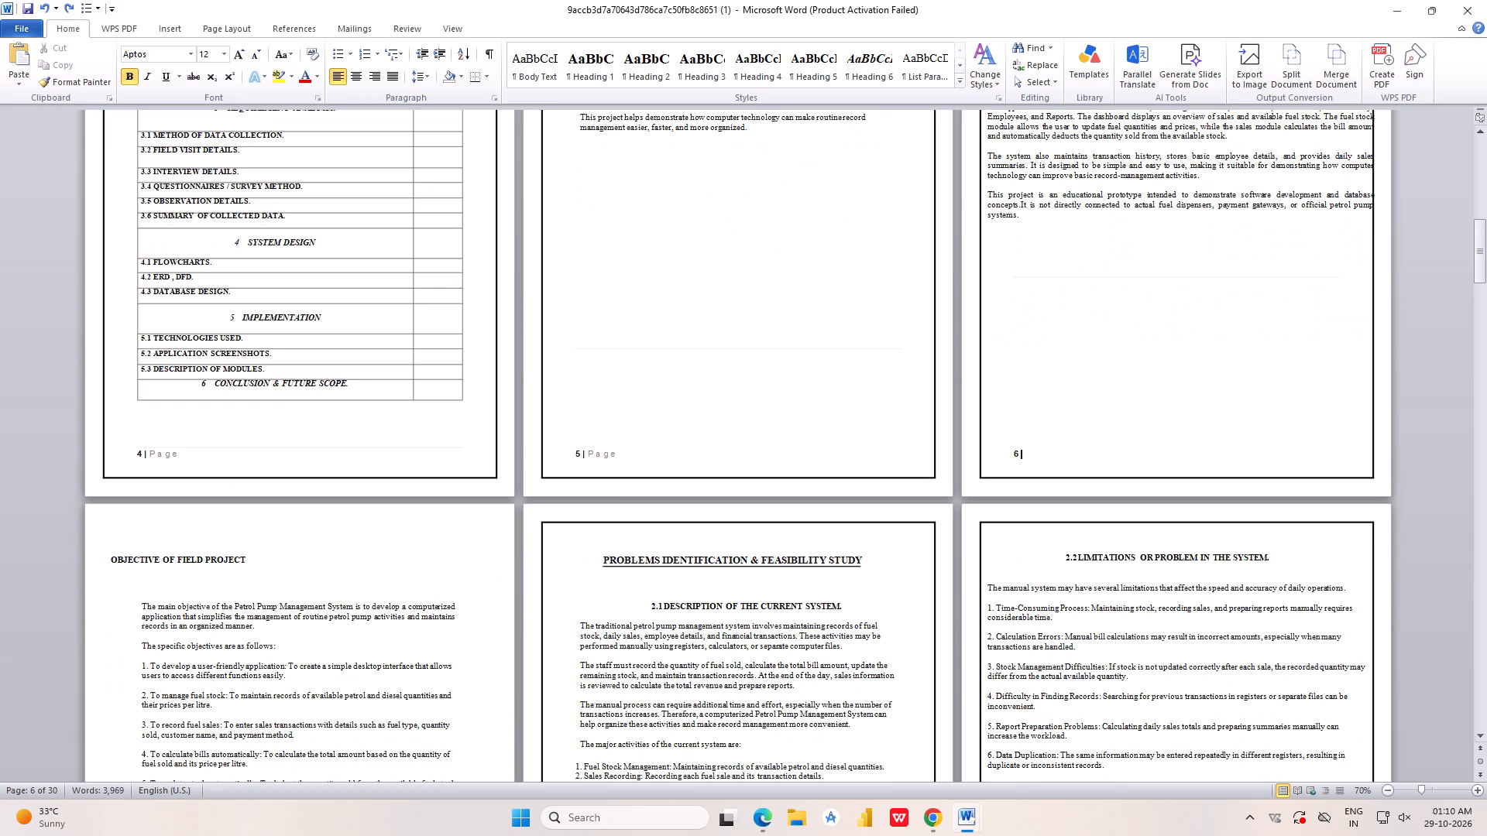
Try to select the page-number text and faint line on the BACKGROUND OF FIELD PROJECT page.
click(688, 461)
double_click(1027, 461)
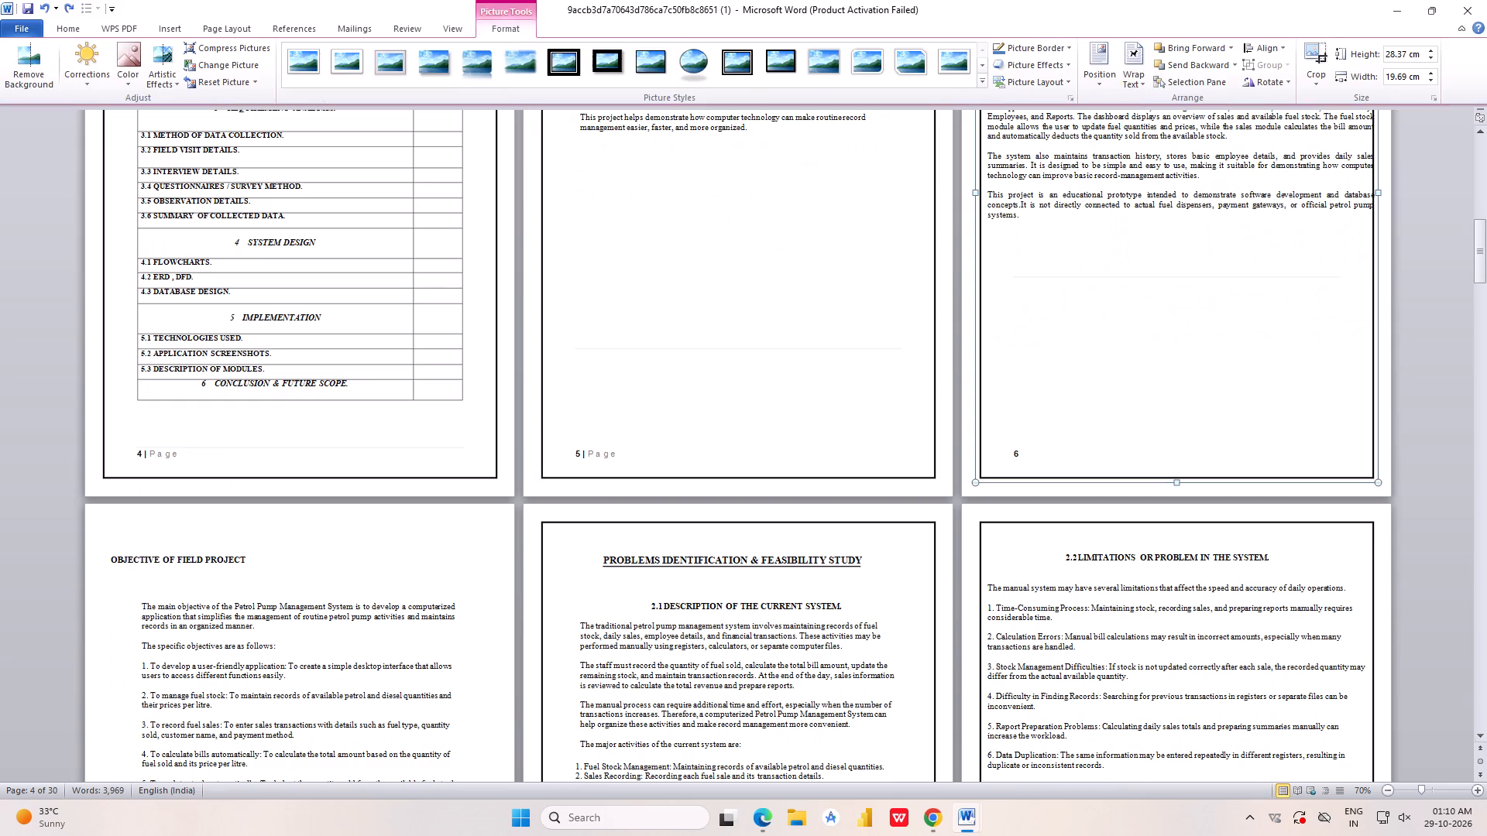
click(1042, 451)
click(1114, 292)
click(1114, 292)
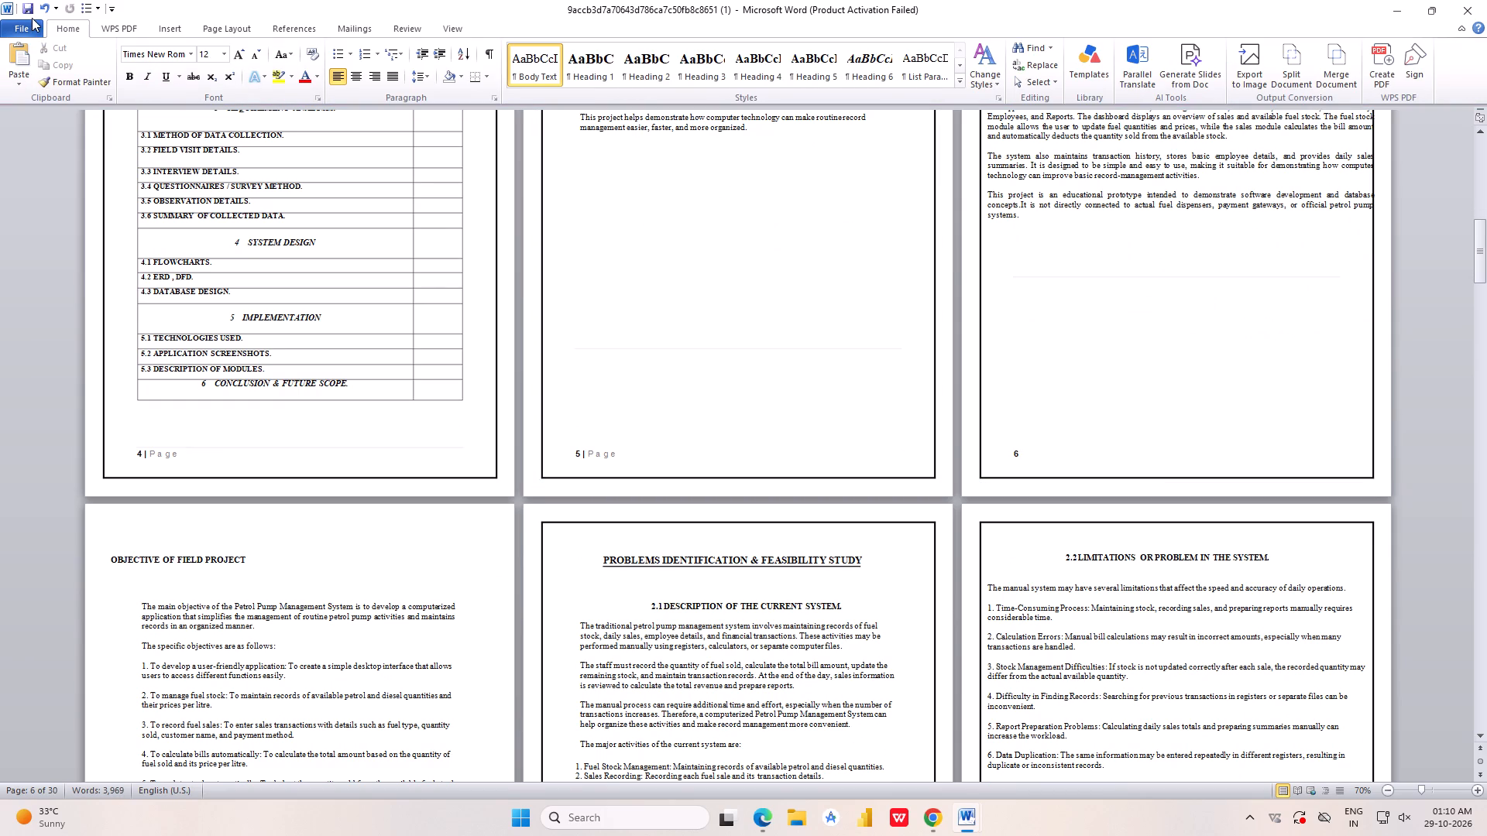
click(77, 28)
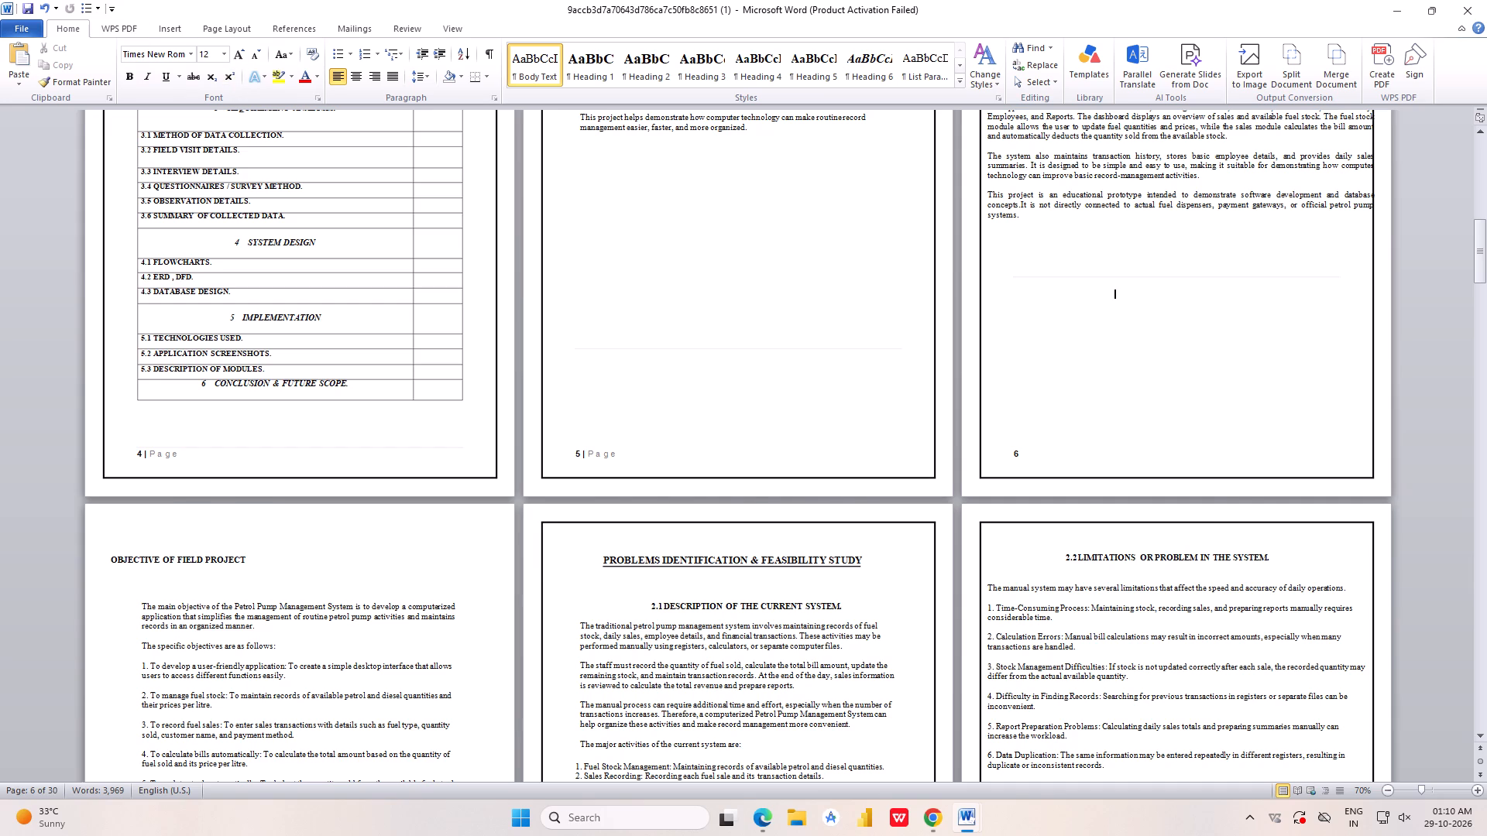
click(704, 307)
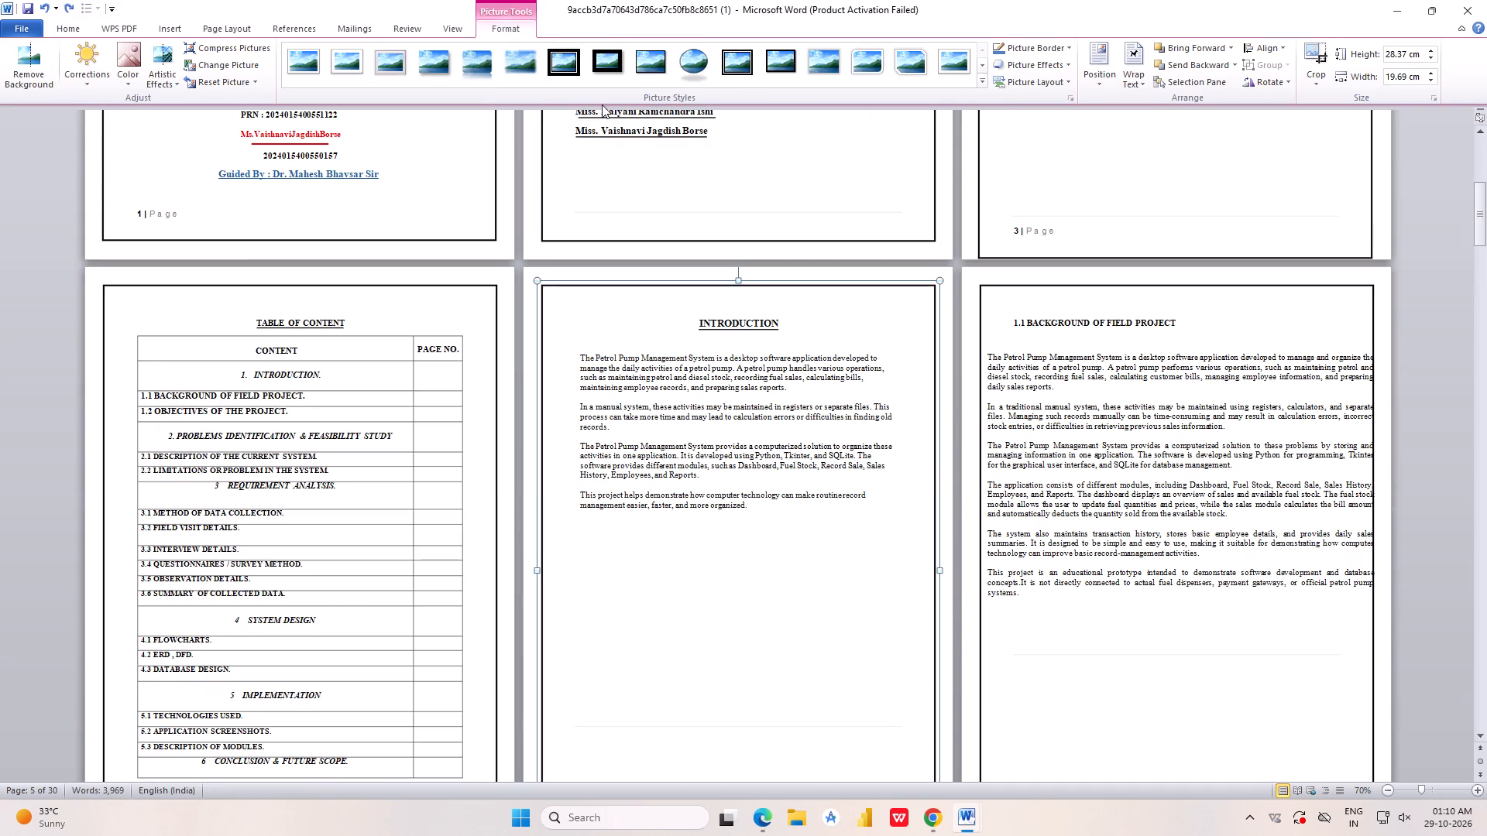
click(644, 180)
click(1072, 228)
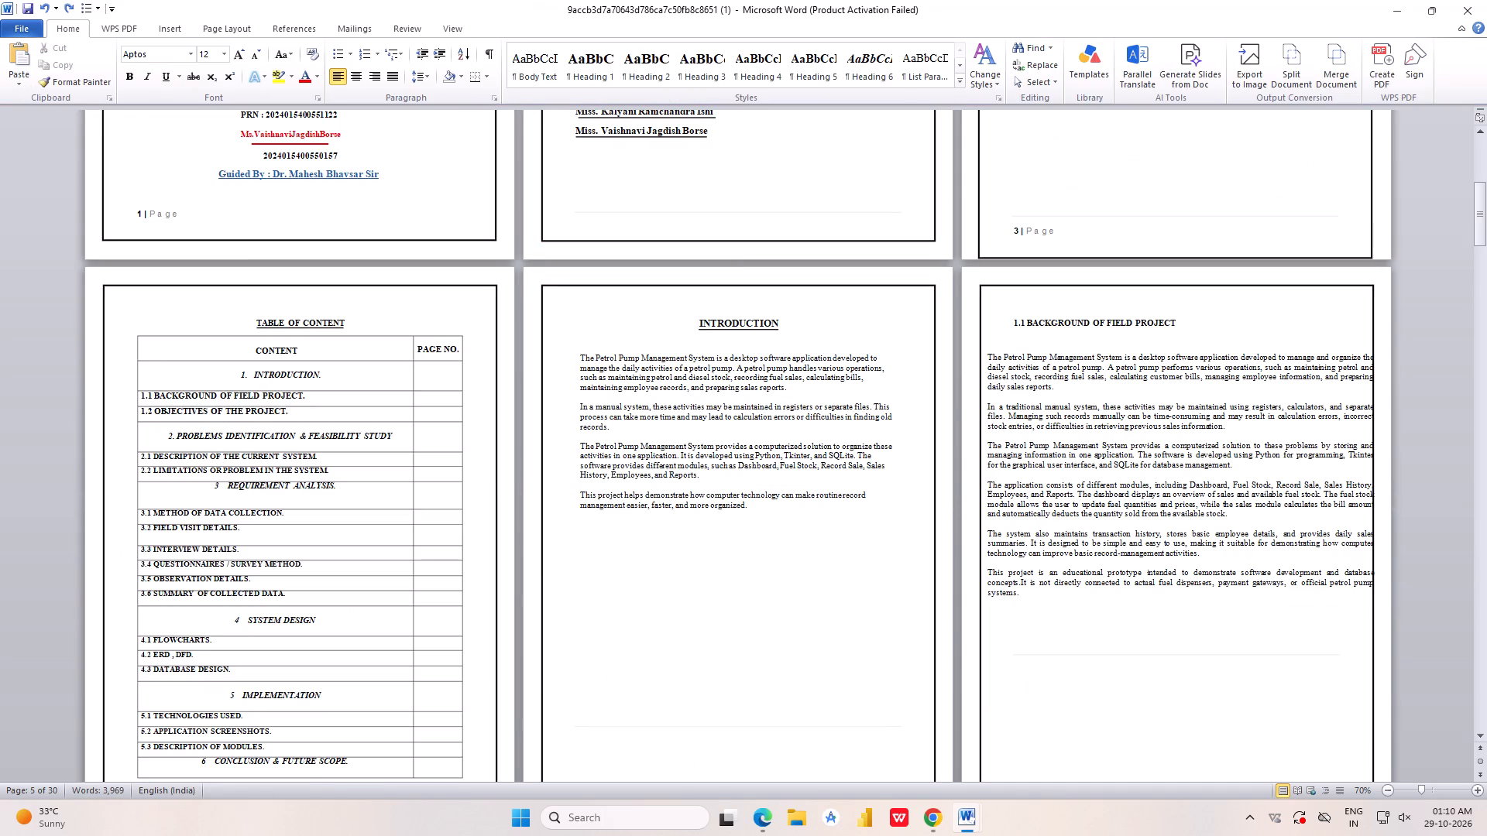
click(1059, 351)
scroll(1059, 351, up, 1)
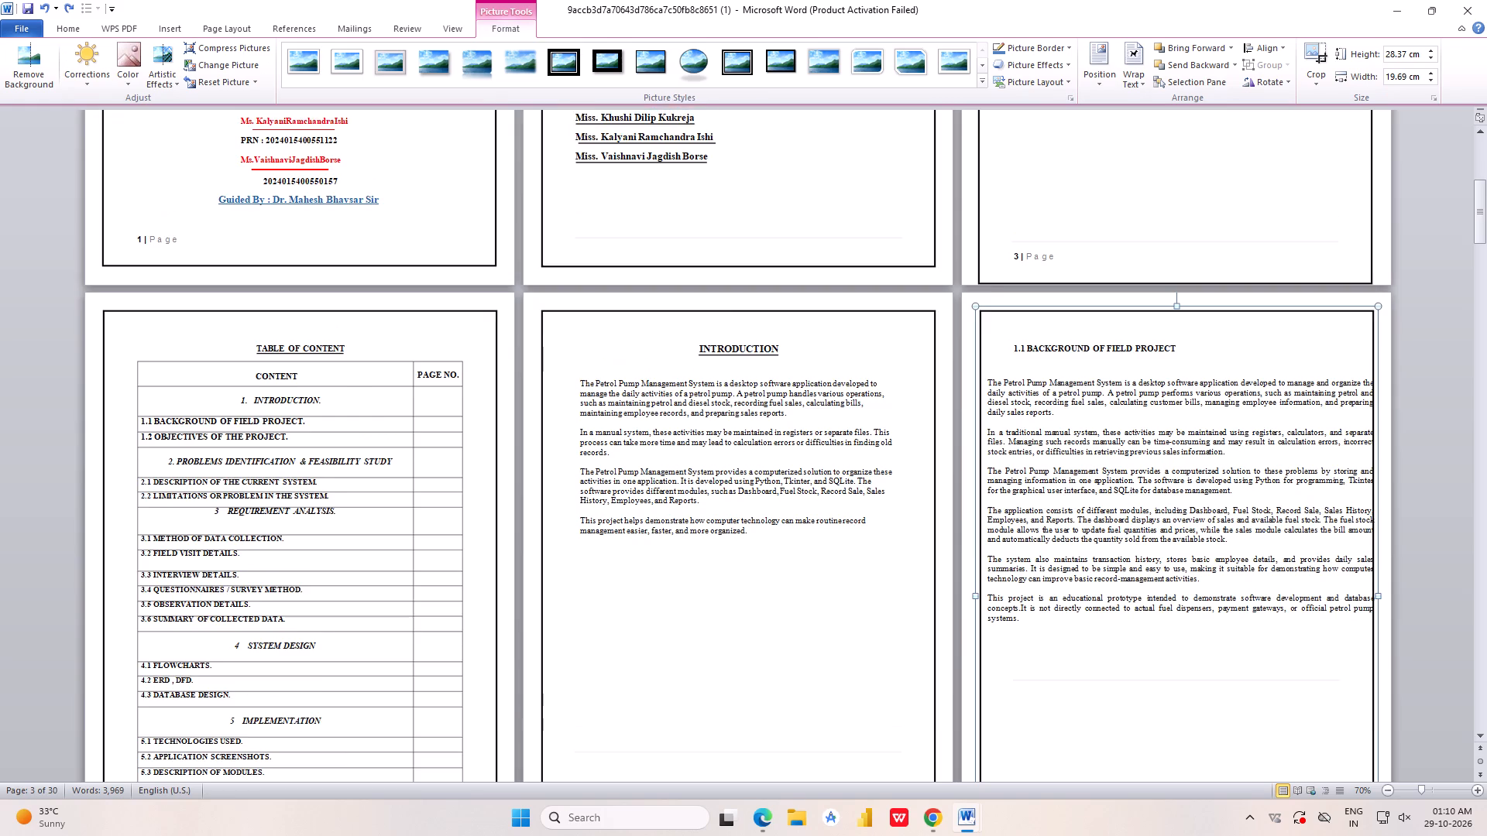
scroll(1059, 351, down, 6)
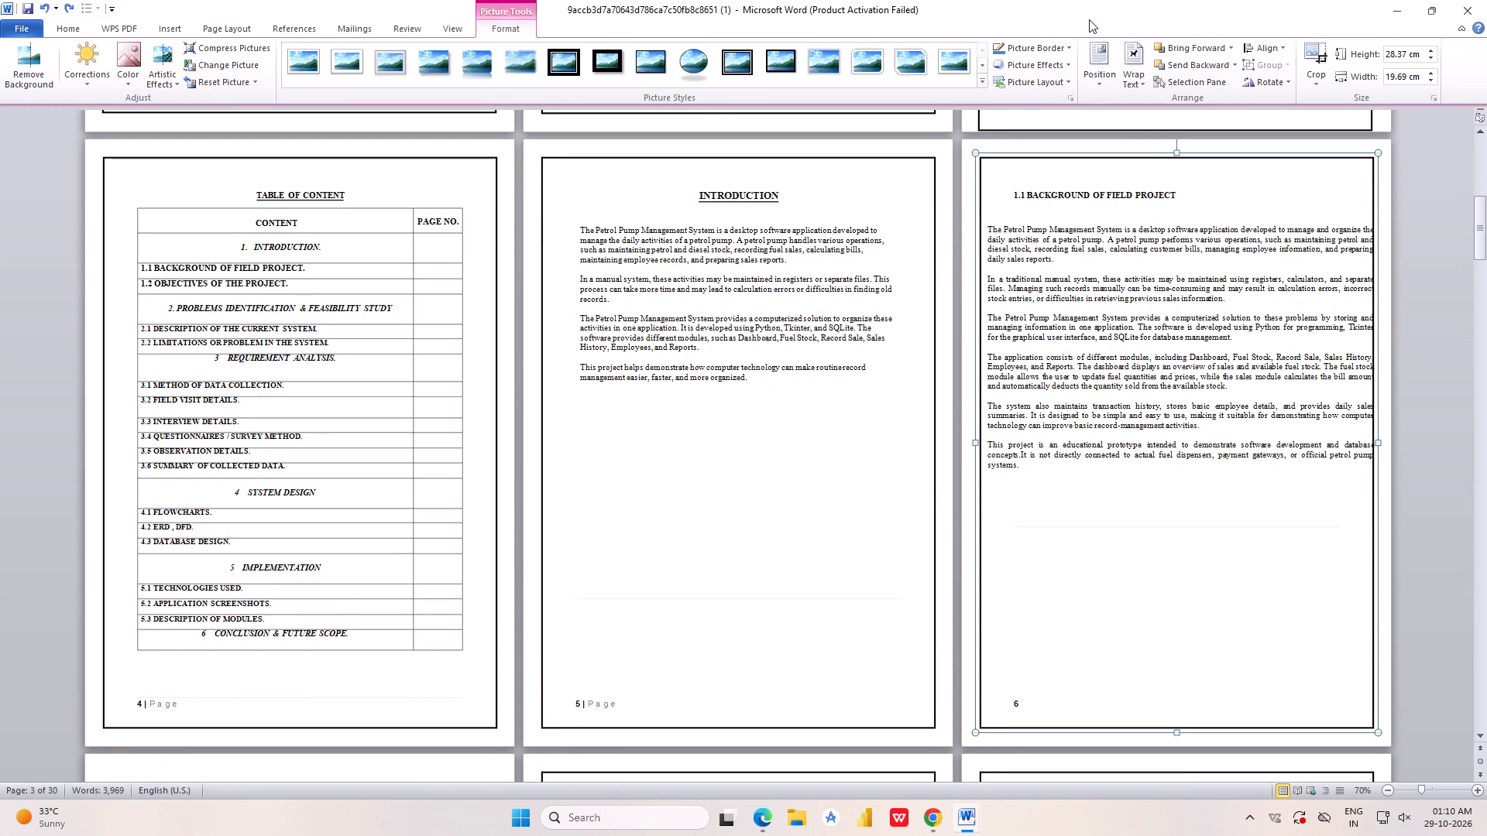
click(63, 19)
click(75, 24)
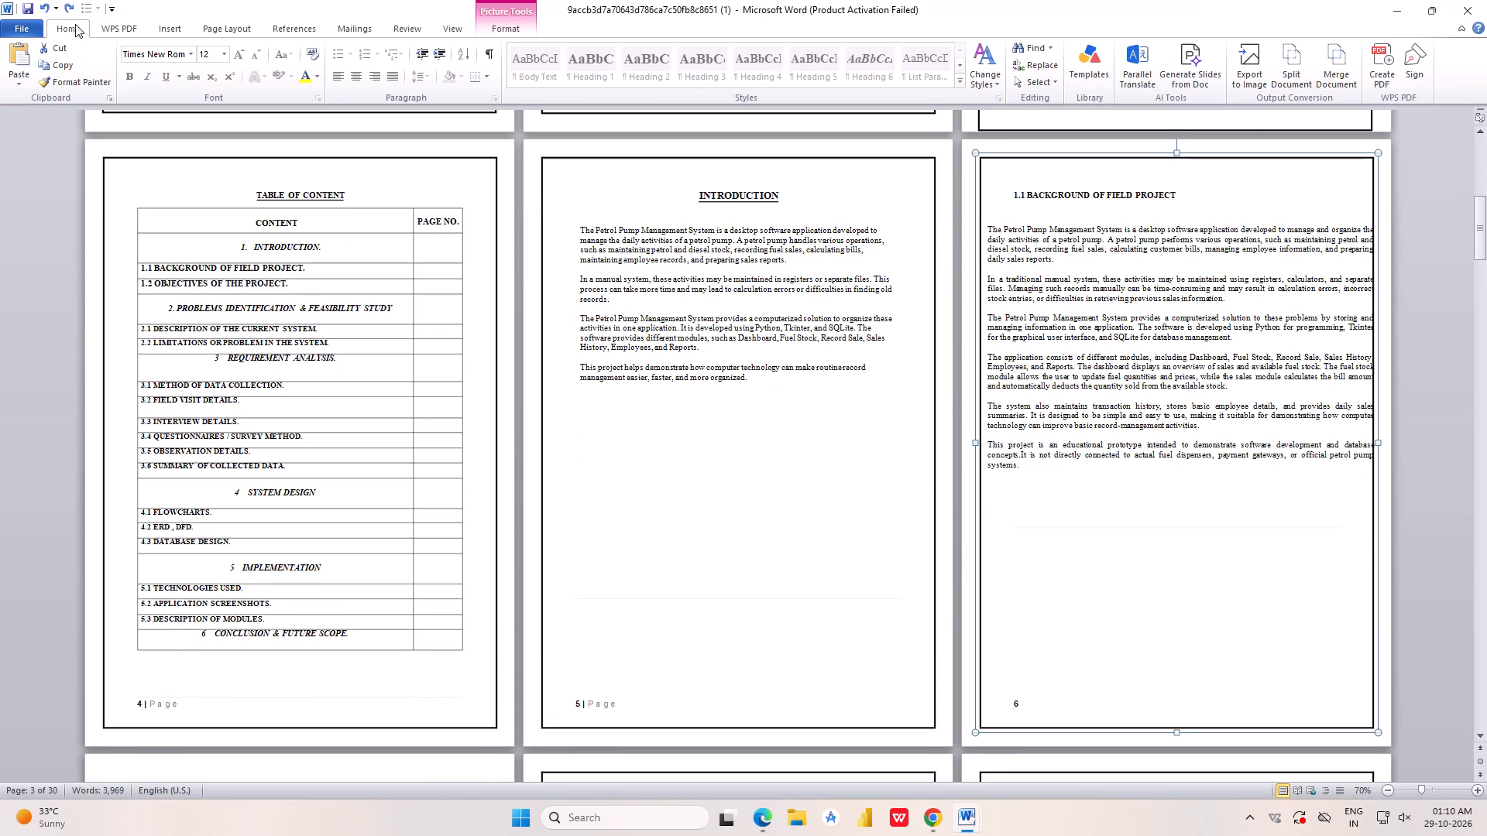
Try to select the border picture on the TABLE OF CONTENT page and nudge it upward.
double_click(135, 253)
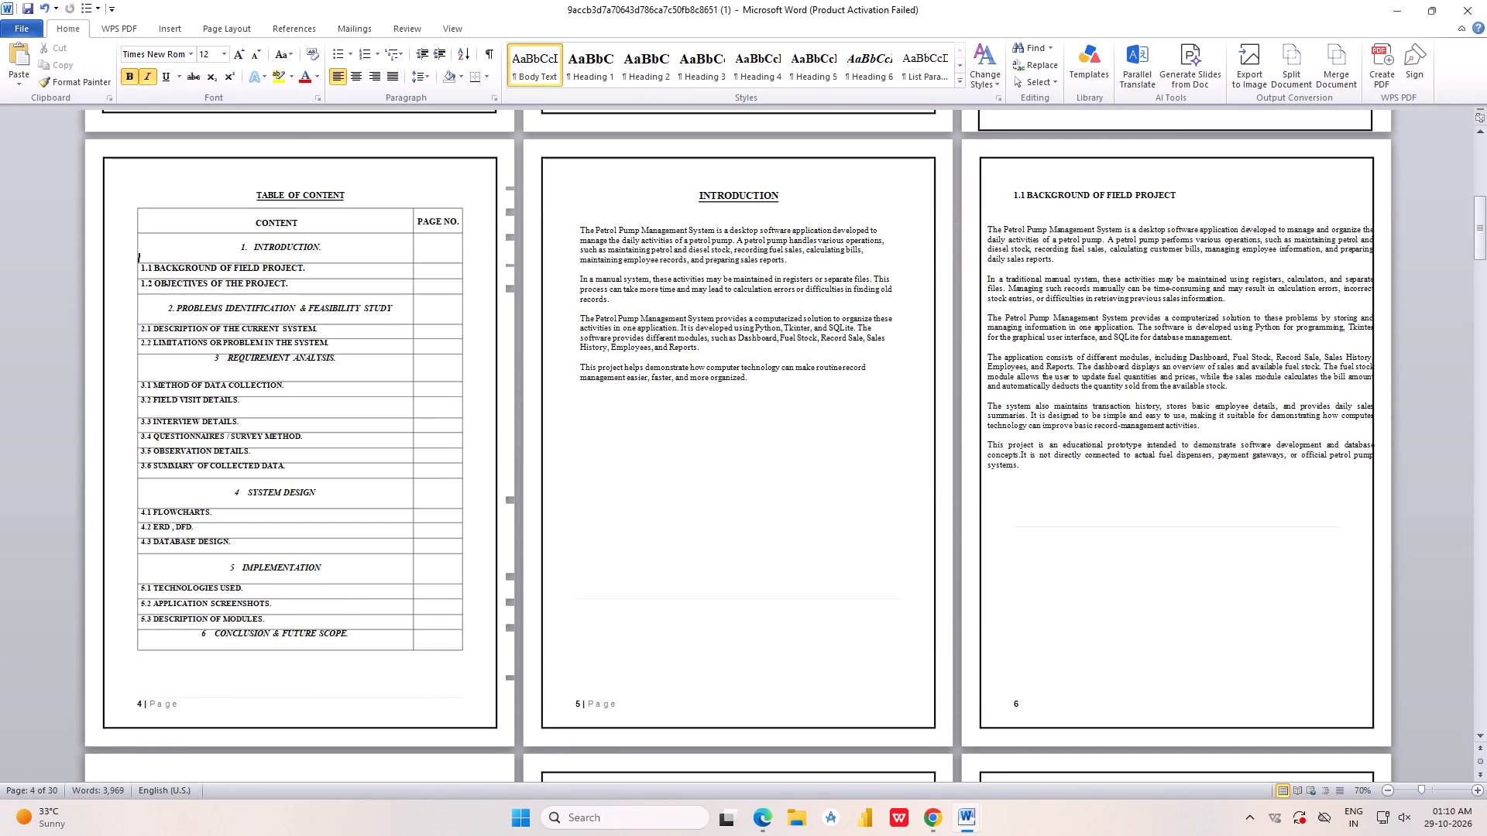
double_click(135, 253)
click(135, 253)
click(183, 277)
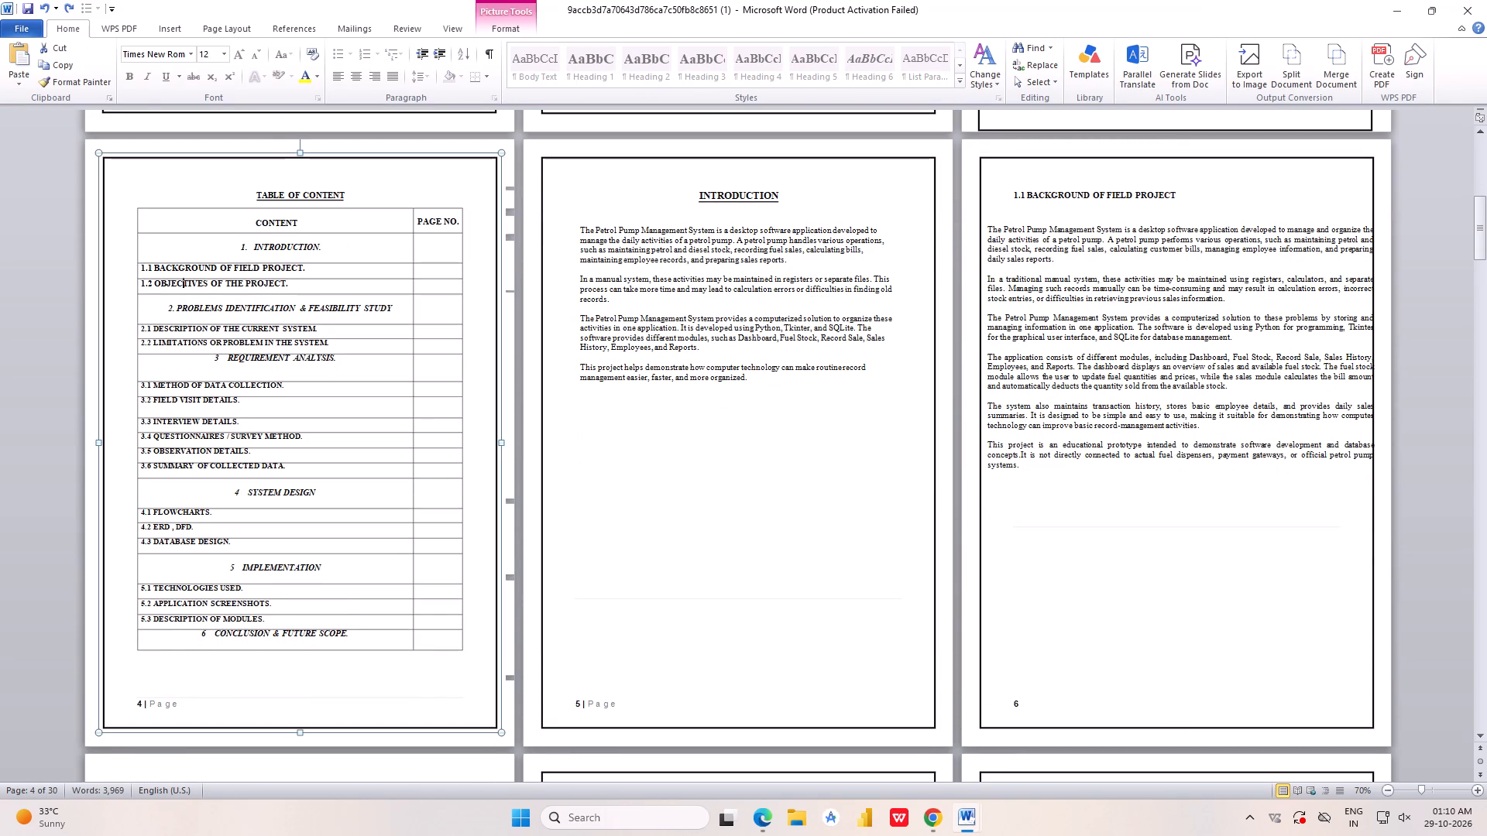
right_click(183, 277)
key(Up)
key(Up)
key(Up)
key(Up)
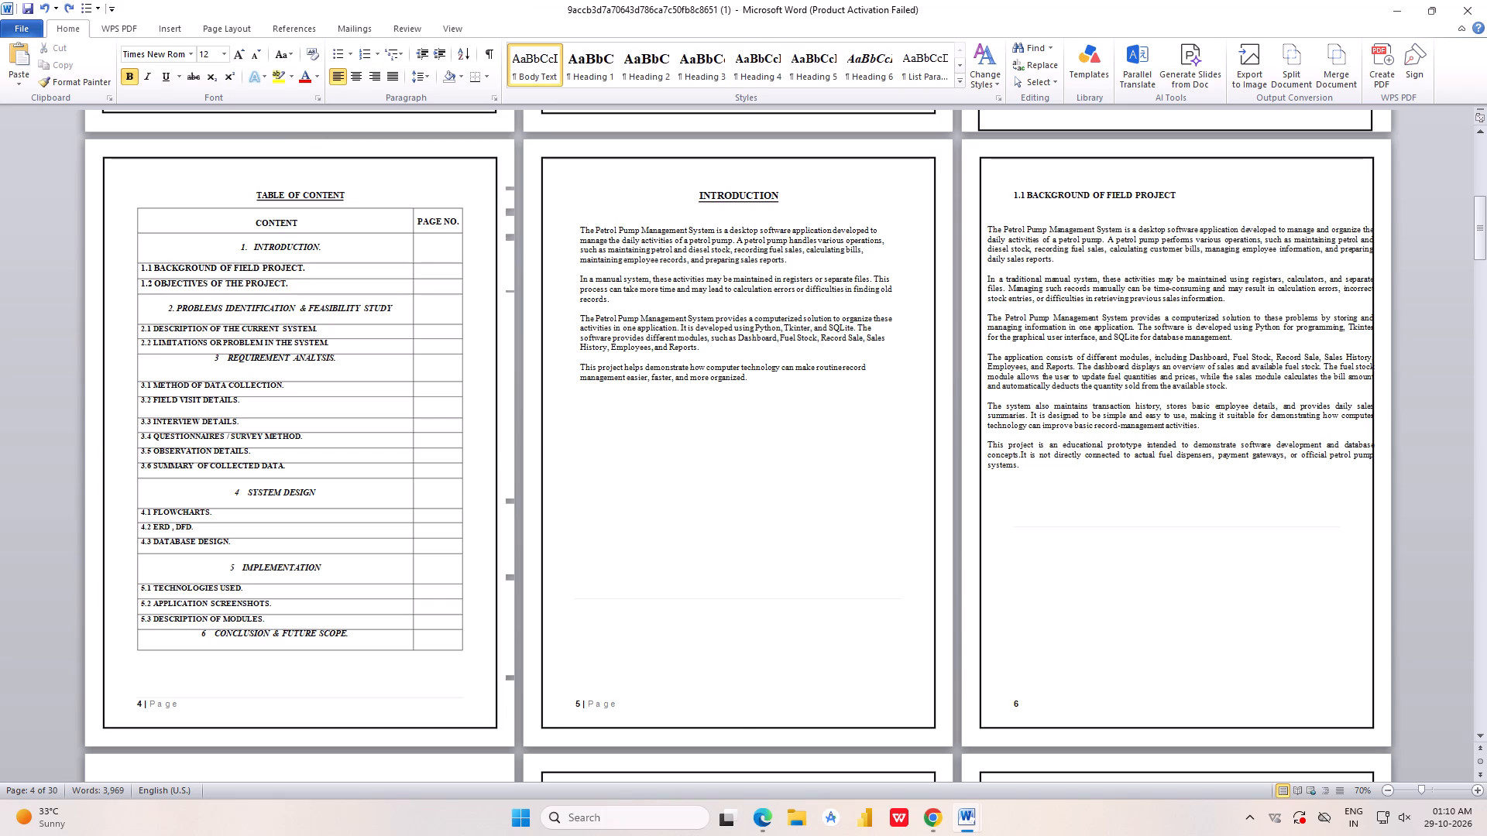
Shift the border picture on the INTRODUCTION page slightly up and to the right.
click(555, 472)
key(Up)
key(Up)
key(Up)
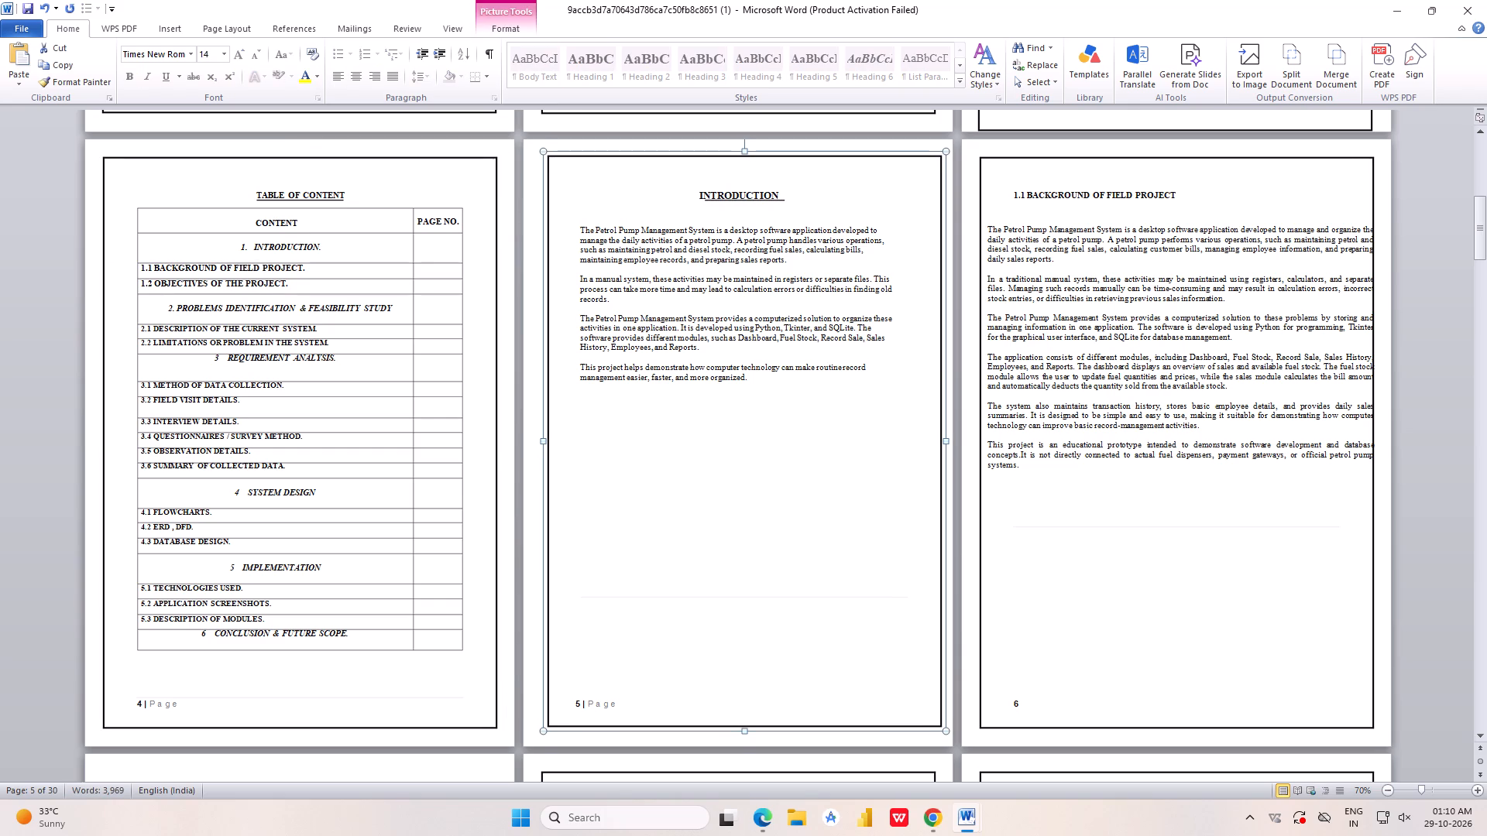
Start creating a PDF of the report, saving the document's changes, and cancel the conversion.
click(1388, 77)
click(1463, 12)
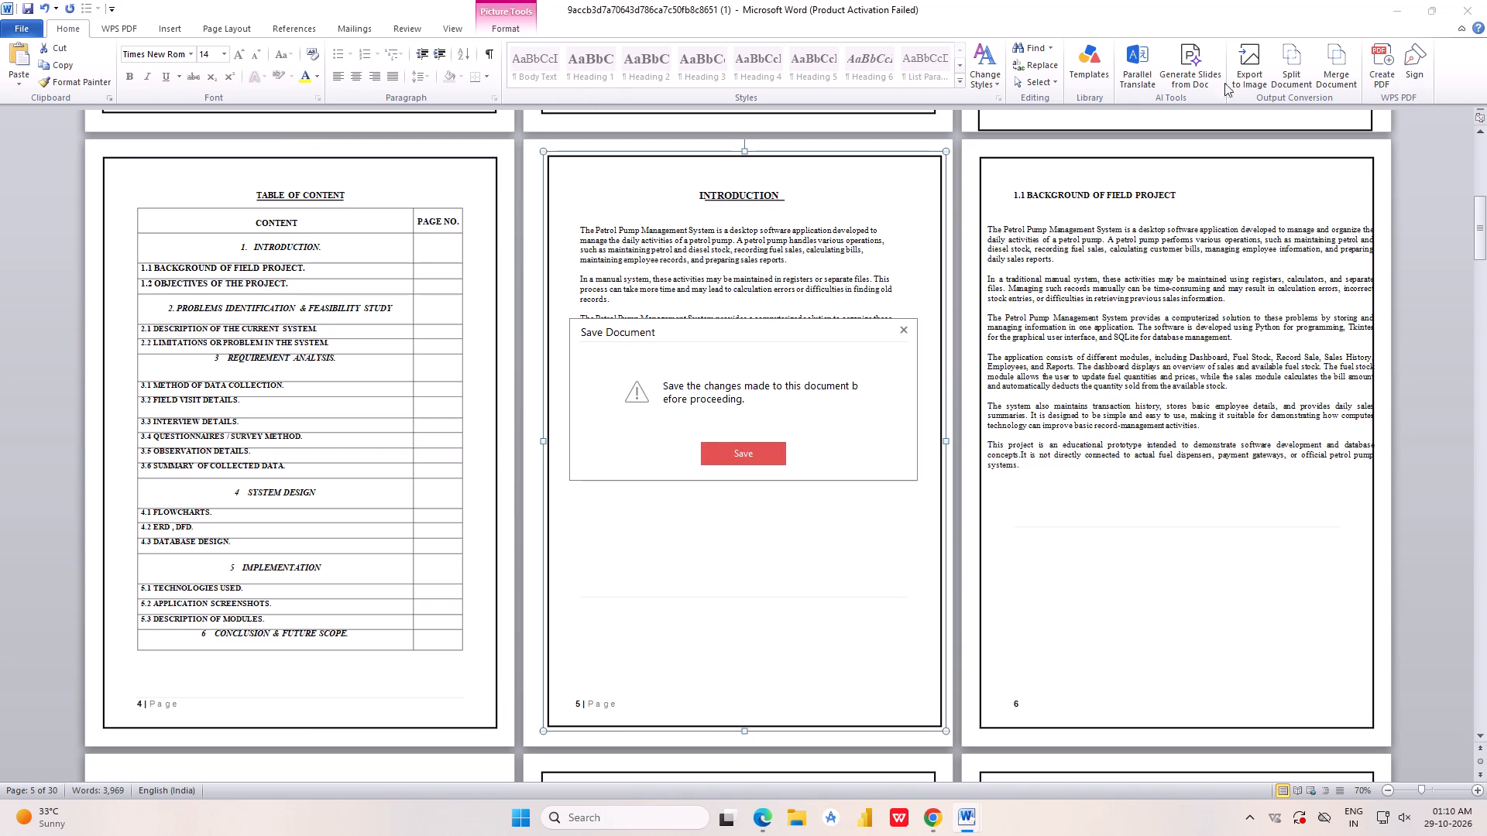
click(721, 443)
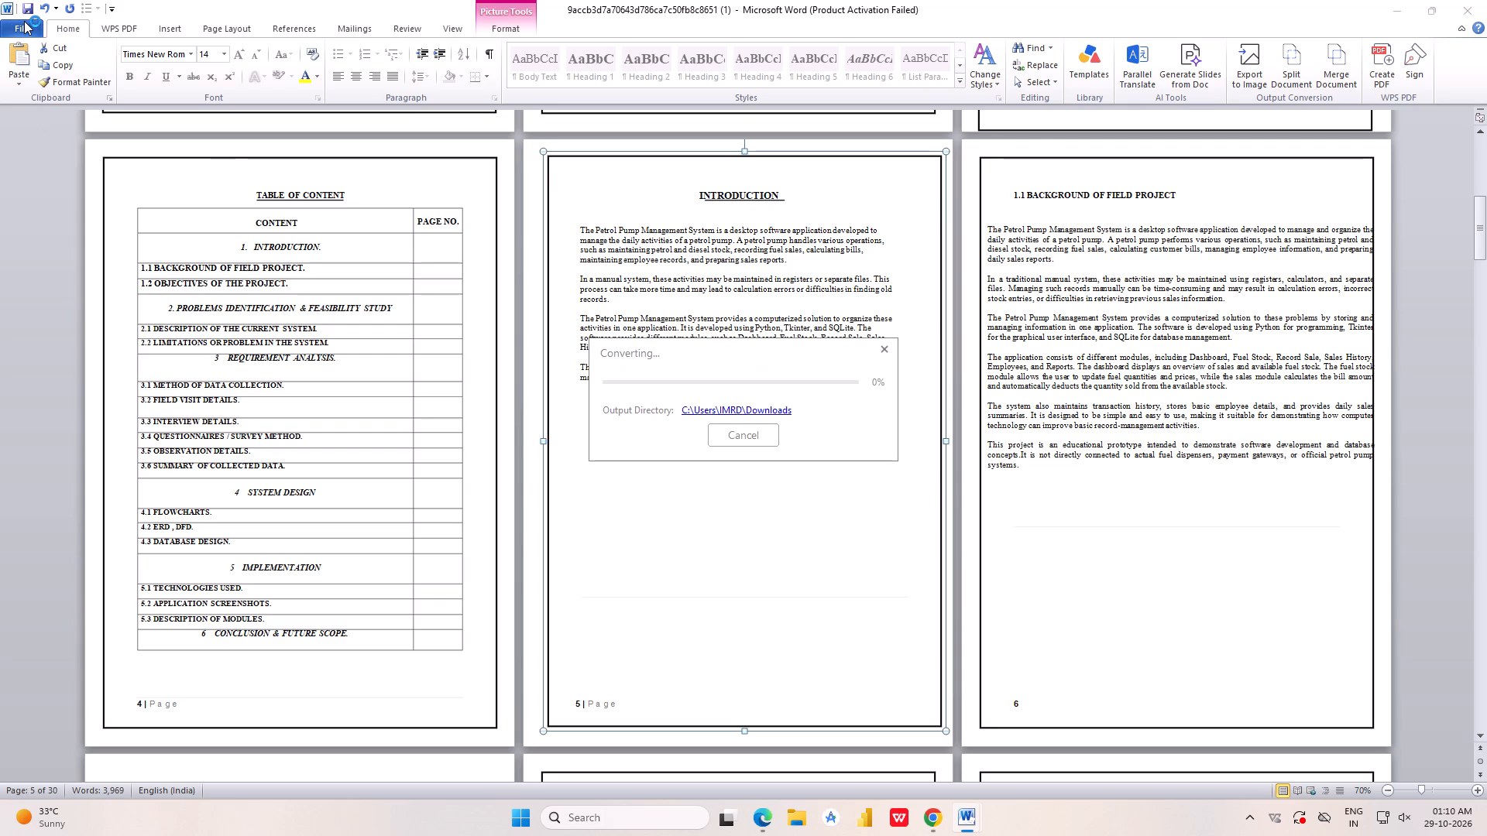
click(24, 21)
click(28, 27)
triple_click(28, 27)
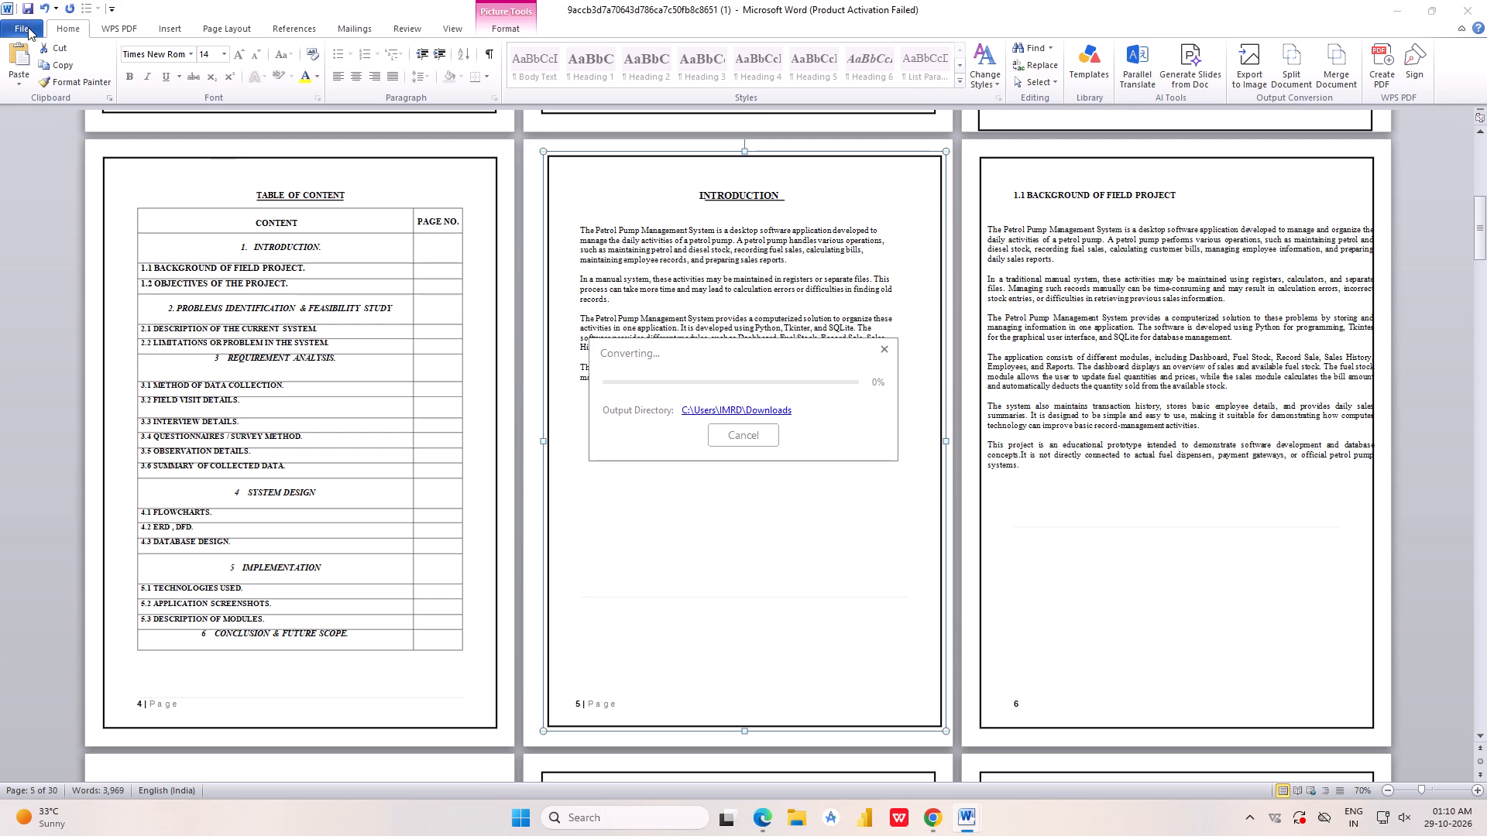
click(28, 27)
click(48, 27)
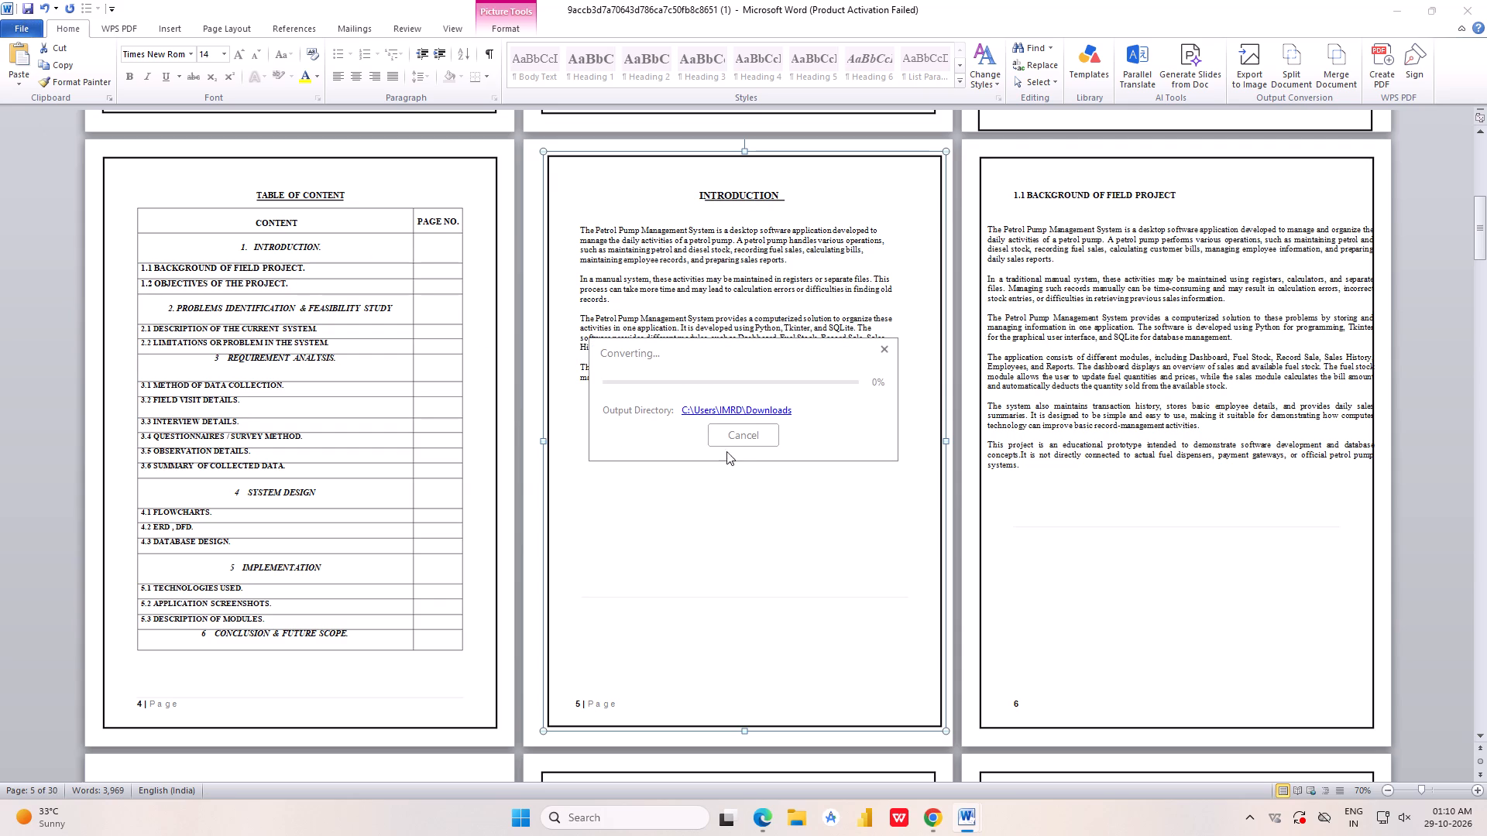
click(744, 447)
click(749, 425)
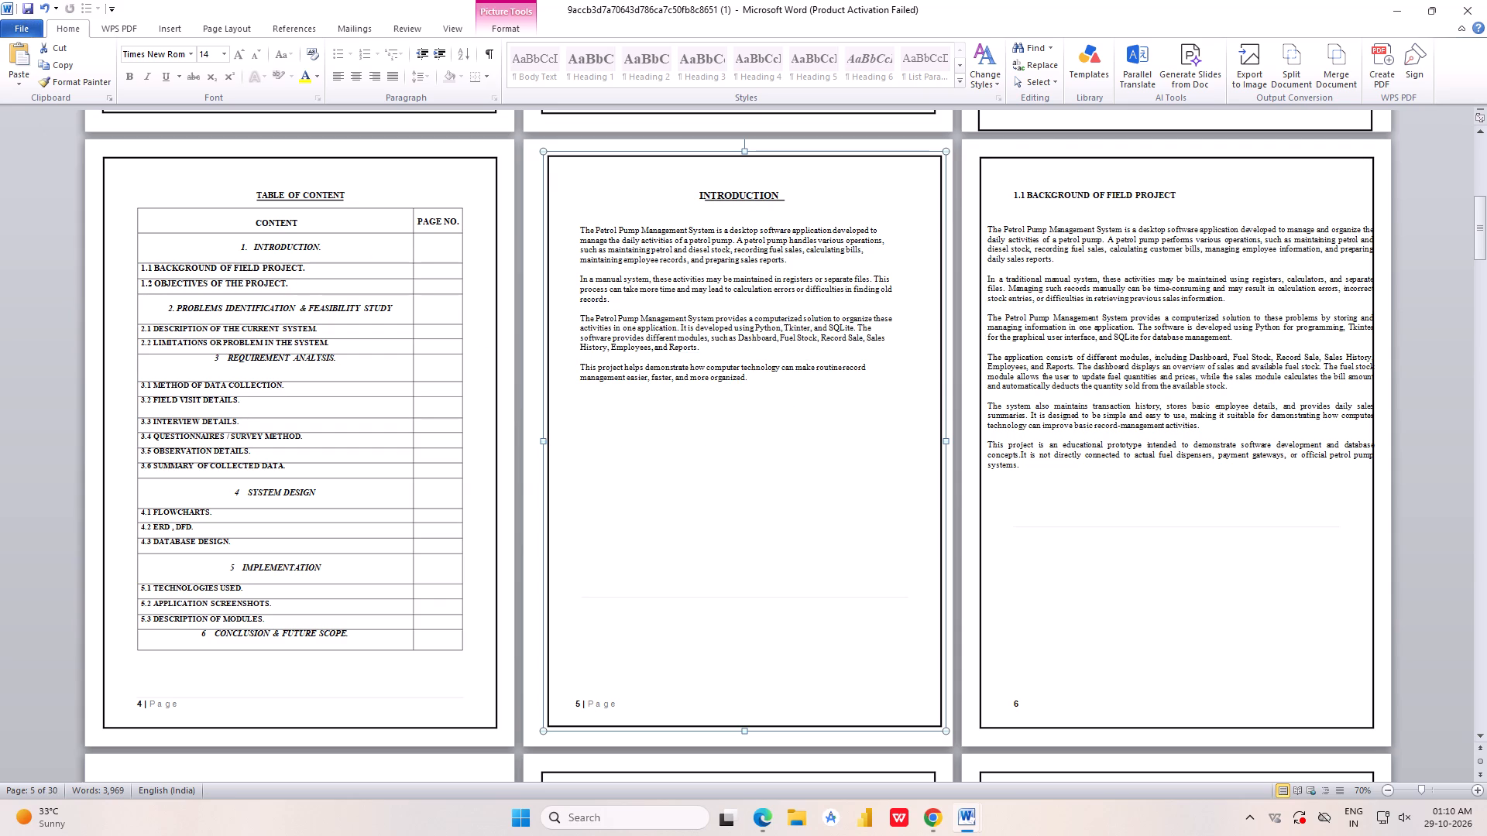
Save a copy of the report as a Word document named kk in the Downloads folder.
click(26, 25)
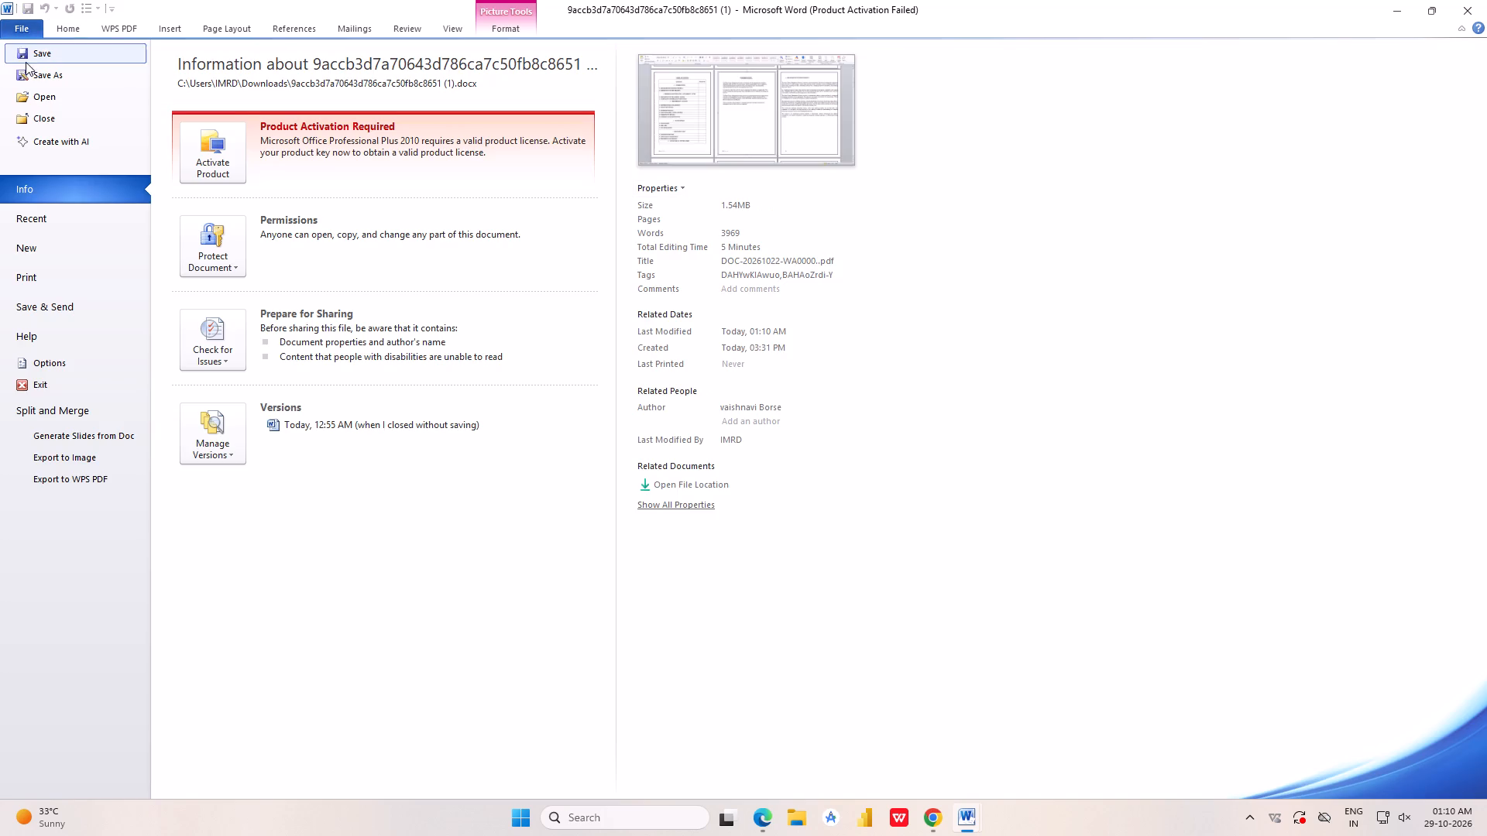
click(101, 67)
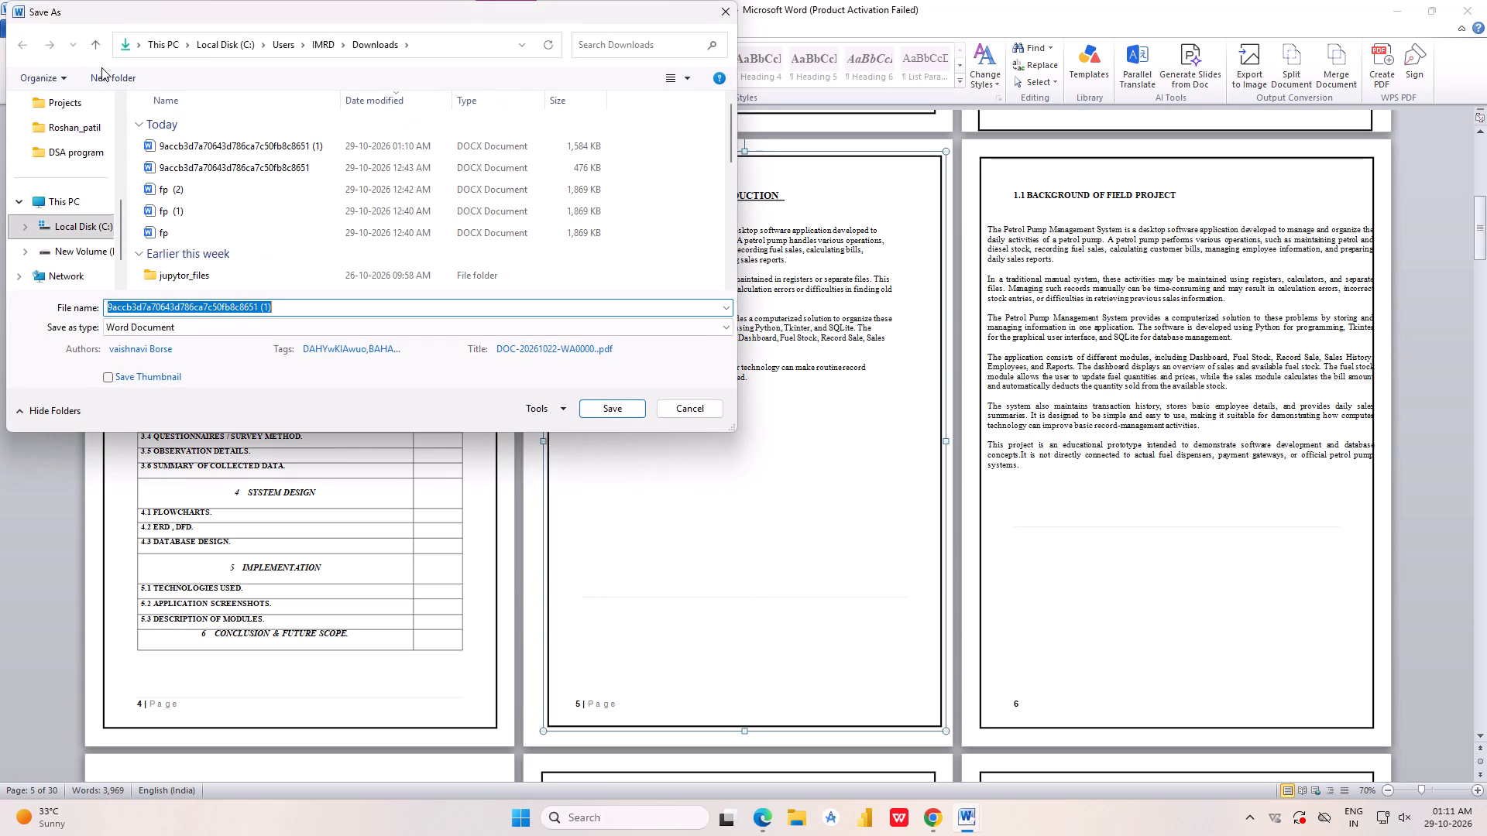
key(BackSpace)
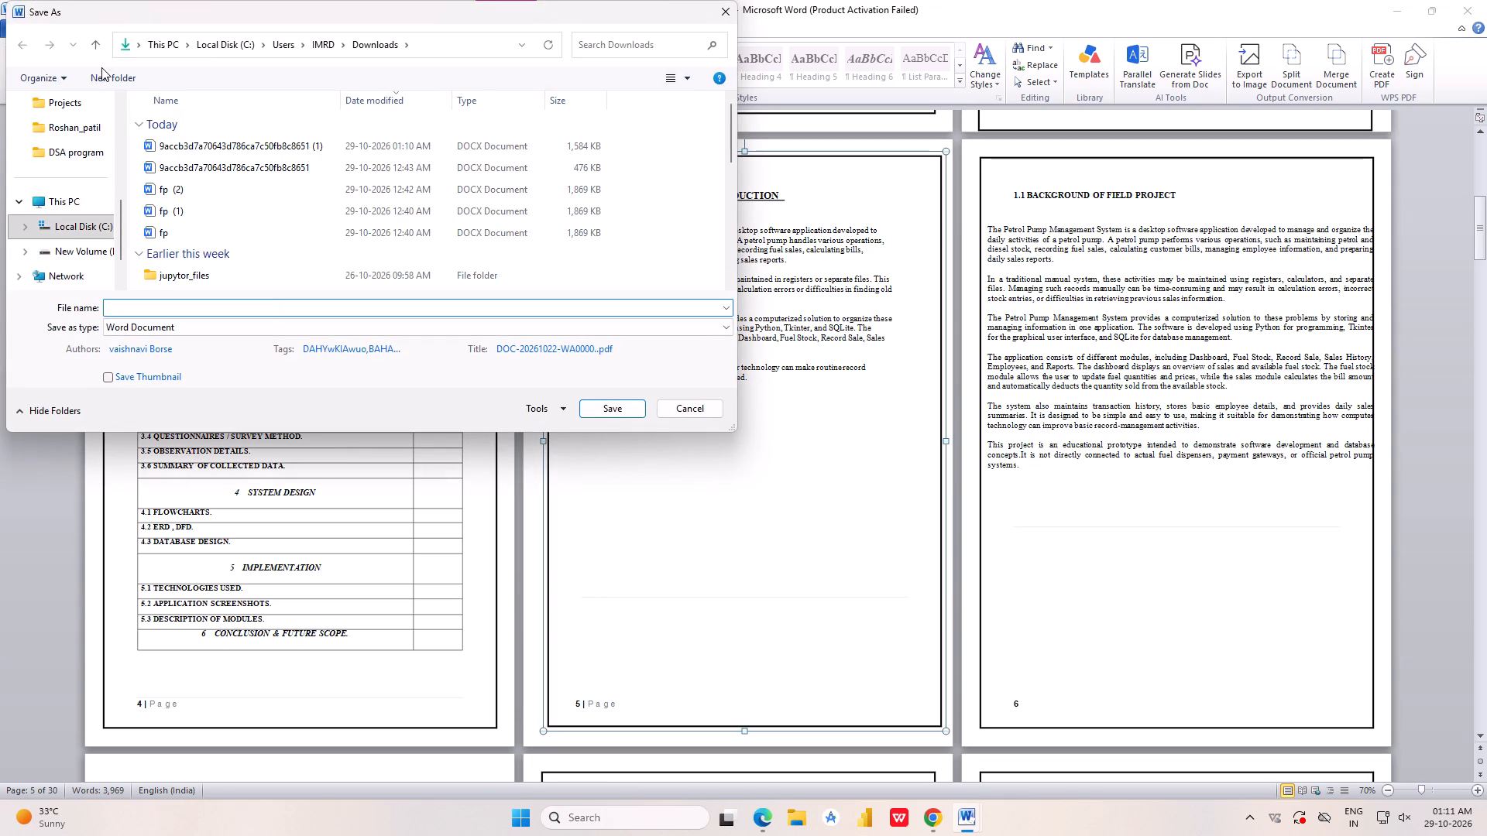
text(kk)
click(599, 416)
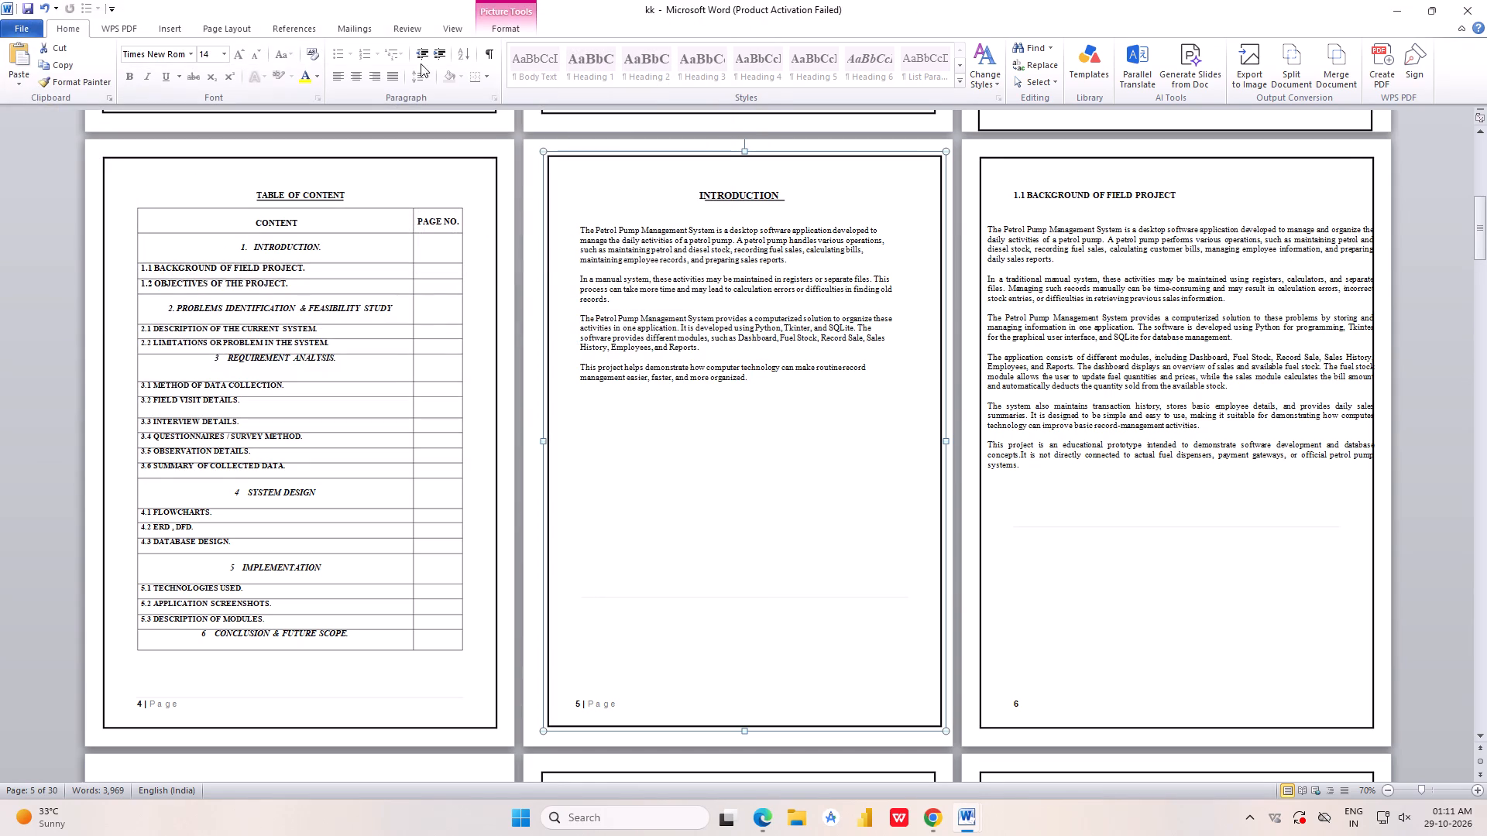
Close the saved report and reopen kk from the recent documents.
click(1481, 4)
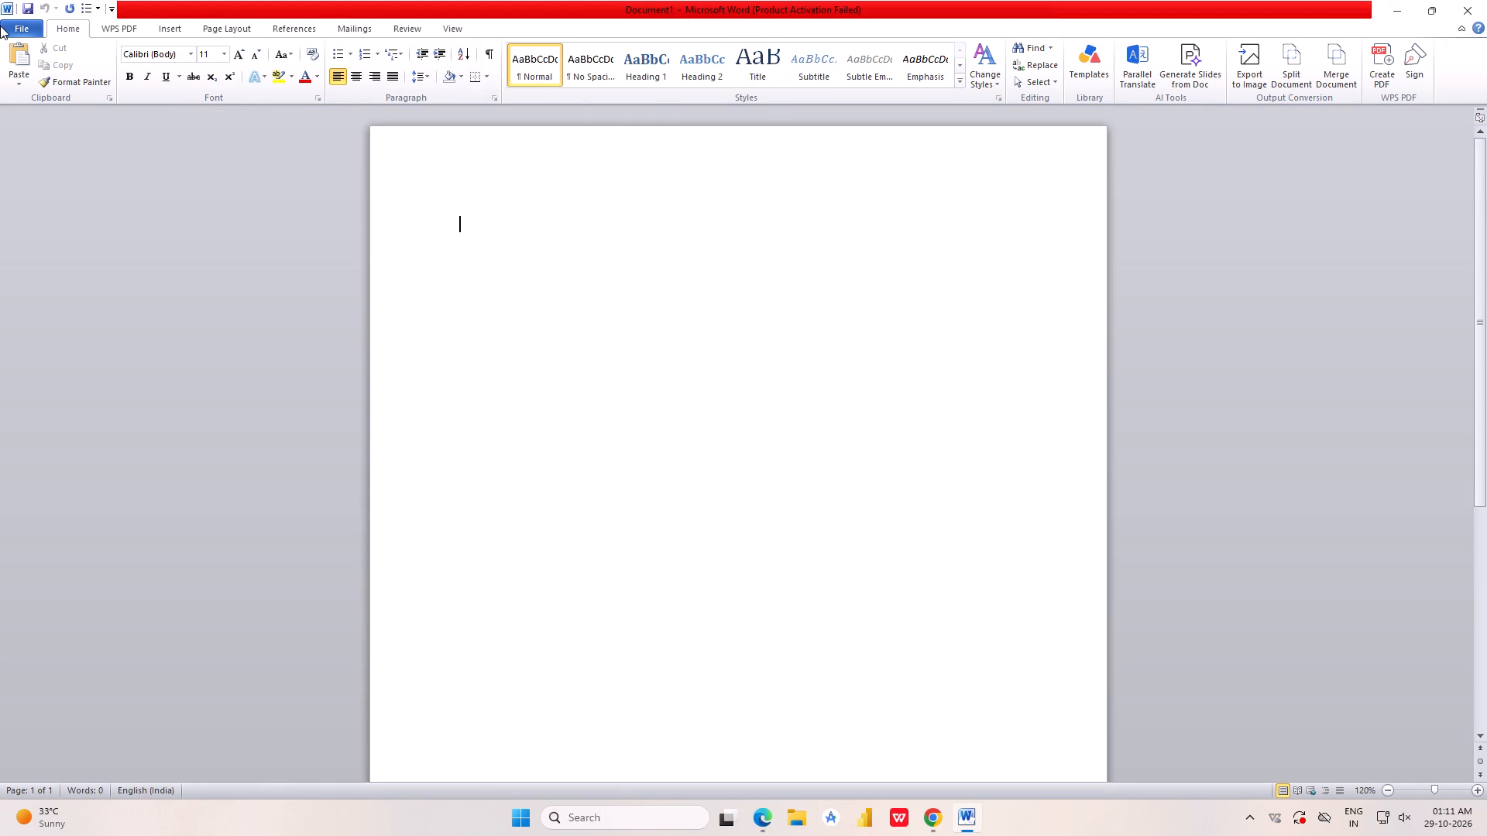
click(0, 26)
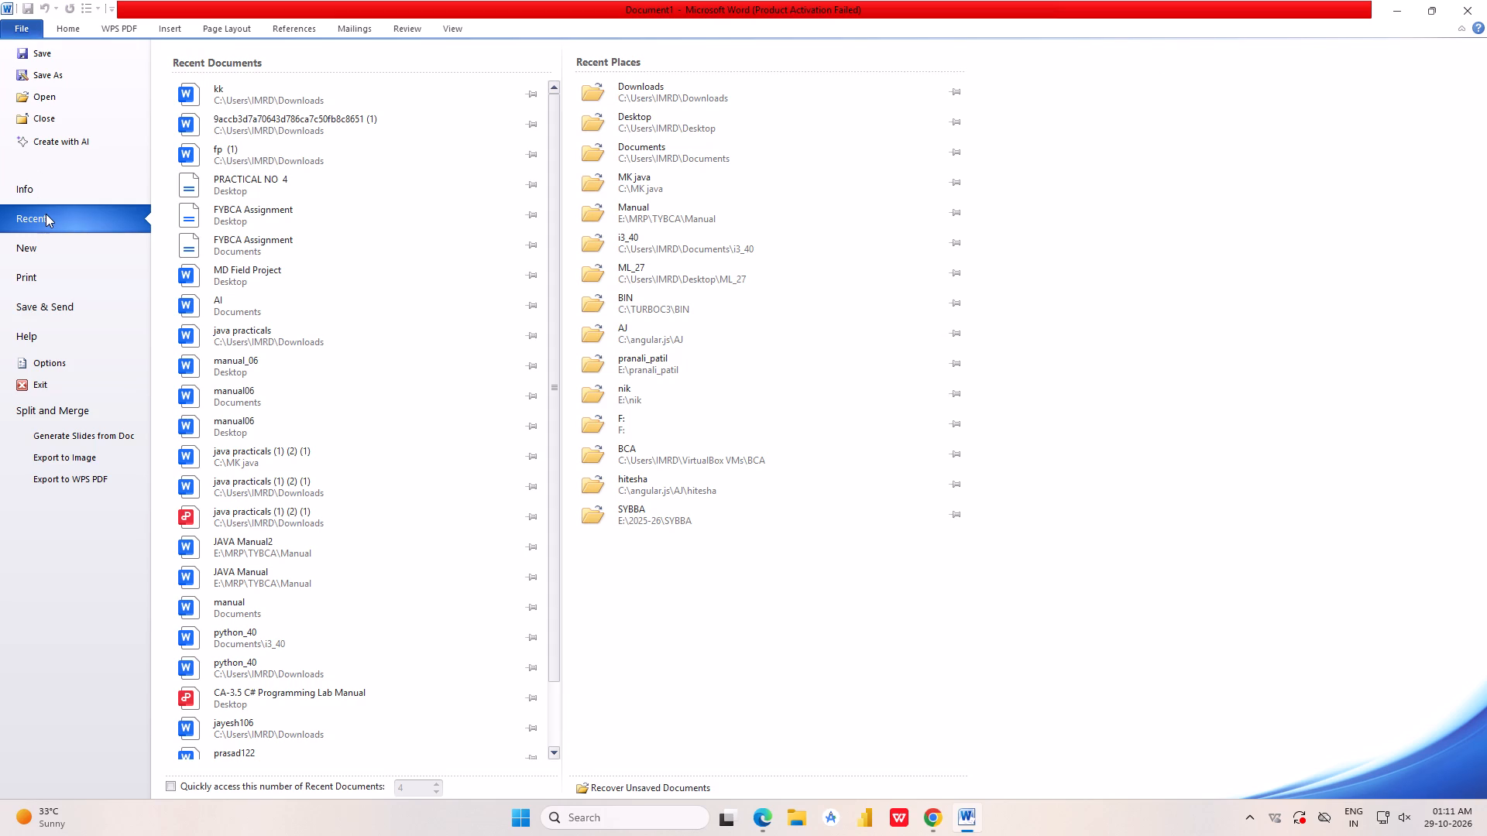
click(46, 214)
double_click(271, 84)
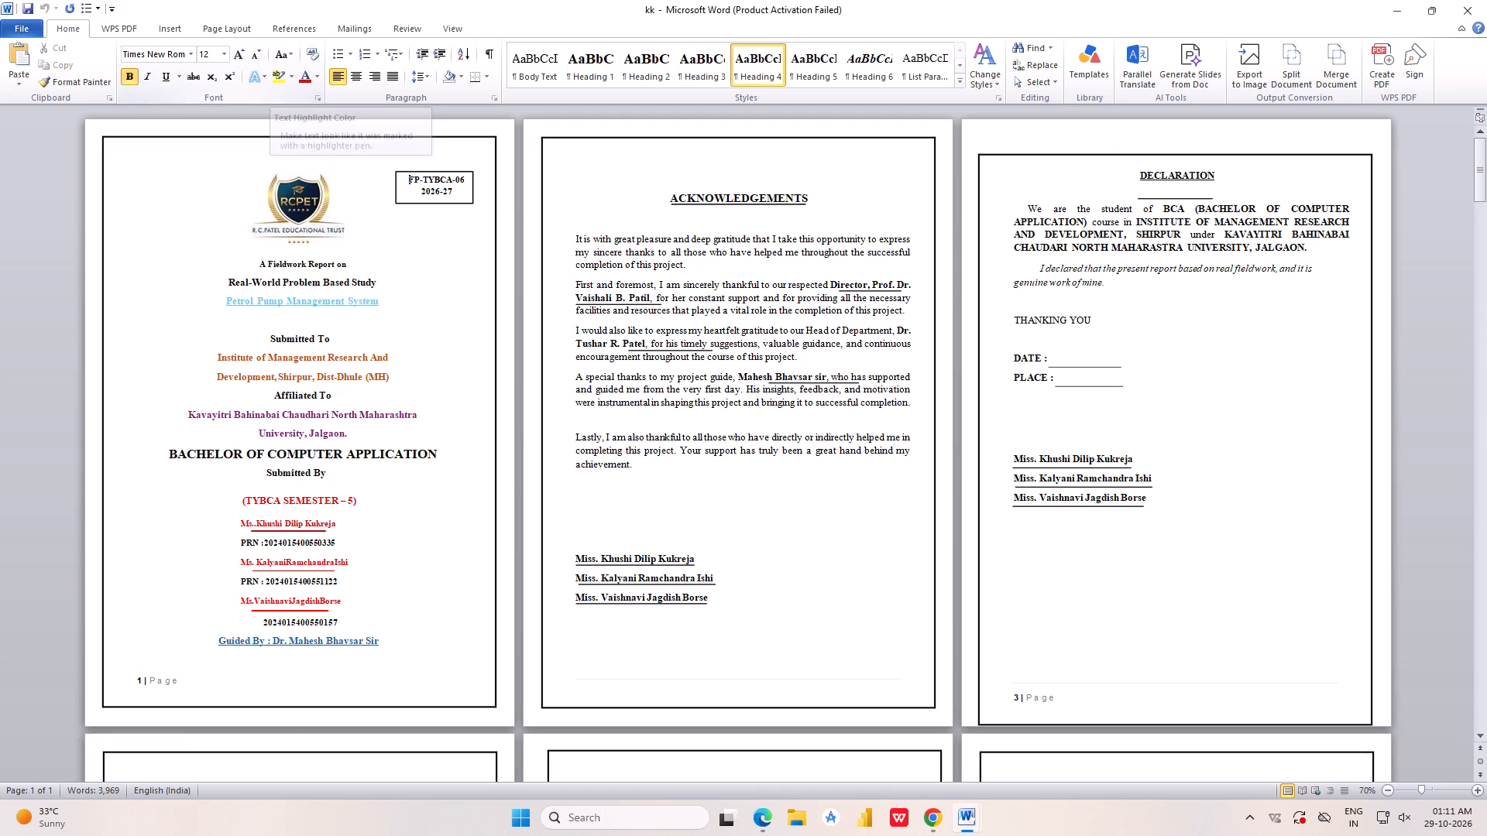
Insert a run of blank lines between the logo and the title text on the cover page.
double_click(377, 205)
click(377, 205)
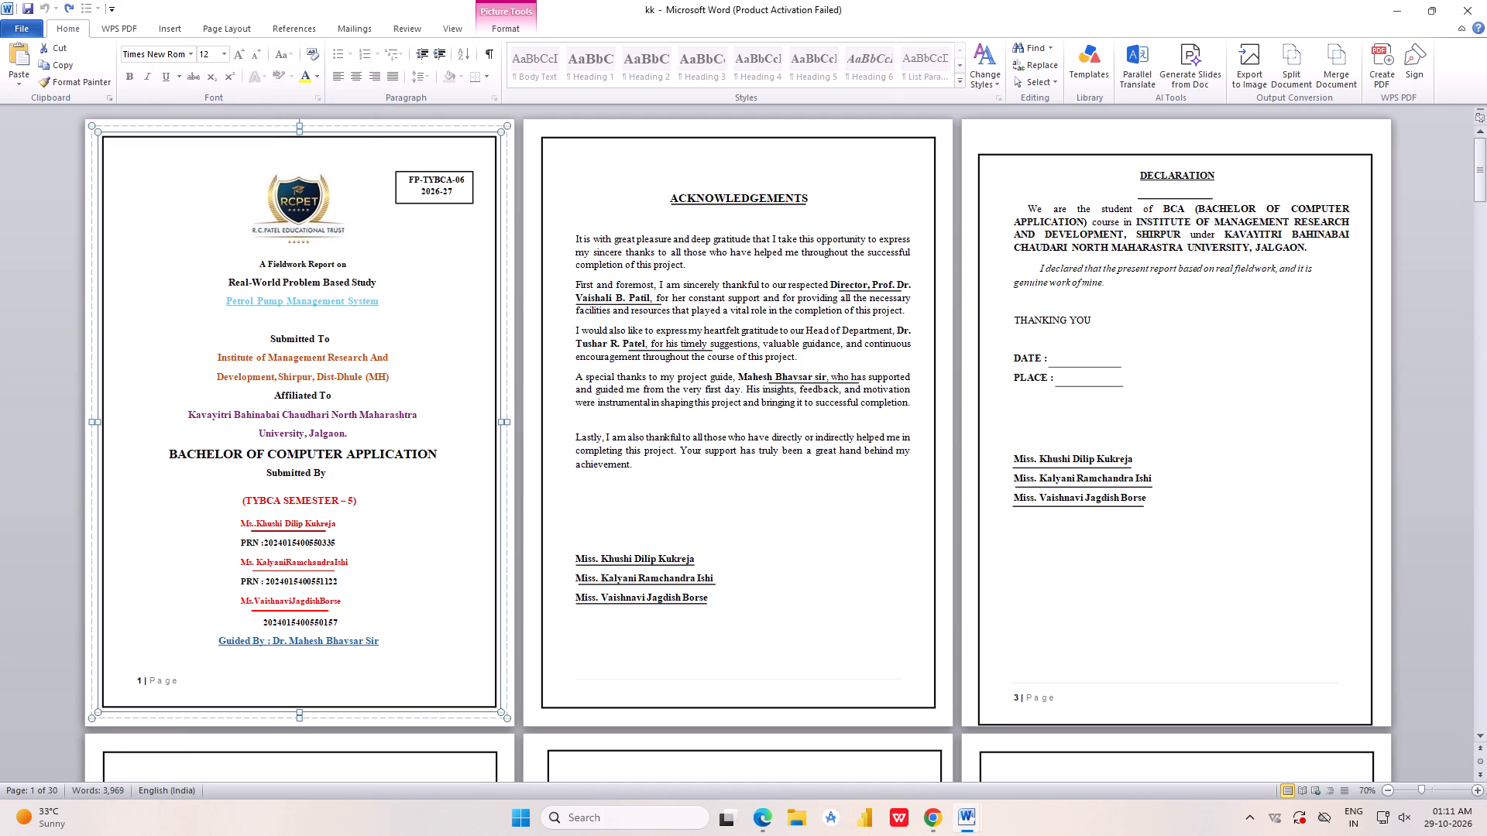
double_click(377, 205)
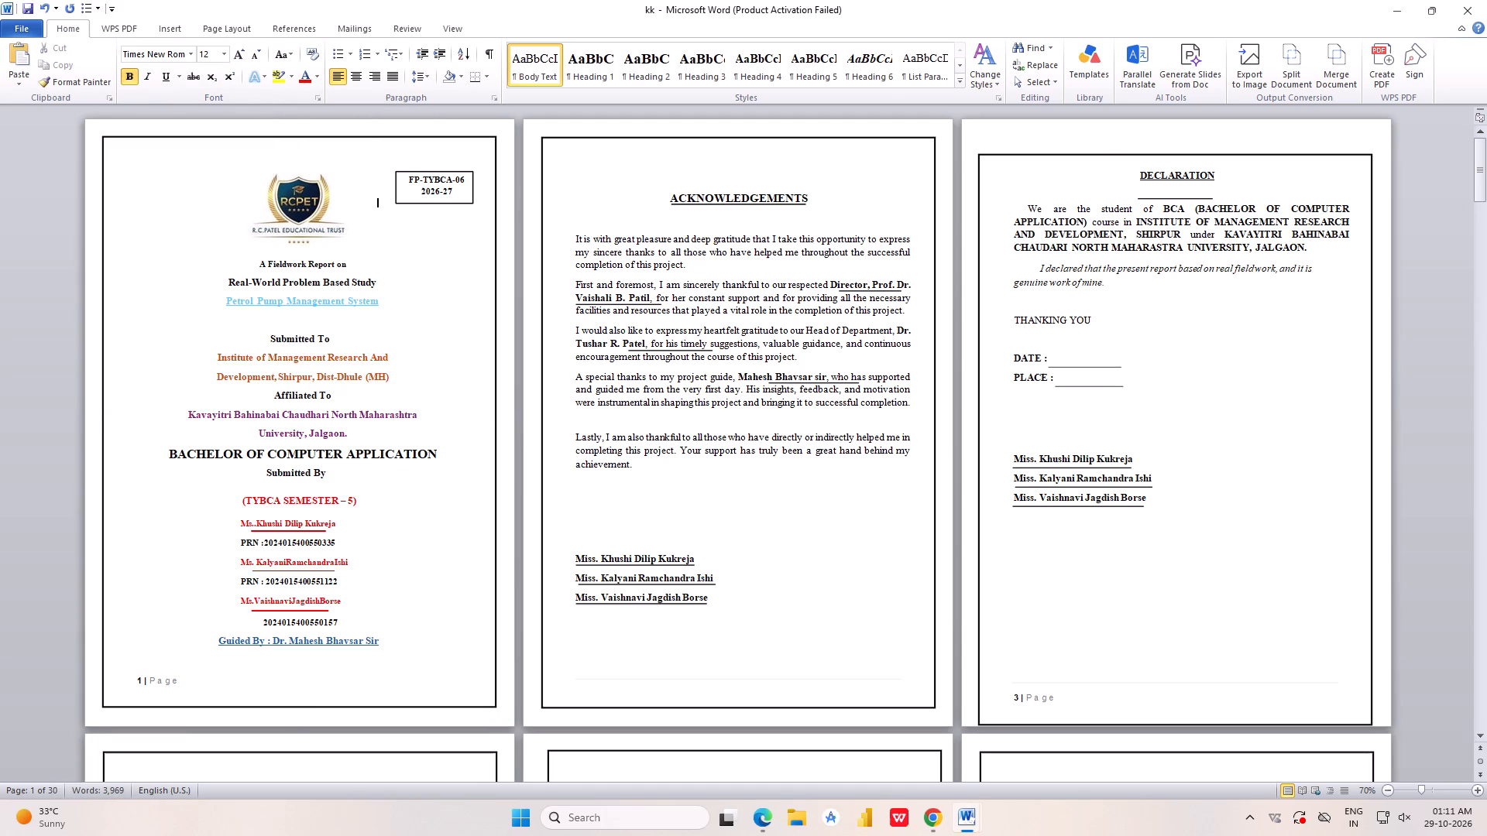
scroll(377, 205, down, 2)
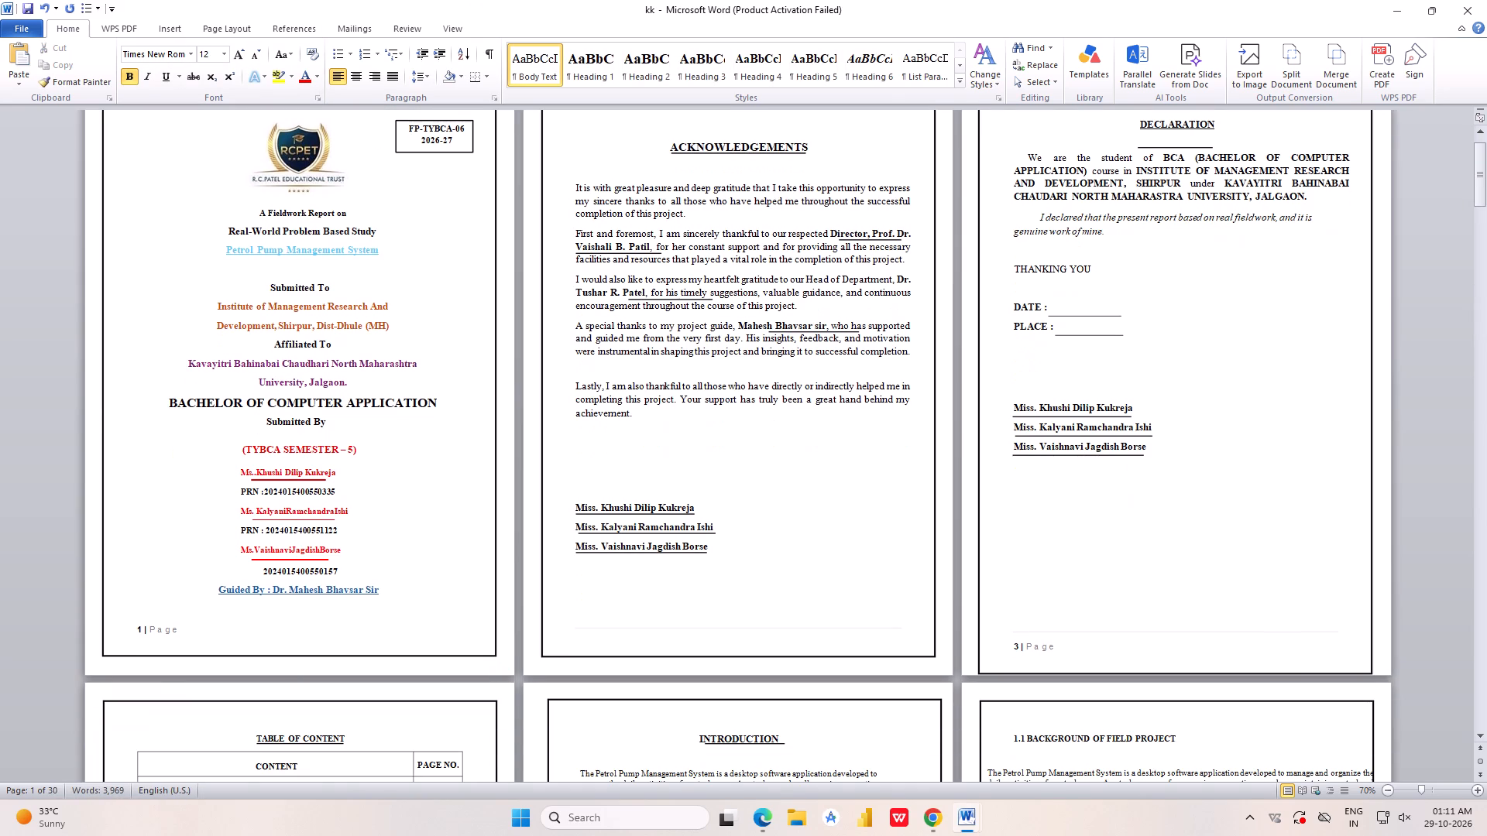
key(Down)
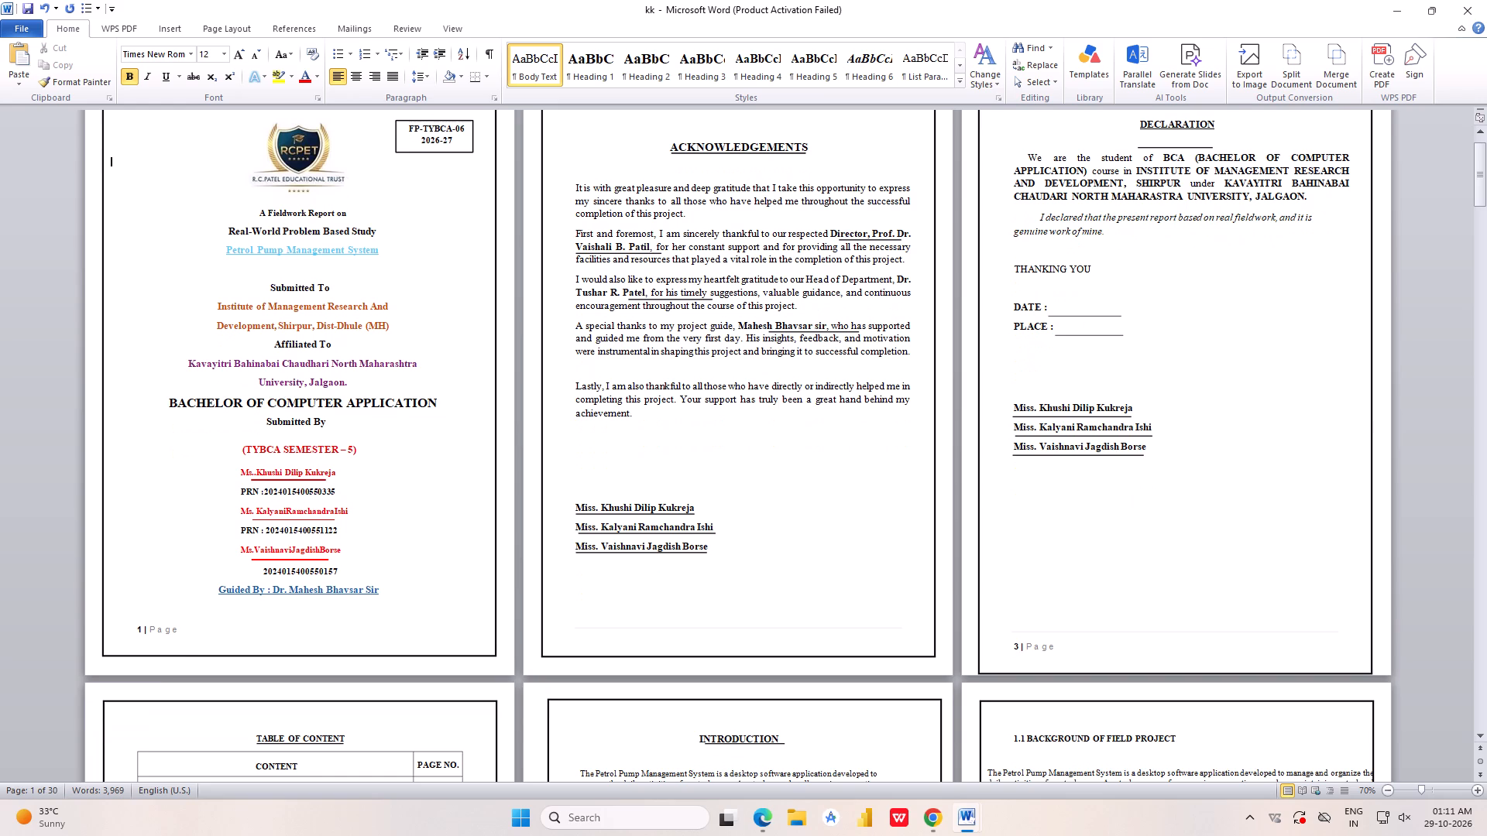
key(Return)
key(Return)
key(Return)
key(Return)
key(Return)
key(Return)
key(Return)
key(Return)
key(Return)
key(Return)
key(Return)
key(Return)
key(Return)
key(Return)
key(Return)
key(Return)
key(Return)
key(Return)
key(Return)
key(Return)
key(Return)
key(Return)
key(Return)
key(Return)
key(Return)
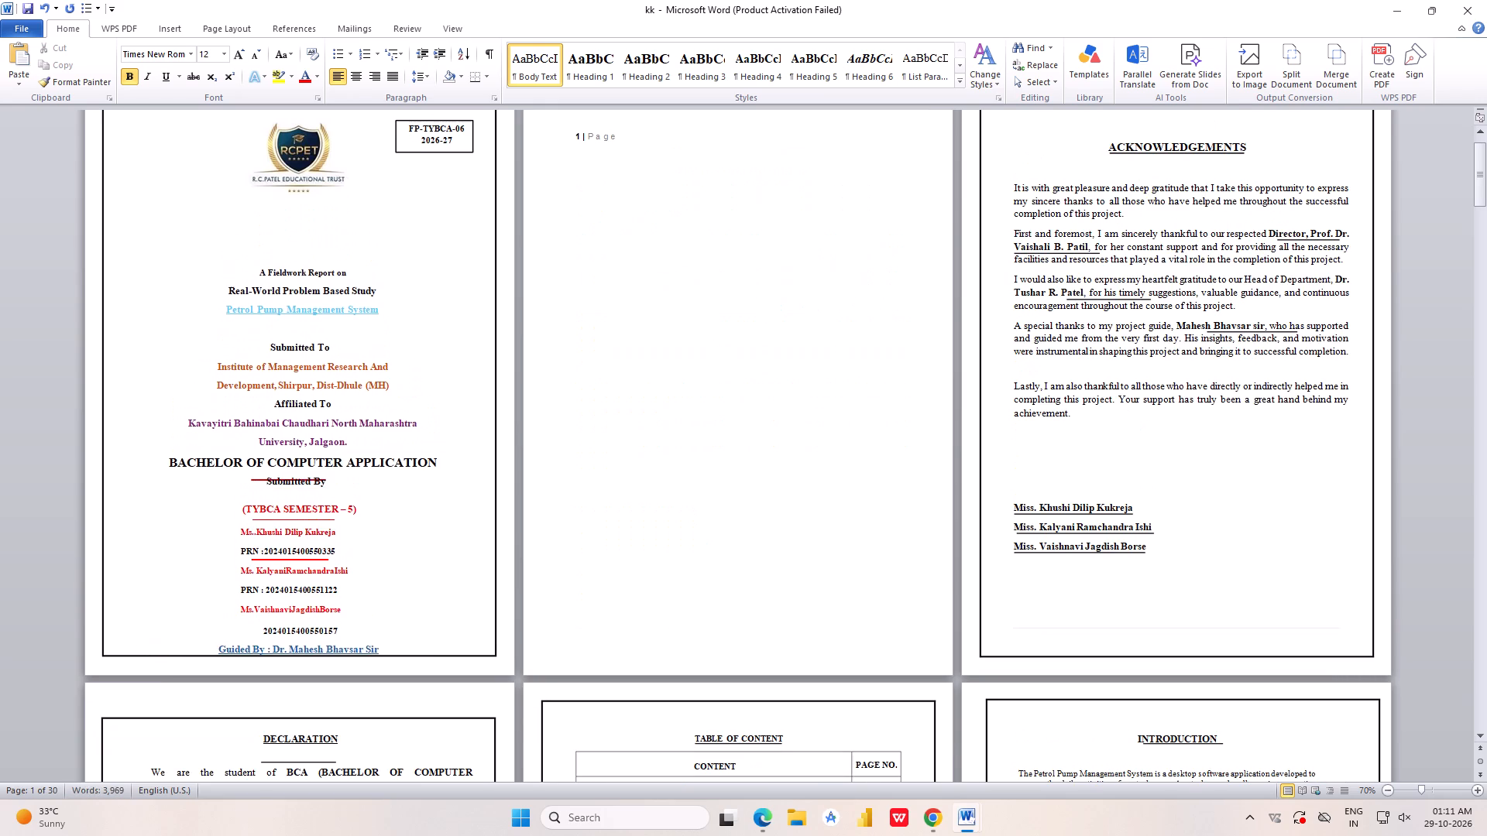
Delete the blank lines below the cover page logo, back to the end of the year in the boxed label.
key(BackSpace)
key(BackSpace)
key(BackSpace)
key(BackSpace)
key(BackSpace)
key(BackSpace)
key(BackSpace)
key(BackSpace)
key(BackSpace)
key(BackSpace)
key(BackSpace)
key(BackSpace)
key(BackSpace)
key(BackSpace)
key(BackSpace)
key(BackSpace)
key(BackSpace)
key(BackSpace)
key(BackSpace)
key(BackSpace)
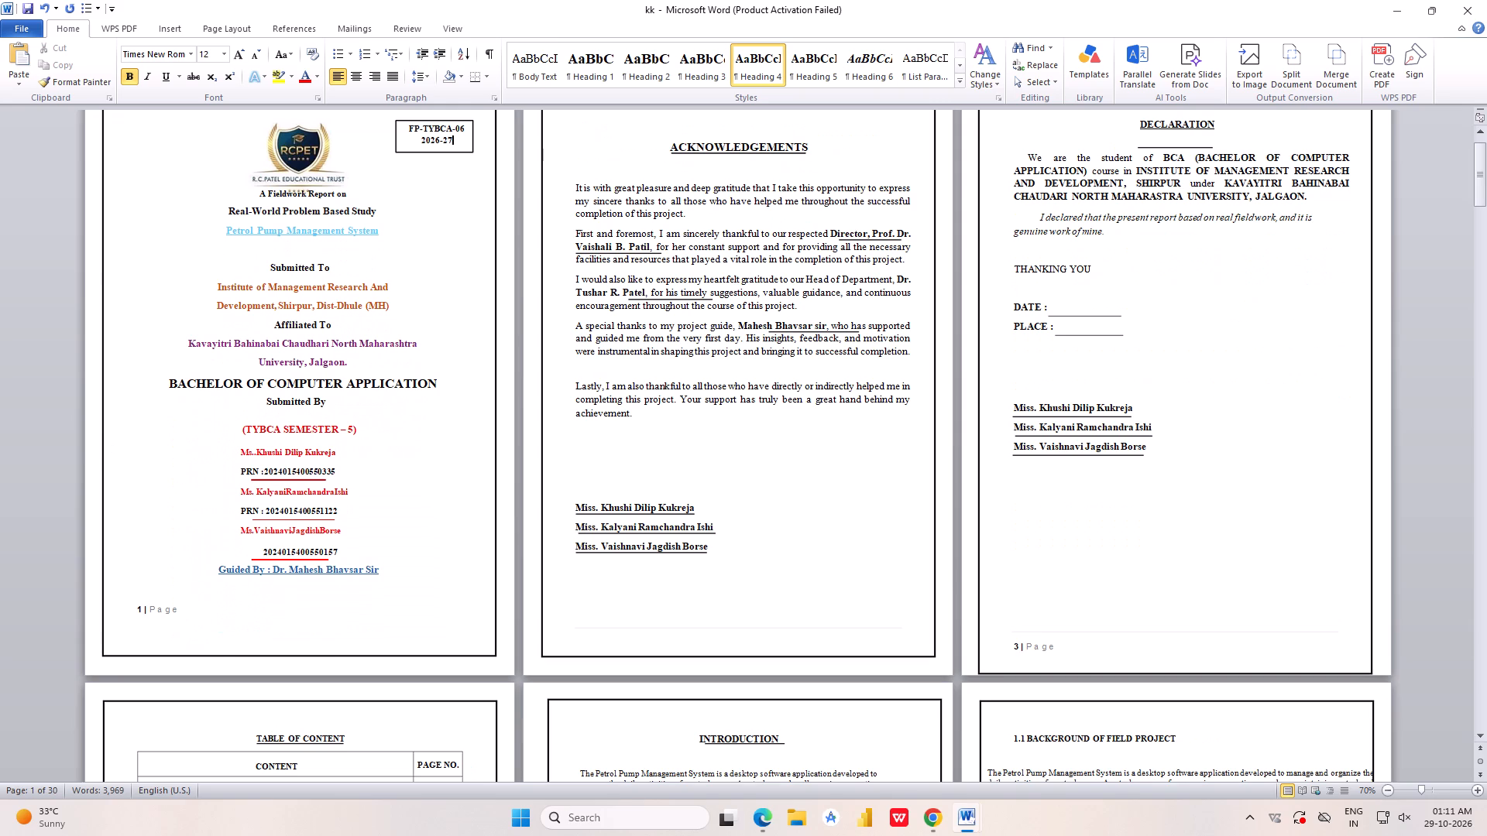
Change the year in the cover page's boxed label to 2026-7.
key(BackSpace)
key(BackSpace)
key(7)
Add three blank lines after the boxed year to lower the cover text while keeping it on one page.
key(Return)
key(Return)
key(Return)
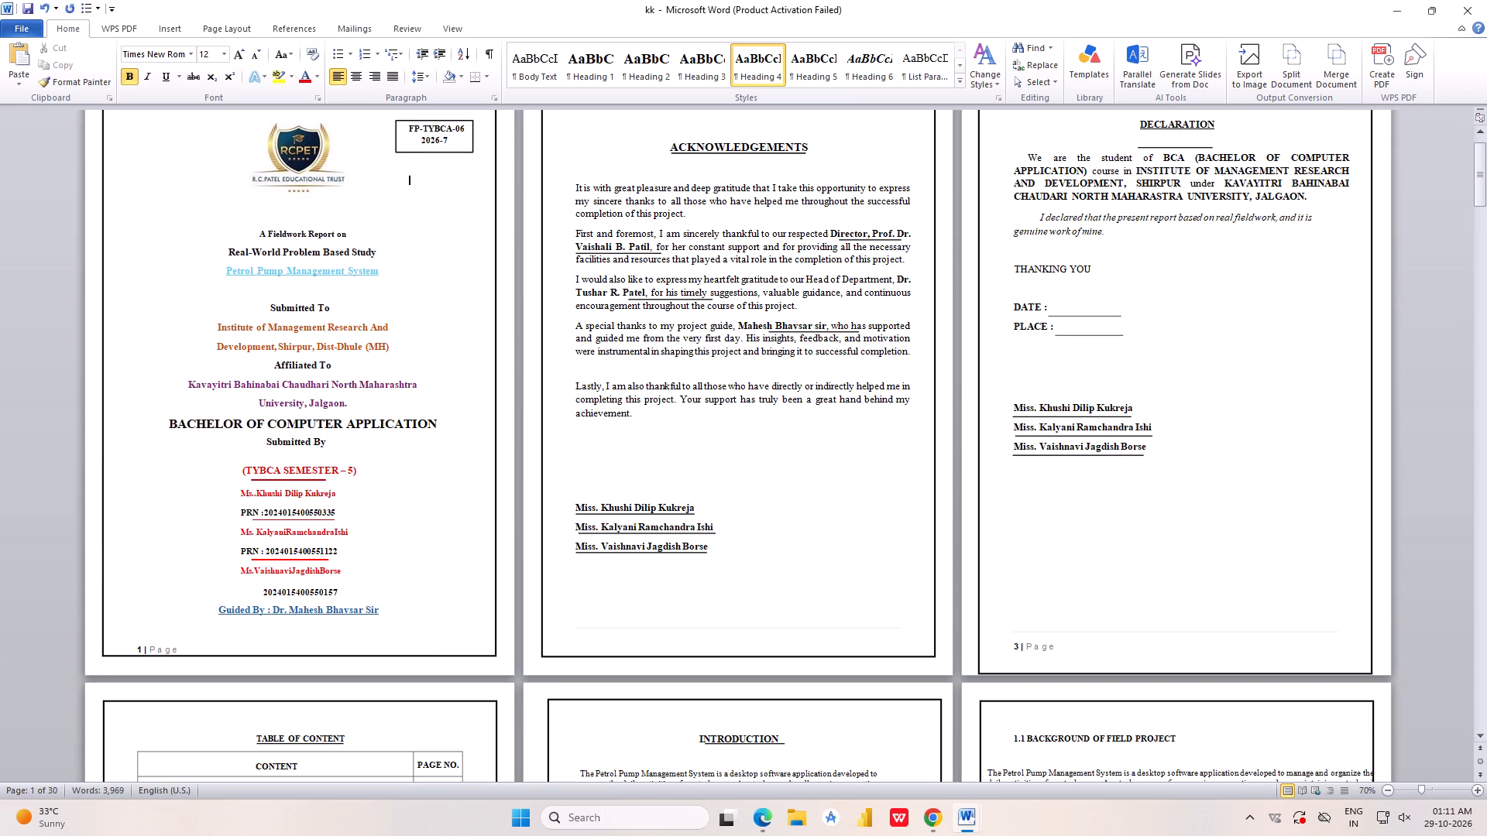
key(Return)
key(Return)
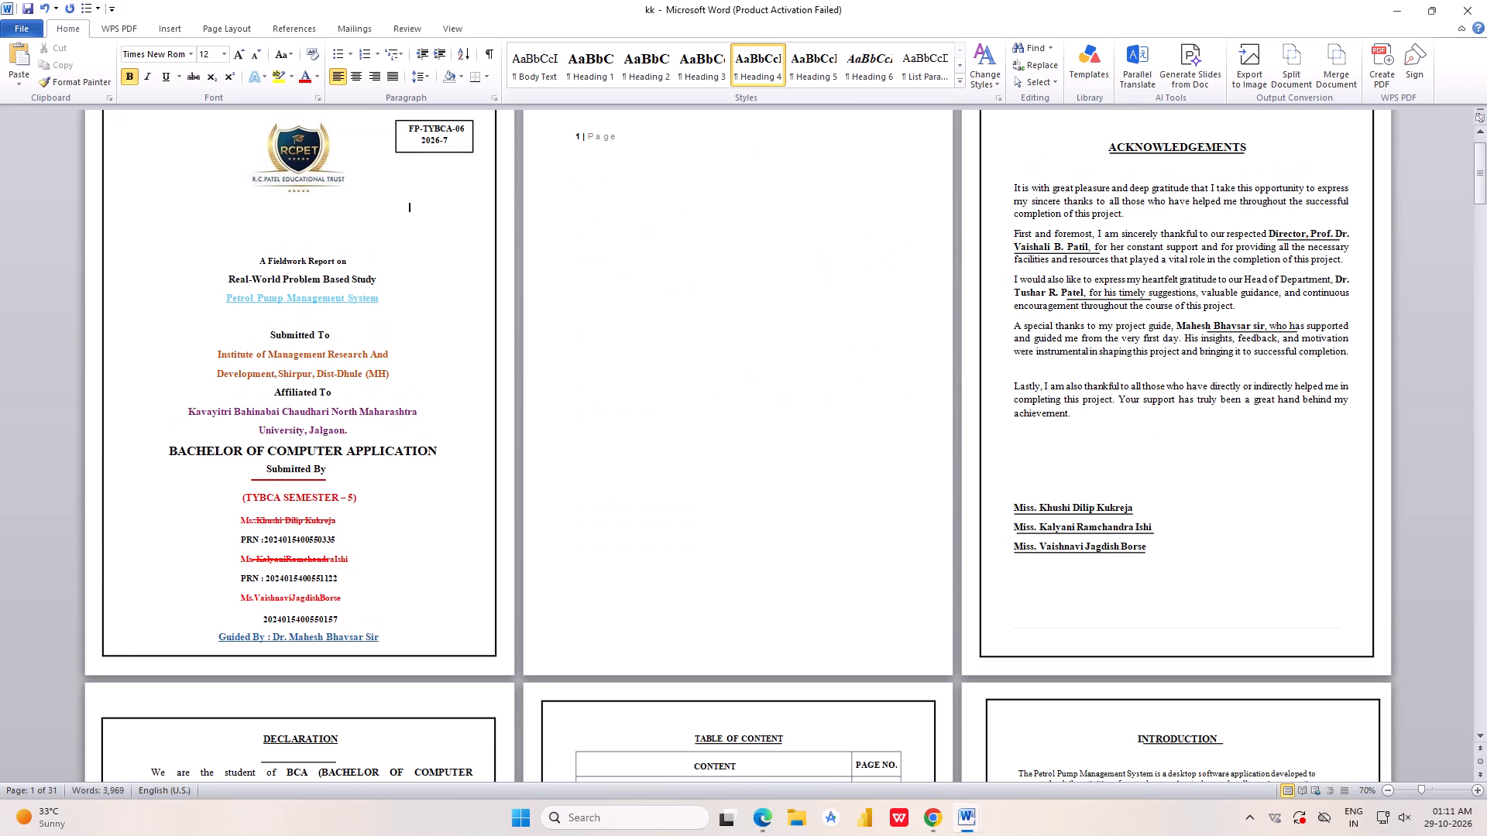
key(Return)
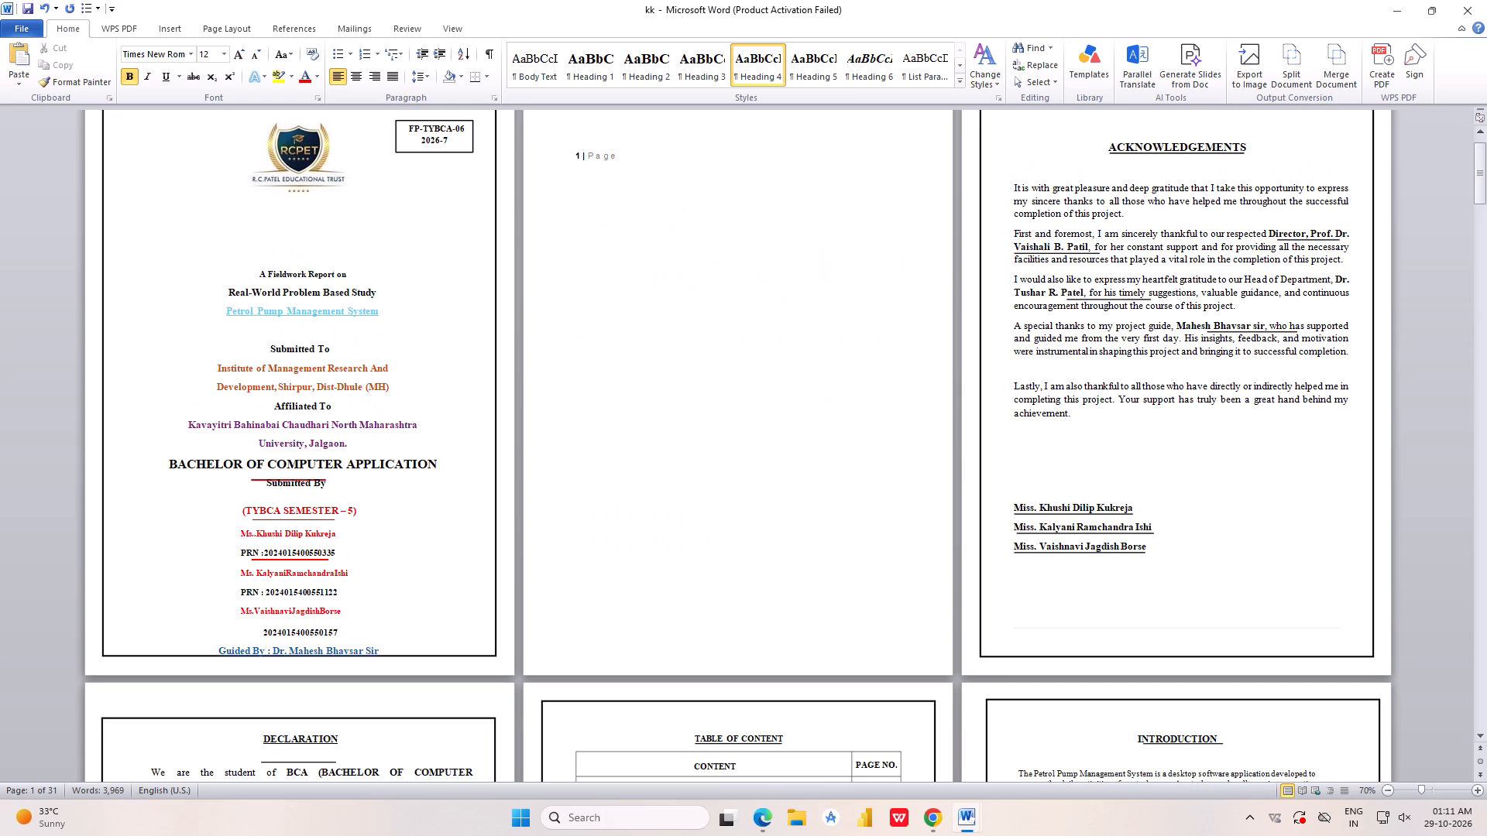
key(BackSpace)
key(BackSpace)
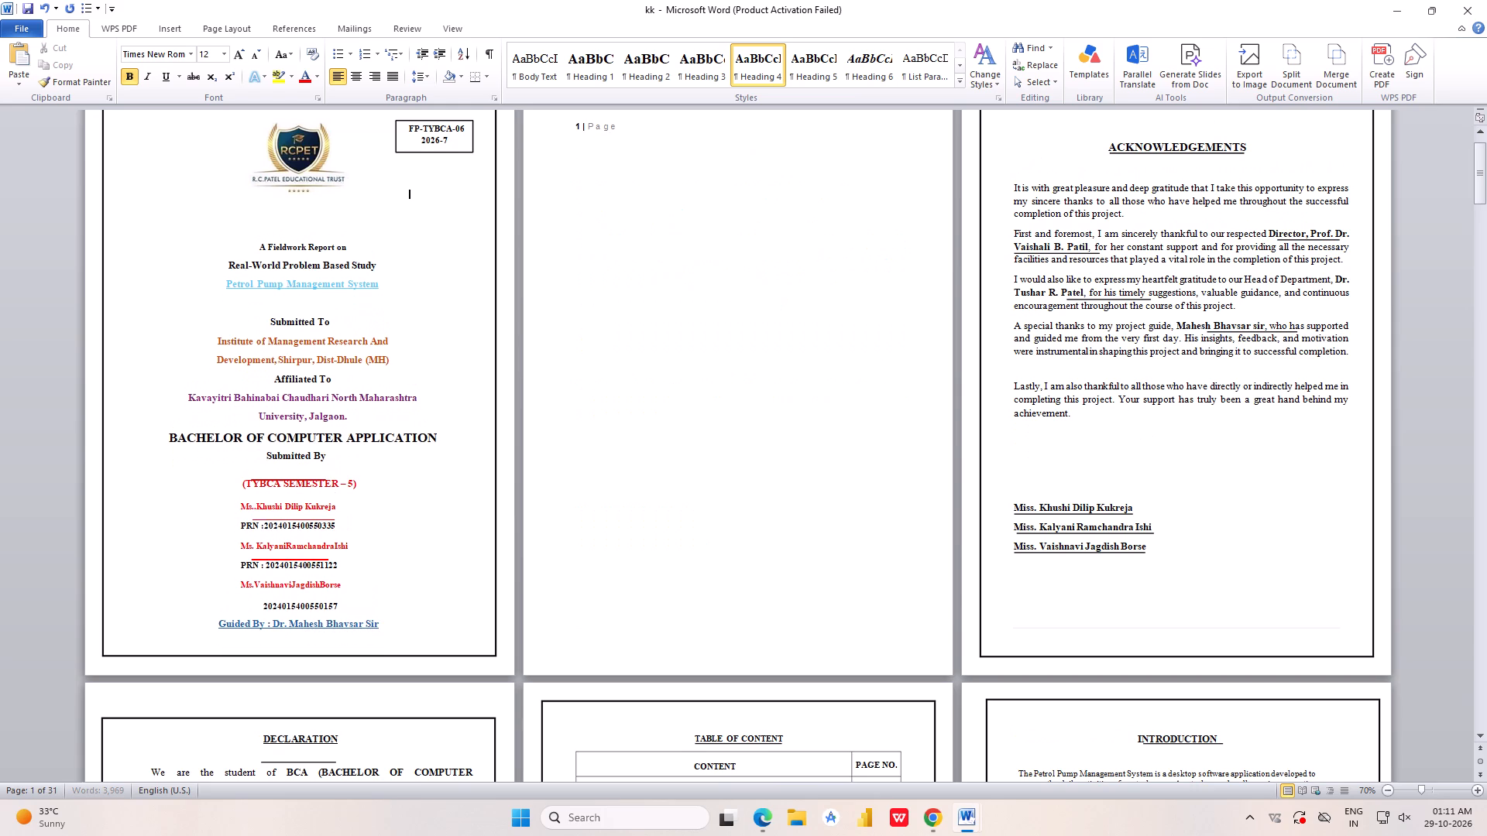
key(BackSpace)
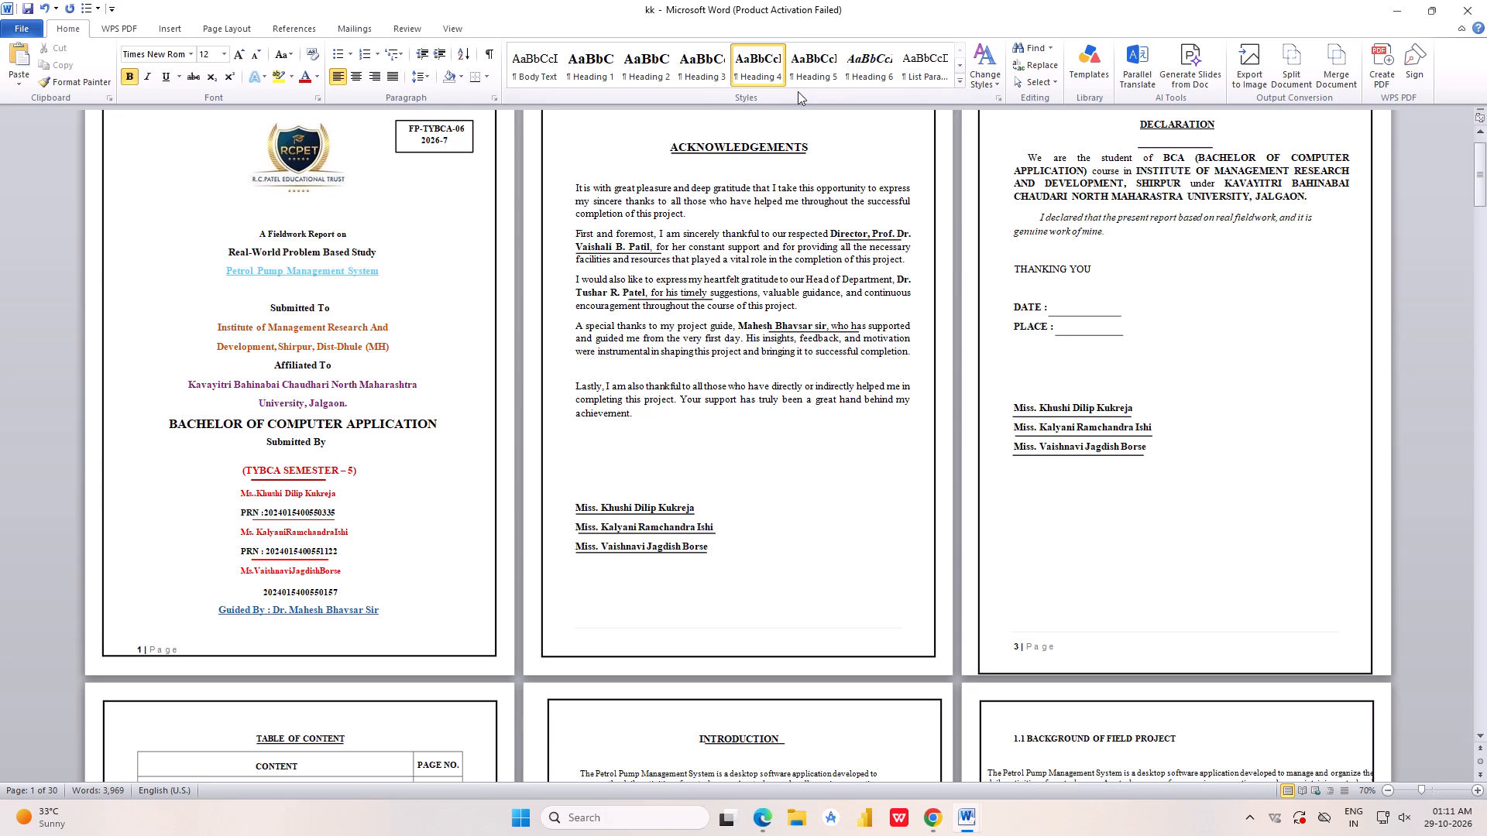
Apply the Body Text style to the blank line below the cover page logo and centre it.
click(816, 74)
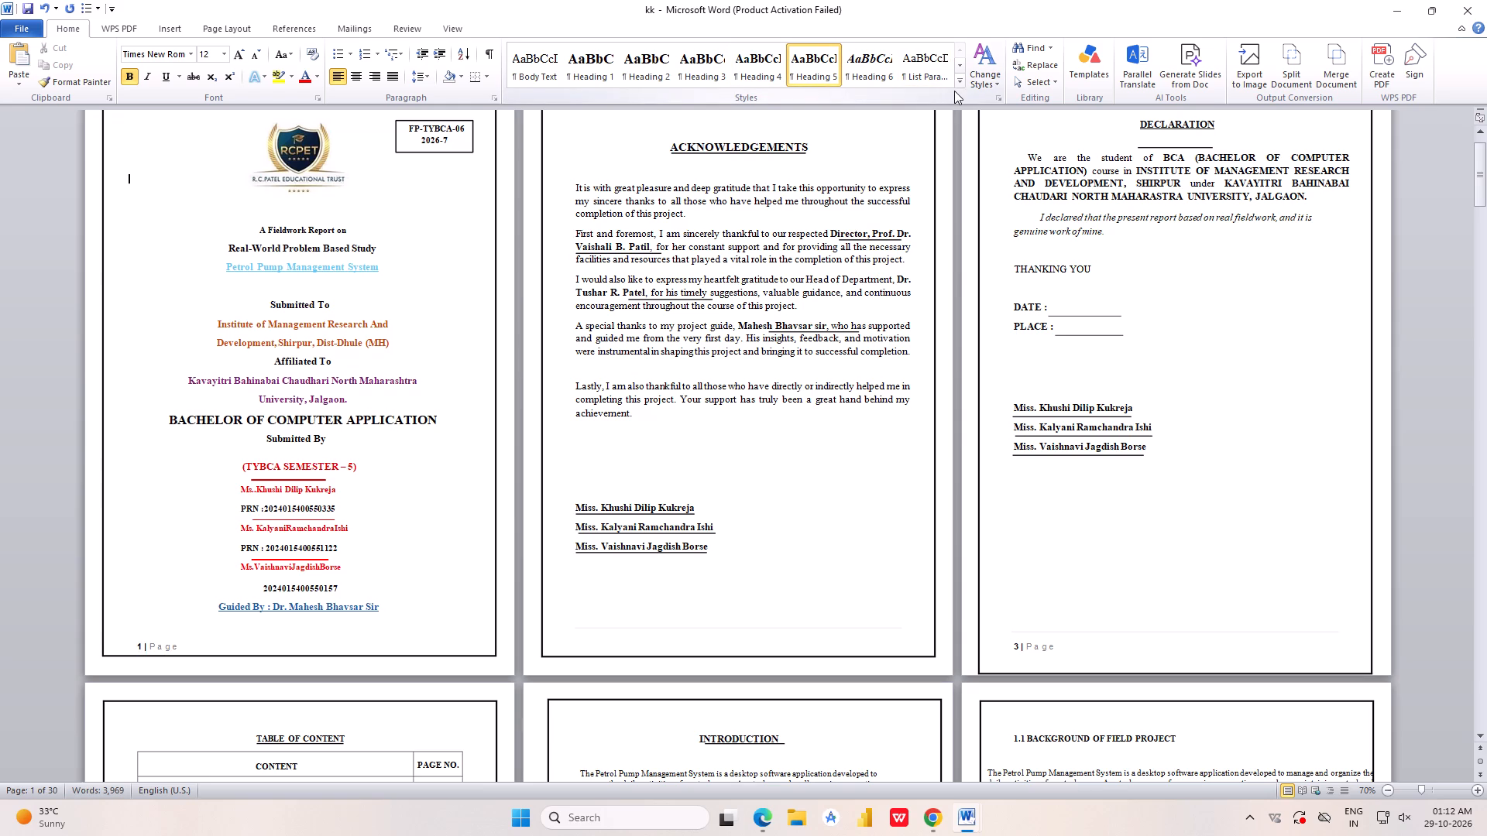
click(960, 83)
click(527, 58)
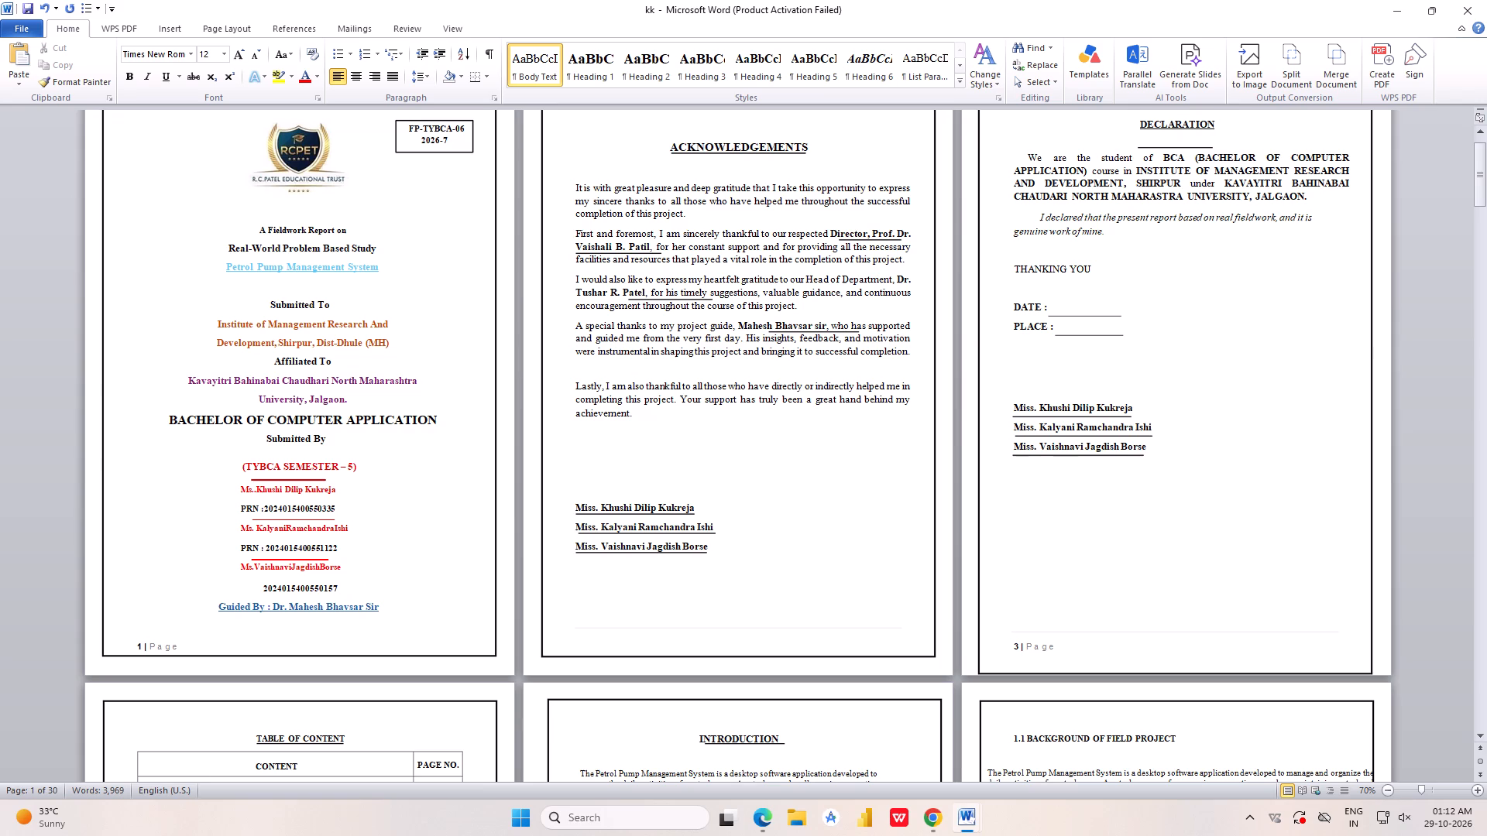
click(366, 81)
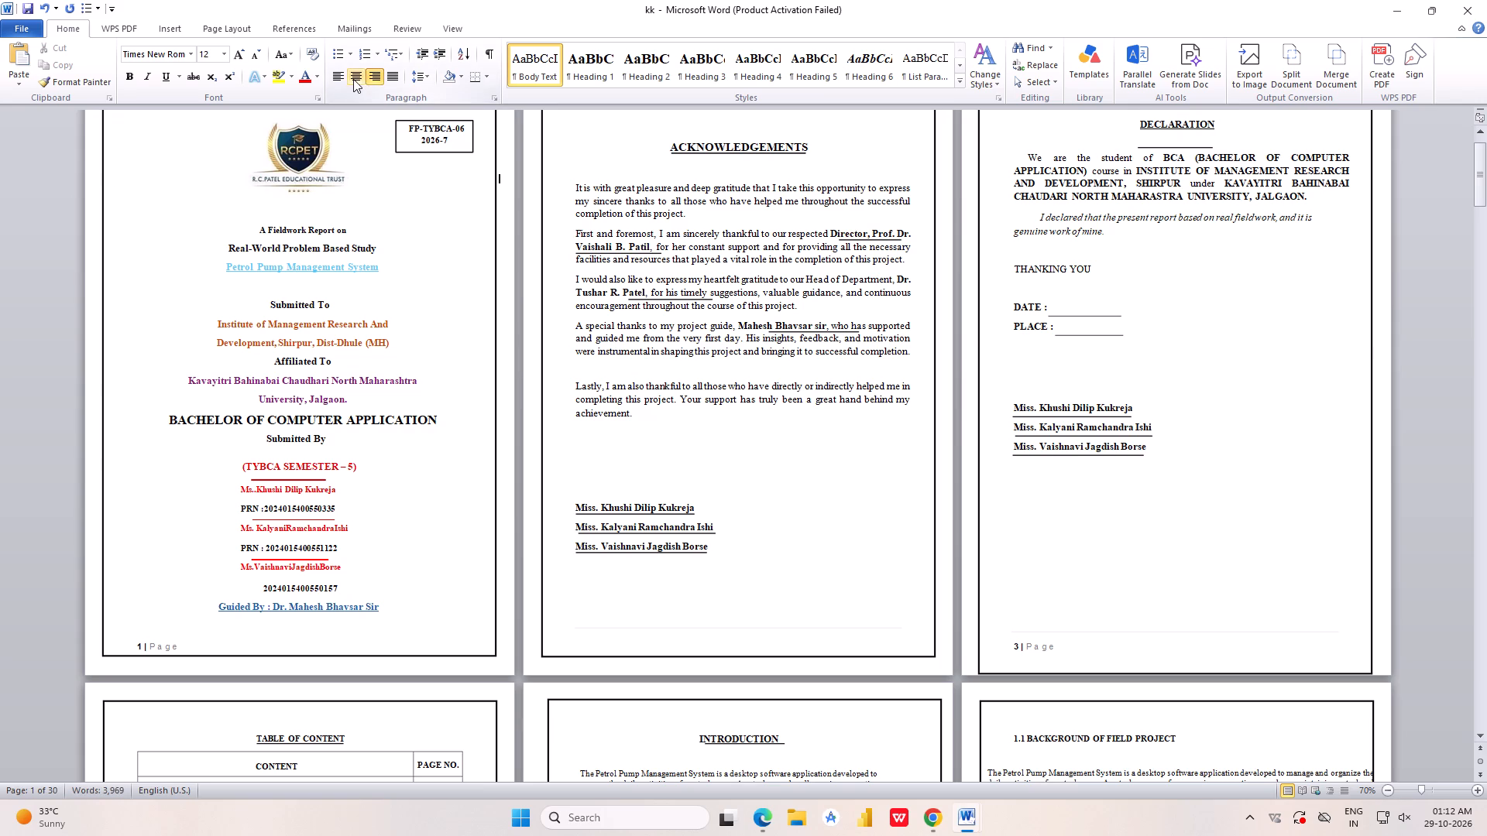
click(353, 79)
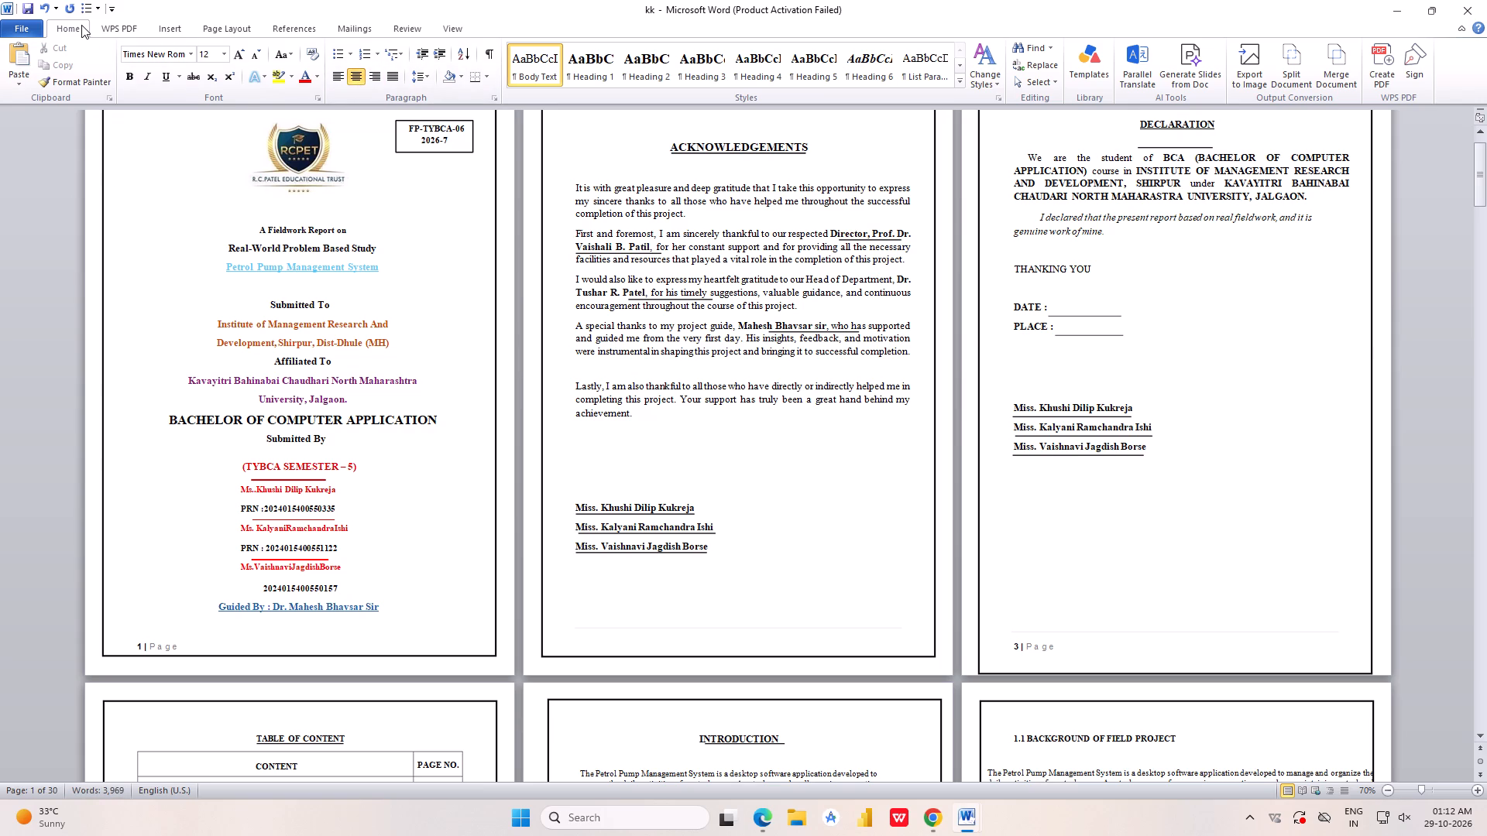
click(81, 25)
click(71, 9)
Remove the Save command from the Quick Access Toolbar.
click(101, 11)
triple_click(111, 15)
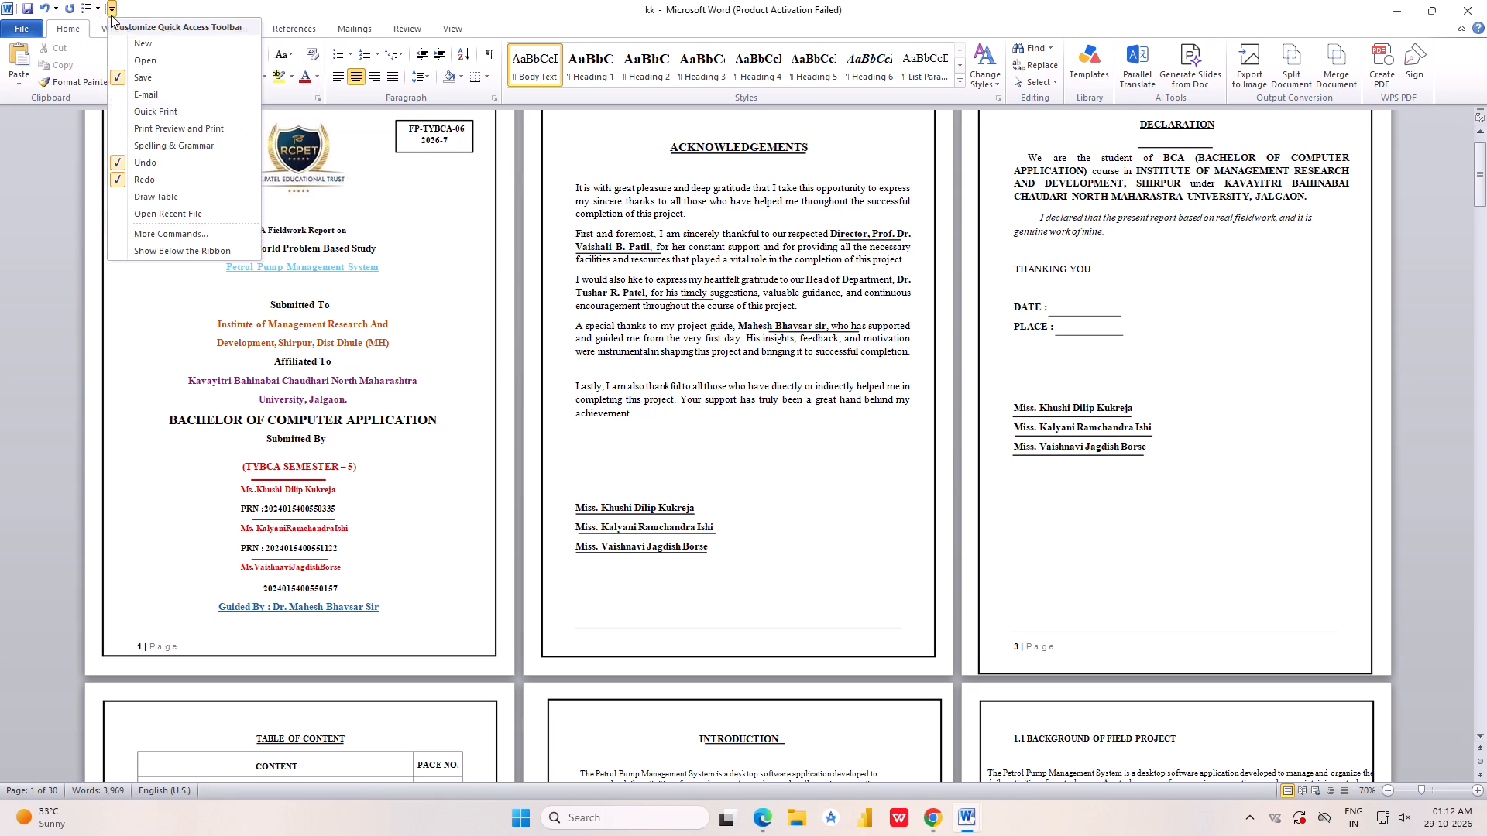
click(143, 70)
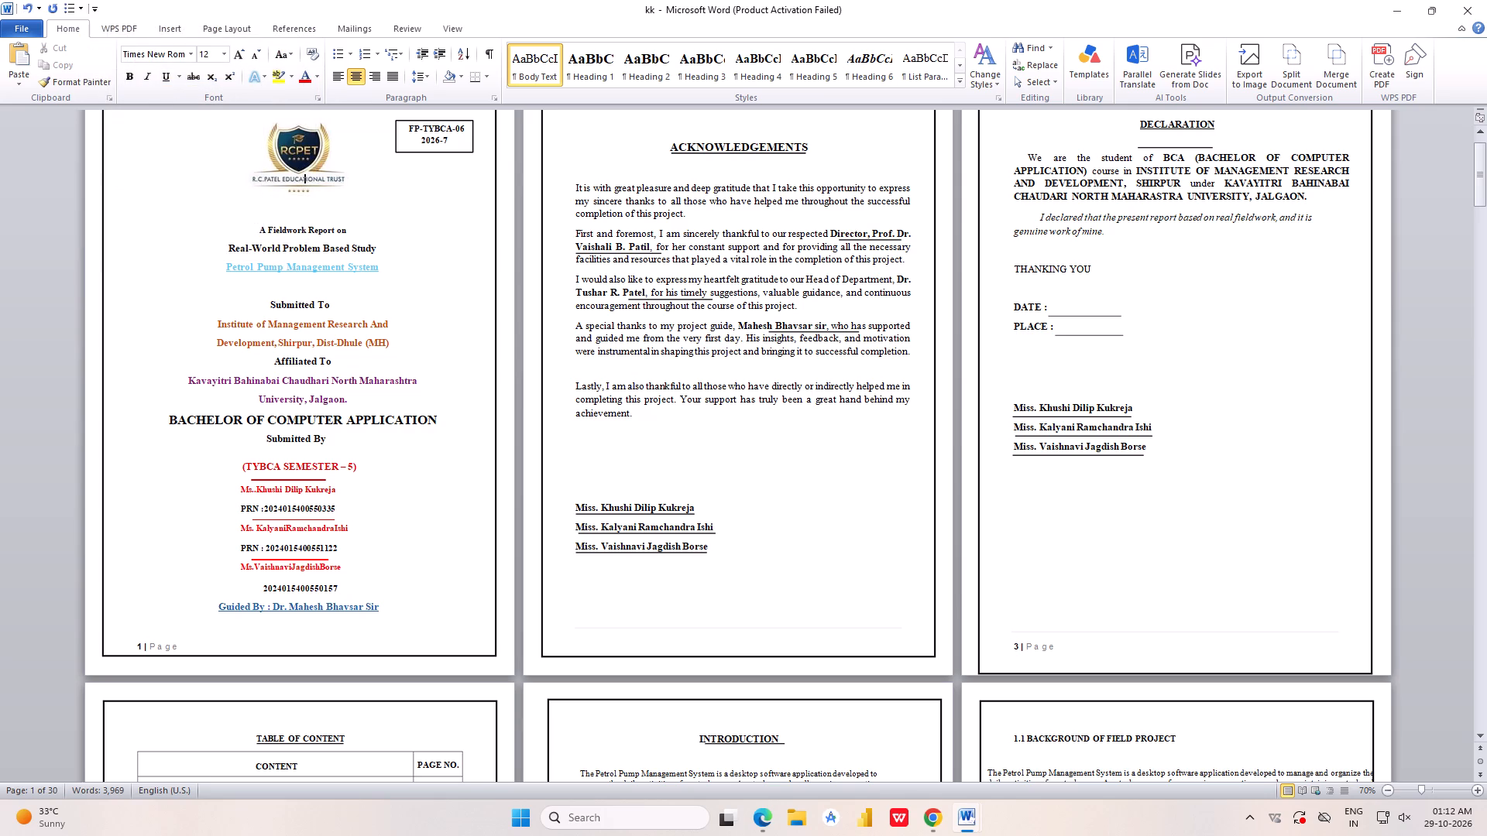
Use Go To to step through the pages as far as the DECLARATION page.
click(26, 788)
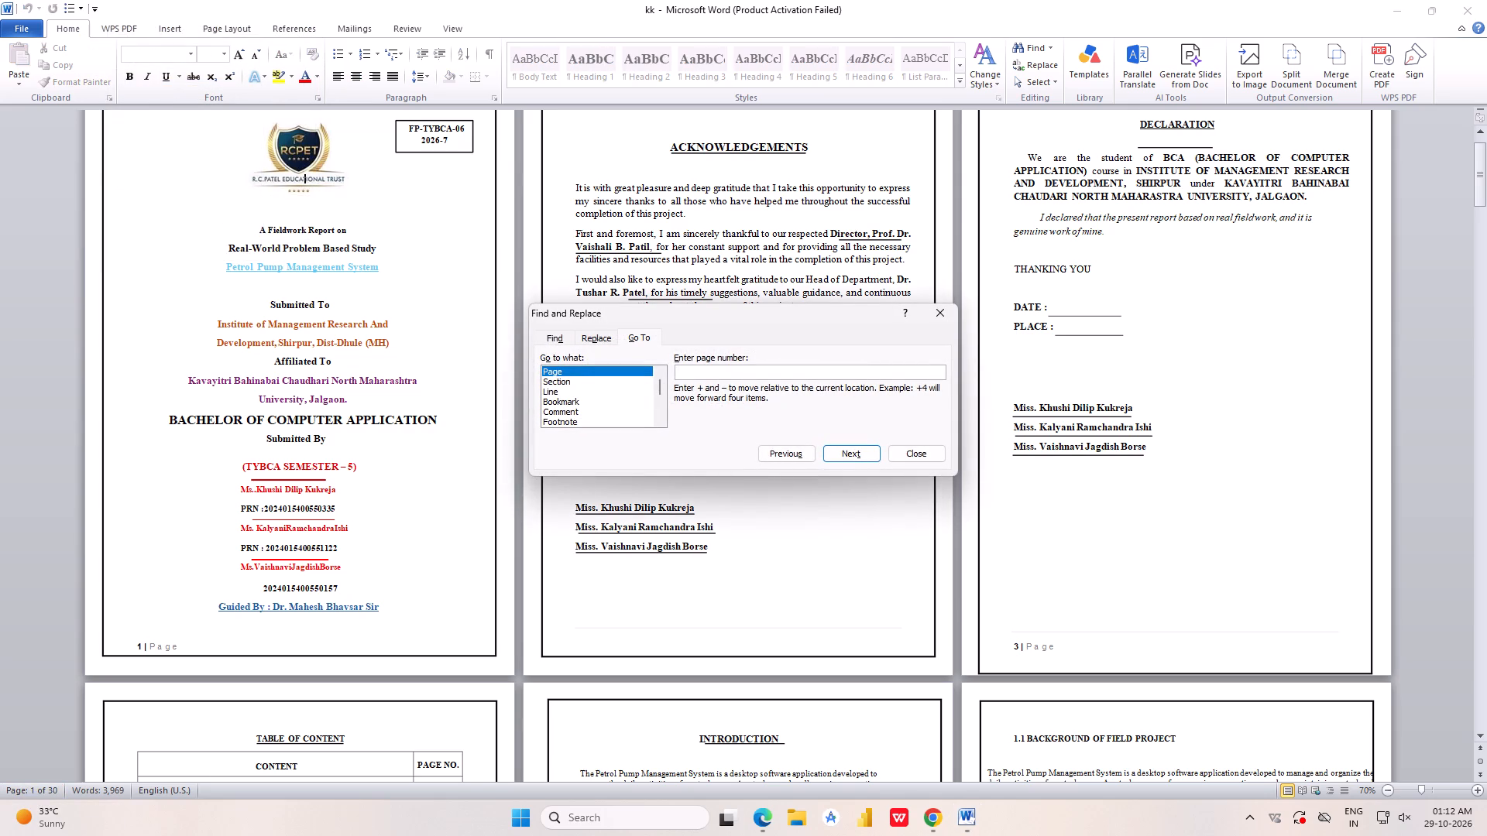
click(797, 458)
click(829, 461)
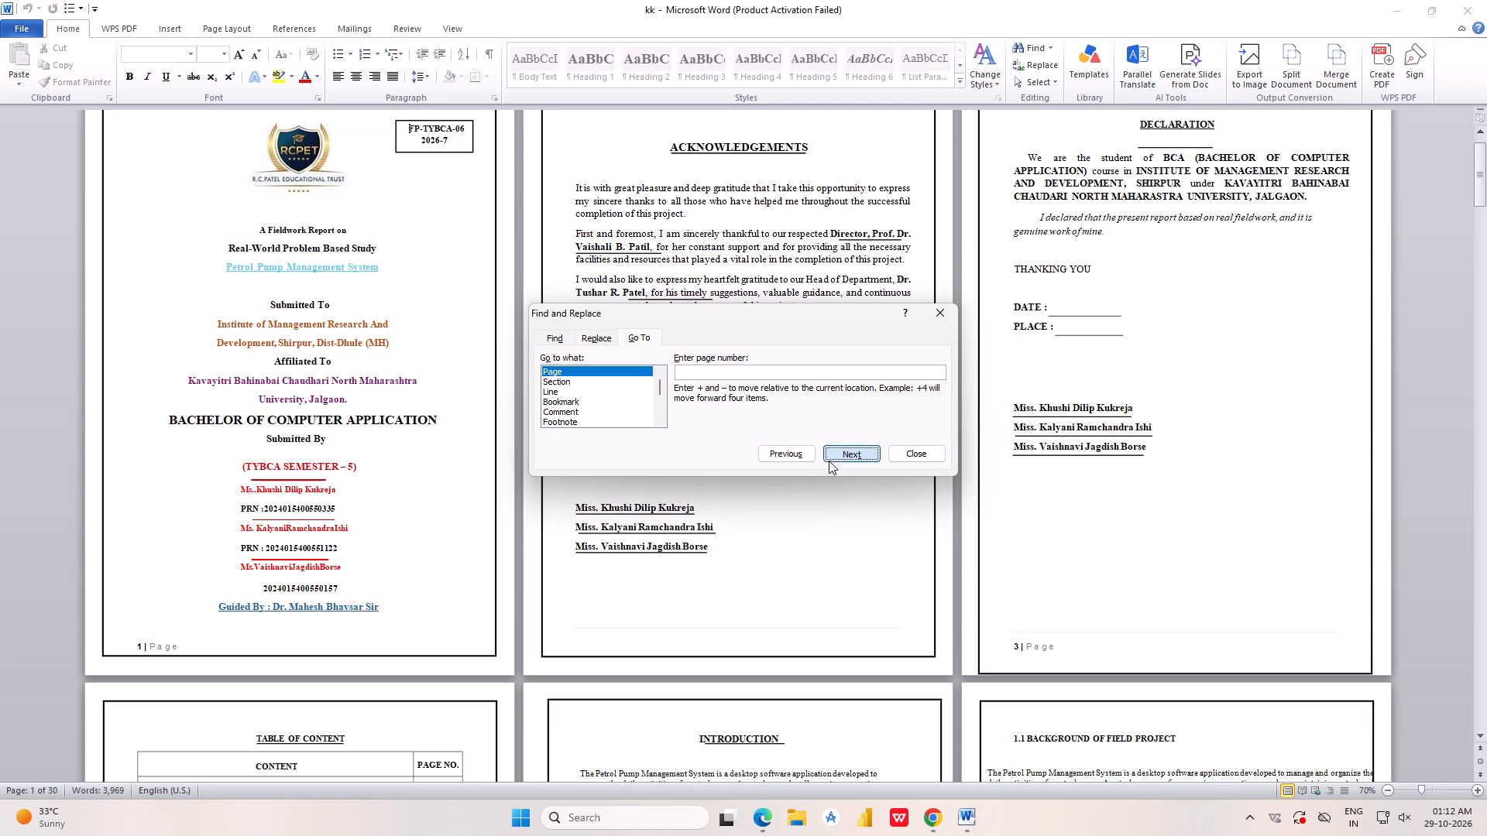
click(837, 458)
click(900, 451)
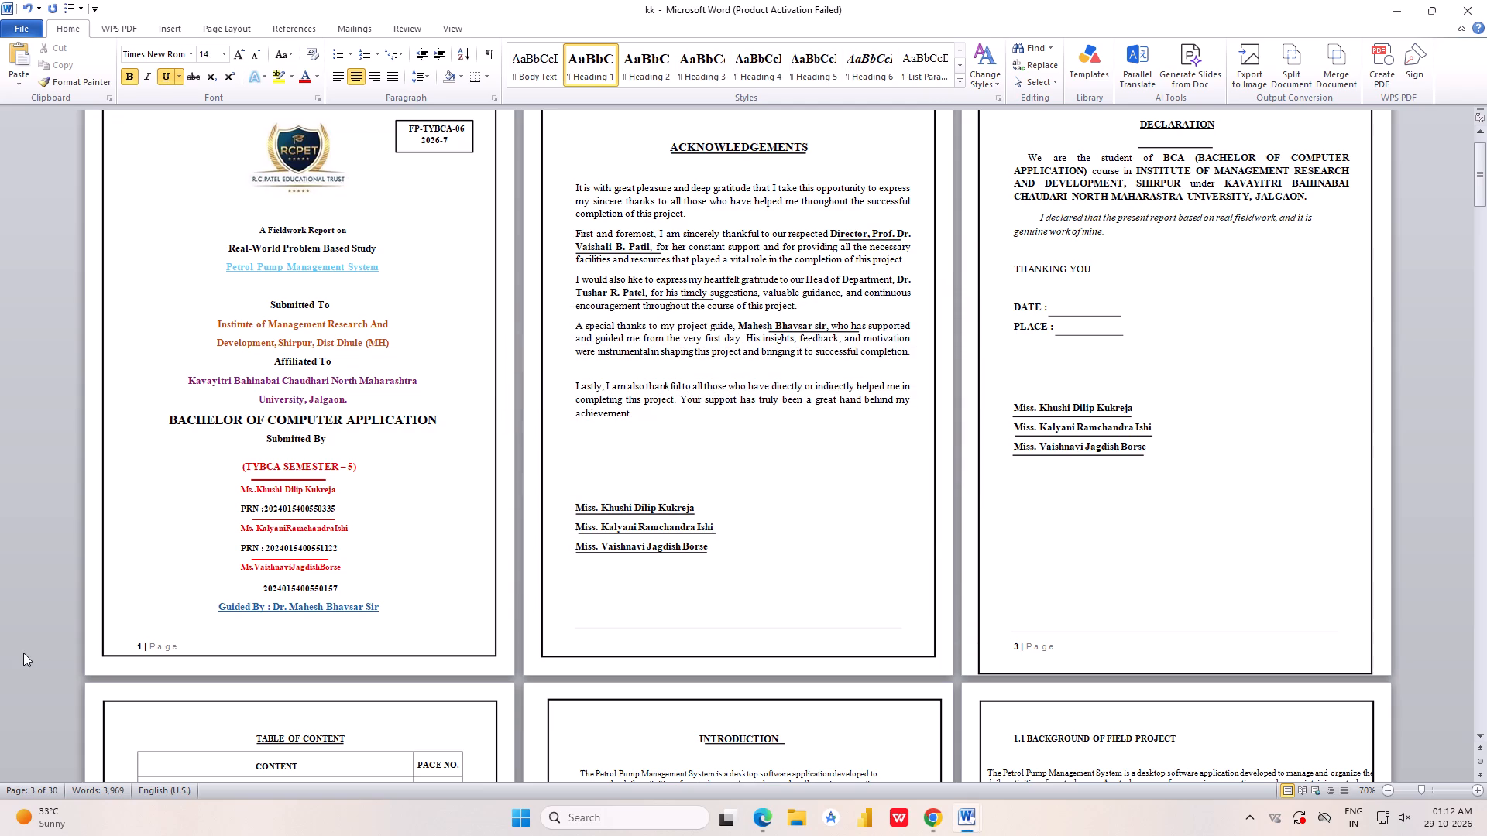
Check the report's word count statistics.
double_click(112, 790)
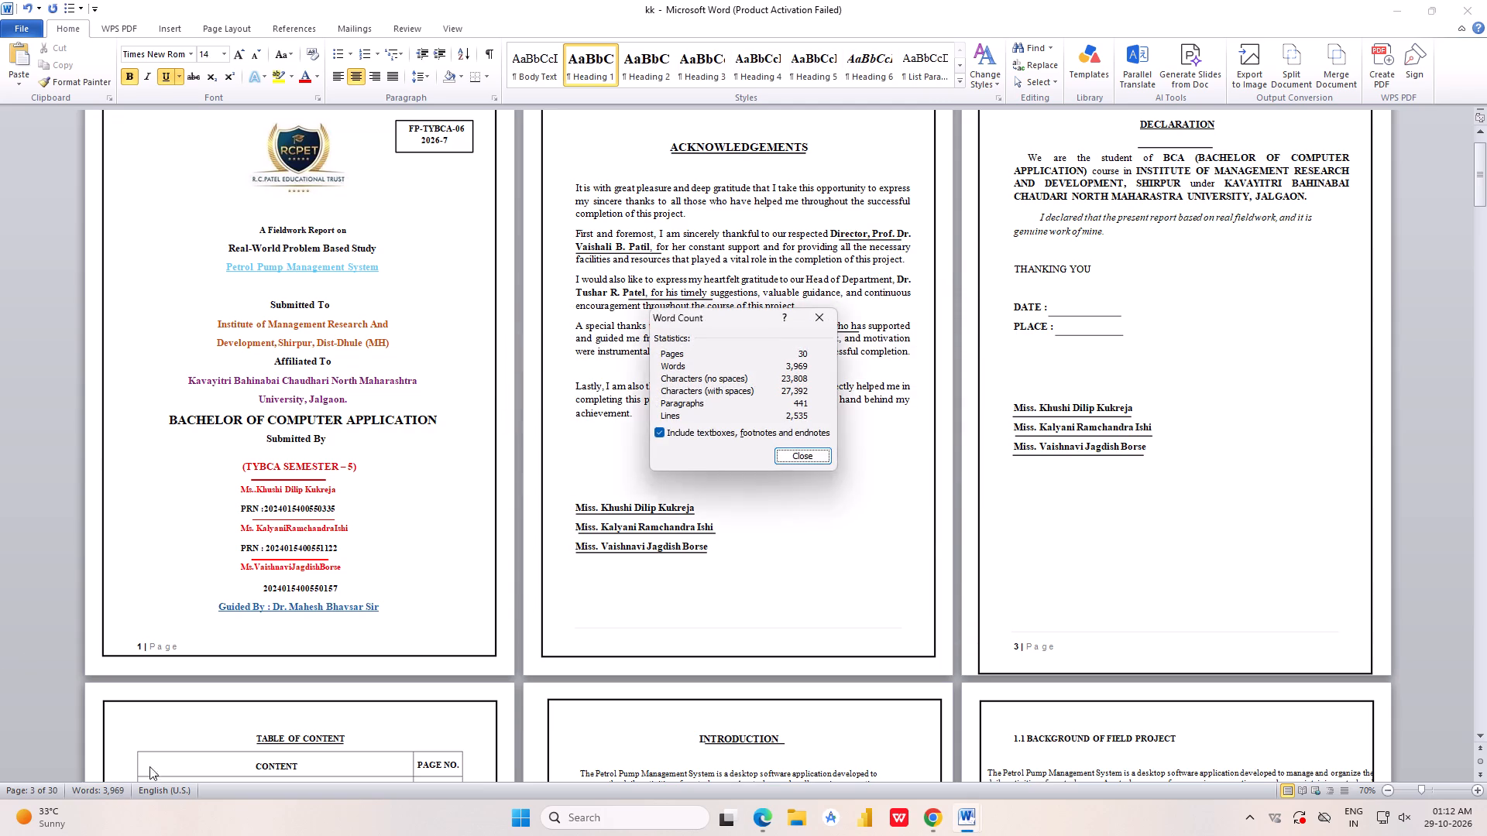
click(826, 457)
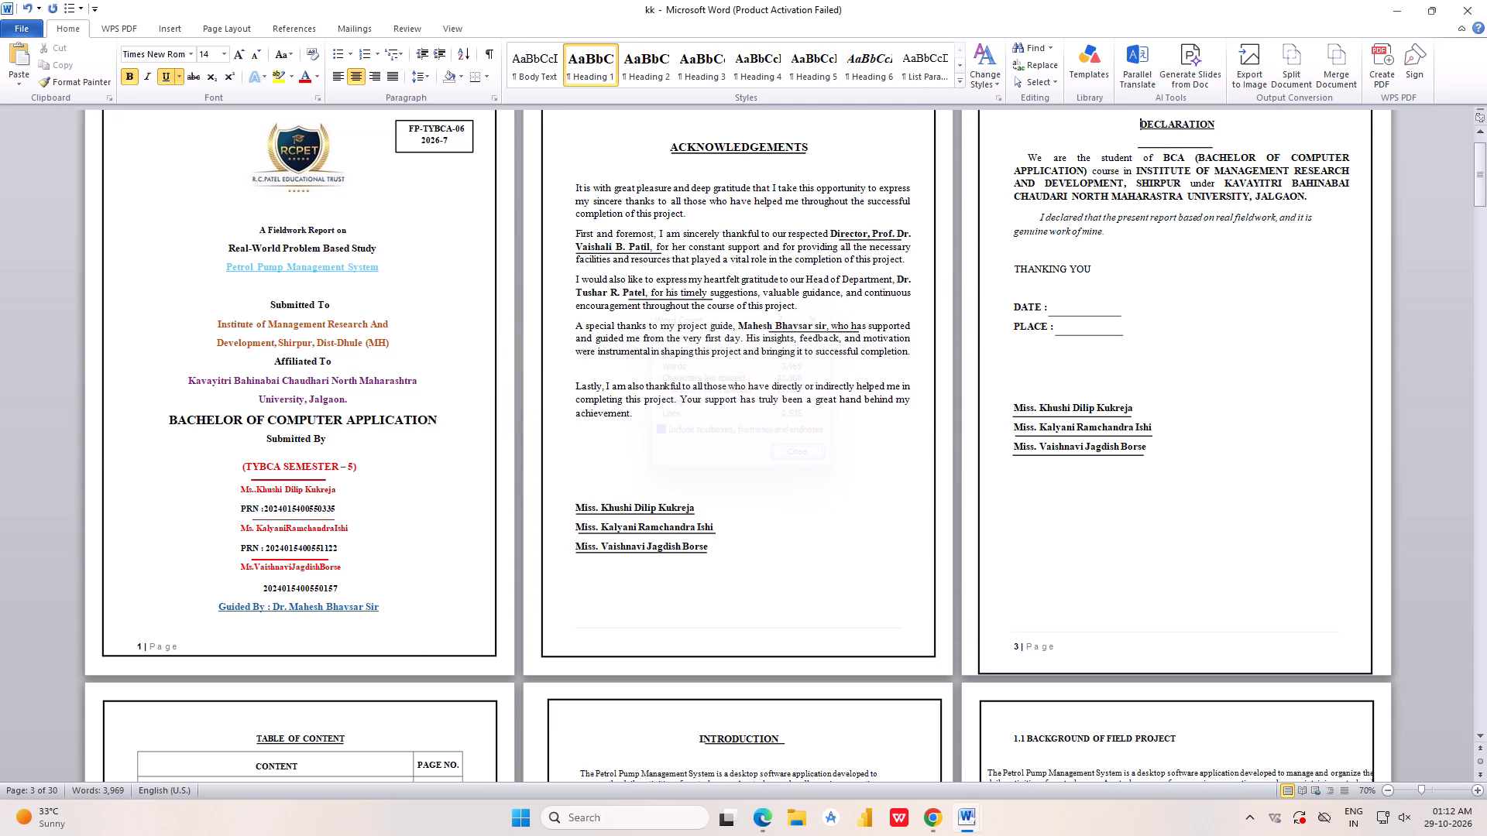
click(826, 457)
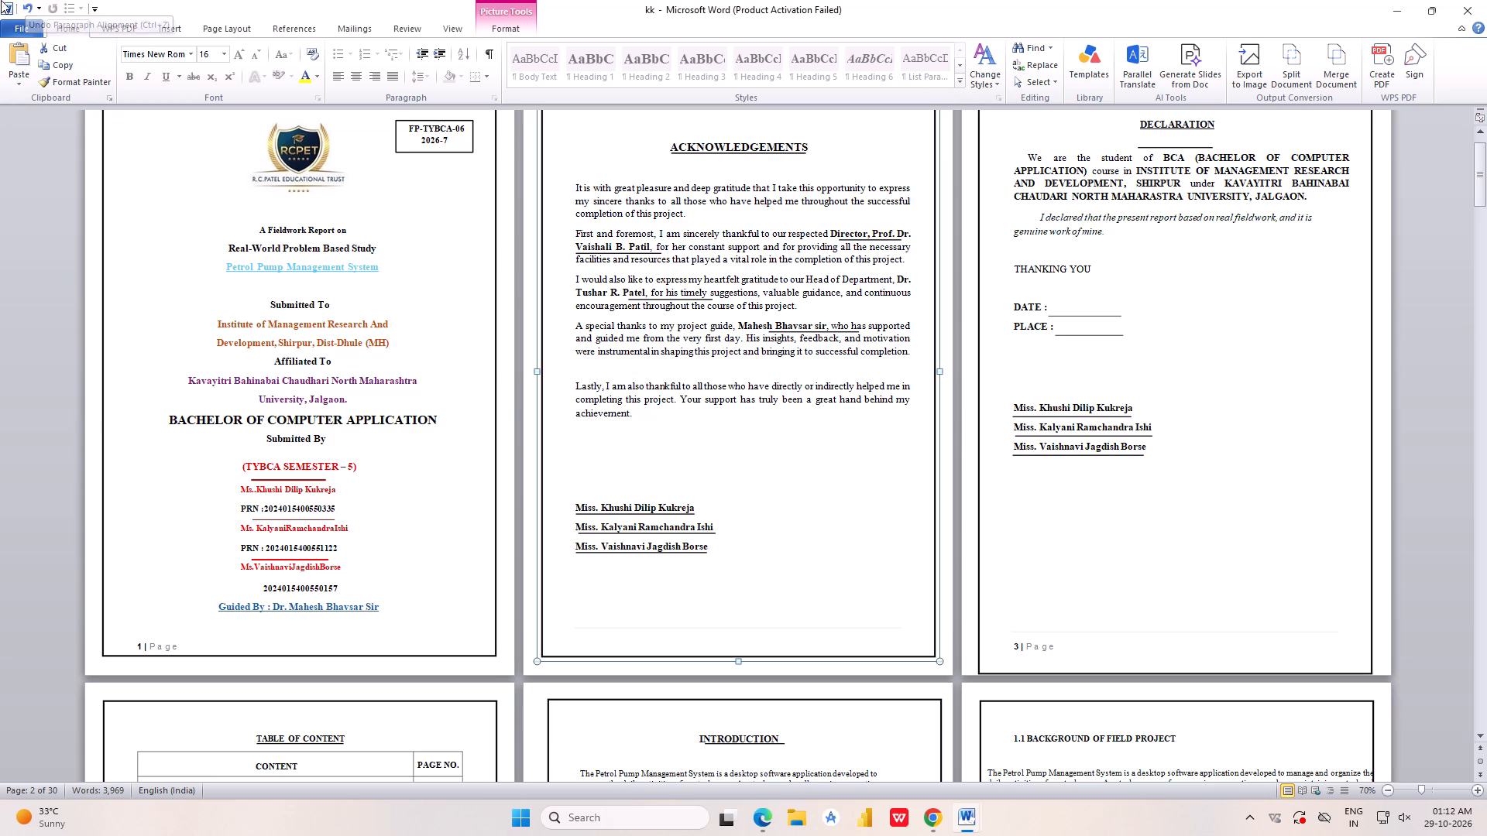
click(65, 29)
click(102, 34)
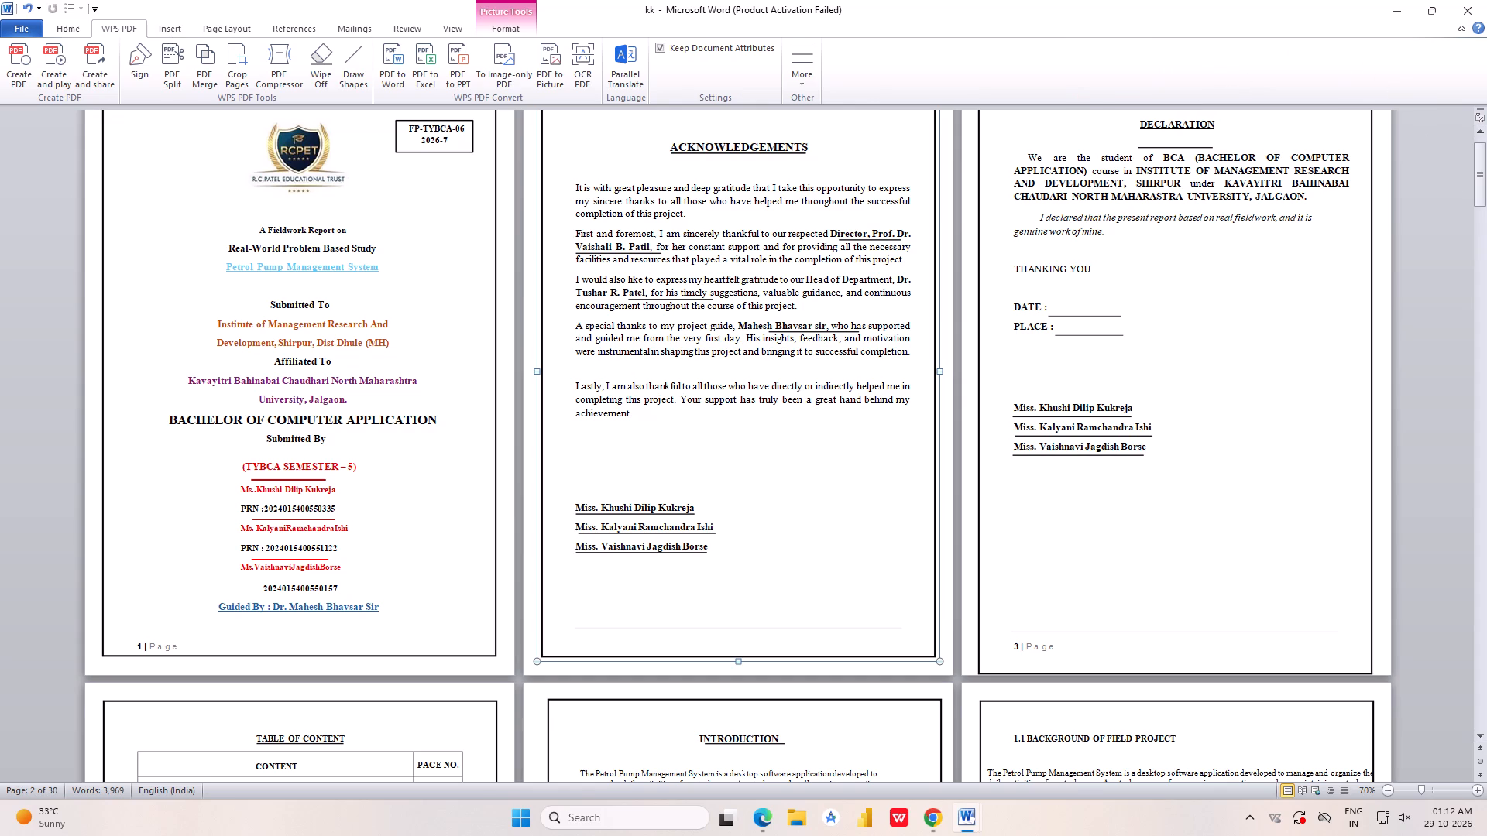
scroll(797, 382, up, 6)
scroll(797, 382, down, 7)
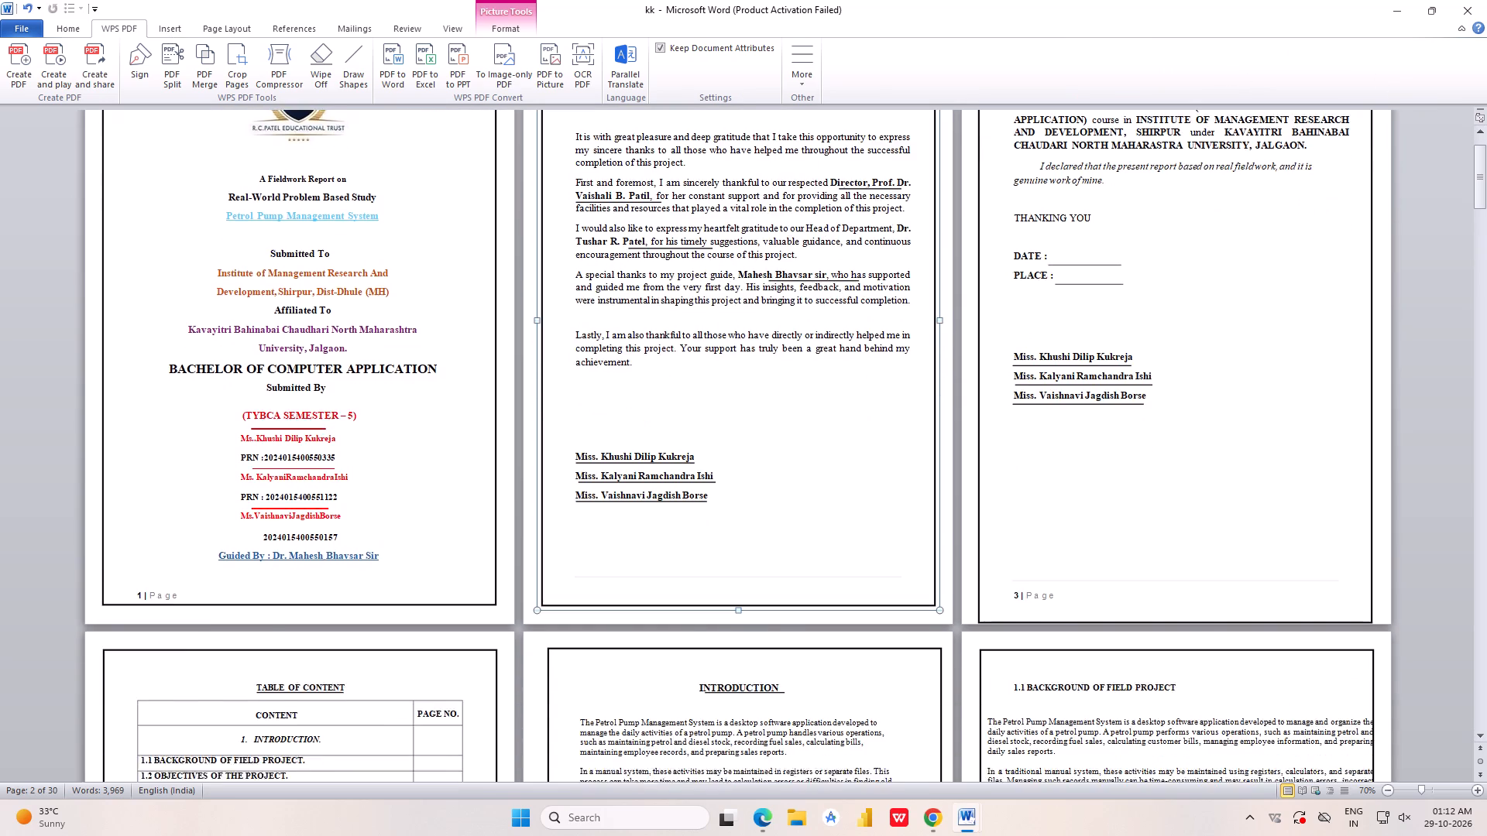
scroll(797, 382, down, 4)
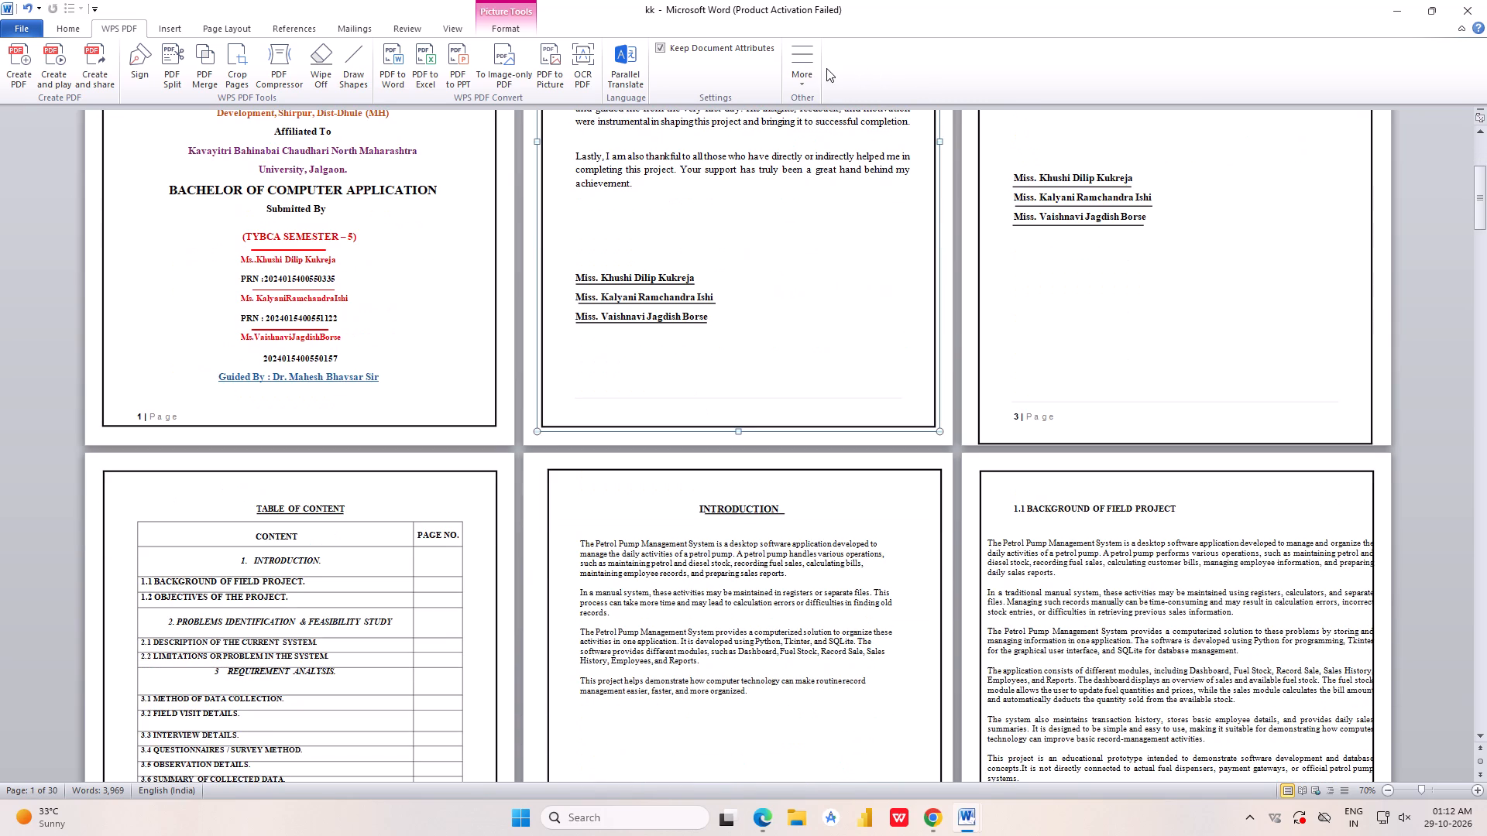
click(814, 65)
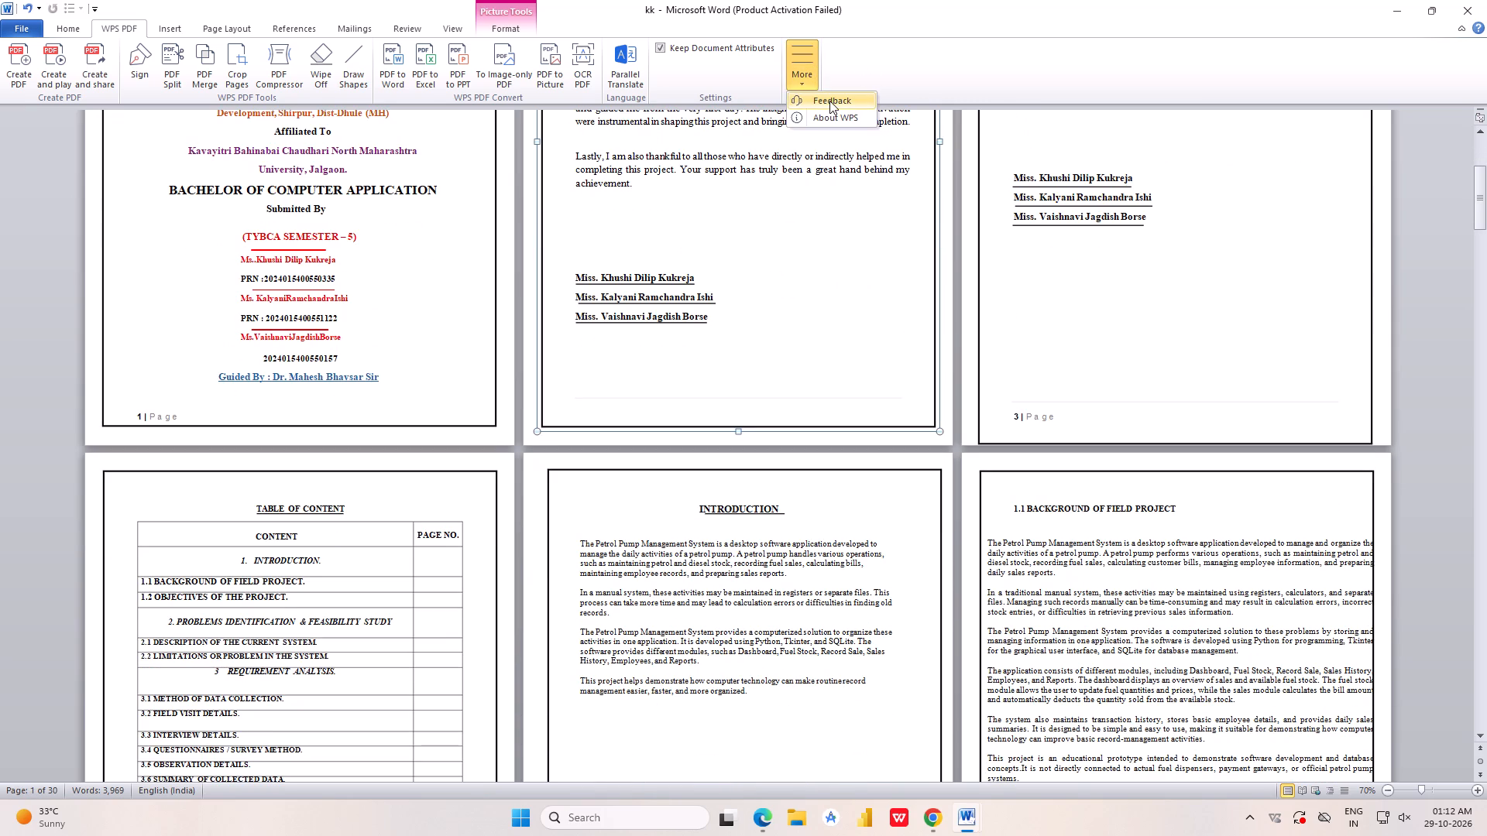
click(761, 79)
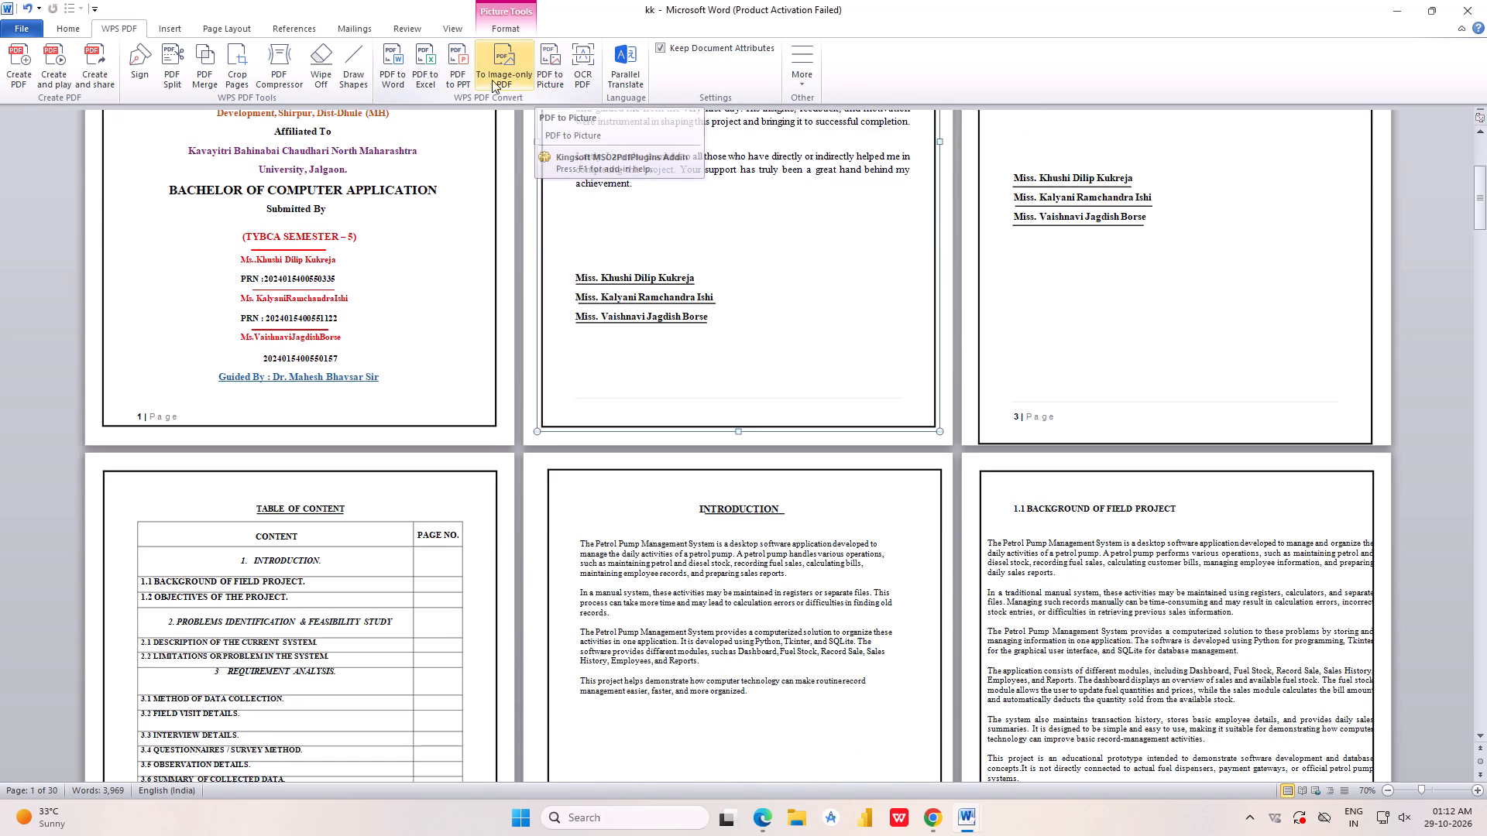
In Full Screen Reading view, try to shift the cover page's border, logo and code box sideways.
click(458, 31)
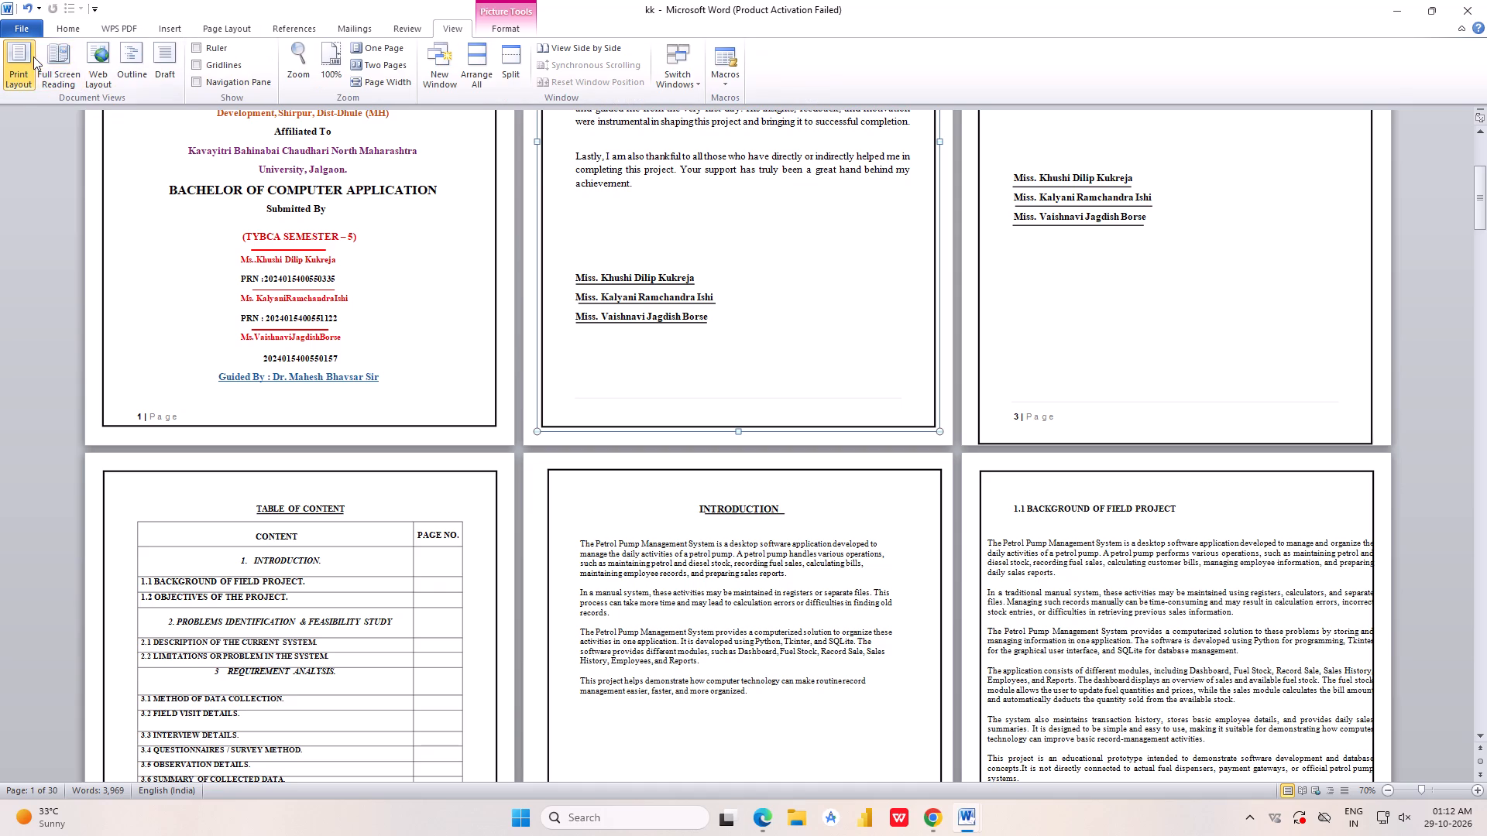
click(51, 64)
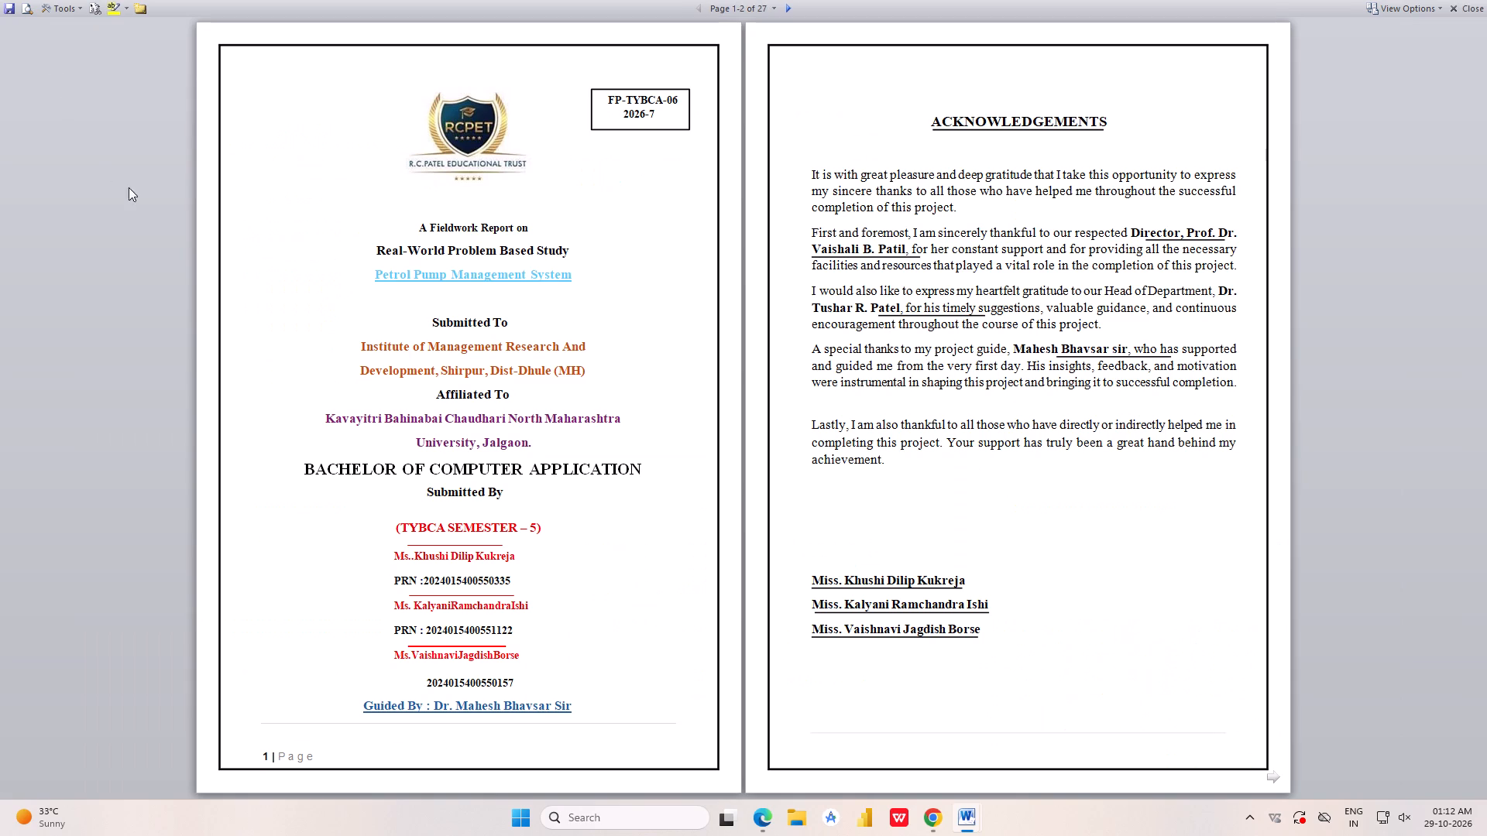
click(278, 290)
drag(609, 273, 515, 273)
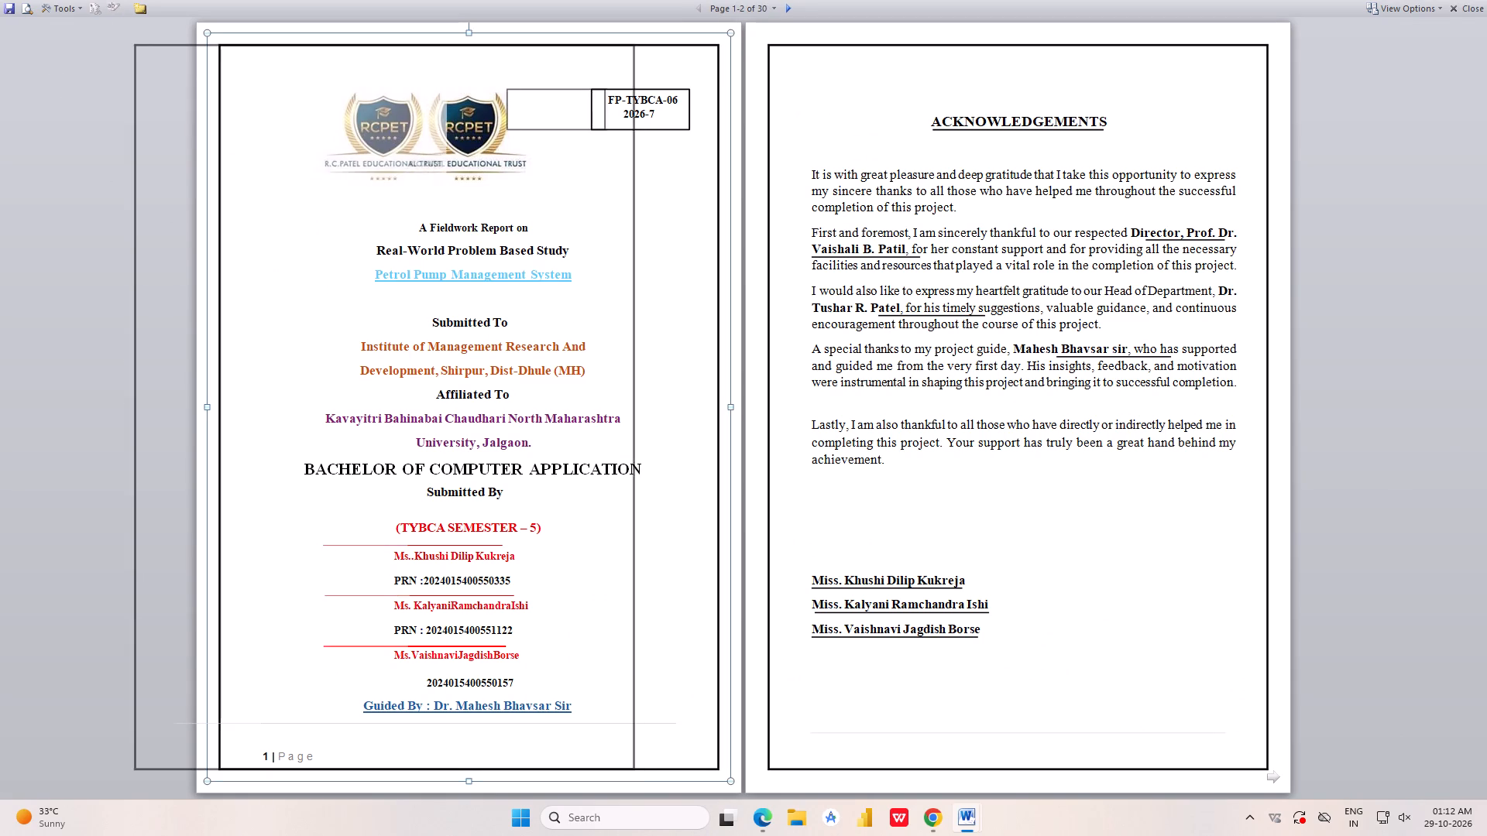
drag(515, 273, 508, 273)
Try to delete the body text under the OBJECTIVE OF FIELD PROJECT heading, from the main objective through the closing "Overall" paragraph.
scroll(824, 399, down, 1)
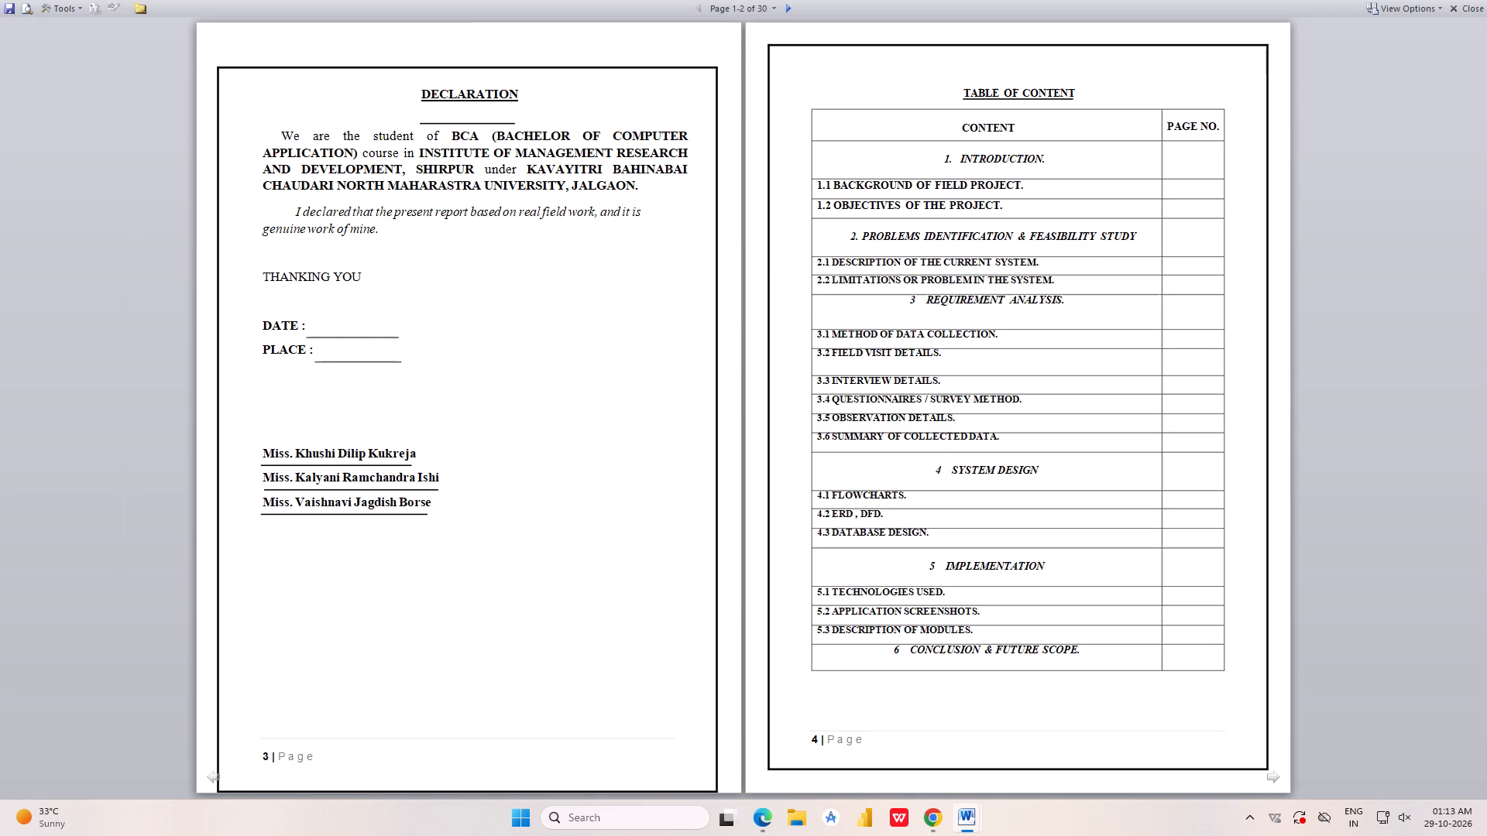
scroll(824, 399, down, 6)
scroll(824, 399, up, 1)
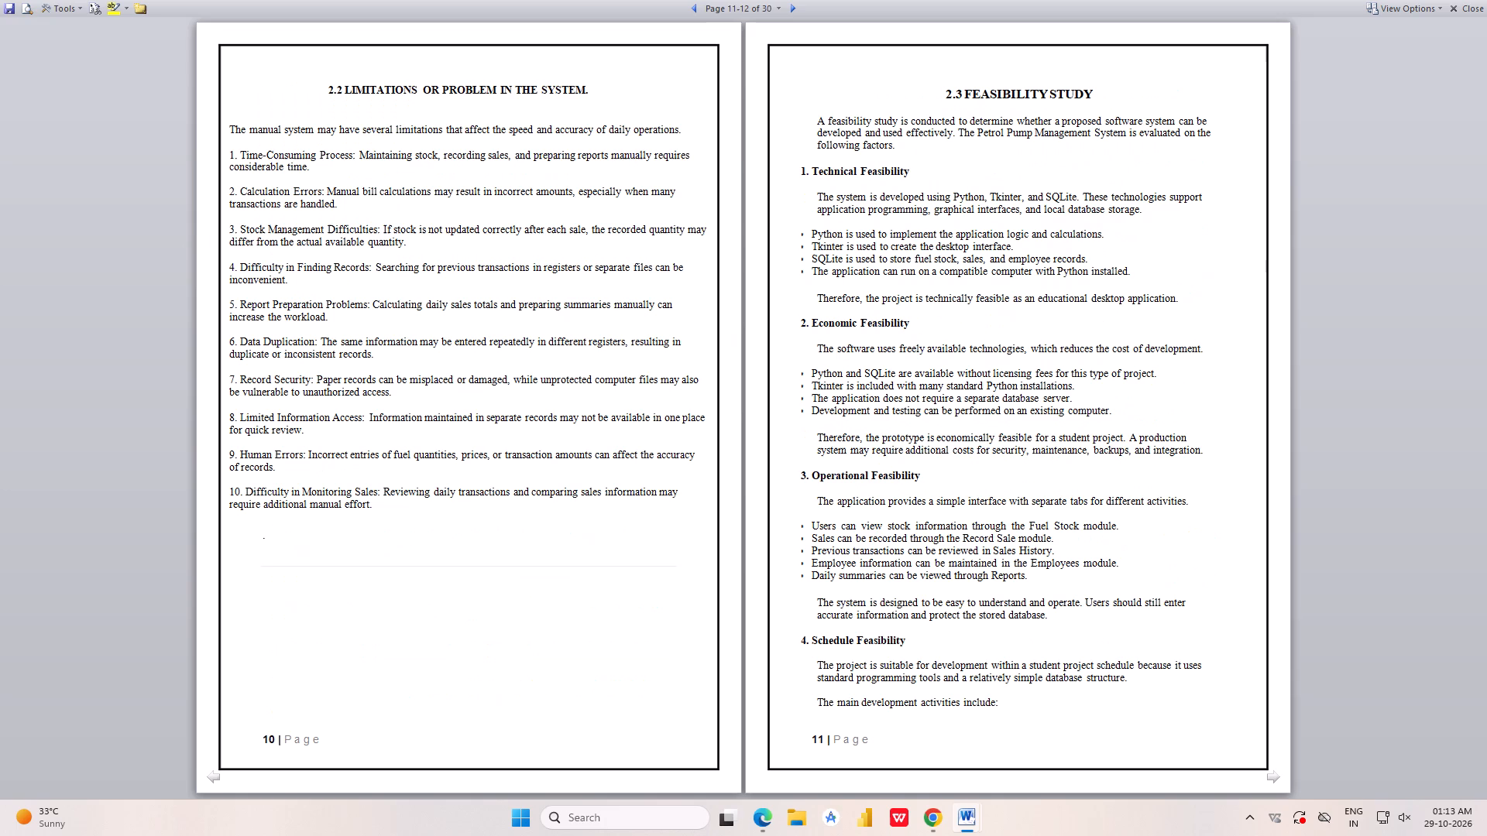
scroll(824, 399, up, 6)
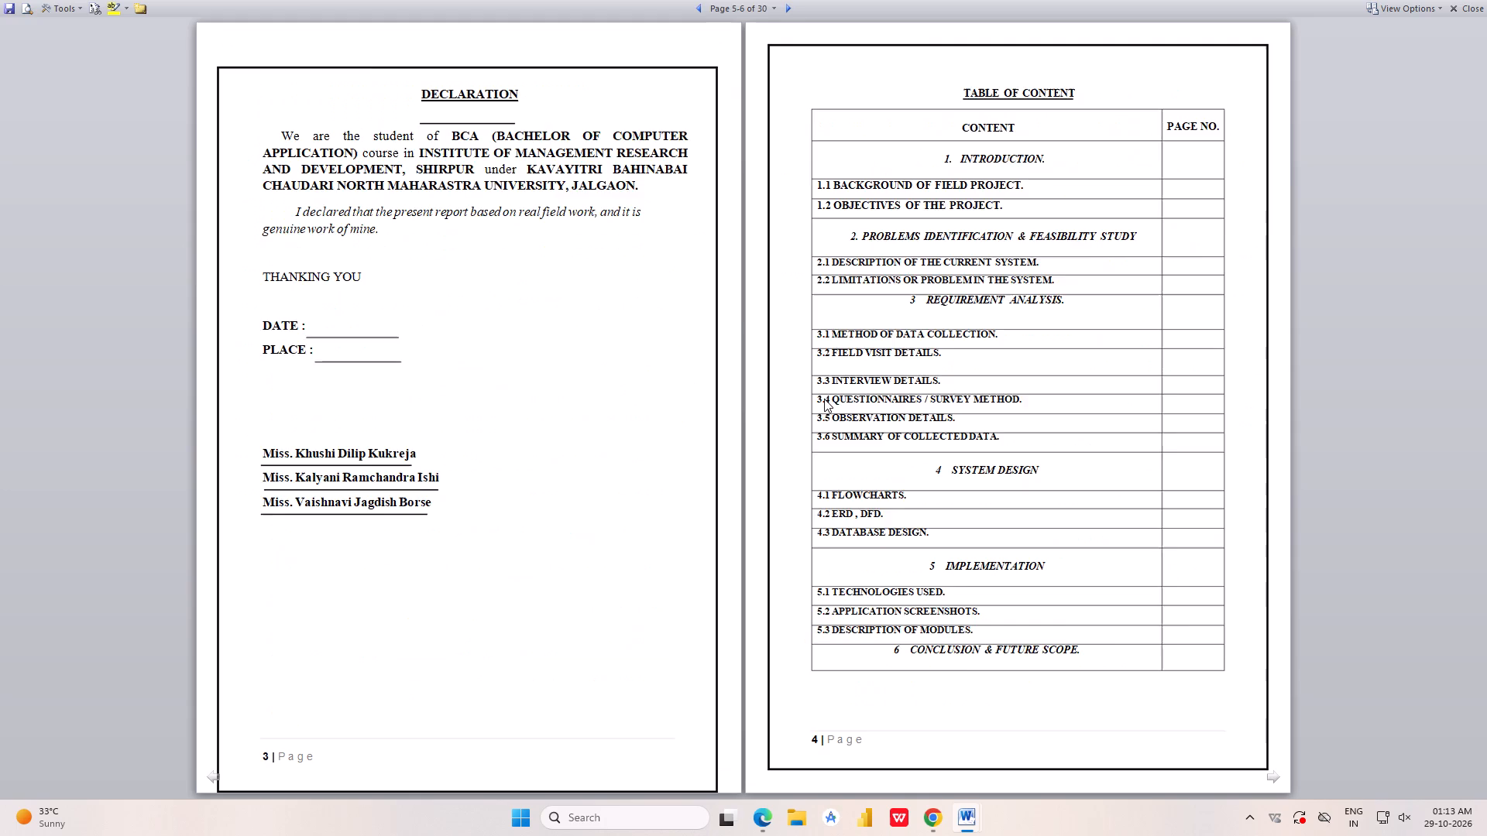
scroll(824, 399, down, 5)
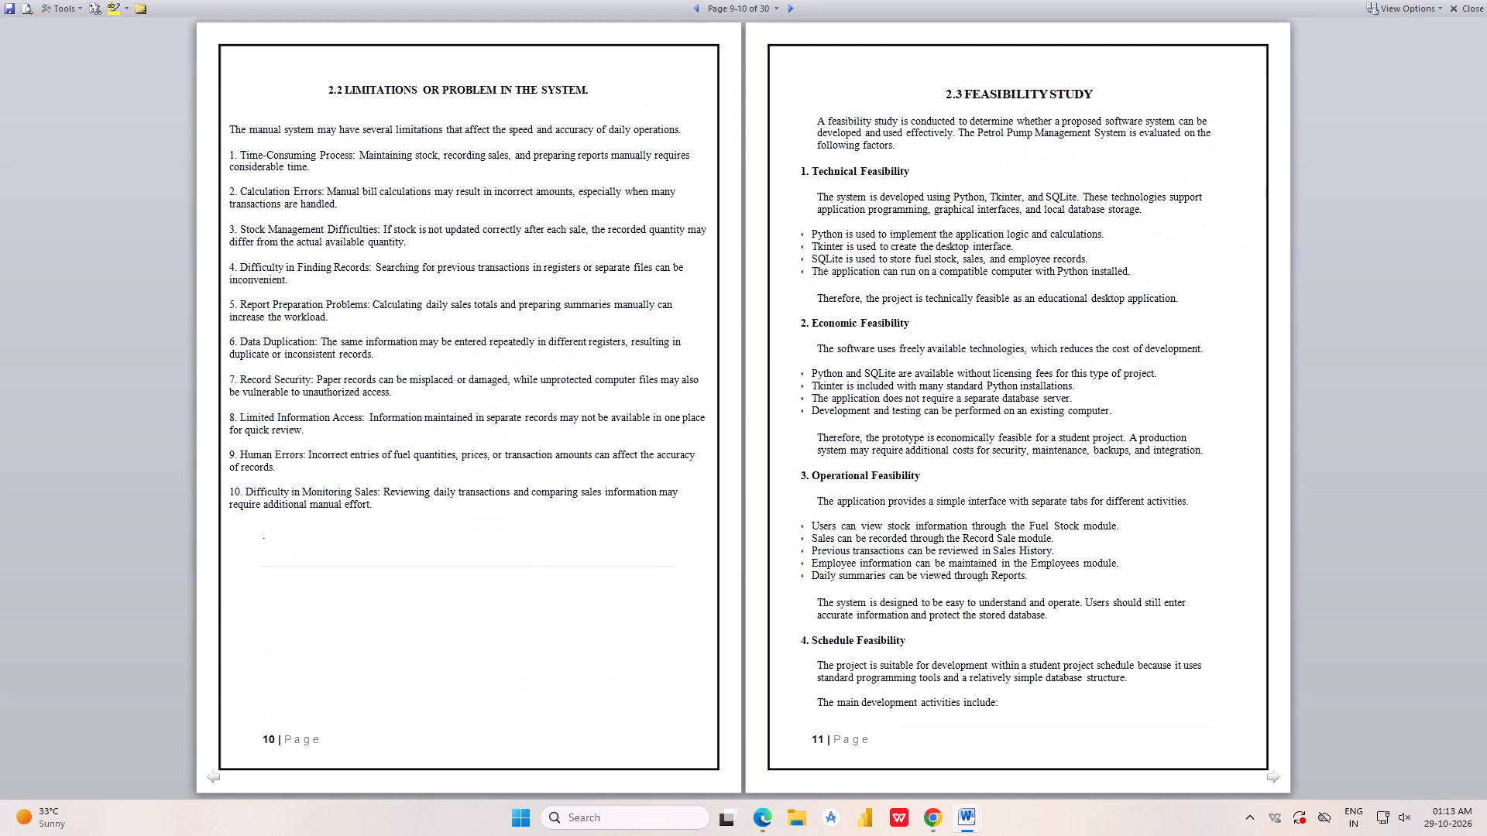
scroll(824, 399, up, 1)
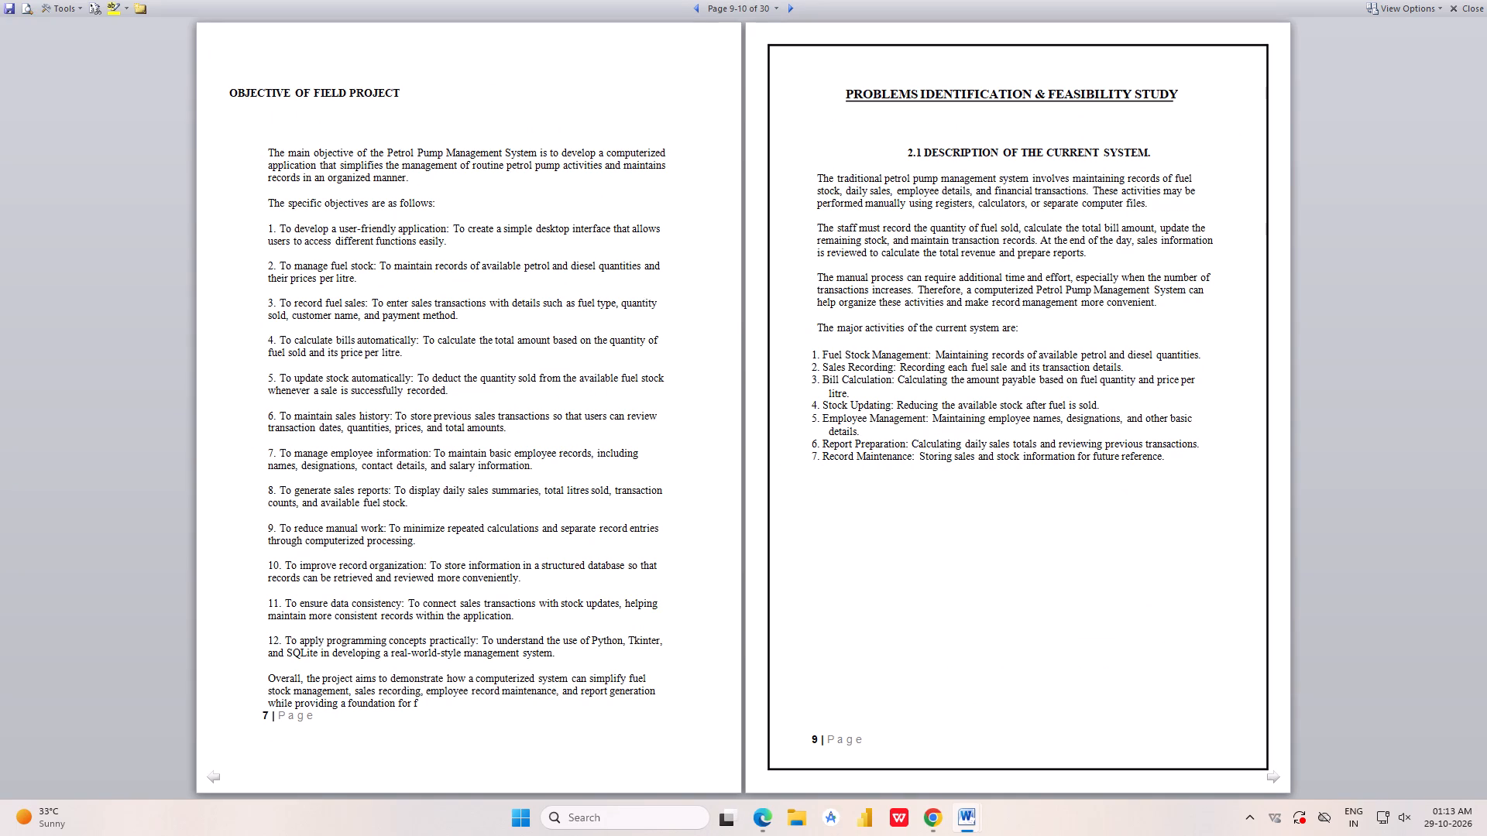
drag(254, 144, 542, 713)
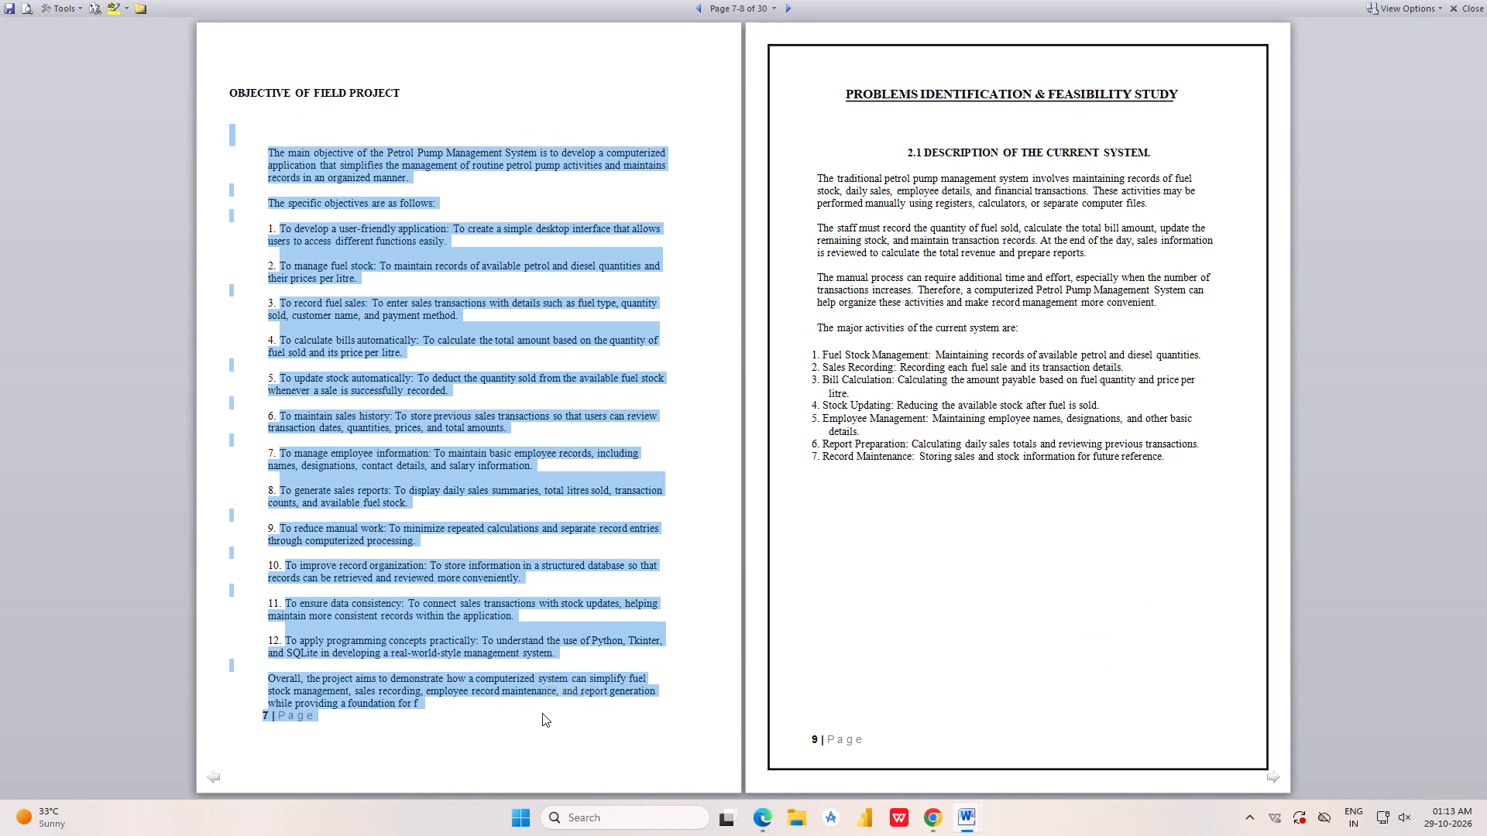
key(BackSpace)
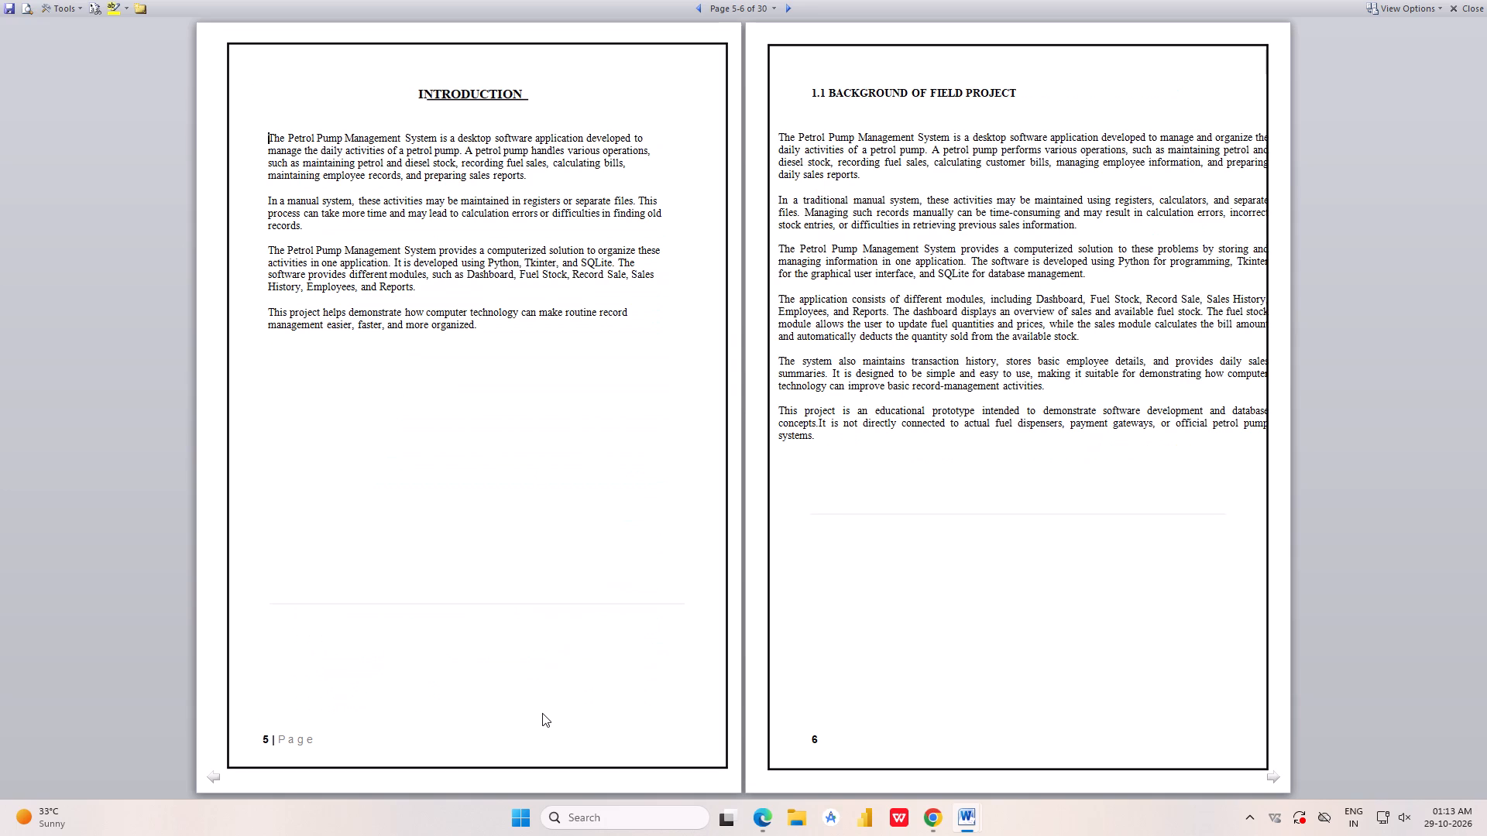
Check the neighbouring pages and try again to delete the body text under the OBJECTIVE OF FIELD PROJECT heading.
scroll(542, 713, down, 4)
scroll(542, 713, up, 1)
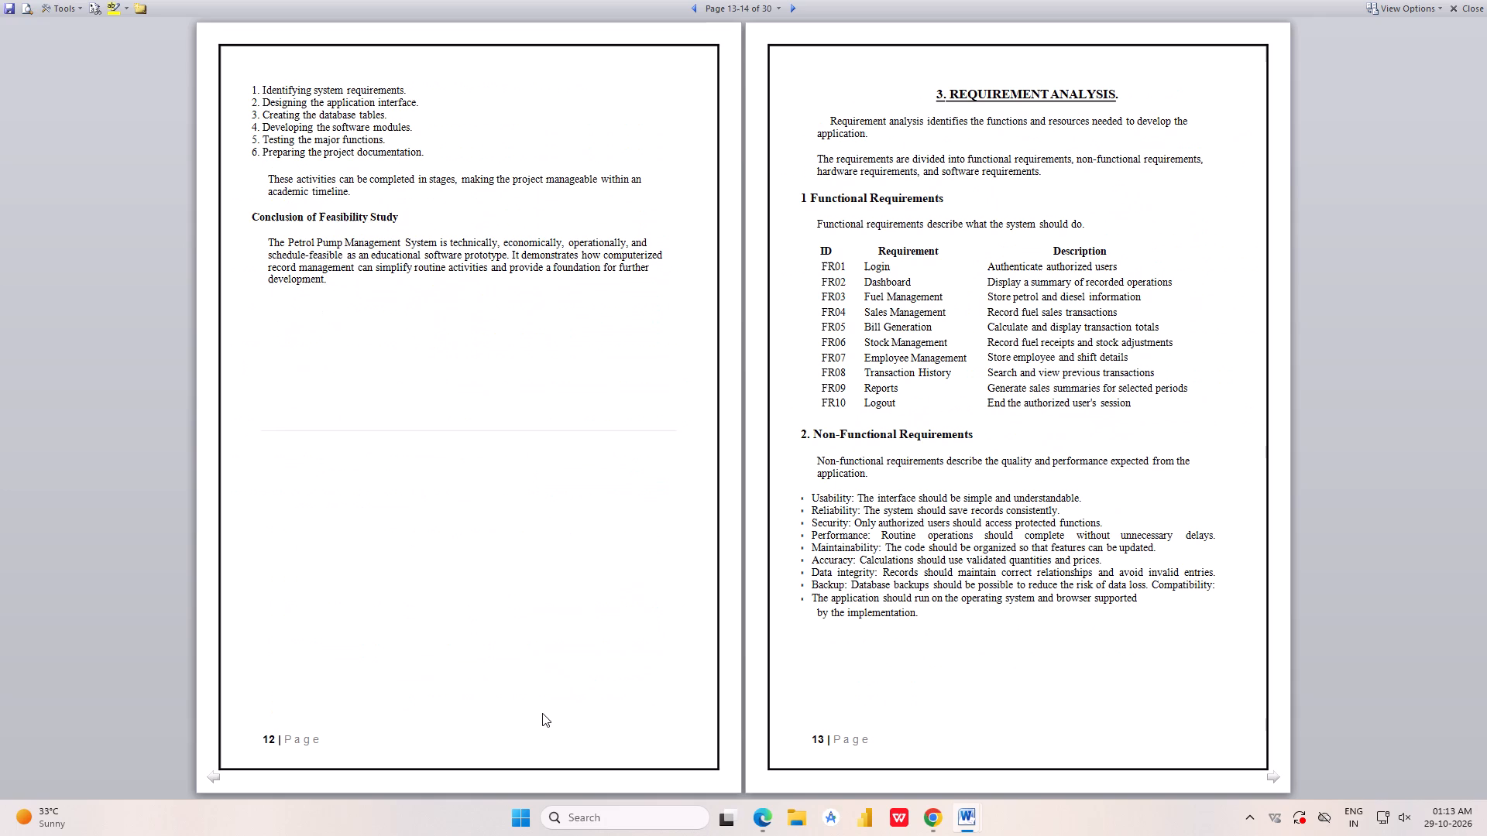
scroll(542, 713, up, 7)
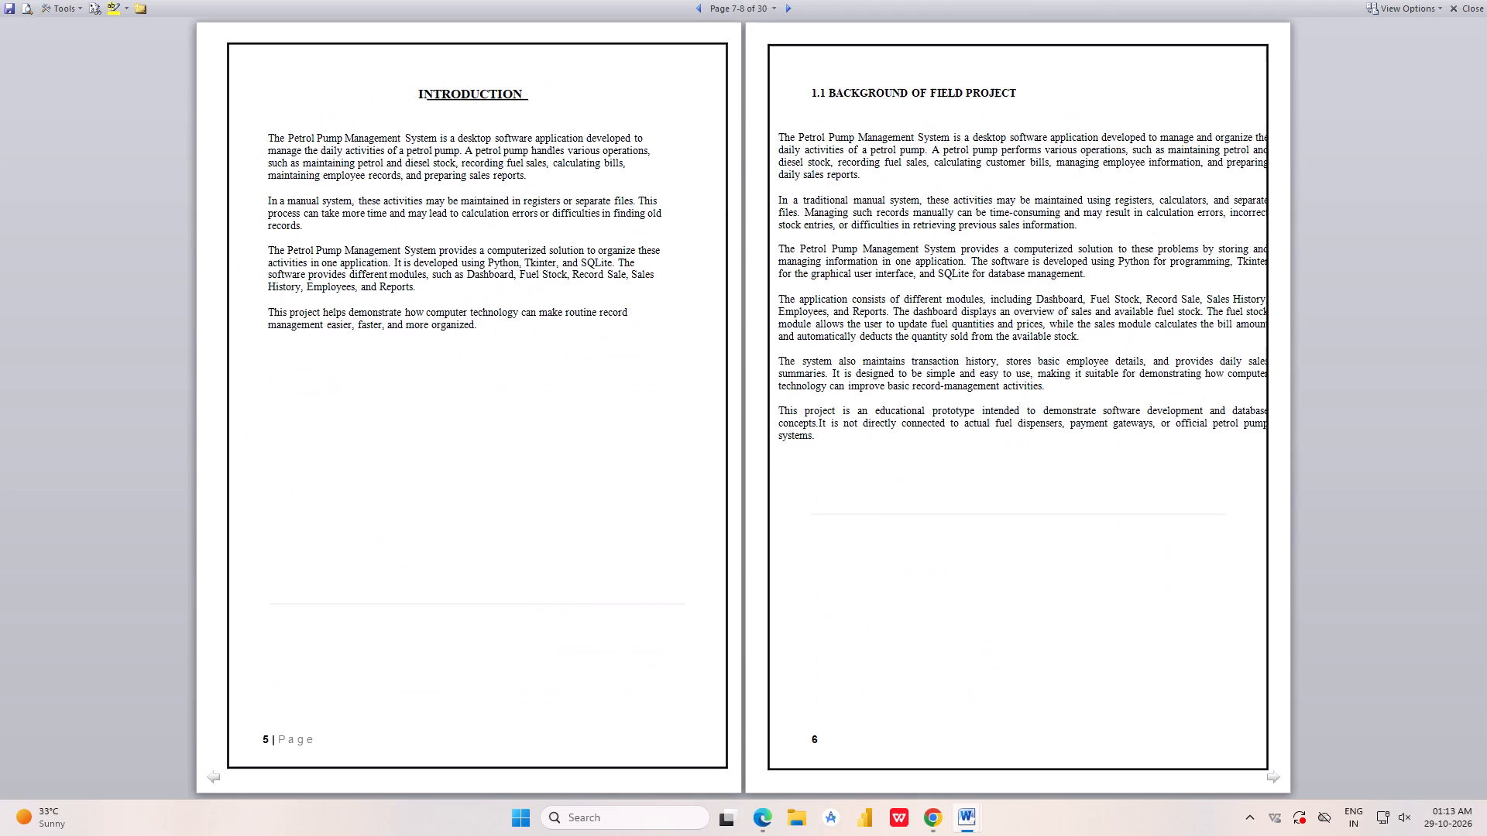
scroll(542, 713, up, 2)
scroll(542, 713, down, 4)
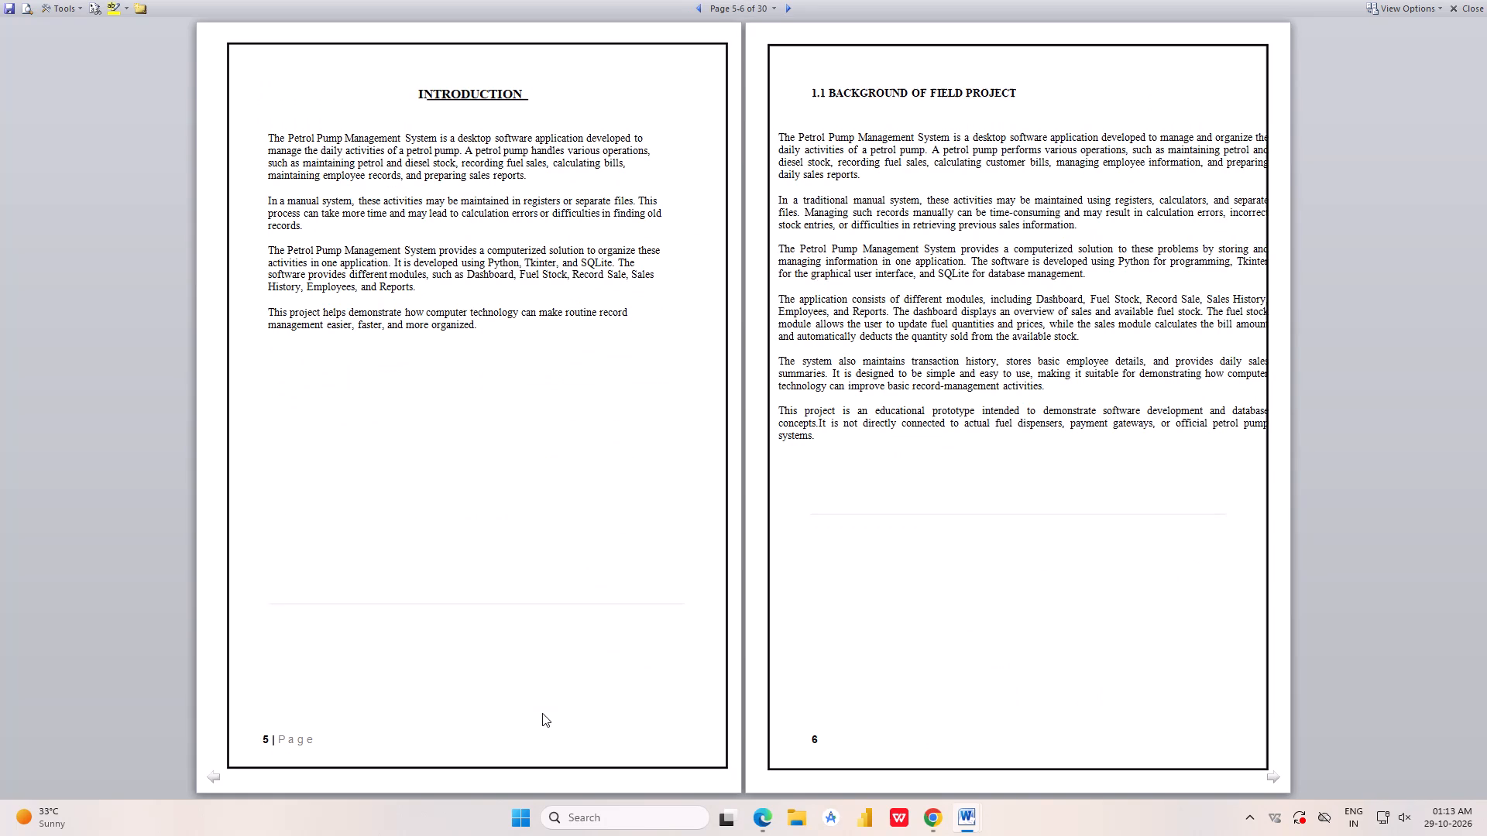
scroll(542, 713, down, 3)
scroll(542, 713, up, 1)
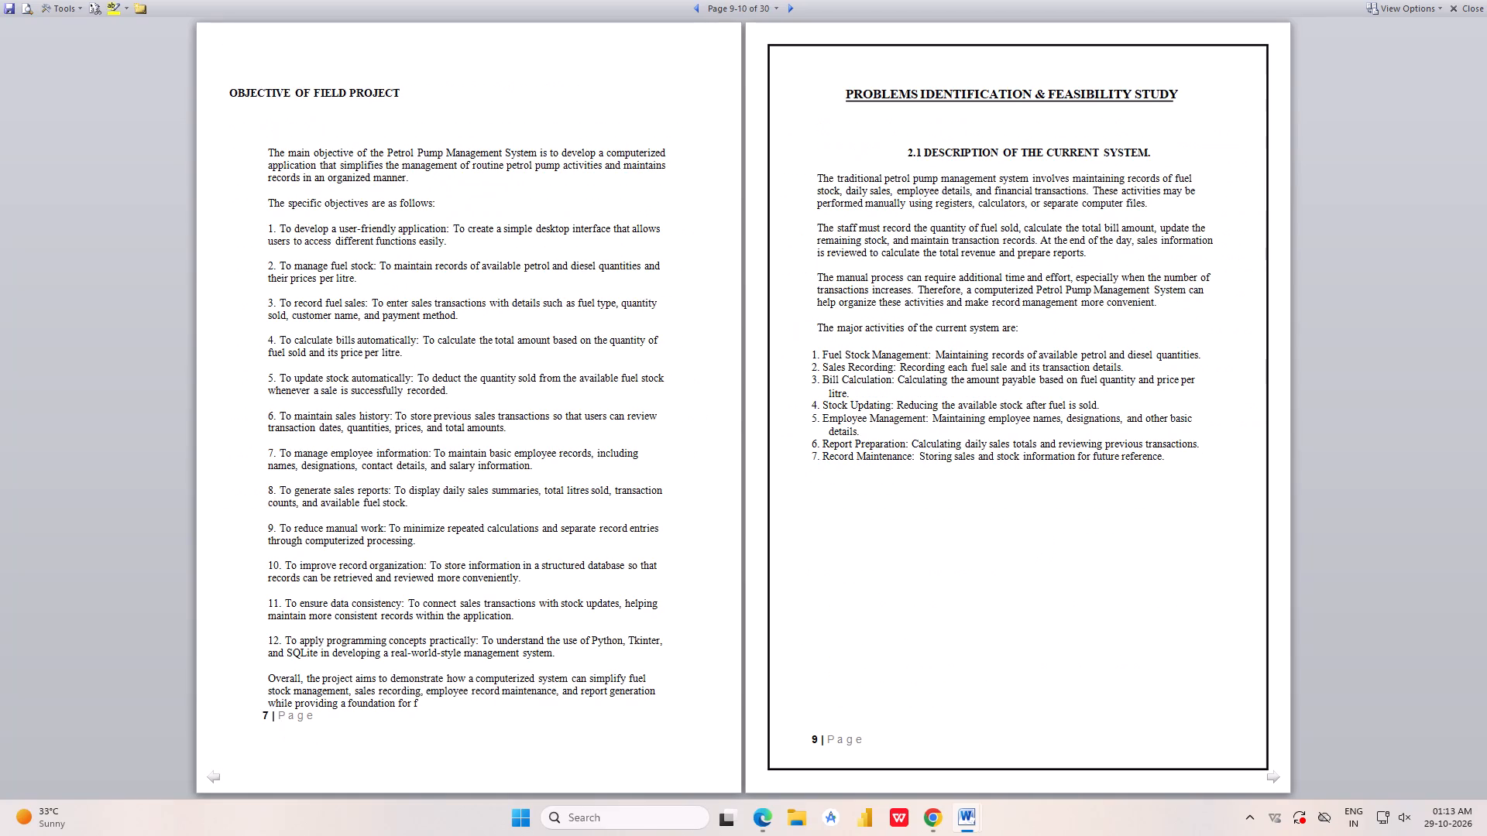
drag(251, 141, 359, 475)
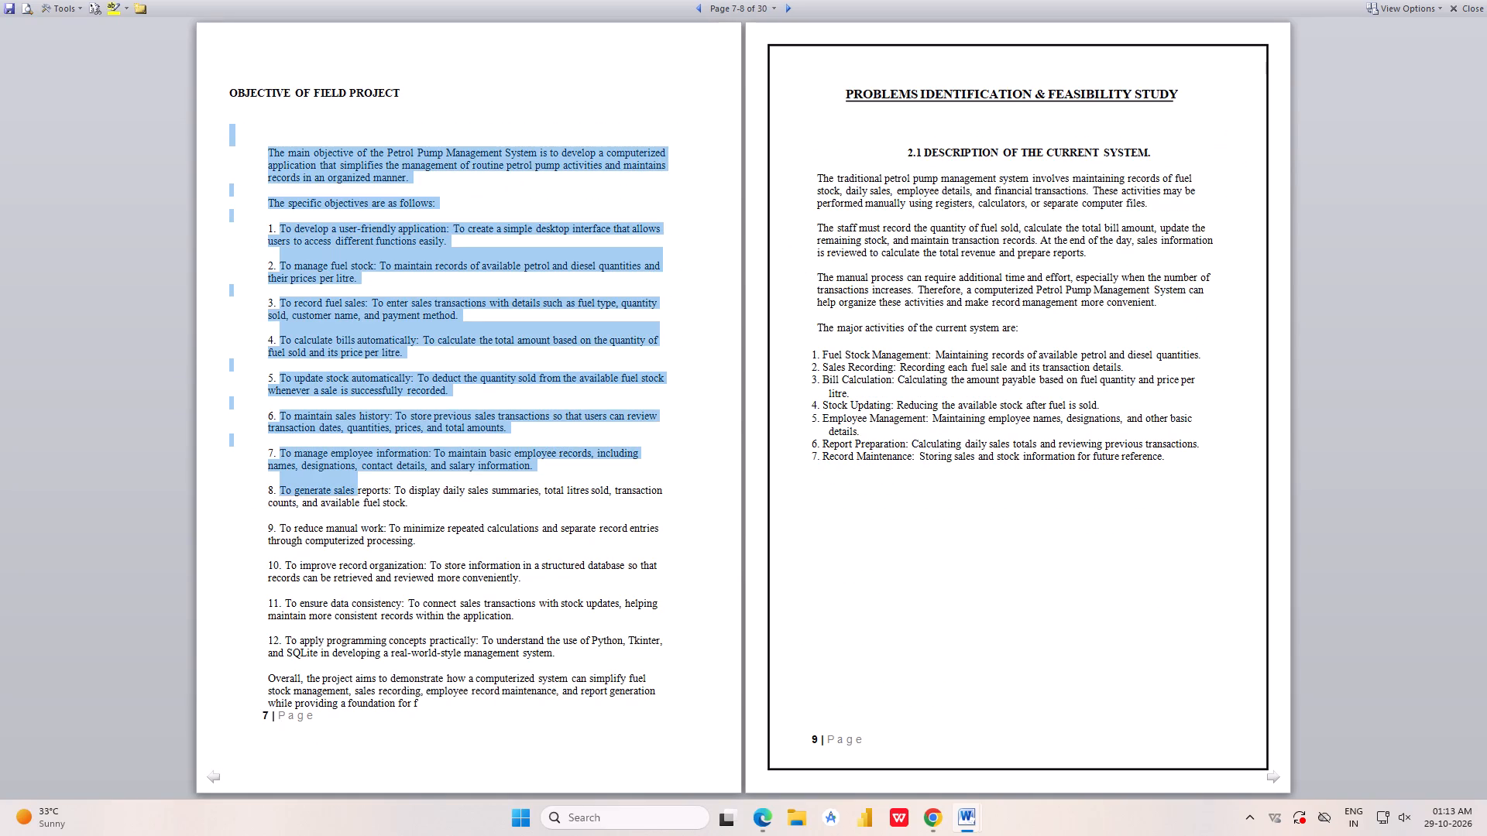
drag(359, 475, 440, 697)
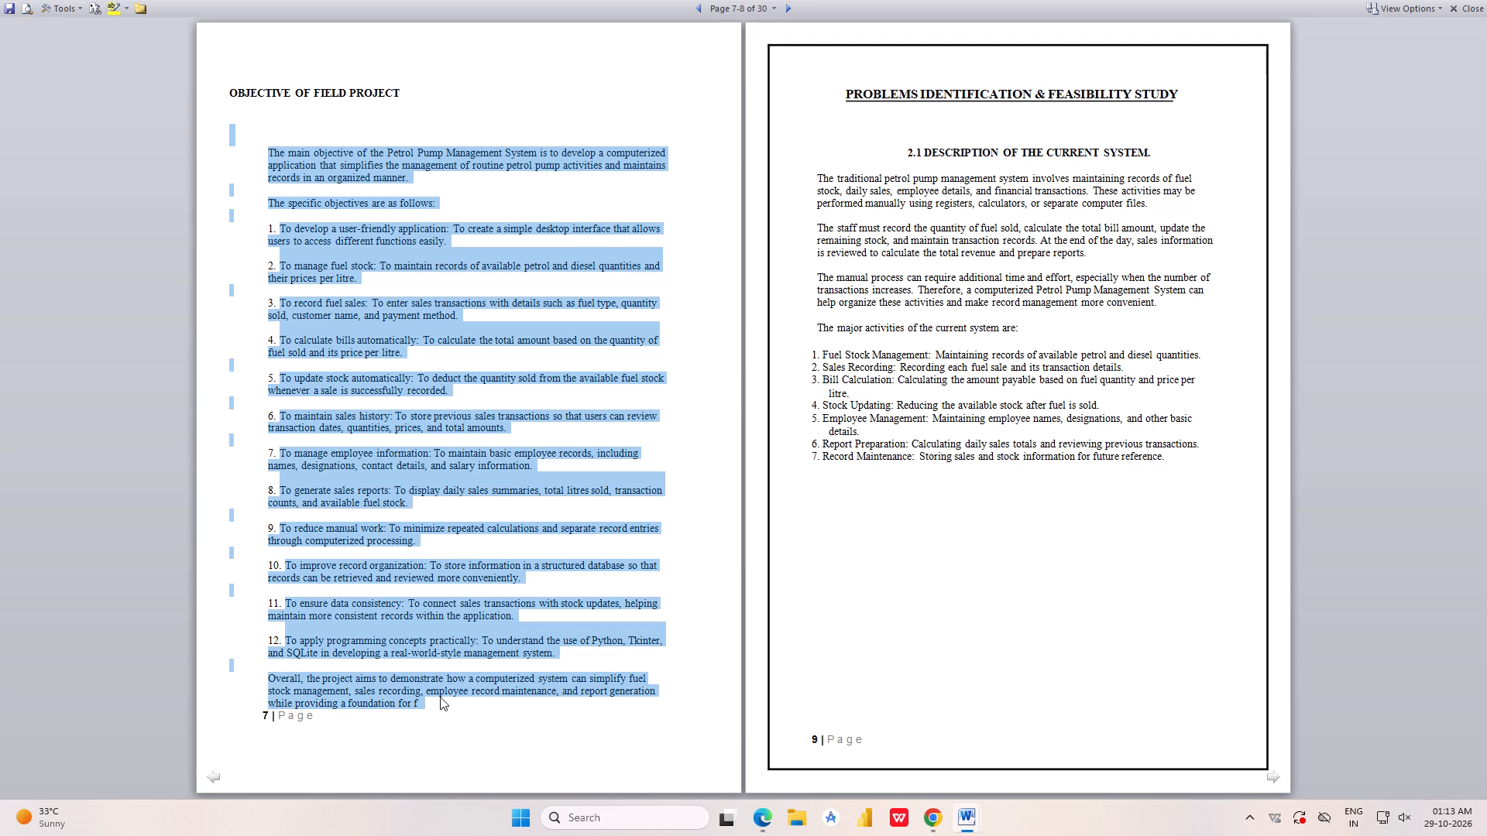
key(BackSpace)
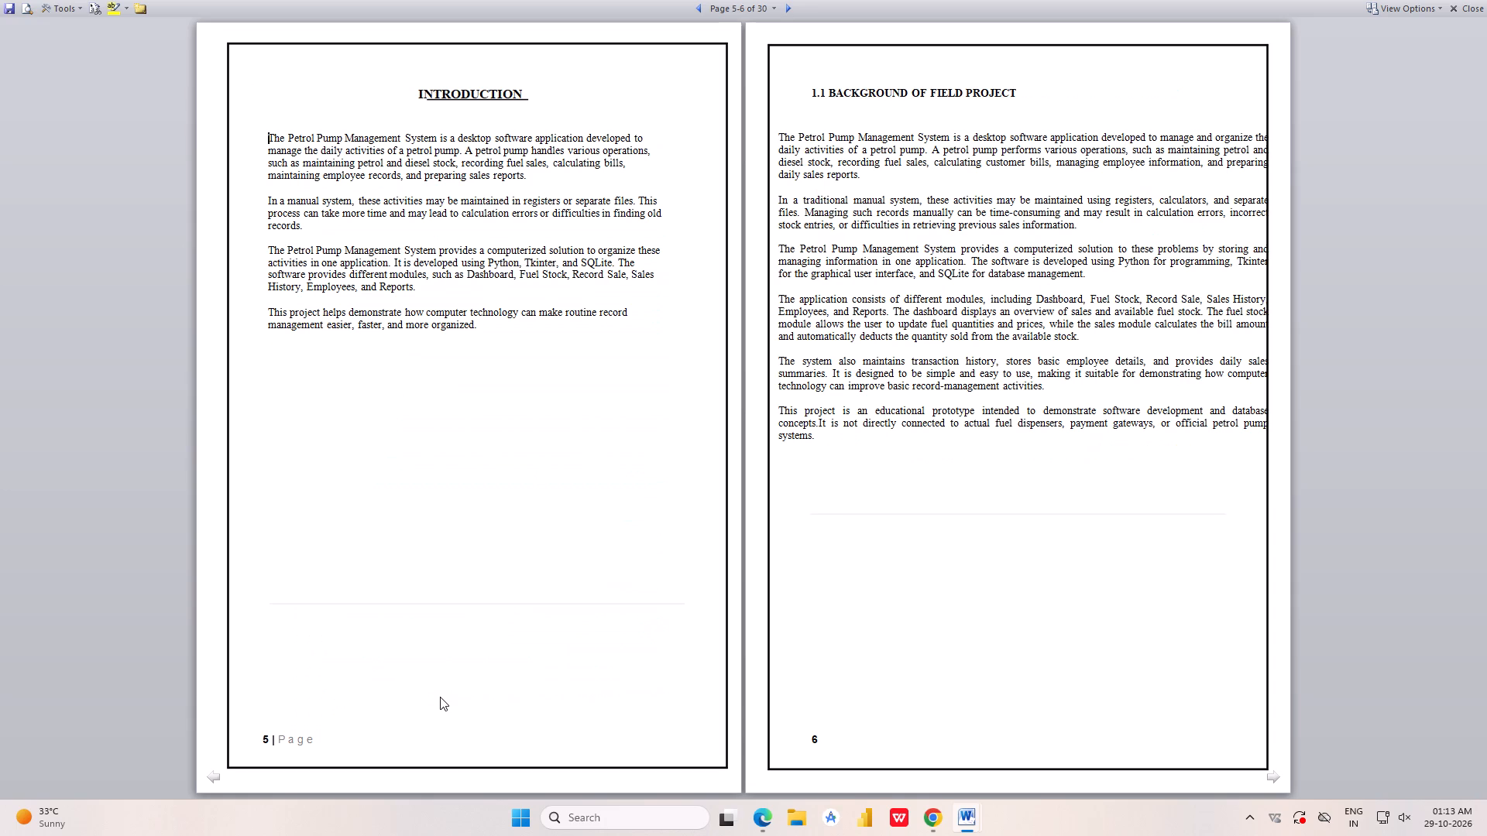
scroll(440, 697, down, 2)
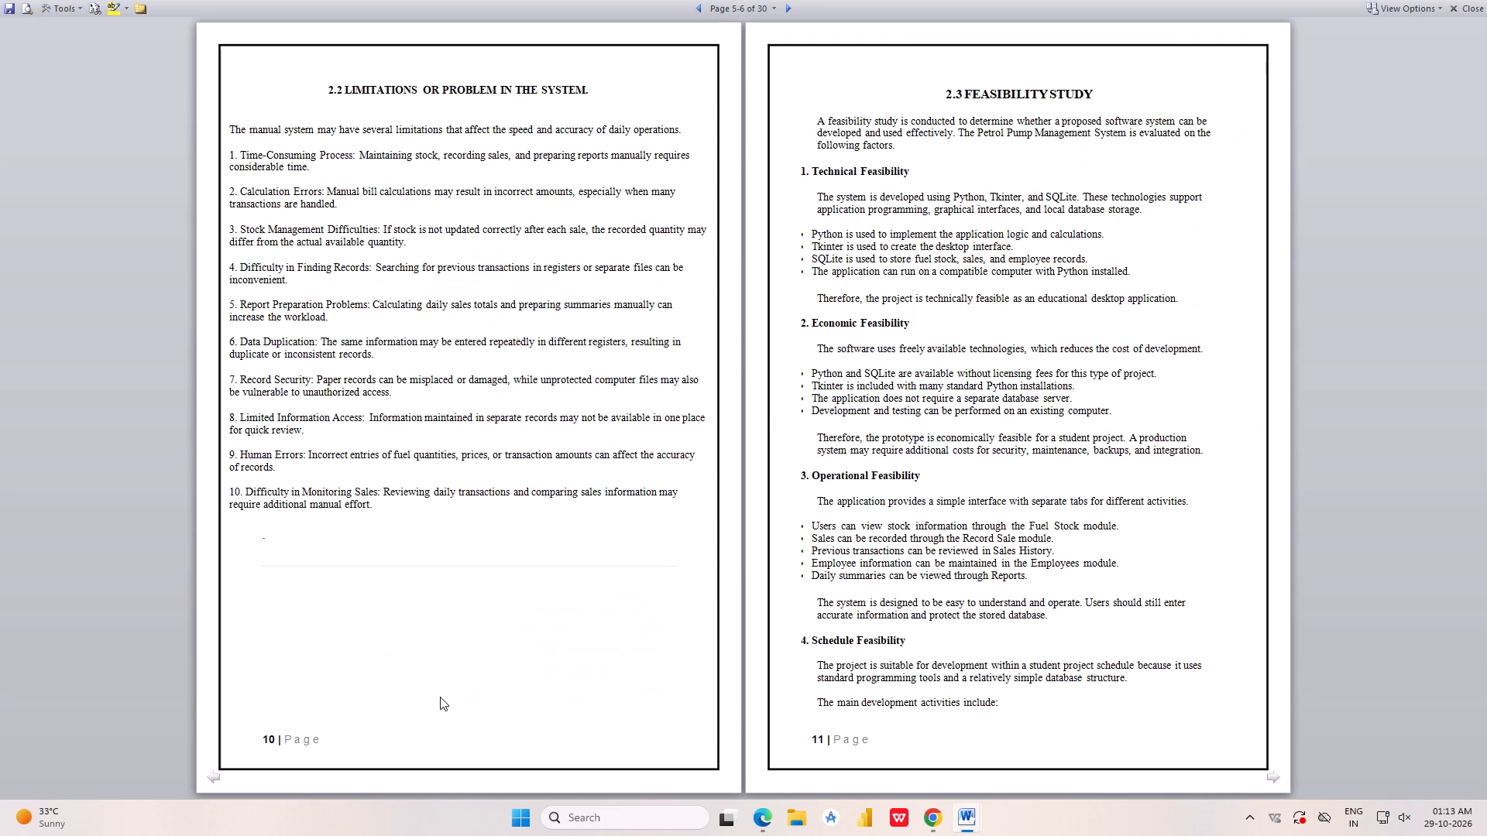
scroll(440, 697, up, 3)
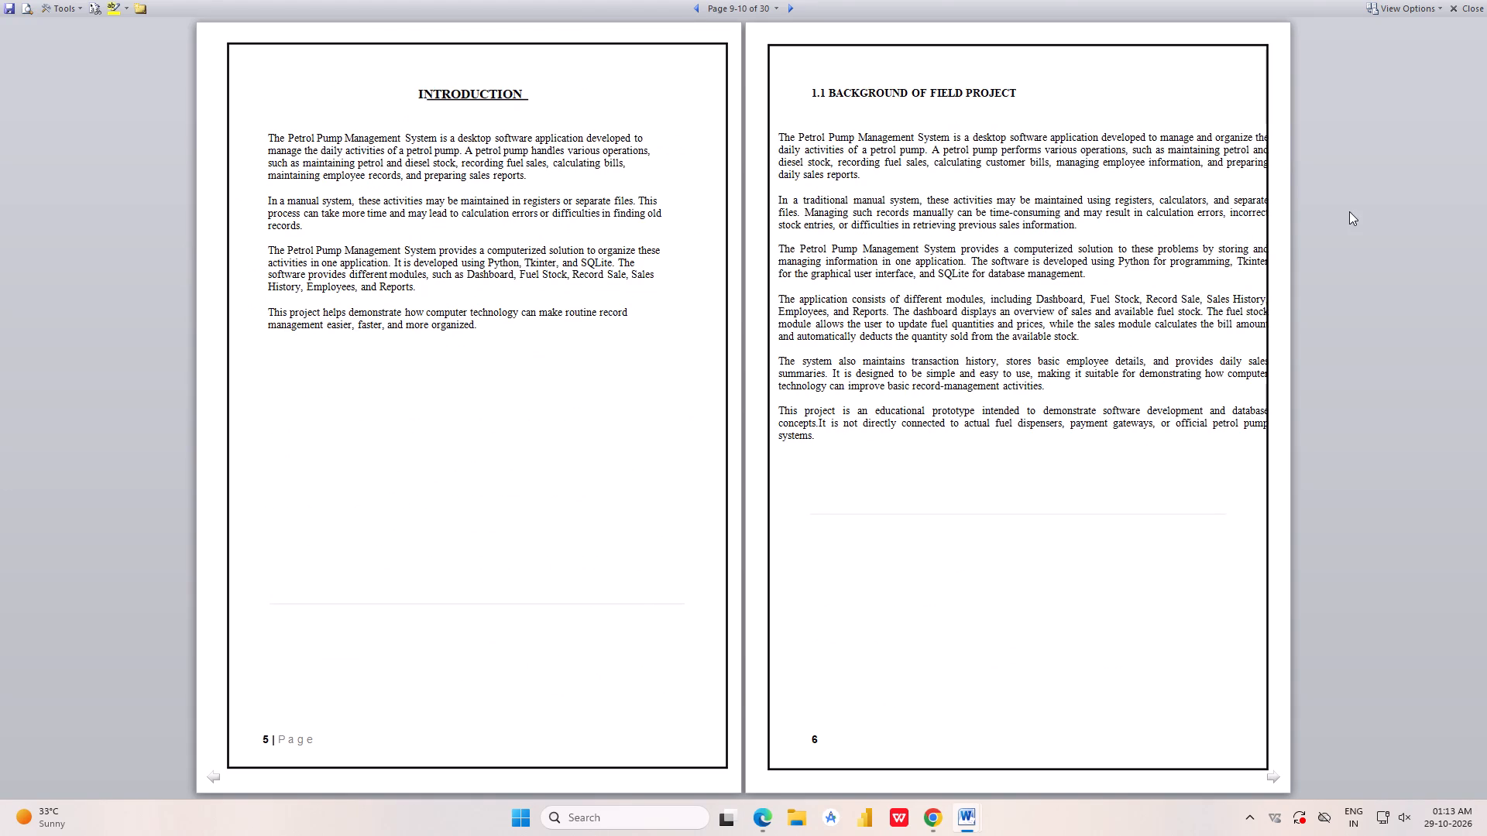
Leave the reading view and close the kk report without saving its changes, along with the blank document.
click(1486, 0)
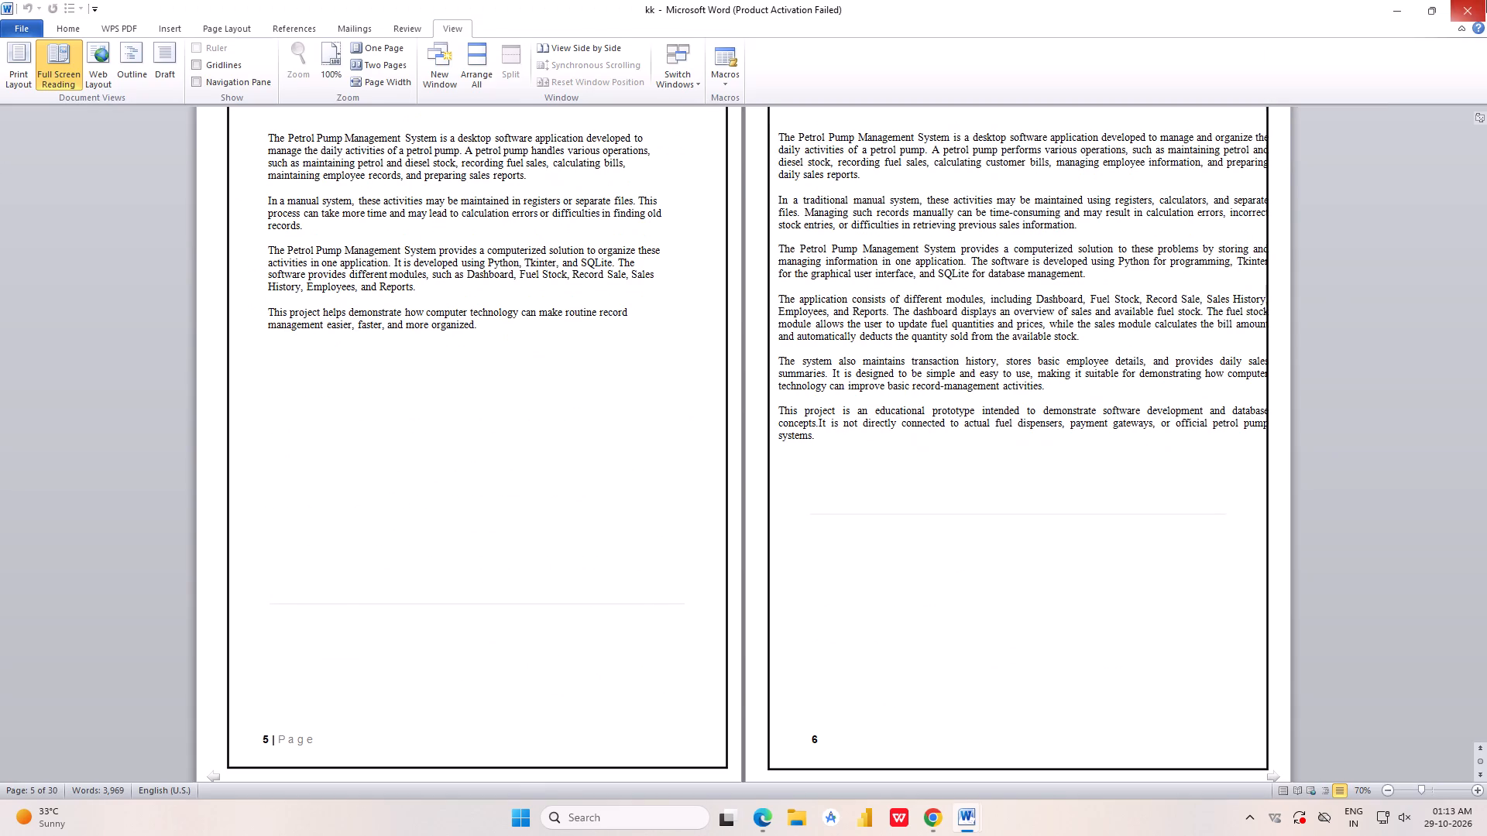
click(1486, 0)
click(764, 417)
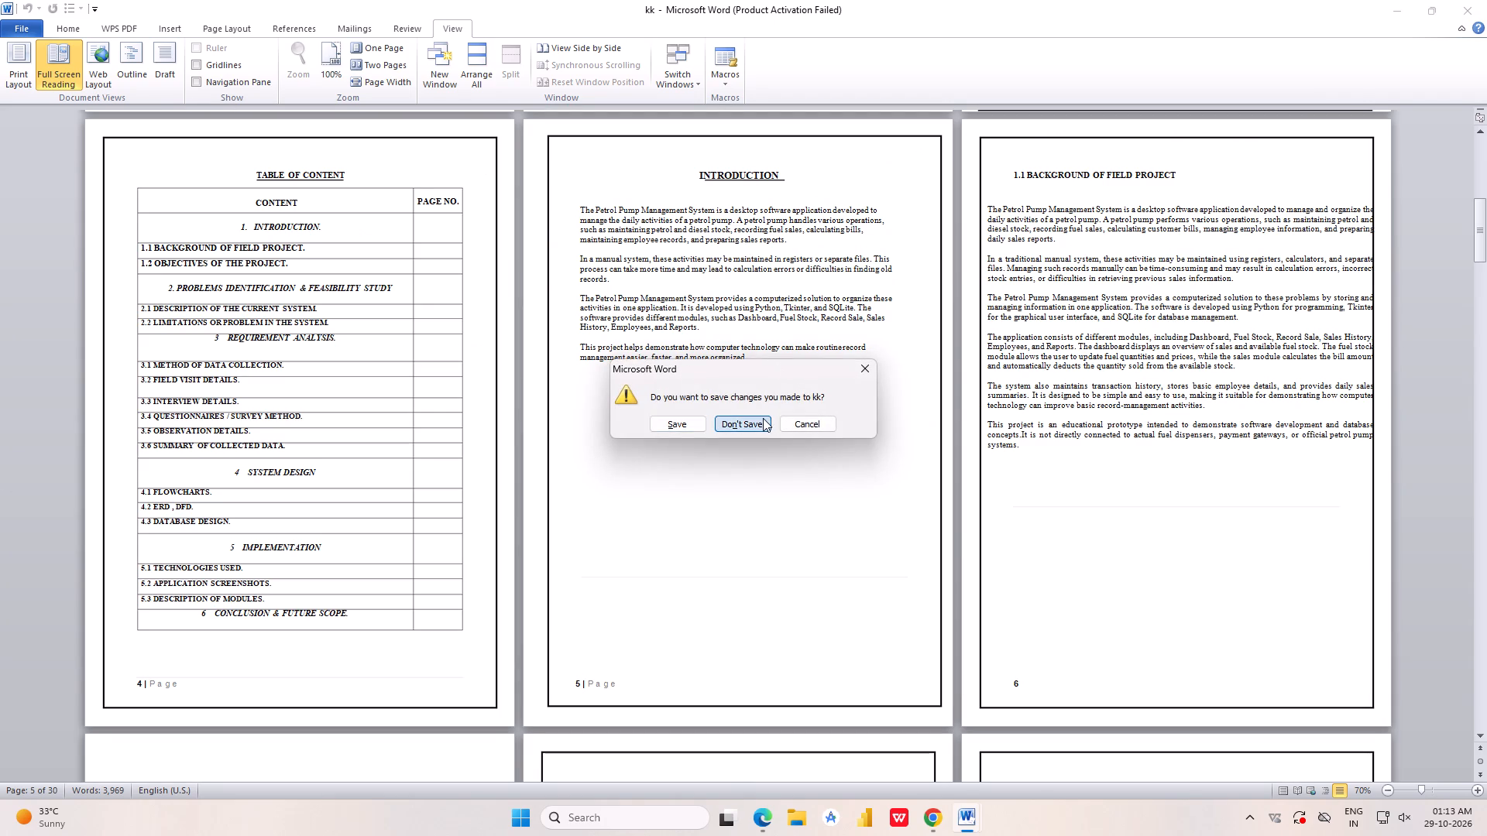
click(1476, 19)
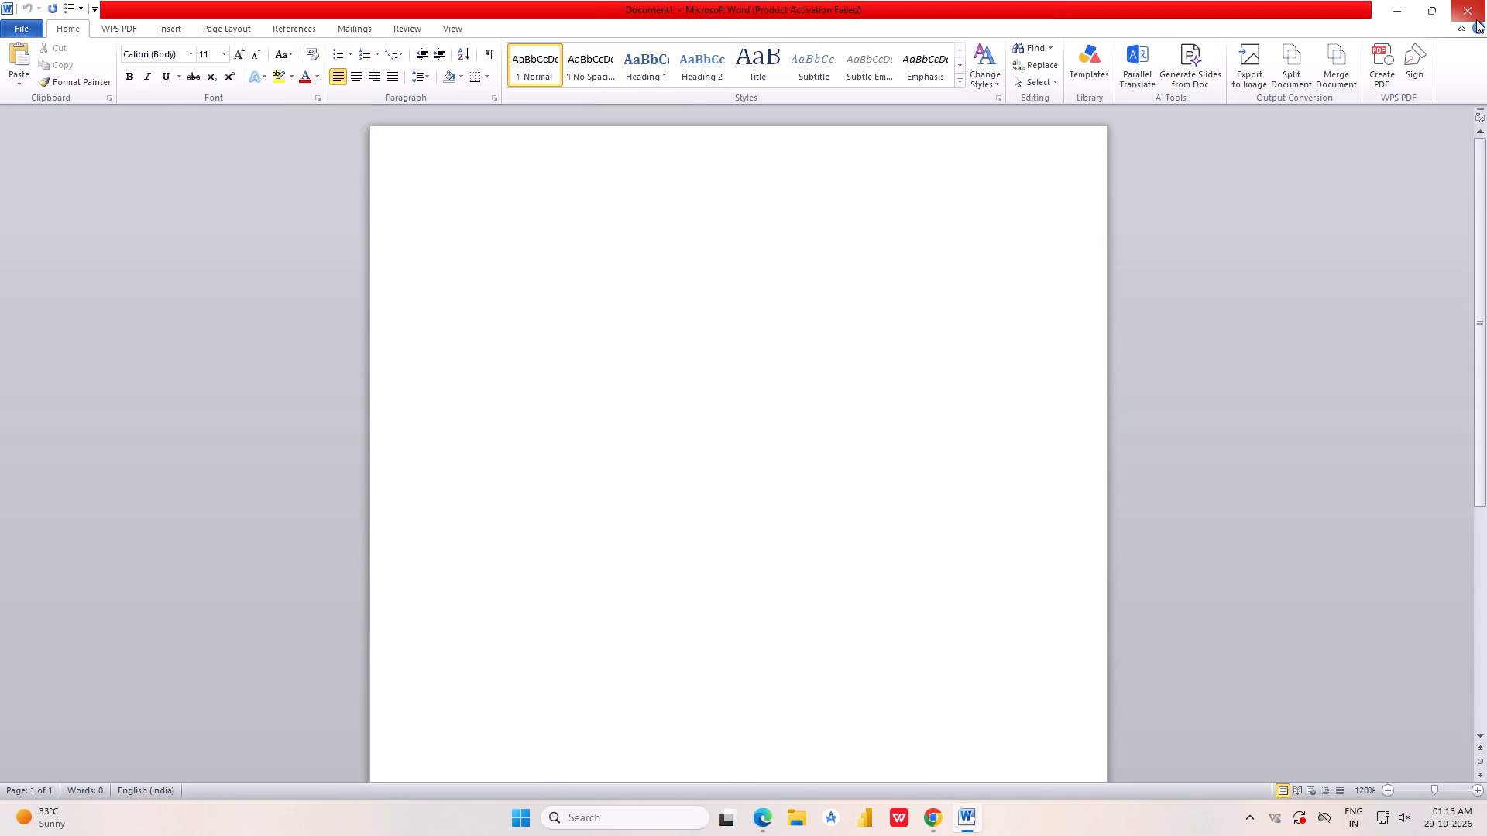
click(1476, 19)
click(713, 446)
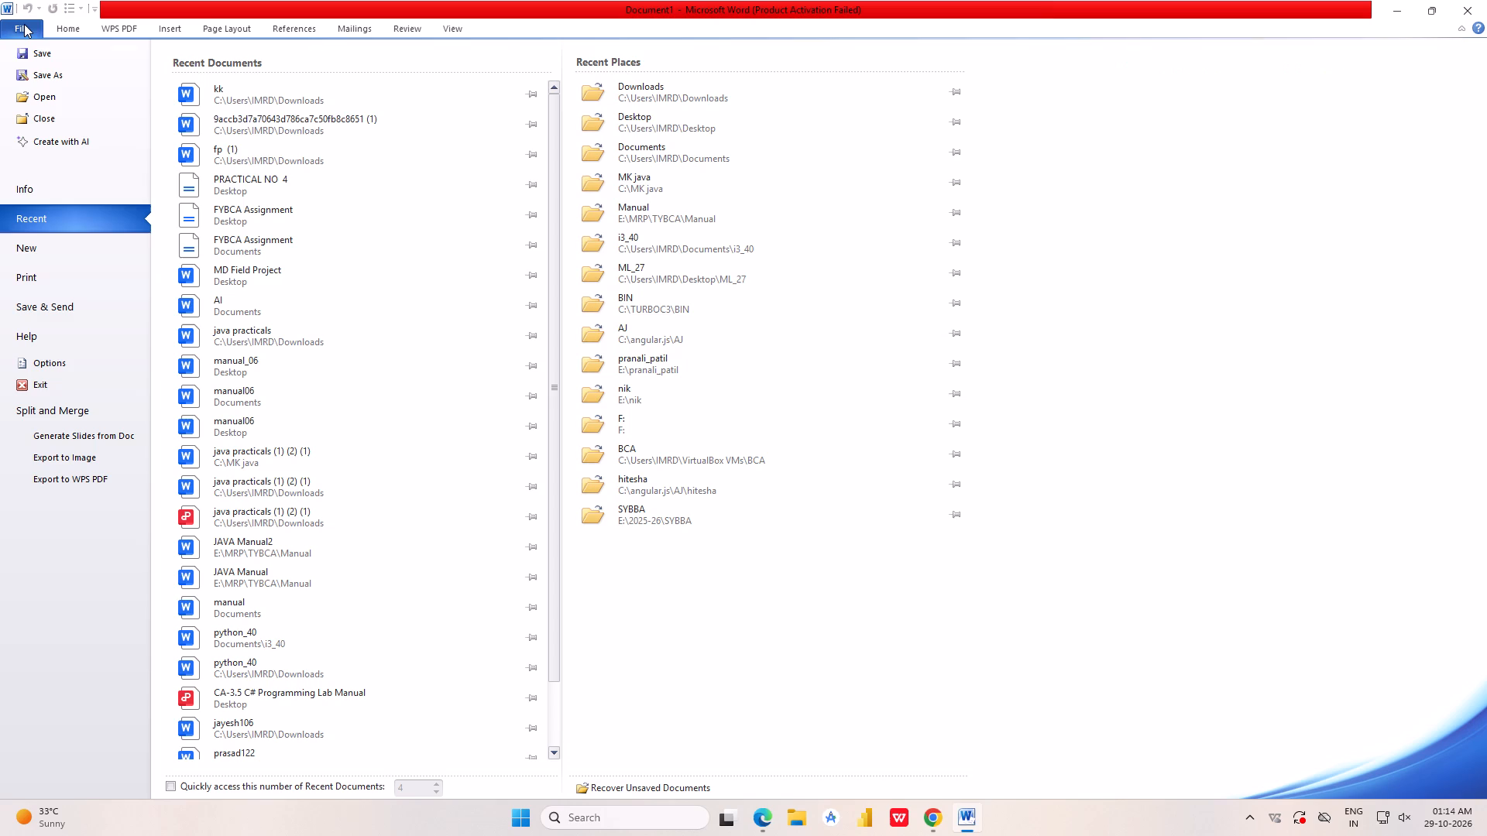
double_click(253, 129)
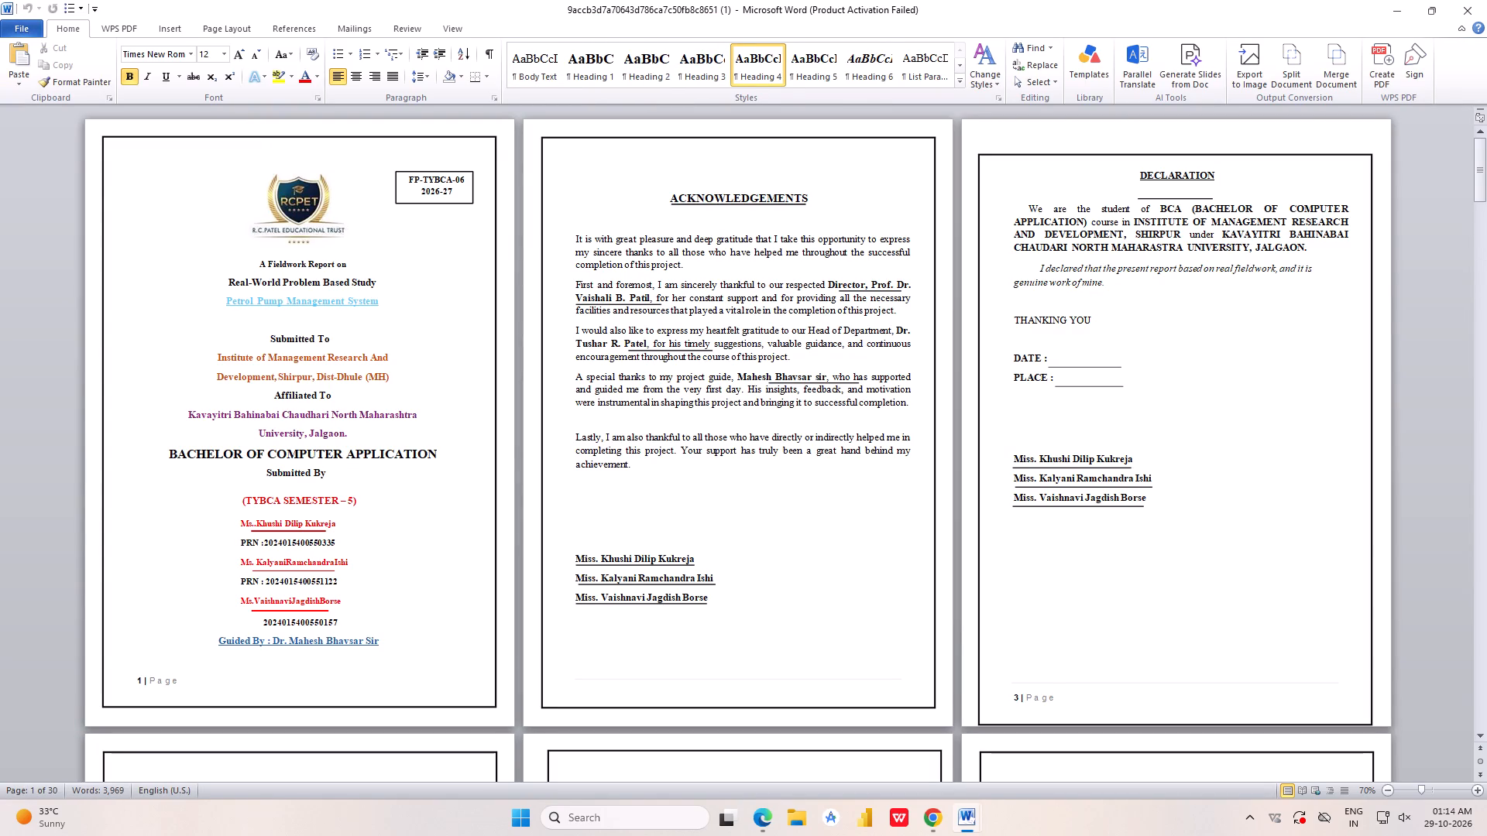
Select the border picture on the cover page and check its formatting options.
click(383, 283)
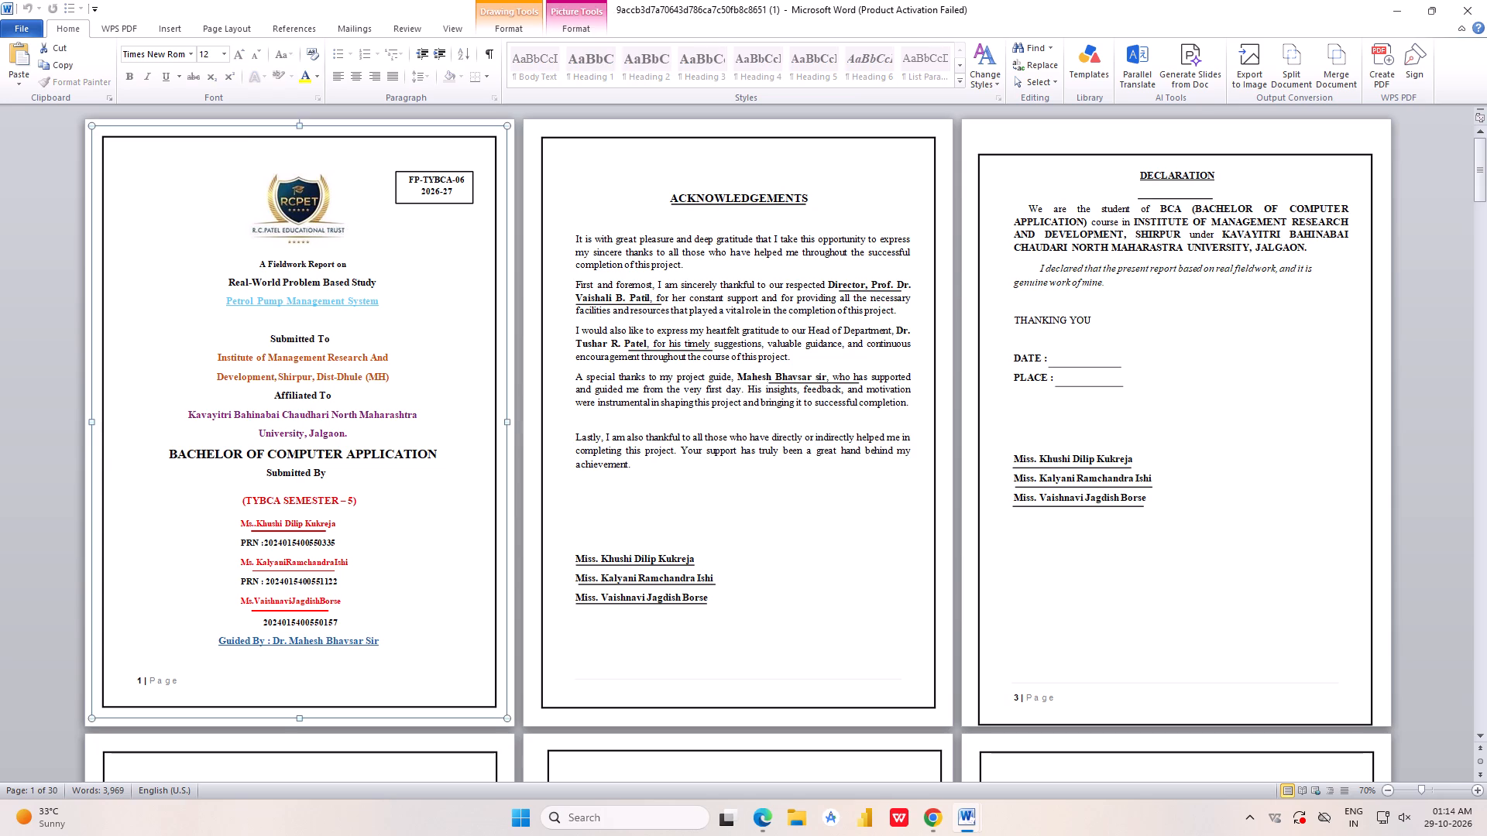
click(531, 20)
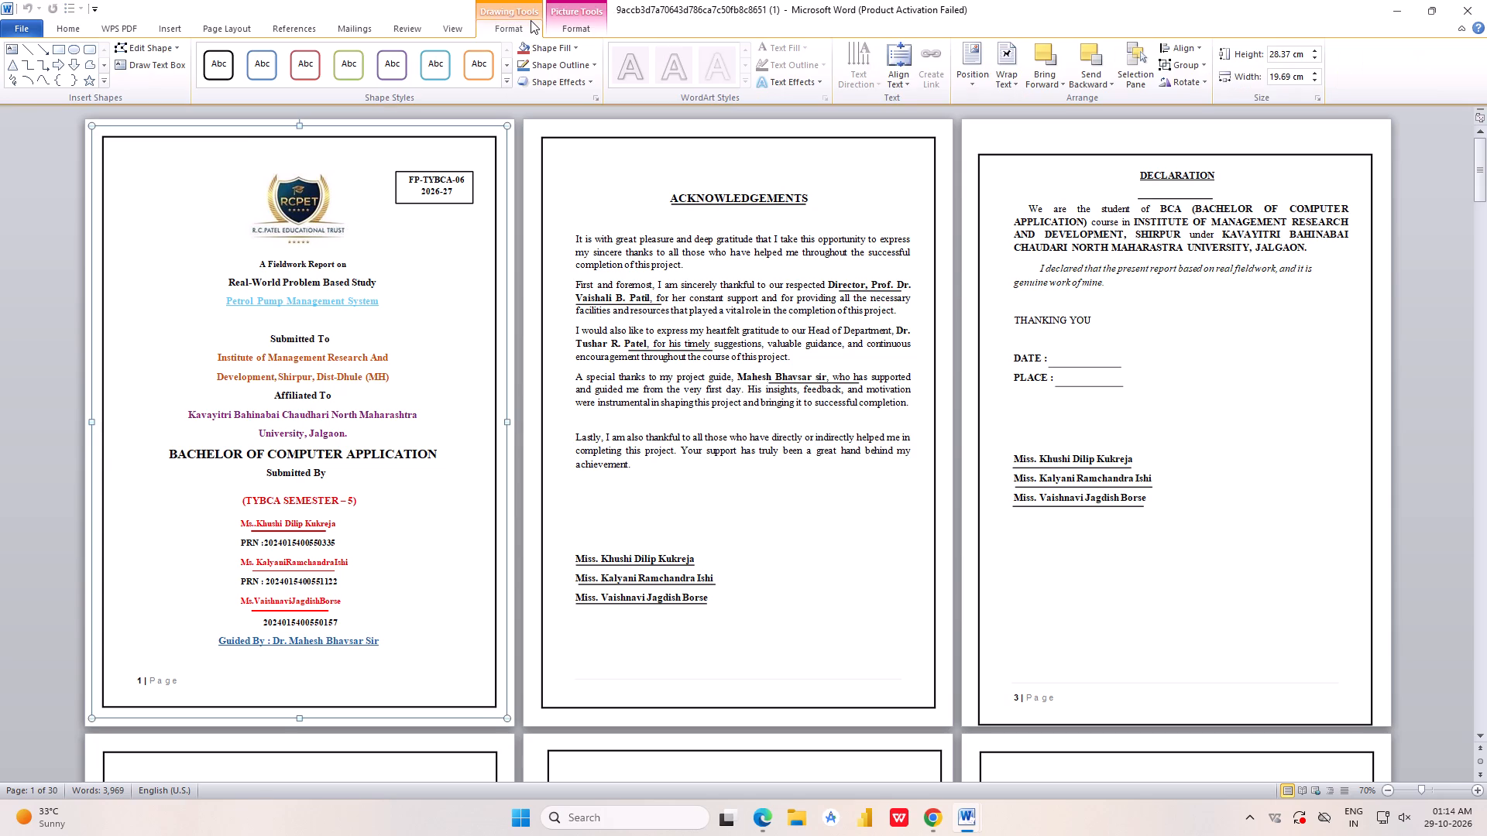
click(439, 259)
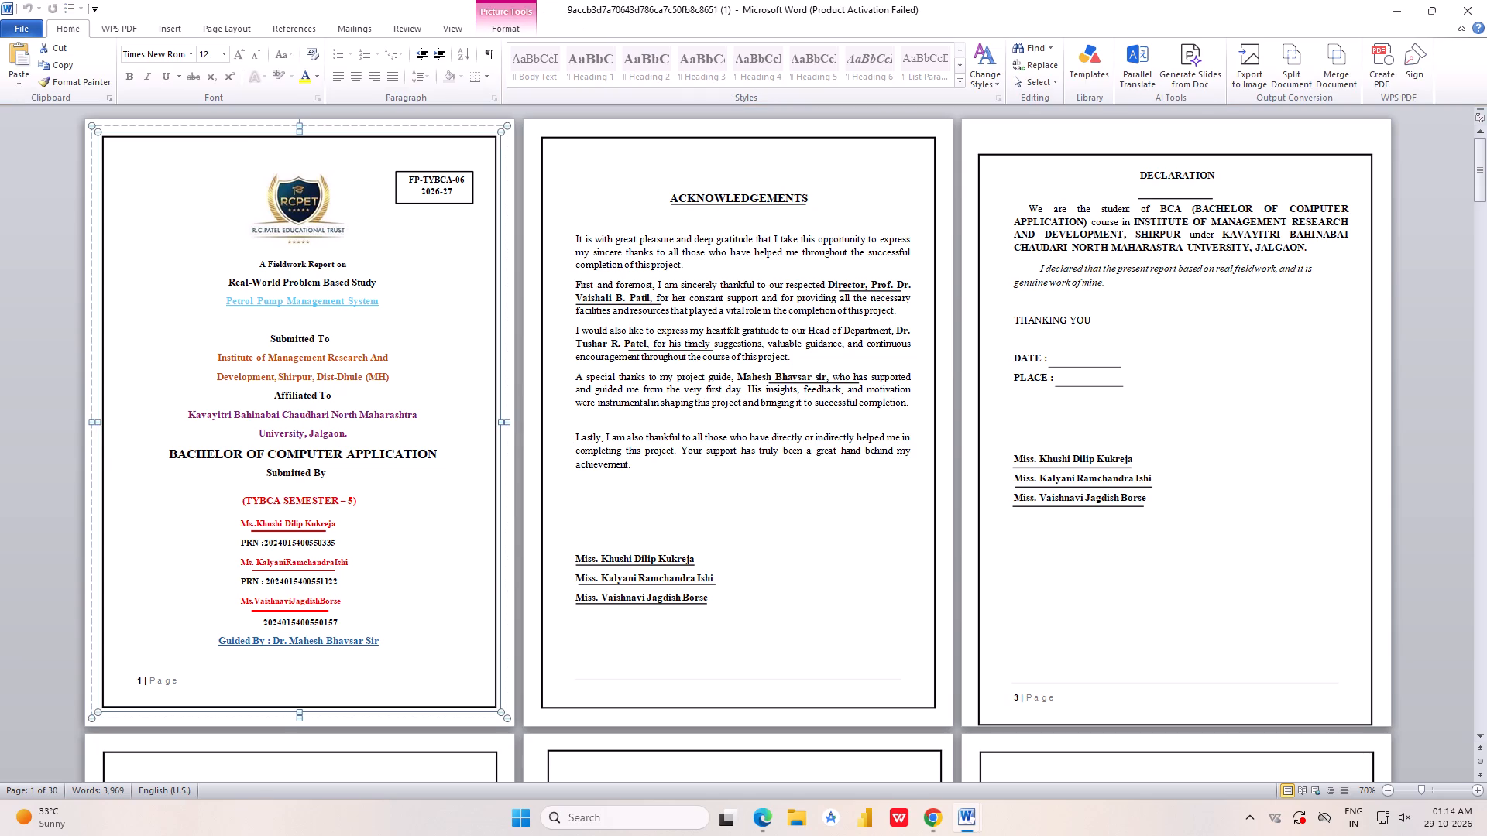
click(439, 259)
click(391, 281)
Review the layout of the report's opening pages, from the cover to the table of contents, introduction and 1.1 background section.
scroll(692, 573, up, 3)
scroll(692, 573, down, 6)
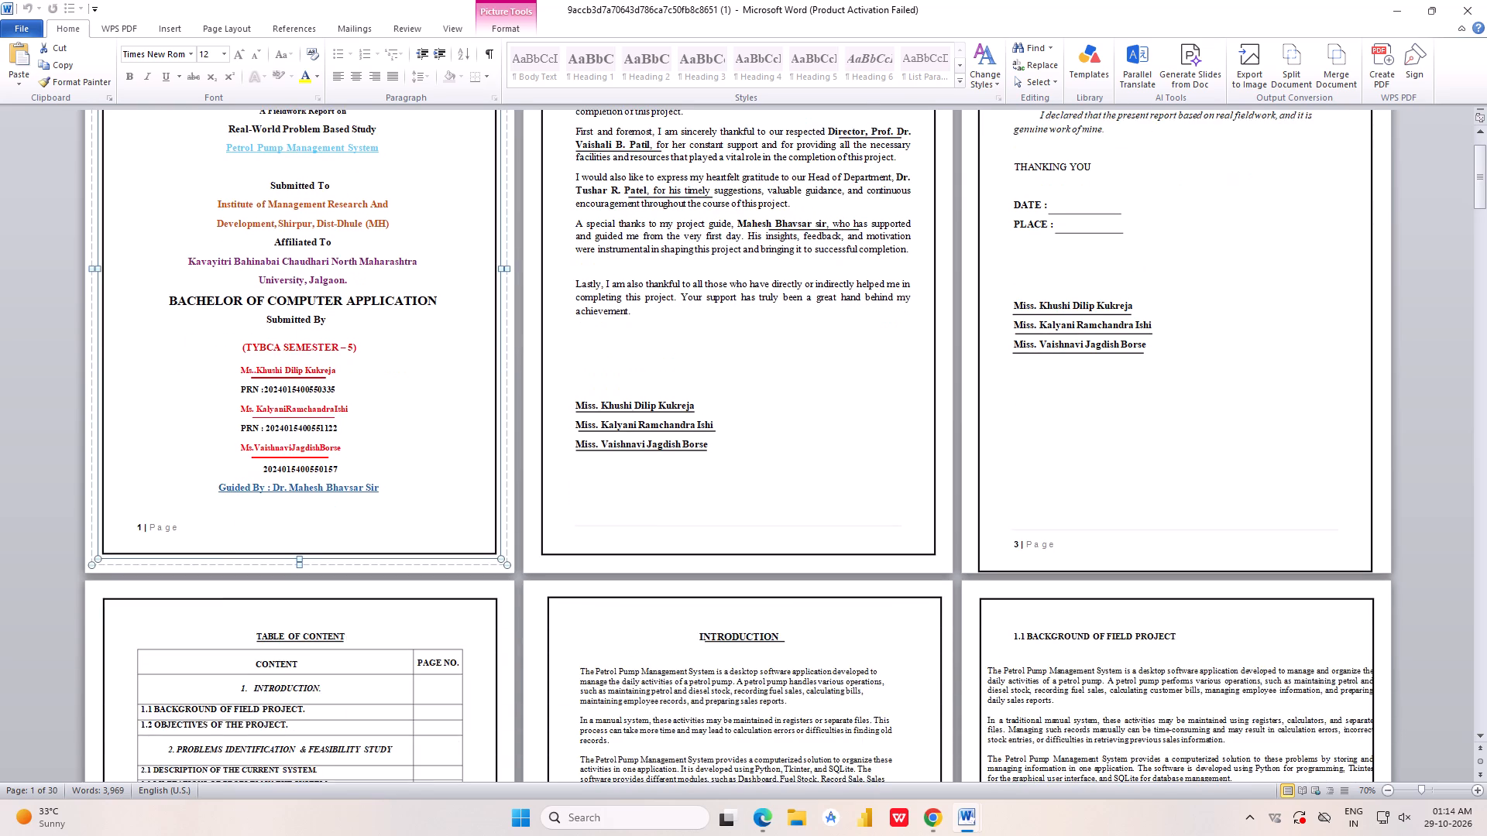
scroll(692, 573, down, 13)
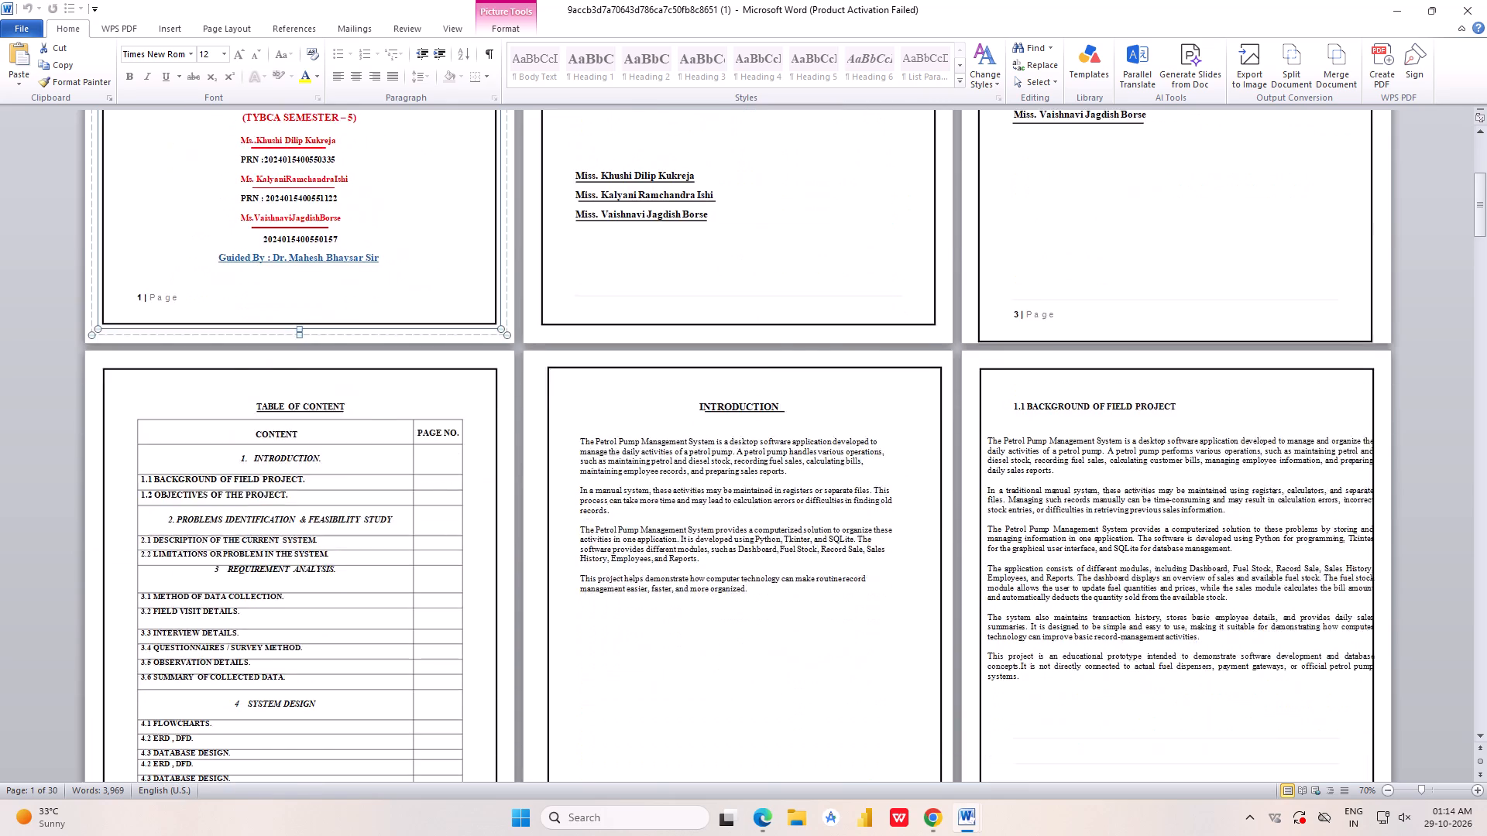
scroll(692, 573, up, 3)
scroll(692, 573, down, 1)
scroll(692, 573, up, 3)
scroll(692, 573, down, 2)
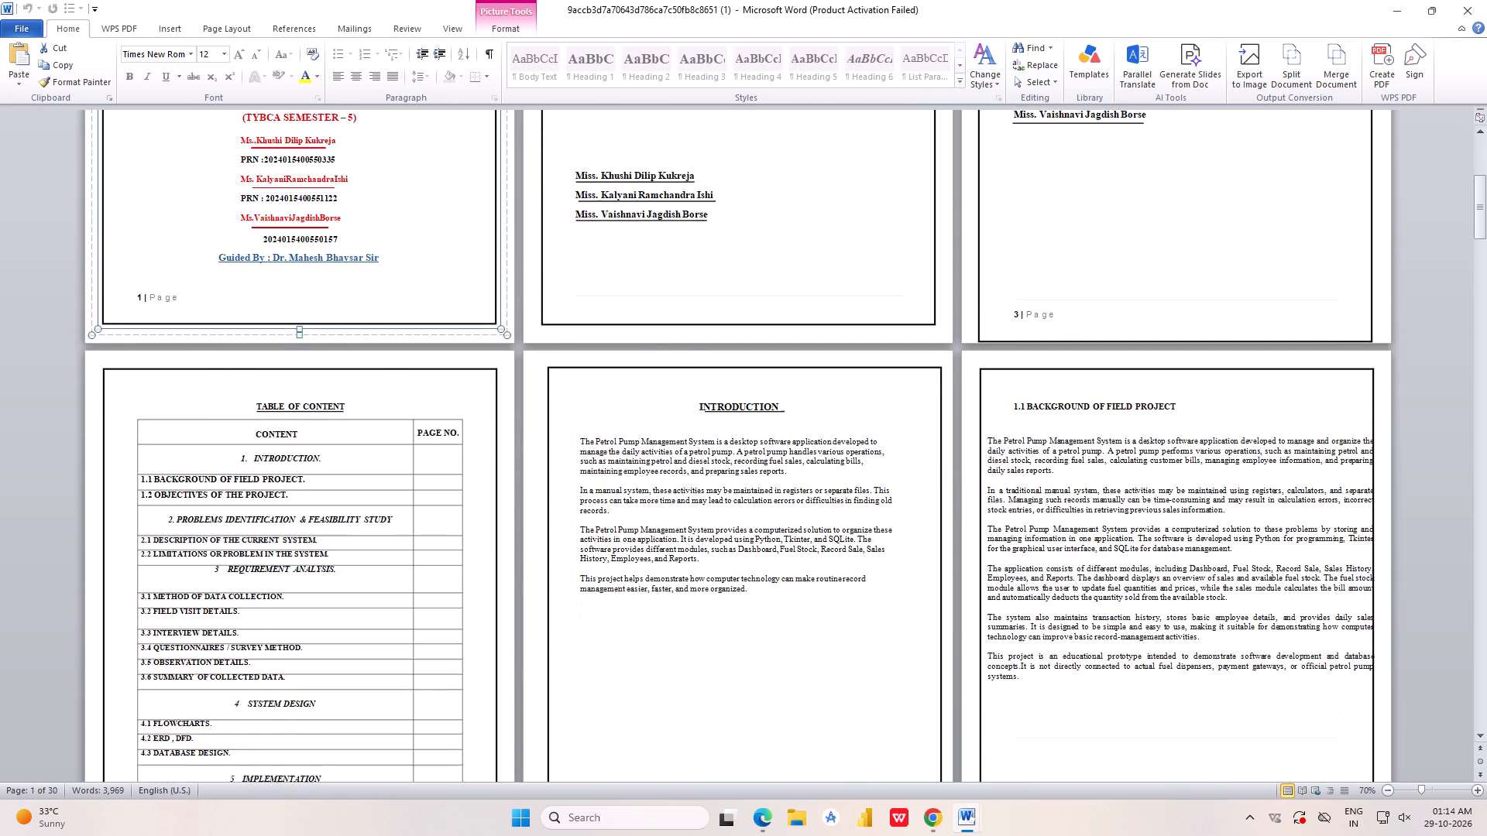
scroll(692, 573, down, 1)
scroll(692, 573, up, 13)
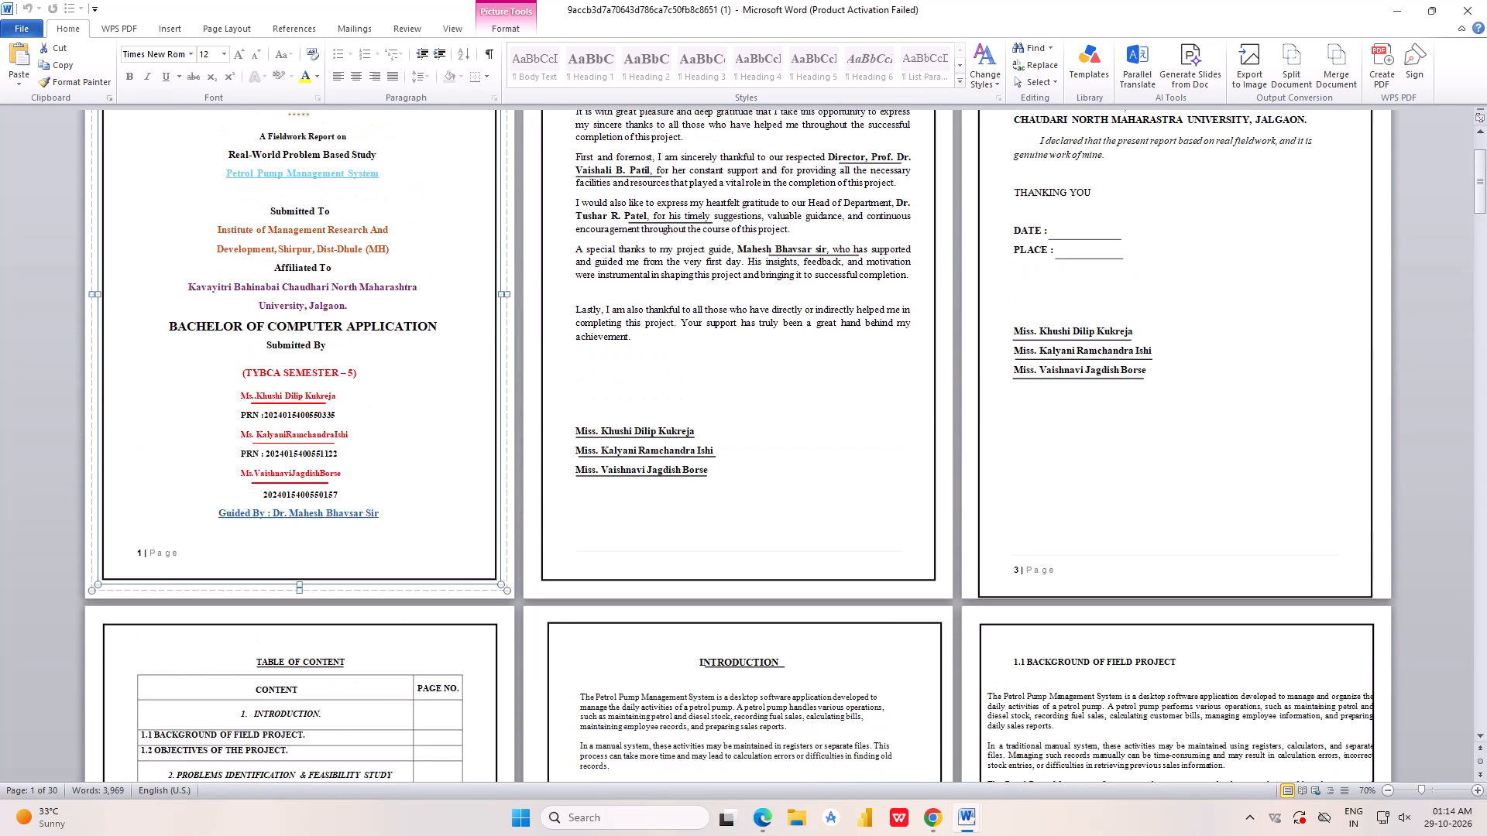
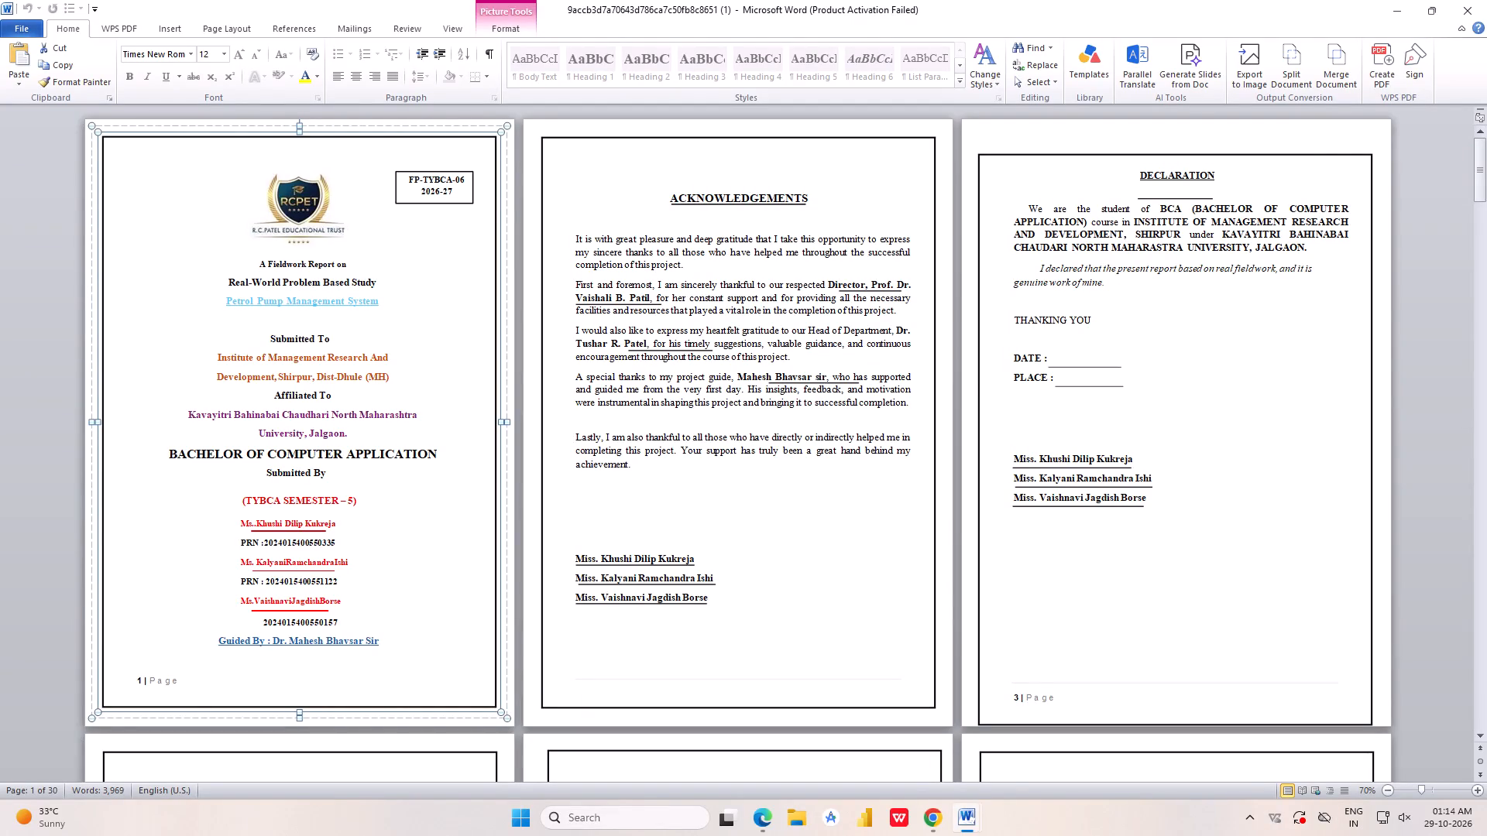
Select the border group on the cover page and check the report's word count statistics.
click(462, 128)
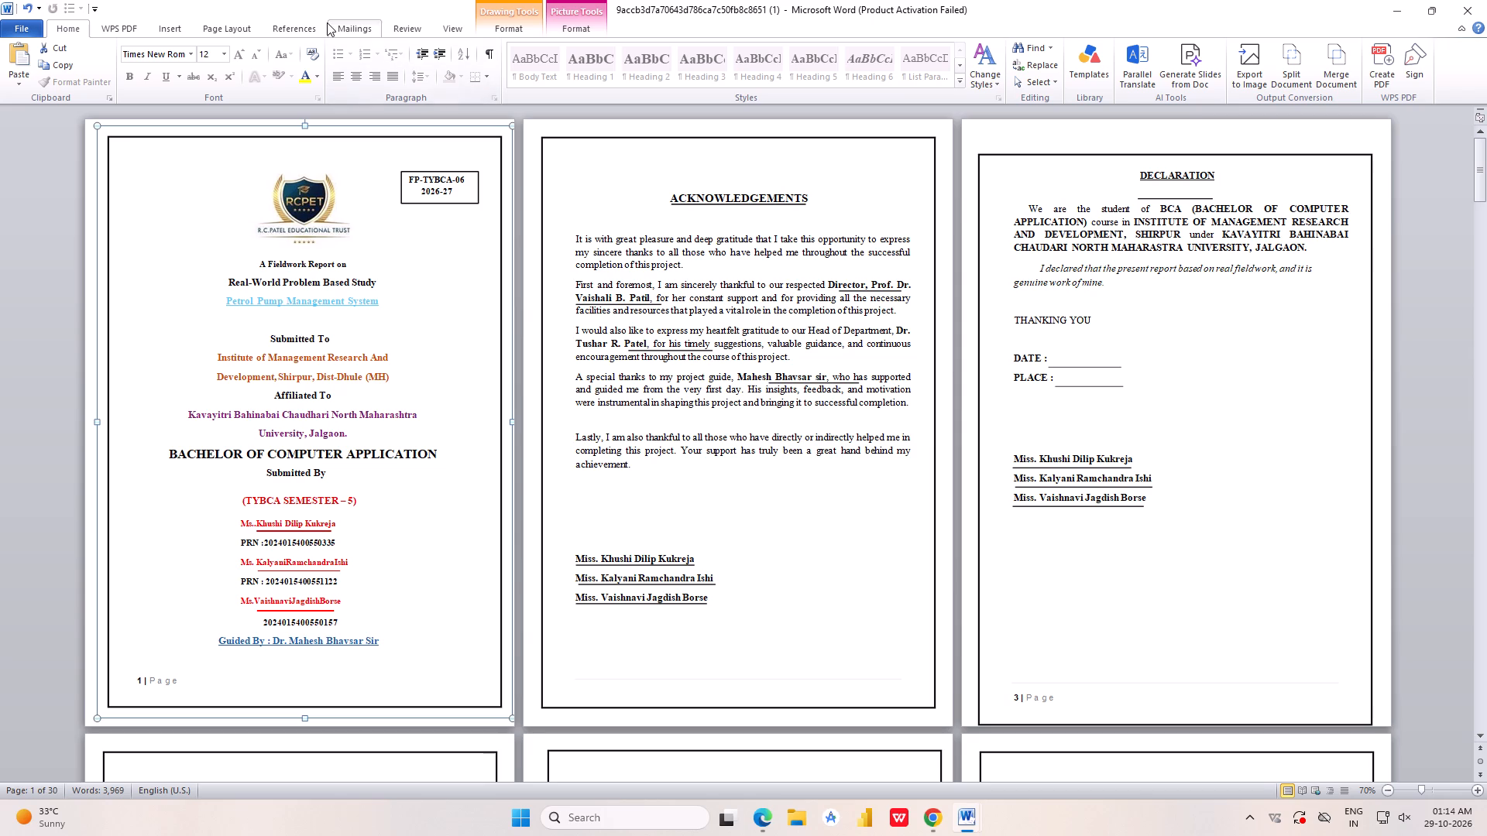
click(243, 24)
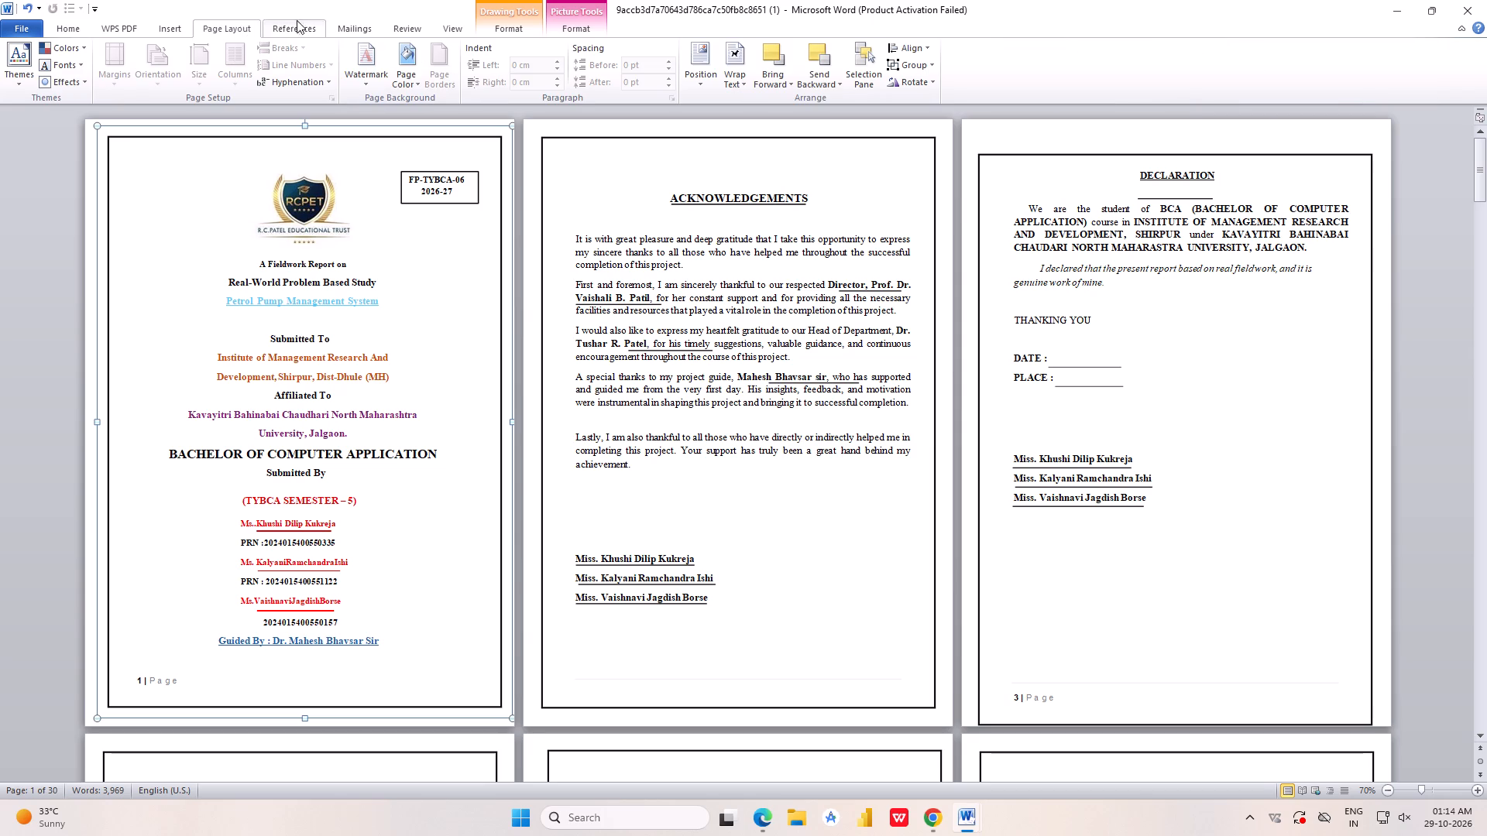
click(390, 29)
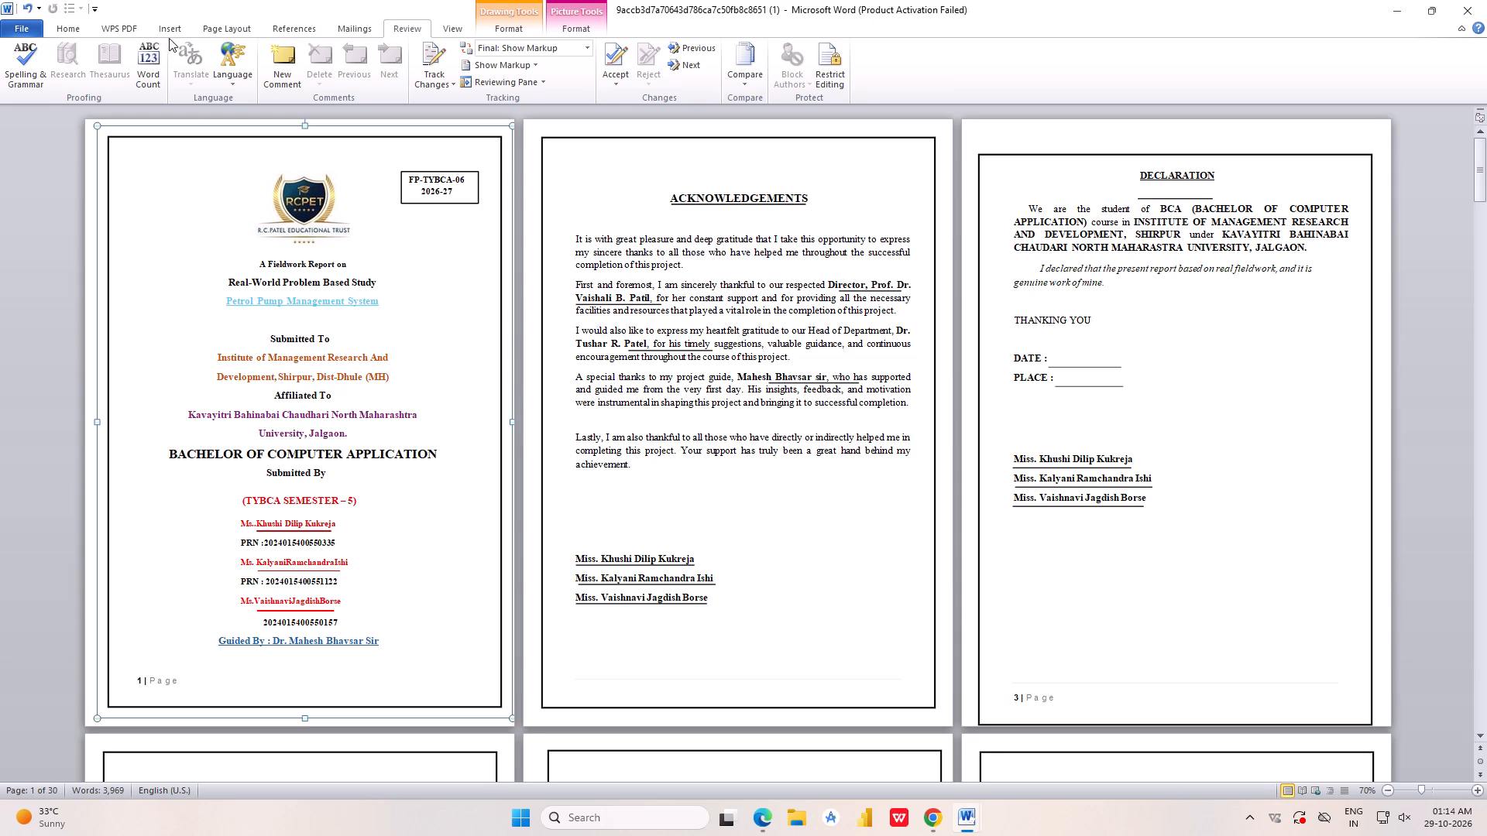
click(149, 42)
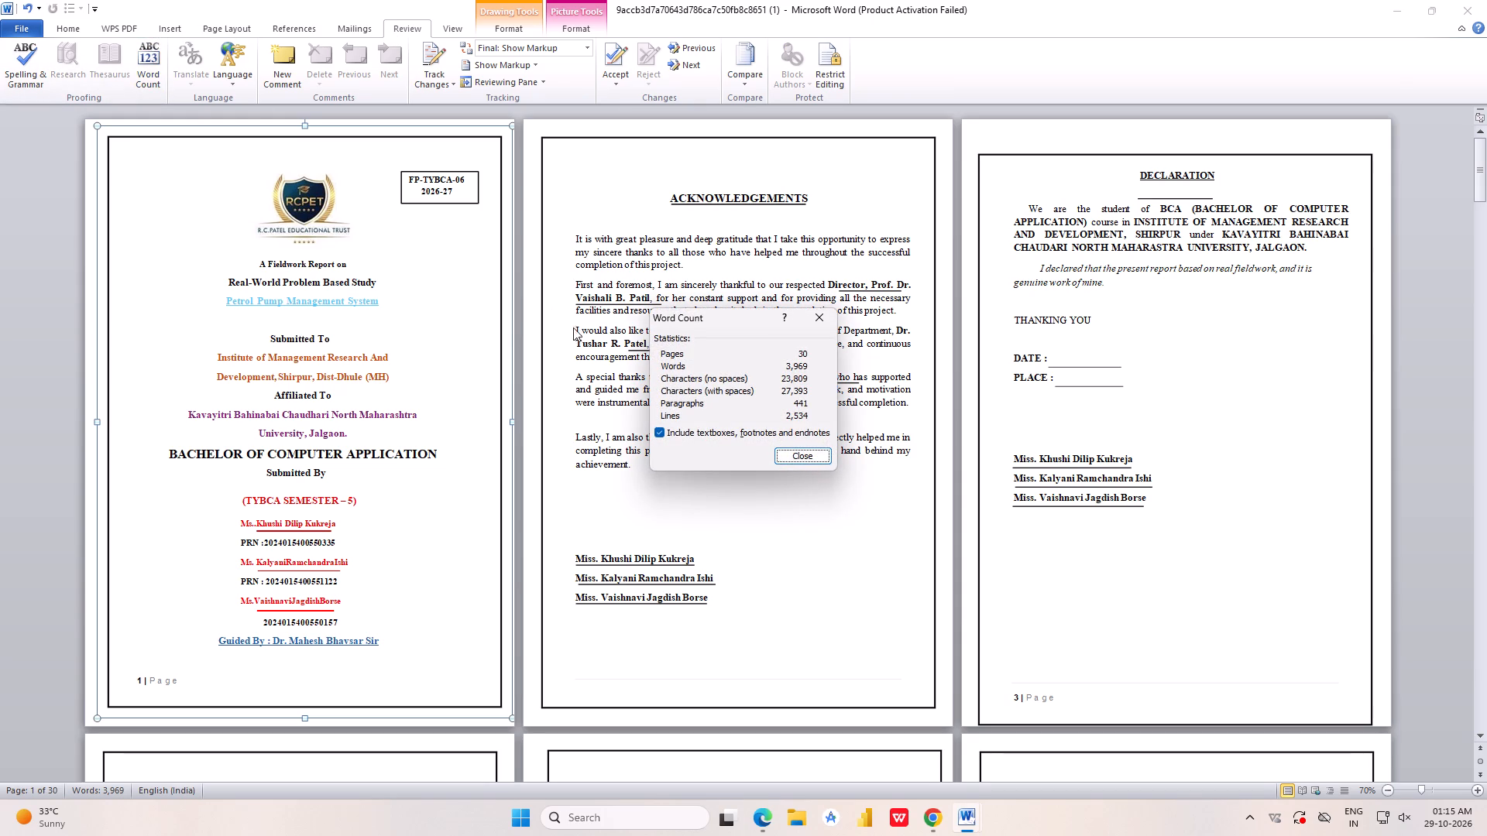
click(816, 459)
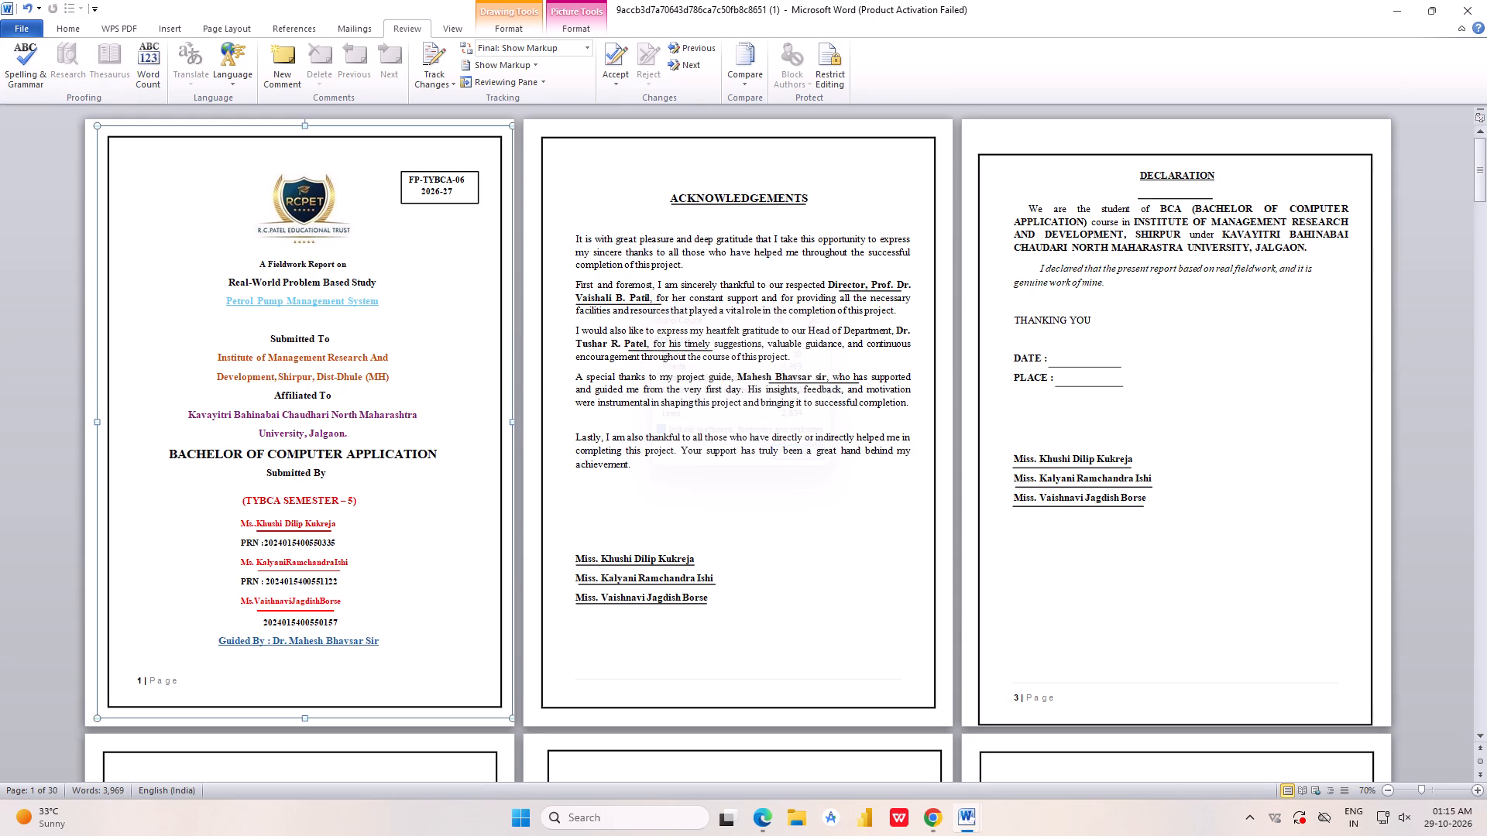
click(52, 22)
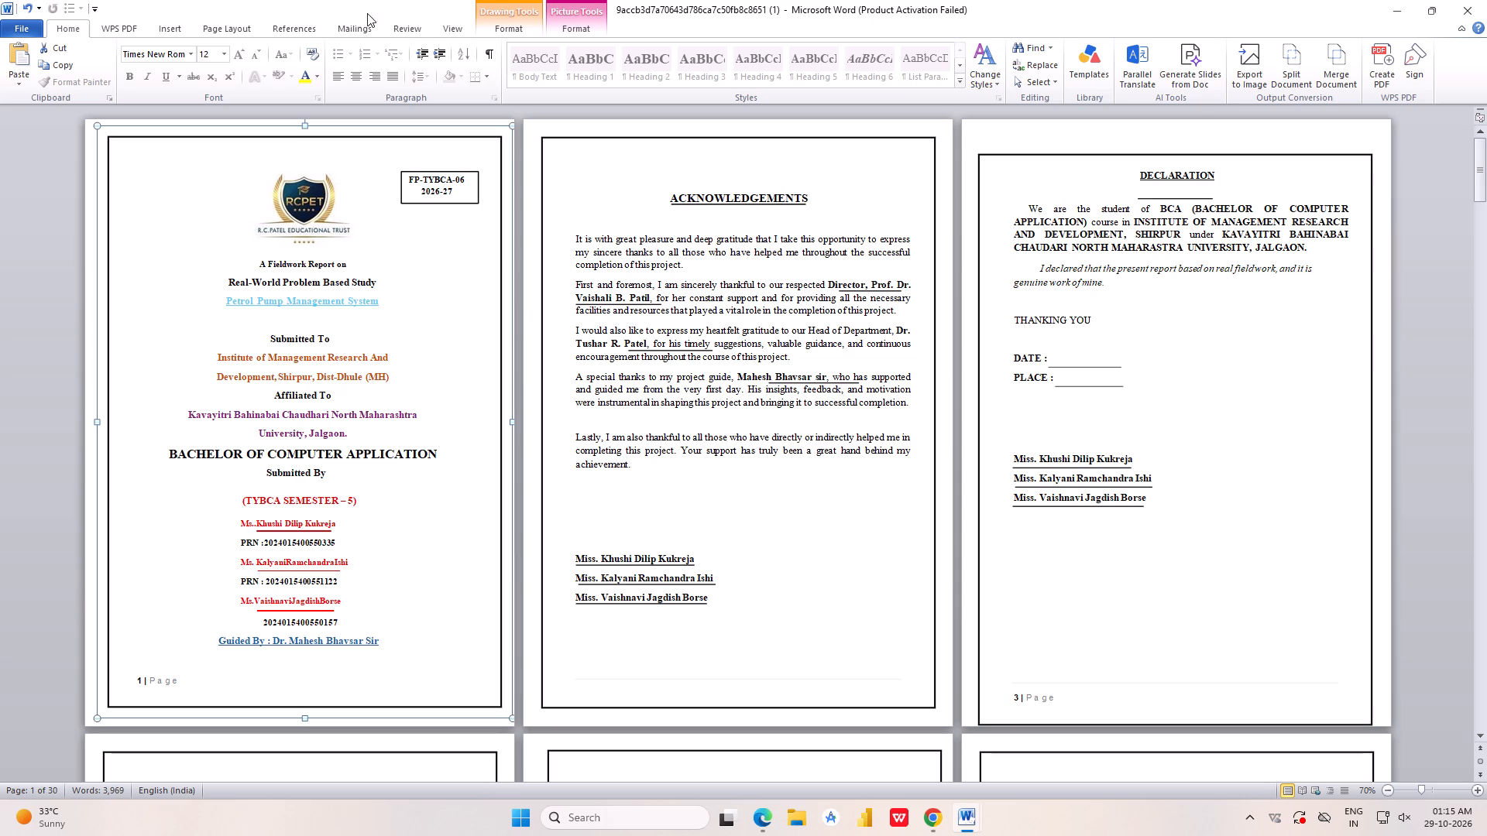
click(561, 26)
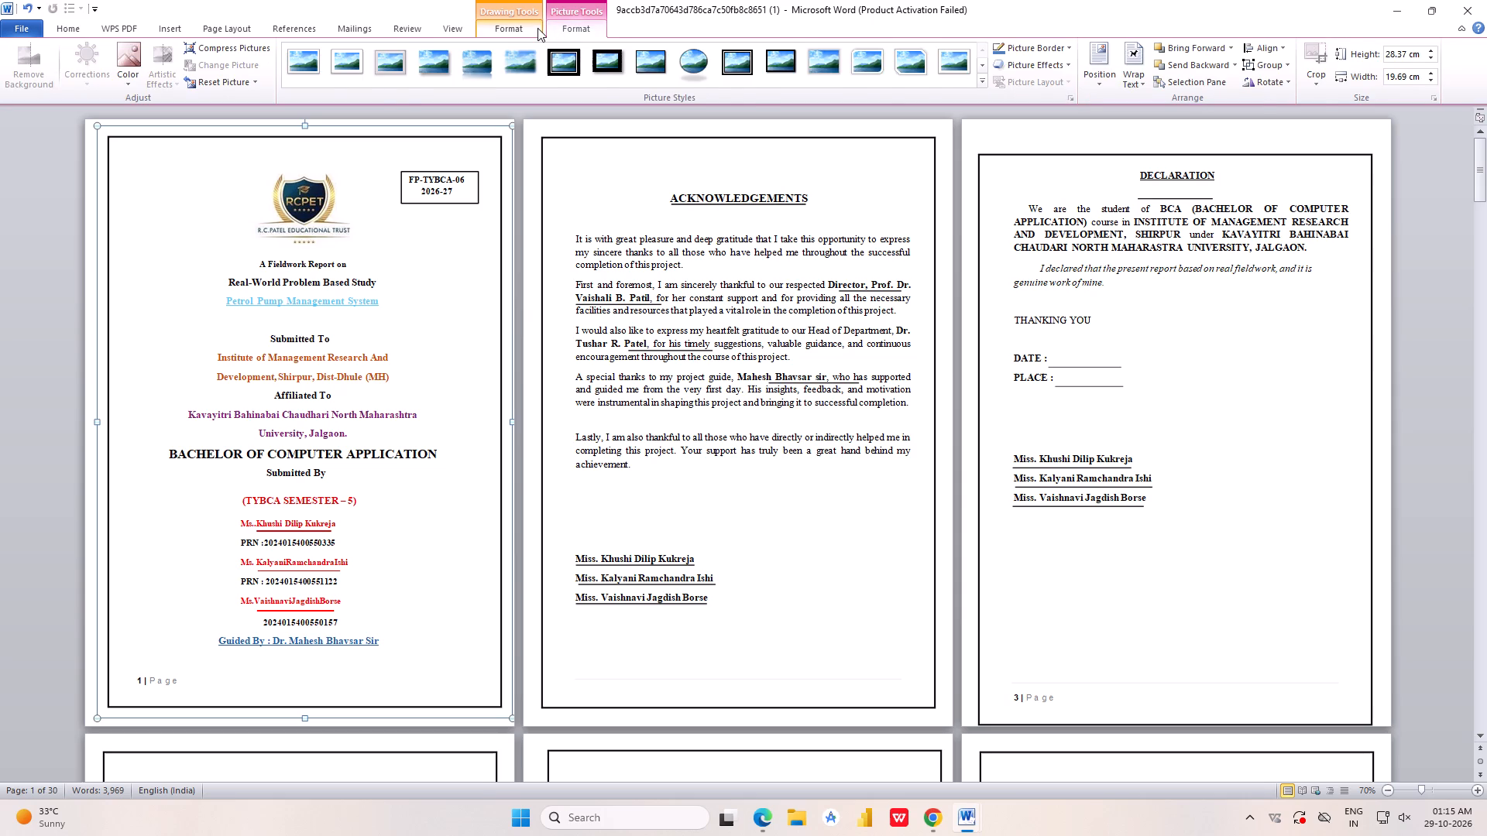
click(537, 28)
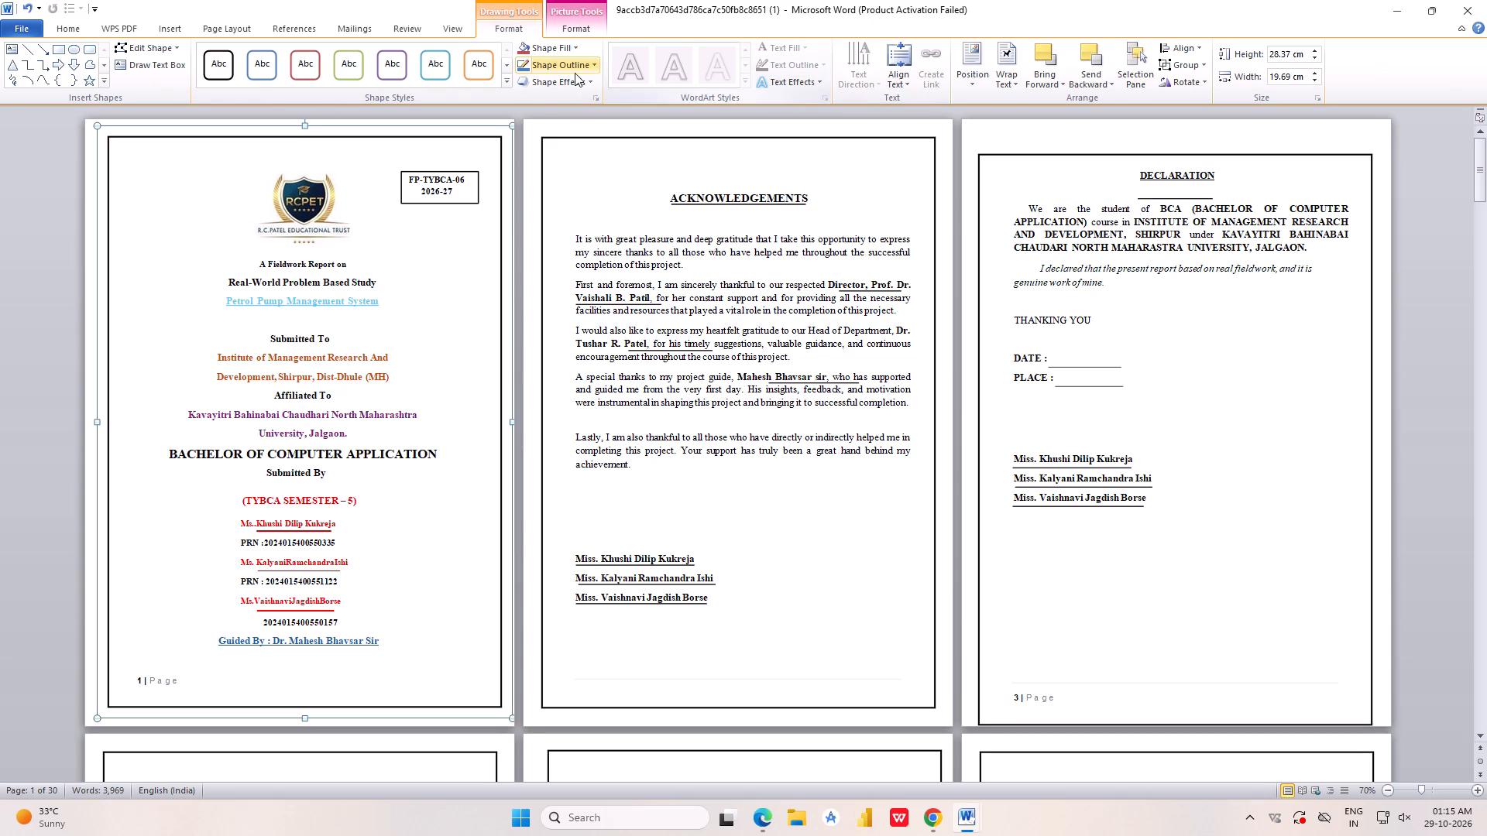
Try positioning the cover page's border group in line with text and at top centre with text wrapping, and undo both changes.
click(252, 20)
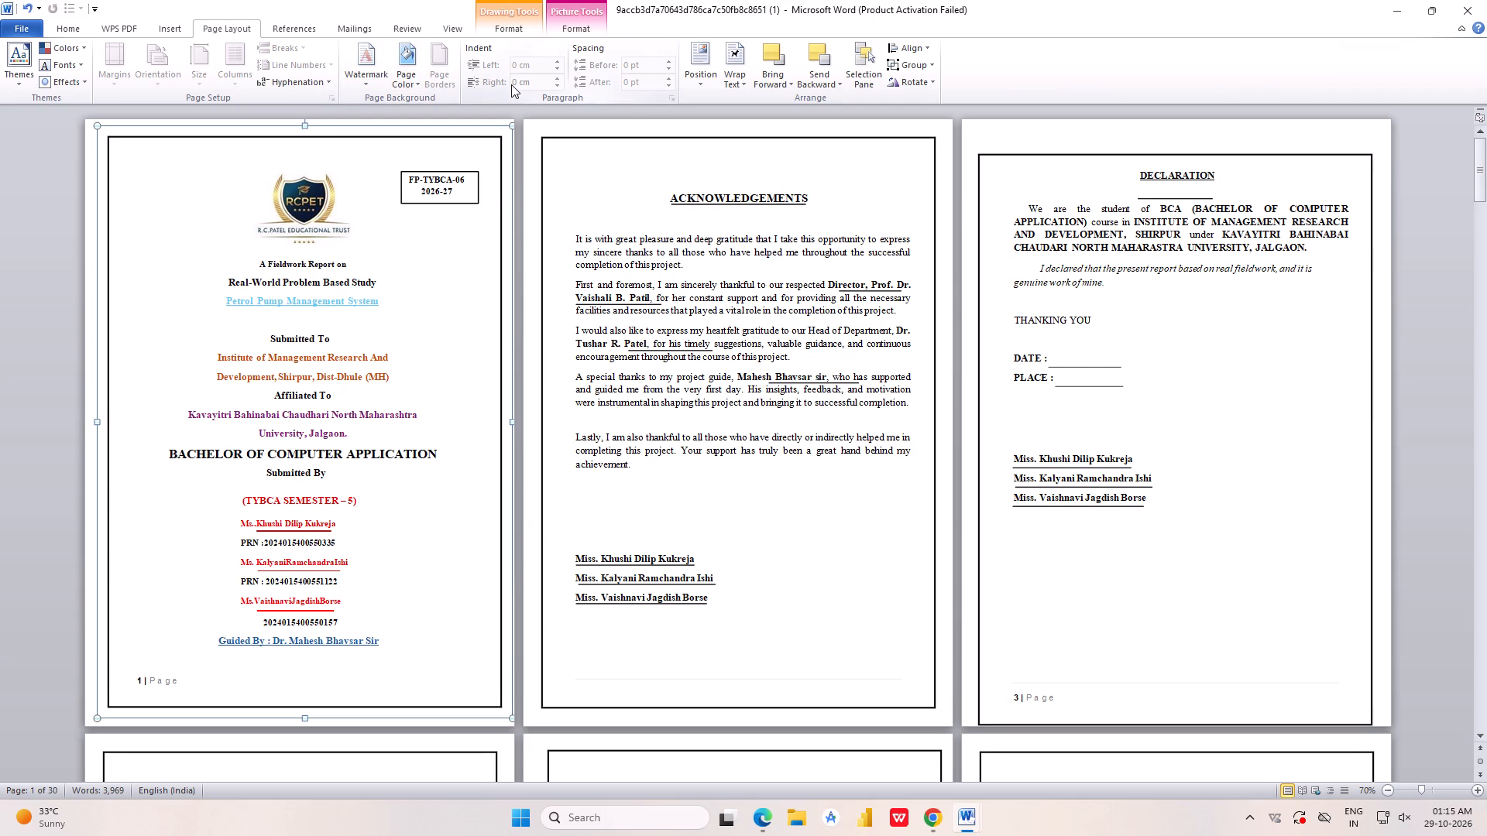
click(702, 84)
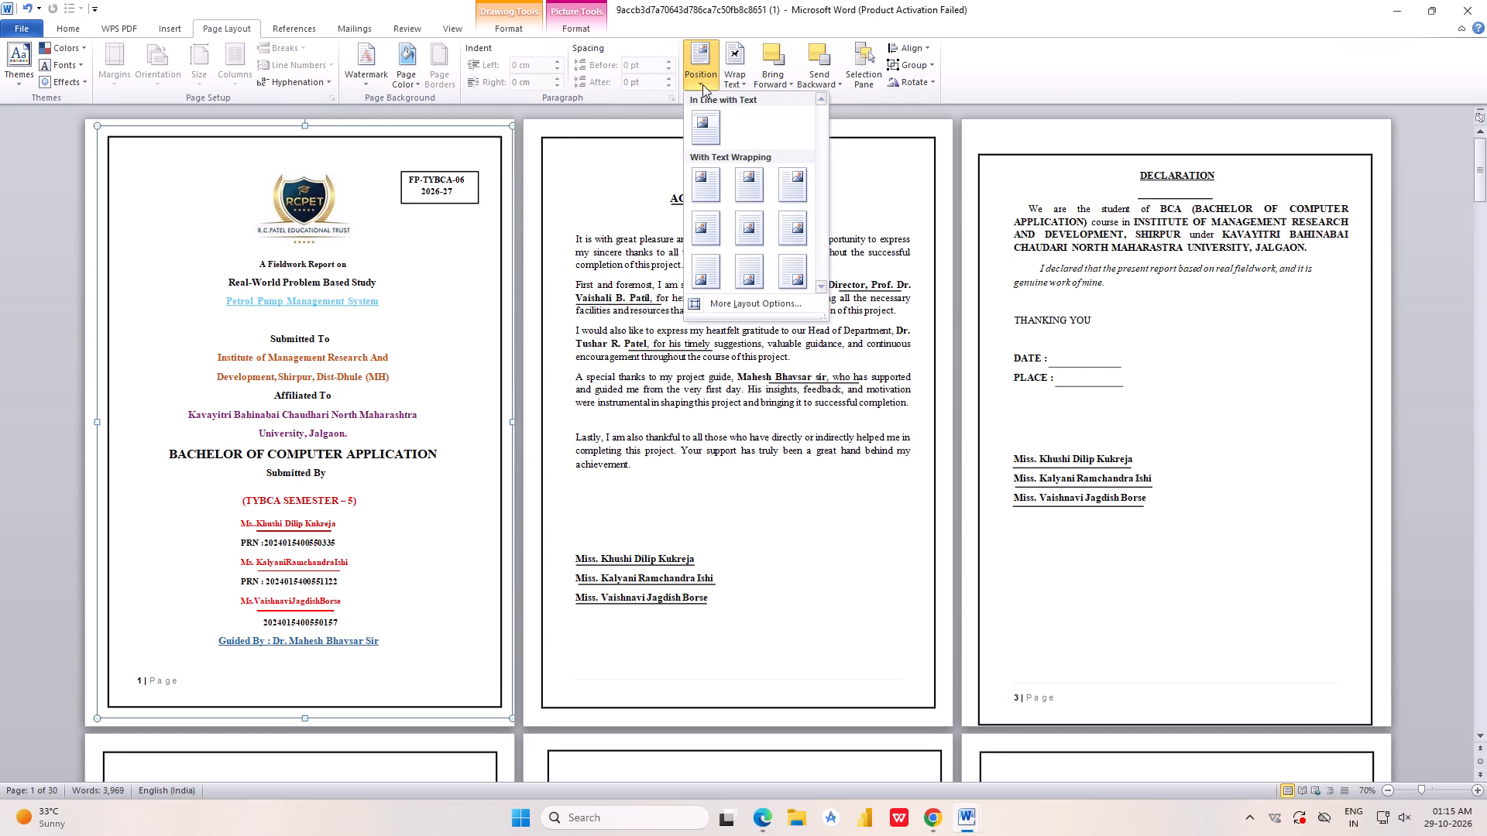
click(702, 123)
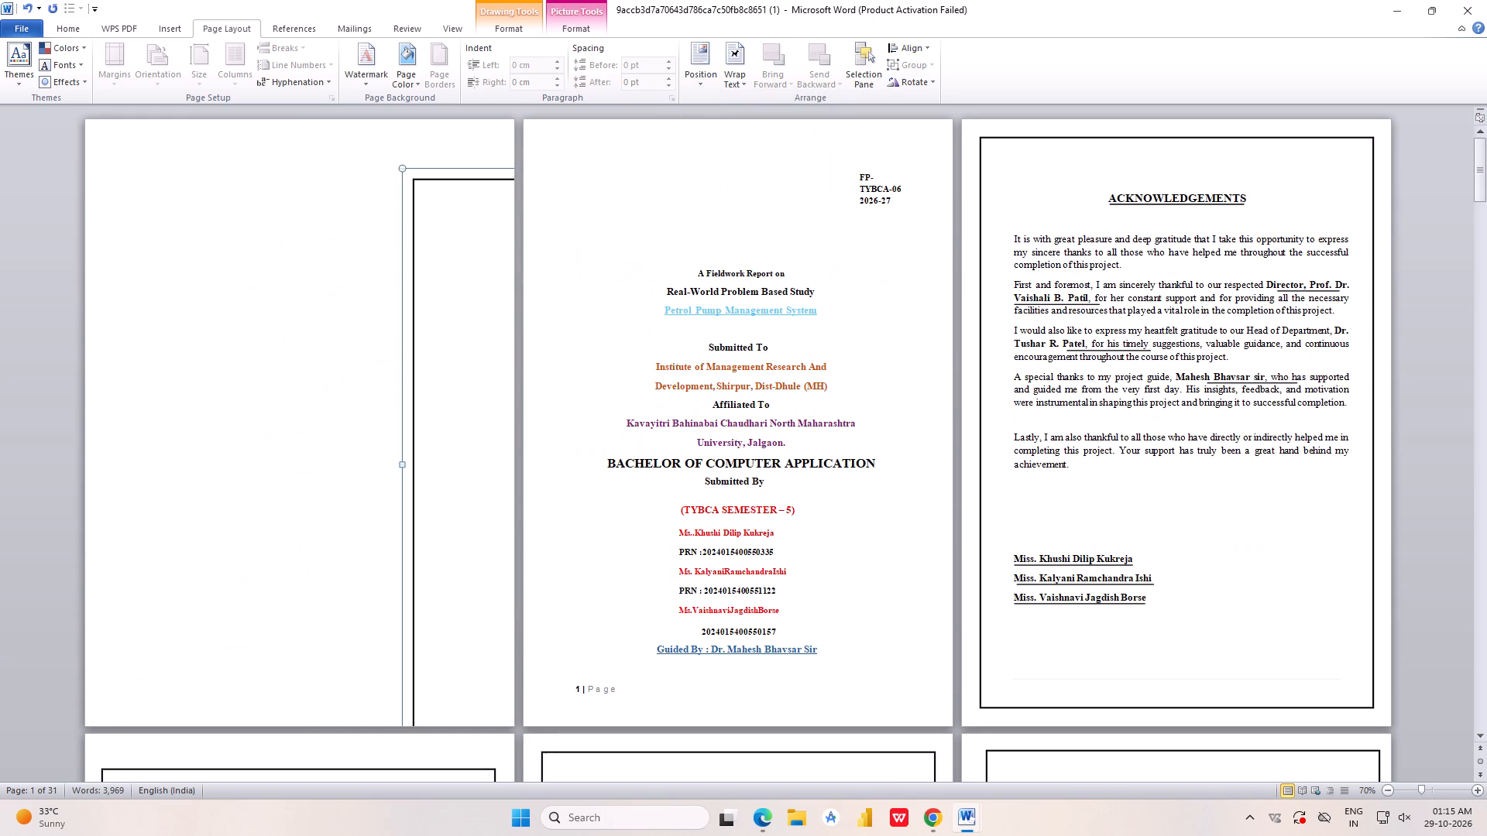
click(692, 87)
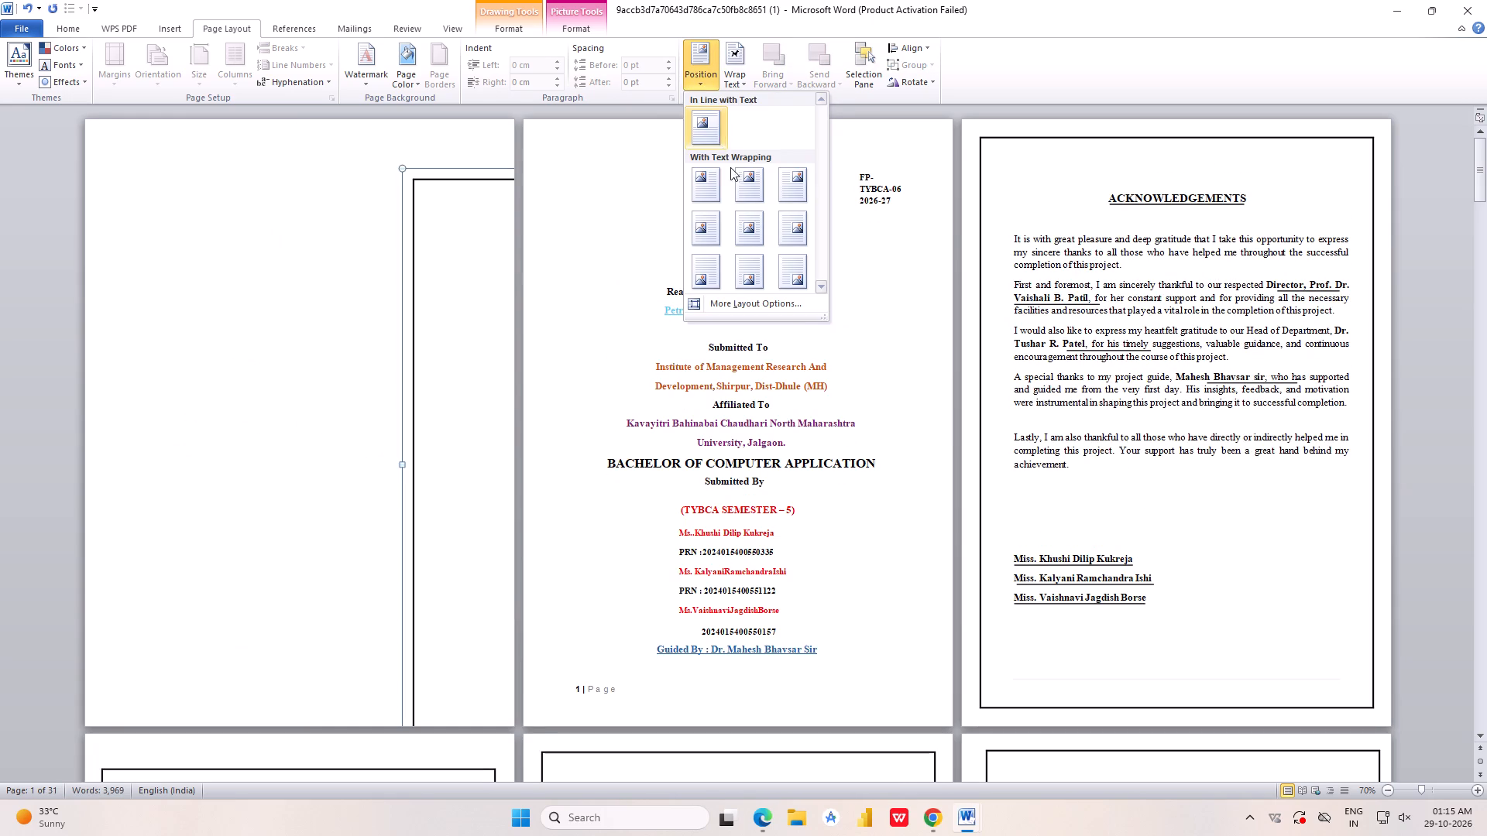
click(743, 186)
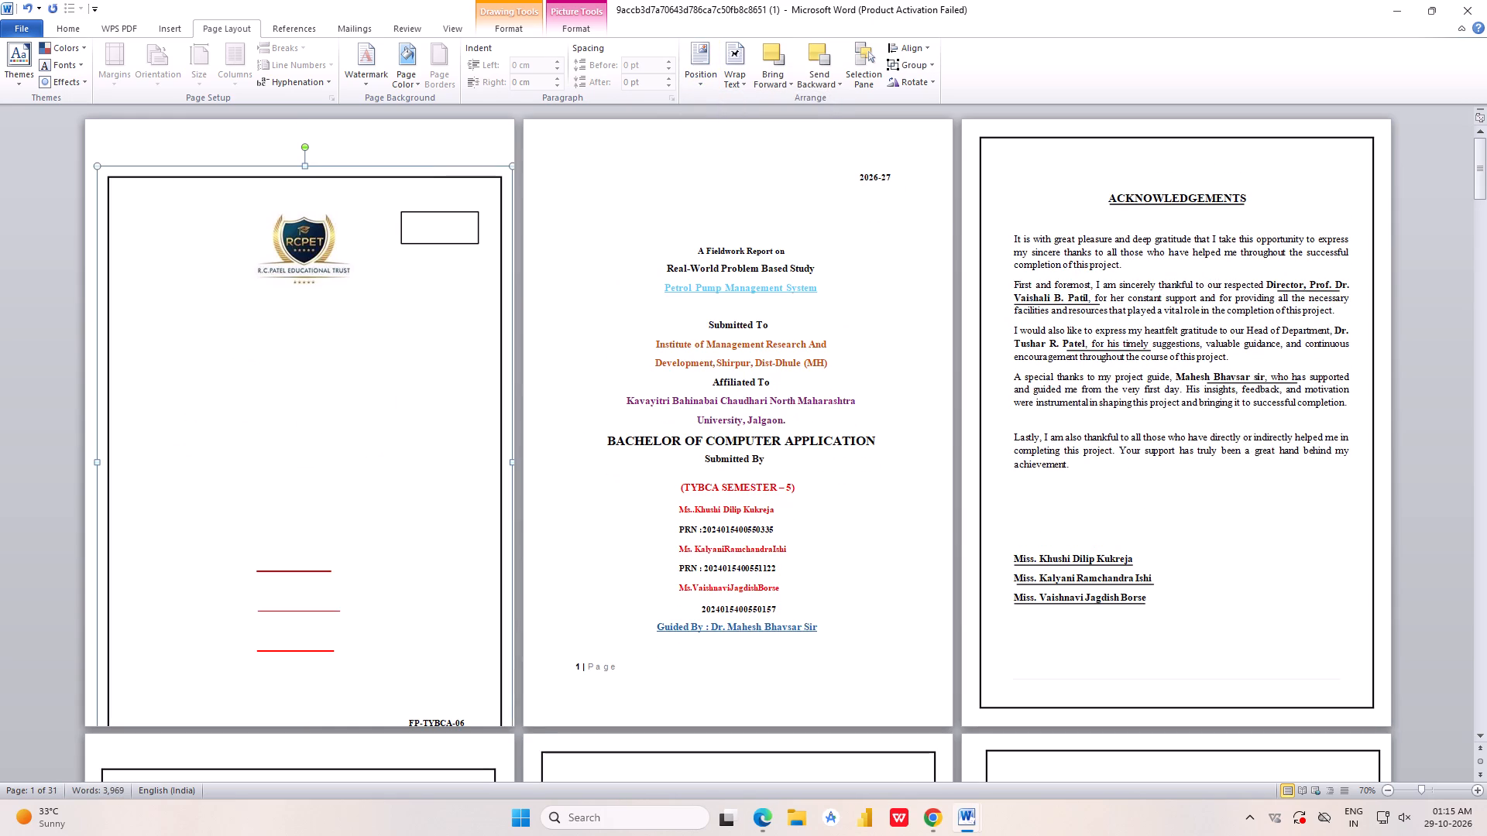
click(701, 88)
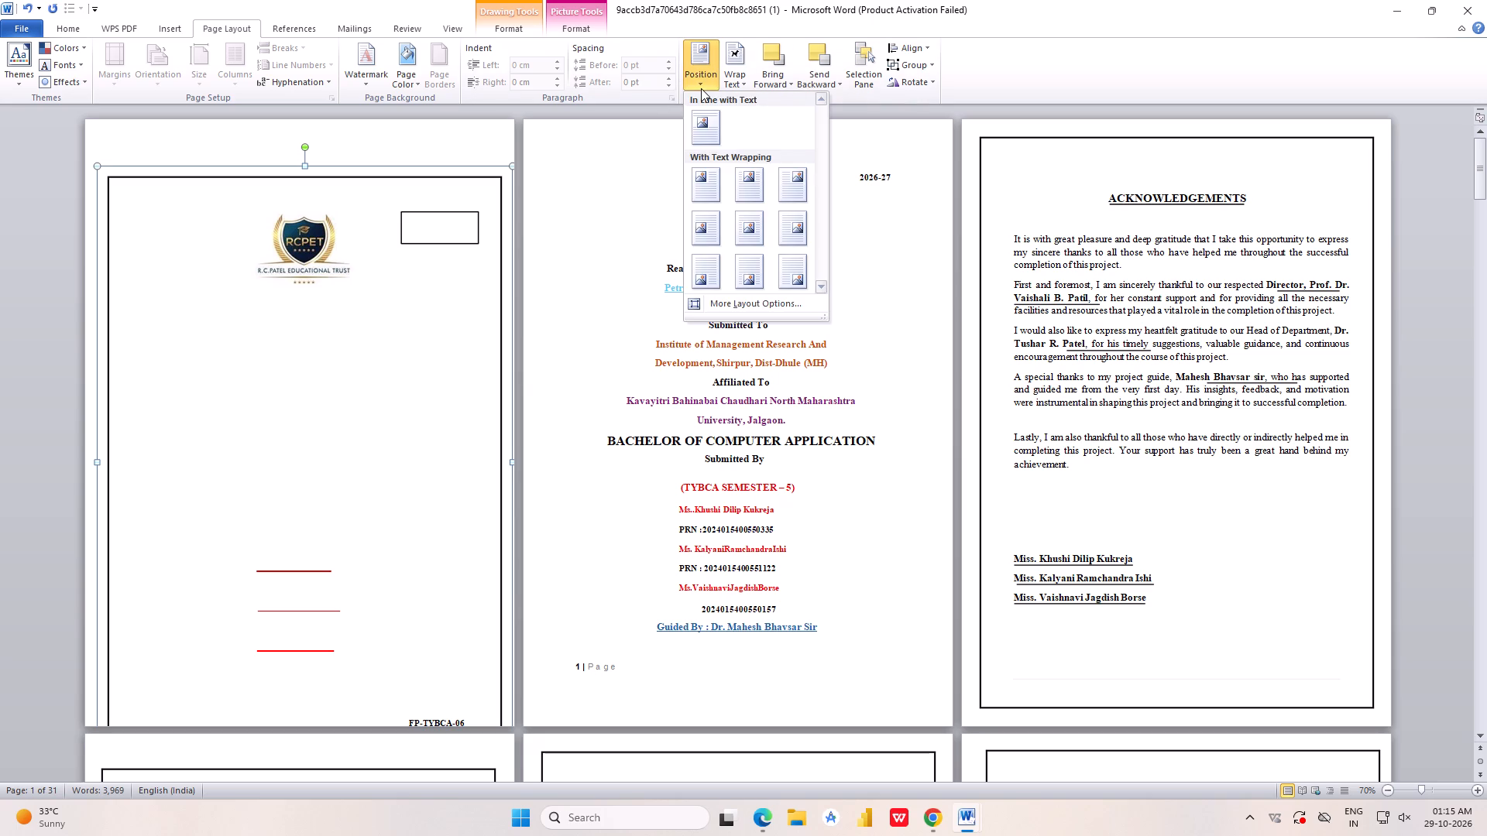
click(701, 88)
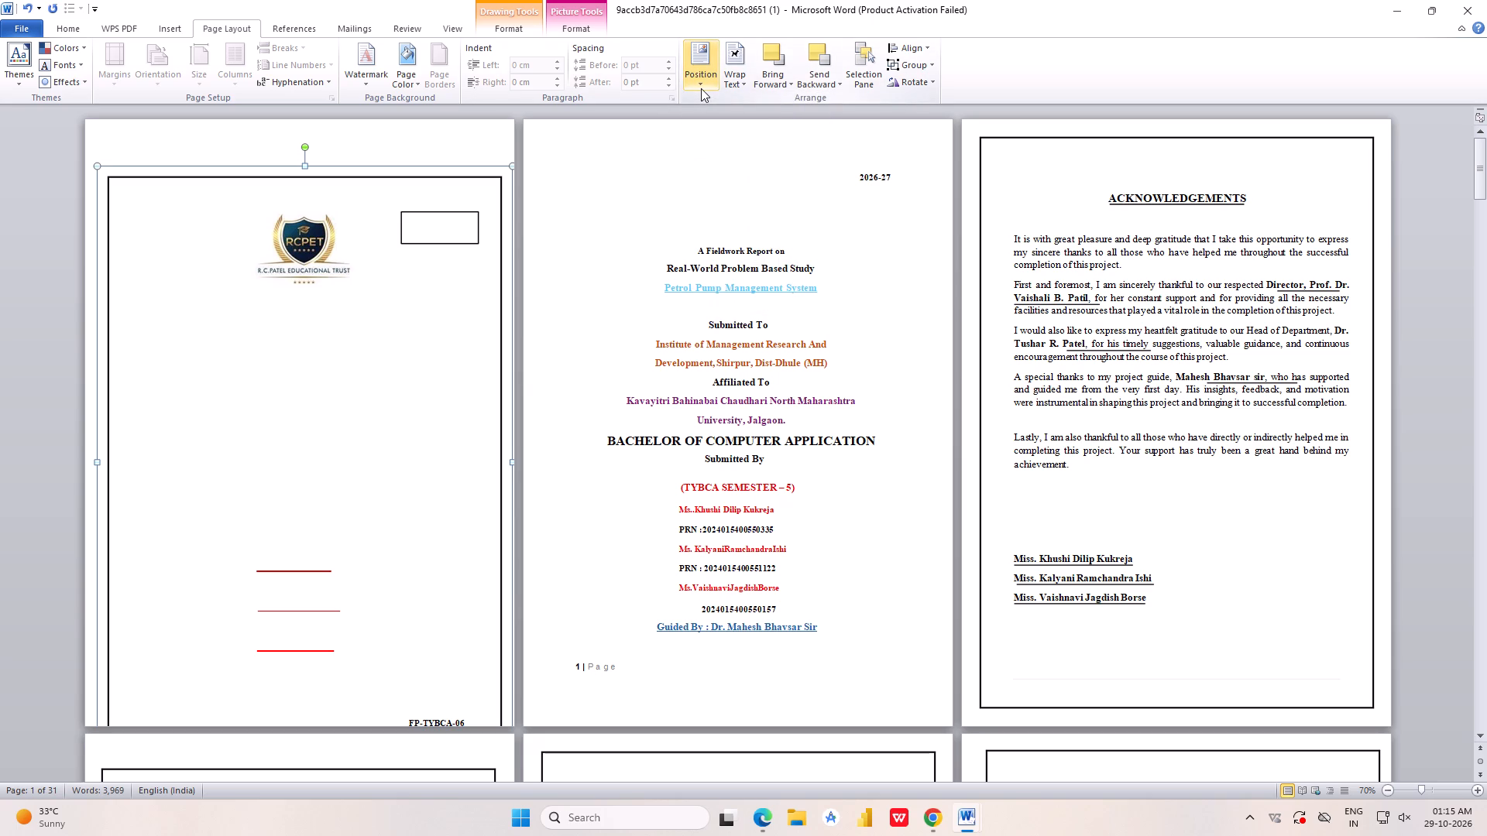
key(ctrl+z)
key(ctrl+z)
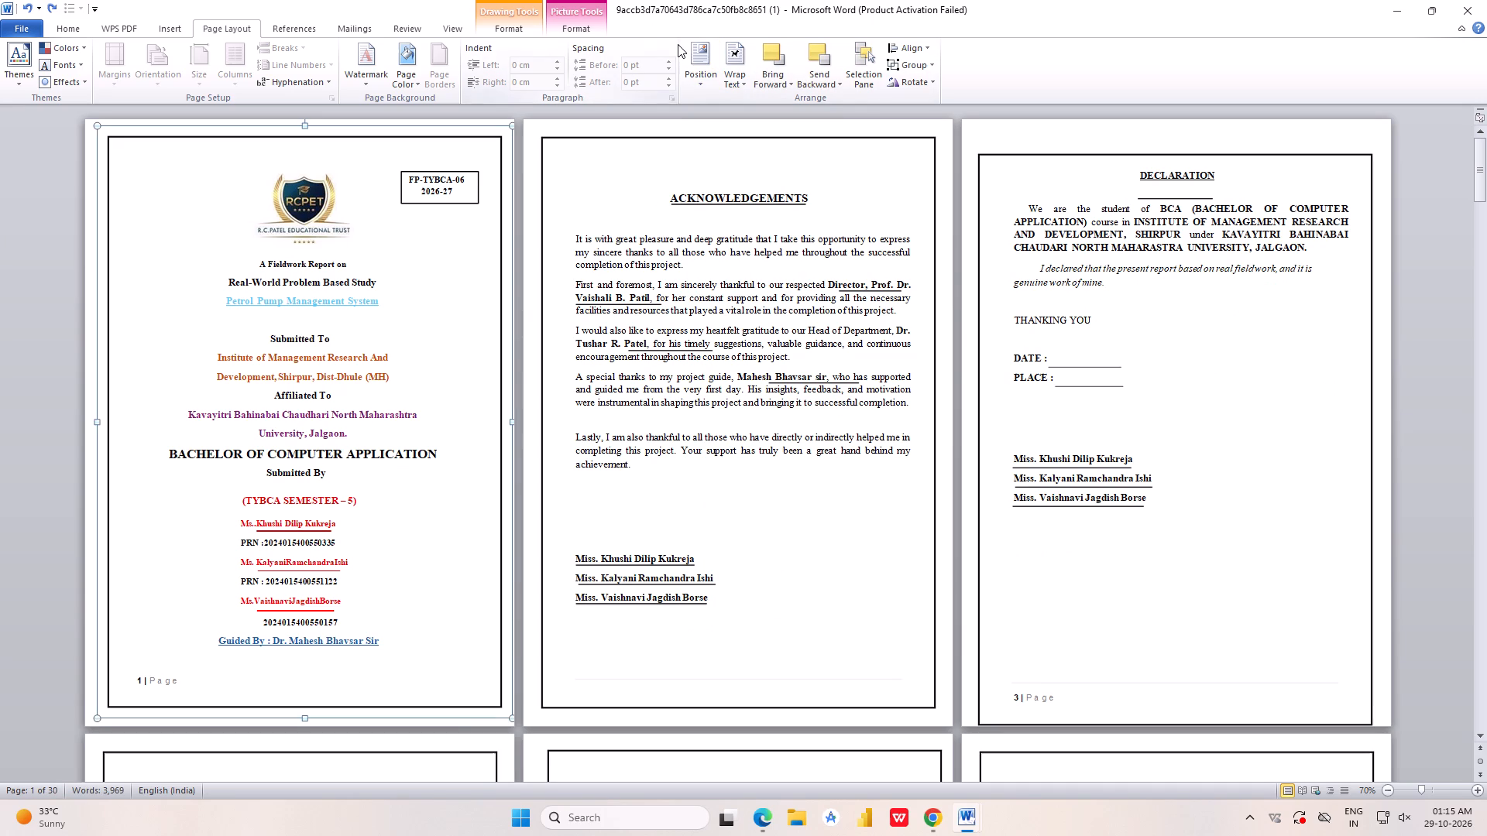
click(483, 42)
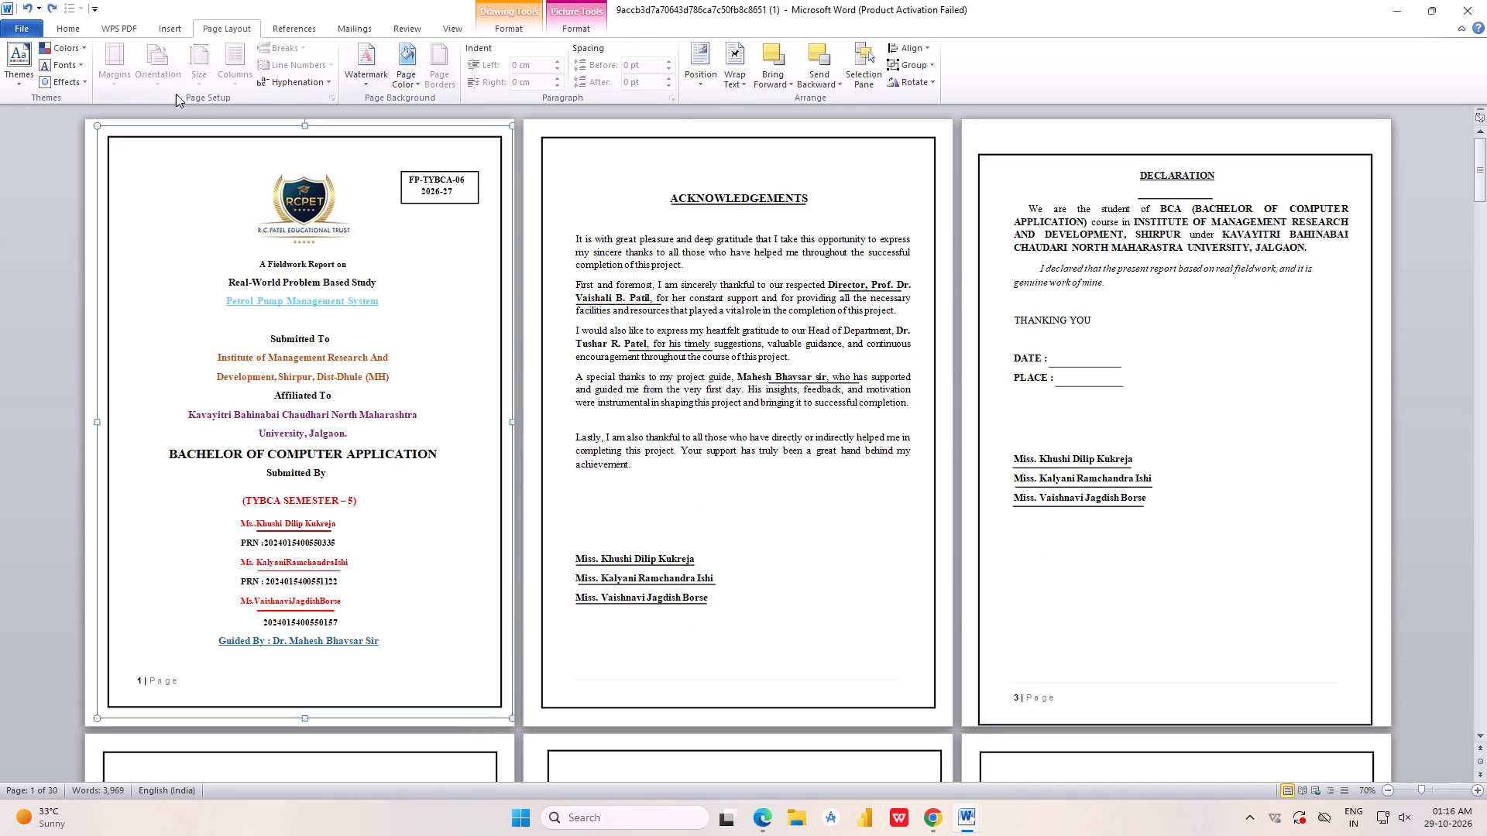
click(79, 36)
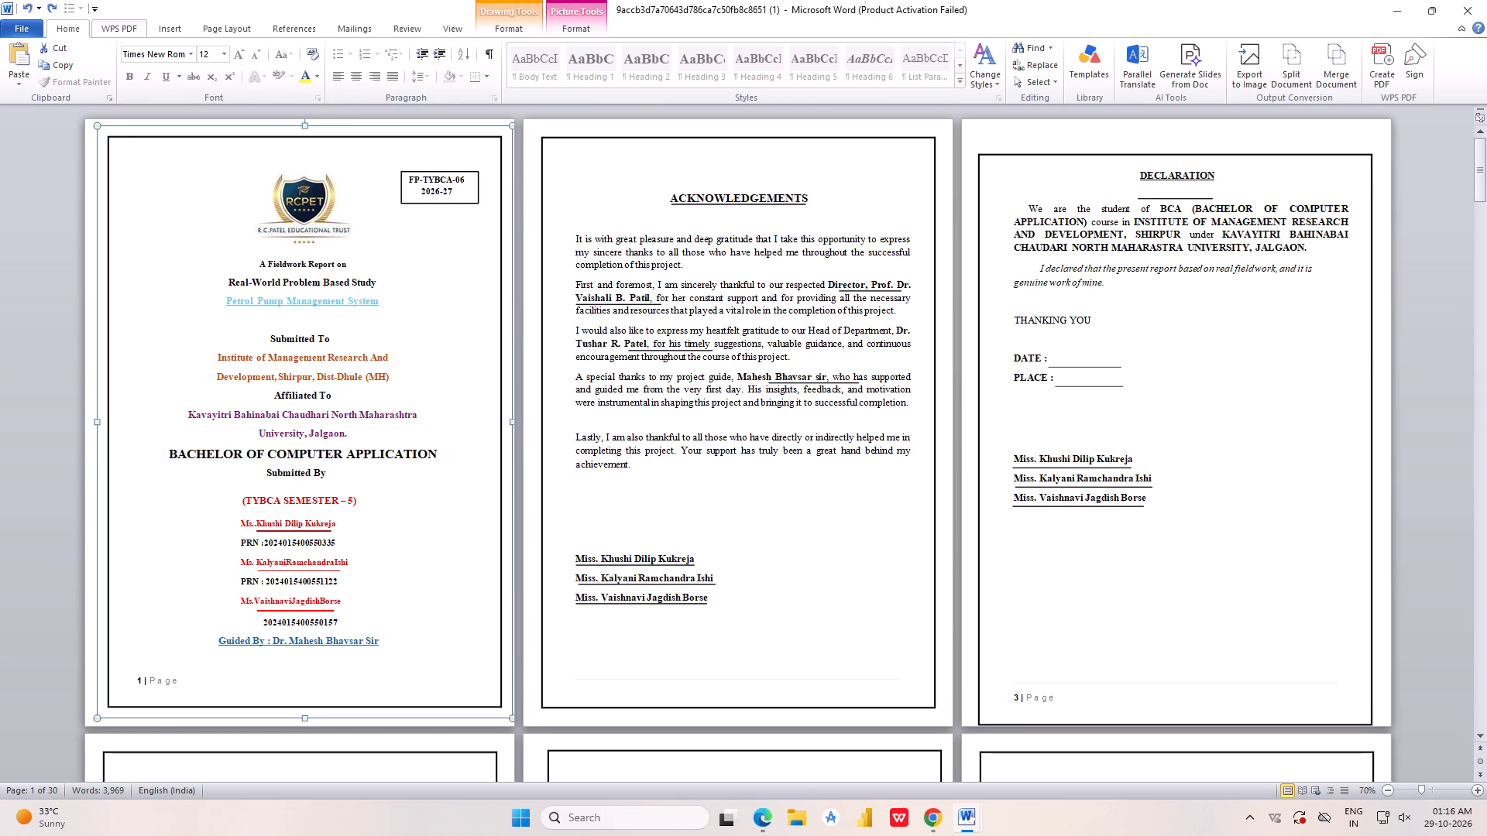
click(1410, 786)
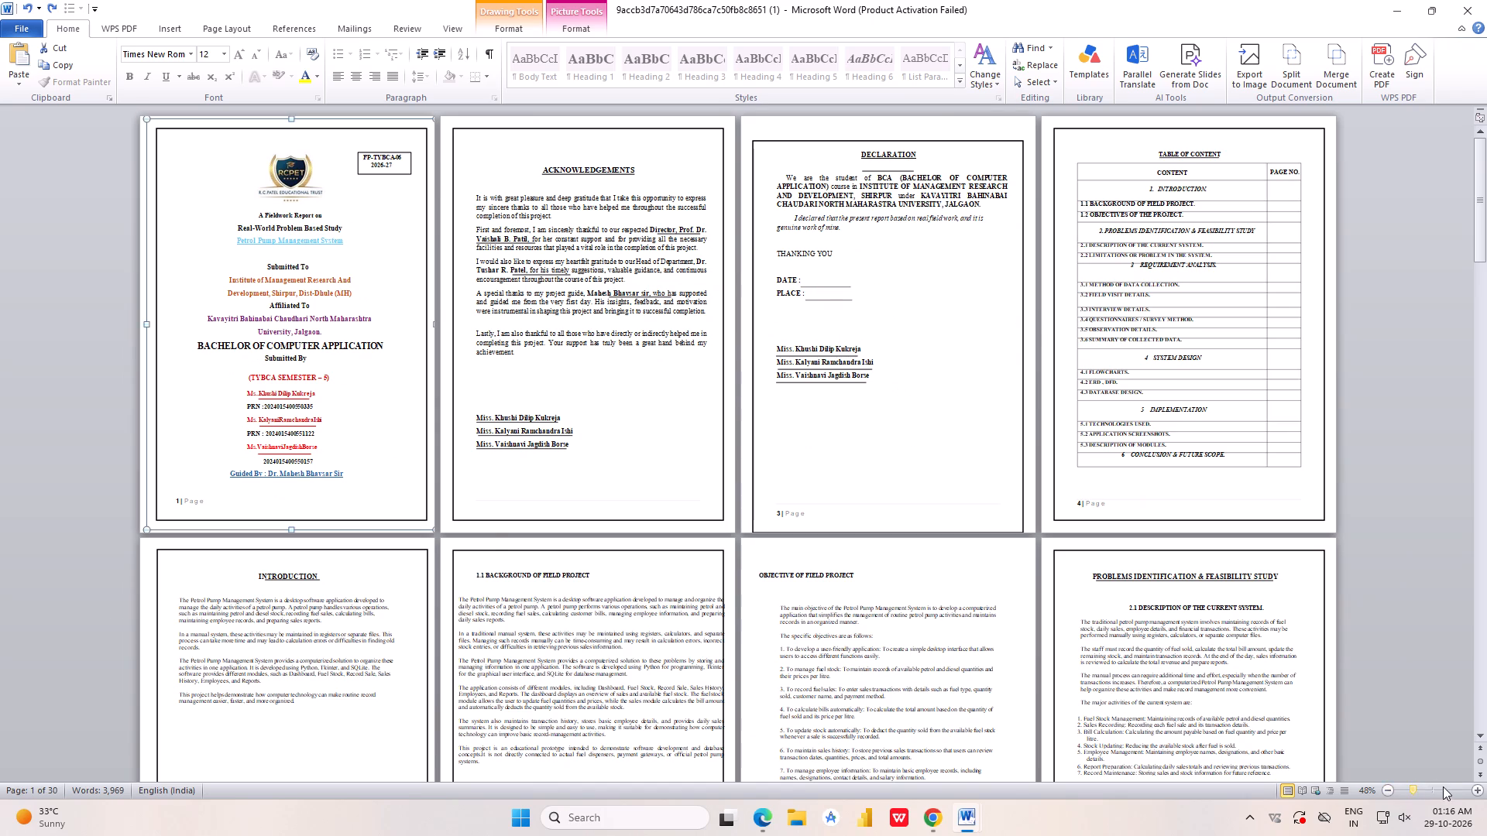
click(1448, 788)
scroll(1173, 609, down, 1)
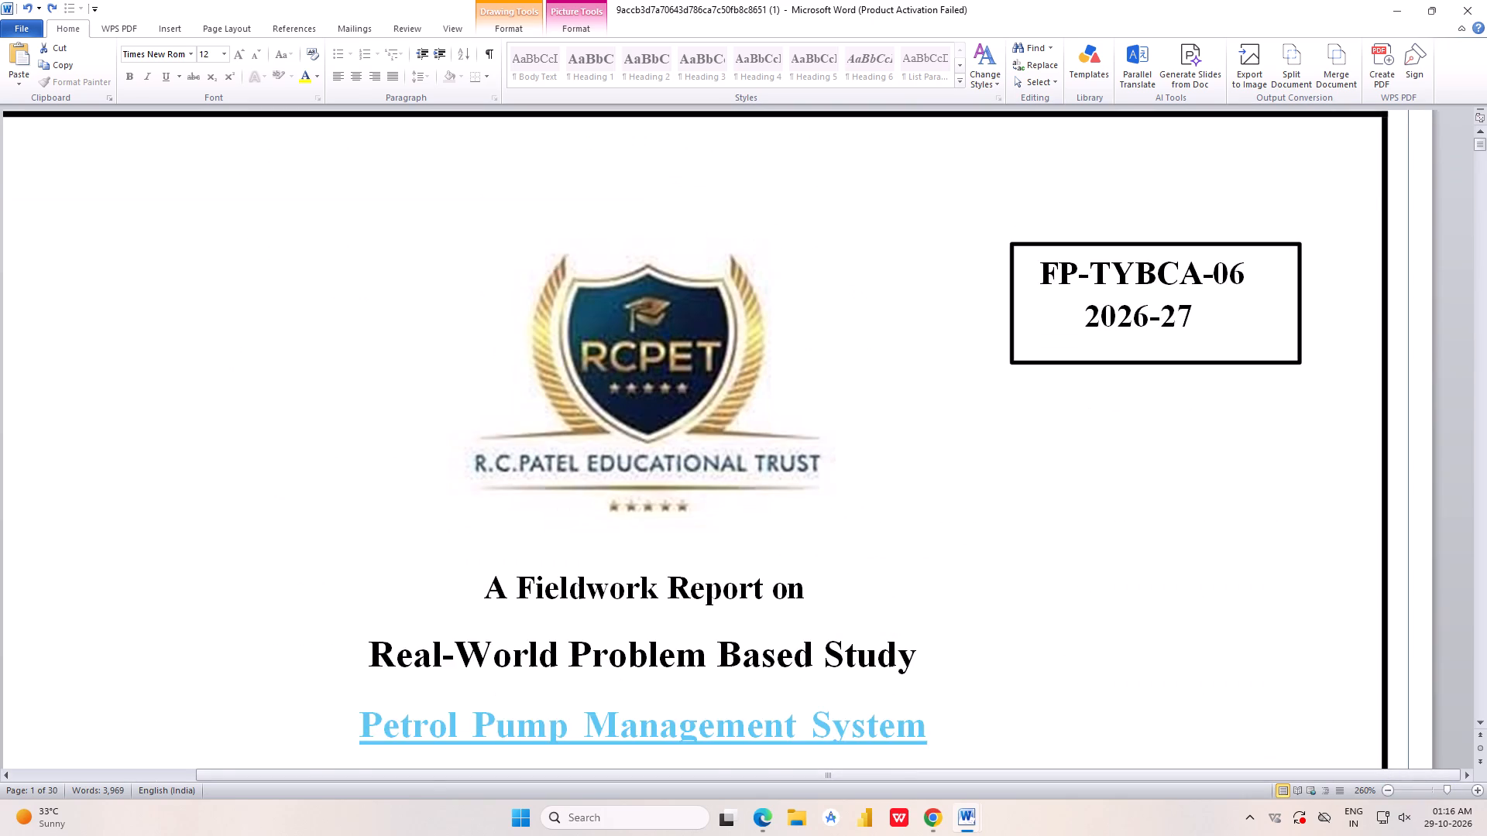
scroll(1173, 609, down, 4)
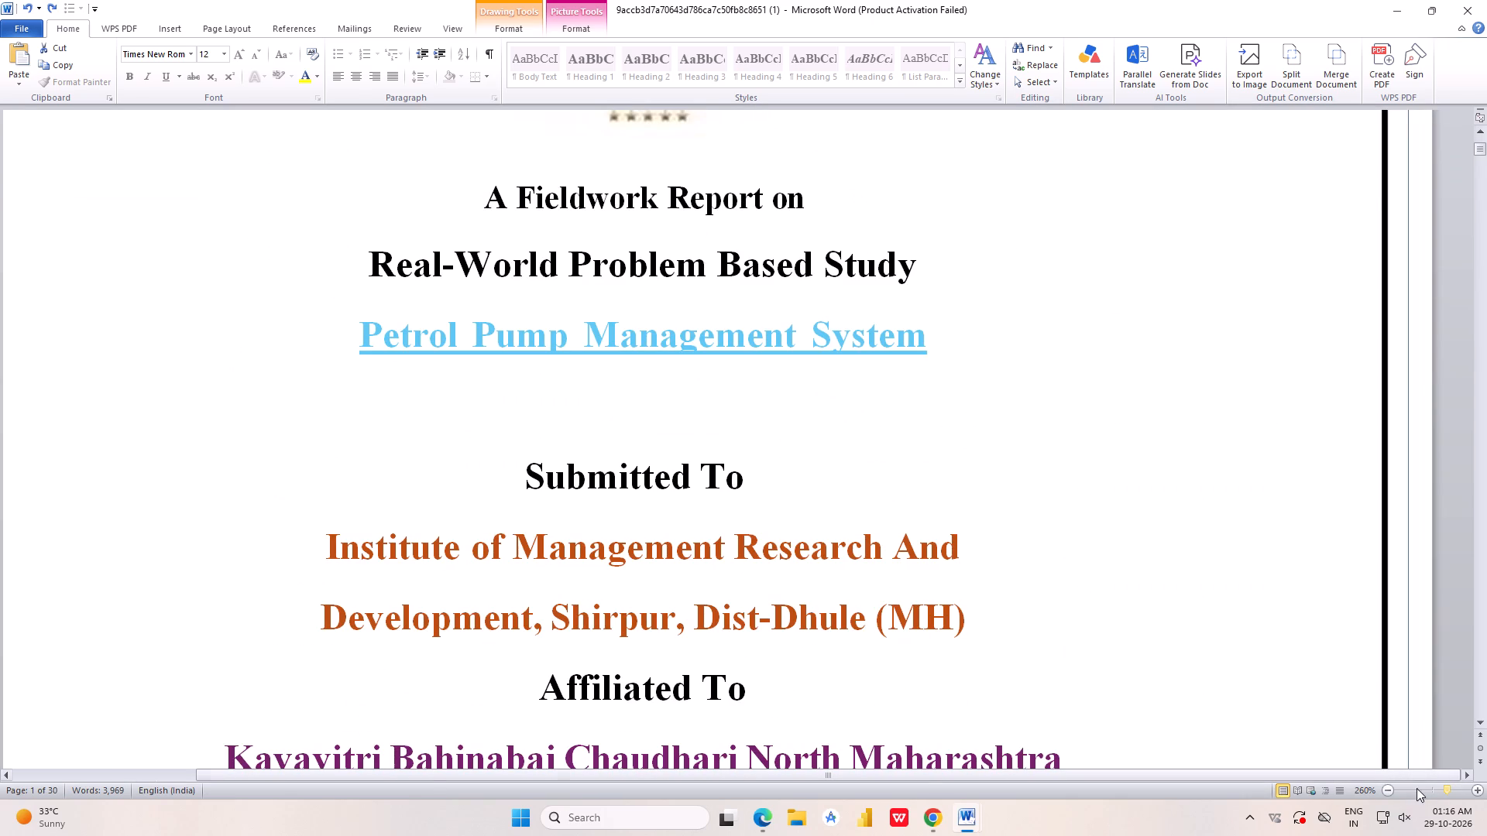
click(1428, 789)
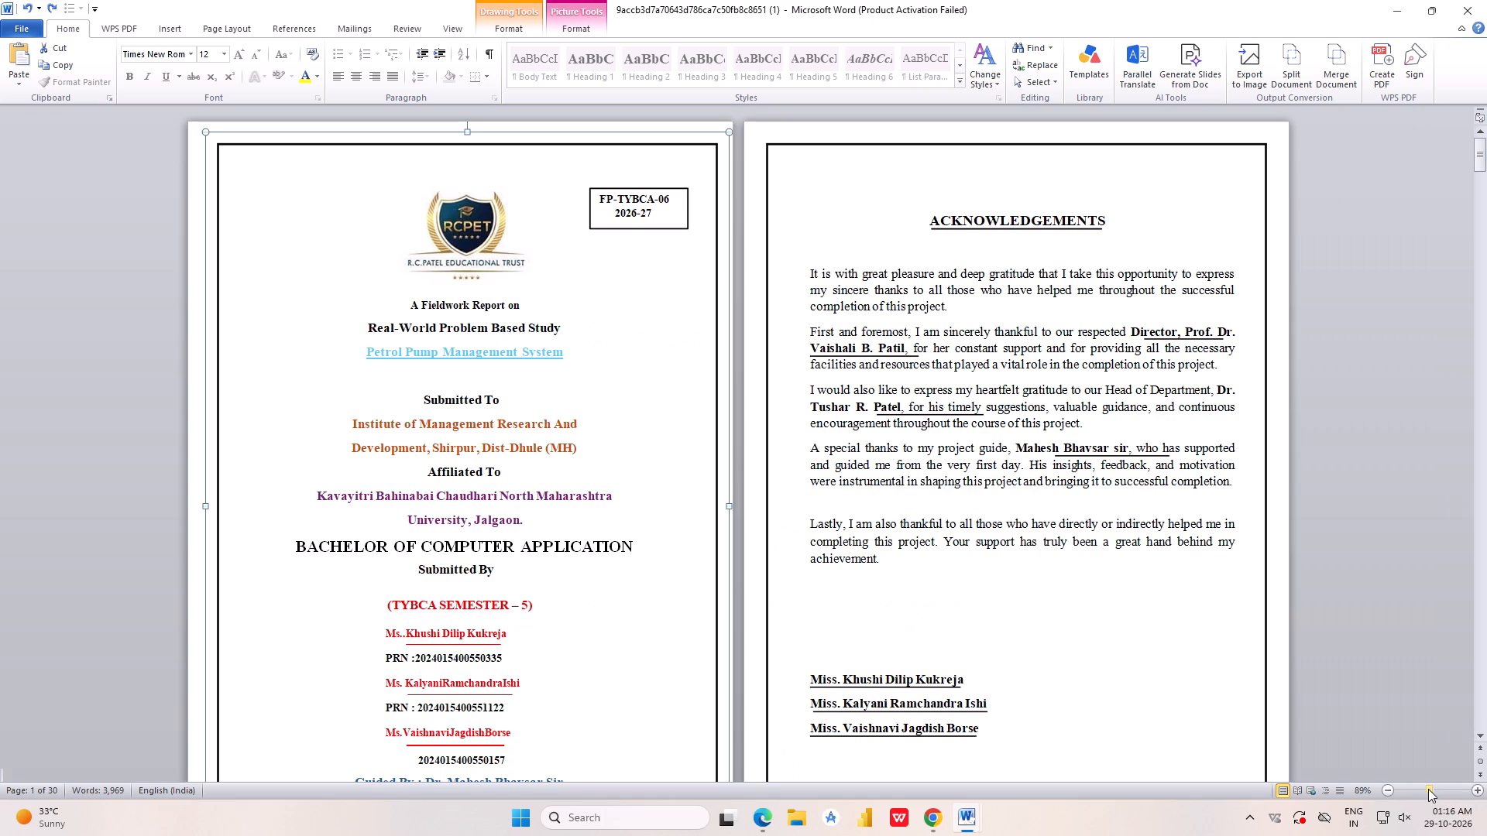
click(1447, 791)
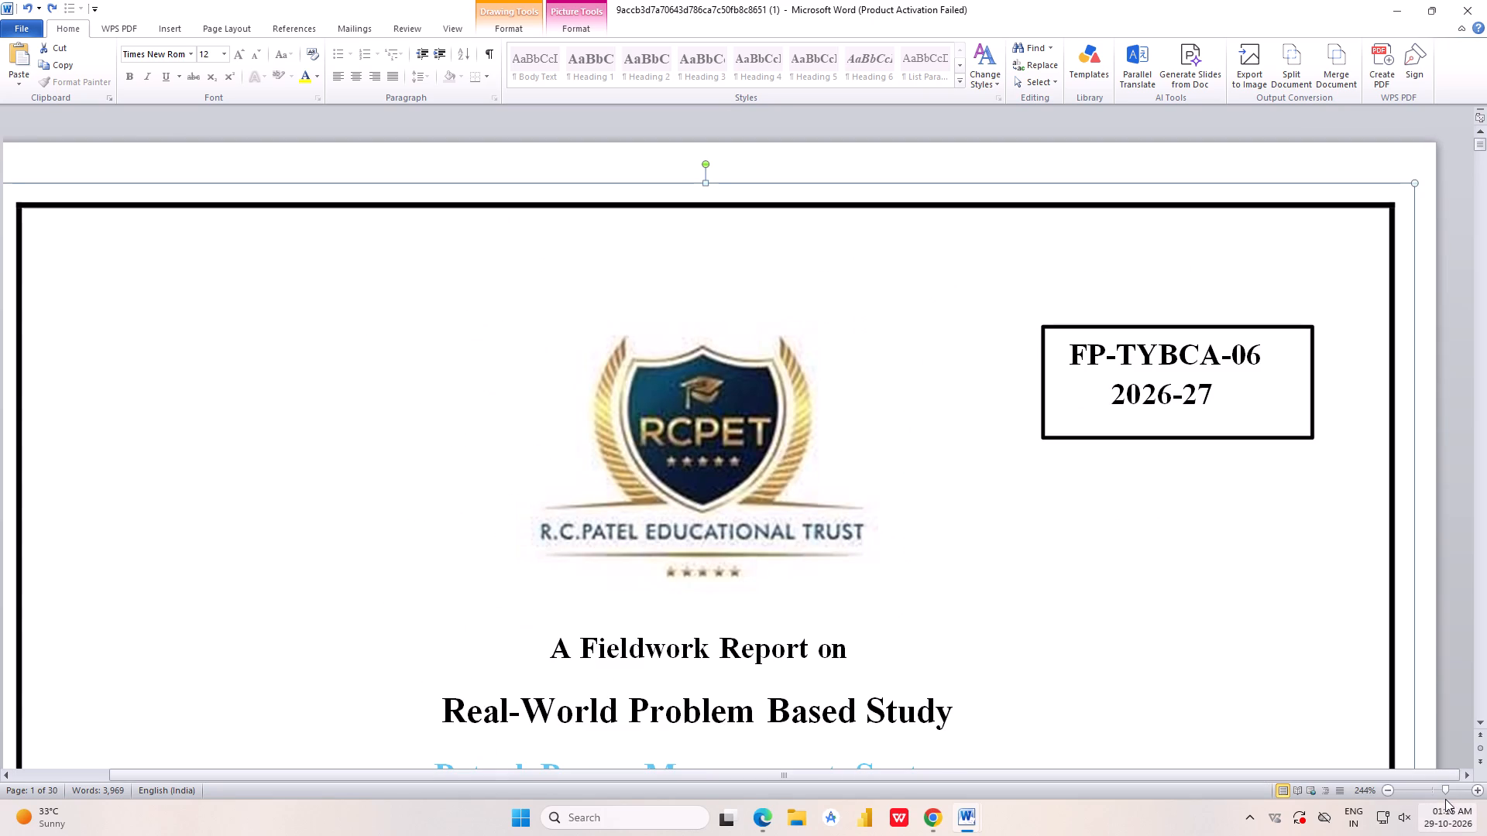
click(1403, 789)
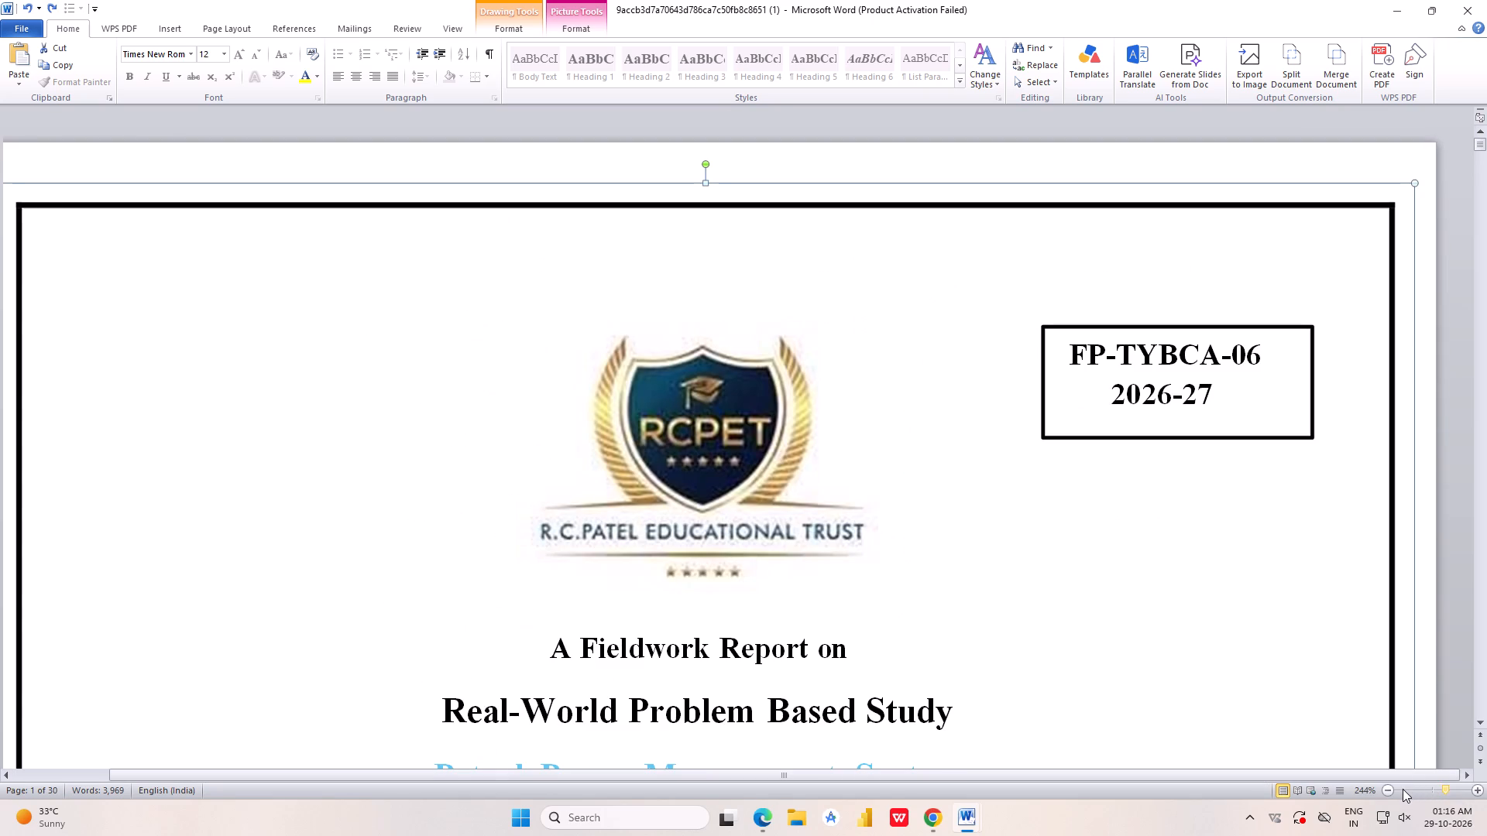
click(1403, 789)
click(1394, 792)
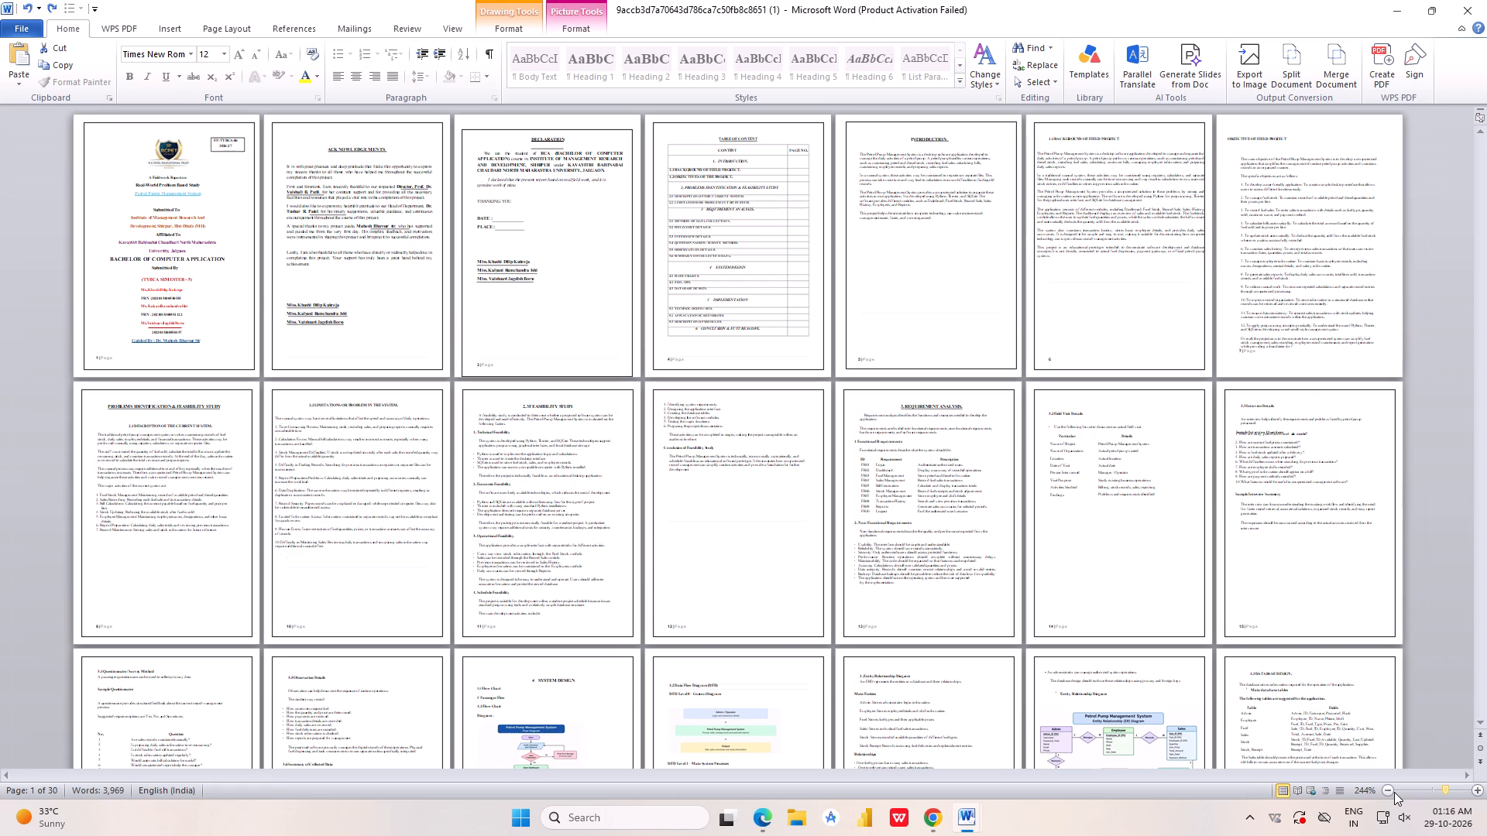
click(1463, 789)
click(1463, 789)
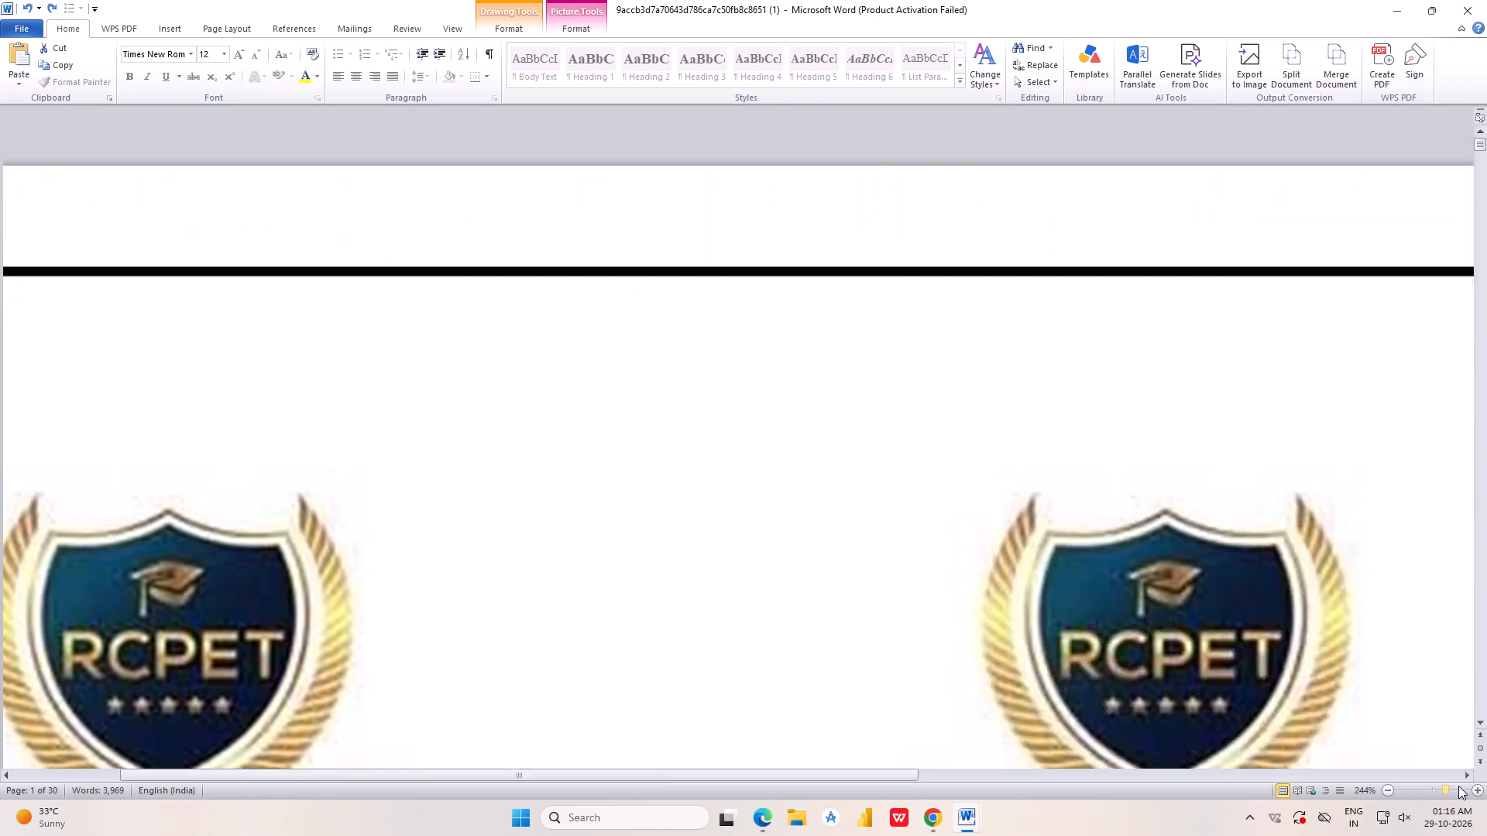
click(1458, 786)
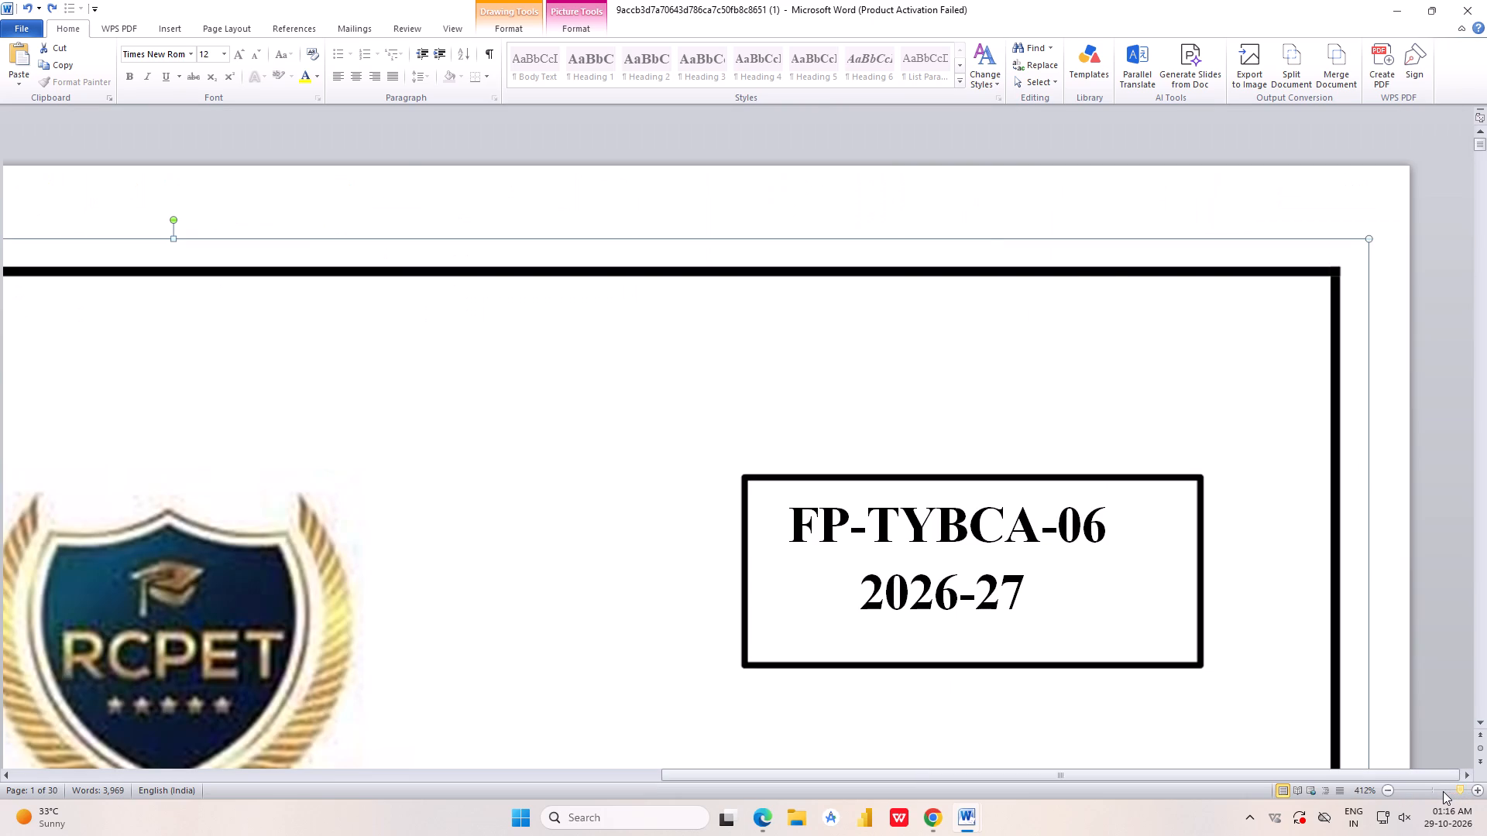
Review the report's opening pages up close, from the cover through the acknowledgements, declaration, contents and introduction to the objectives section.
click(1440, 791)
scroll(1398, 761, down, 4)
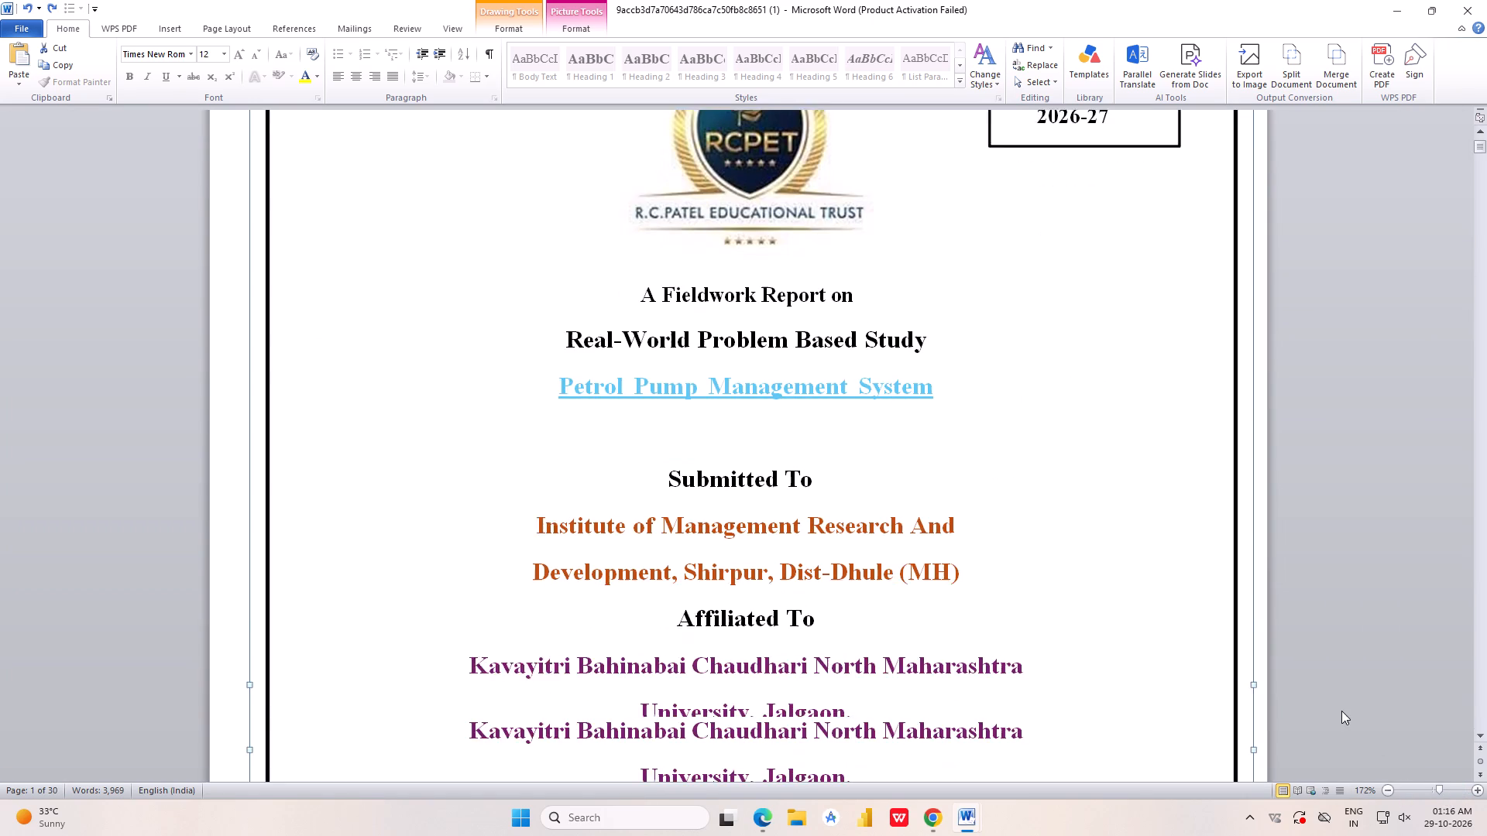
scroll(1341, 711, down, 17)
scroll(1233, 717, down, 8)
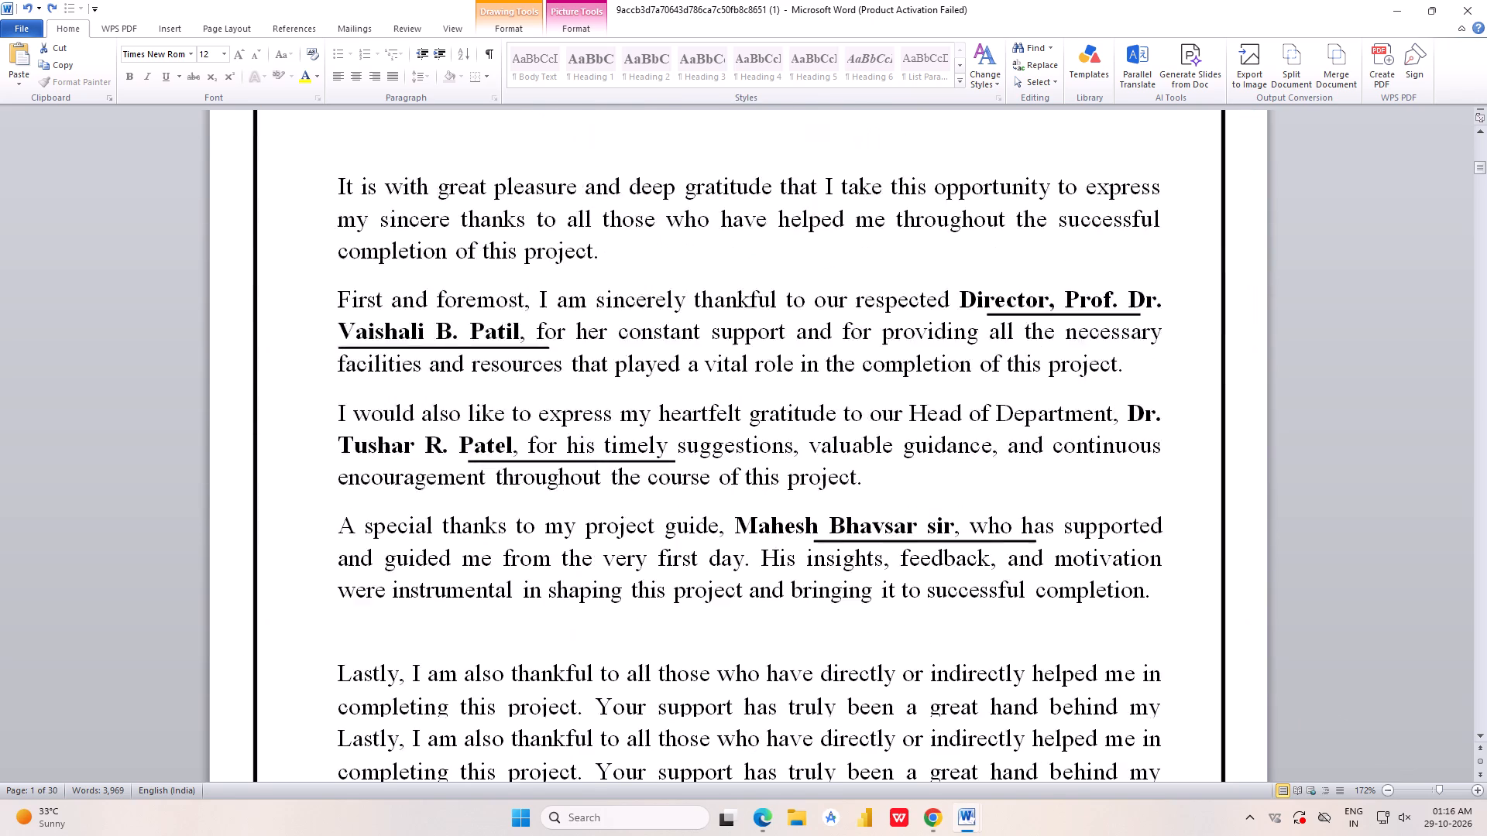
scroll(1233, 717, down, 13)
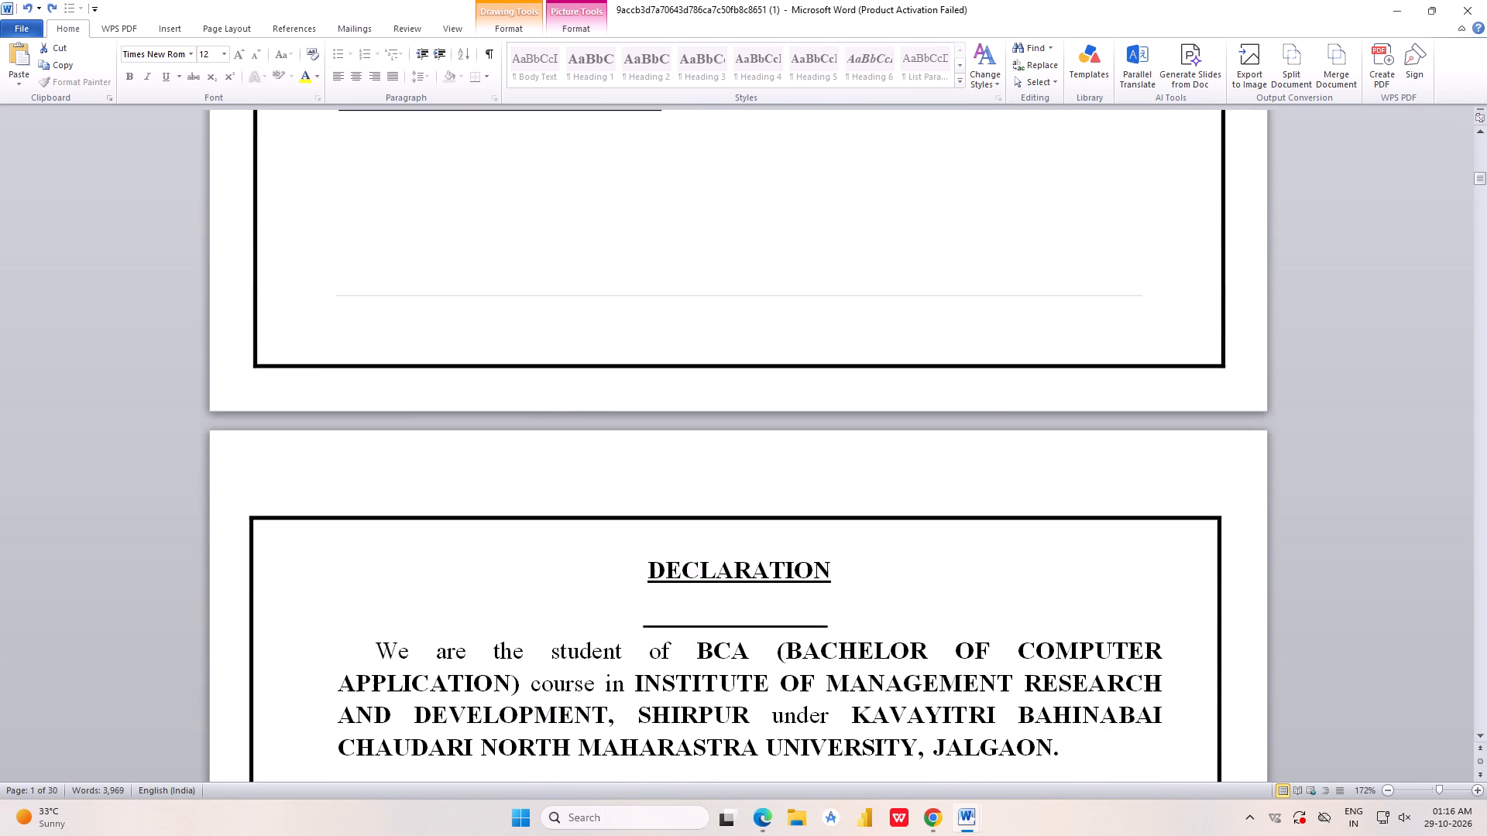
scroll(1233, 717, down, 16)
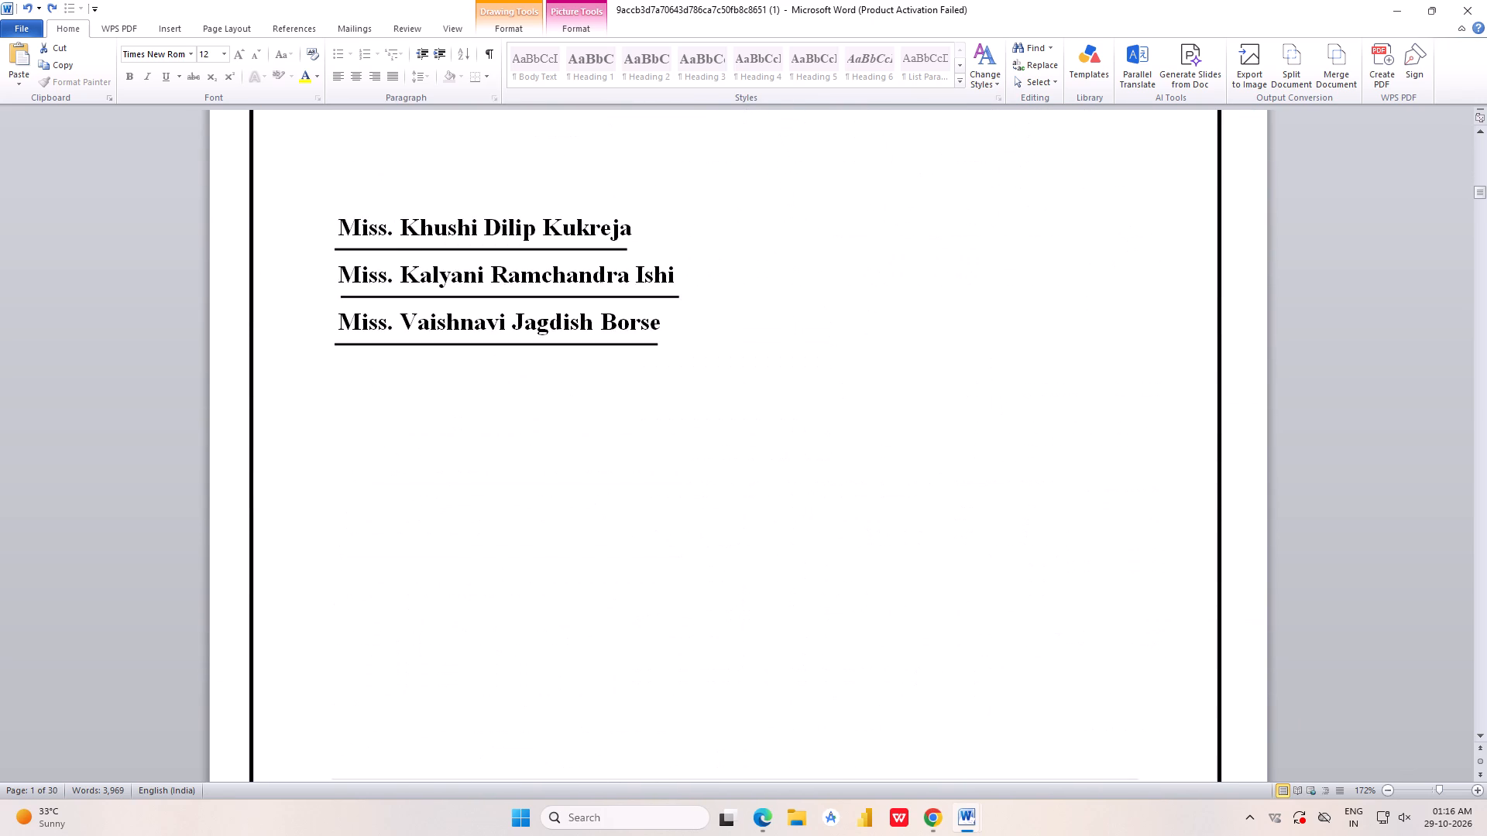
scroll(1233, 717, down, 19)
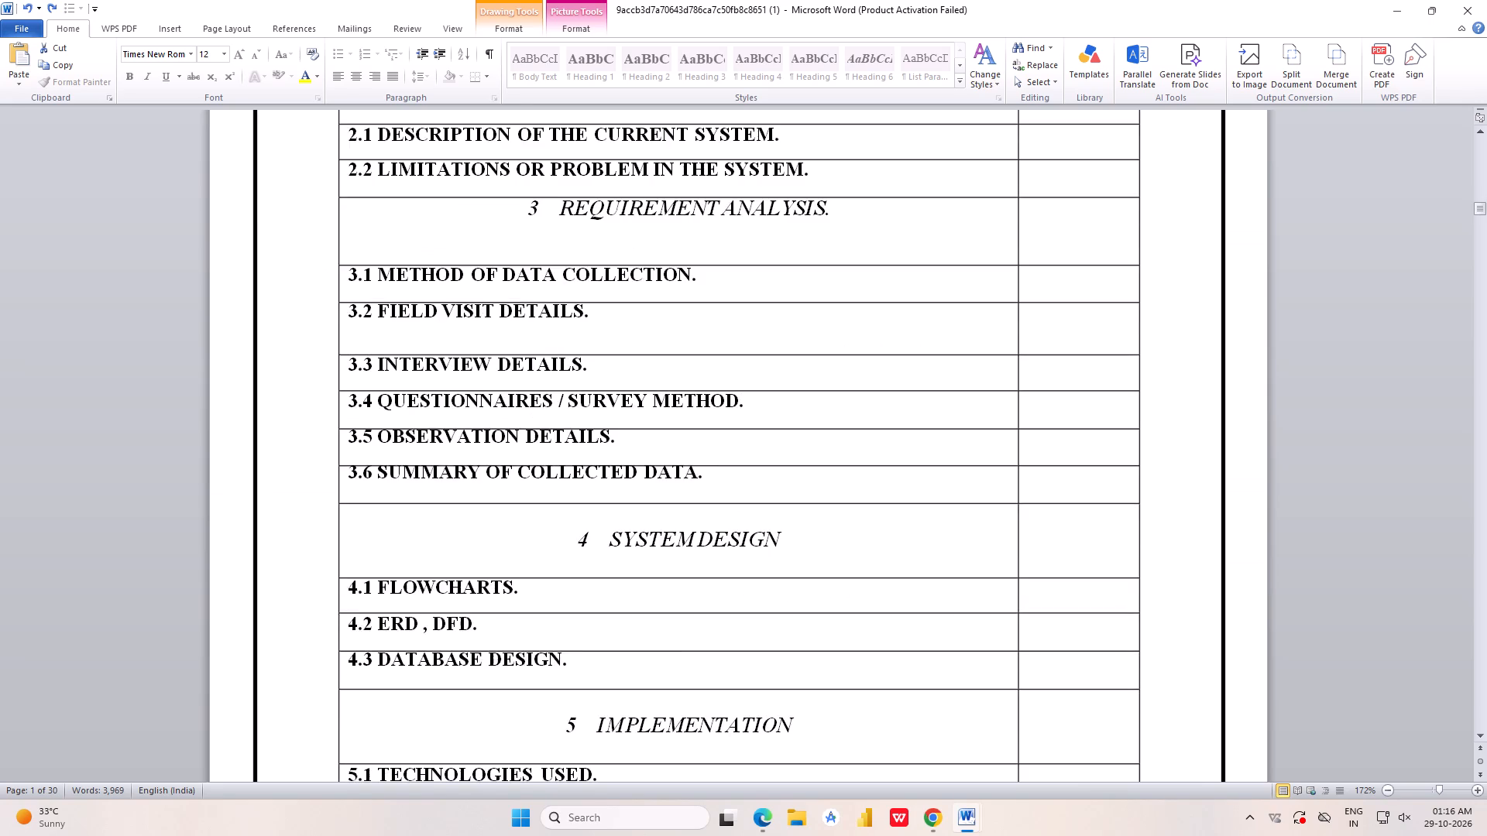
scroll(1233, 717, down, 16)
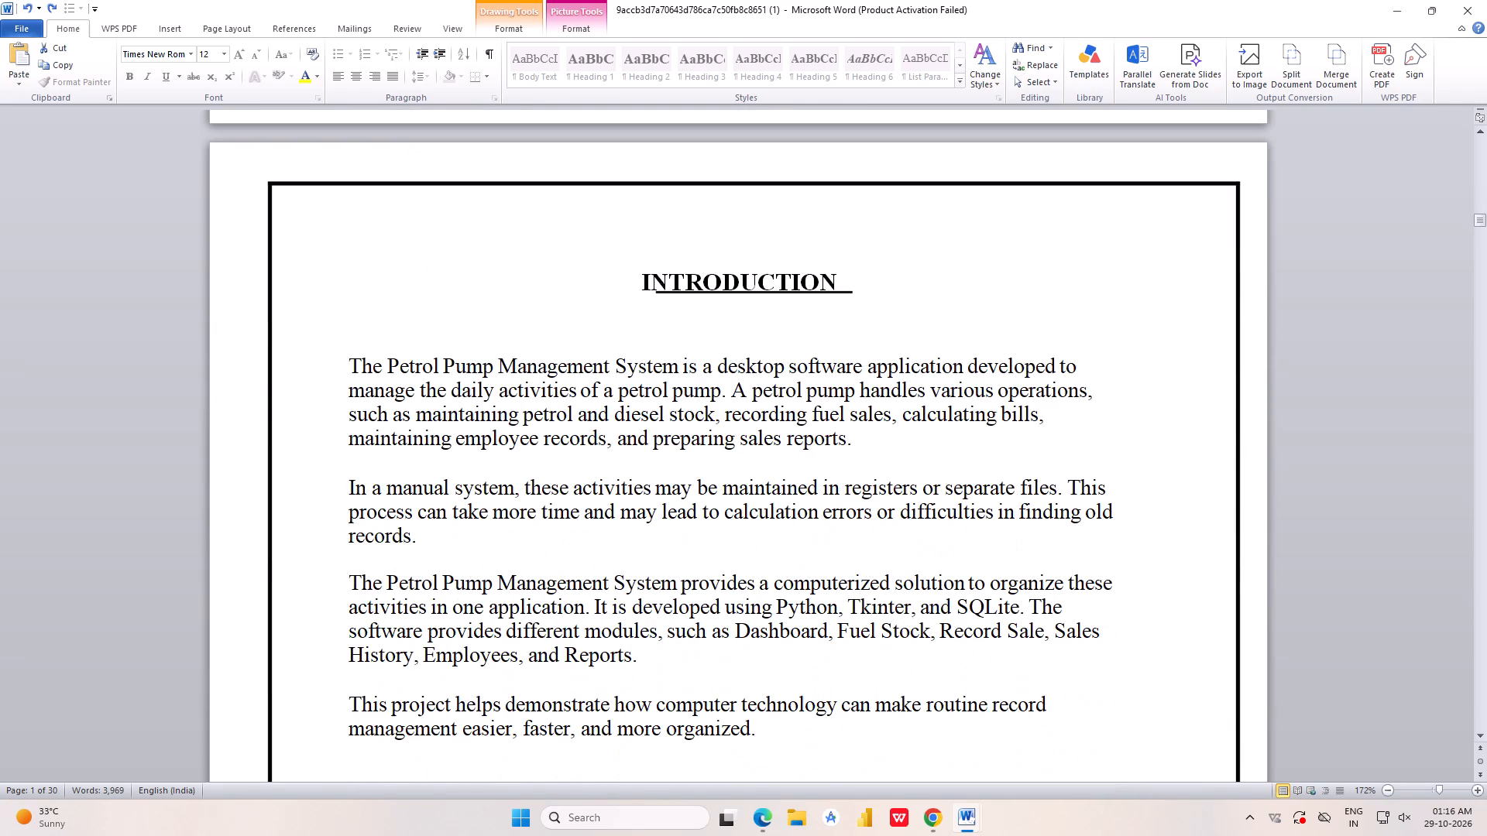
scroll(1233, 717, down, 16)
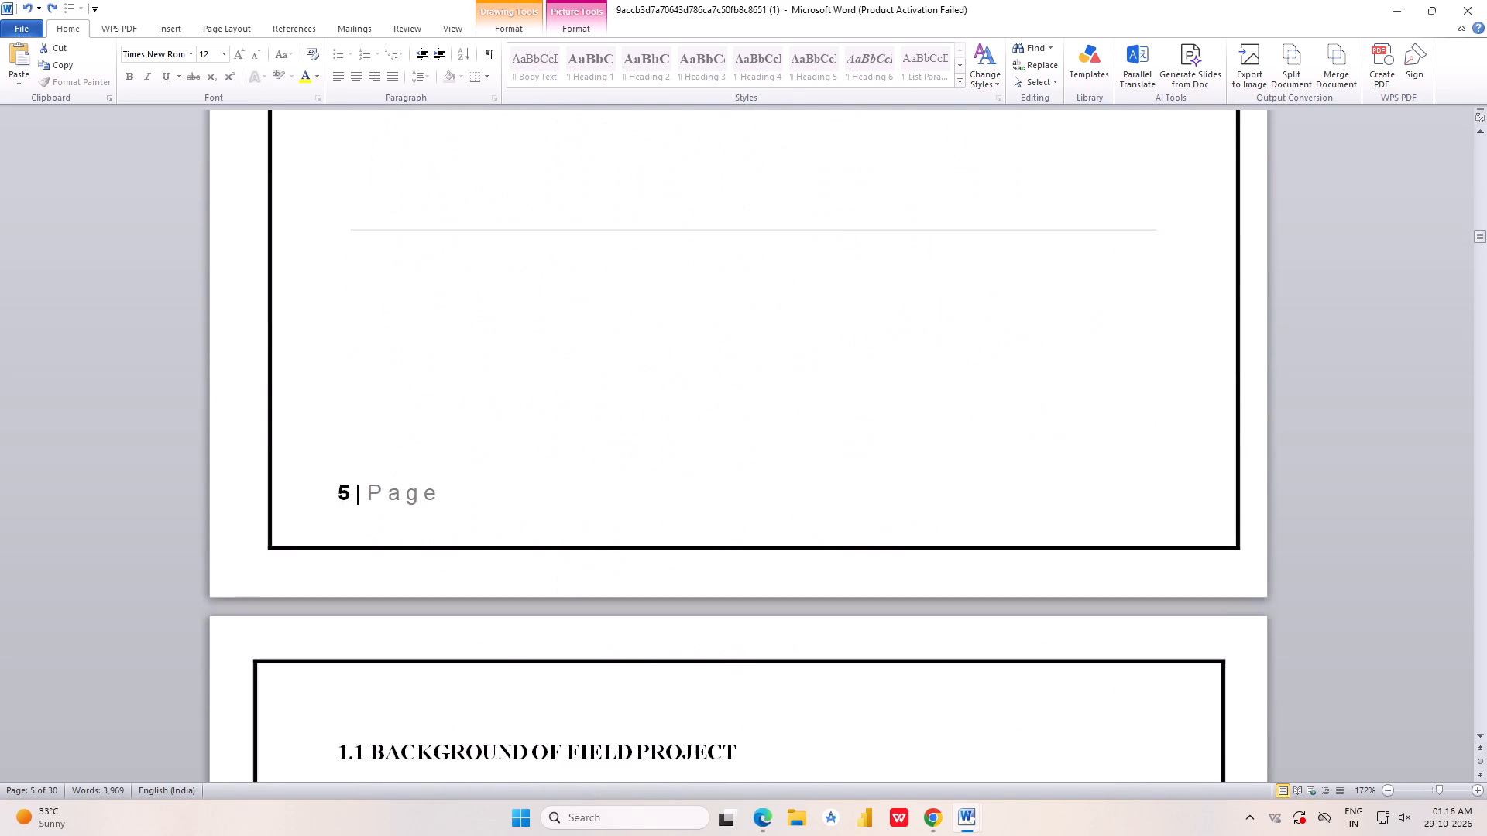
scroll(1233, 717, down, 19)
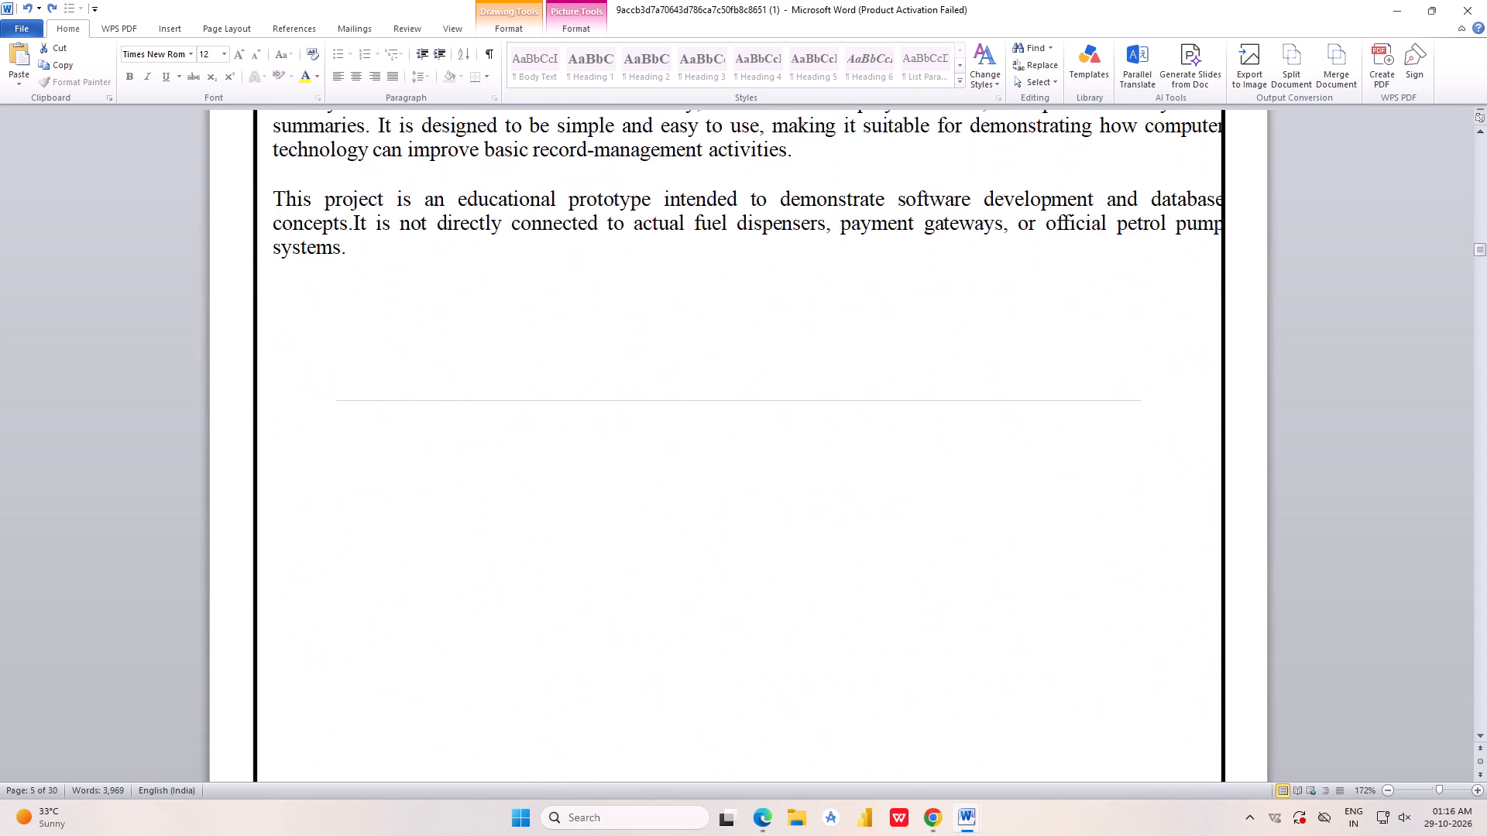
scroll(1233, 717, down, 13)
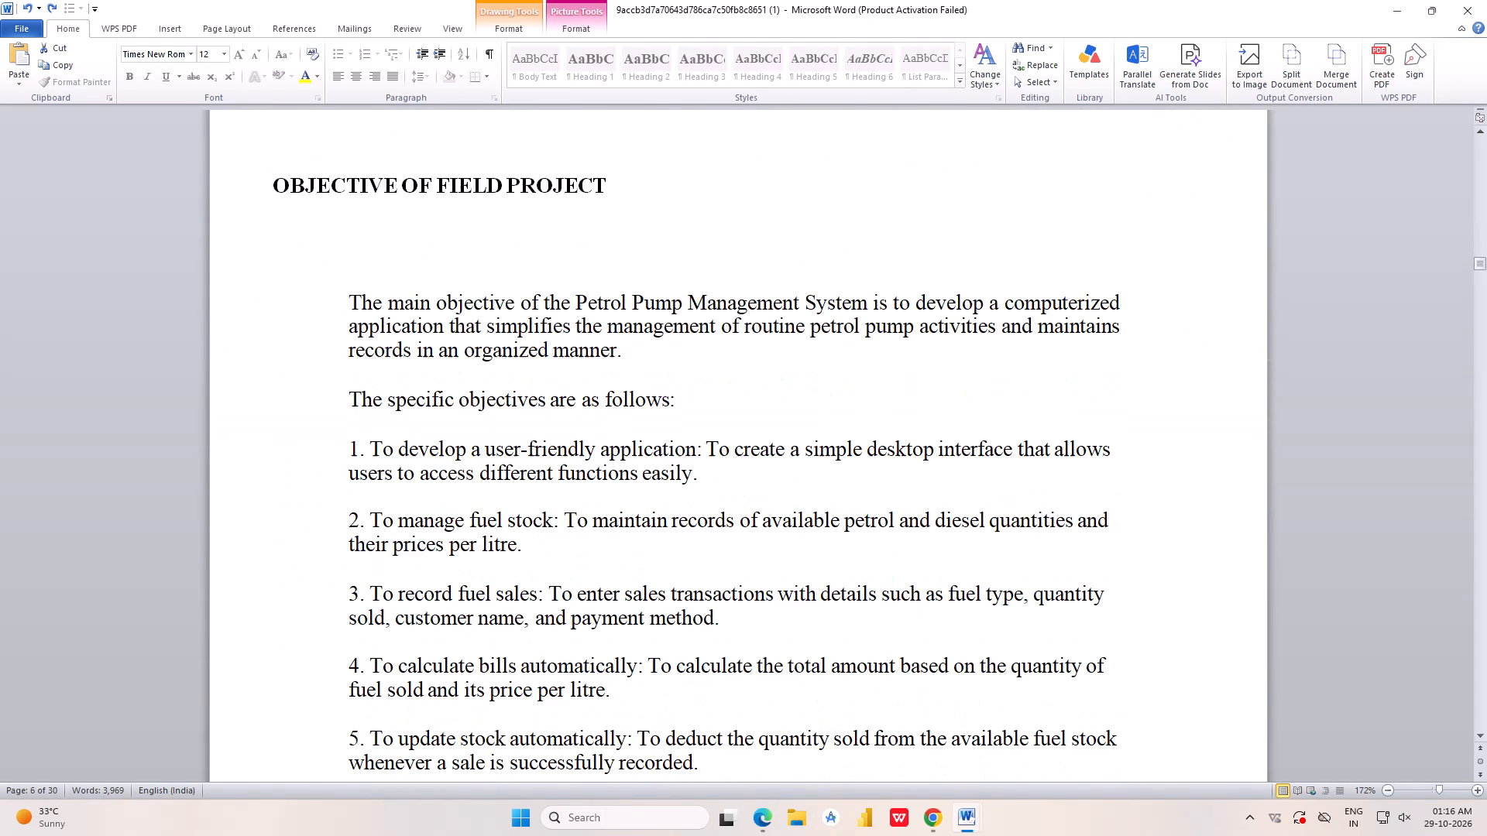
Replace all the text below the OBJECTIVE OF FIELD PROJECT heading with the copied Hindustan Petrol Pump Management System objectives.
scroll(1233, 717, down, 6)
scroll(1233, 717, up, 3)
scroll(1233, 717, down, 8)
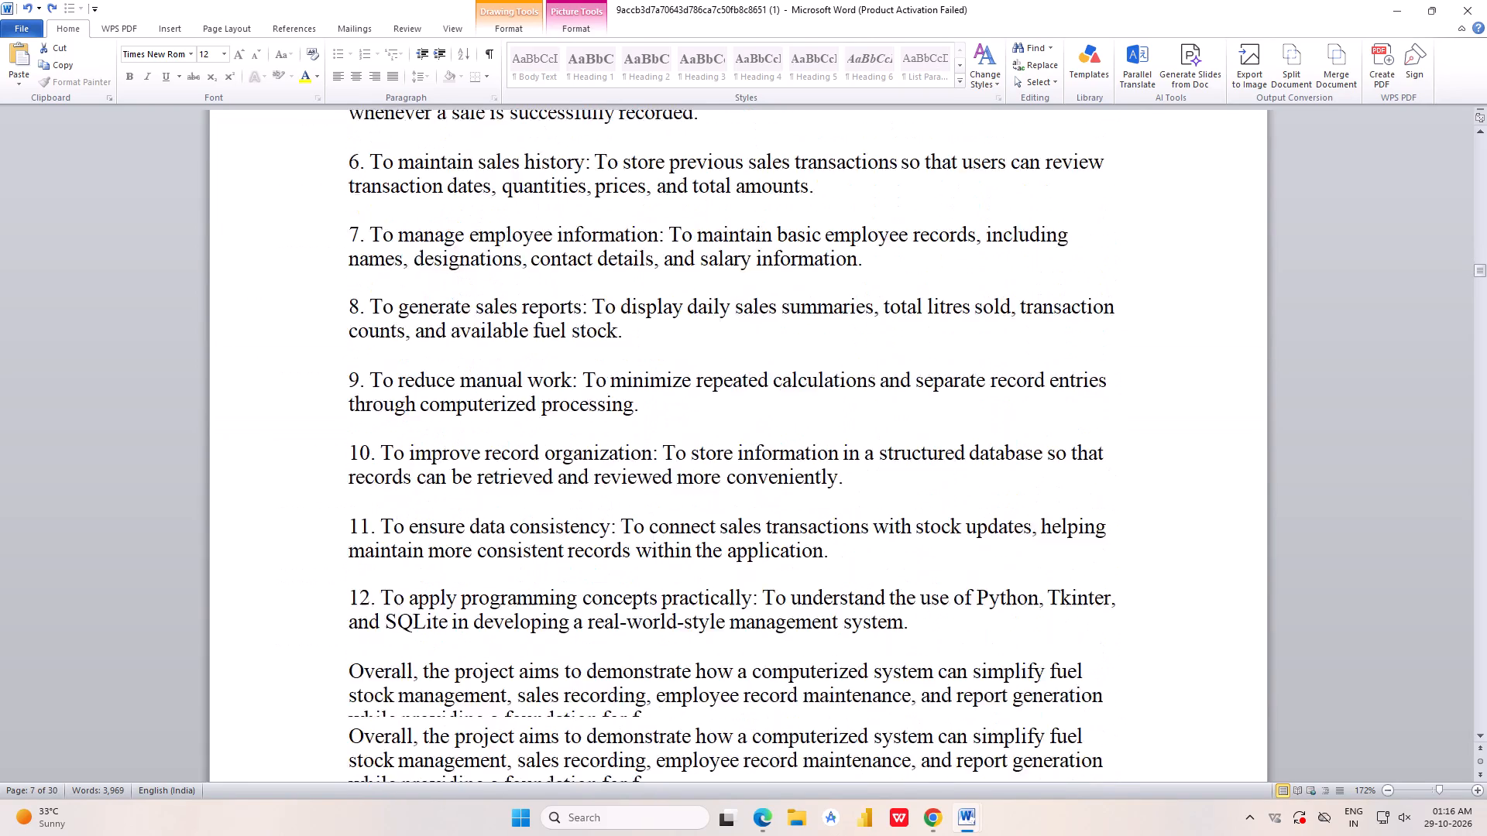
scroll(1233, 717, down, 4)
scroll(1233, 717, up, 14)
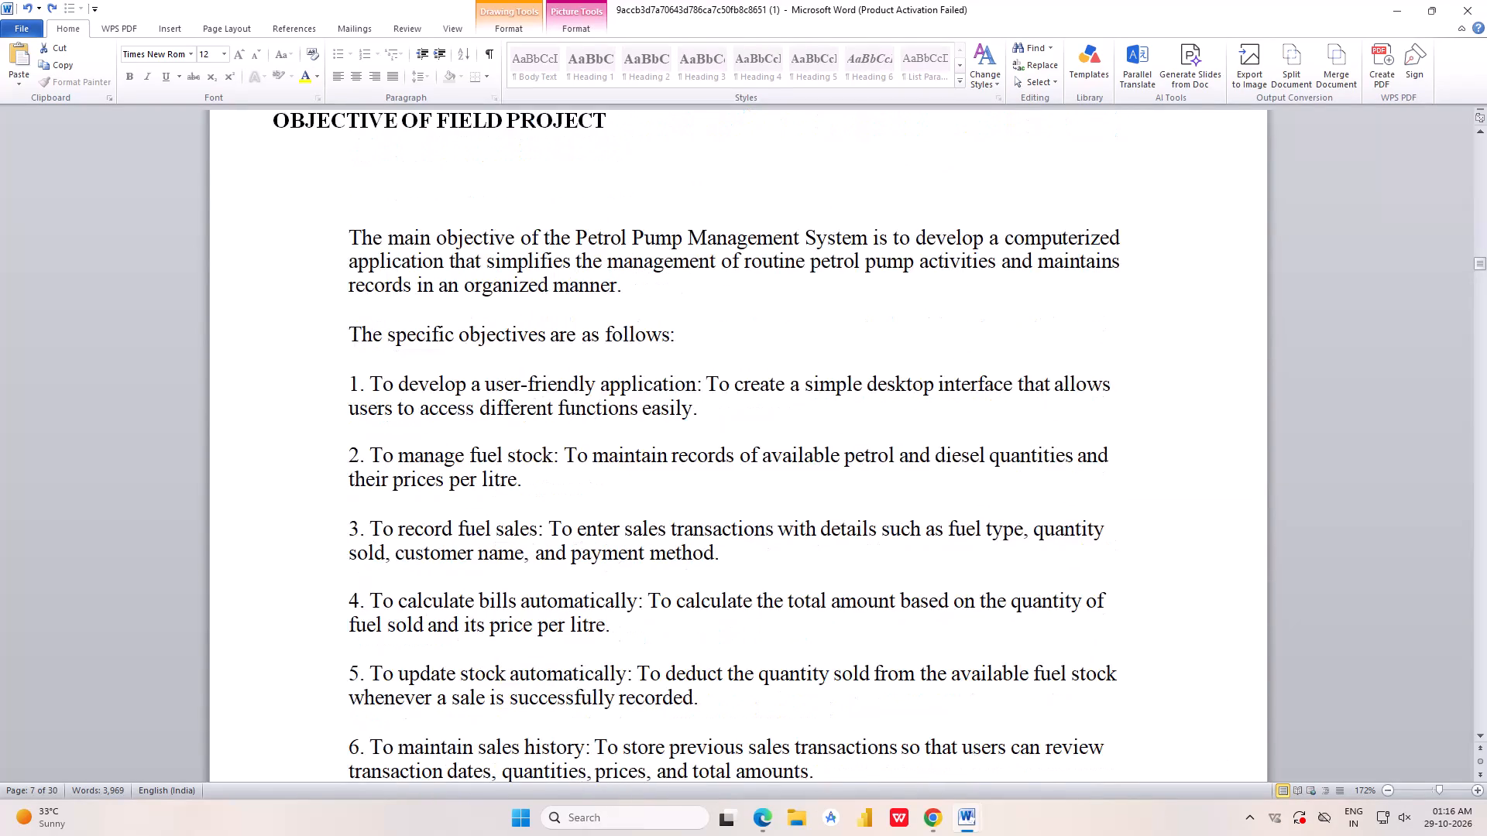
drag(347, 227, 628, 568)
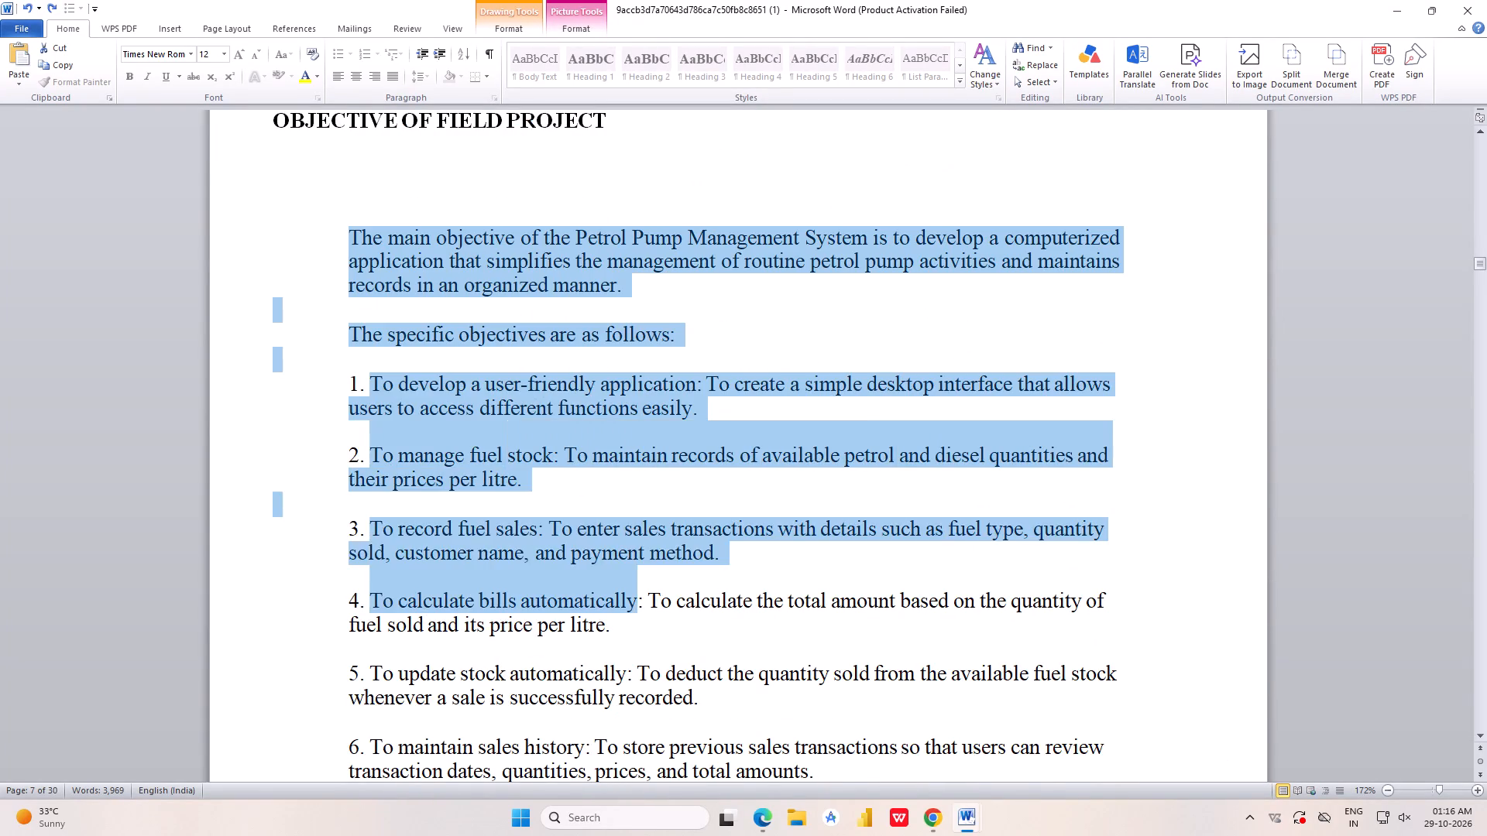
drag(628, 568, 629, 568)
scroll(628, 568, down, 12)
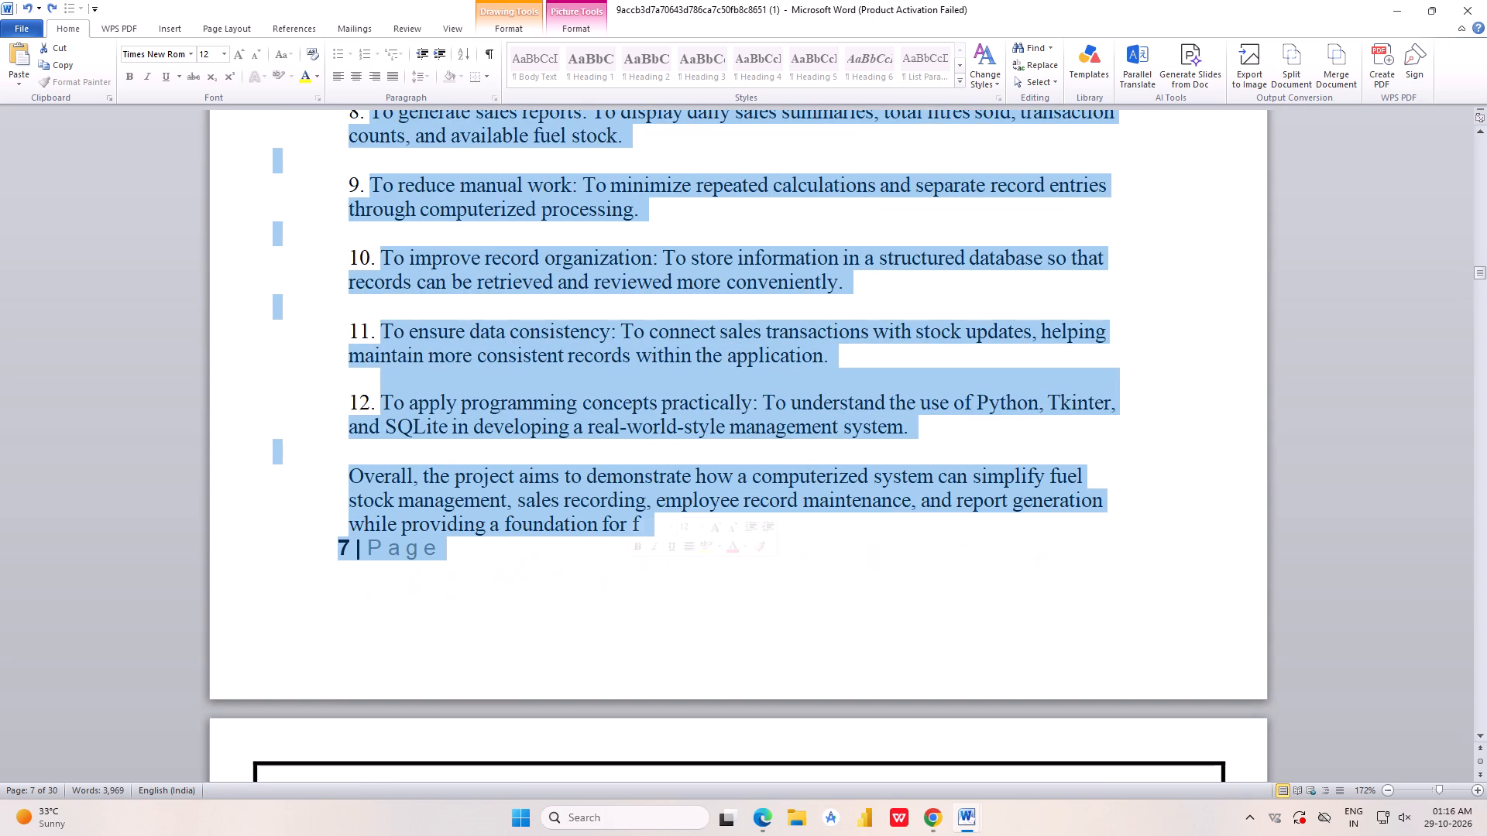
key(ctrl+v)
scroll(629, 568, up, 11)
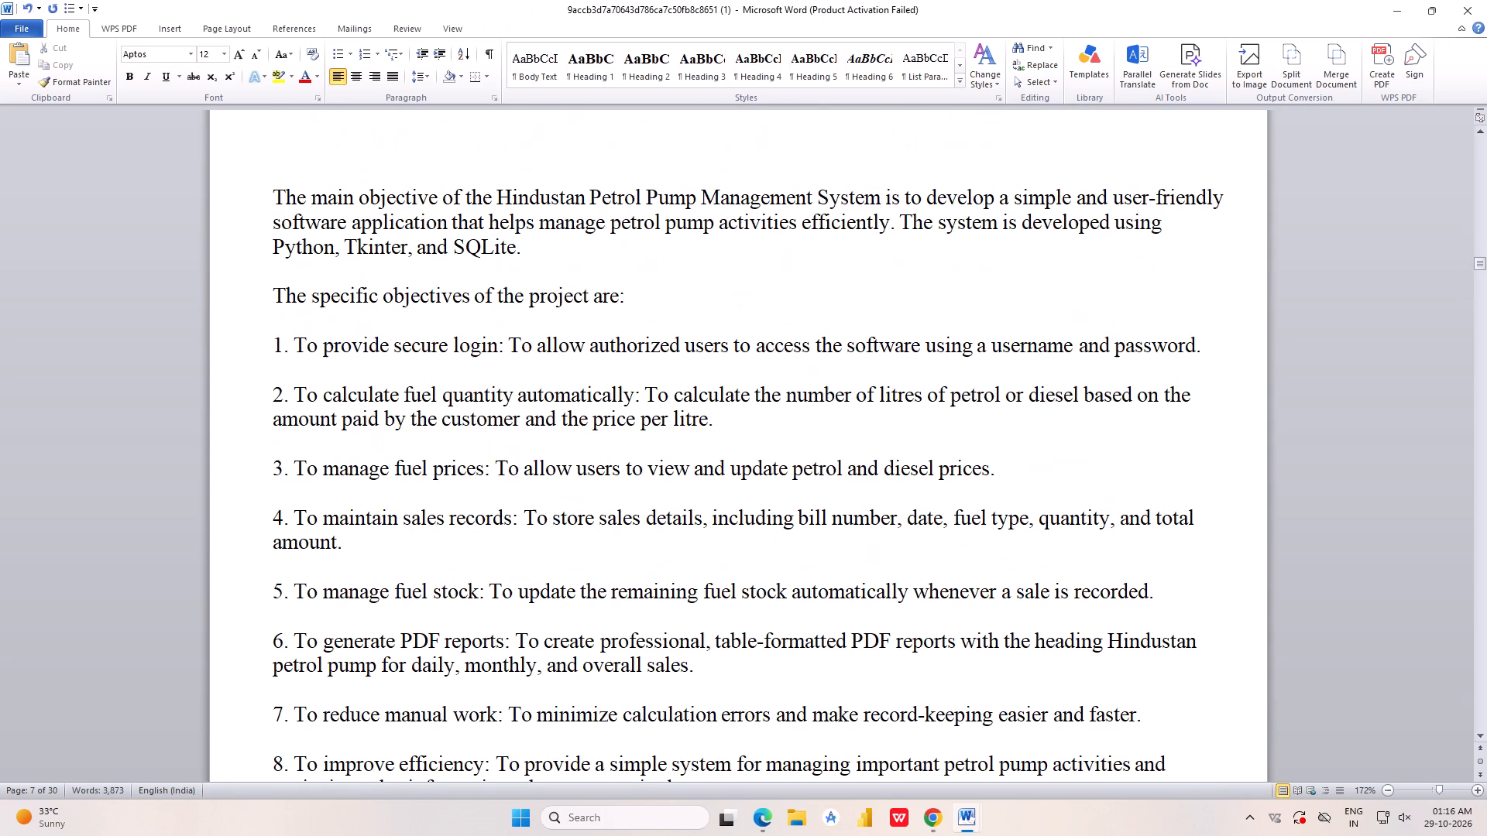
scroll(629, 568, down, 3)
scroll(629, 568, up, 6)
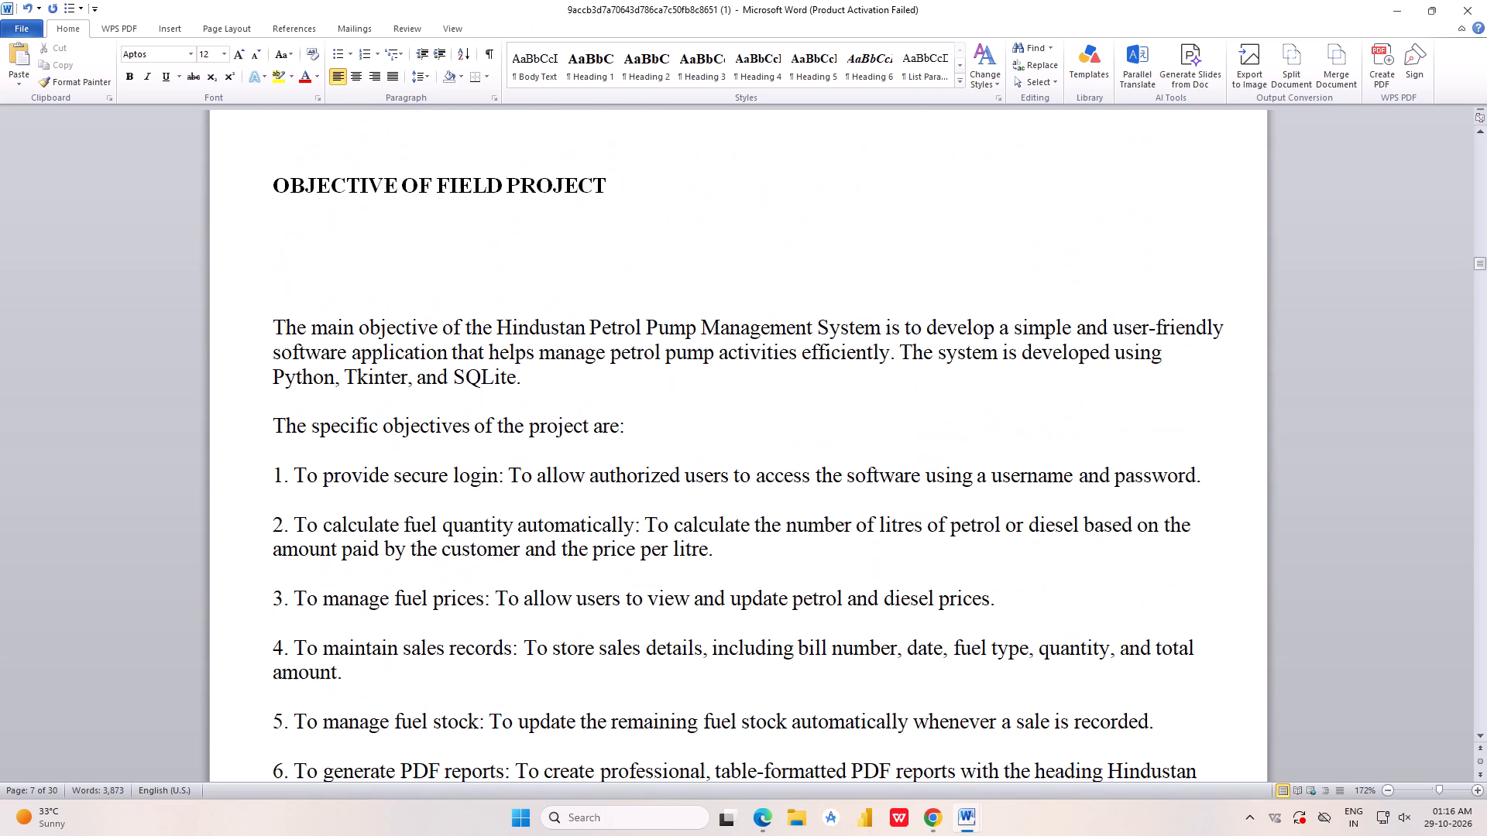
Apply a 1½ pt box page border to the whole document, starting from the OBJECTIVE OF FIELD PROJECT page.
drag(100, 164, 294, 399)
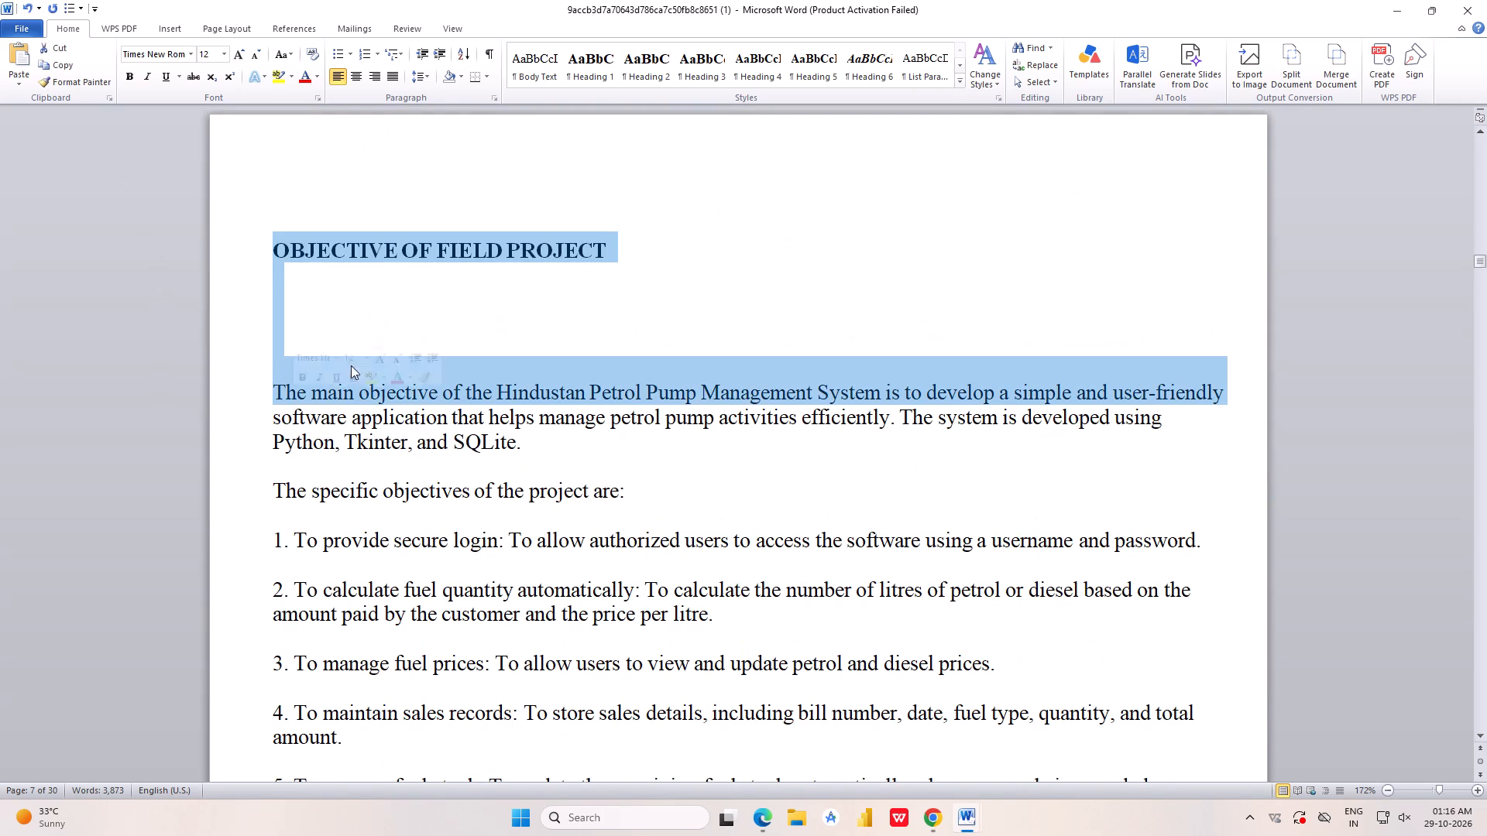
click(486, 297)
click(558, 136)
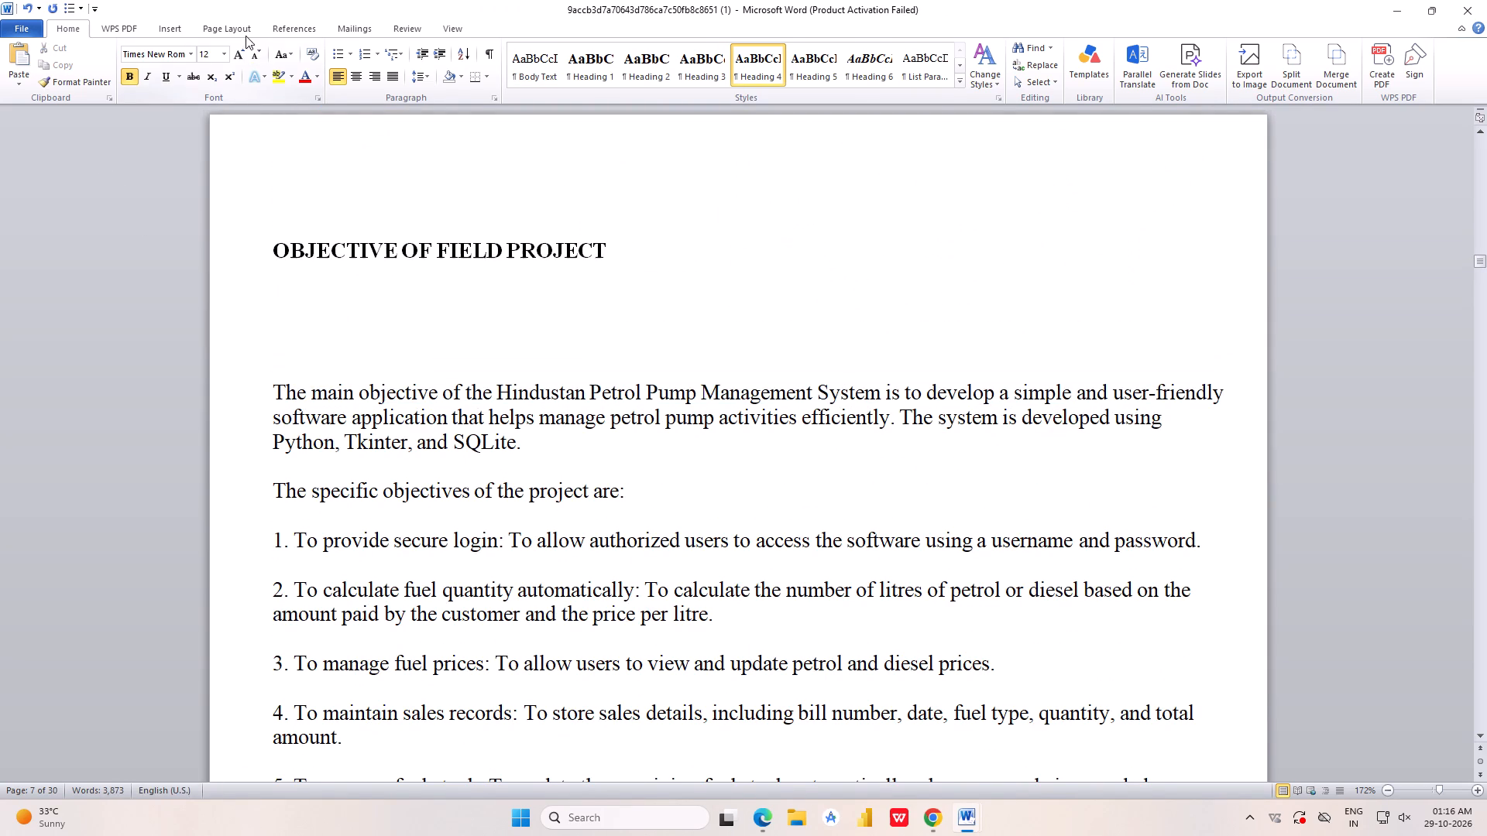
click(244, 34)
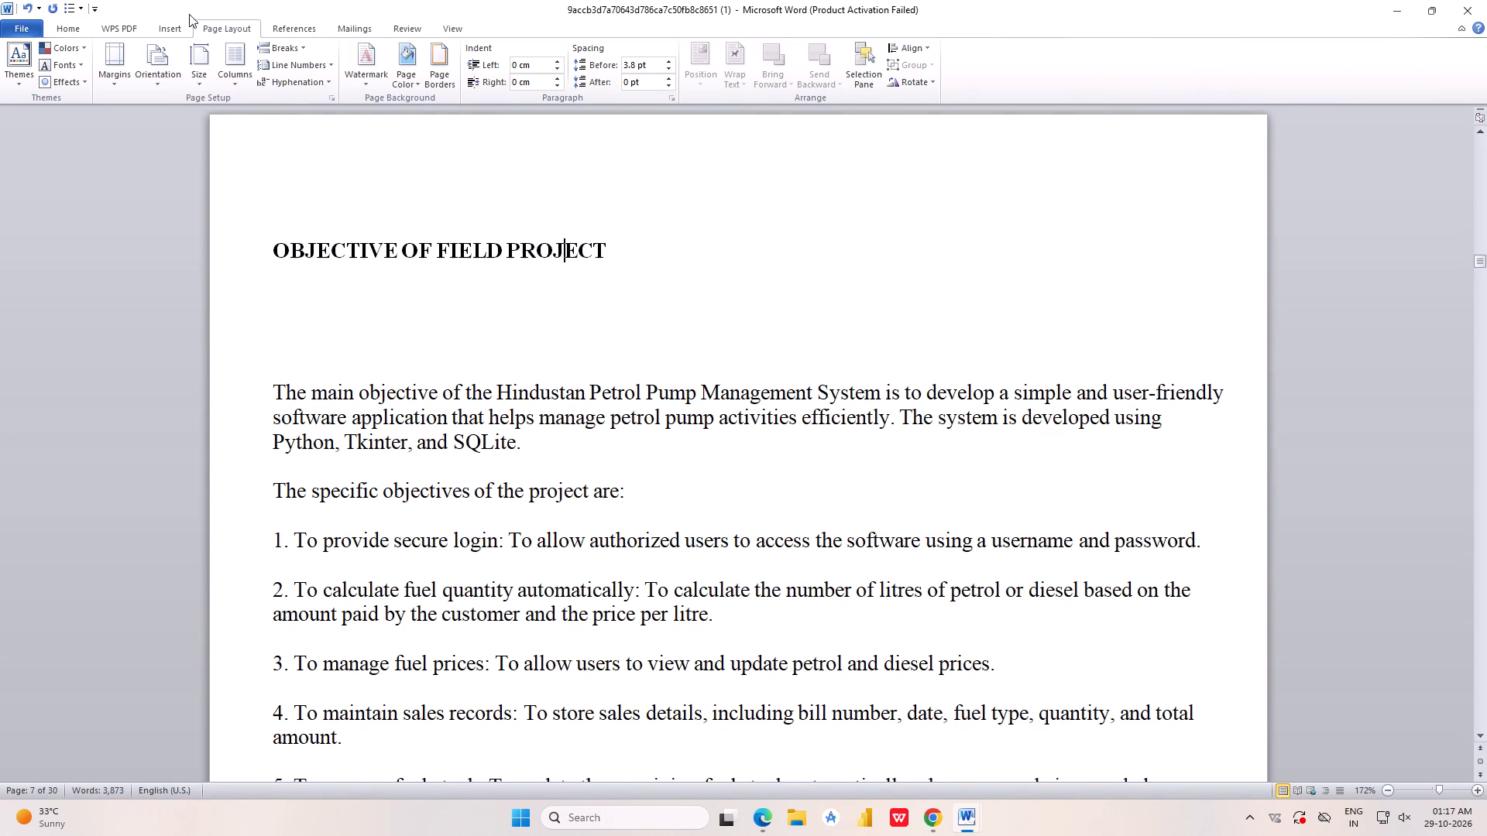
click(424, 57)
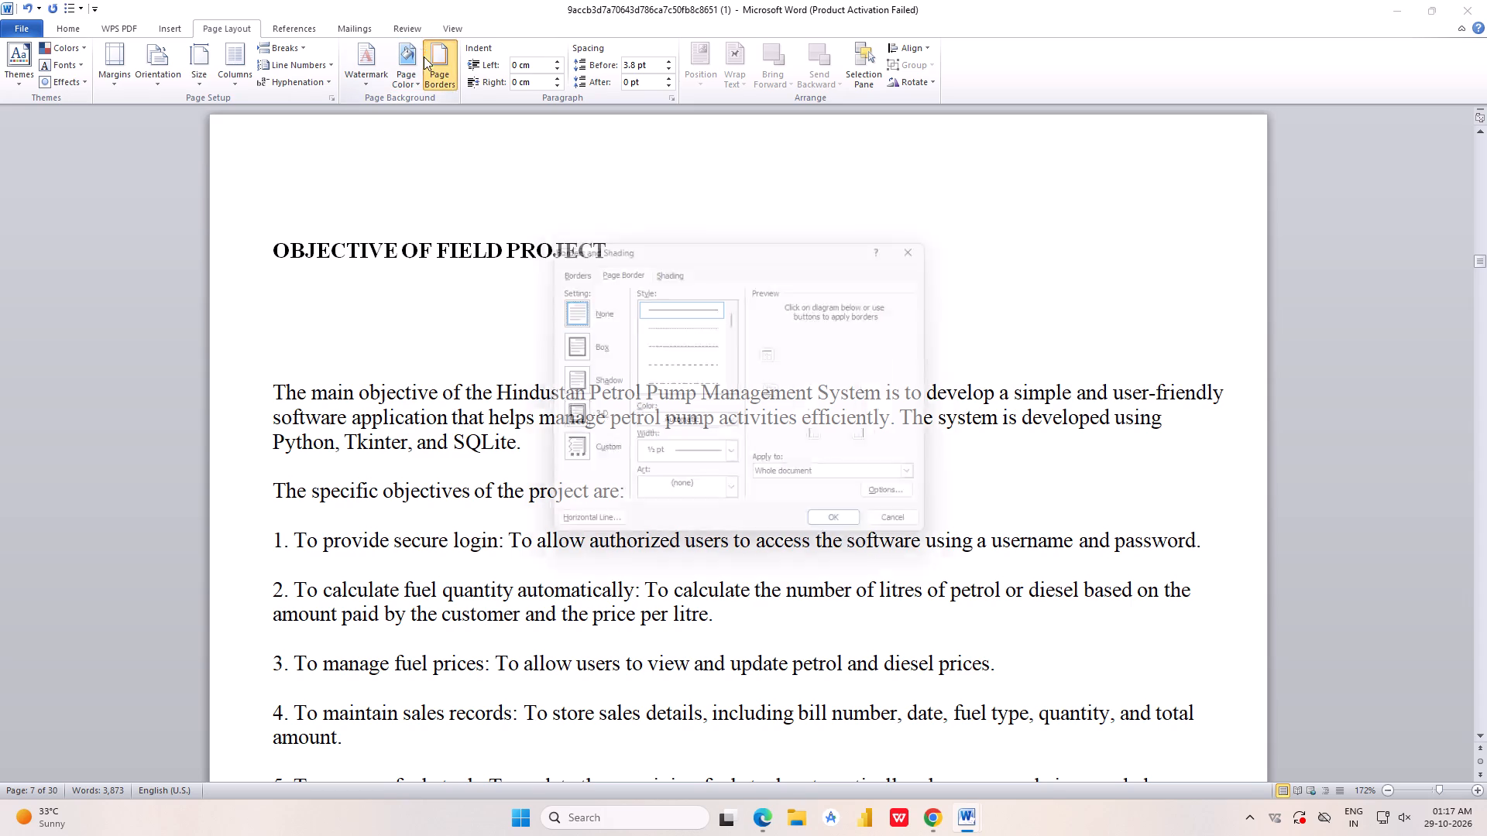
click(559, 334)
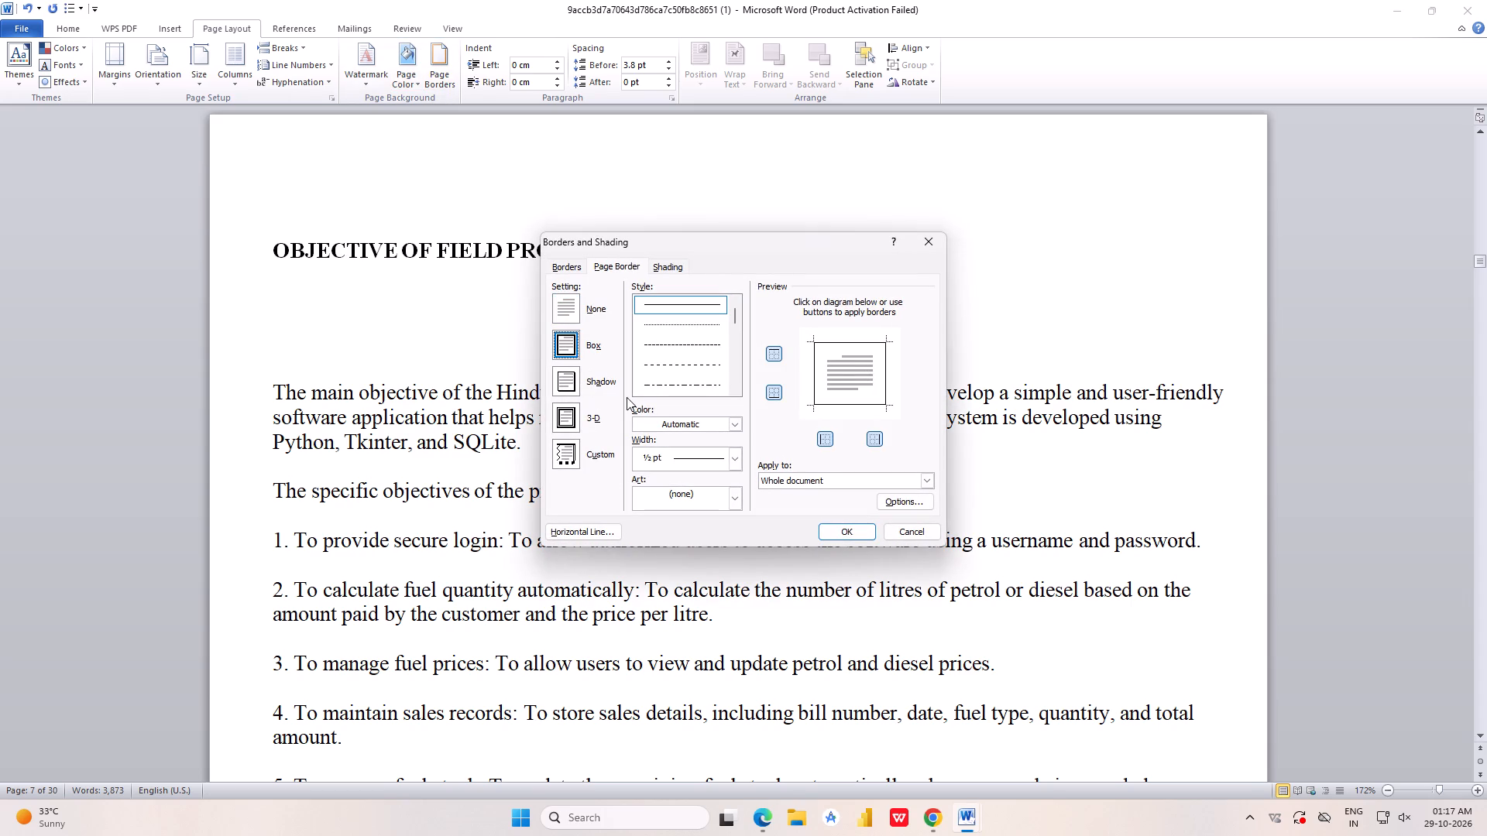
click(733, 466)
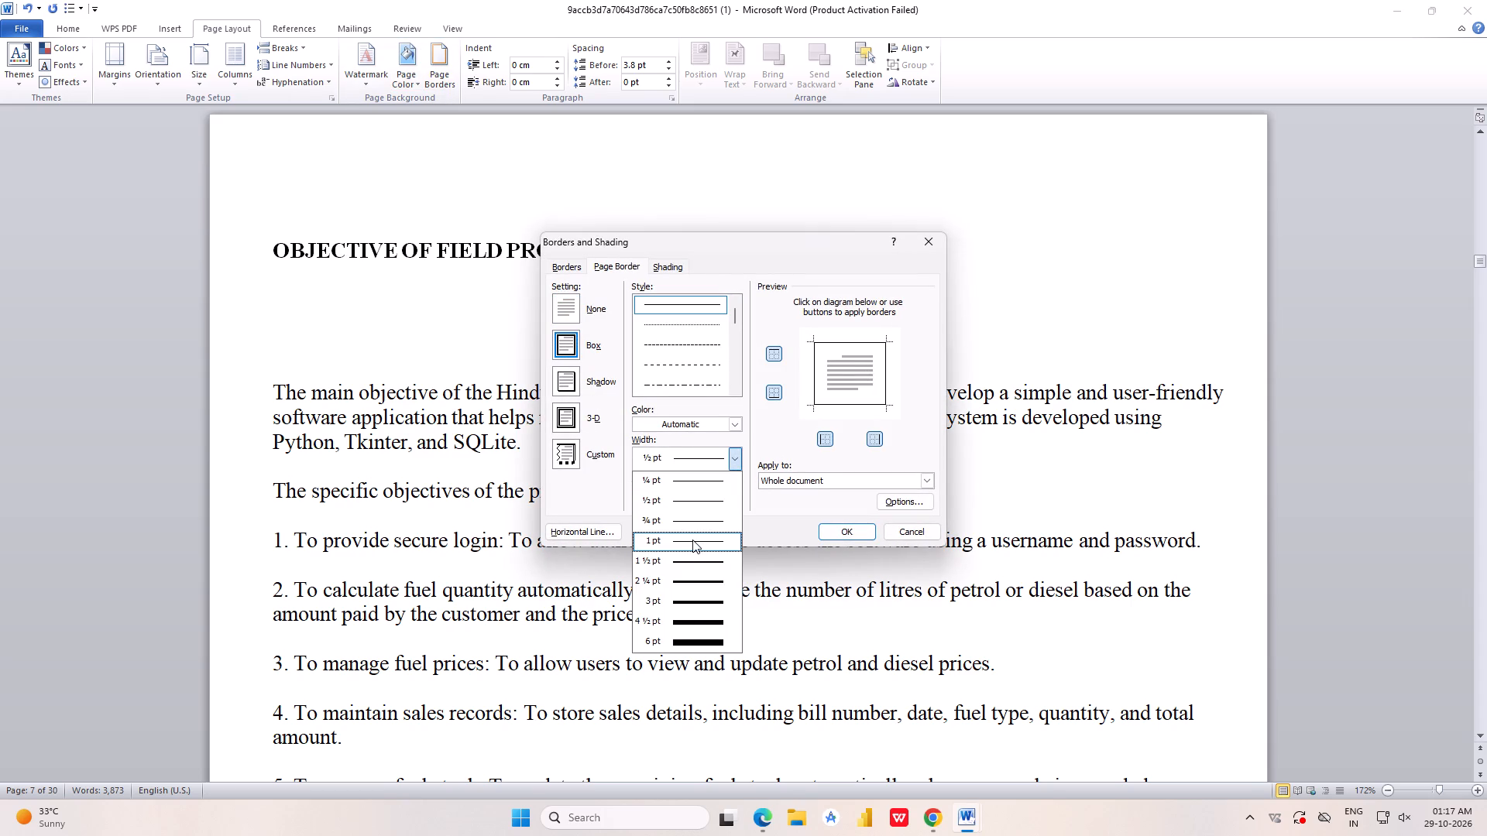
click(690, 553)
click(830, 538)
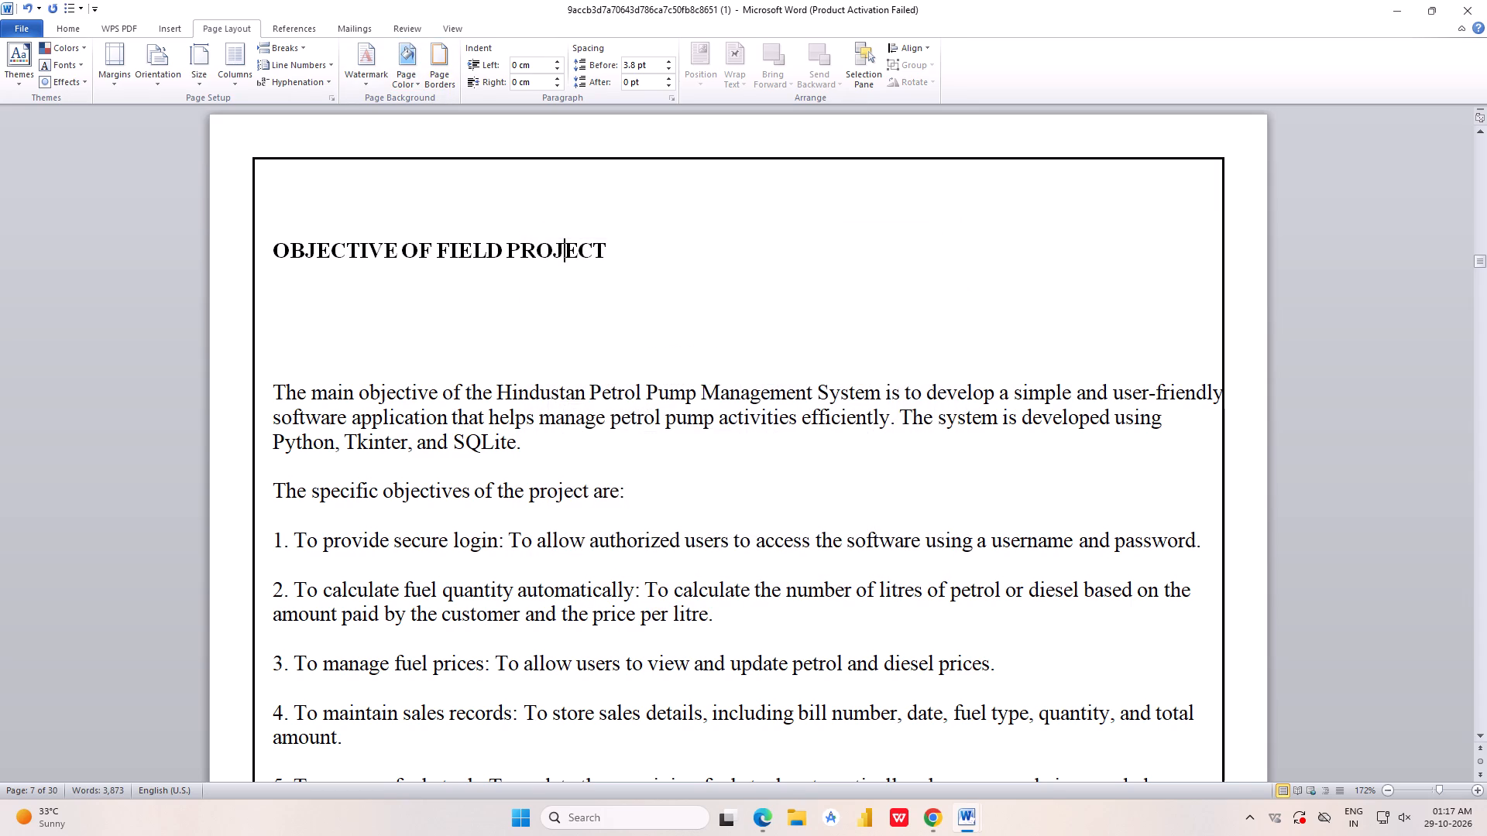
Set the left indent of the OBJECTIVE OF FIELD PROJECT heading to 0.3 cm.
scroll(830, 538, down, 1)
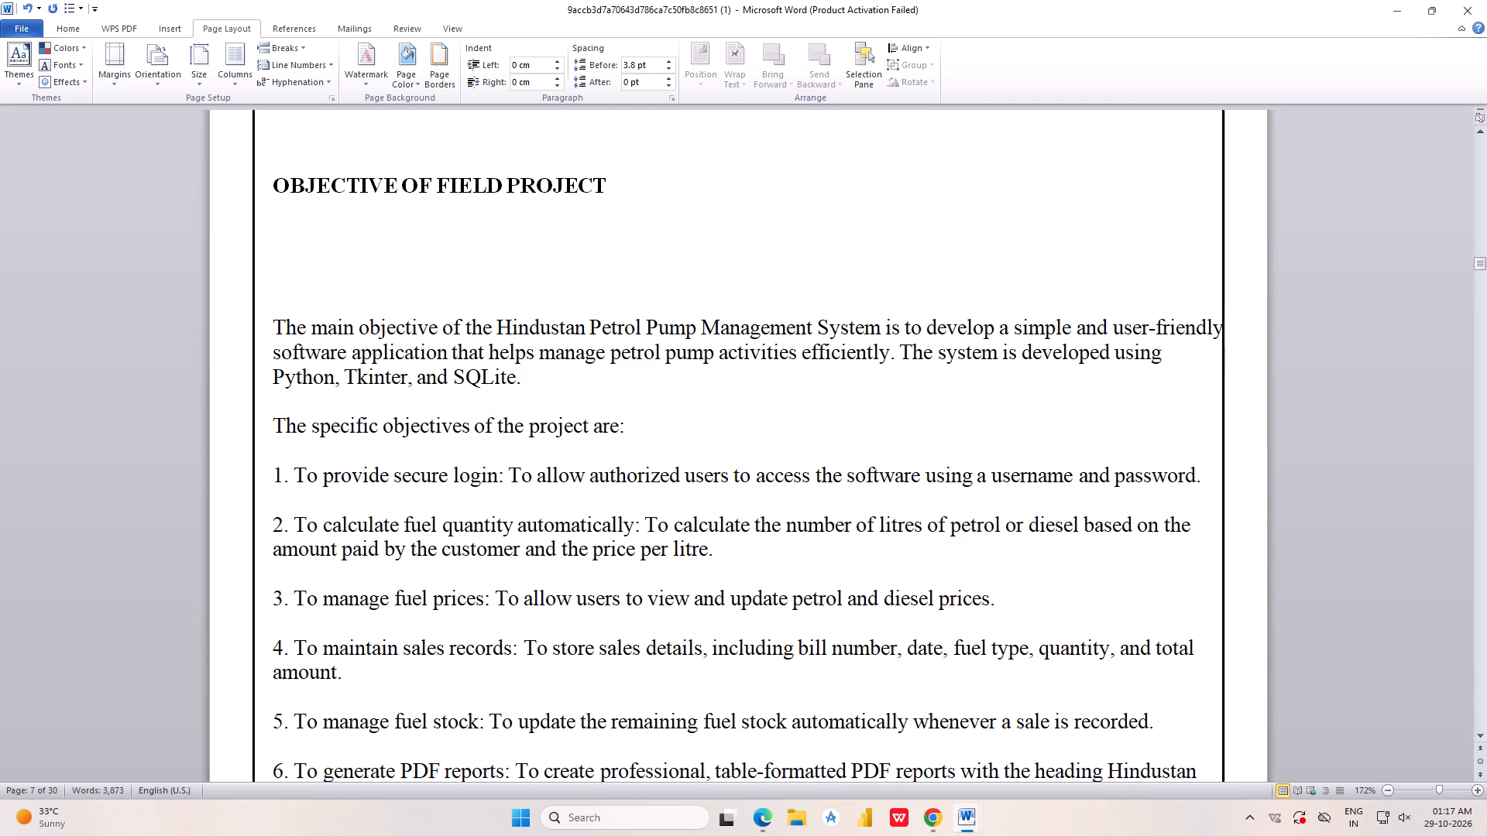
triple_click(560, 59)
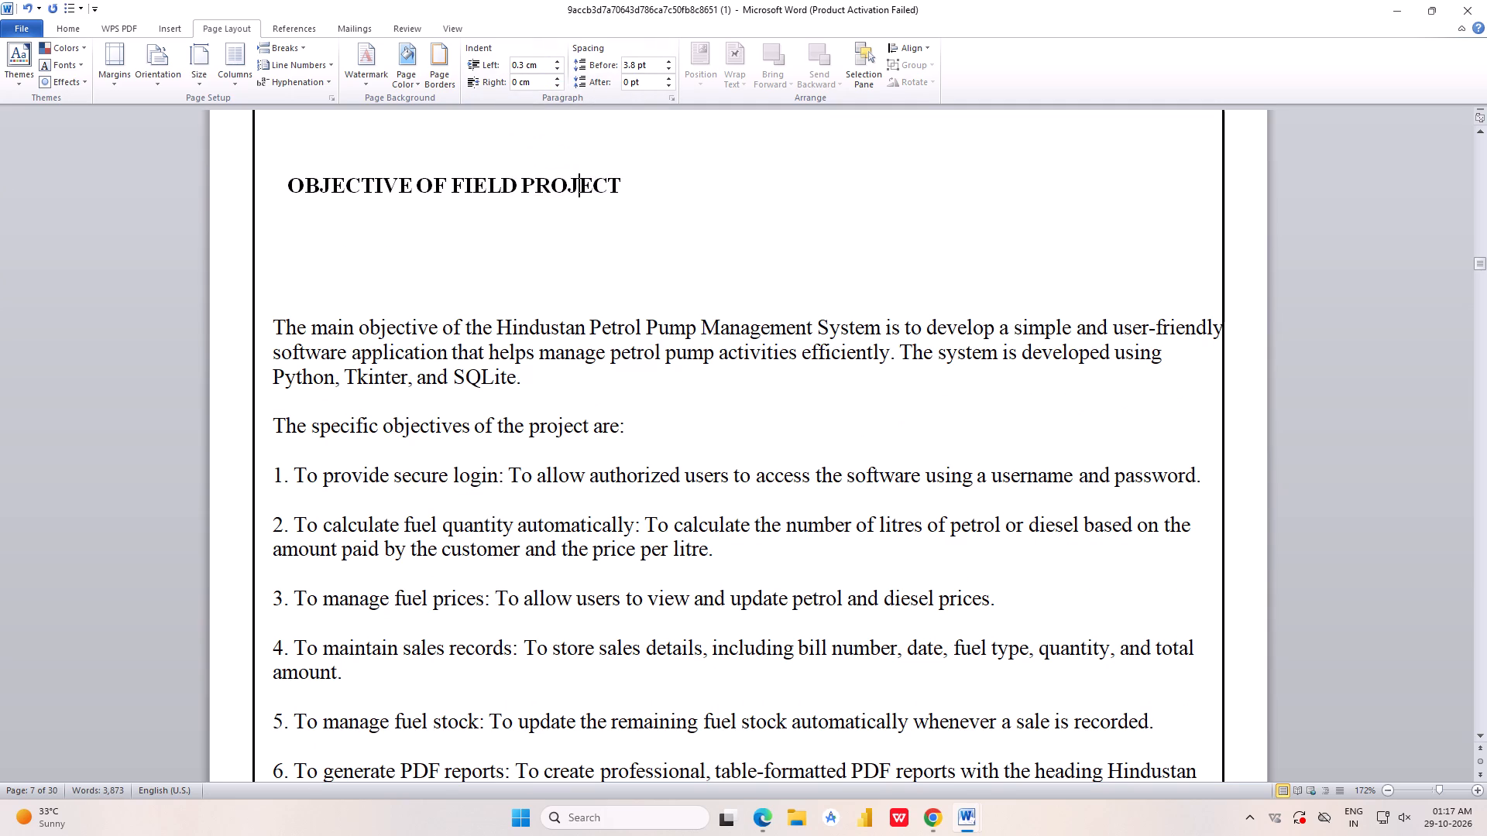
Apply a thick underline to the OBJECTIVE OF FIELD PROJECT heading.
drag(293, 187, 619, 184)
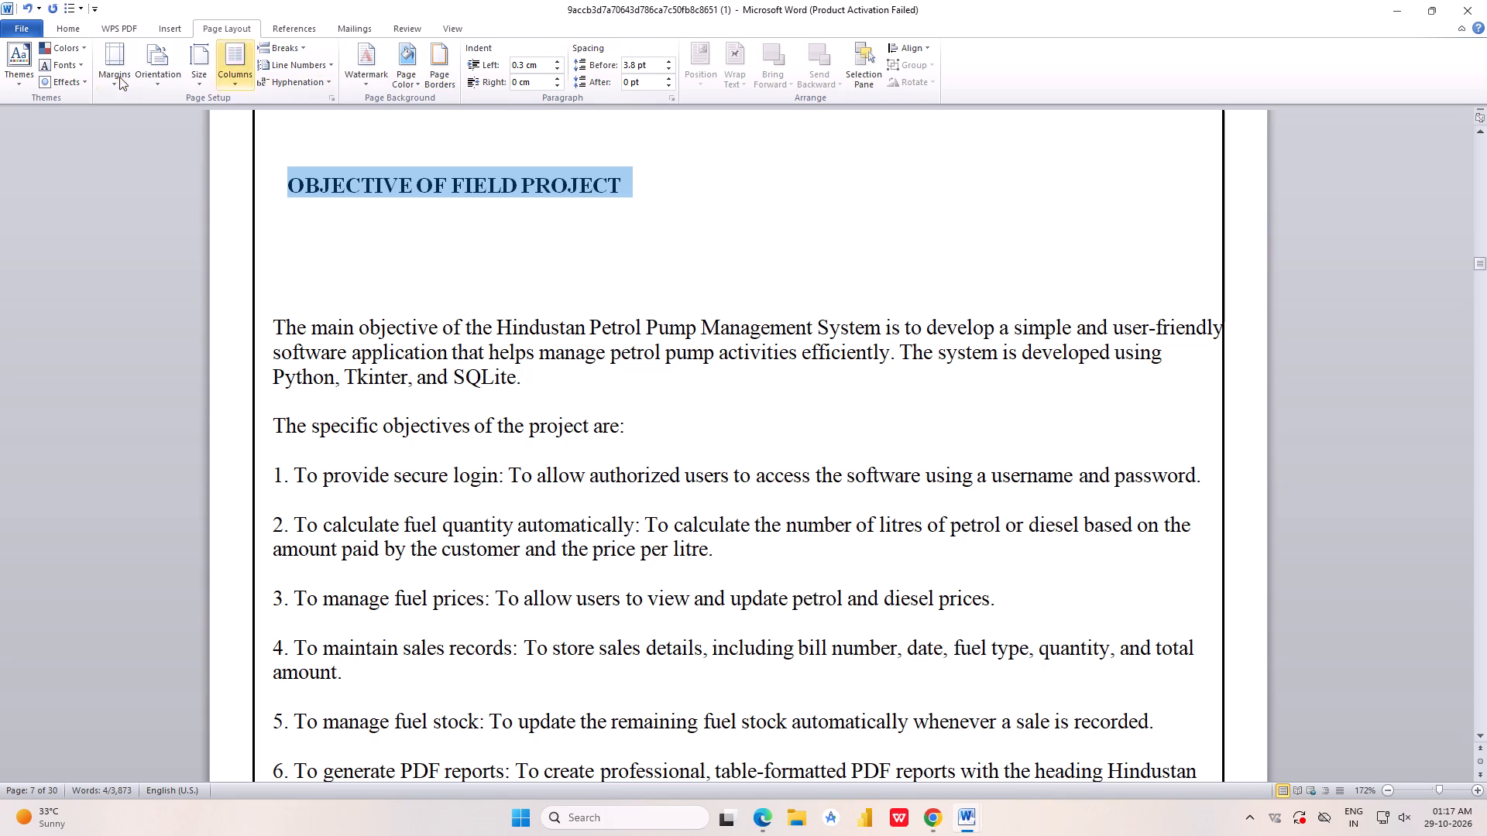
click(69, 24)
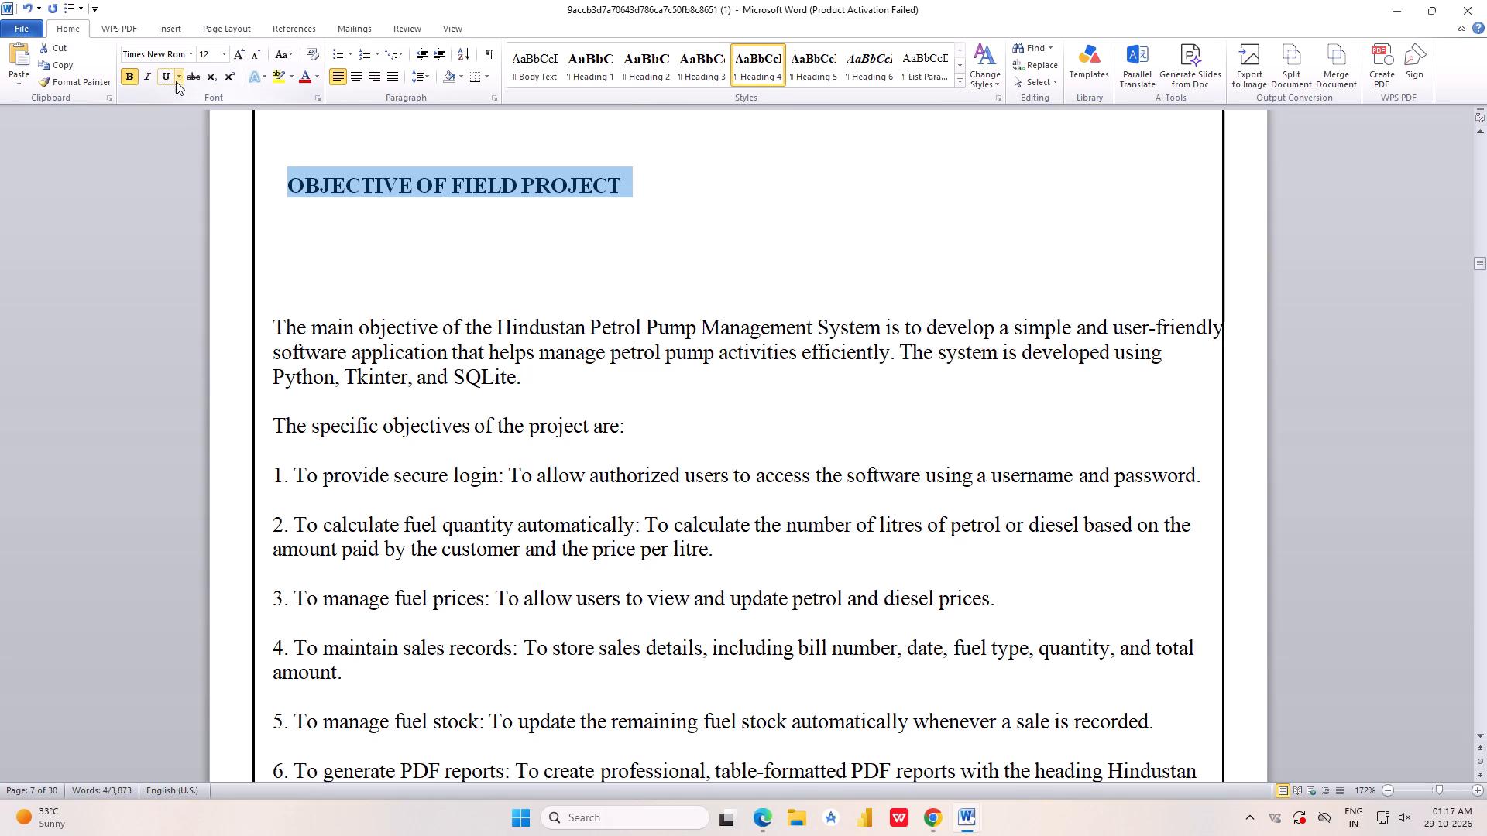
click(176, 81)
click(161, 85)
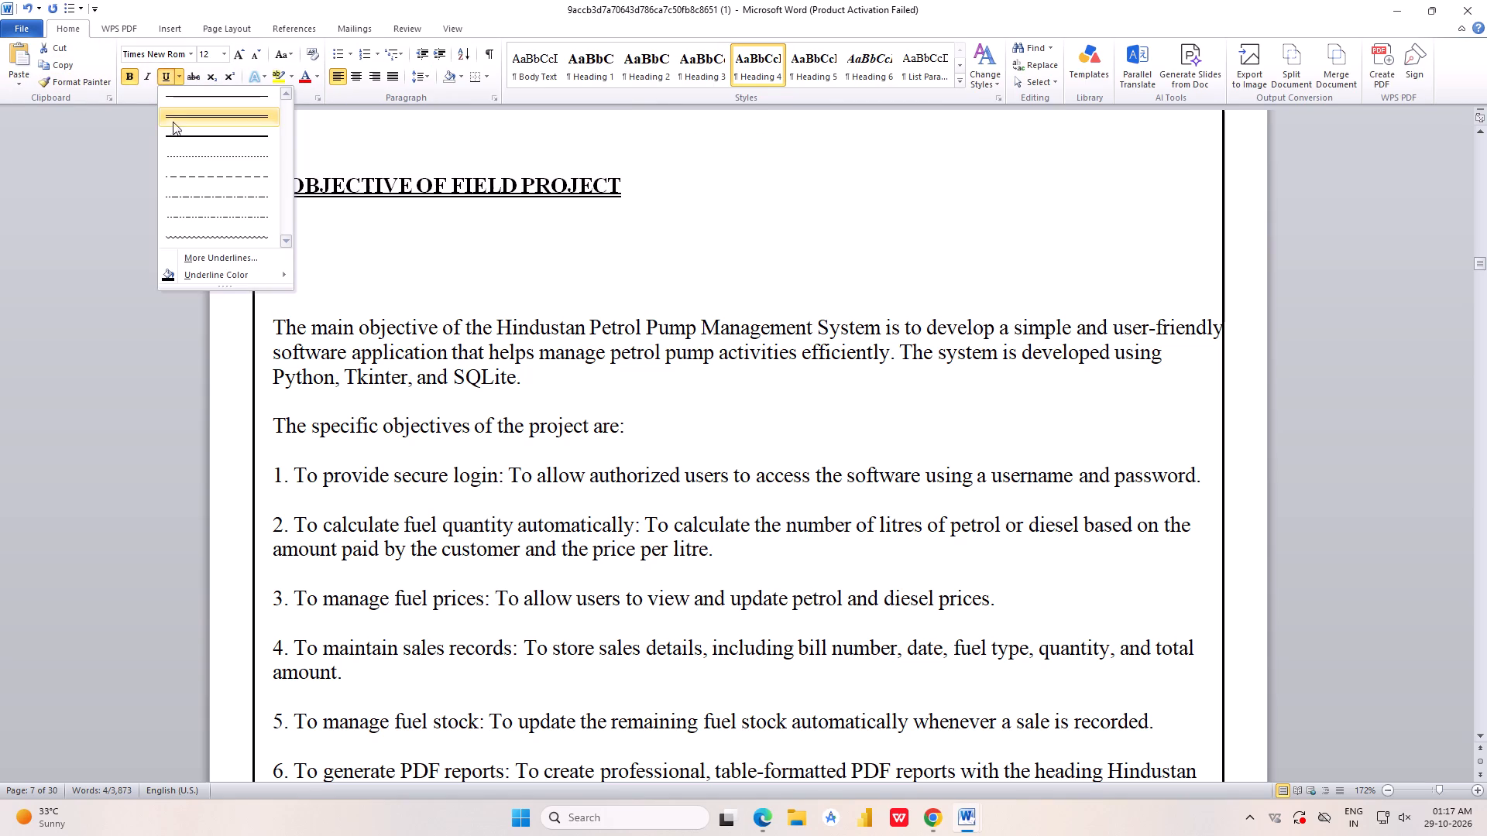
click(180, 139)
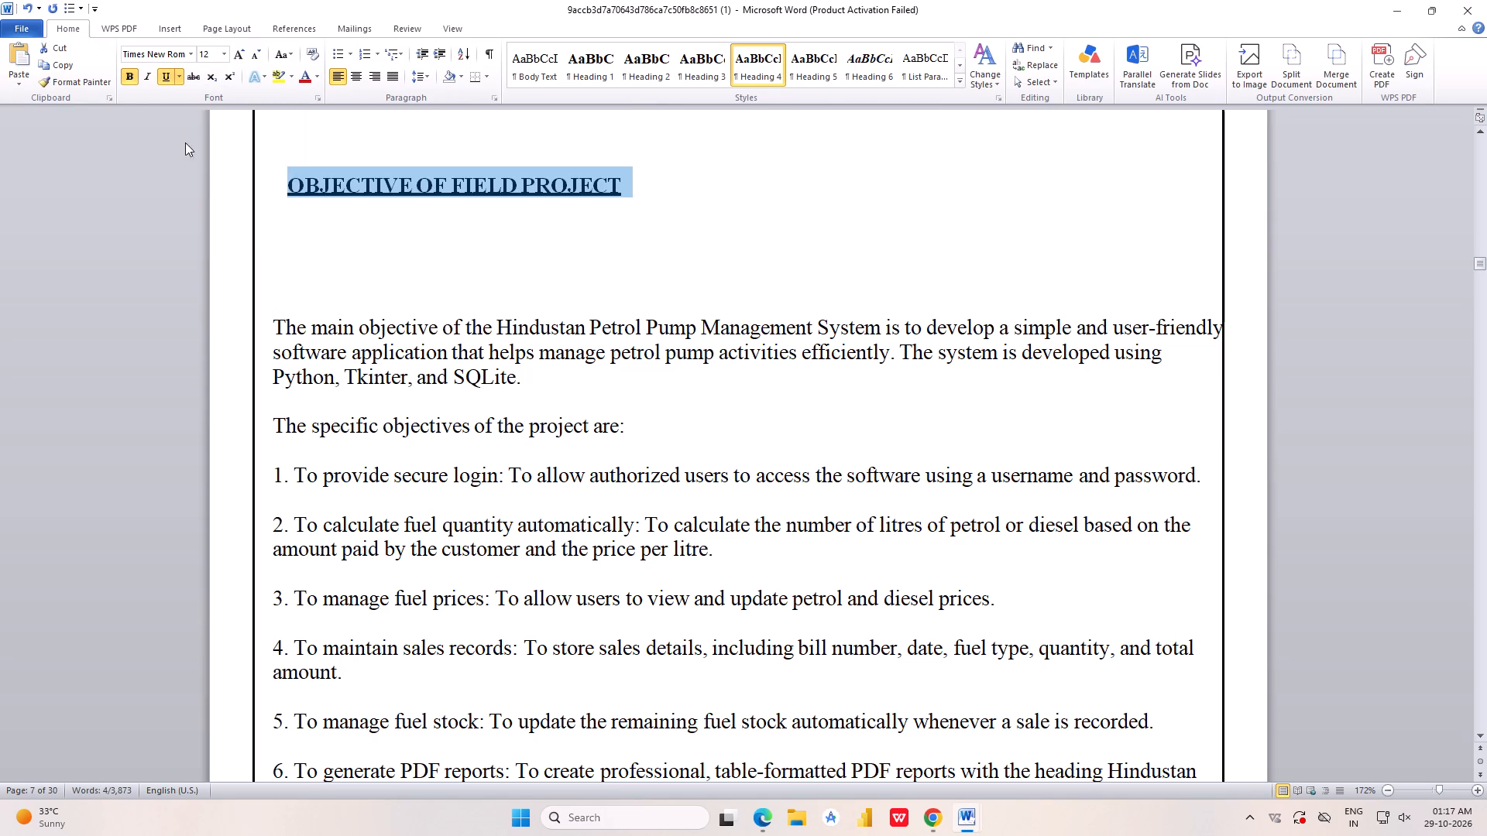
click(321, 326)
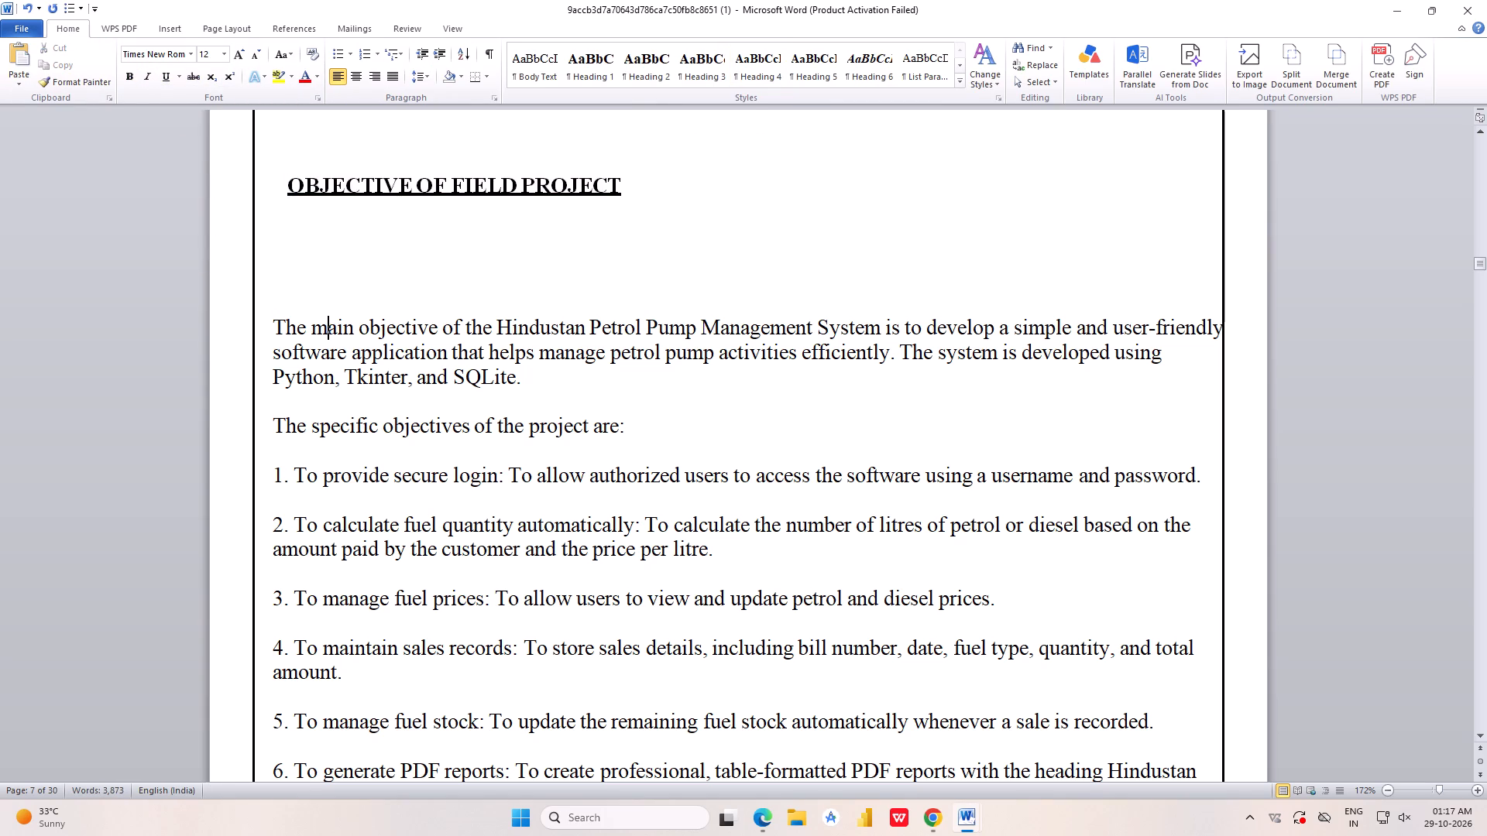
Change the underline of the OBJECTIVE OF FIELD PROJECT heading to the dotted style.
drag(291, 188, 629, 187)
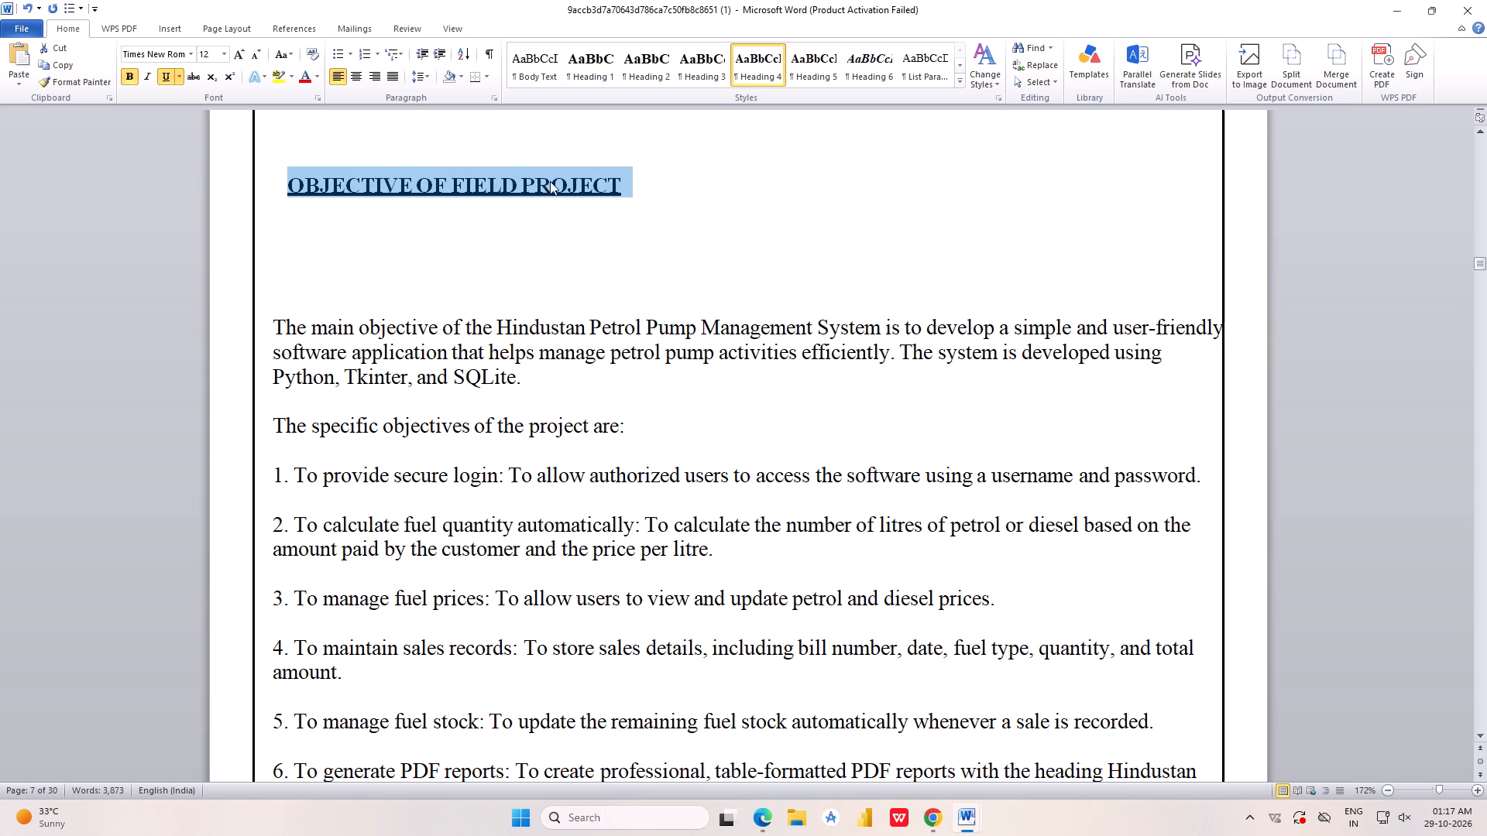
click(173, 81)
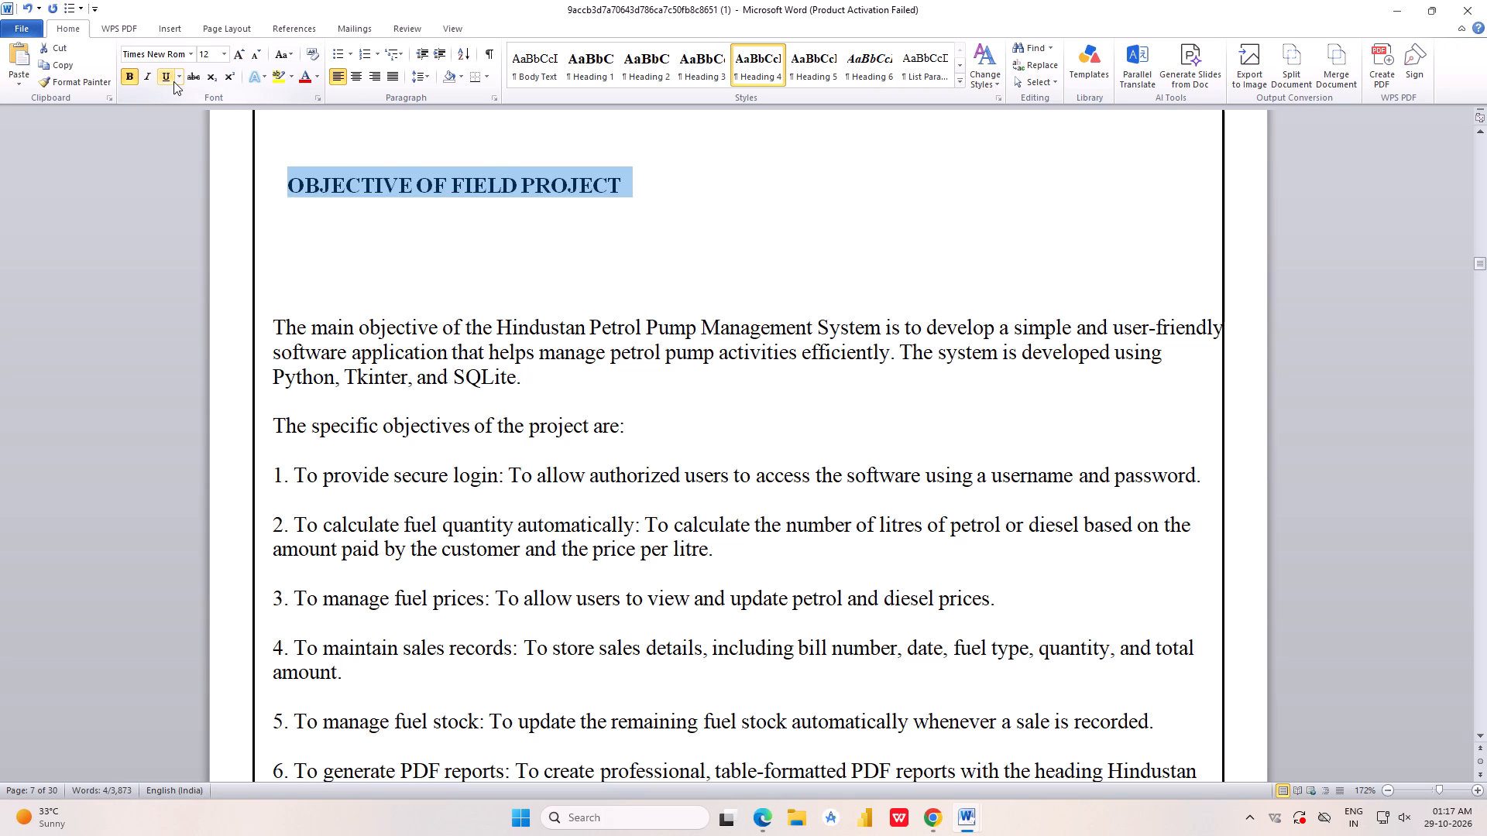
click(182, 77)
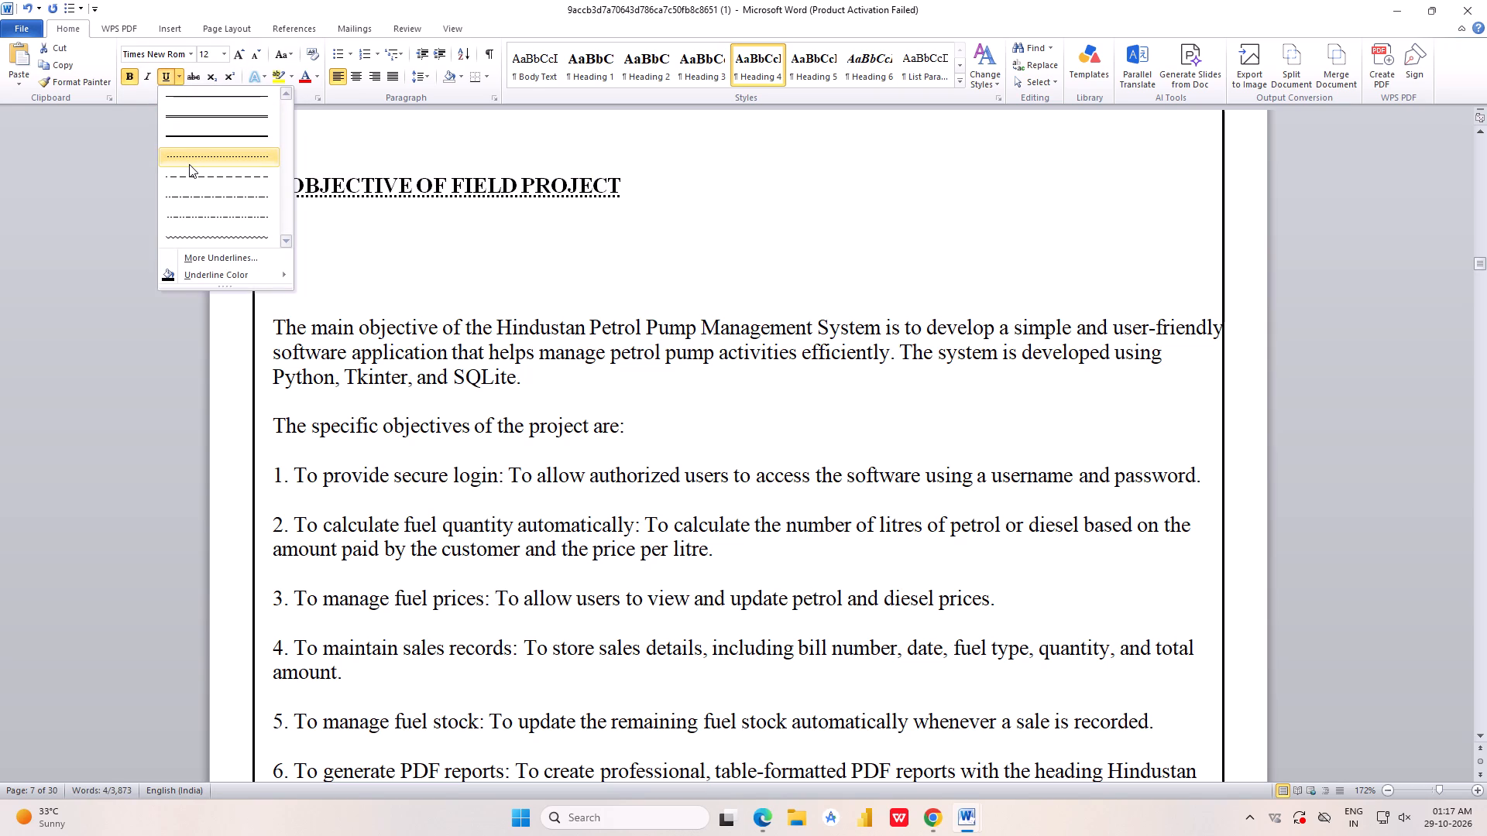
click(189, 164)
click(189, 164)
click(317, 220)
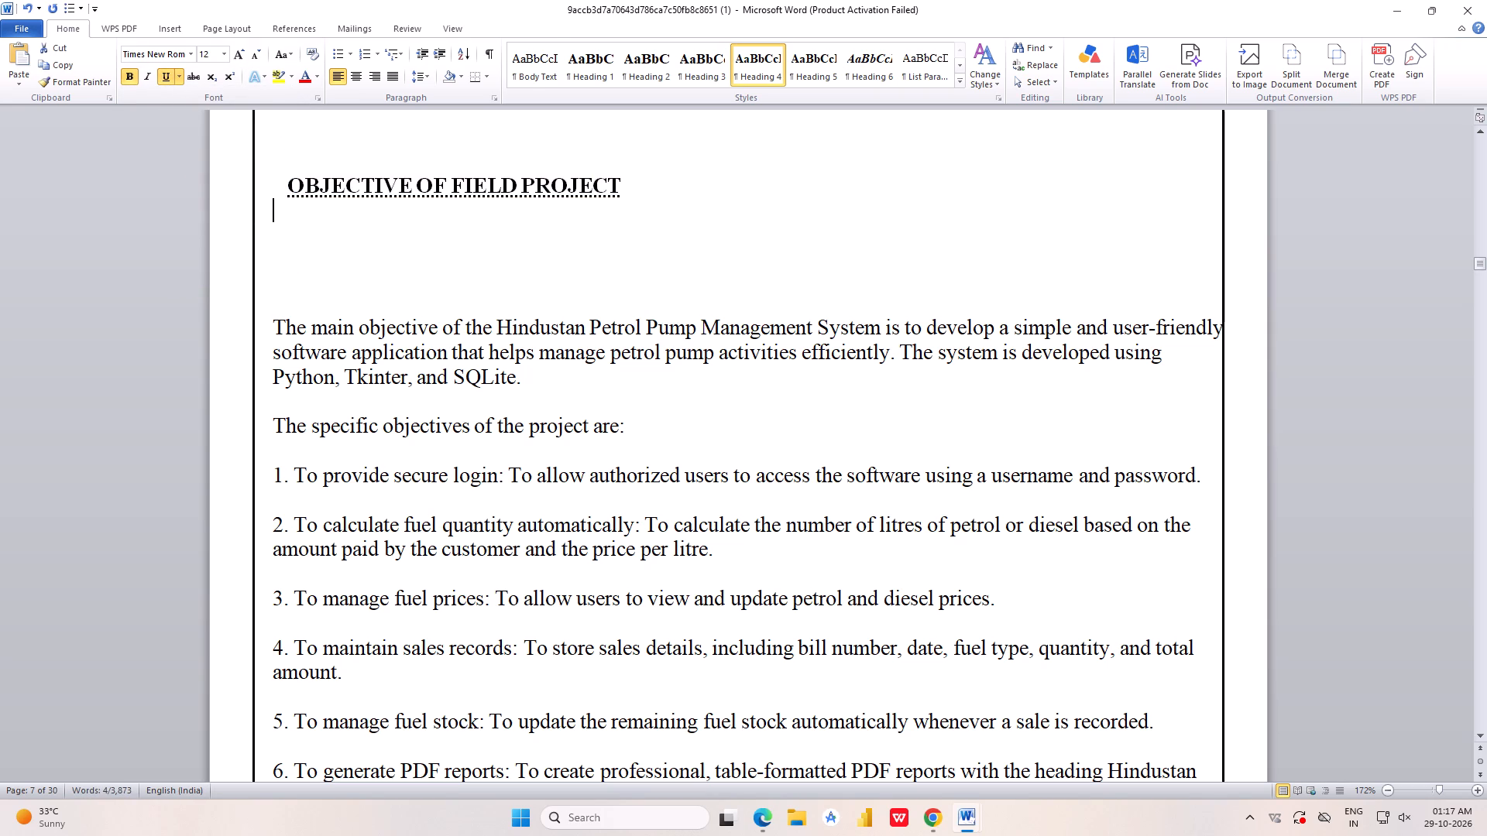
Set the left indent of all the text below the OBJECTIVE OF FIELD PROJECT heading, through the conclusion, to 1.5 cm.
scroll(317, 220, up, 1)
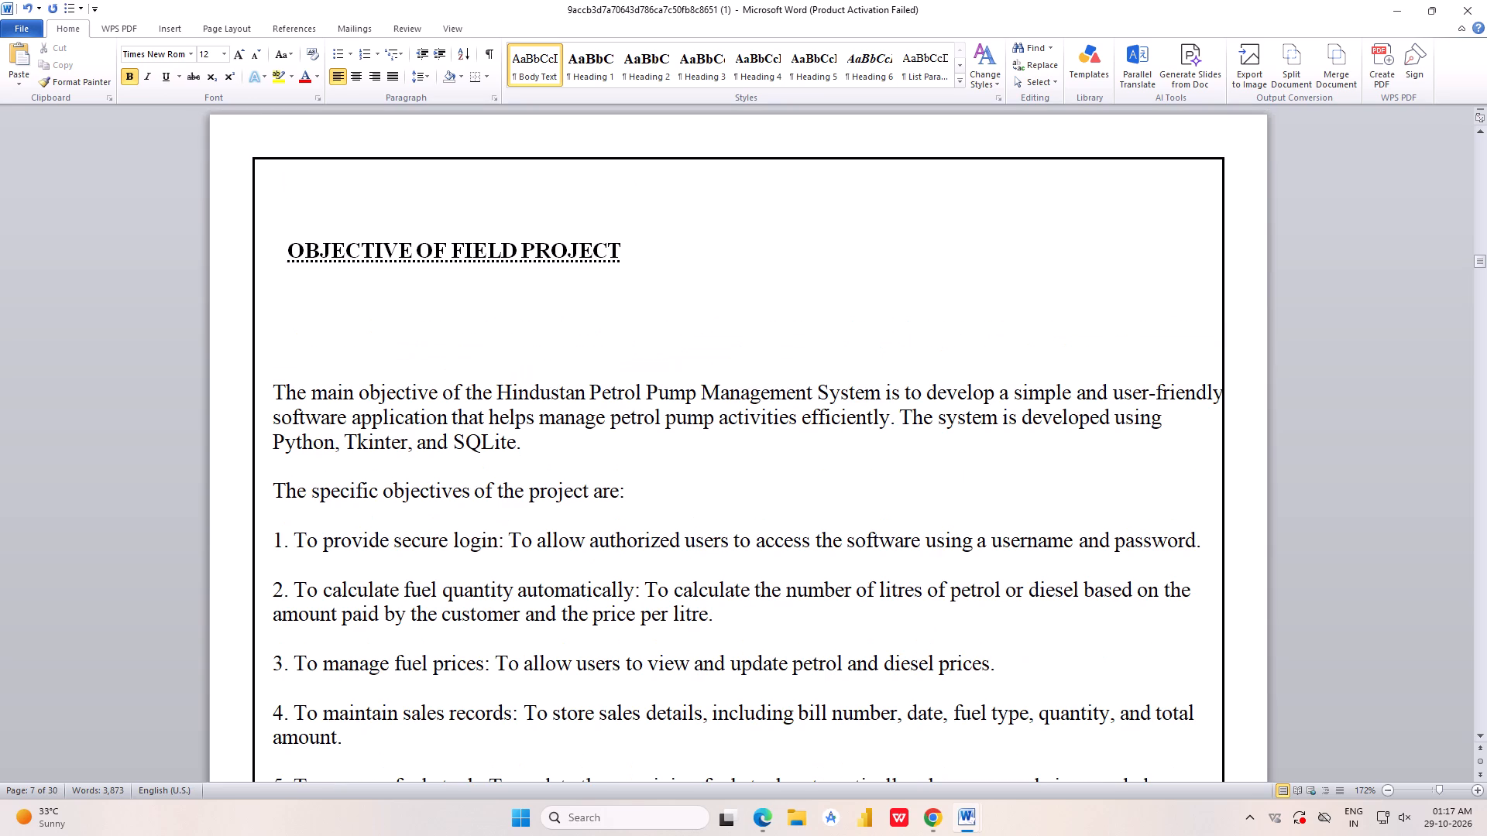
drag(263, 372, 347, 428)
scroll(283, 402, down, 2)
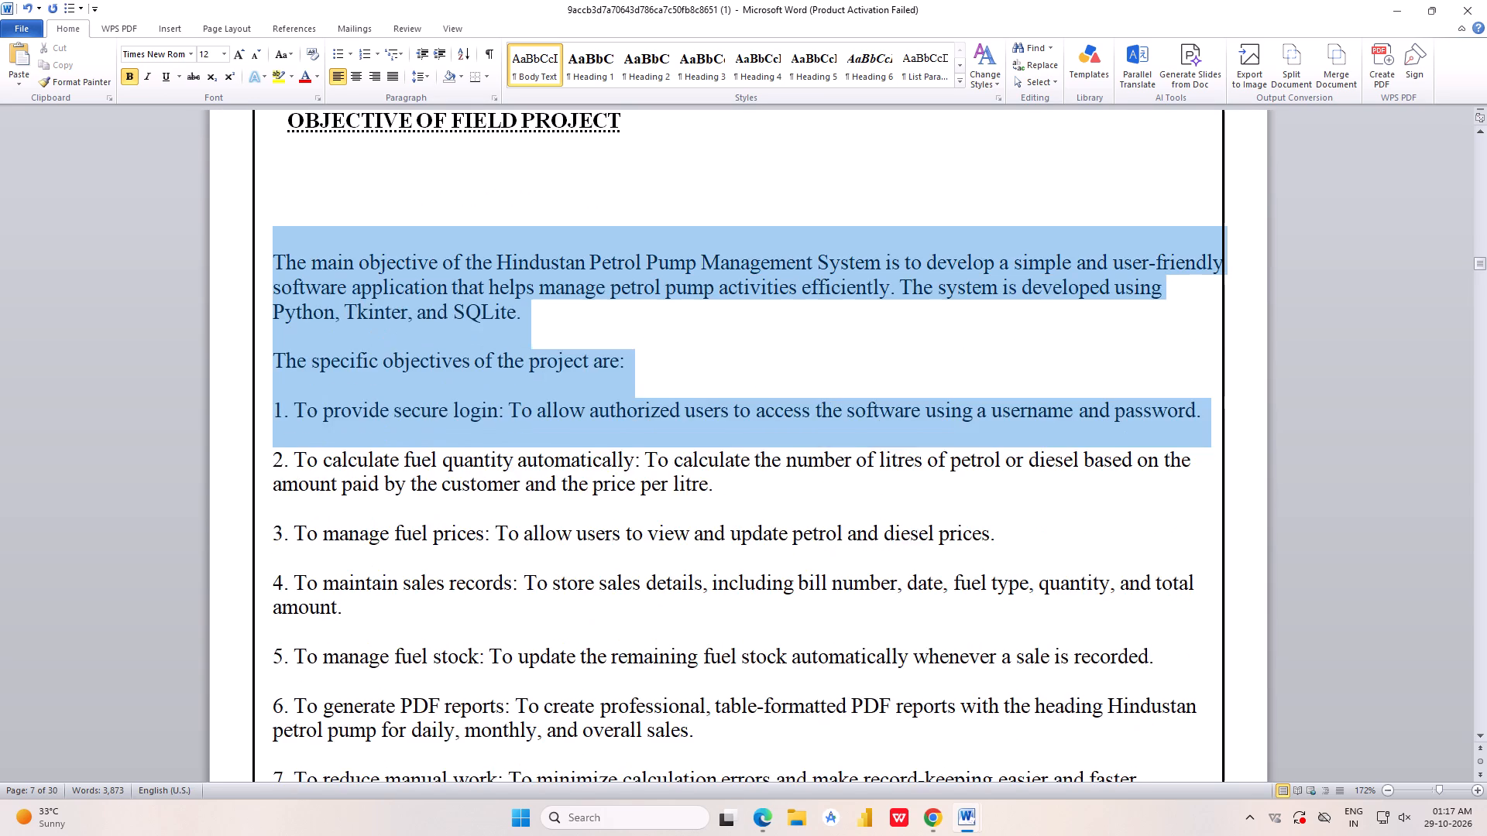
drag(347, 428, 398, 441)
scroll(349, 429, down, 9)
click(398, 441)
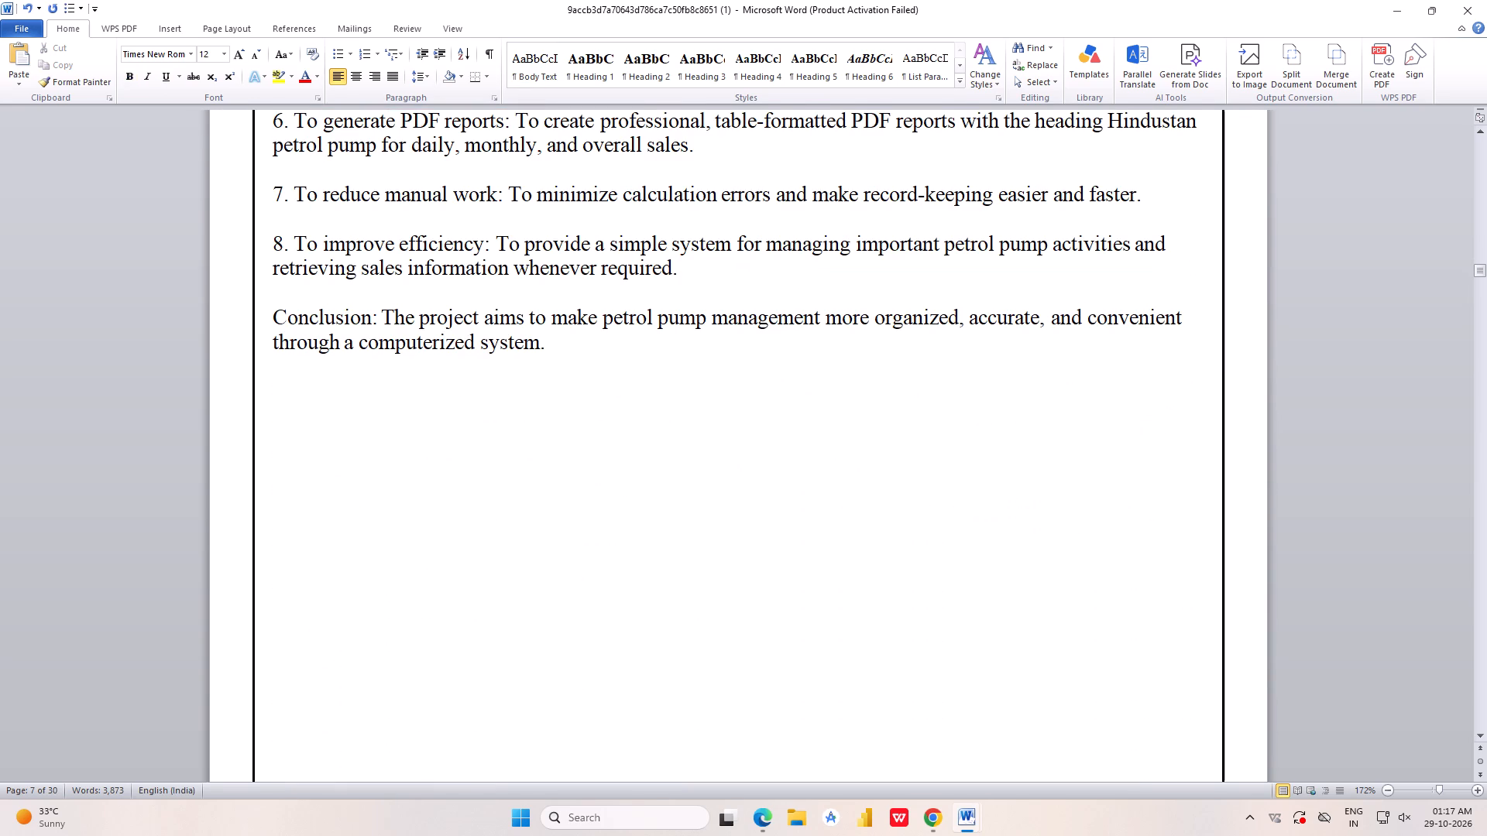
drag(565, 350, 477, 372)
scroll(477, 372, up, 8)
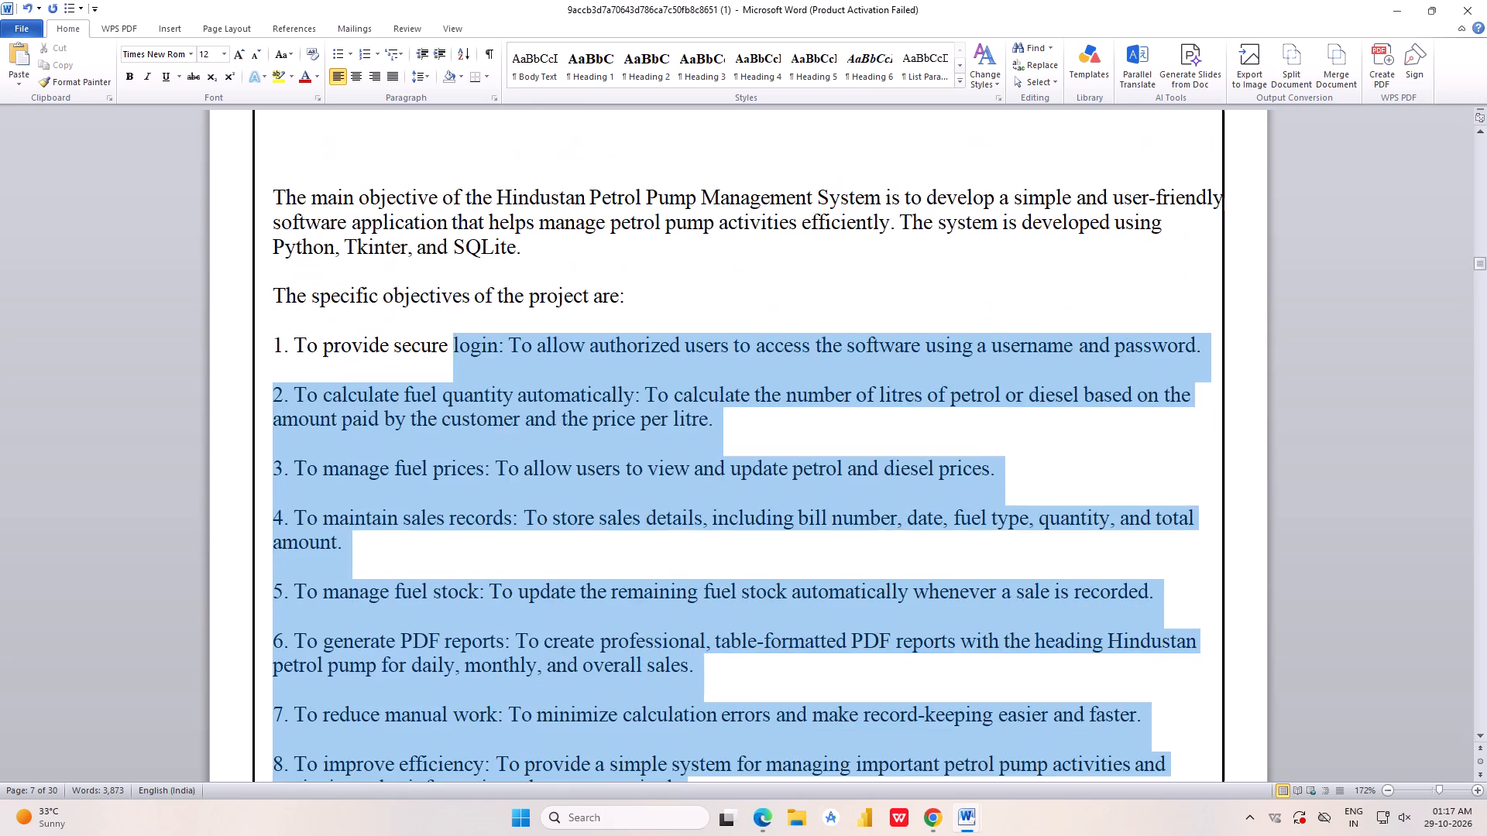
drag(477, 372, 295, 337)
scroll(477, 372, up, 2)
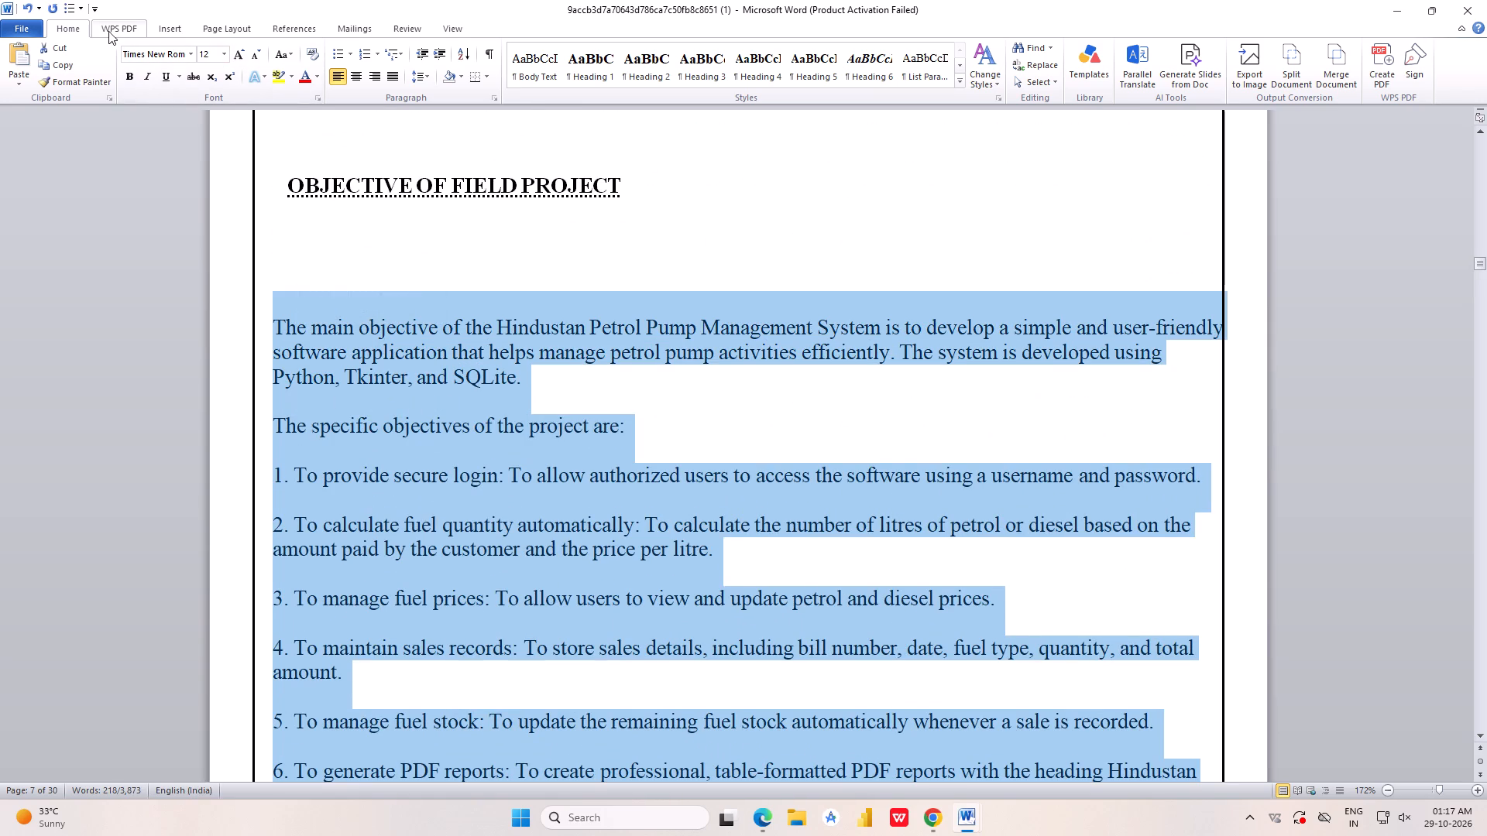
click(81, 27)
click(247, 22)
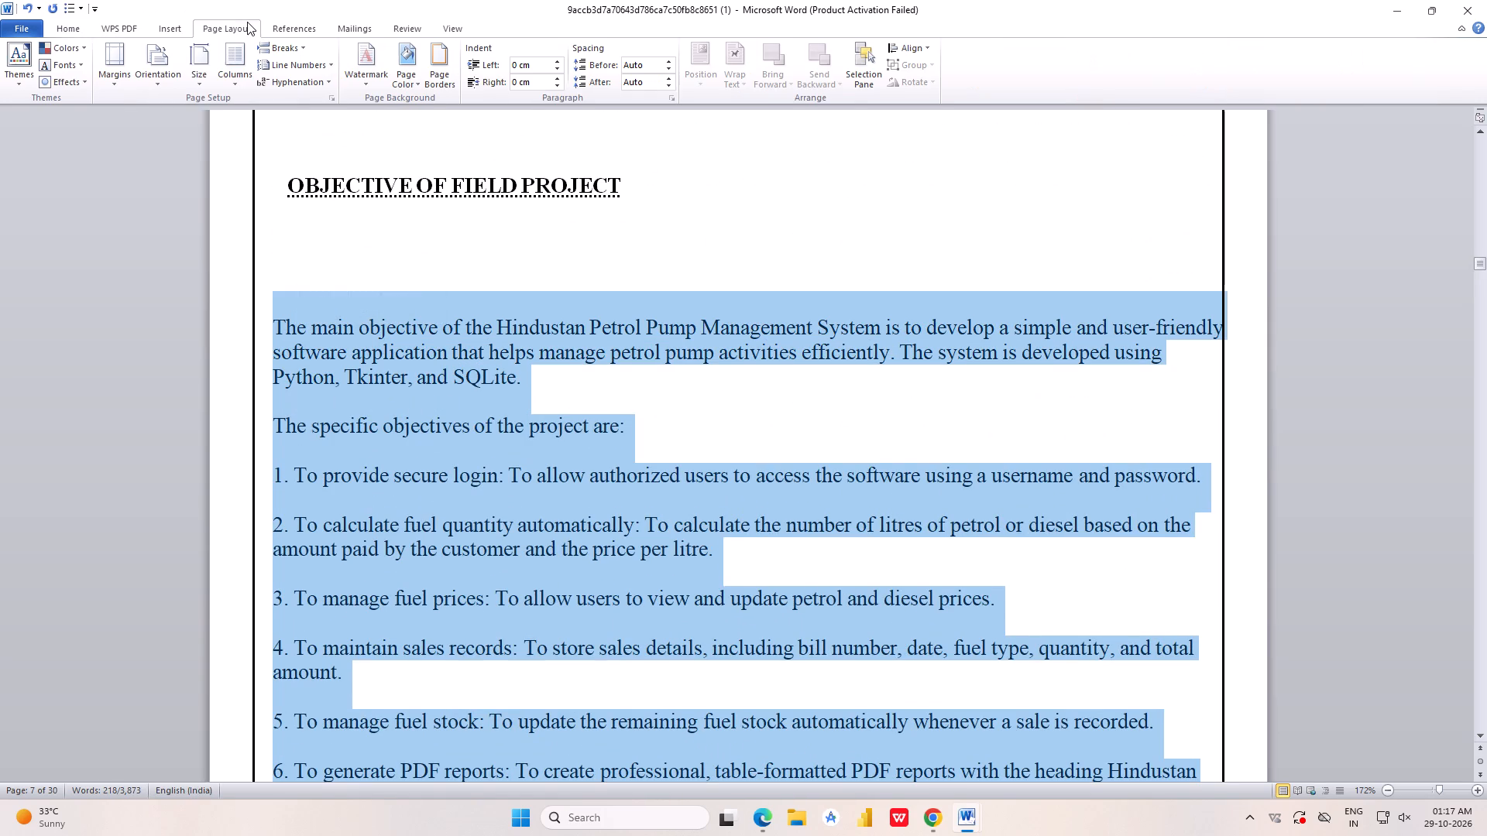
click(558, 62)
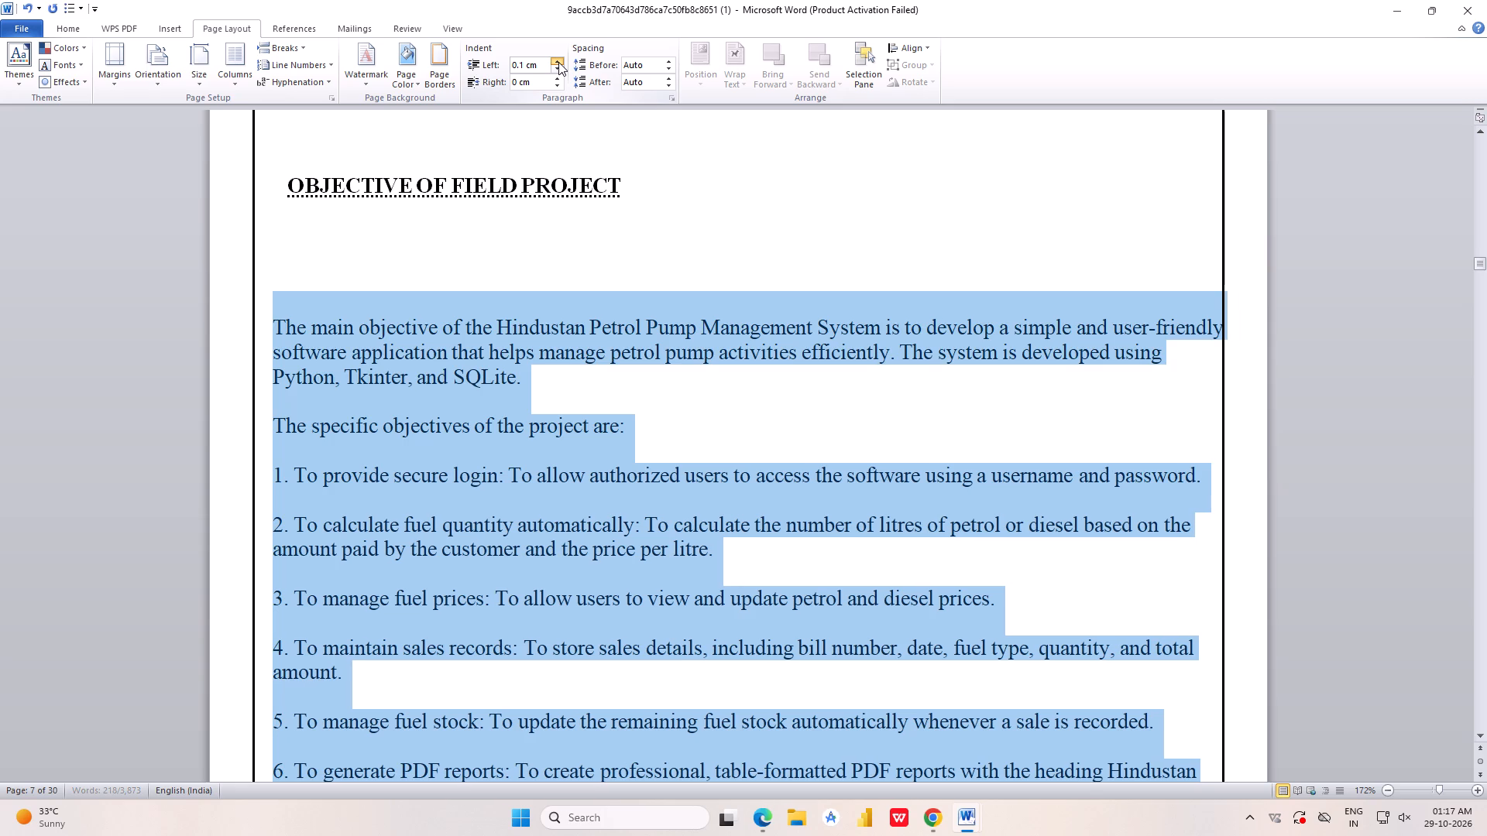
click(558, 62)
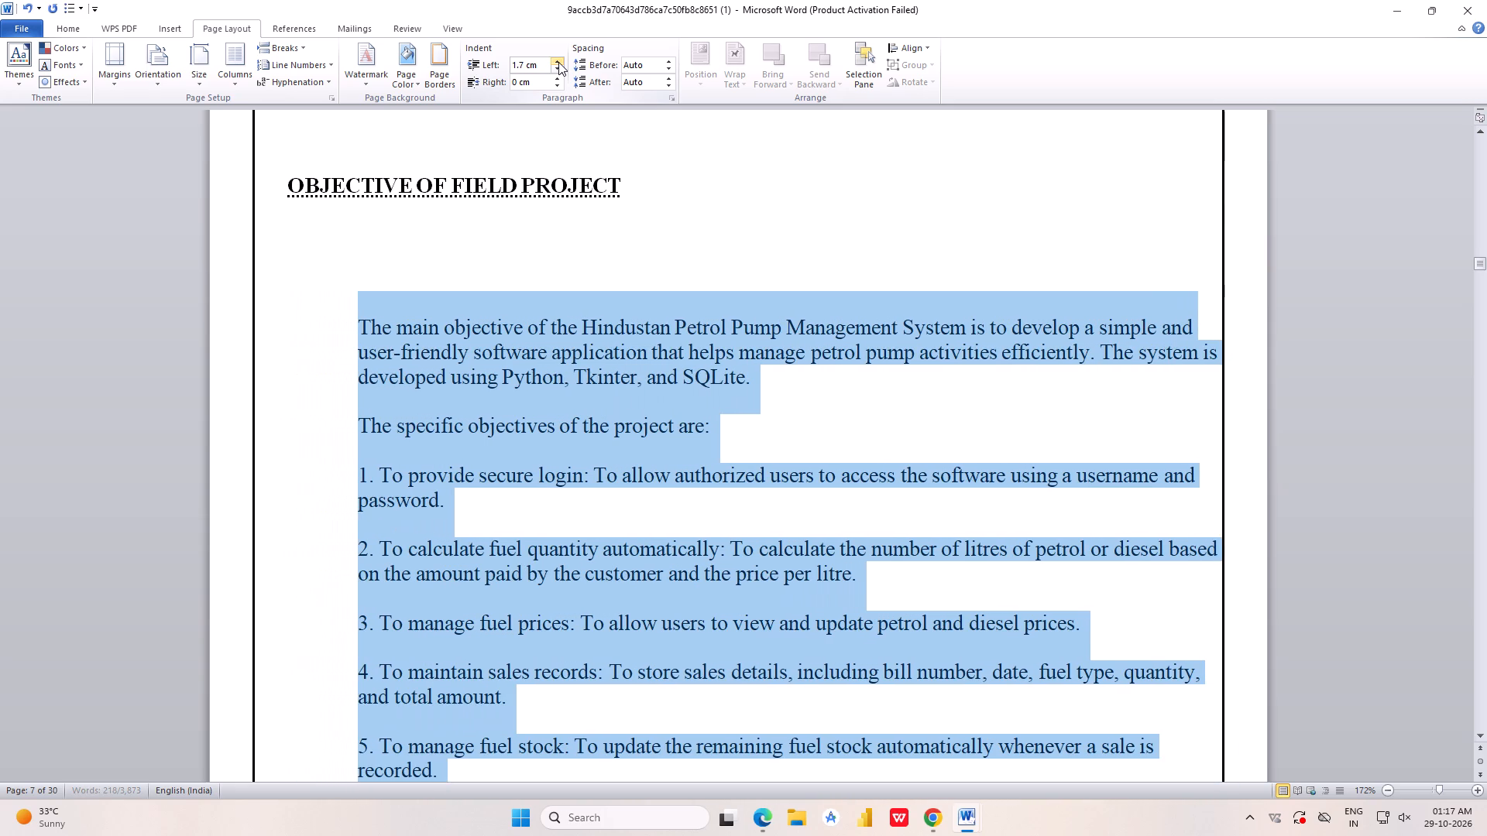
click(558, 62)
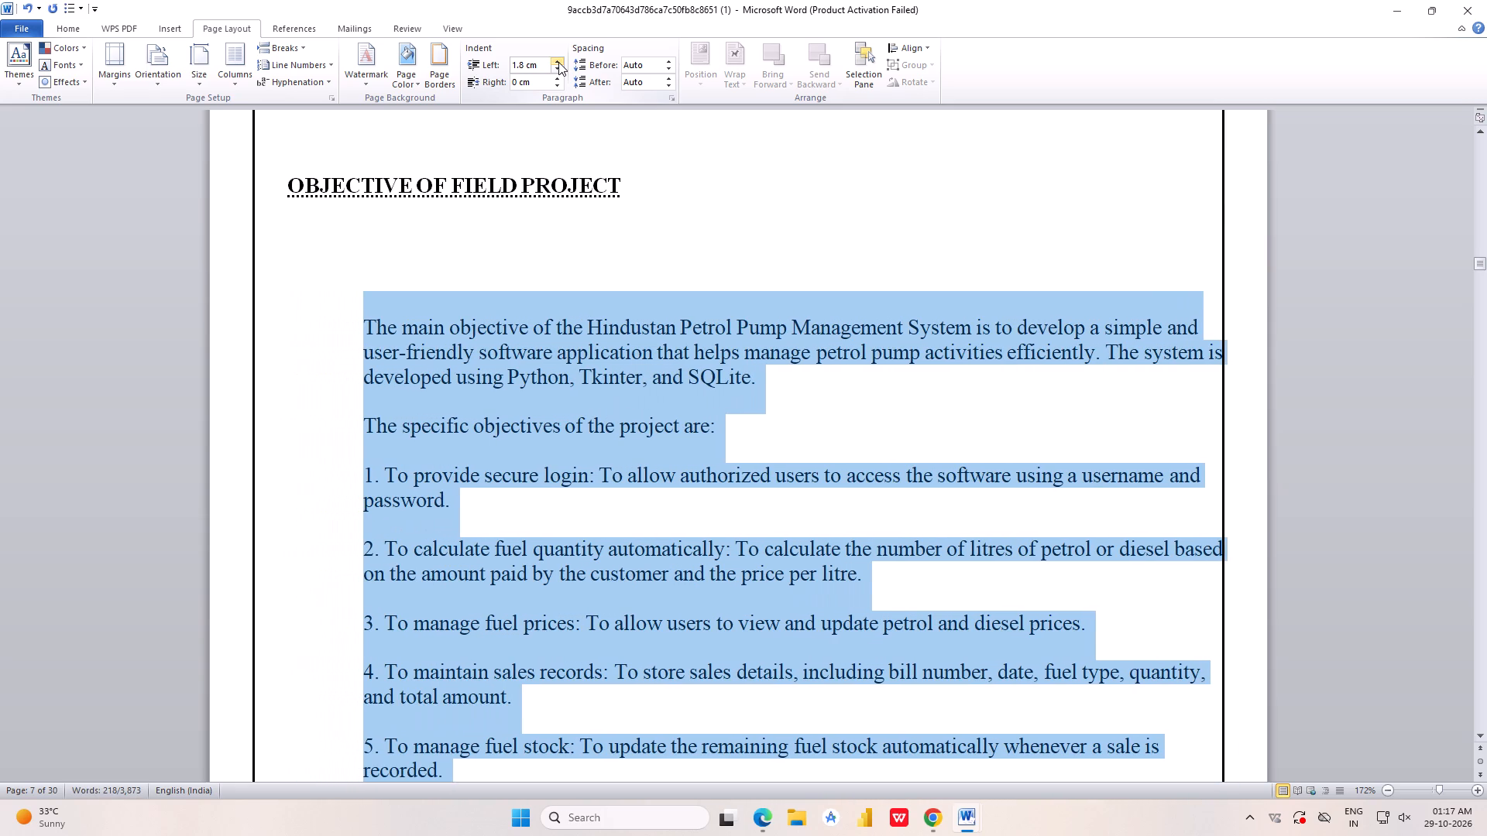
double_click(558, 72)
click(558, 72)
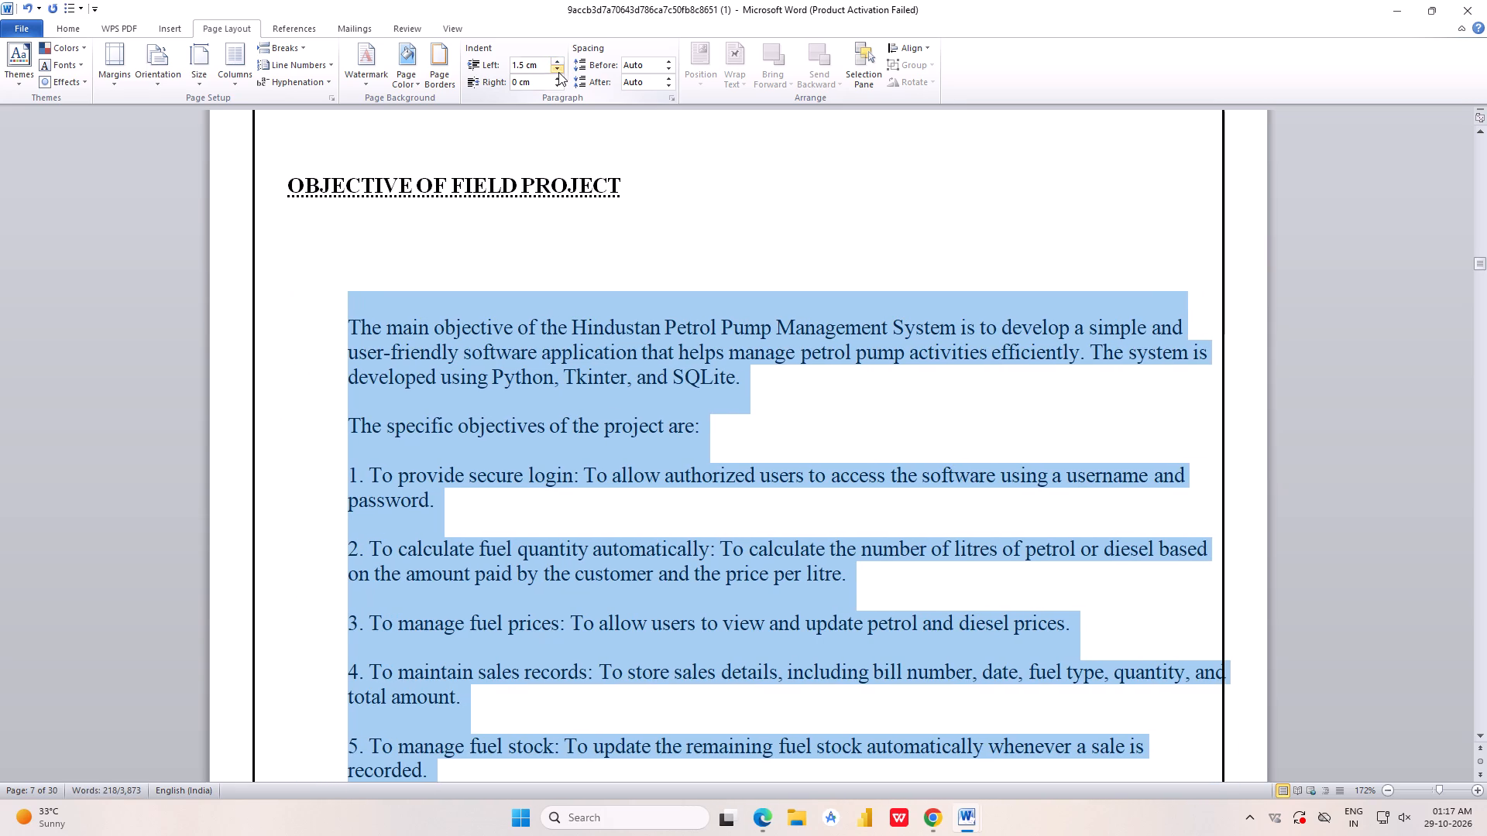
Increase the right indent of the same objectives text to about 1.4 cm.
click(559, 81)
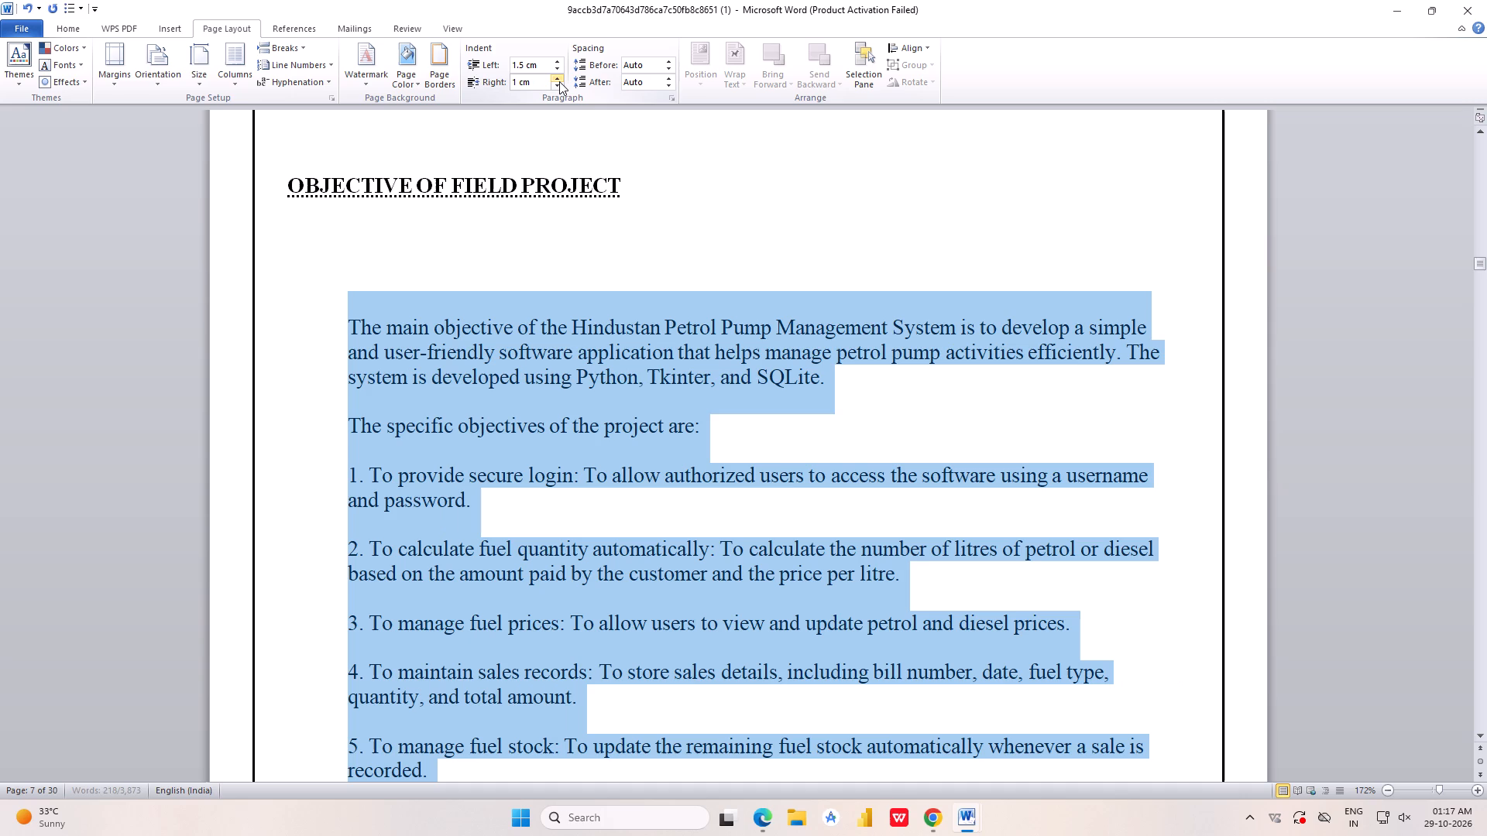
click(559, 81)
double_click(559, 81)
click(559, 81)
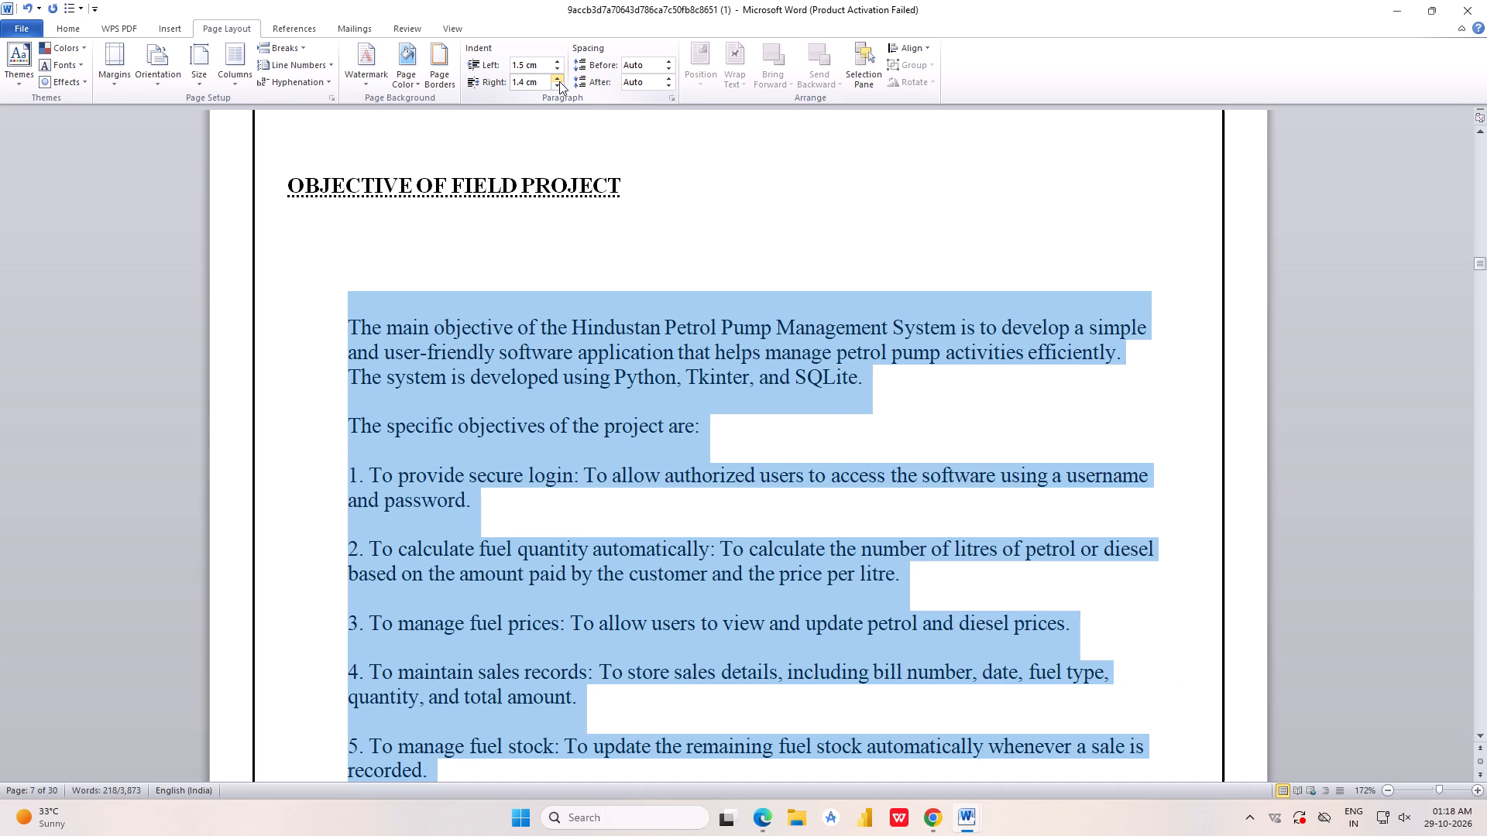
click(559, 81)
click(571, 199)
Review the layout of the indented objectives page from its heading down to the conclusion paragraph.
scroll(608, 276, down, 3)
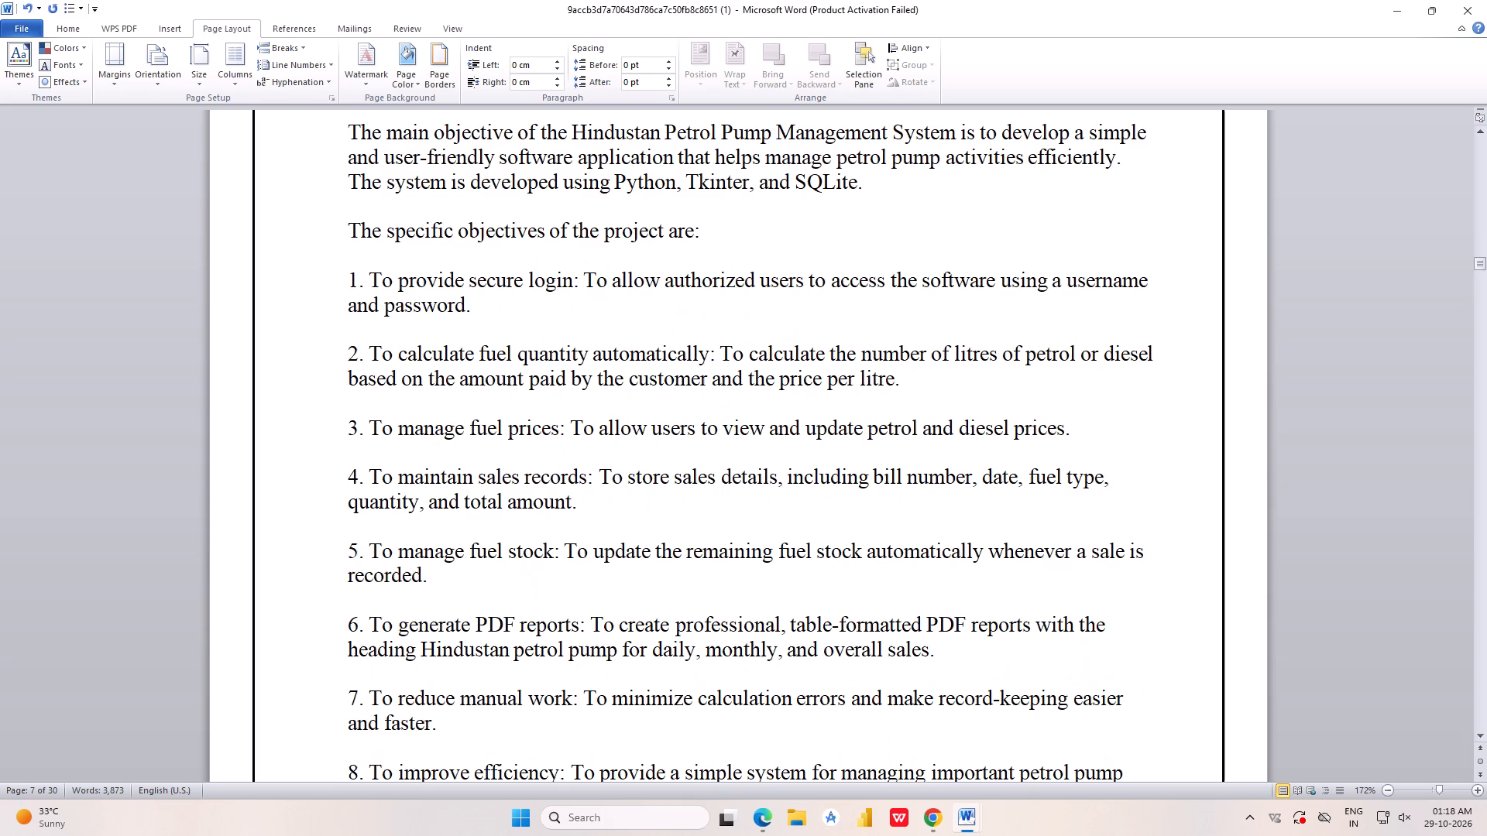
scroll(608, 276, down, 7)
scroll(608, 276, up, 10)
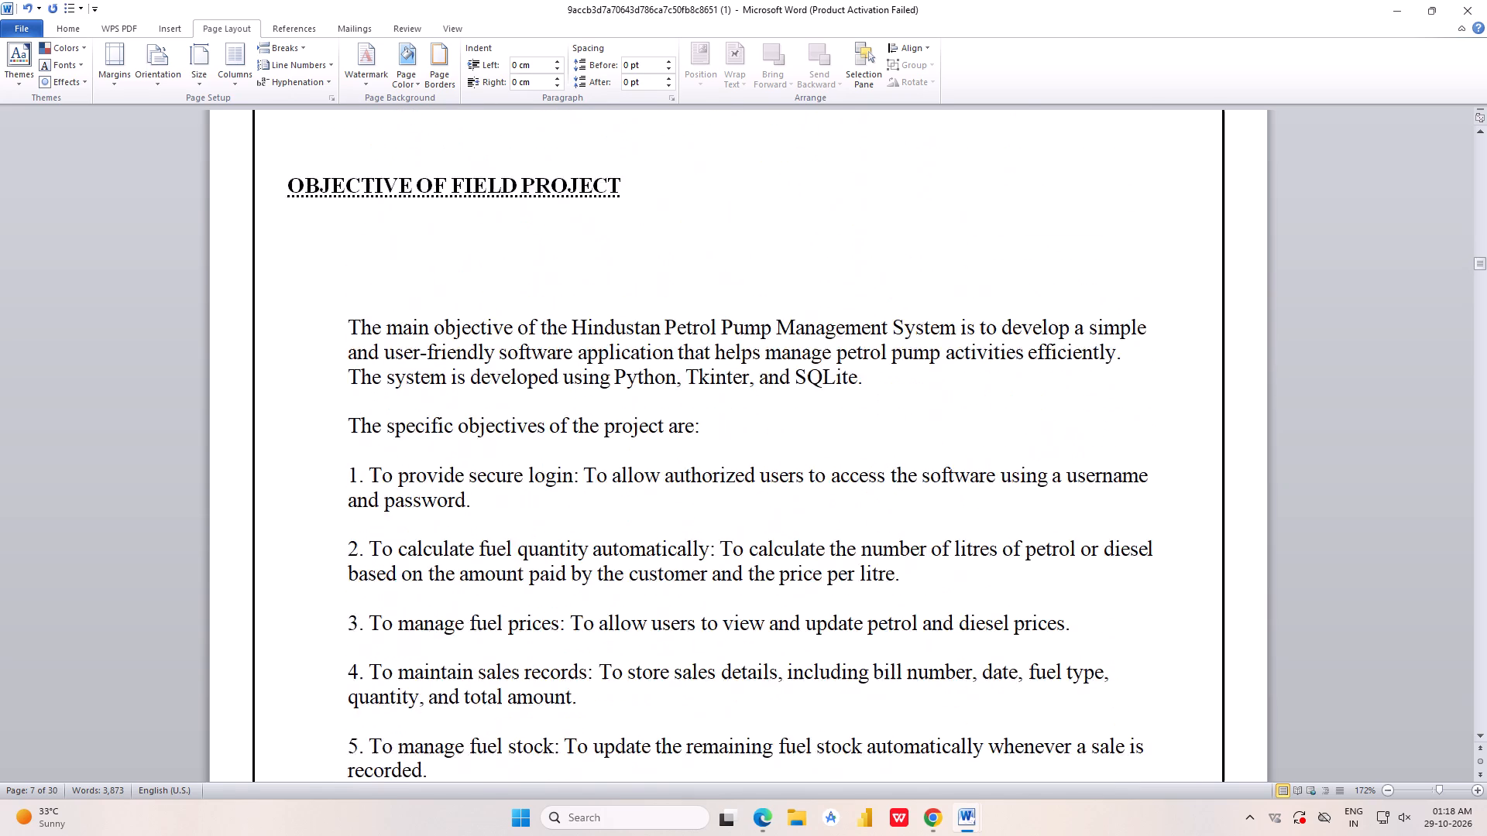
scroll(608, 276, down, 8)
scroll(608, 276, up, 3)
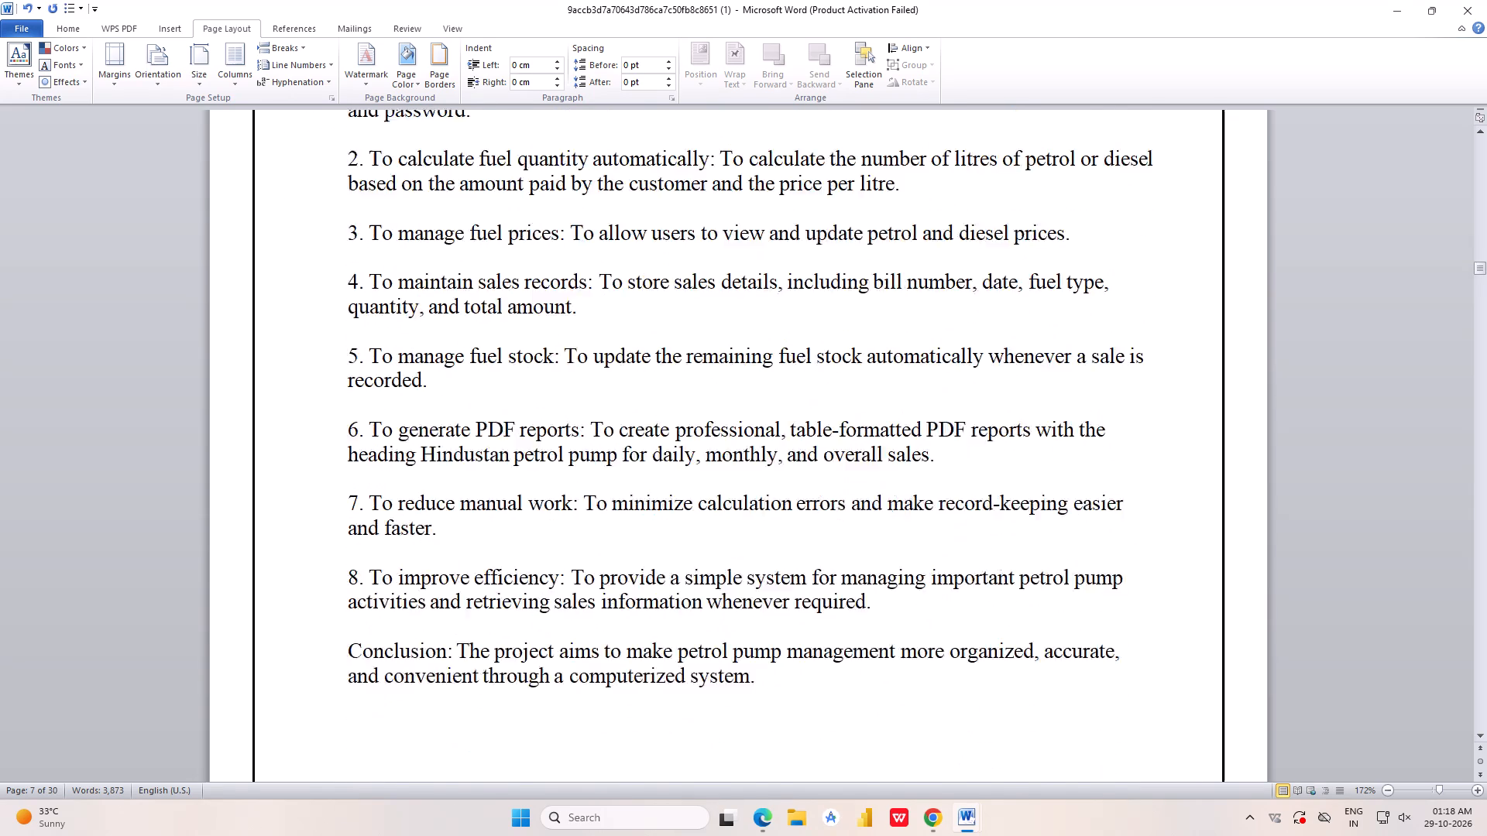
scroll(608, 276, up, 7)
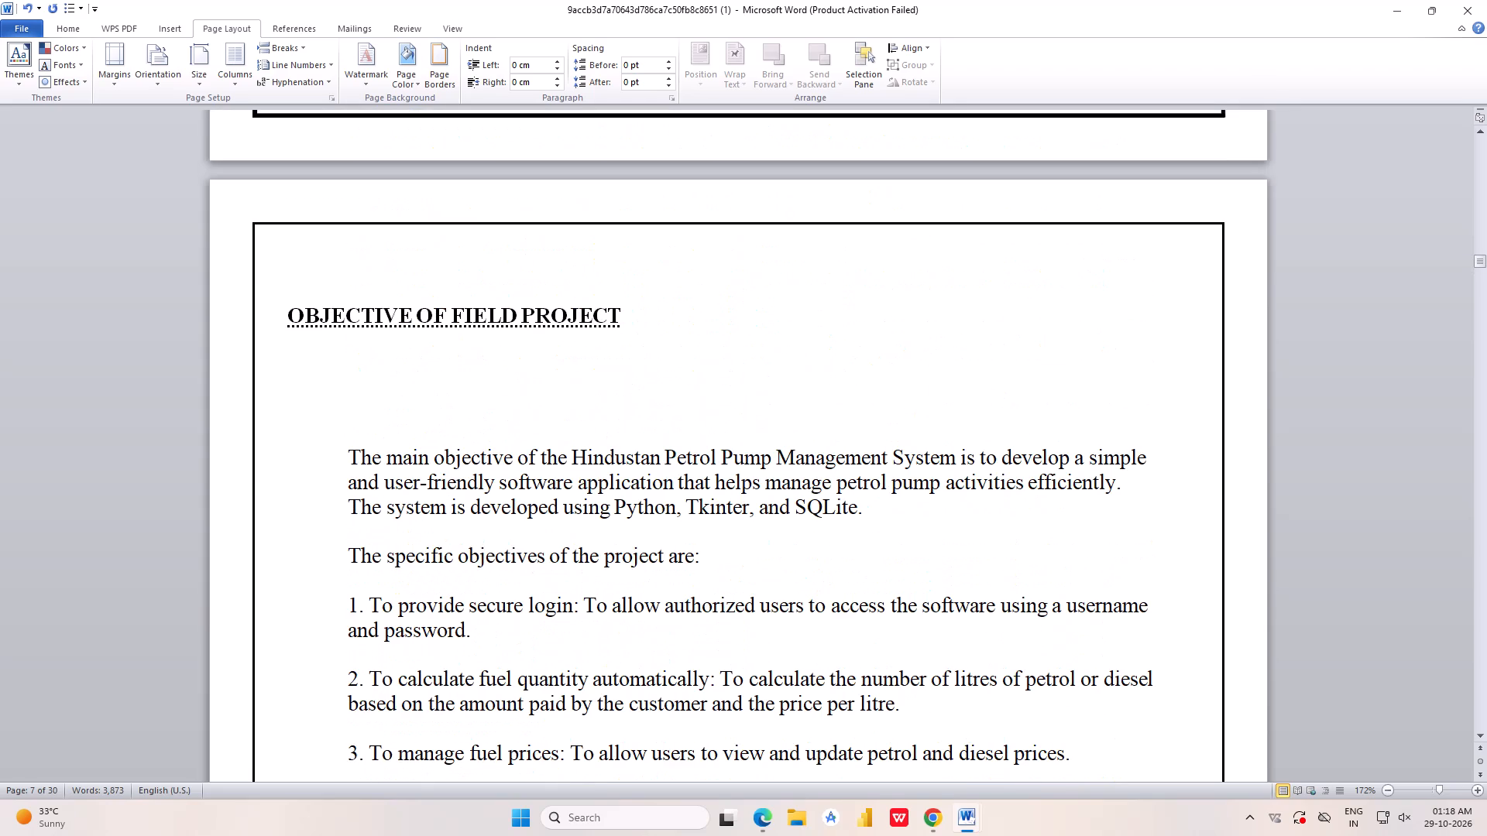
Examine the 1.1 BACKGROUND OF FIELD PROJECT page's heading, text and border beside the objectives page.
scroll(608, 276, up, 20)
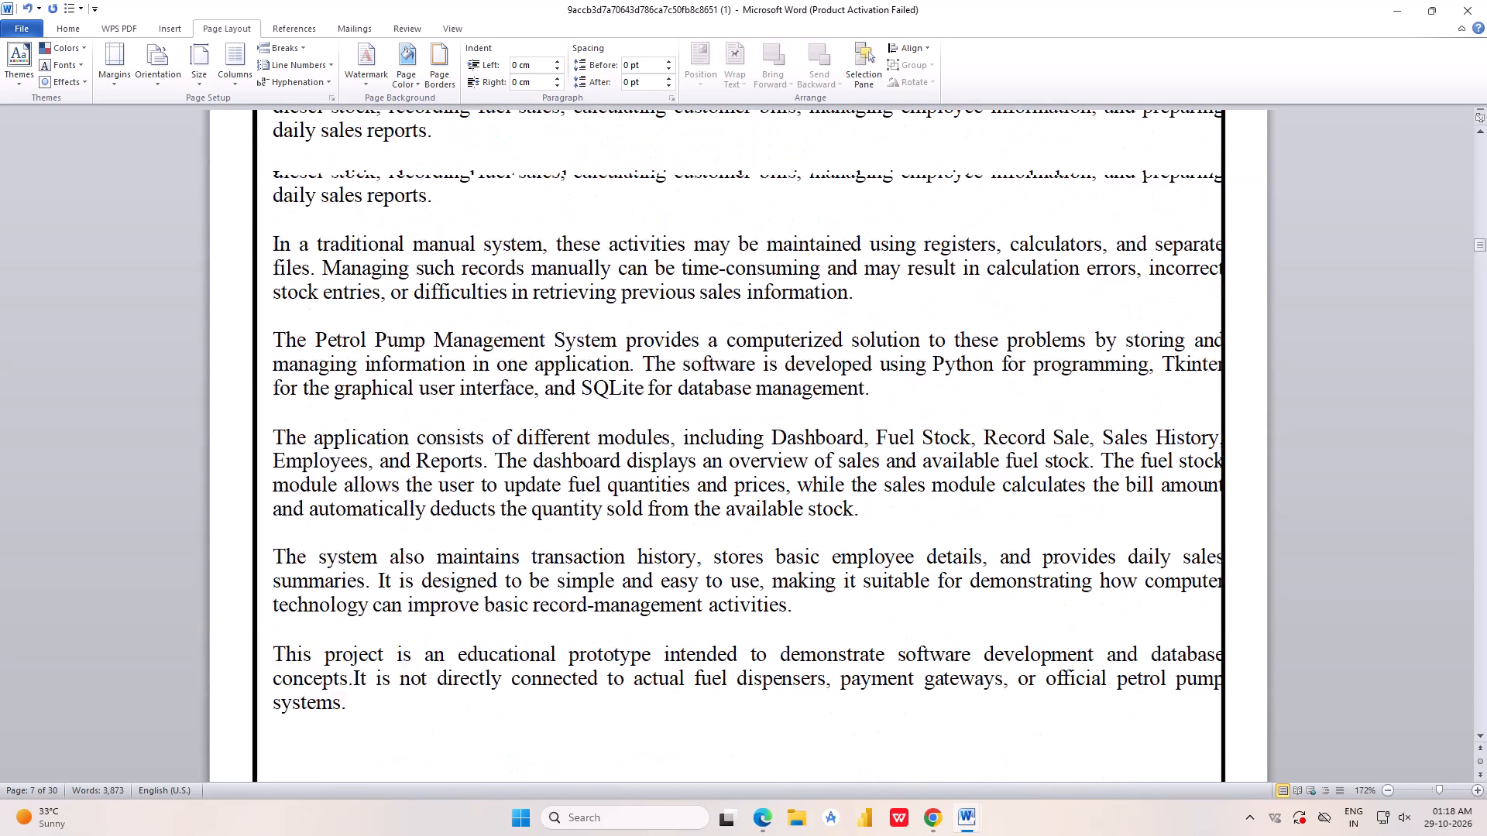
scroll(608, 276, up, 2)
scroll(608, 276, down, 3)
scroll(608, 276, up, 3)
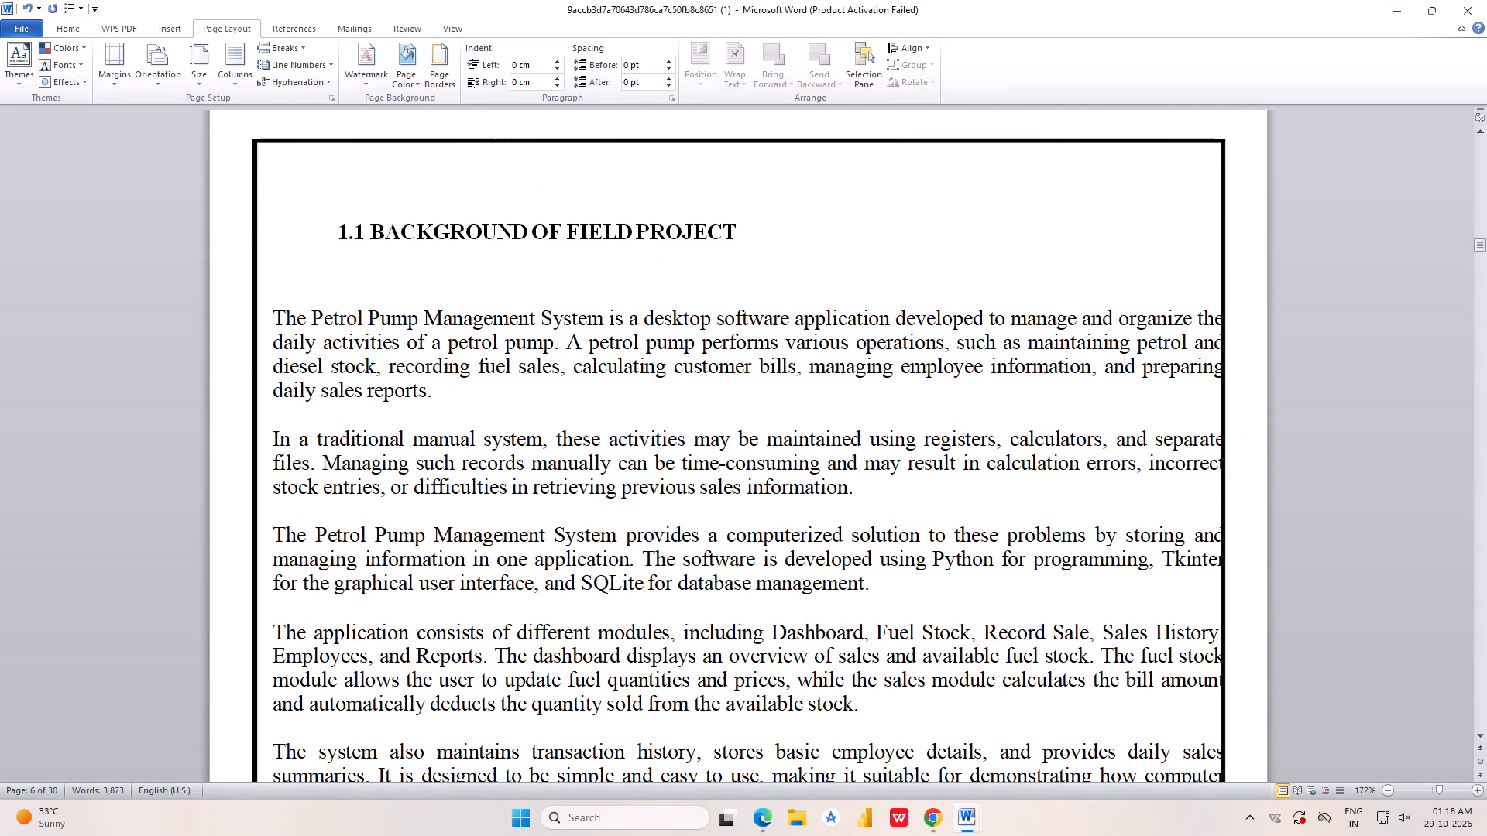
drag(336, 231, 719, 283)
click(700, 290)
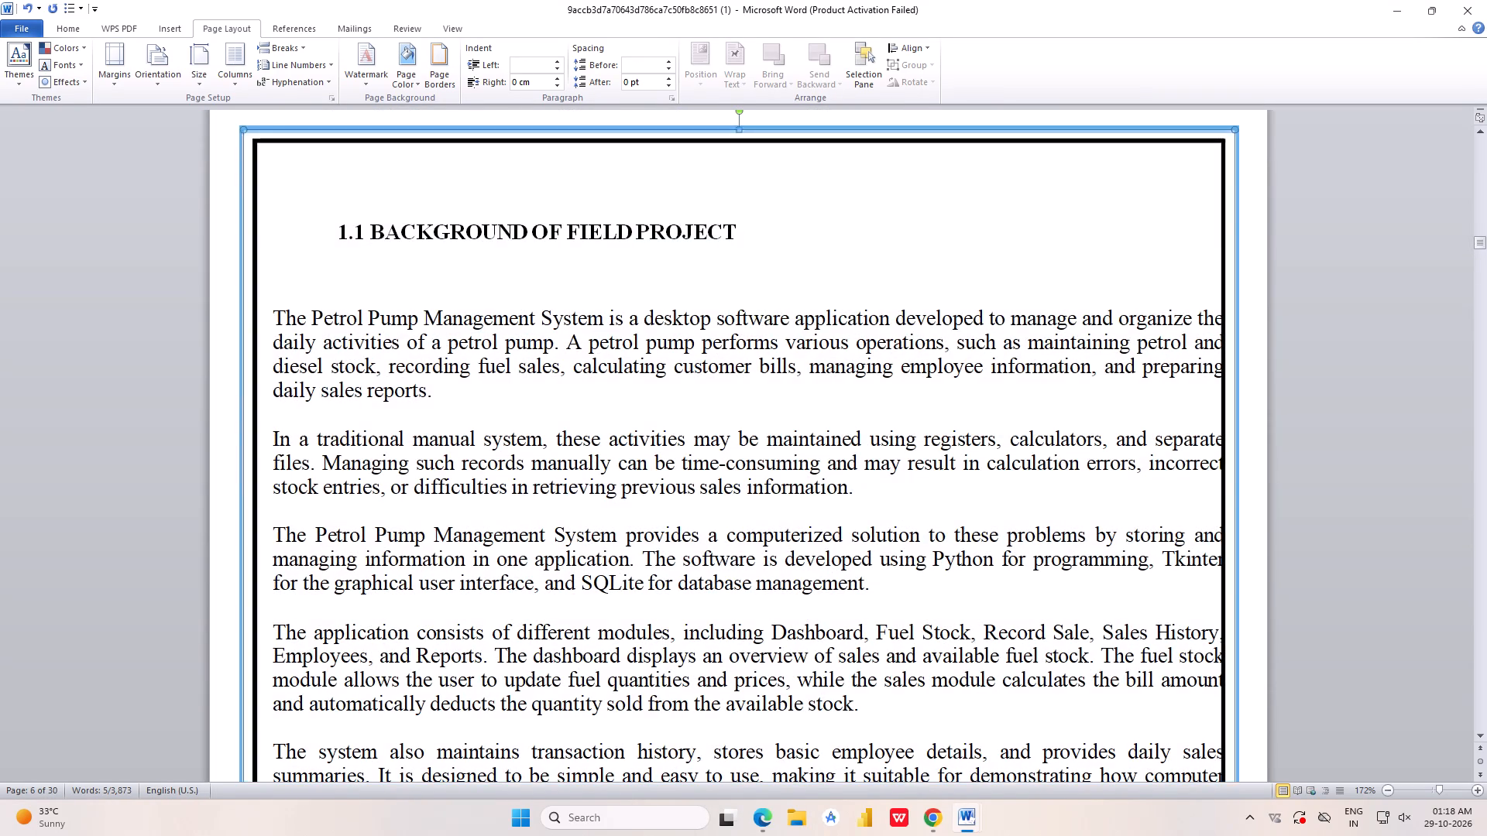
scroll(699, 292, down, 9)
scroll(608, 399, down, 6)
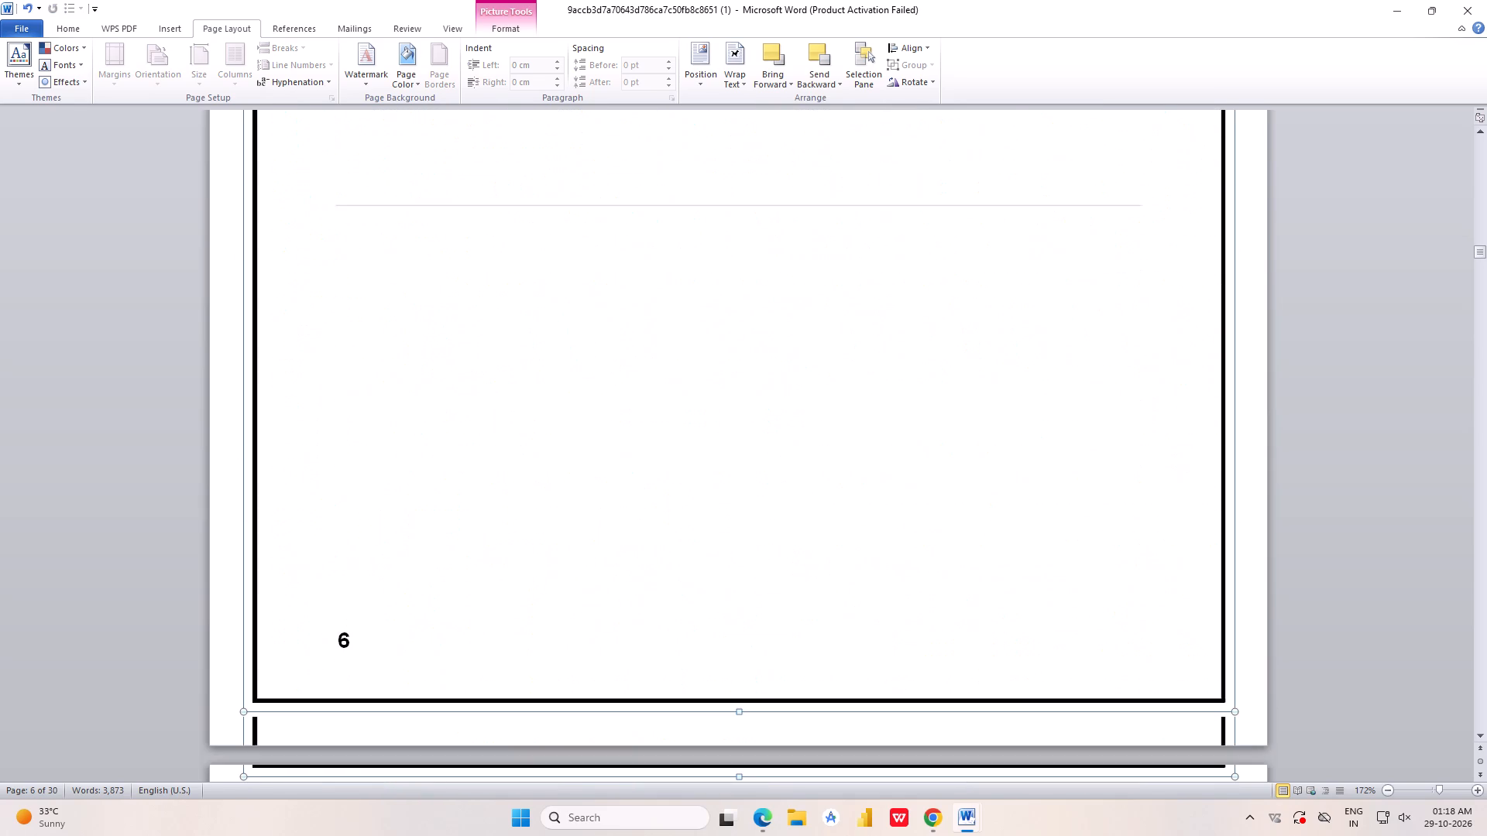
scroll(608, 399, down, 4)
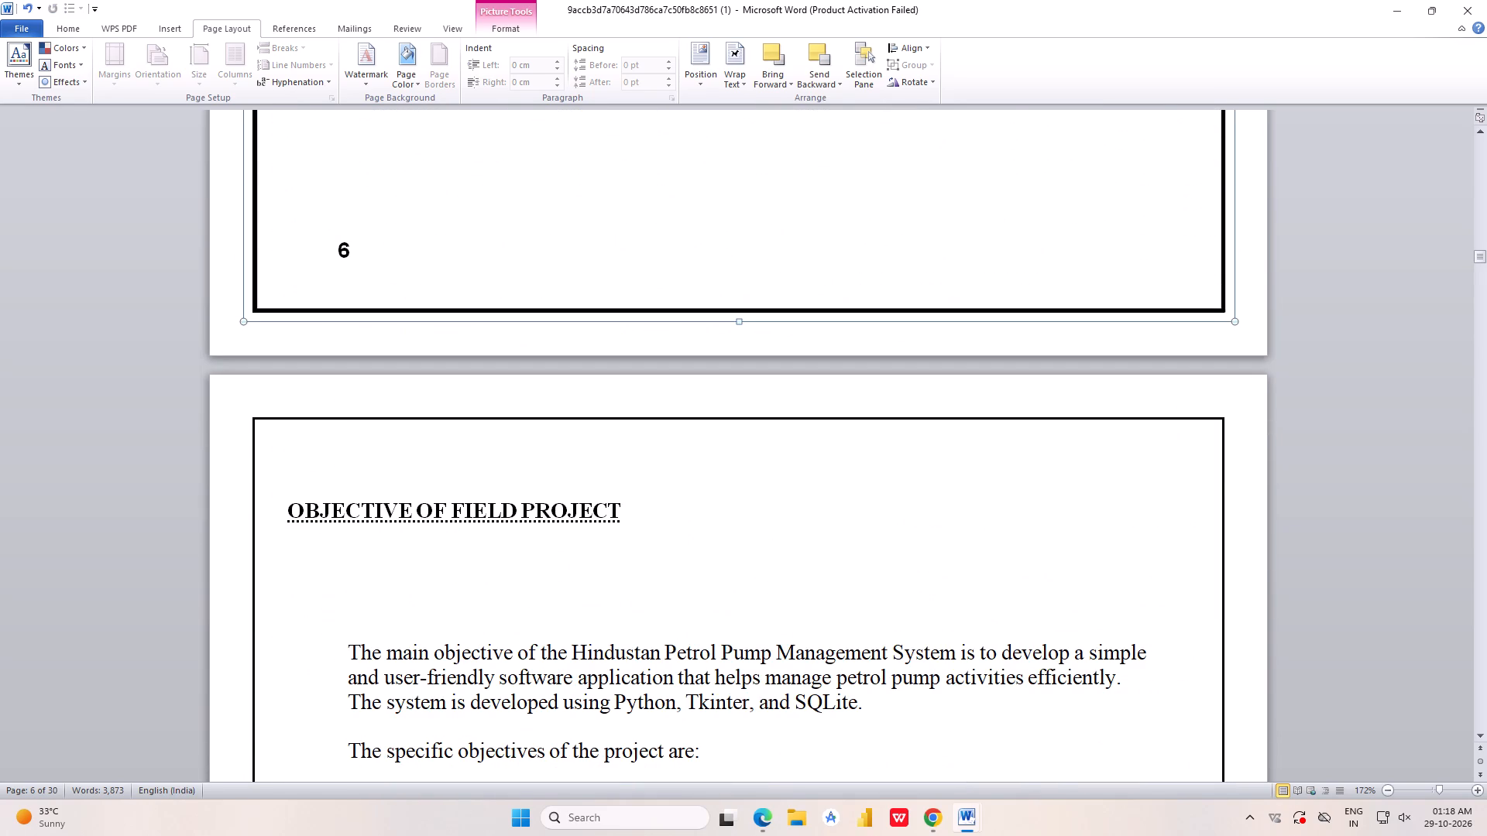
Check the section numbers in the index table for the background and objectives headings against the objectives page.
scroll(613, 508, up, 20)
scroll(613, 508, up, 13)
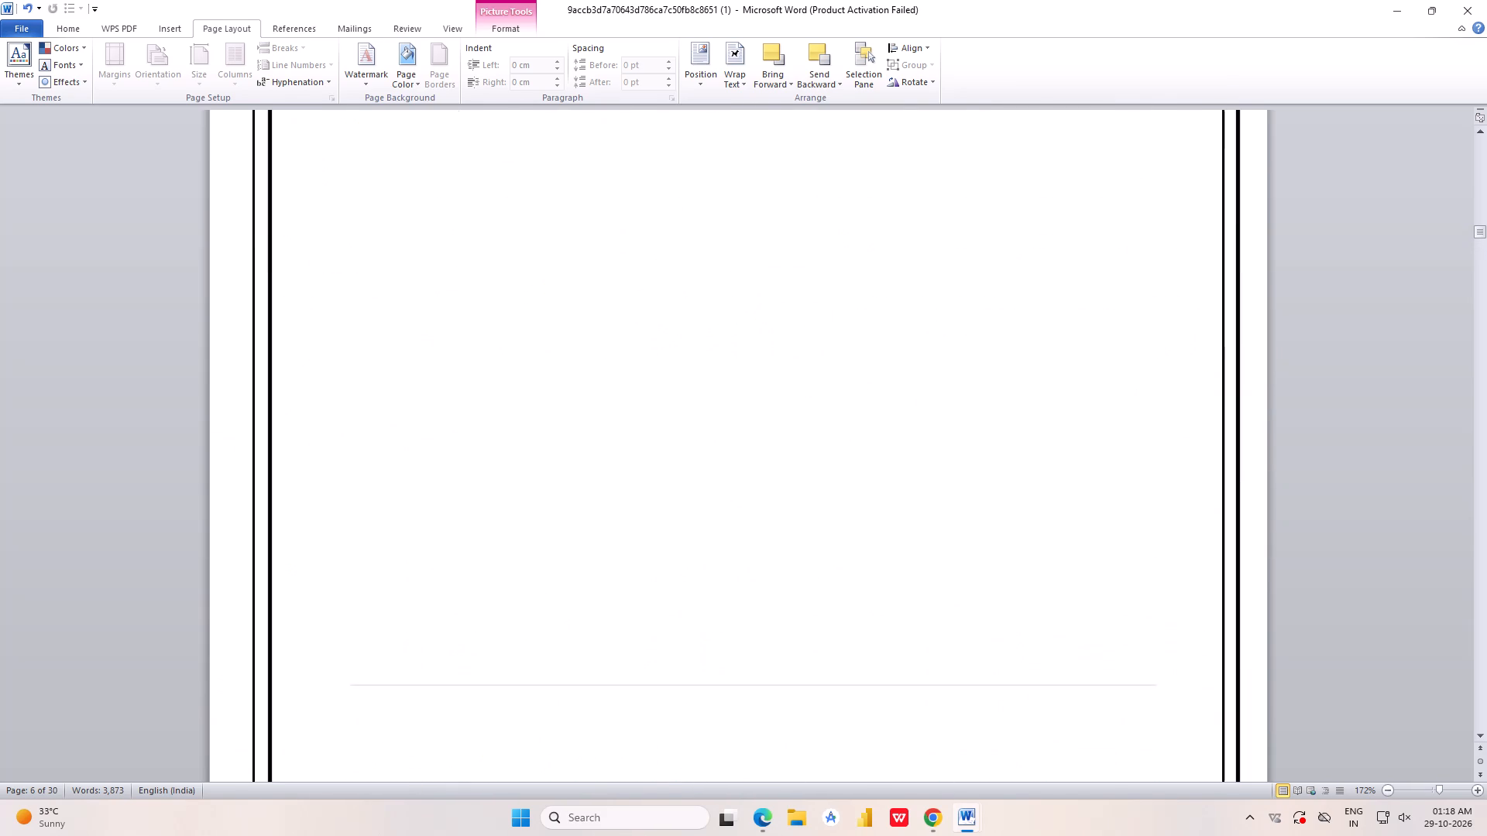
scroll(613, 508, up, 7)
scroll(613, 508, up, 18)
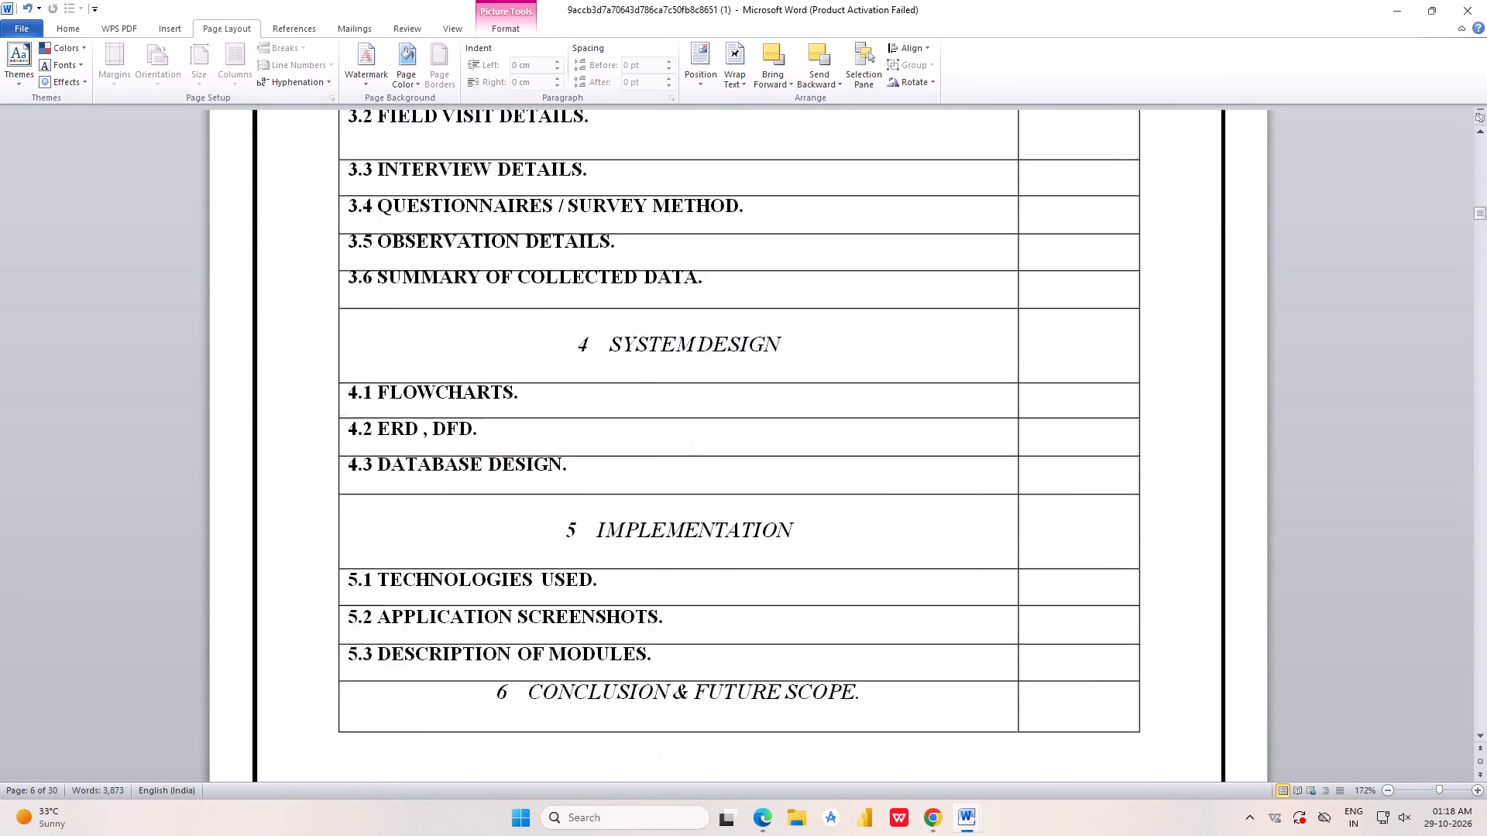
scroll(613, 508, up, 4)
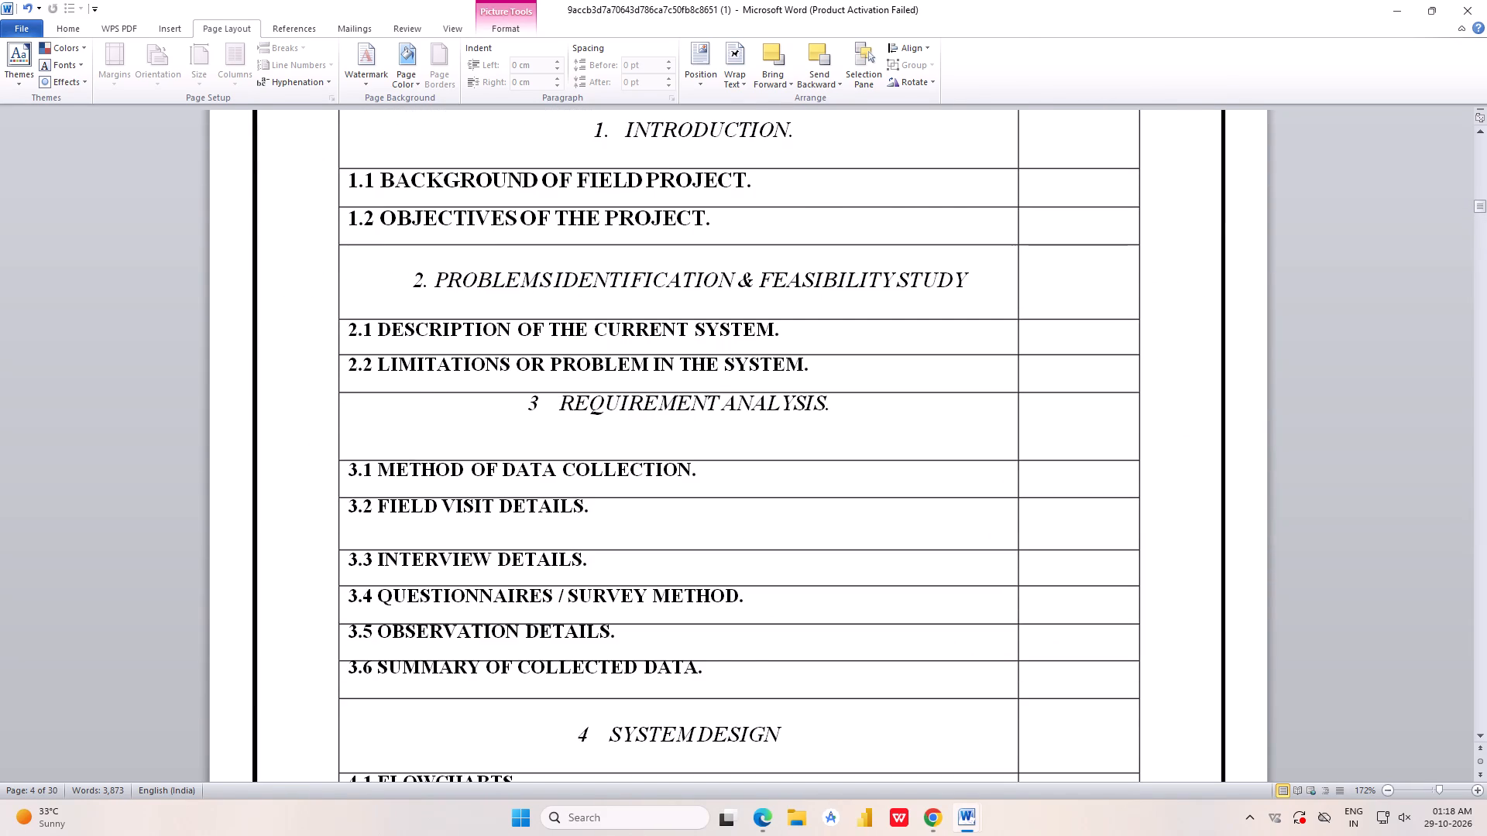
scroll(613, 508, down, 11)
scroll(613, 508, down, 20)
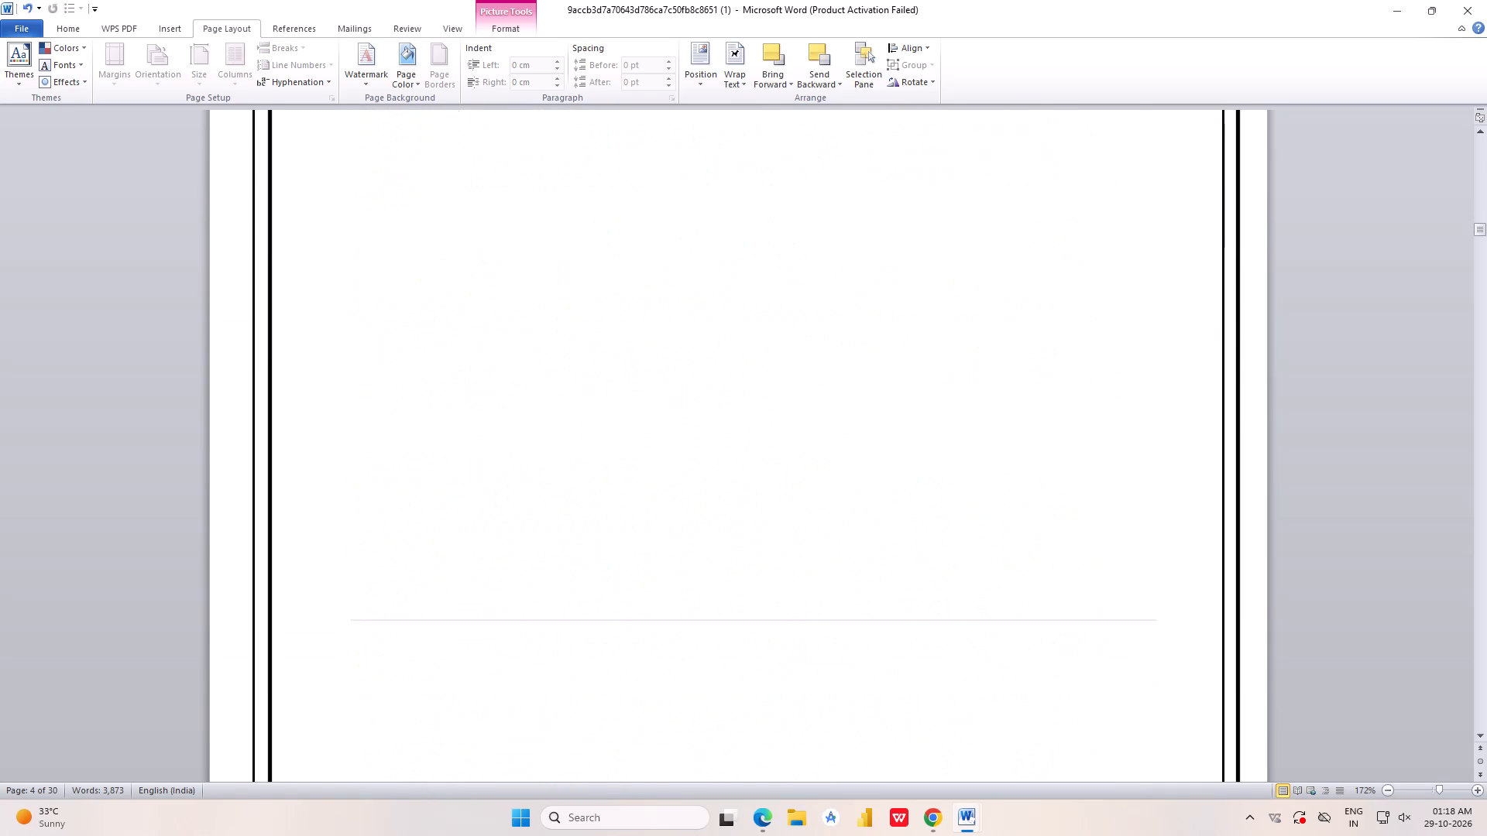
scroll(613, 508, down, 8)
scroll(507, 624, down, 16)
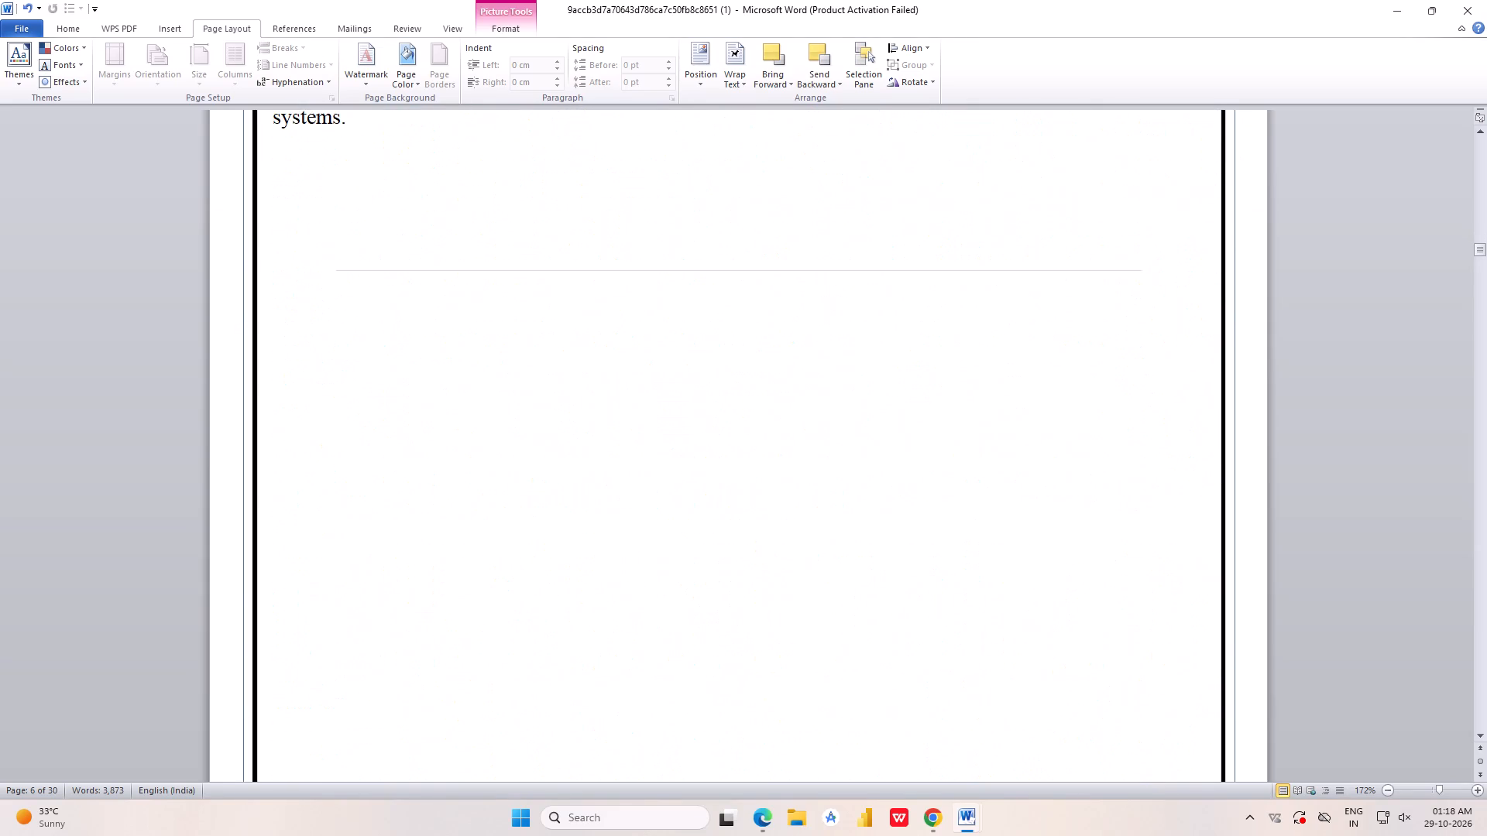
scroll(519, 619, down, 5)
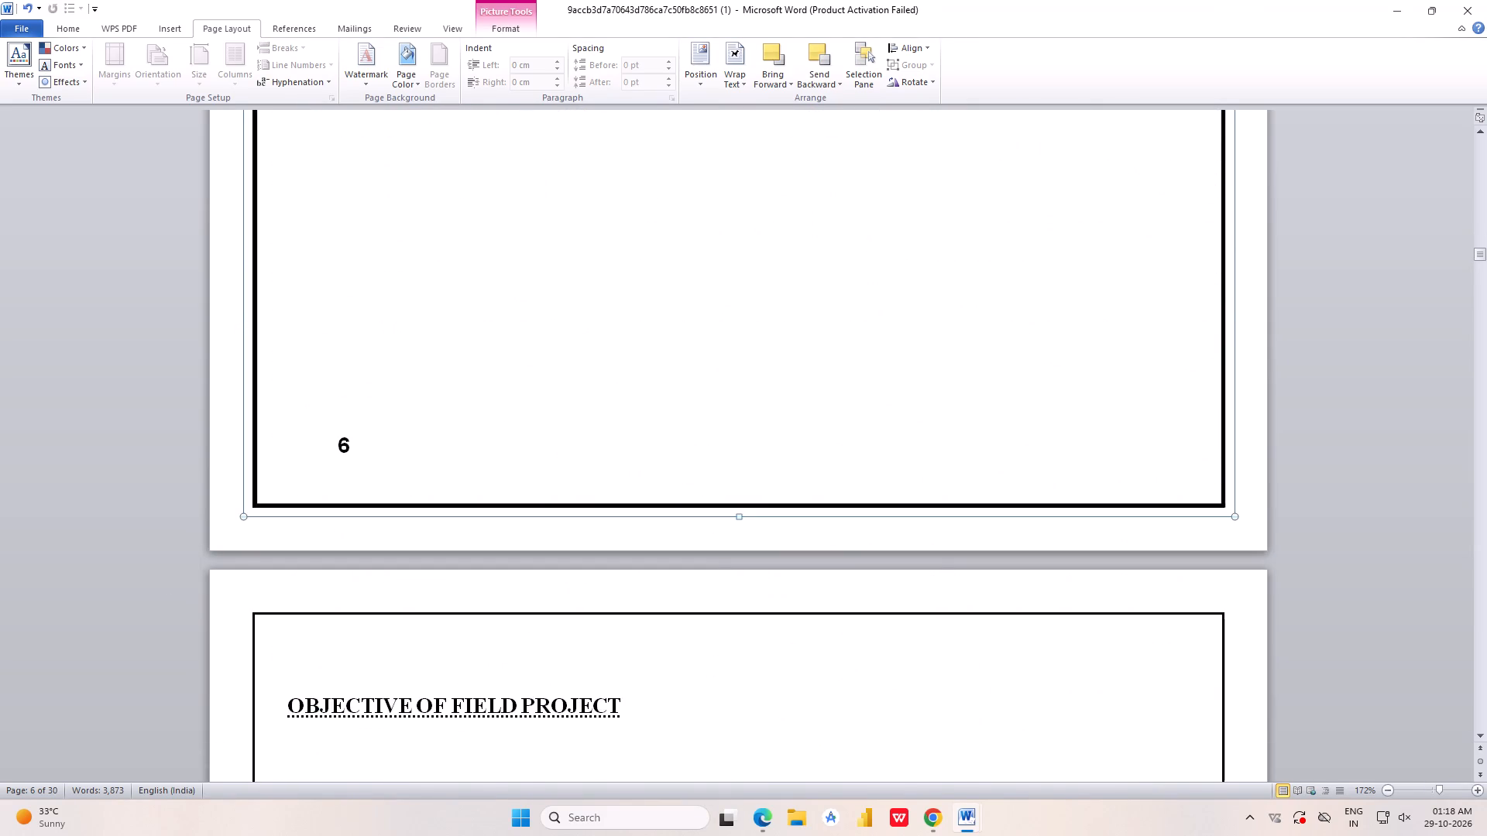
Insert the section number 1.2 before the OBJECTIVE OF FIELD PROJECT heading.
click(281, 635)
click(284, 637)
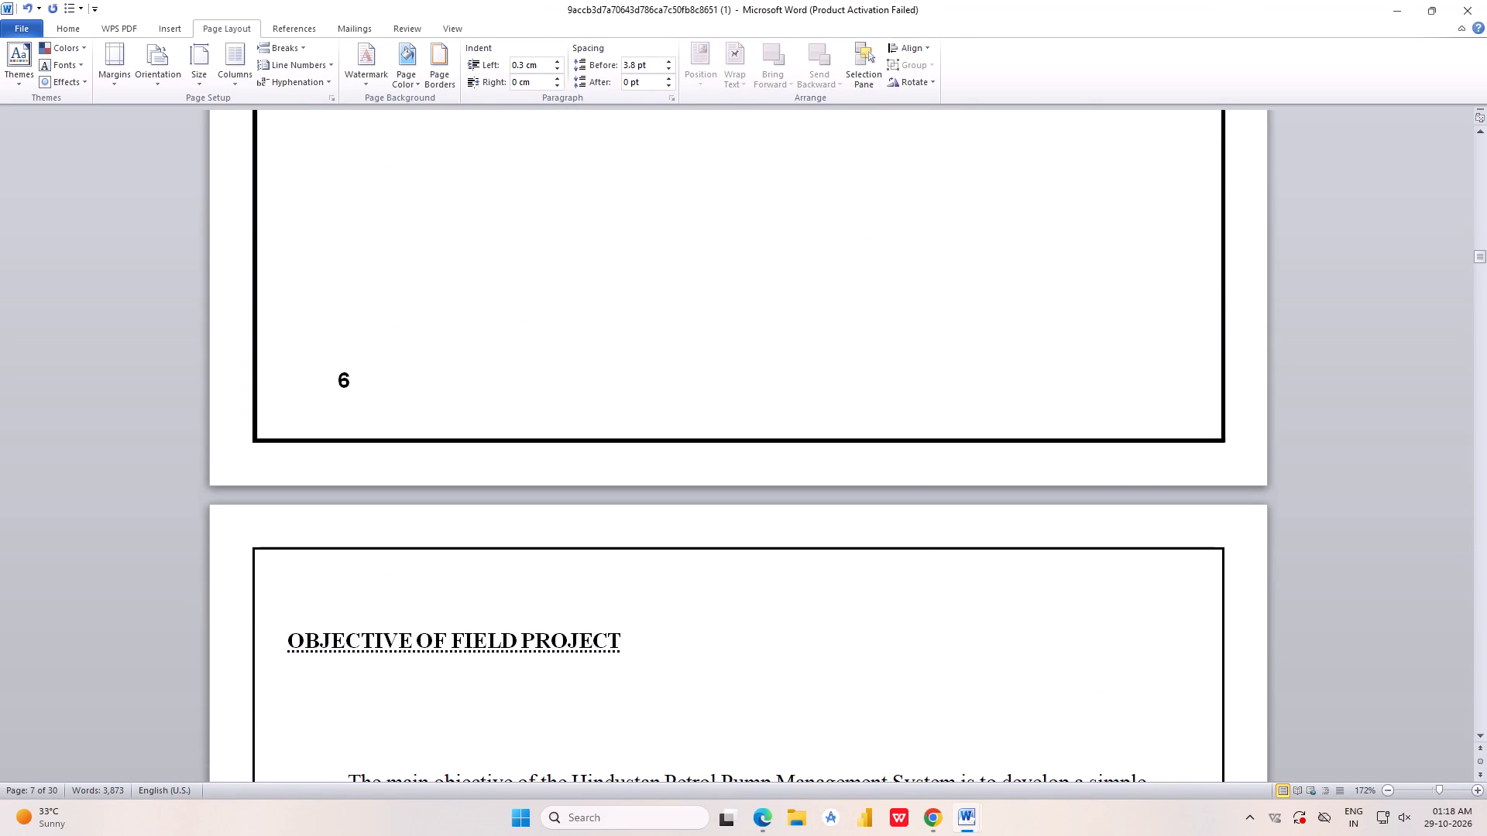
key(1)
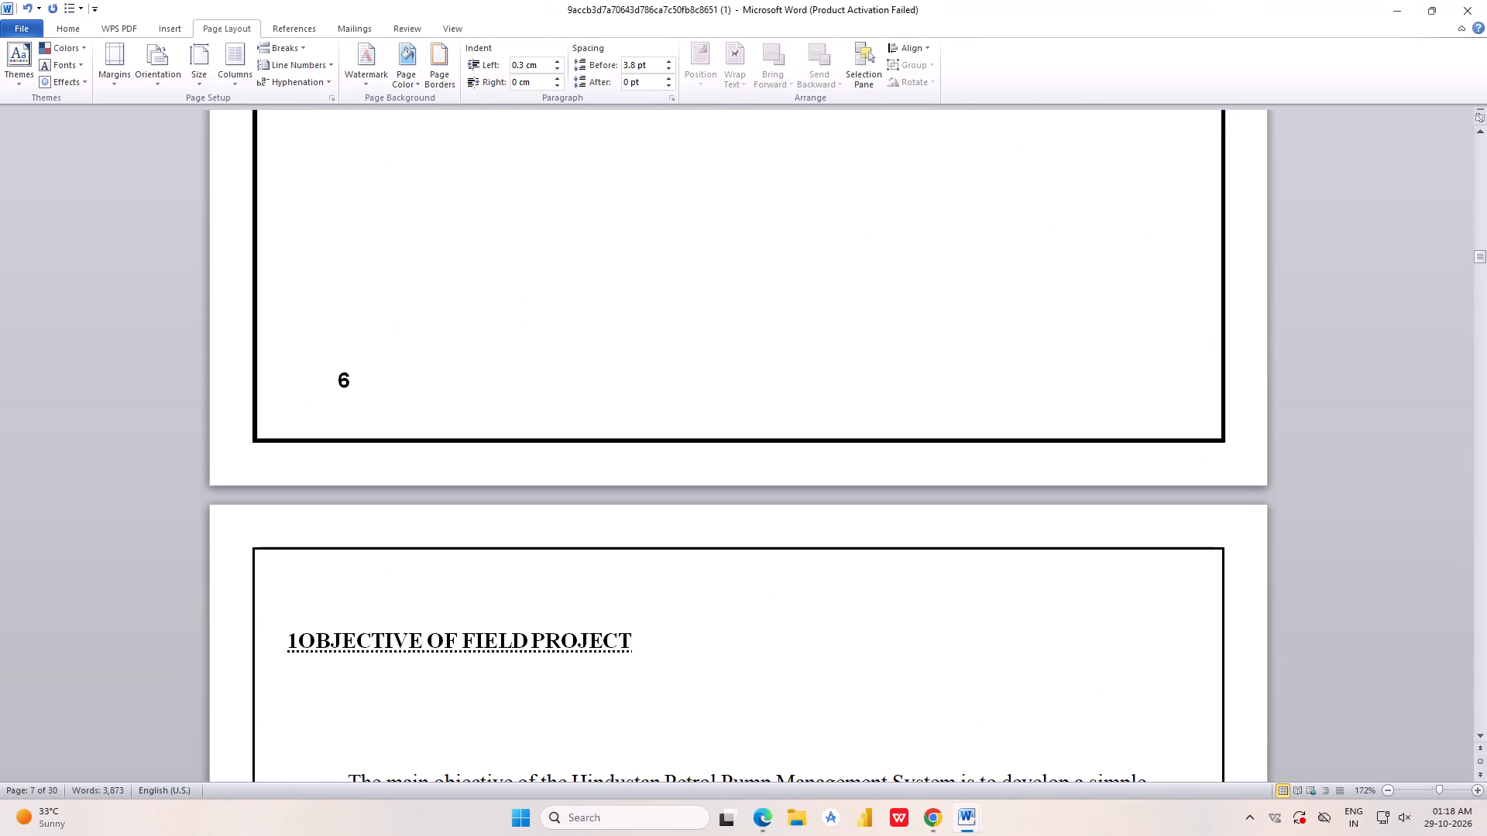
key(period)
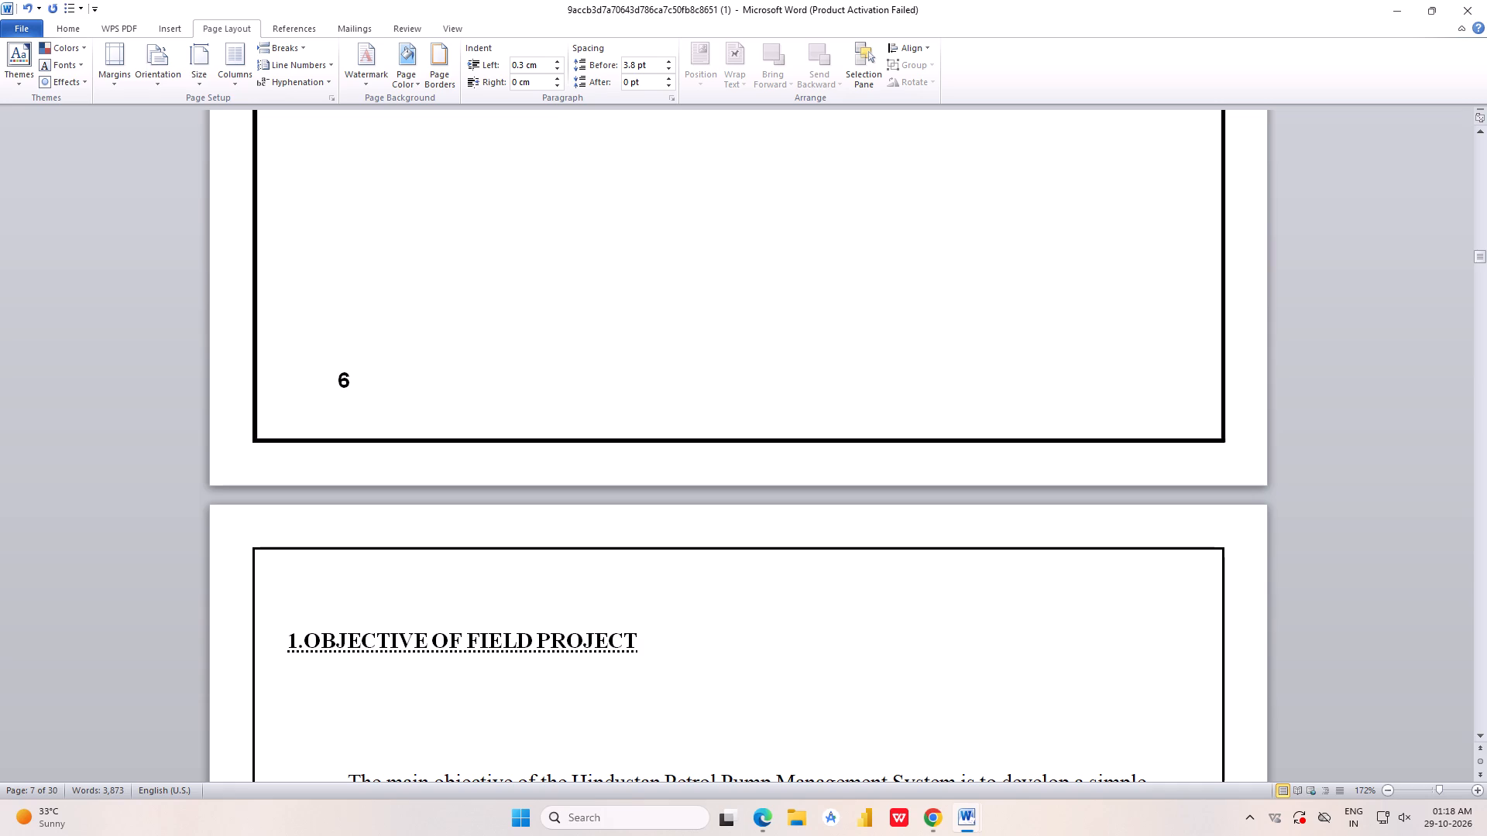
key(2)
key(space)
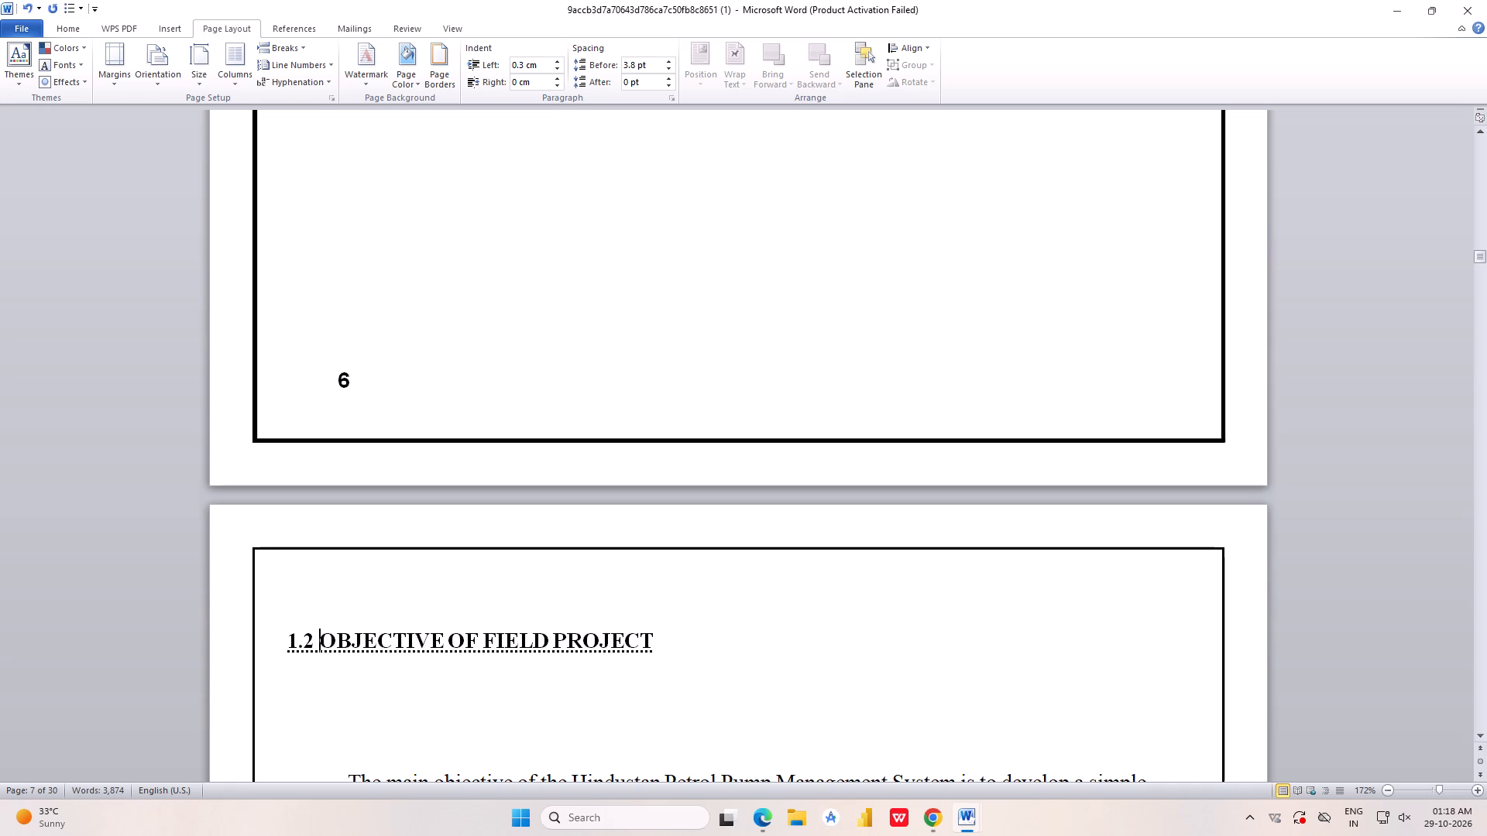
Remove the left indent of the paragraph starting "The main objective" and the empty line between it and the 1.2 heading.
scroll(655, 652, down, 3)
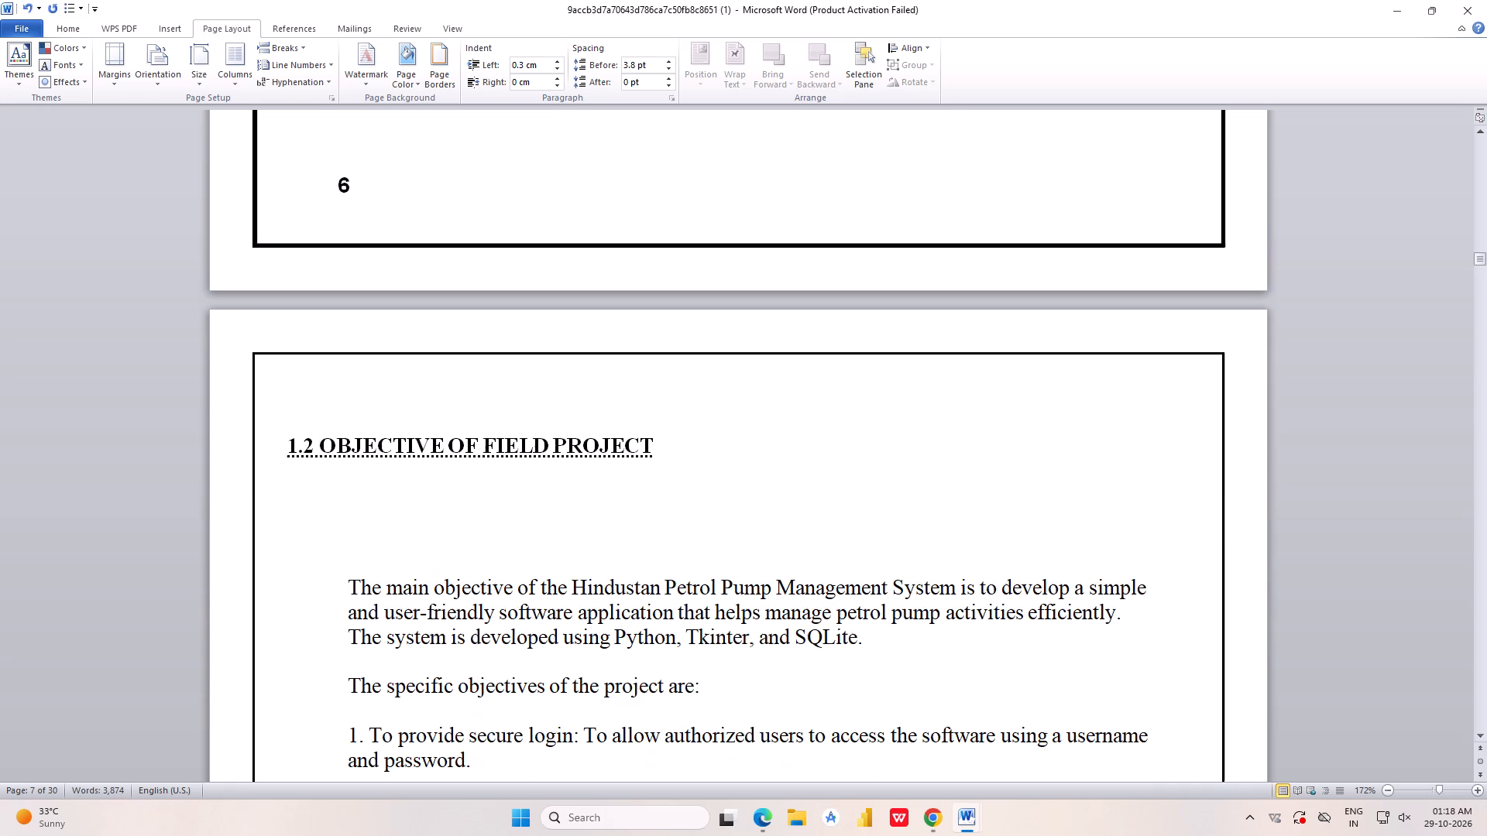
click(348, 591)
key(space)
key(space)
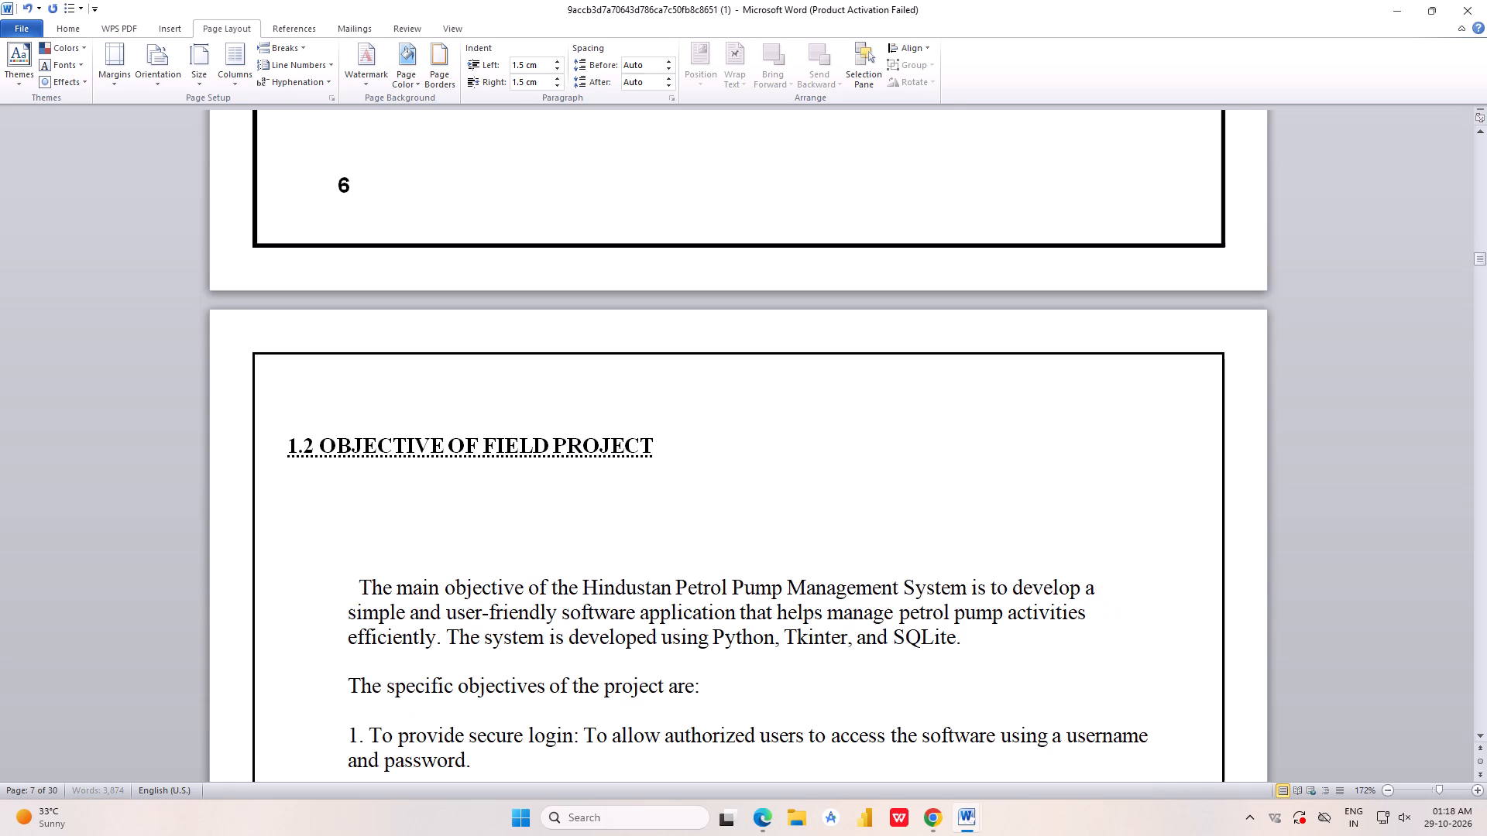
key(space)
key(space)
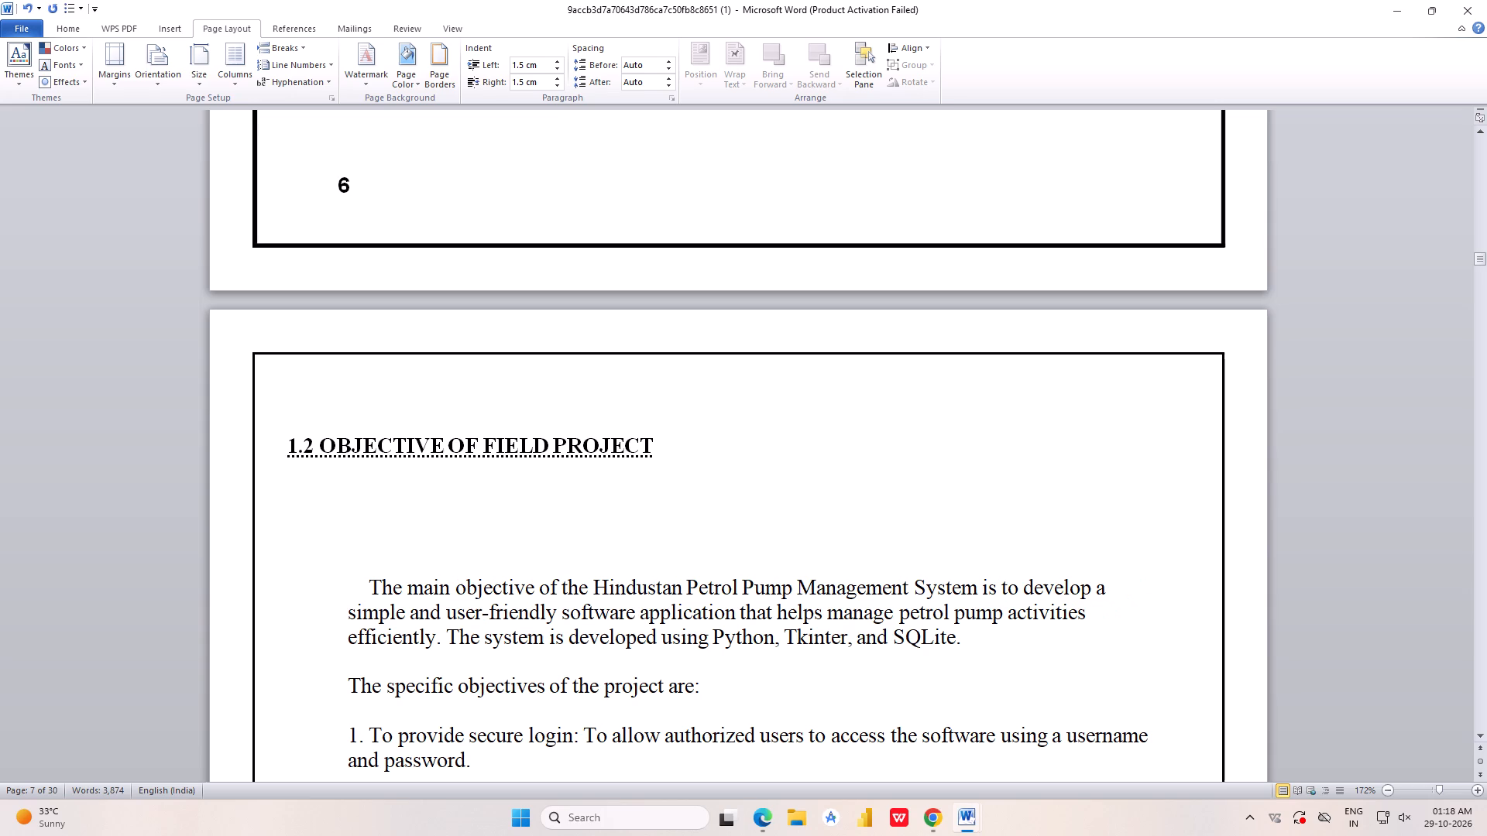
key(BackSpace)
key(BackSpace)
key(BackSpace)
key(BackSpace)
key(BackSpace)
key(BackSpace)
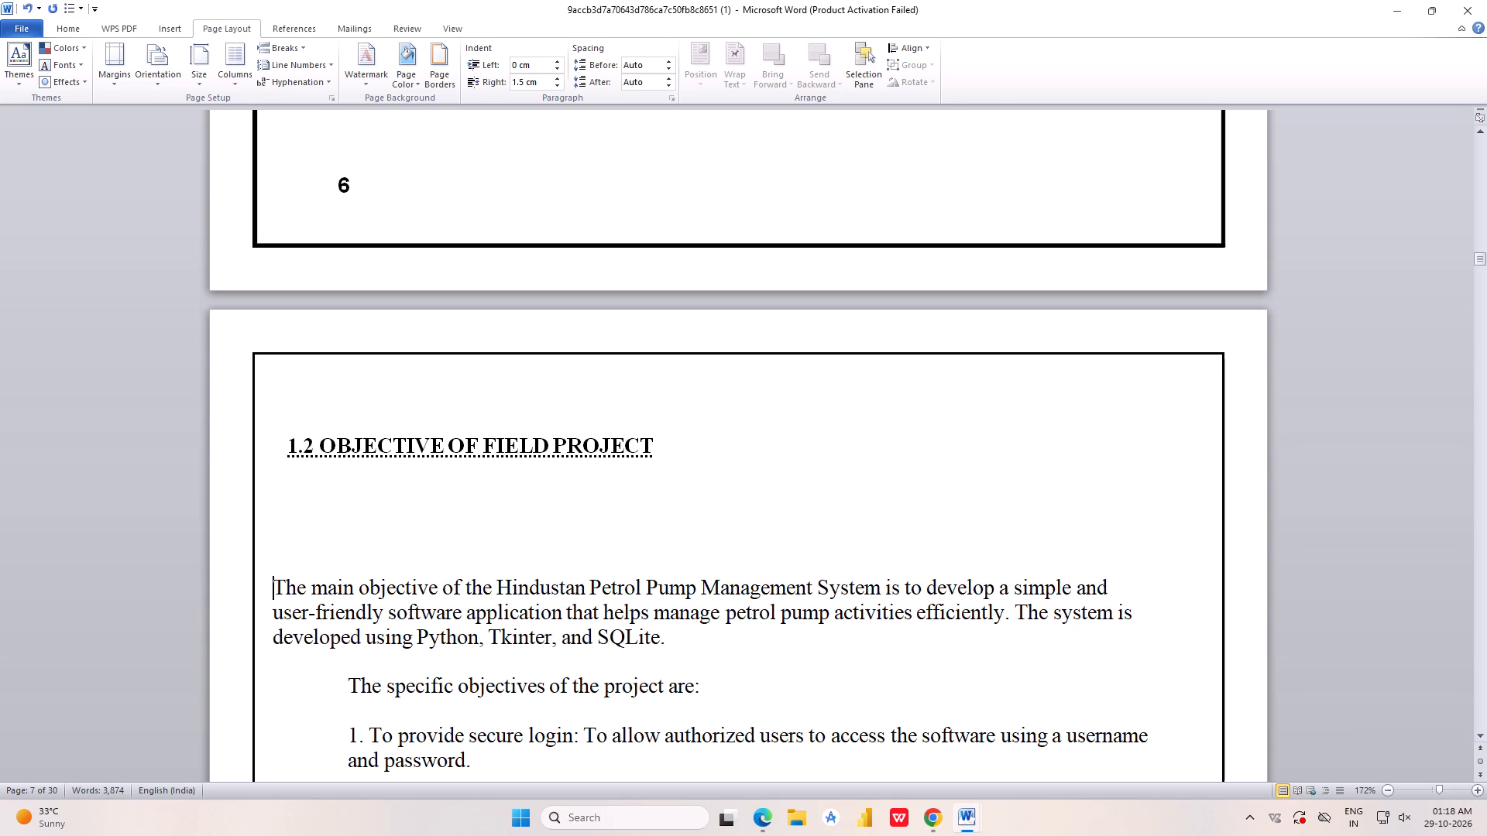
key(BackSpace)
Indent the first line of the main objective paragraph with eleven spaces.
key(space)
key(space)
key(space)
key(space)
key(space)
key(space)
key(space)
key(space)
key(space)
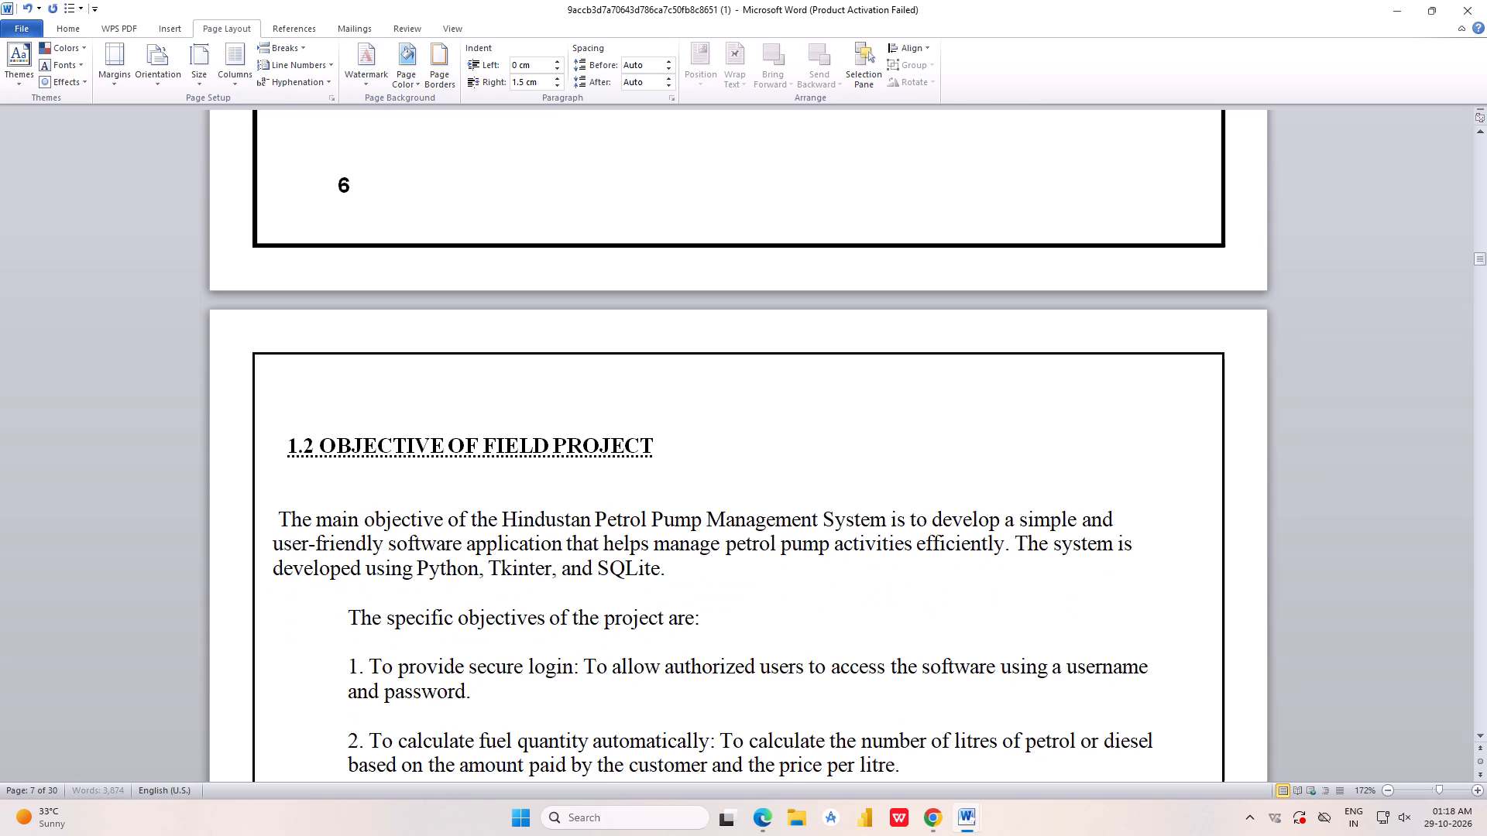
key(space)
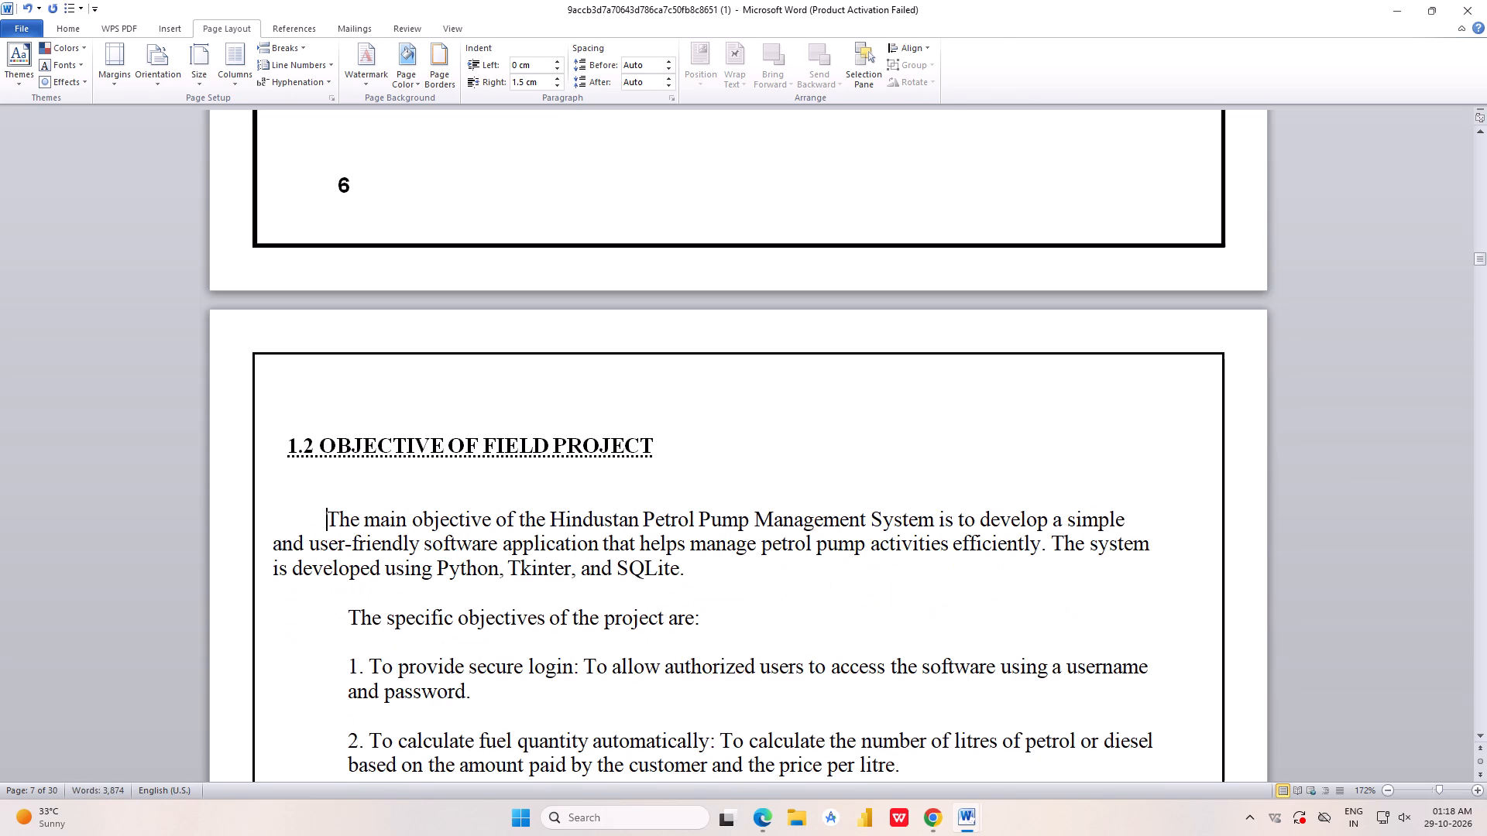
key(space)
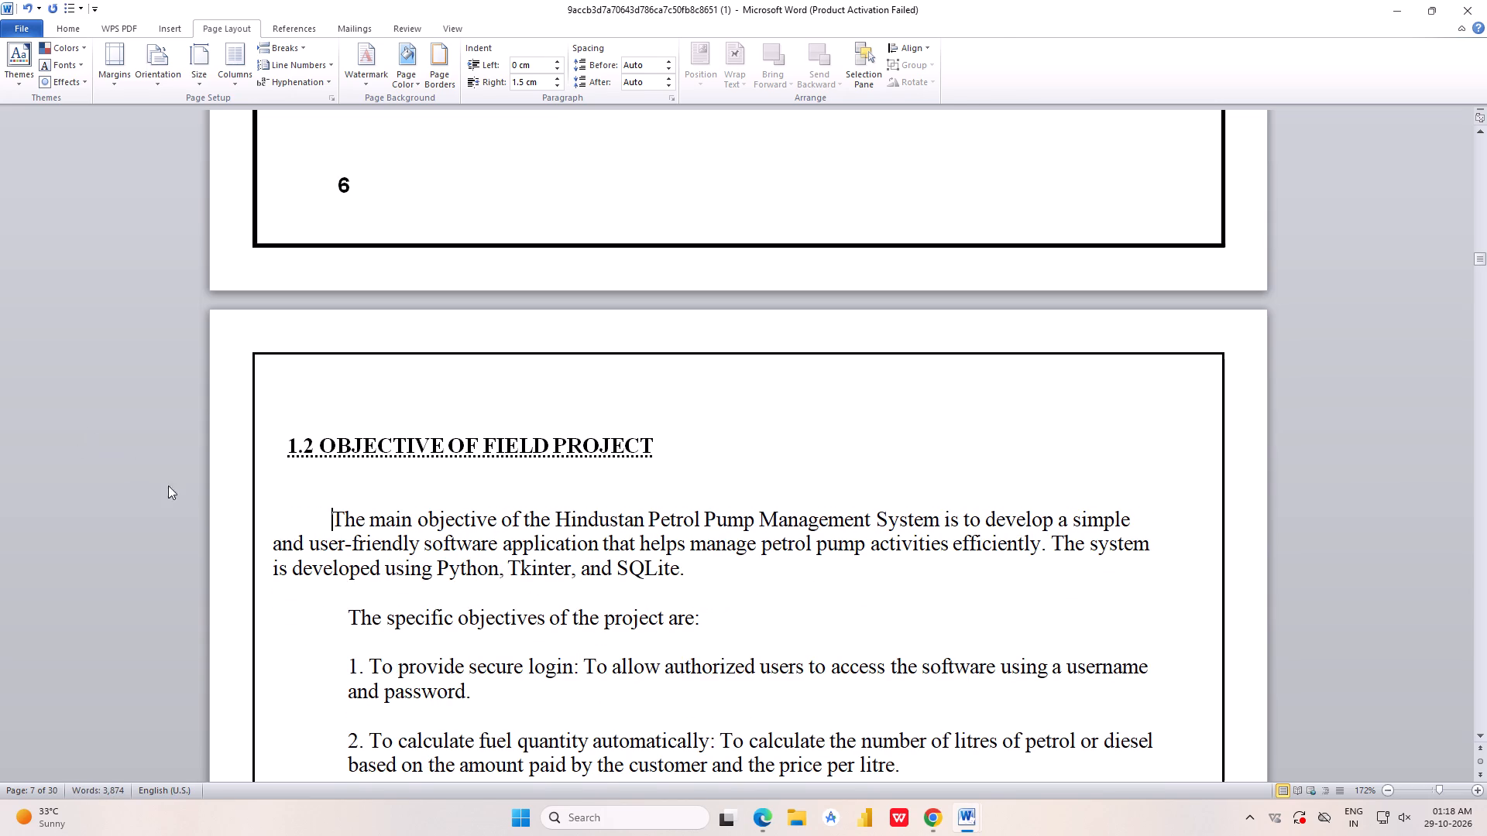
Set the left indent of the whole main objective paragraph to 1.5 cm.
drag(329, 508, 665, 615)
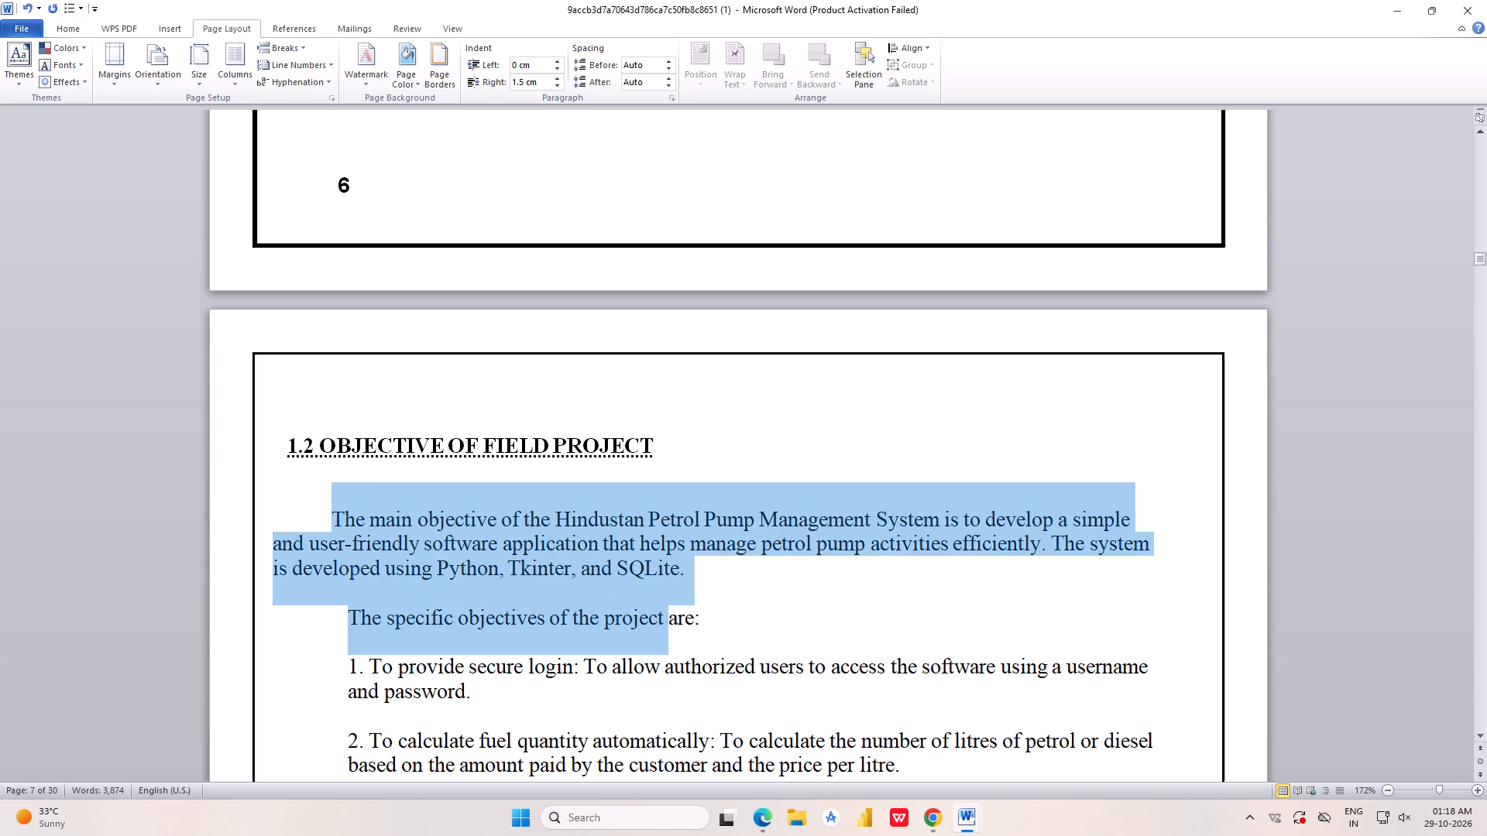
drag(665, 615, 678, 611)
right_drag(659, 609, 651, 614)
click(678, 611)
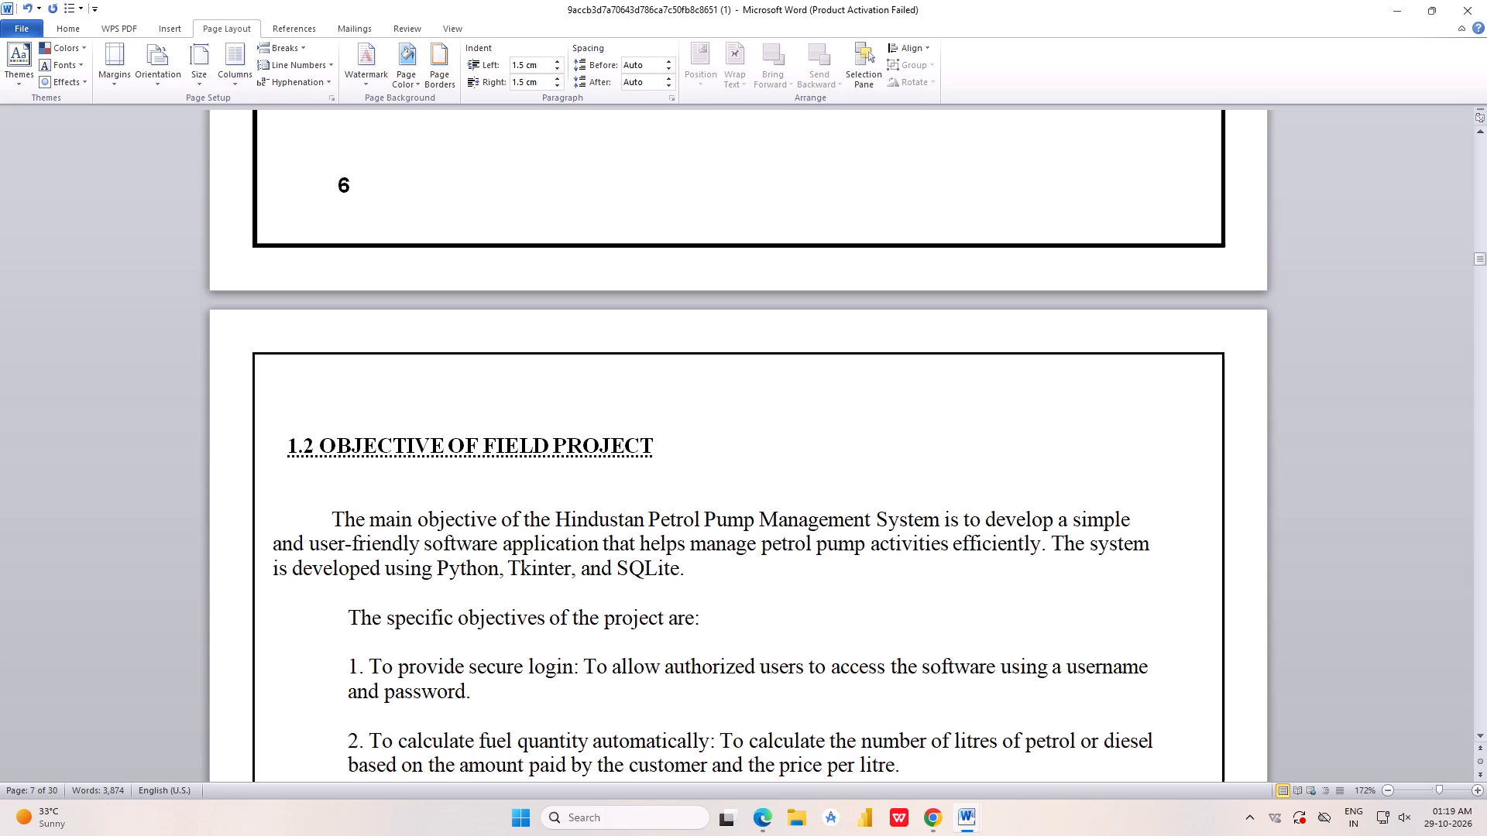
scroll(0, 804, up, 2)
drag(692, 566, 376, 516)
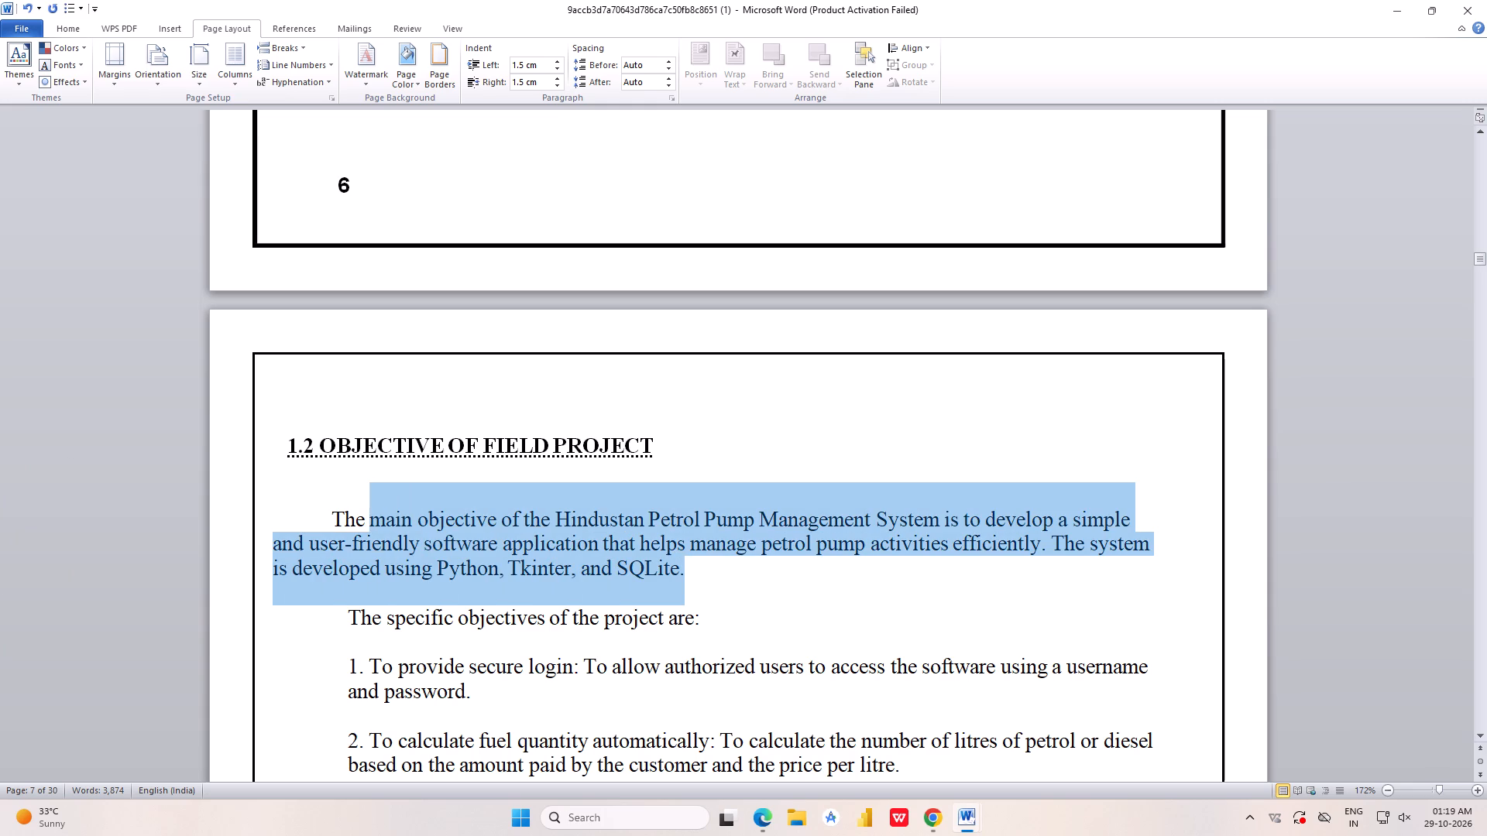
drag(376, 516, 338, 511)
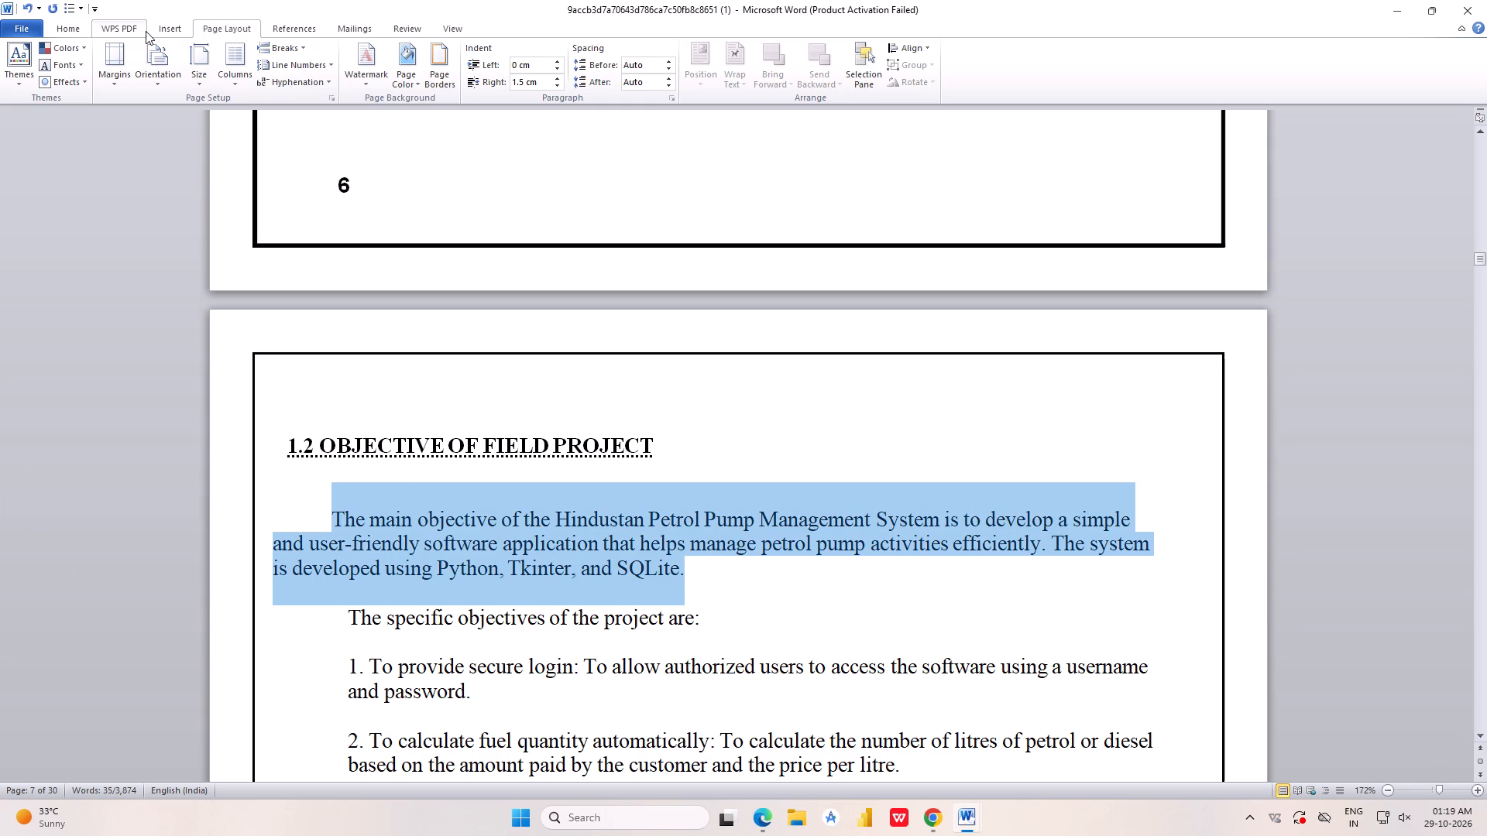
click(51, 20)
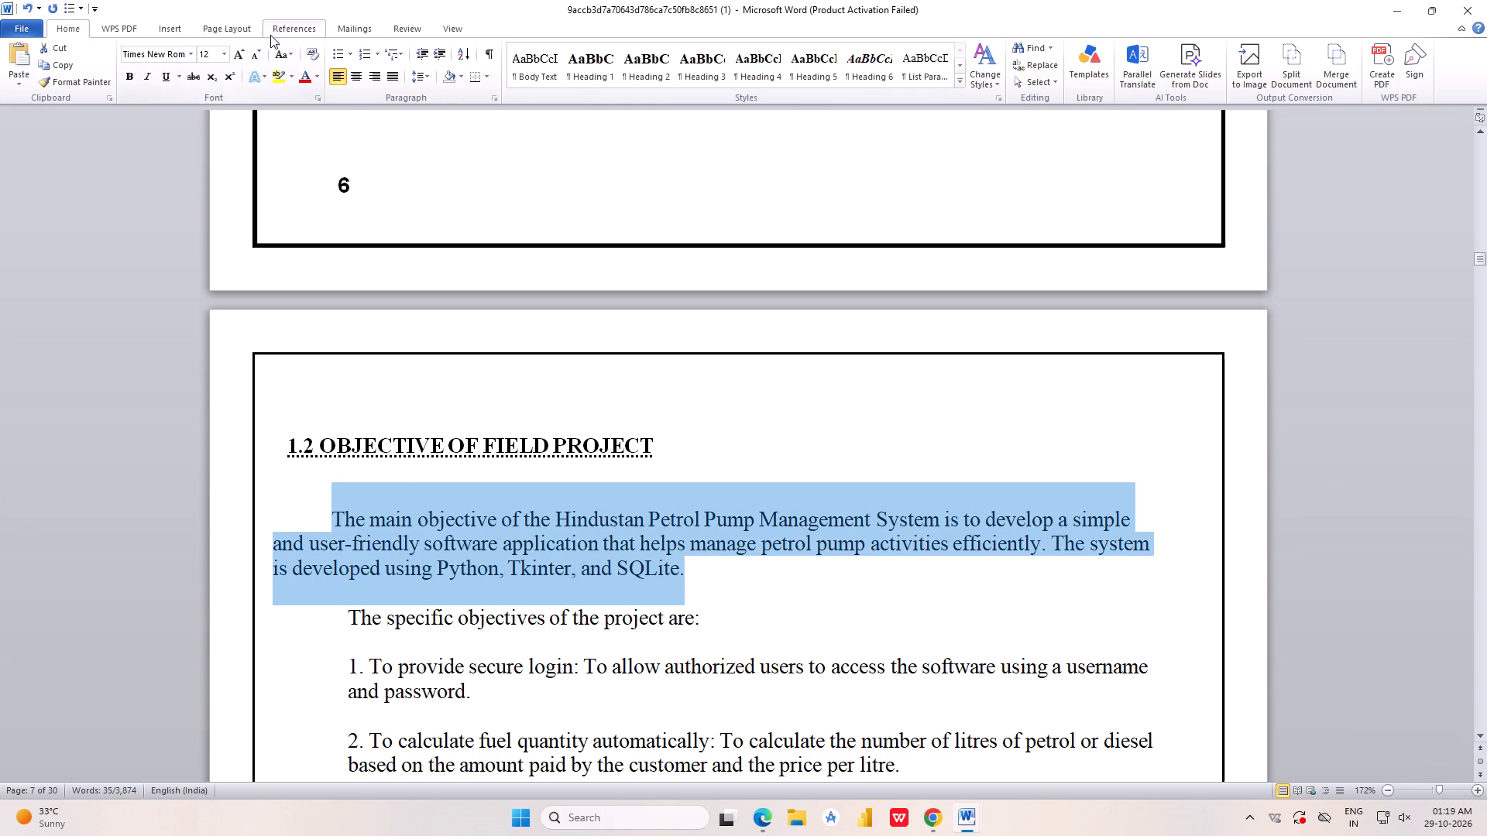
click(244, 33)
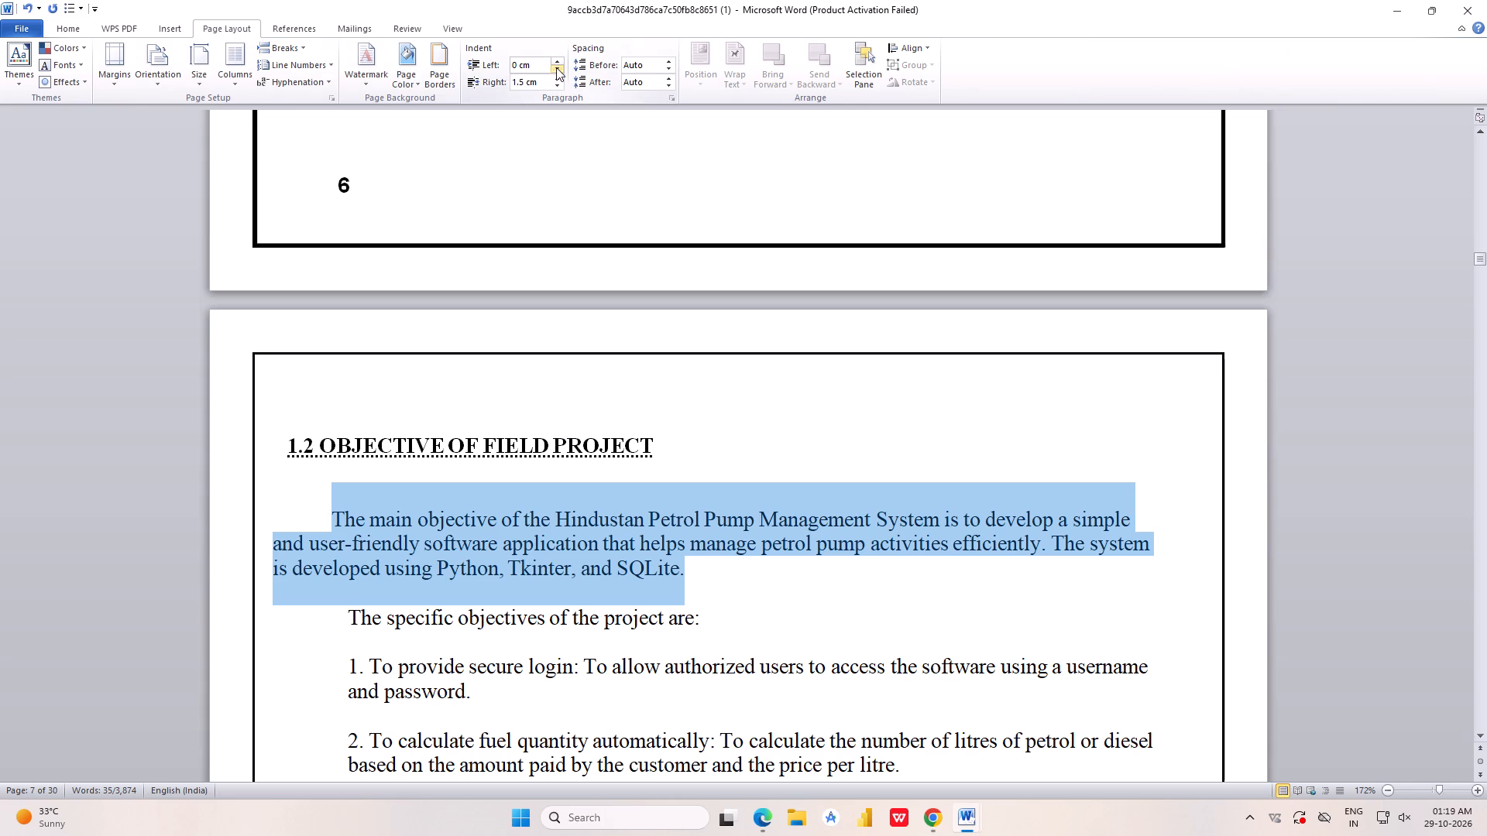
click(555, 57)
triple_click(560, 59)
click(560, 59)
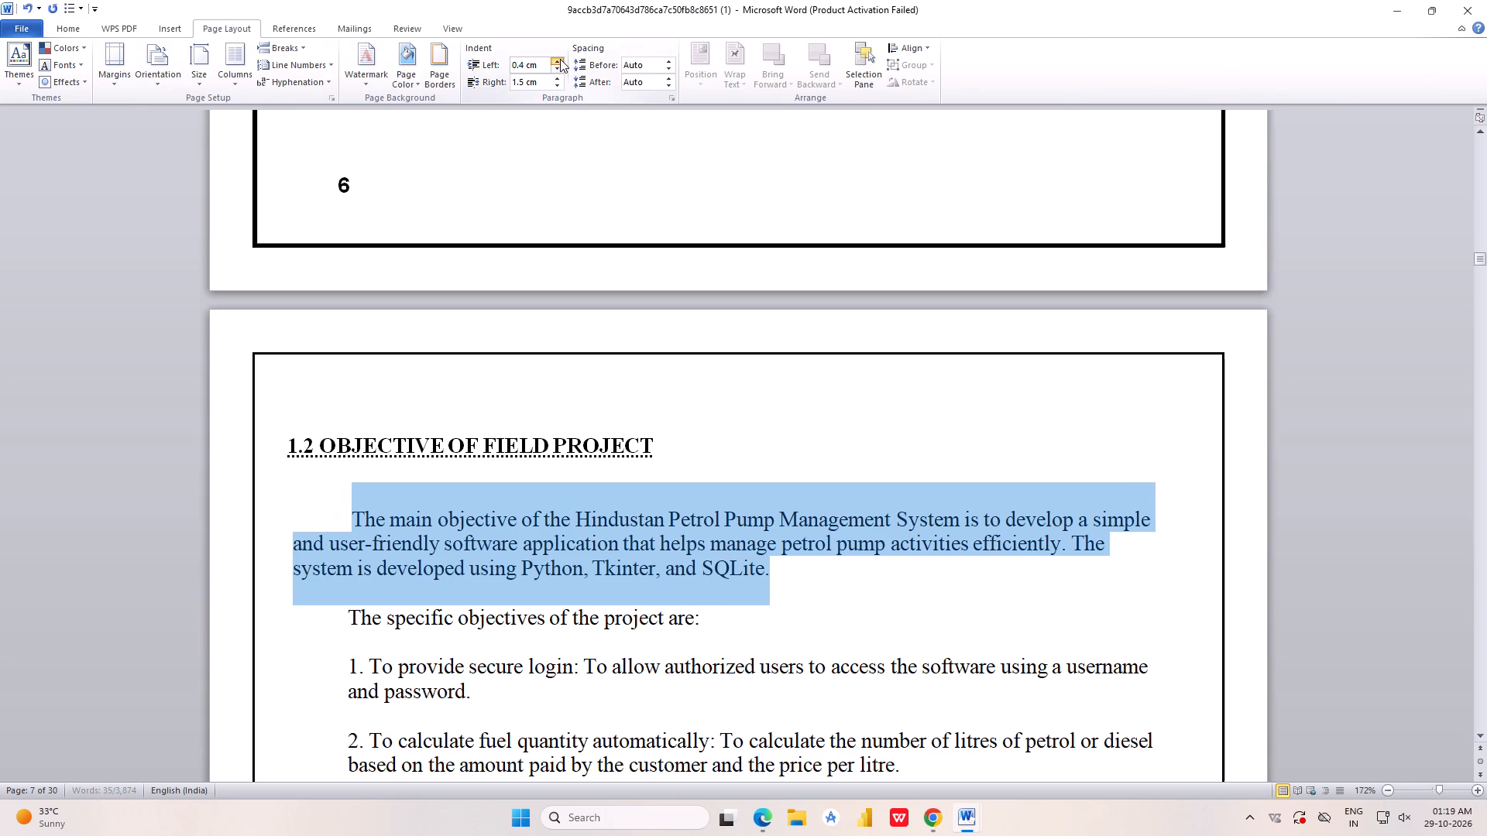
double_click(560, 59)
triple_click(560, 59)
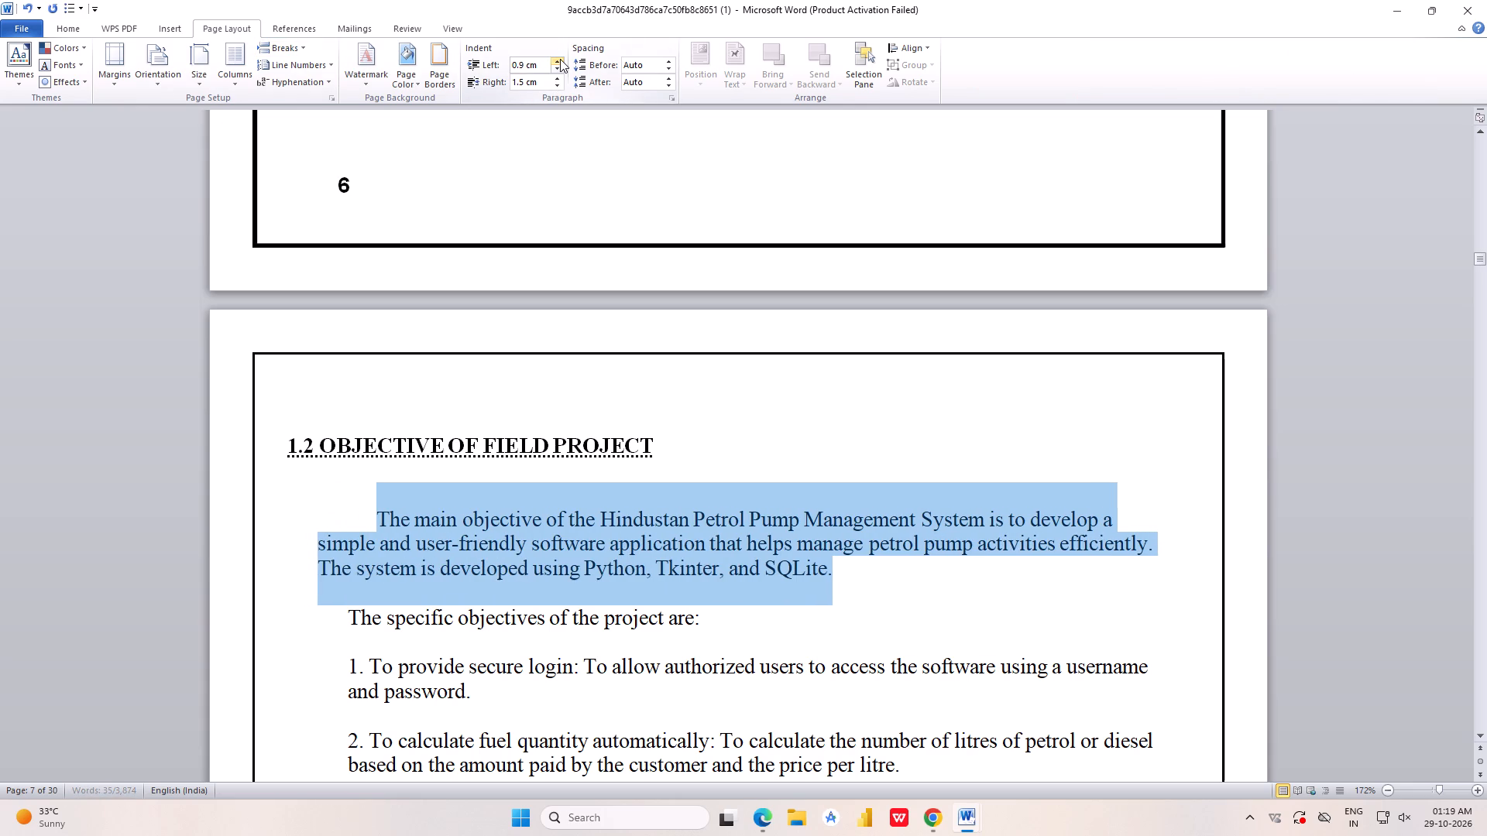
triple_click(560, 59)
click(560, 59)
click(560, 59)
click(560, 59)
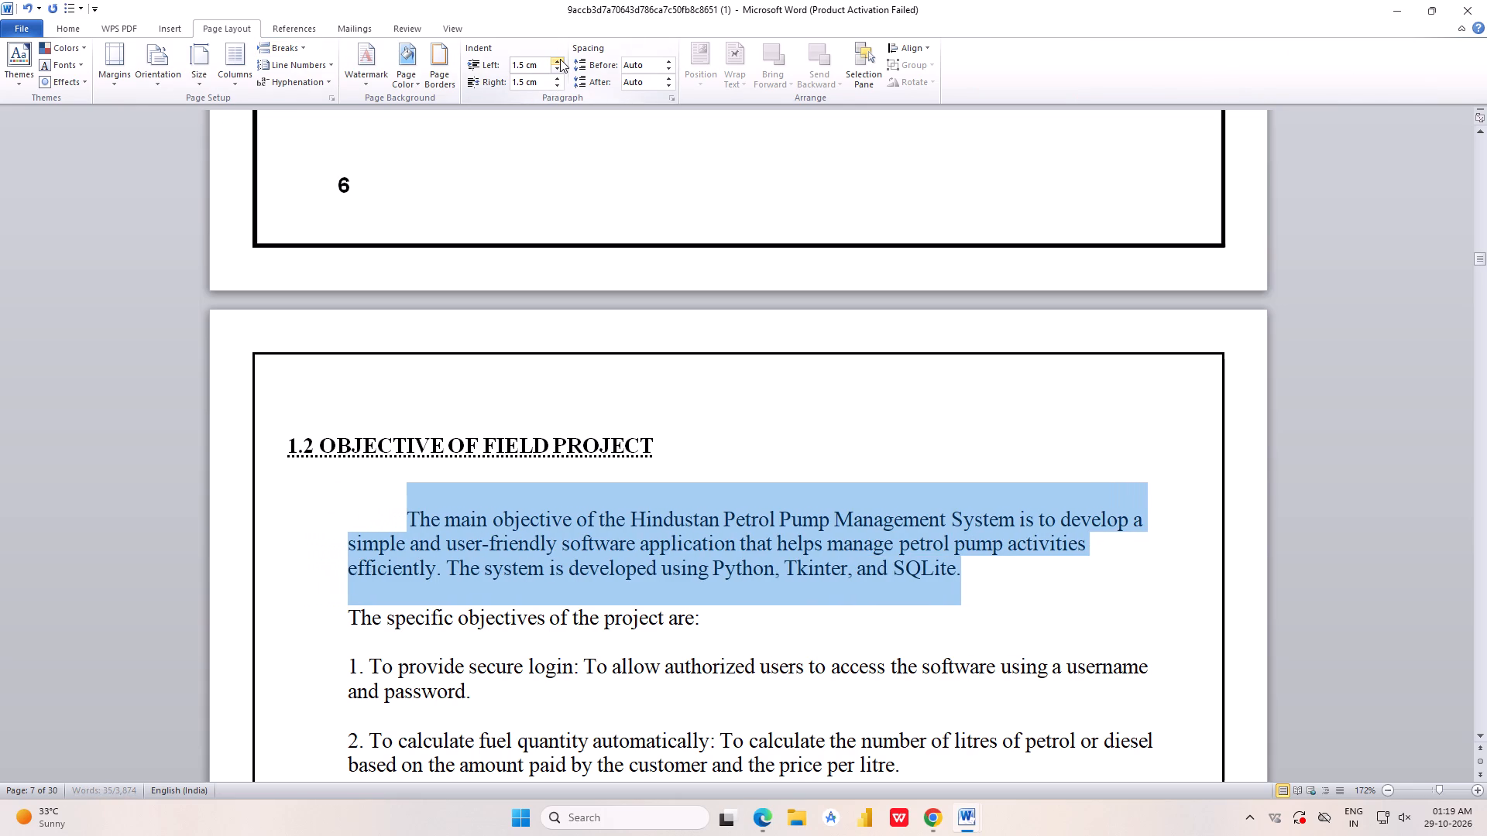
click(561, 343)
Remove the 2.1 list numbering and the left indent from the DESCRIPTION OF THE CURRENT SYSTEM heading on page 8.
scroll(561, 343, down, 16)
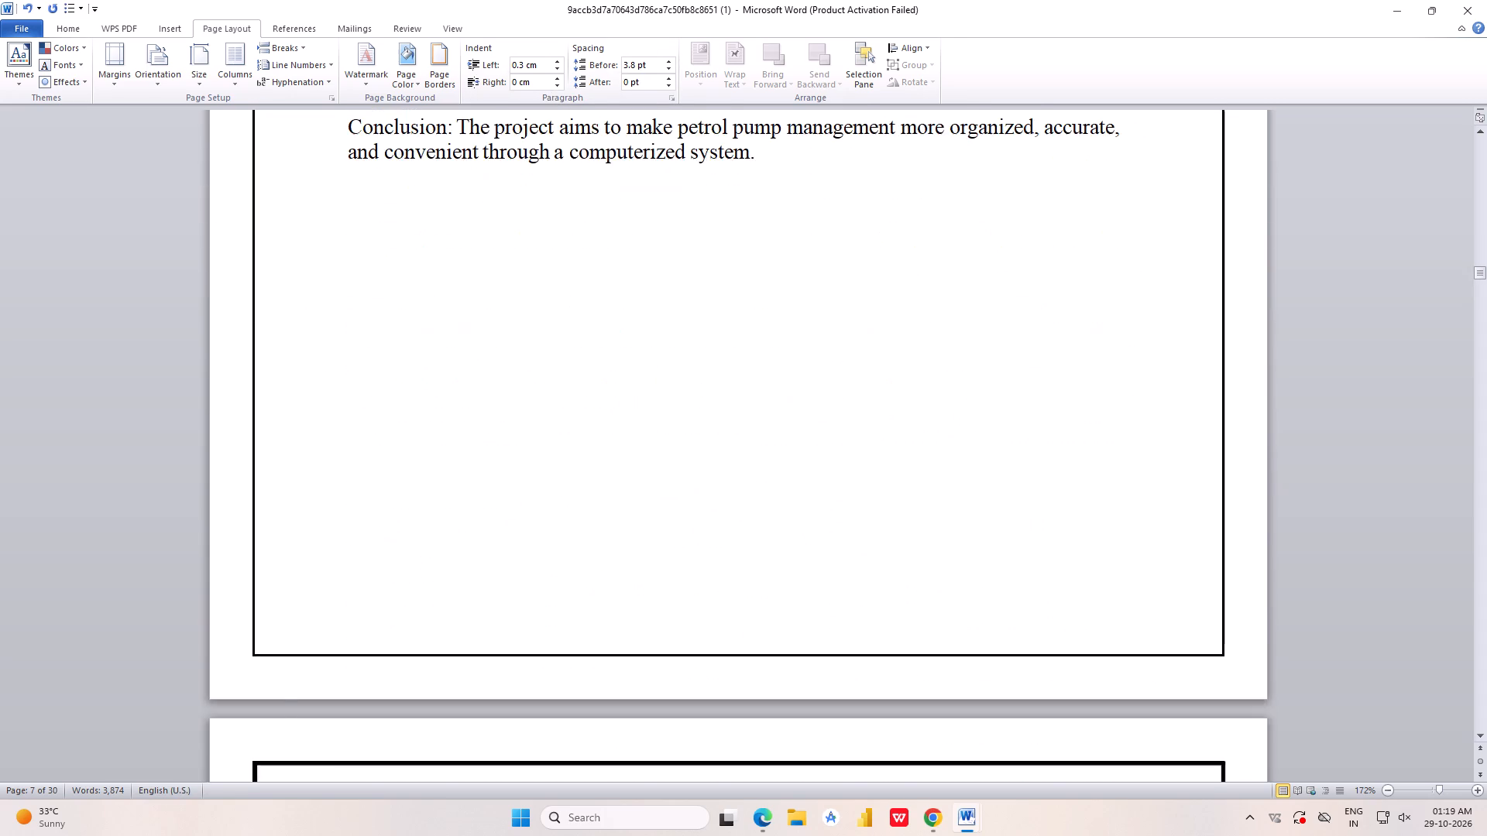
scroll(561, 343, down, 10)
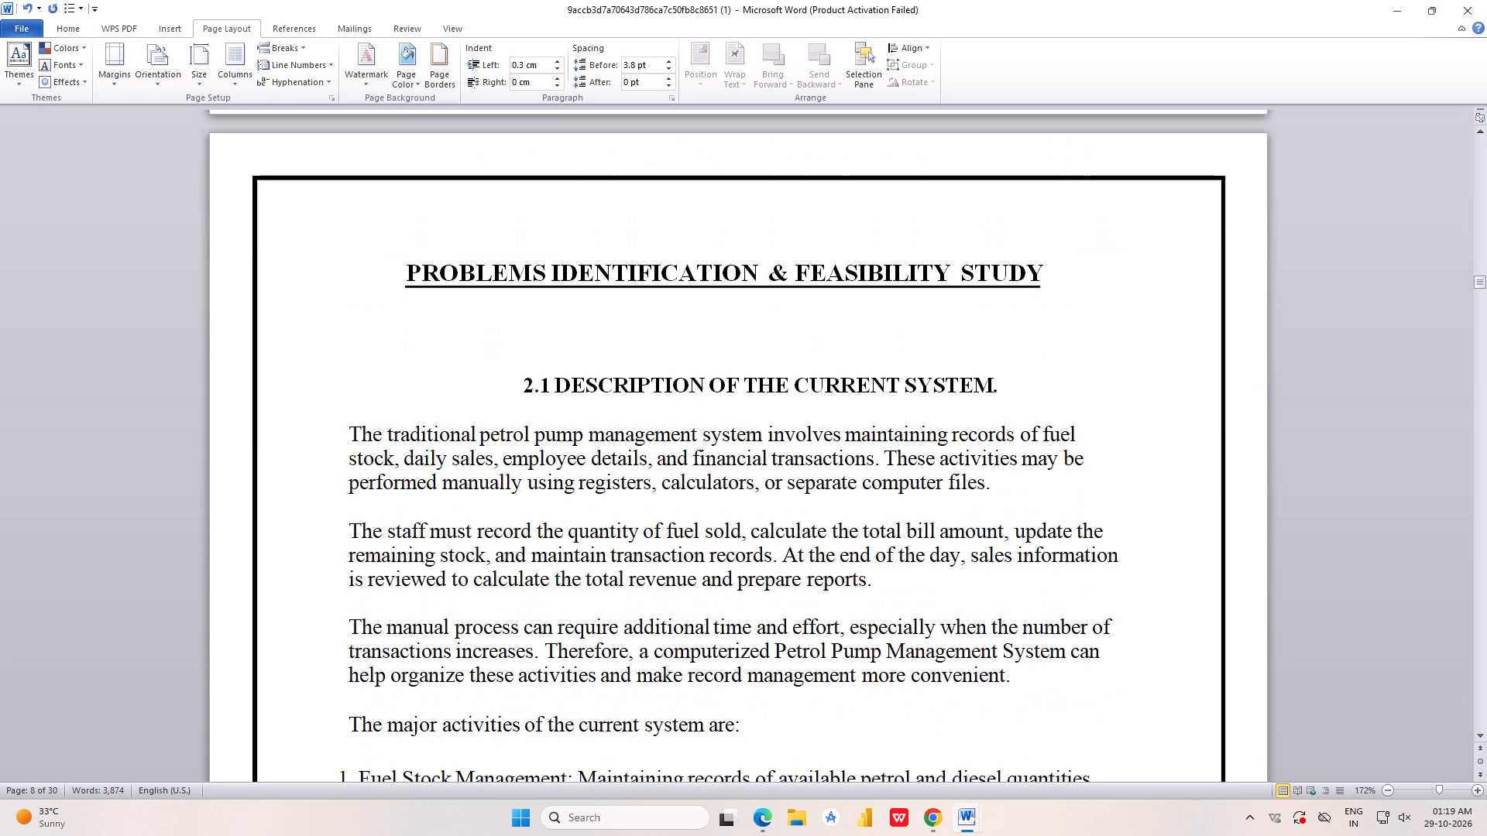
click(508, 391)
click(516, 391)
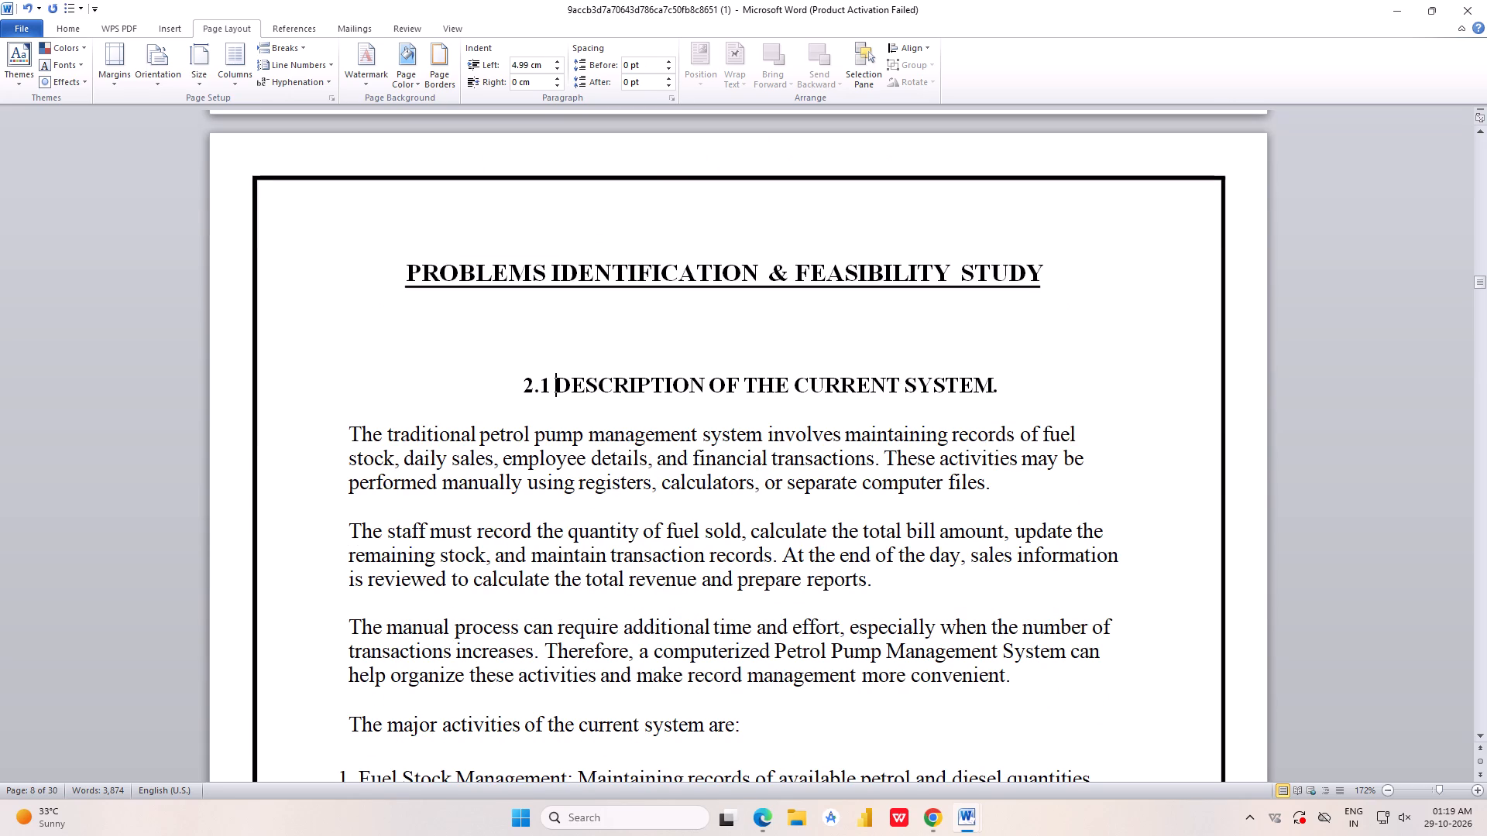
click(516, 391)
key(BackSpace)
key(BackSpace)
key(BackSpace)
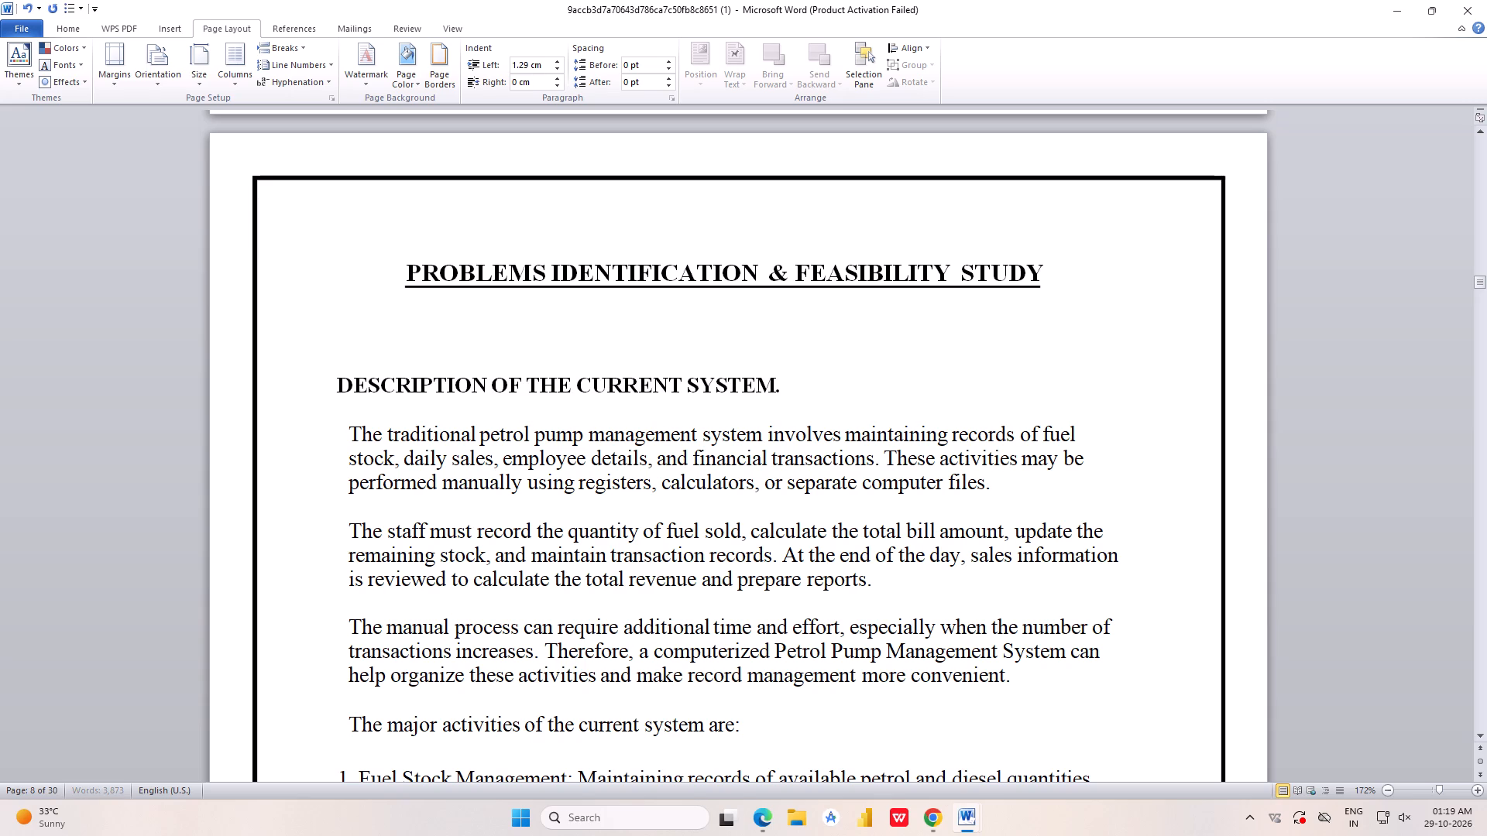
Insert eleven spaces and the number 2.1 in front of the DESCRIPTION OF THE CURRENT SYSTEM heading on page 8.
key(space)
key(space)
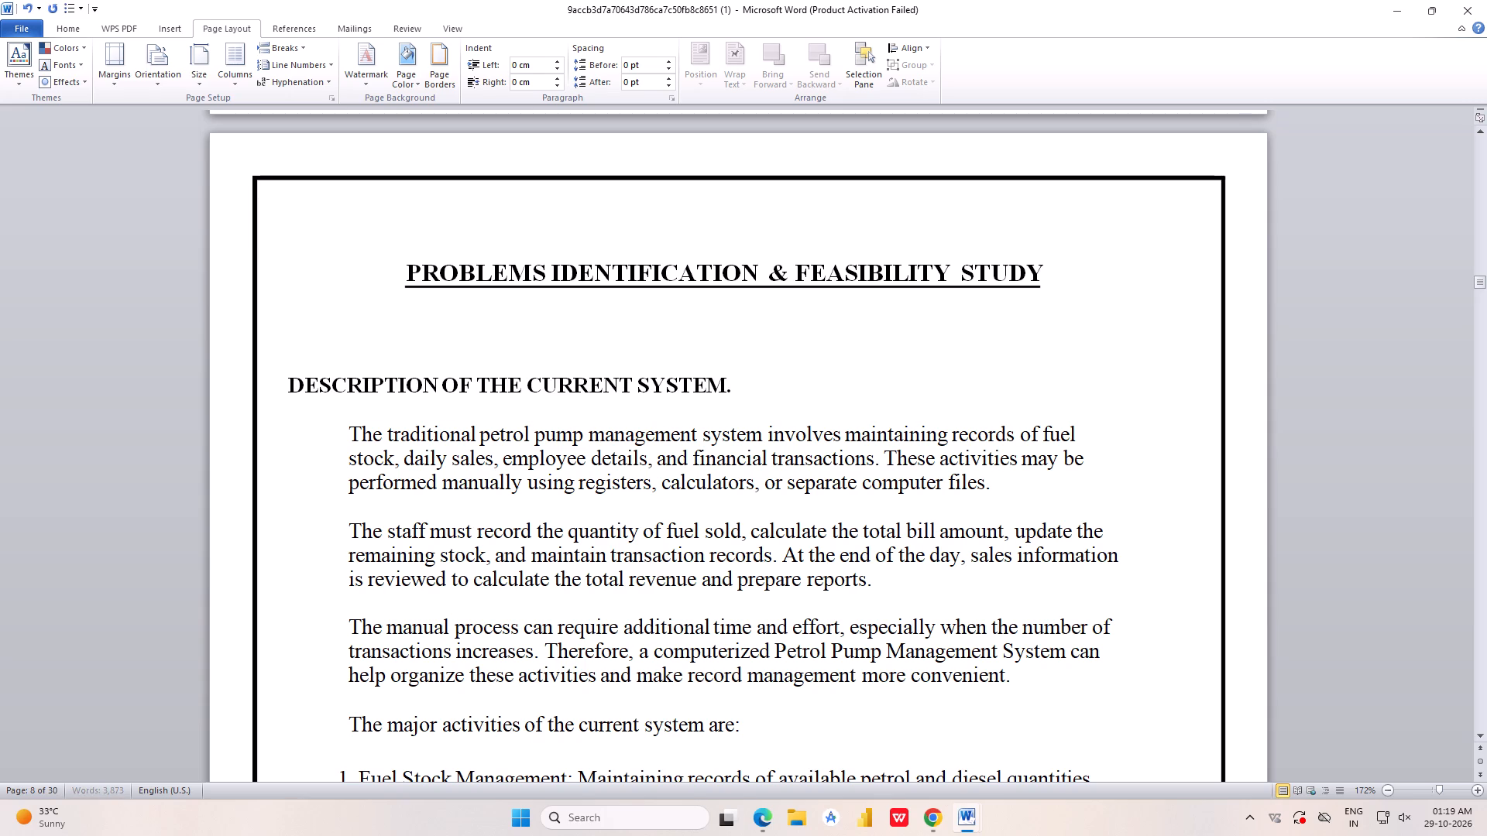
key(space)
key(space)
key(space)
key(space)
key(space)
key(space)
key(space)
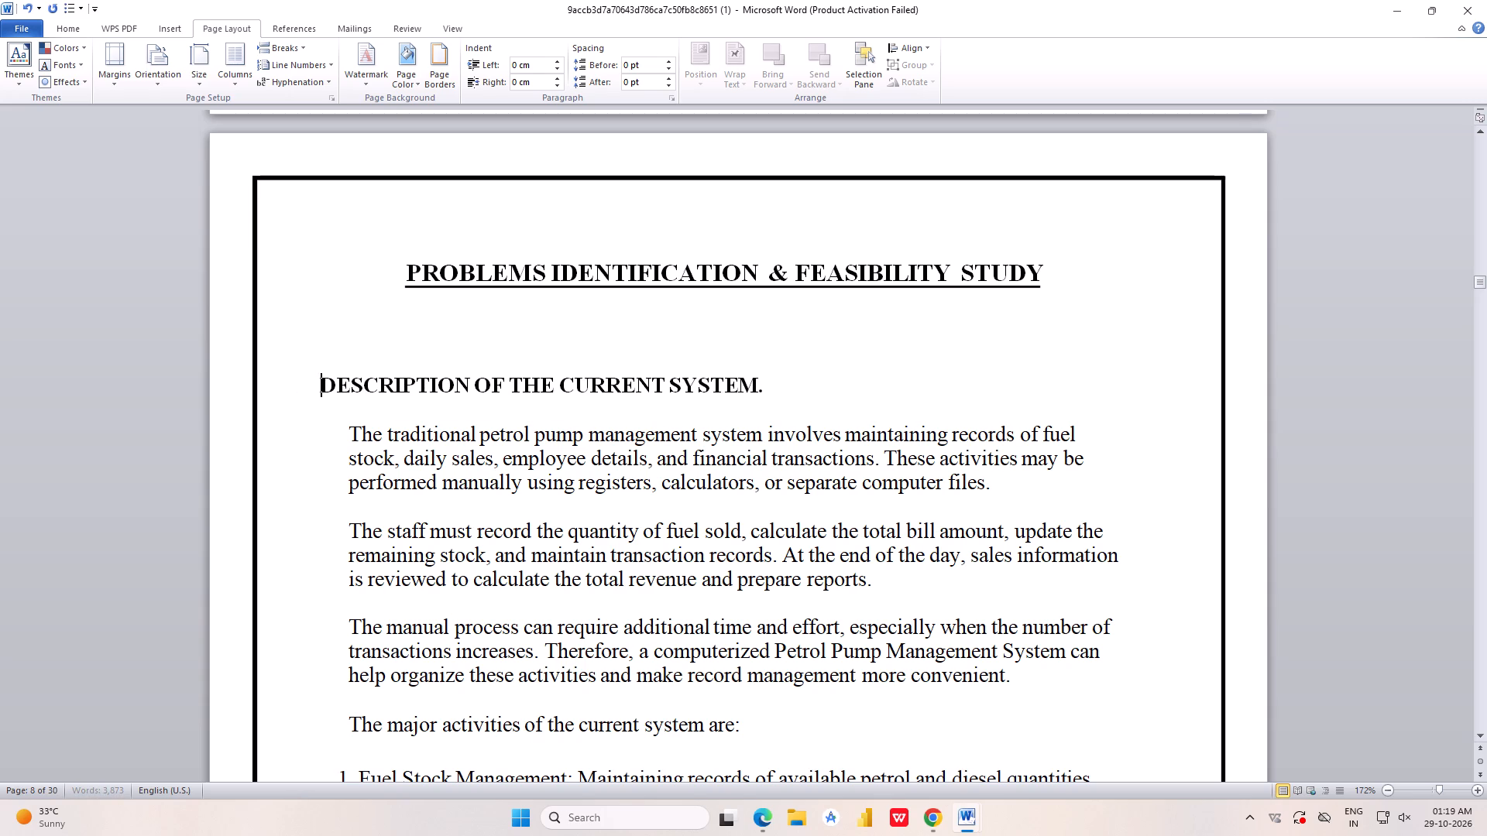
key(space)
key(space)
text(21)
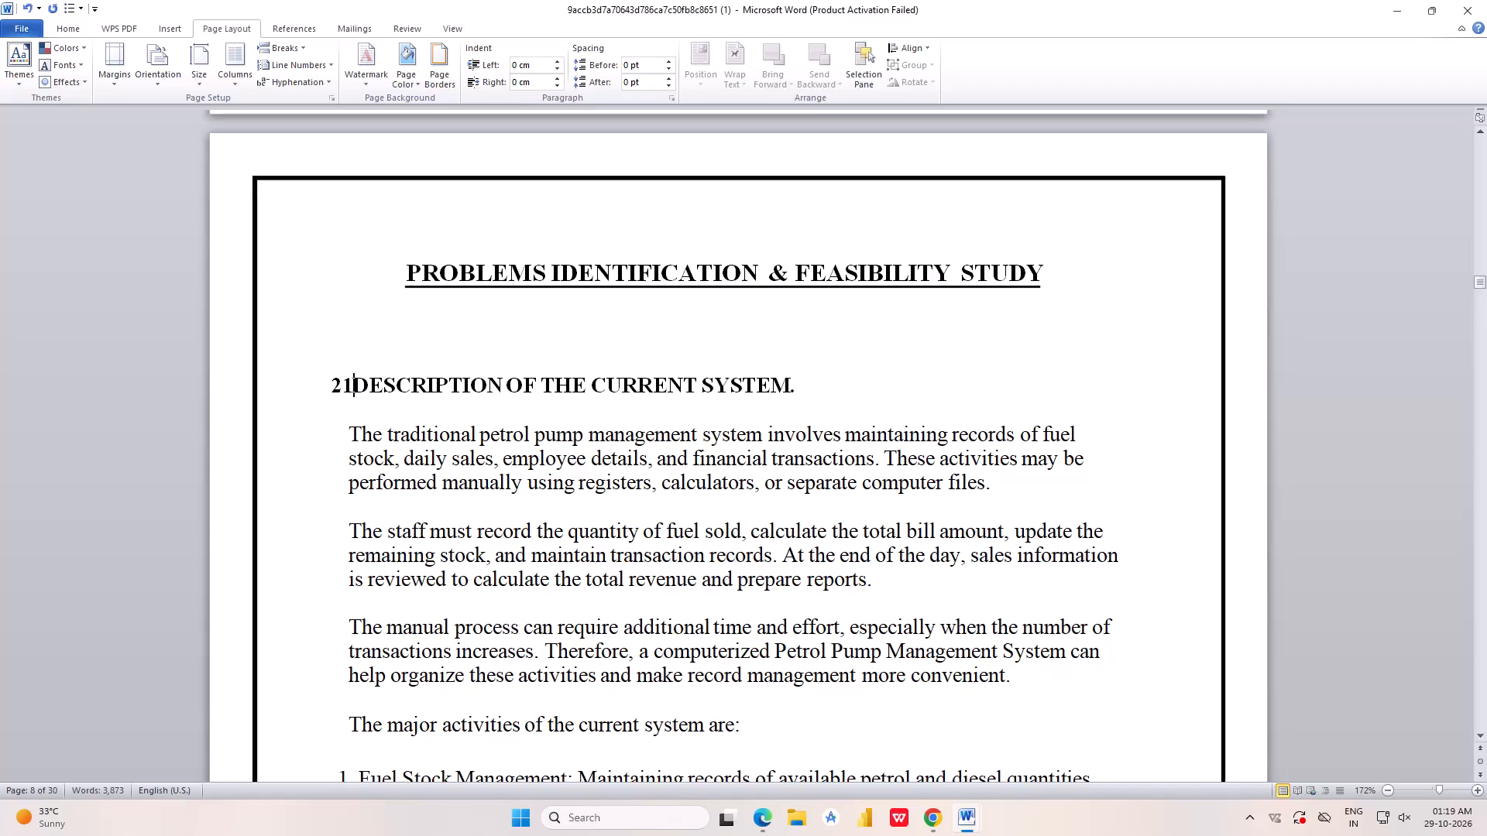
key(BackSpace)
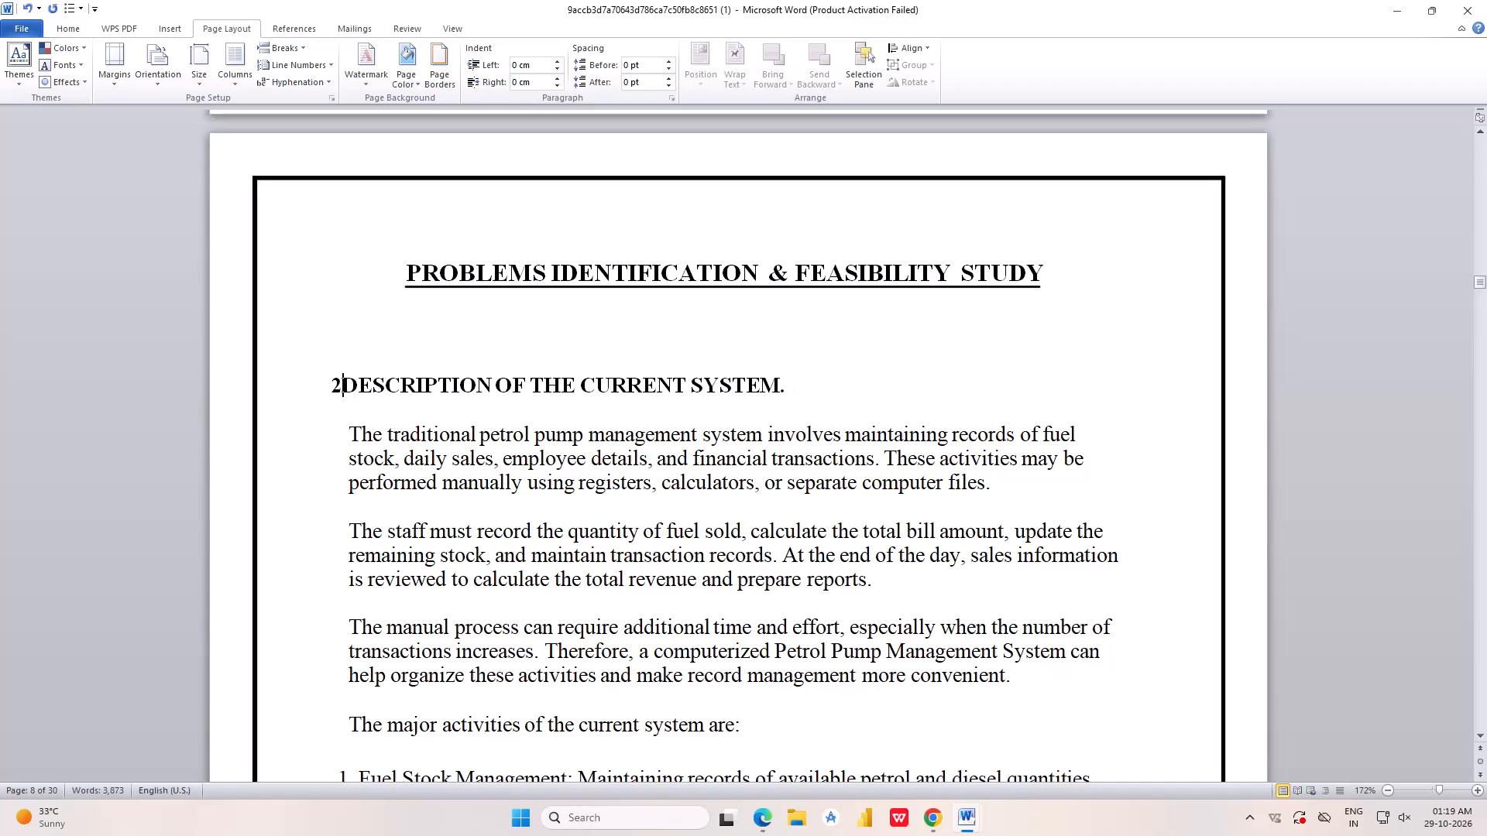
key(period)
text(1)
key(space)
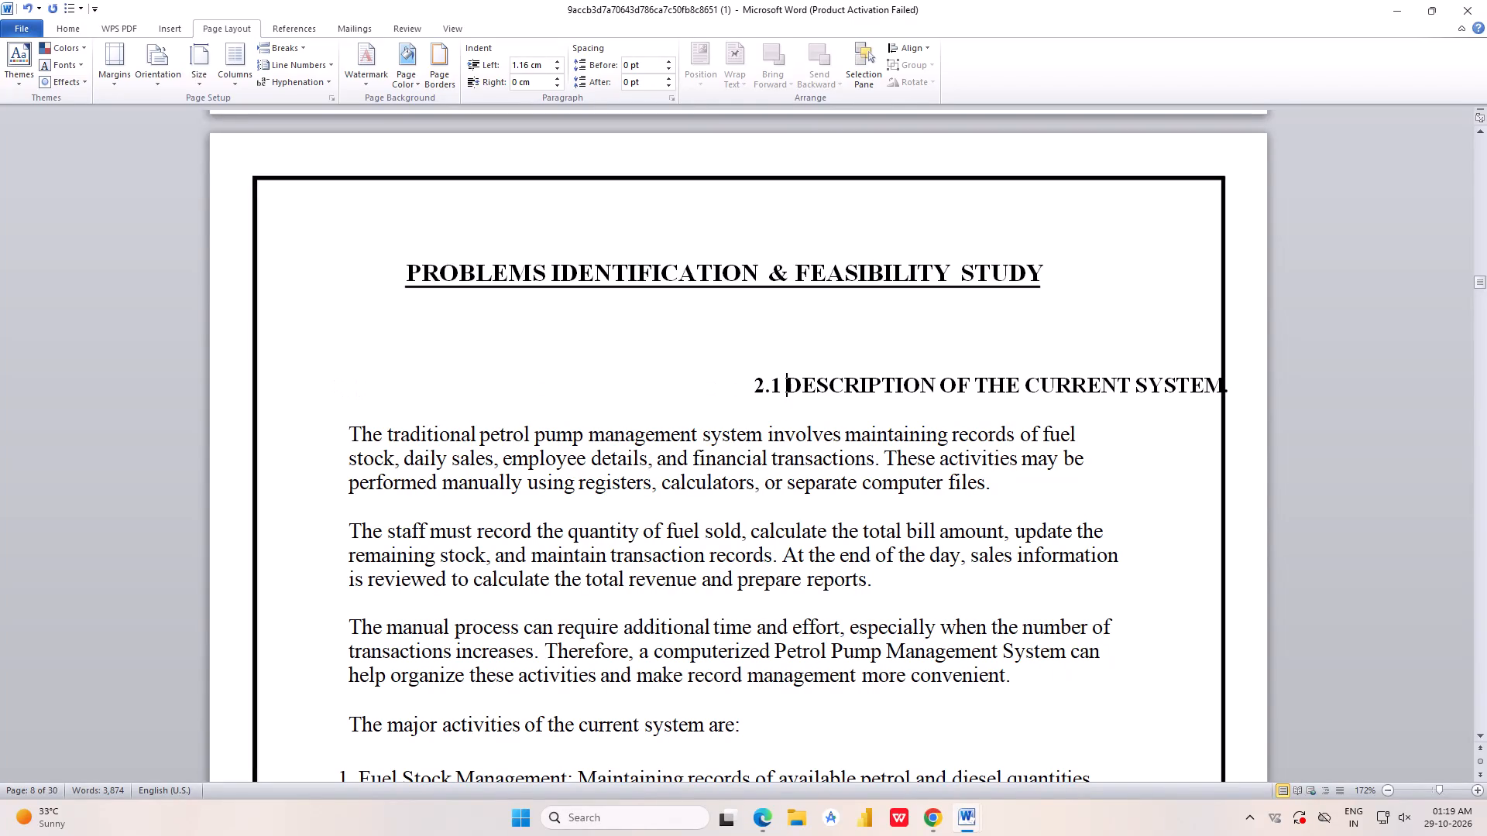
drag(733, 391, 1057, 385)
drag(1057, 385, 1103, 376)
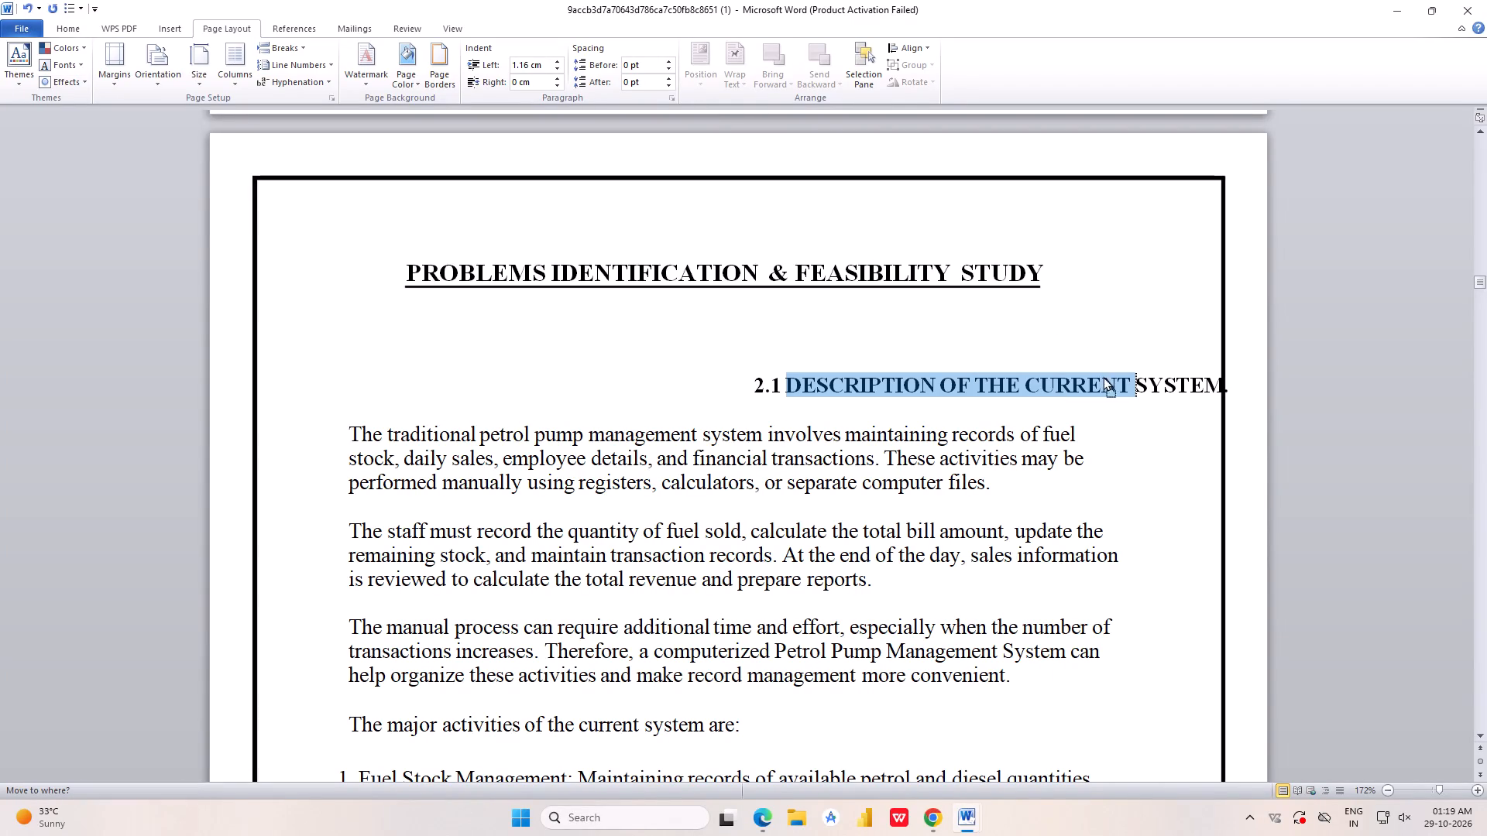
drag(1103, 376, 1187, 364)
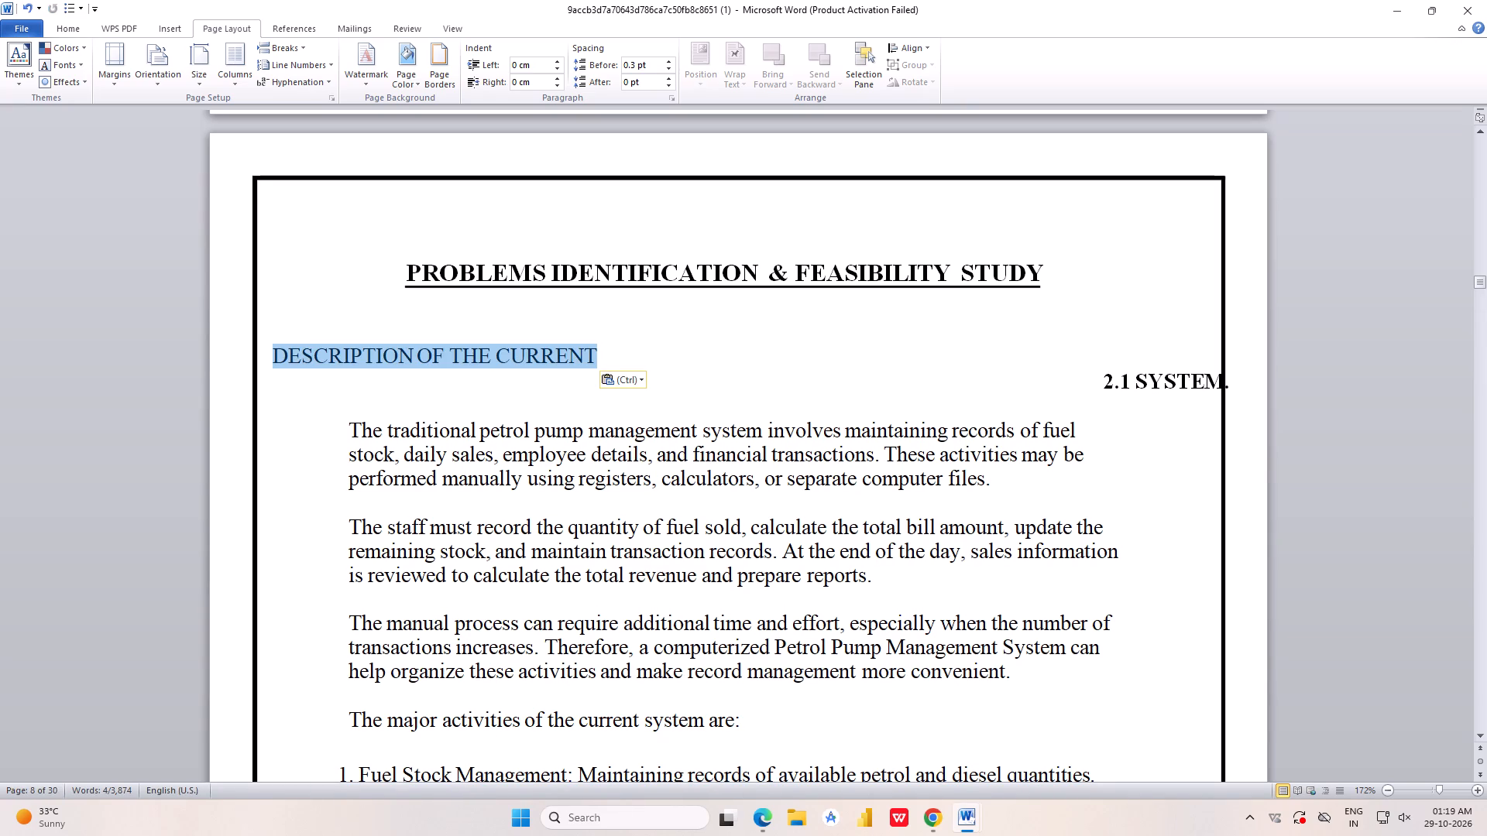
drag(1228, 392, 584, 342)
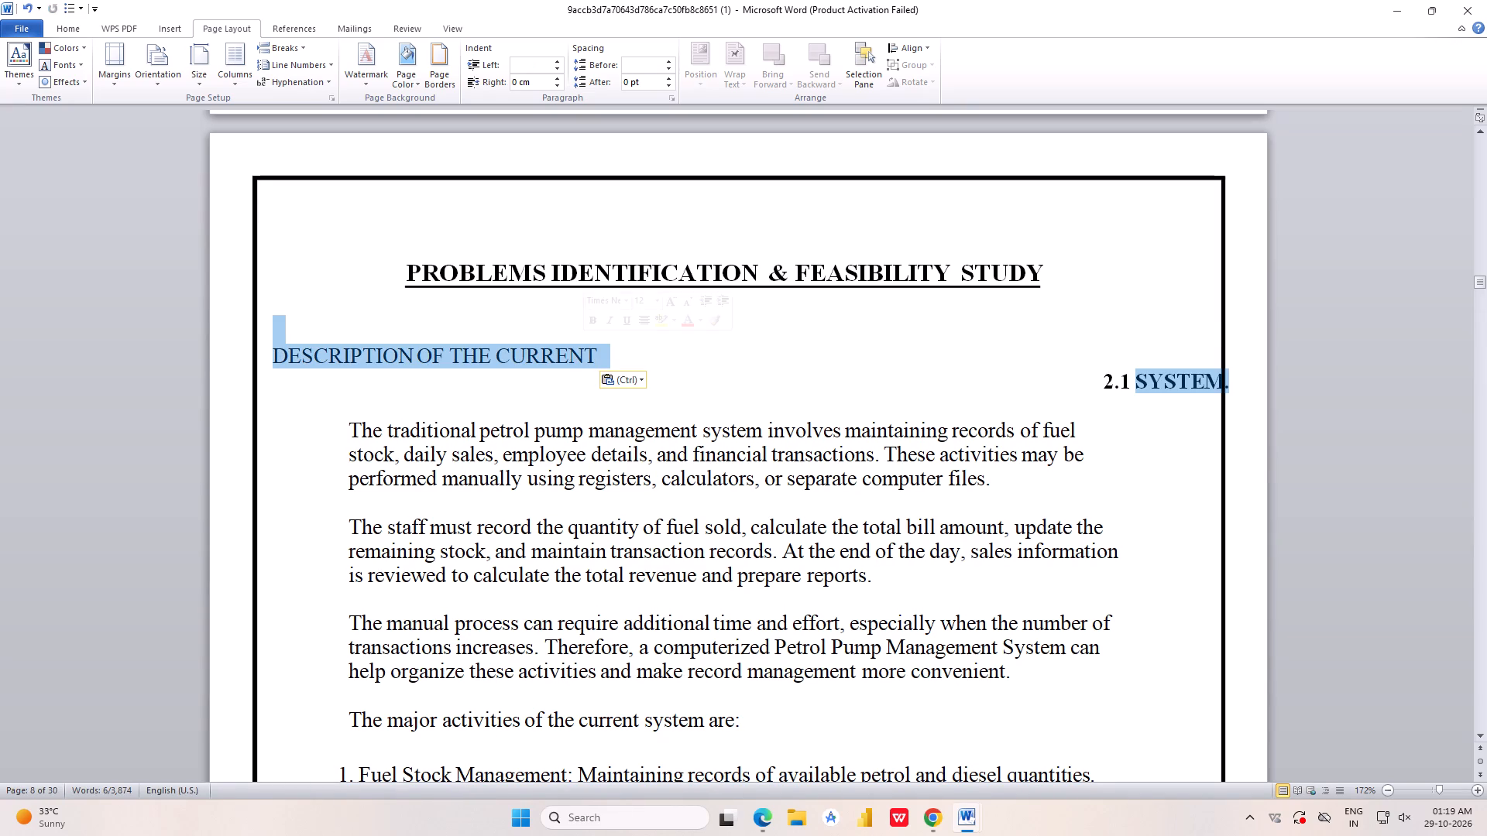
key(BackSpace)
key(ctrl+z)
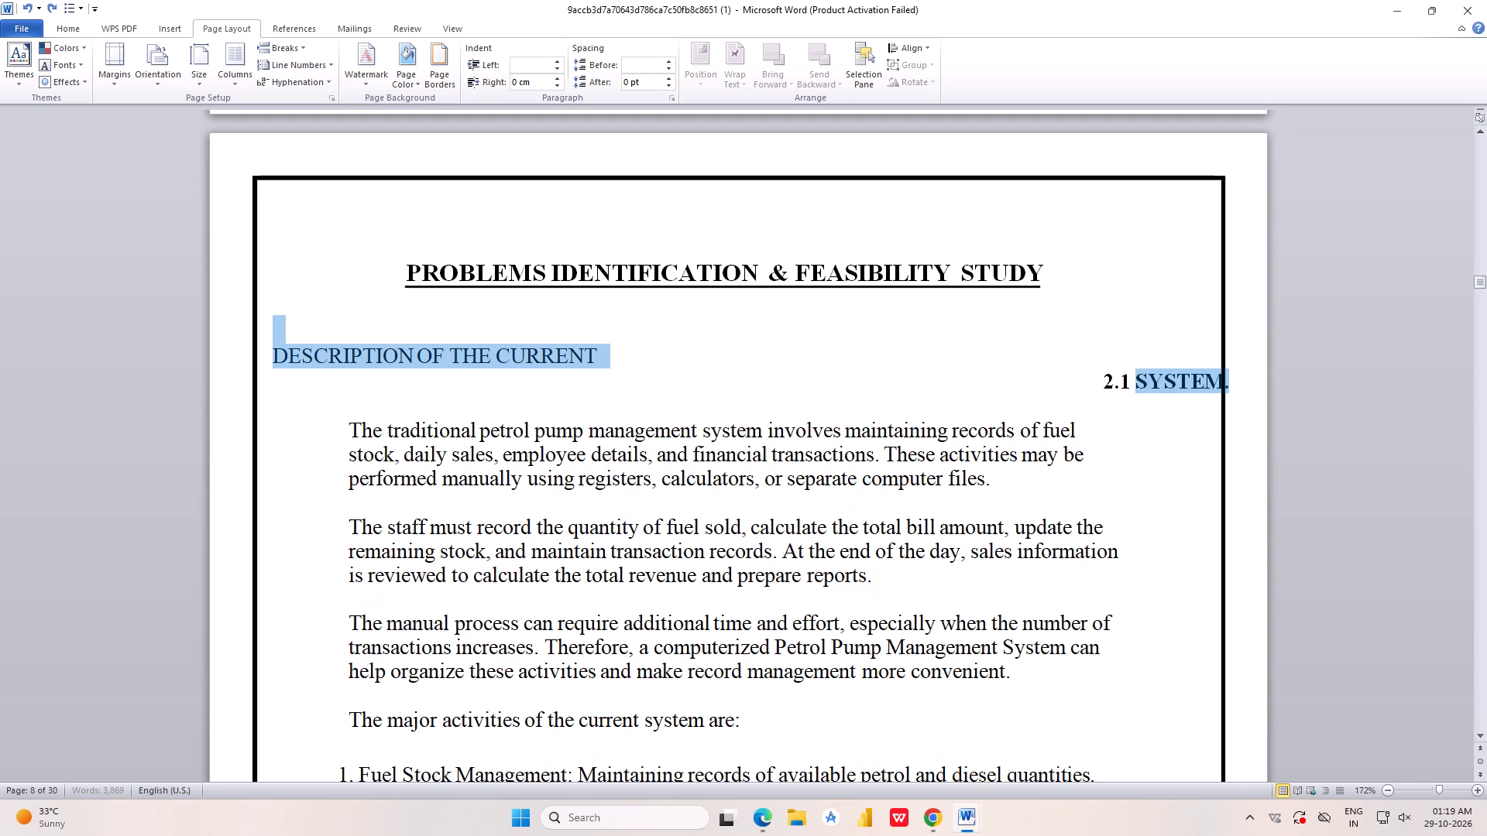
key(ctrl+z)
Undo the automatic list formatting of the 2.1 DESCRIPTION OF THE CURRENT SYSTEM heading.
key(ctrl+z)
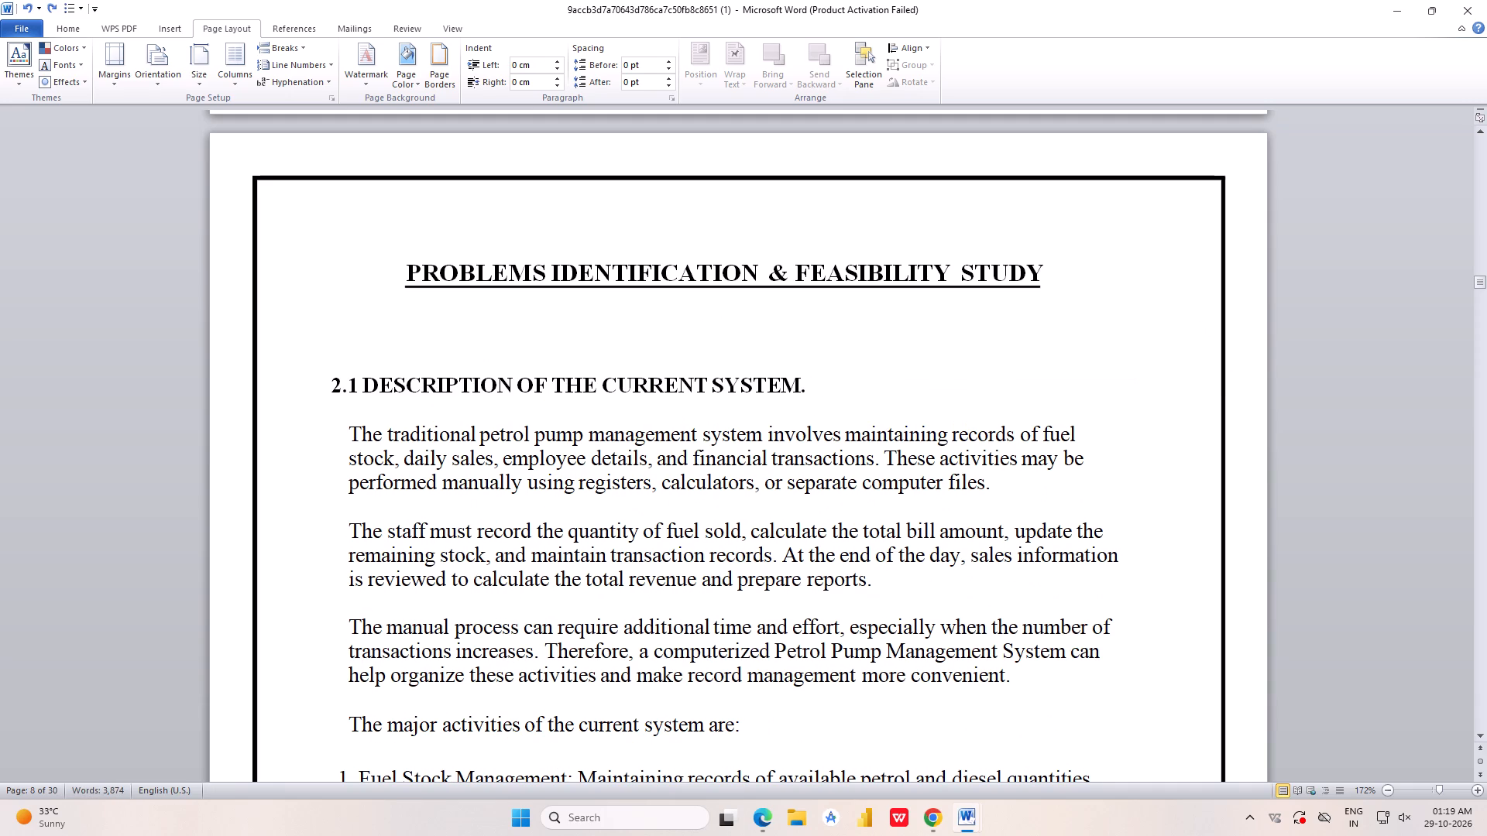
Review the heading and body text layout on page 8 and under the LIMITATIONS OR PROBLEM IN THE SYSTEM heading on page 9.
scroll(779, 514, down, 10)
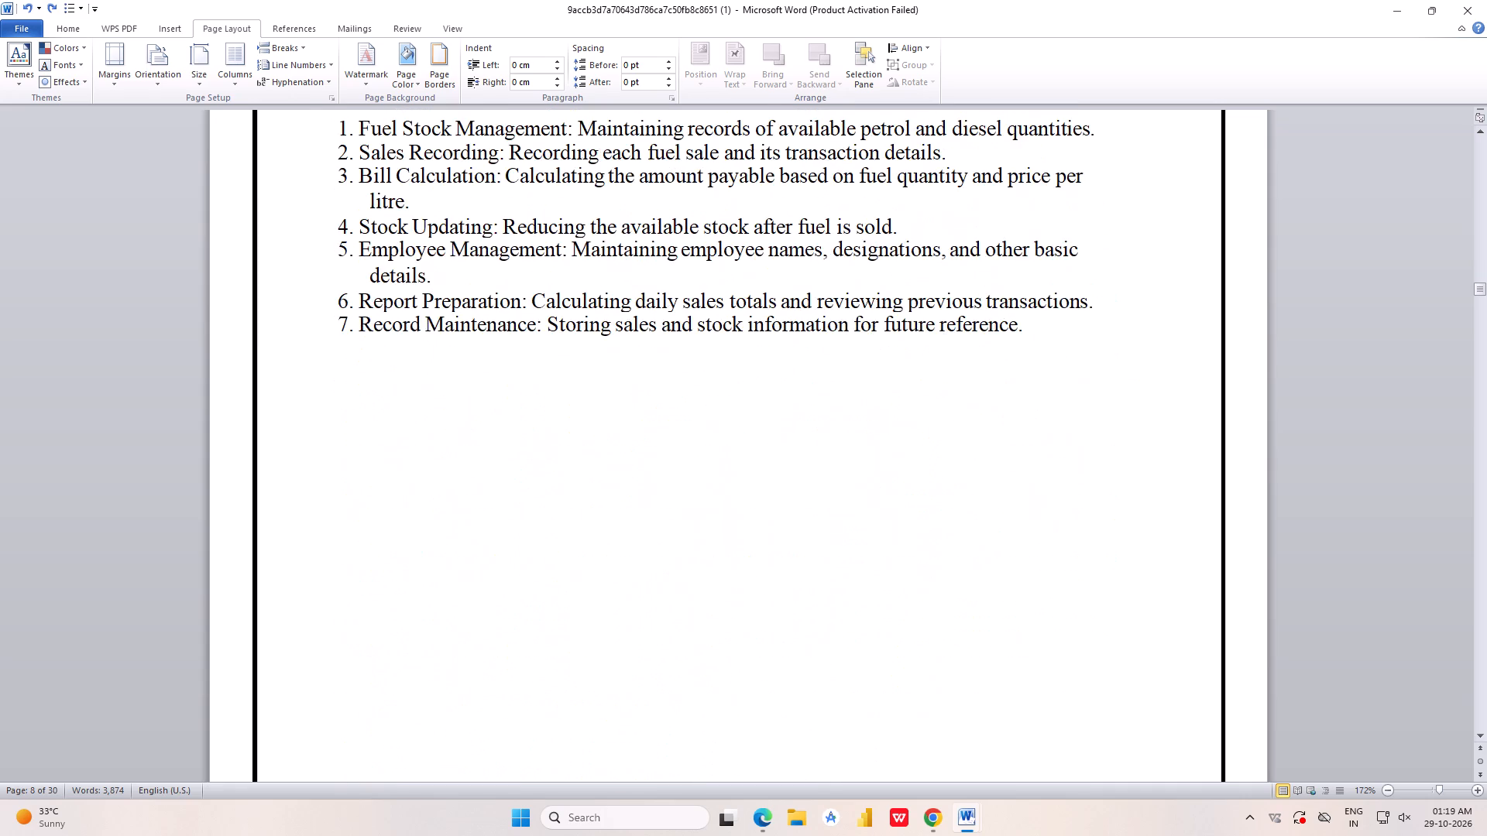
scroll(779, 514, down, 14)
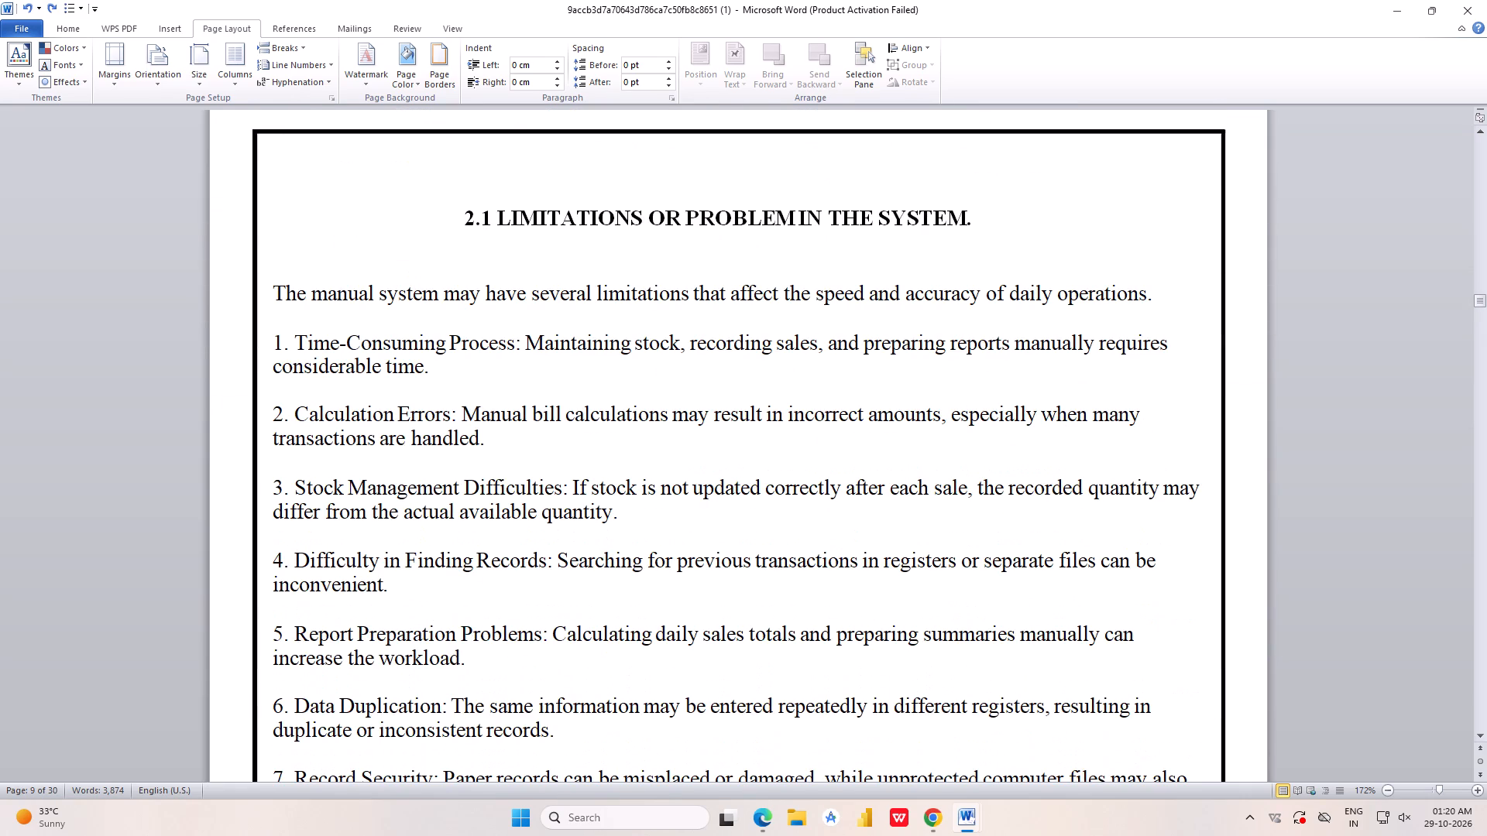
scroll(984, 252, up, 11)
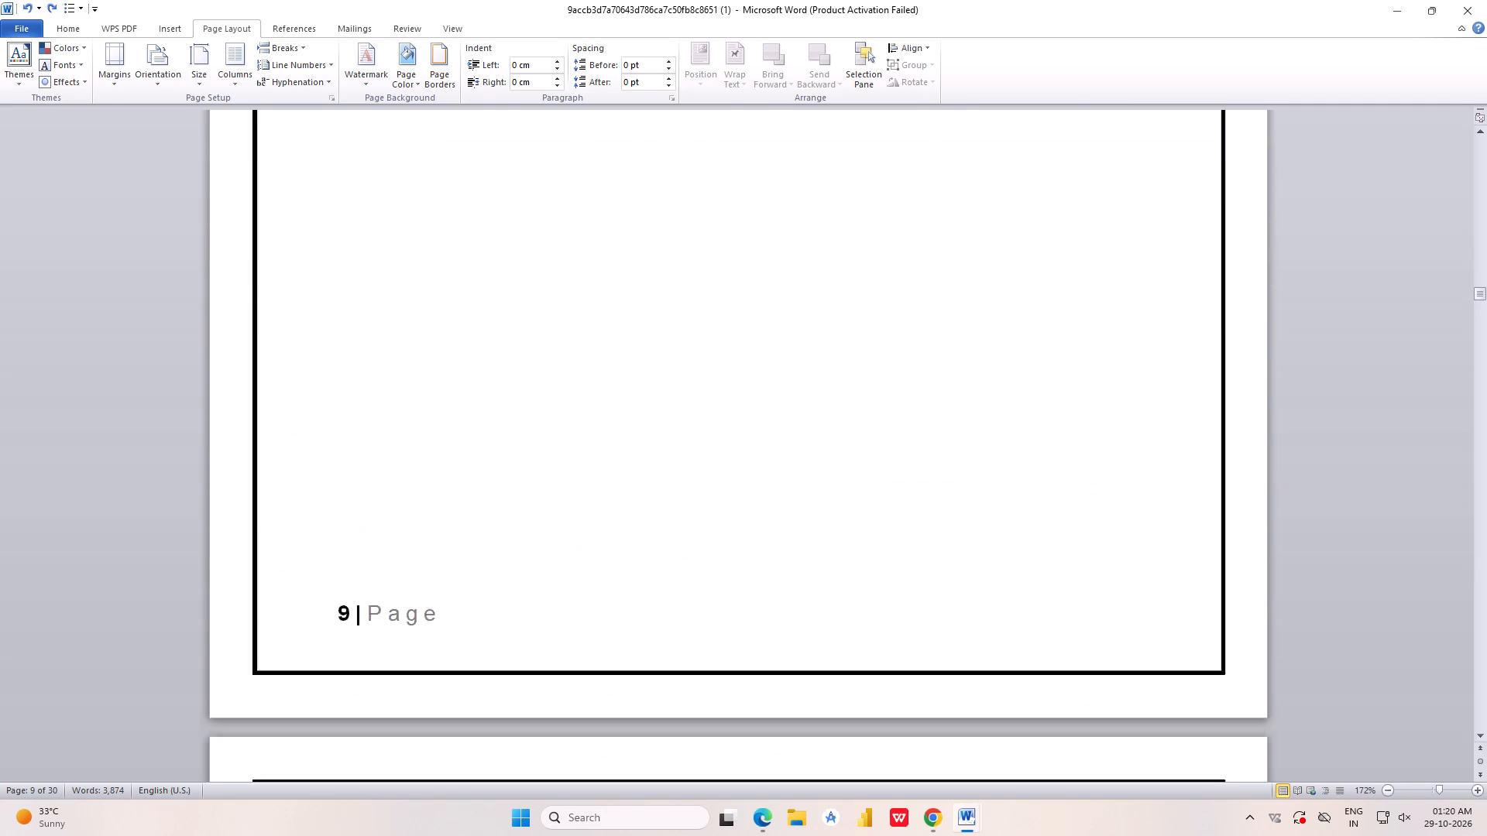
scroll(984, 252, up, 11)
scroll(984, 252, down, 2)
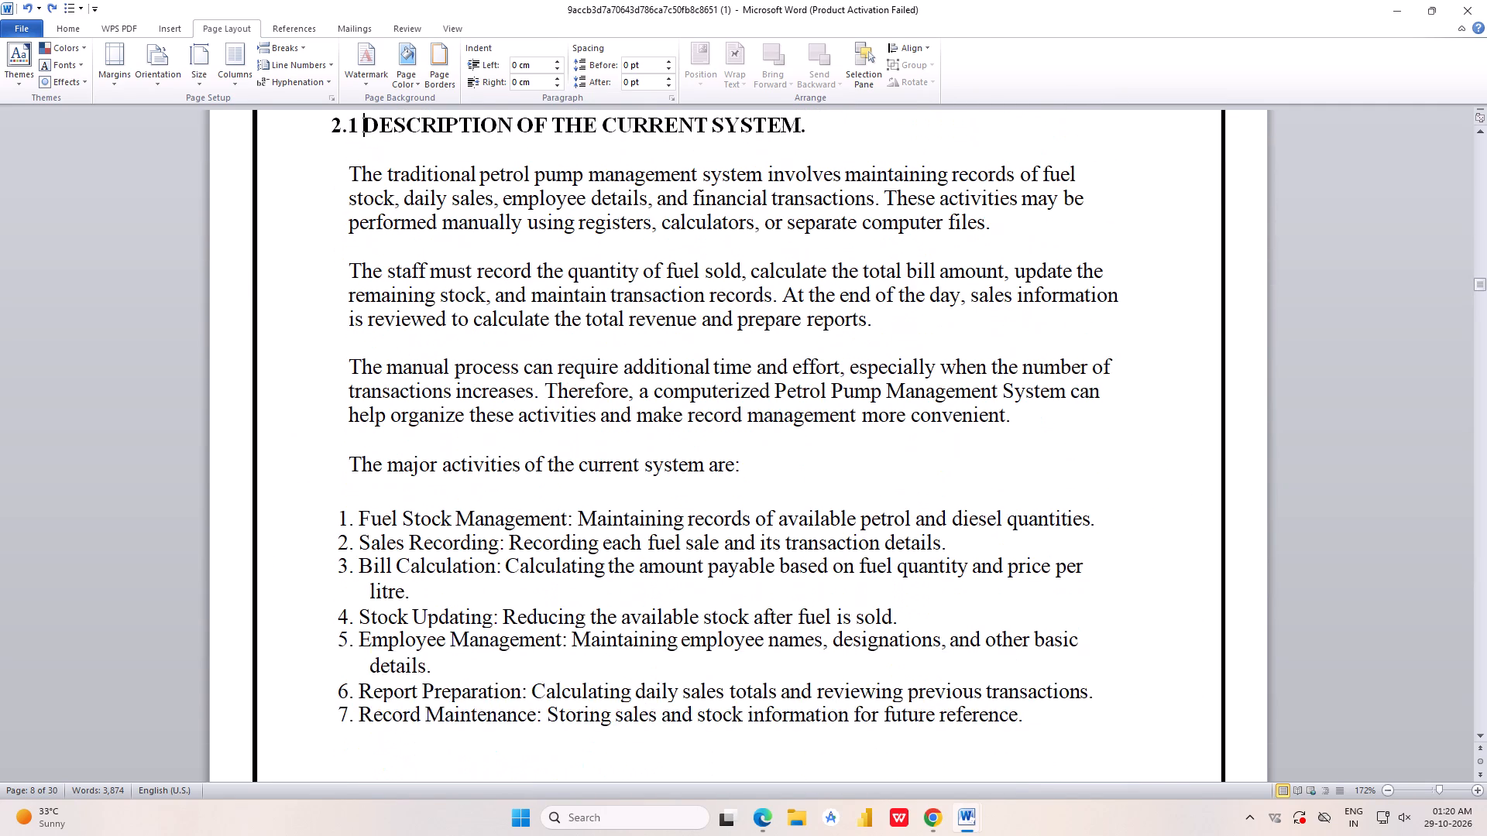
scroll(984, 252, down, 18)
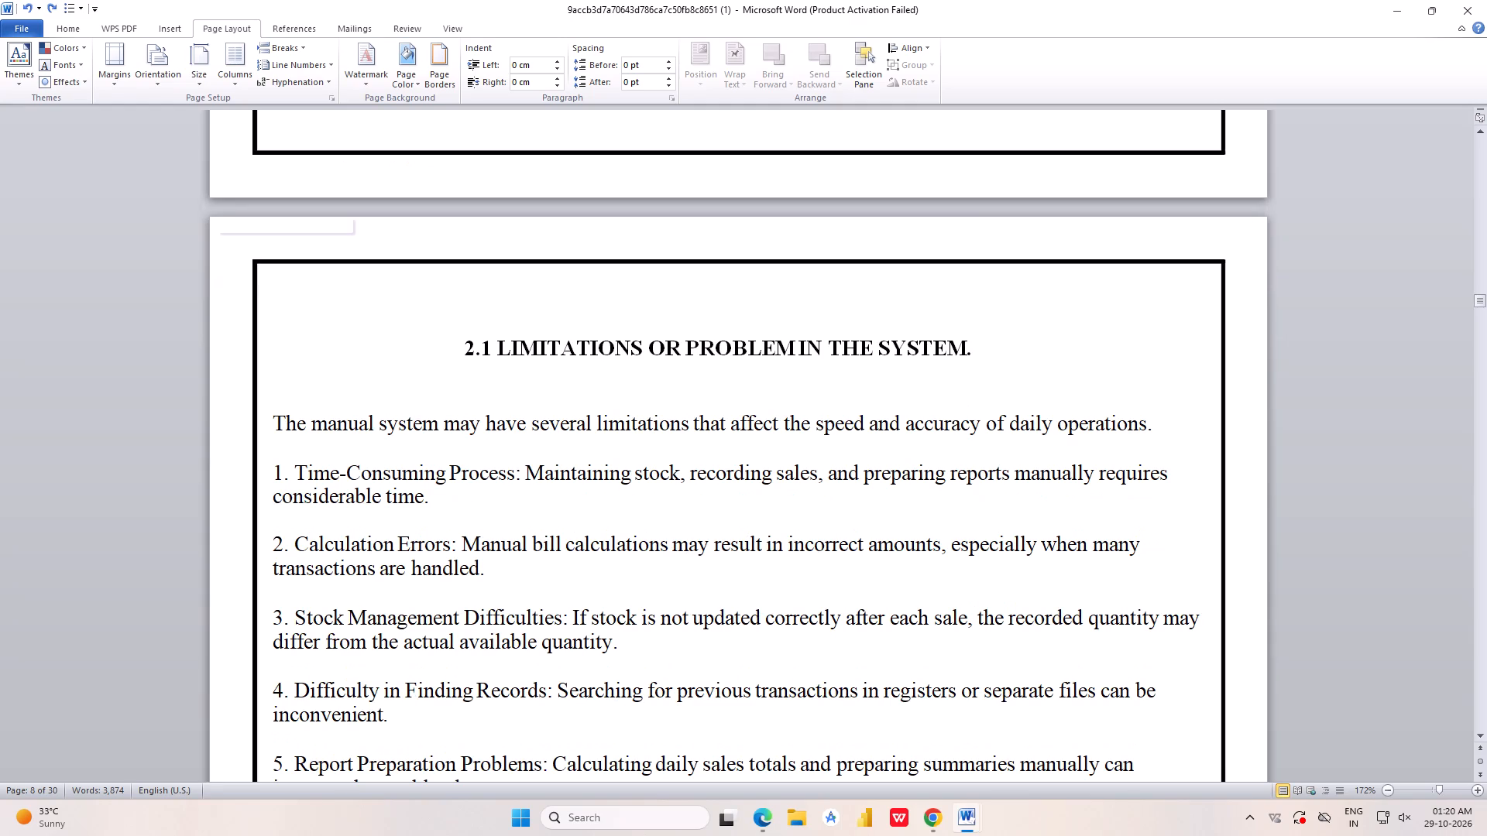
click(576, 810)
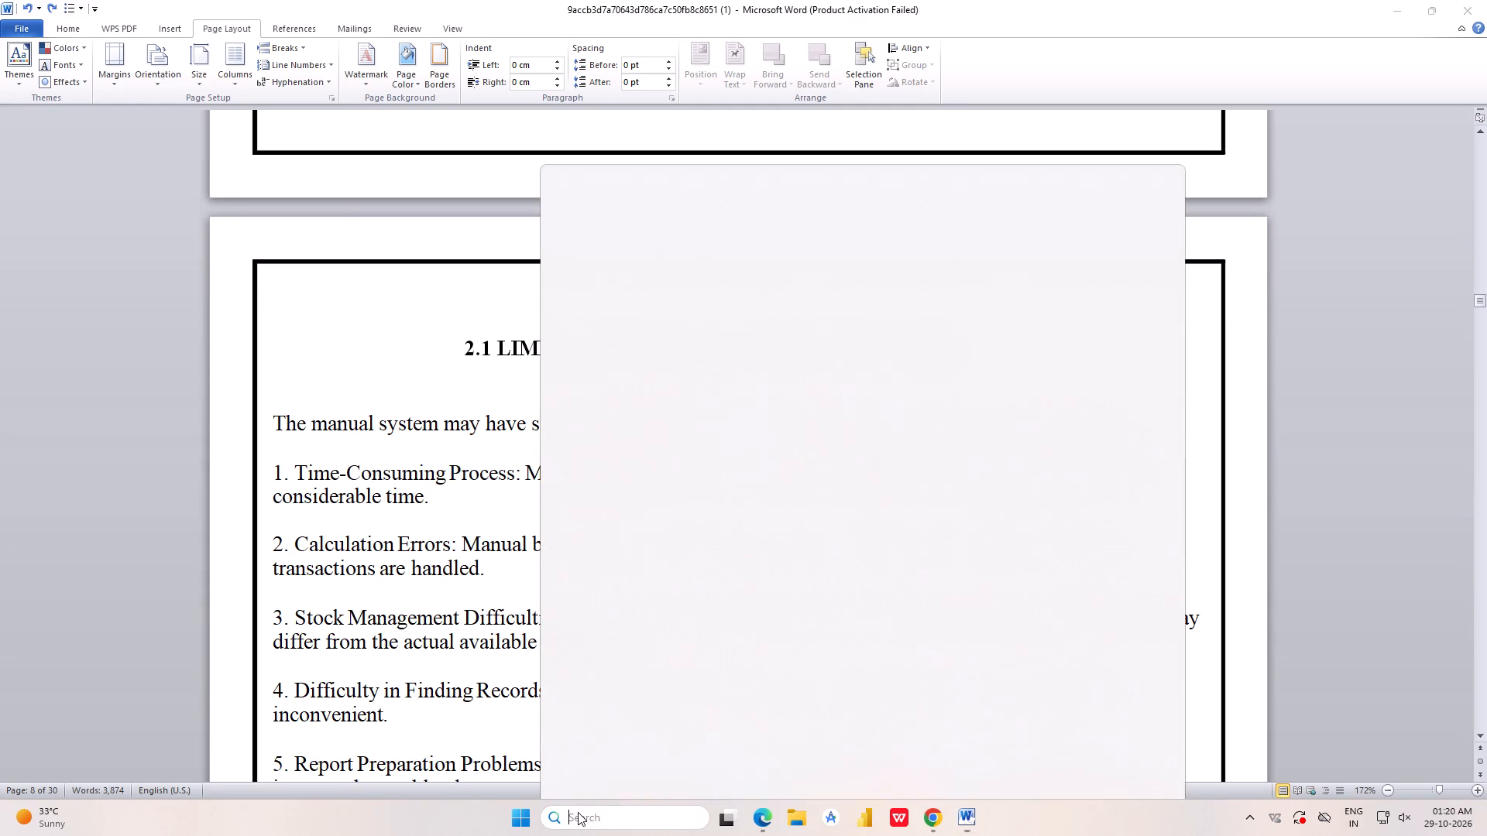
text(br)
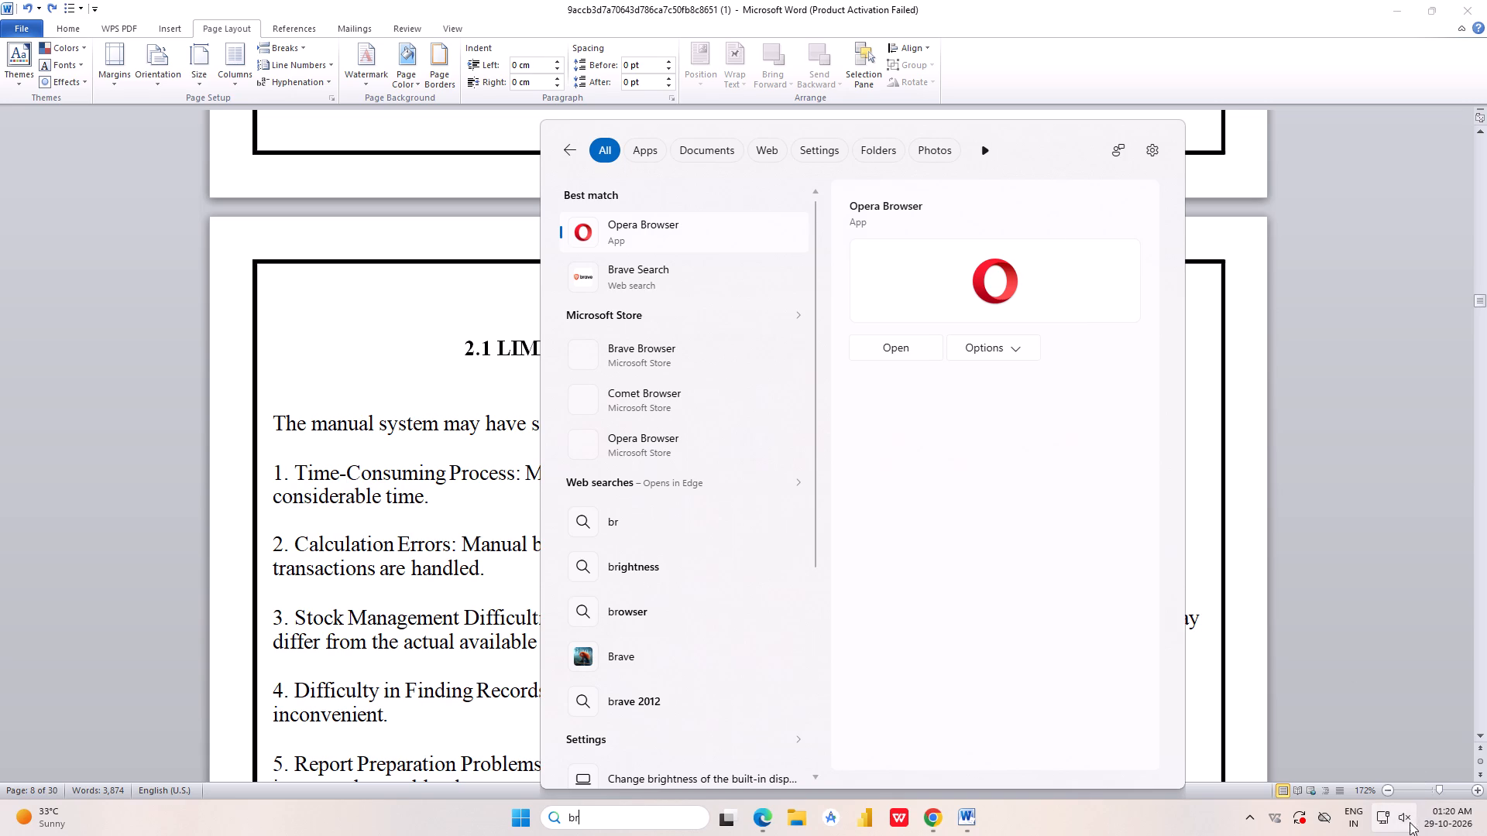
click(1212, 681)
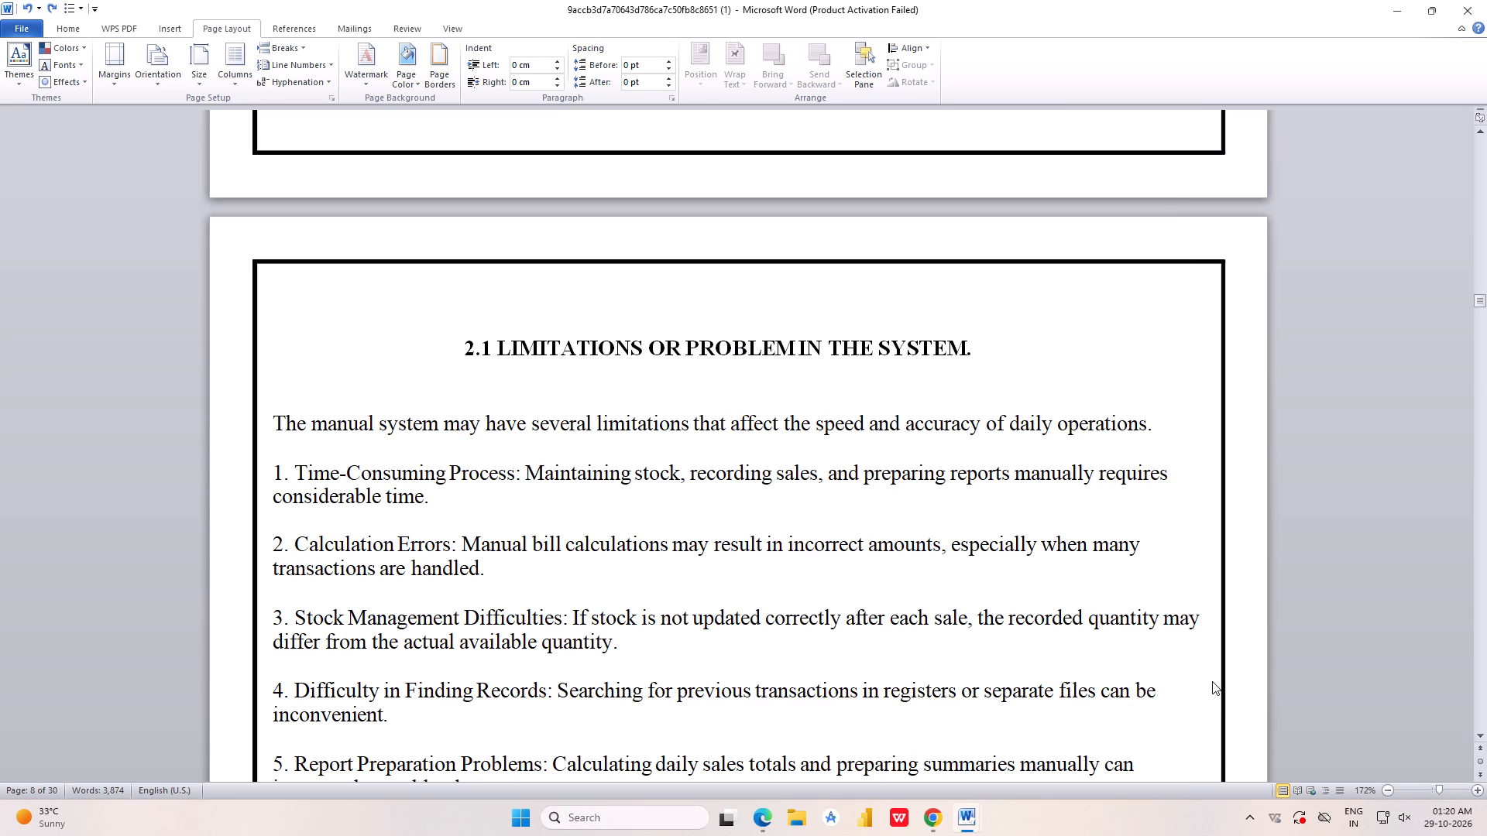
Set the spacing before to 0 pt for the text from "The manual system" through item 10 under the LIMITATIONS heading on page 9.
scroll(730, 548, down, 1)
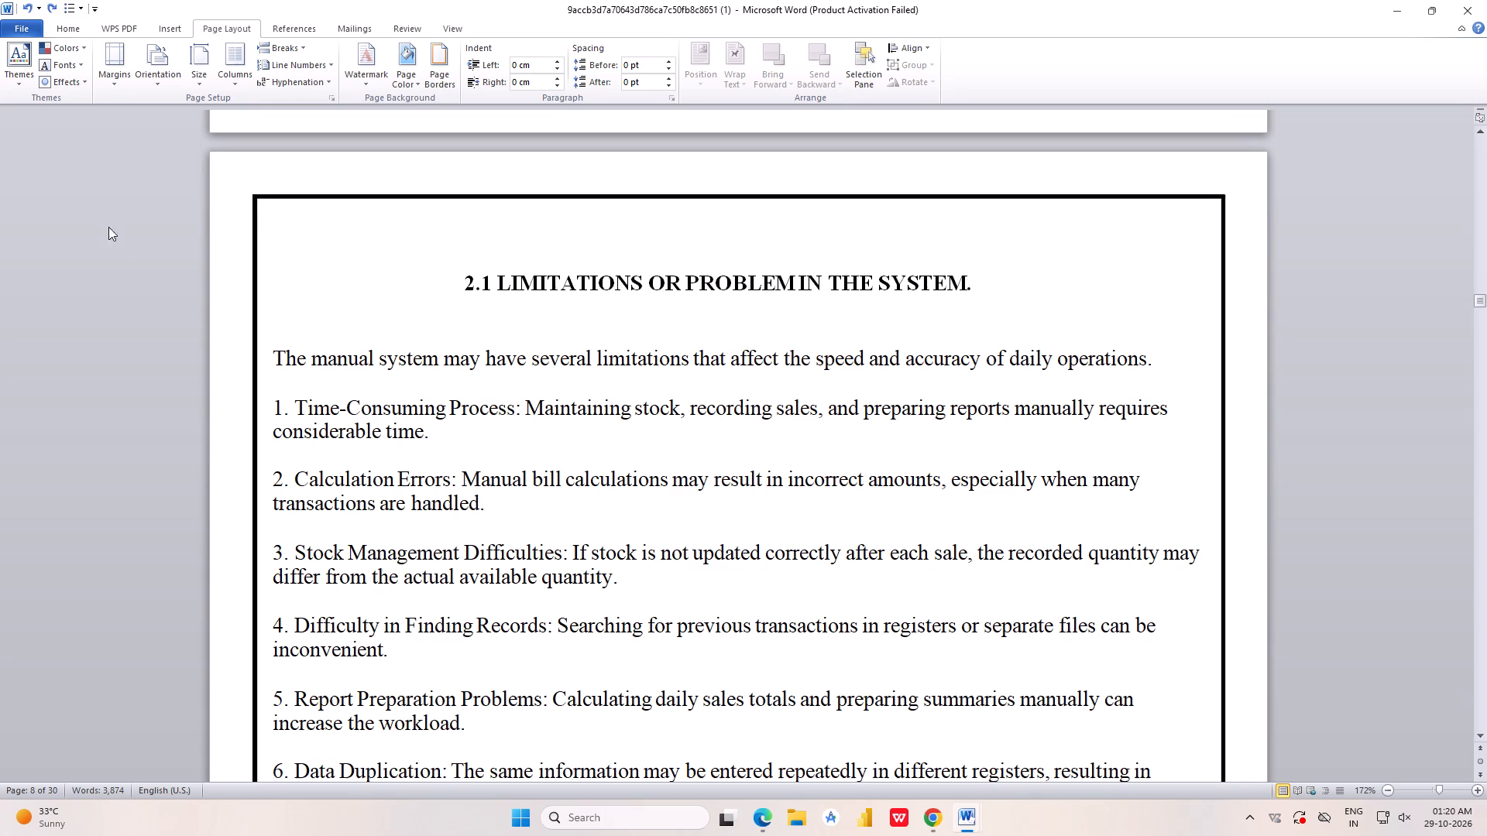
drag(266, 357, 369, 417)
scroll(266, 357, down, 6)
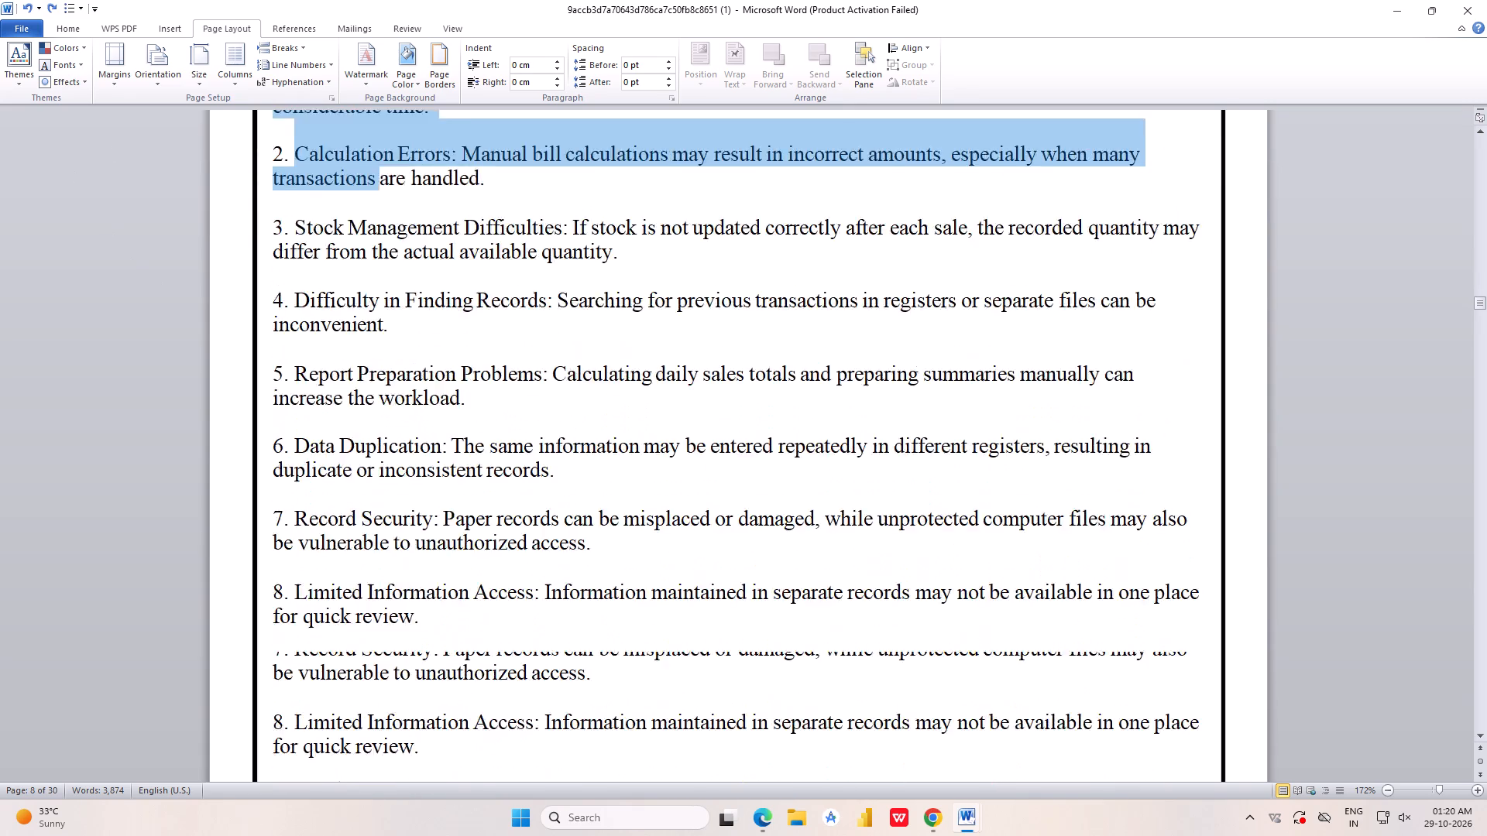
drag(369, 417, 540, 447)
scroll(386, 419, down, 4)
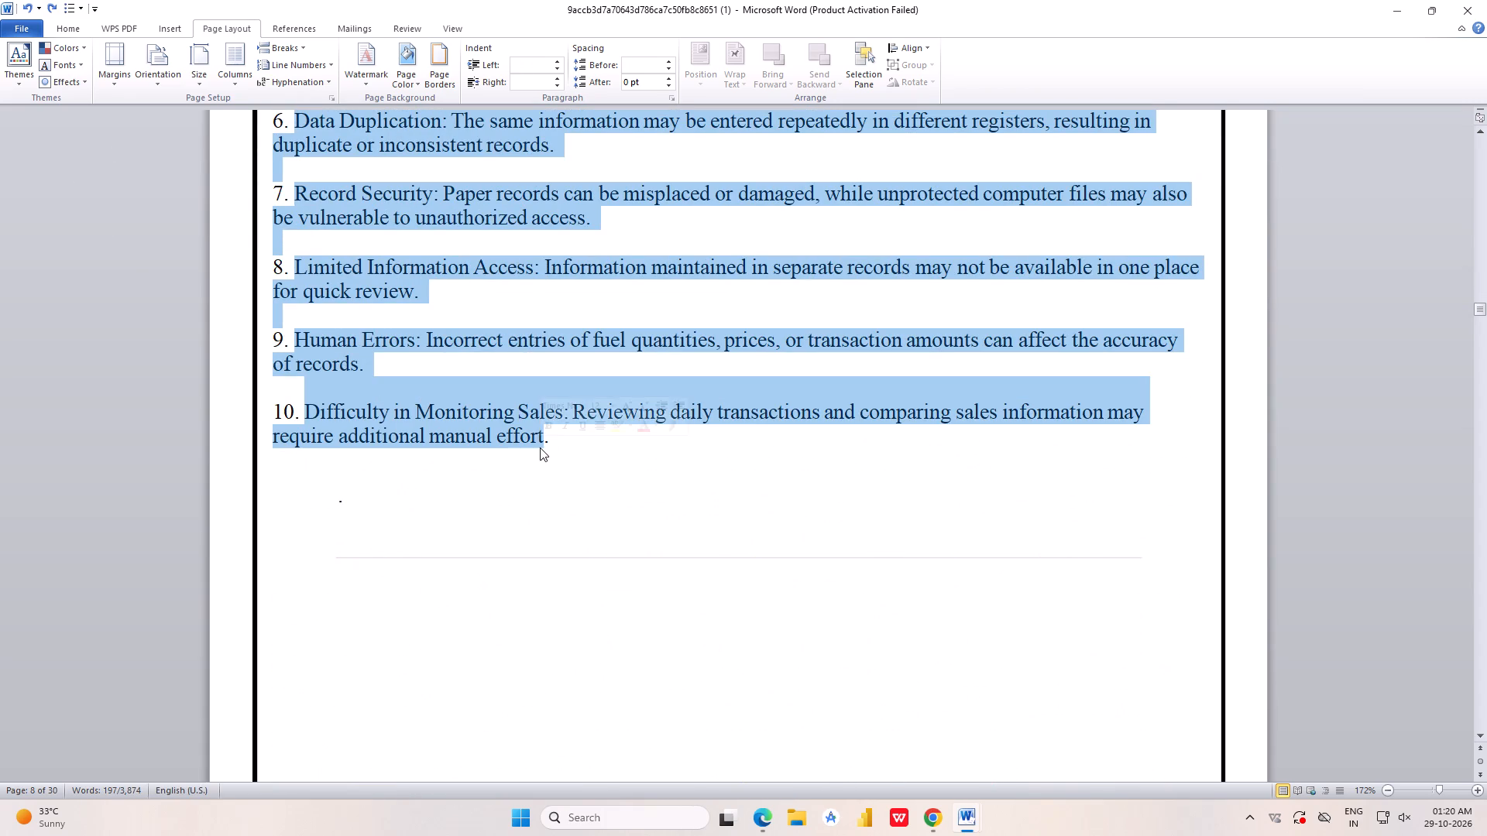
click(252, 28)
click(674, 63)
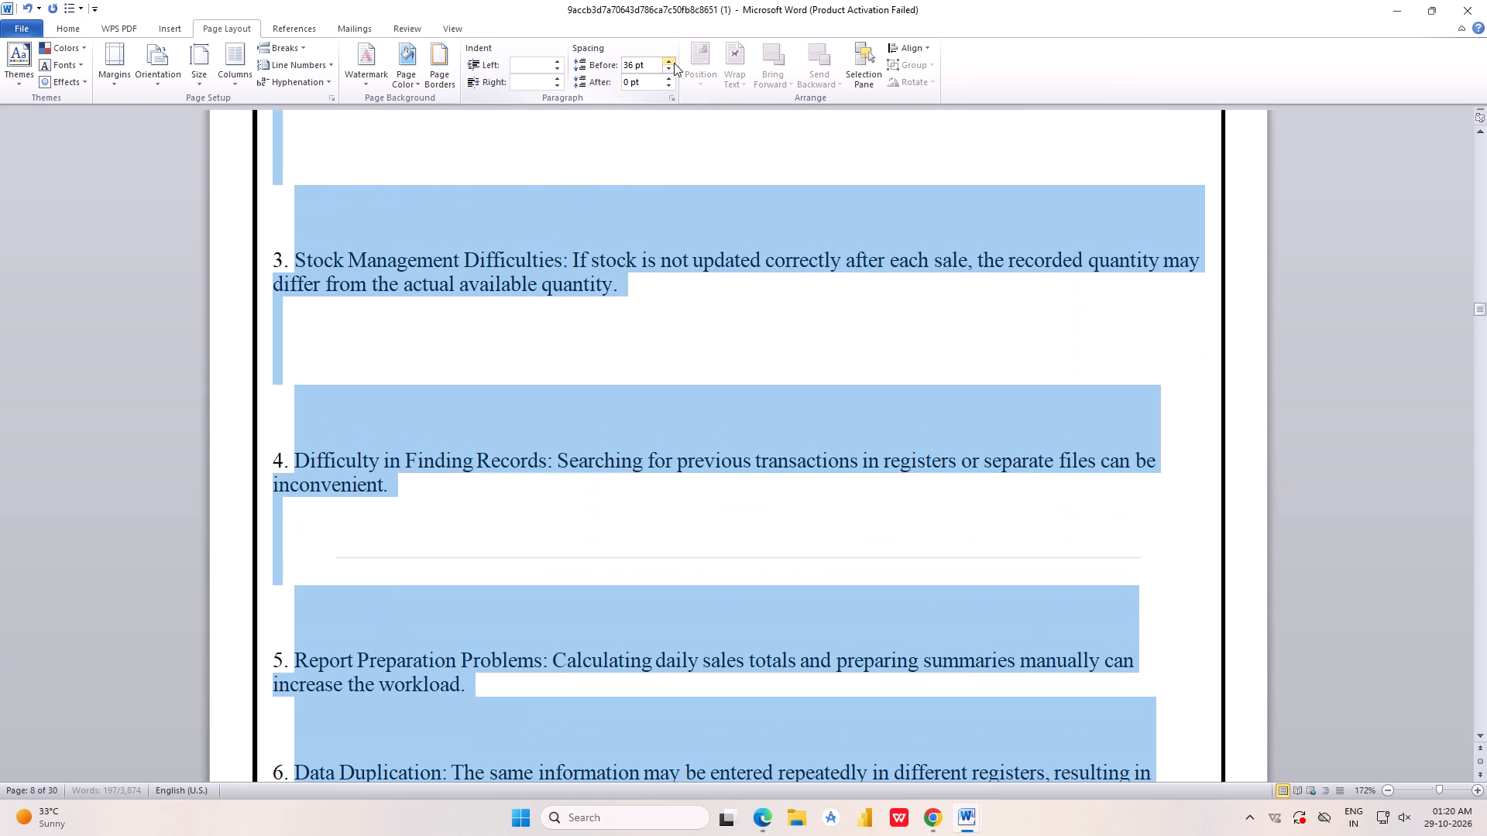
click(668, 60)
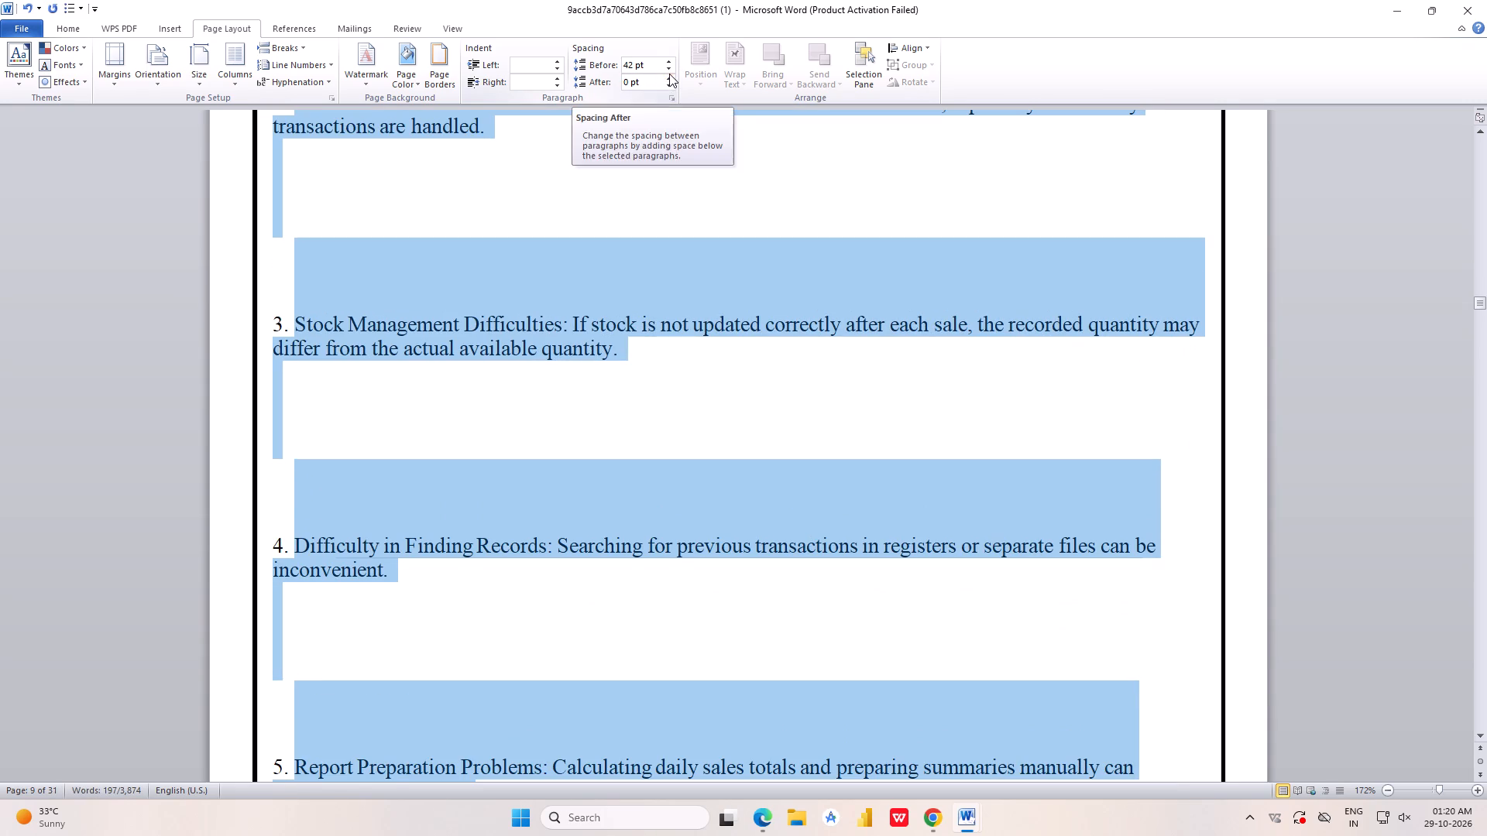
click(668, 65)
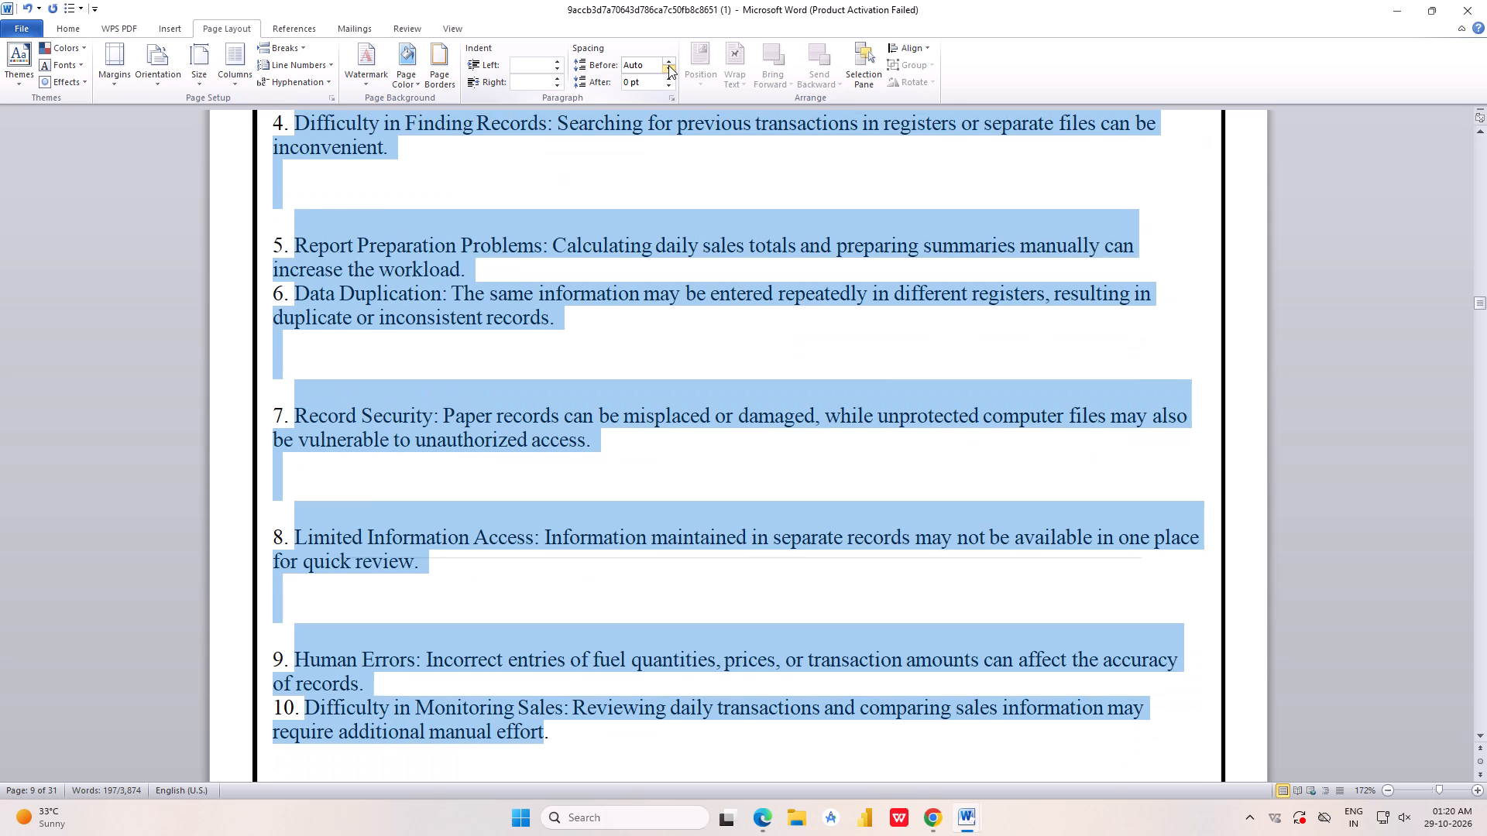
click(665, 58)
click(665, 58)
click(665, 58)
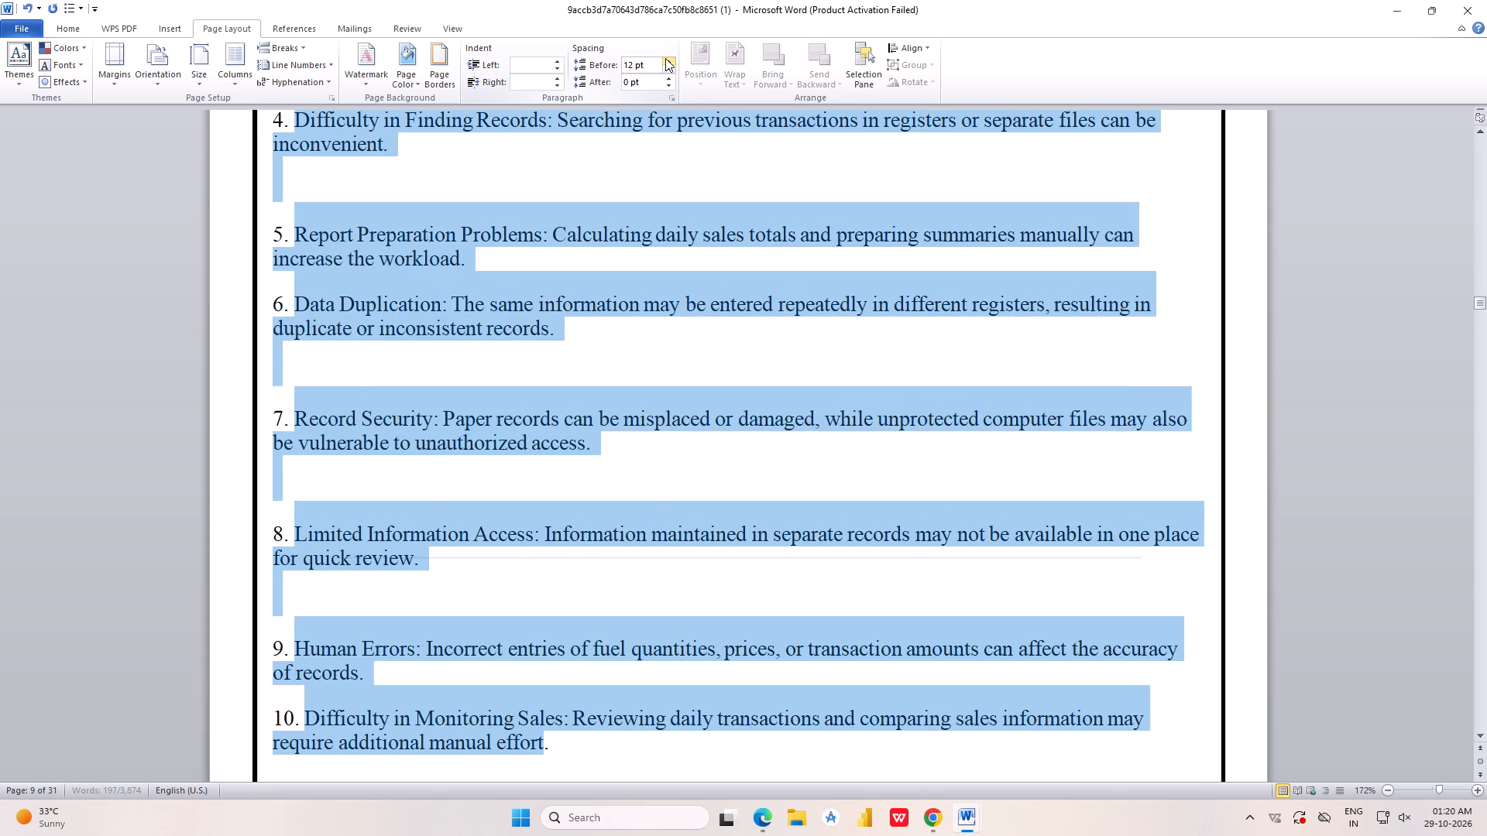
click(670, 70)
click(670, 70)
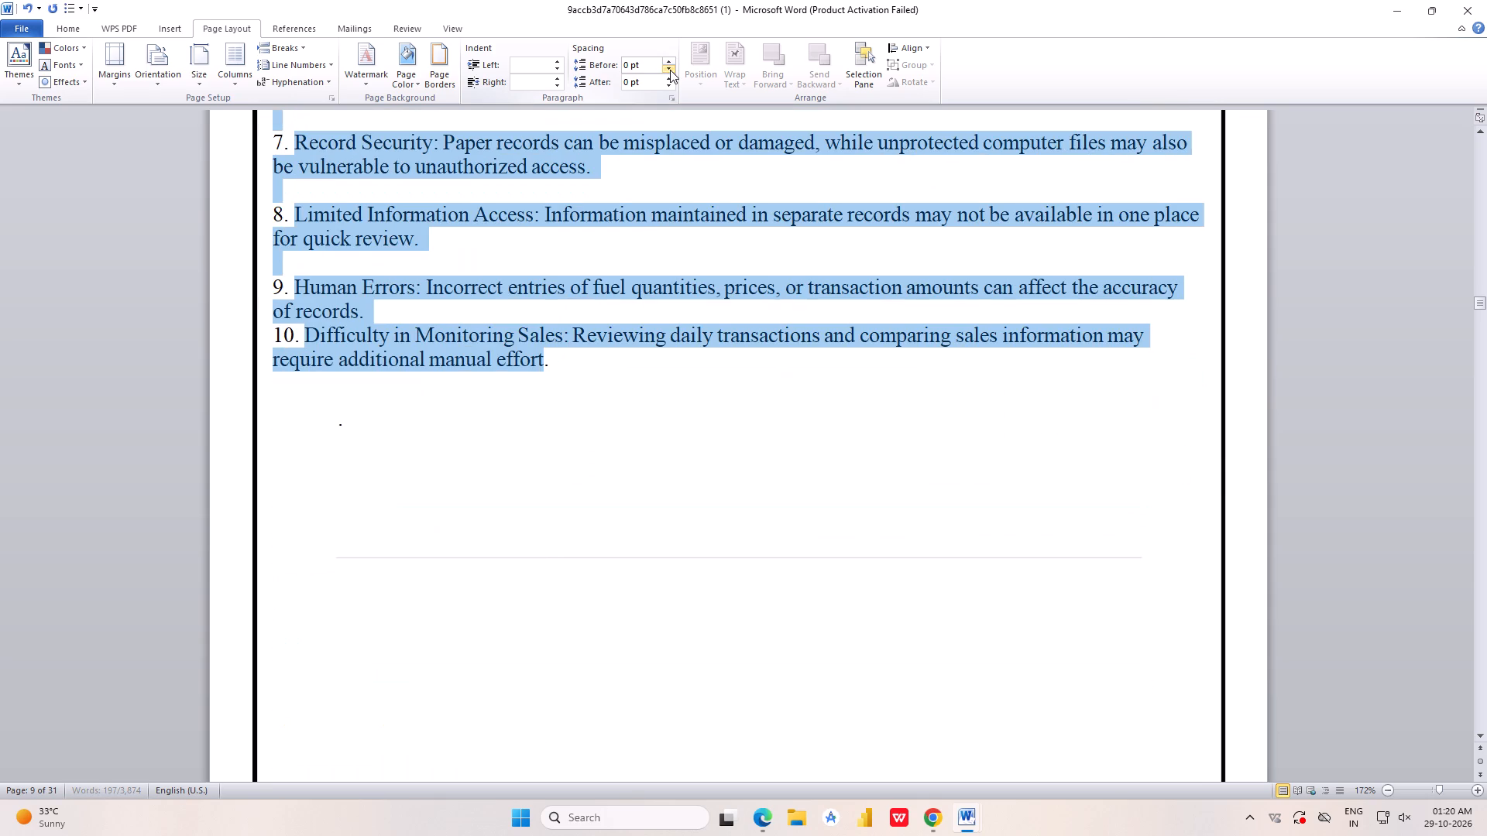
Set both the spacing before and the spacing after of the selected limitations paragraphs to 2 pt.
click(651, 67)
key(1)
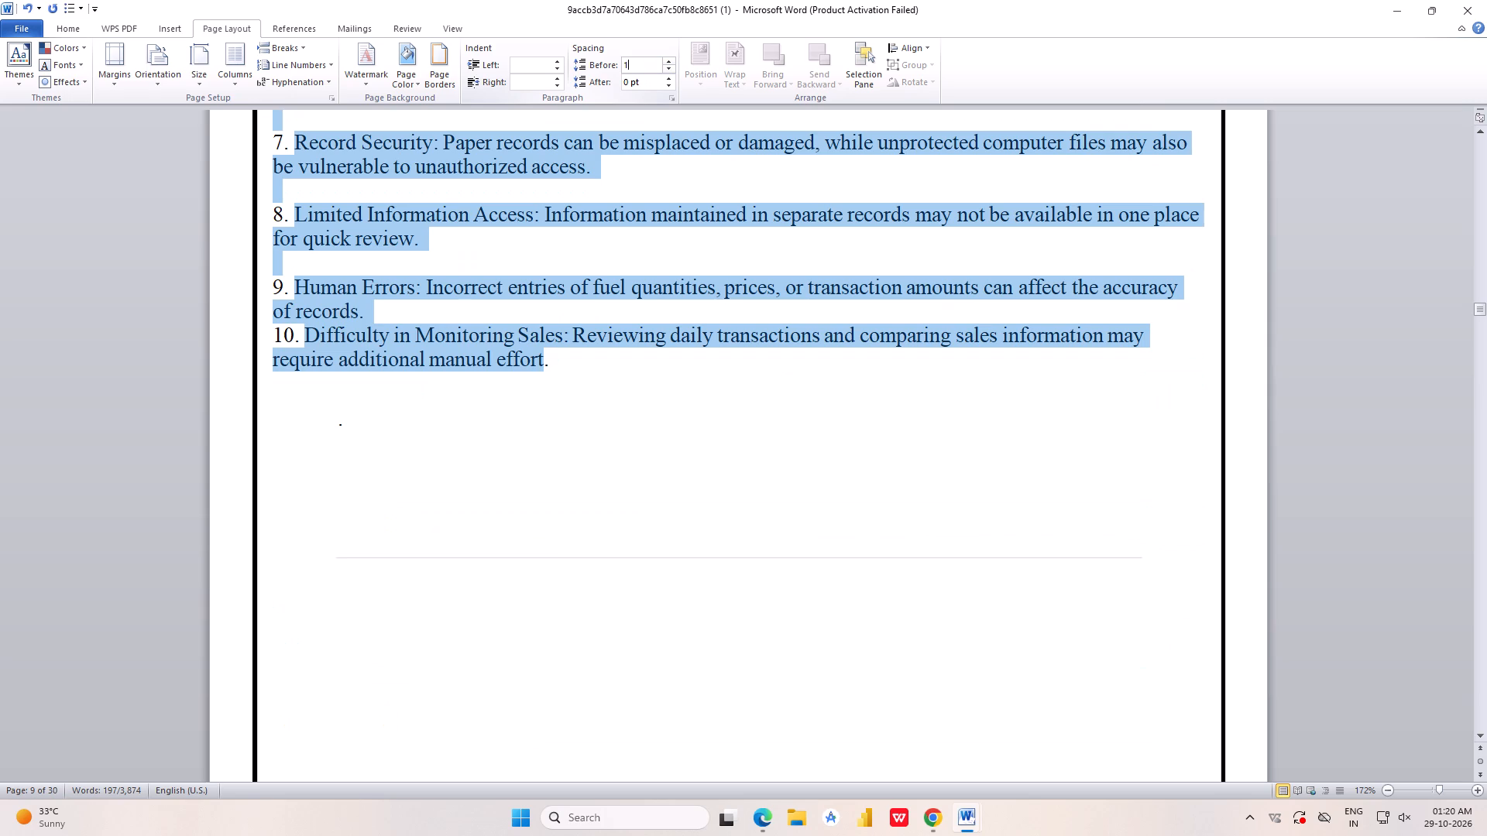
text(.5)
key(BackSpace)
key(BackSpace)
key(BackSpace)
key(2)
click(671, 82)
click(671, 82)
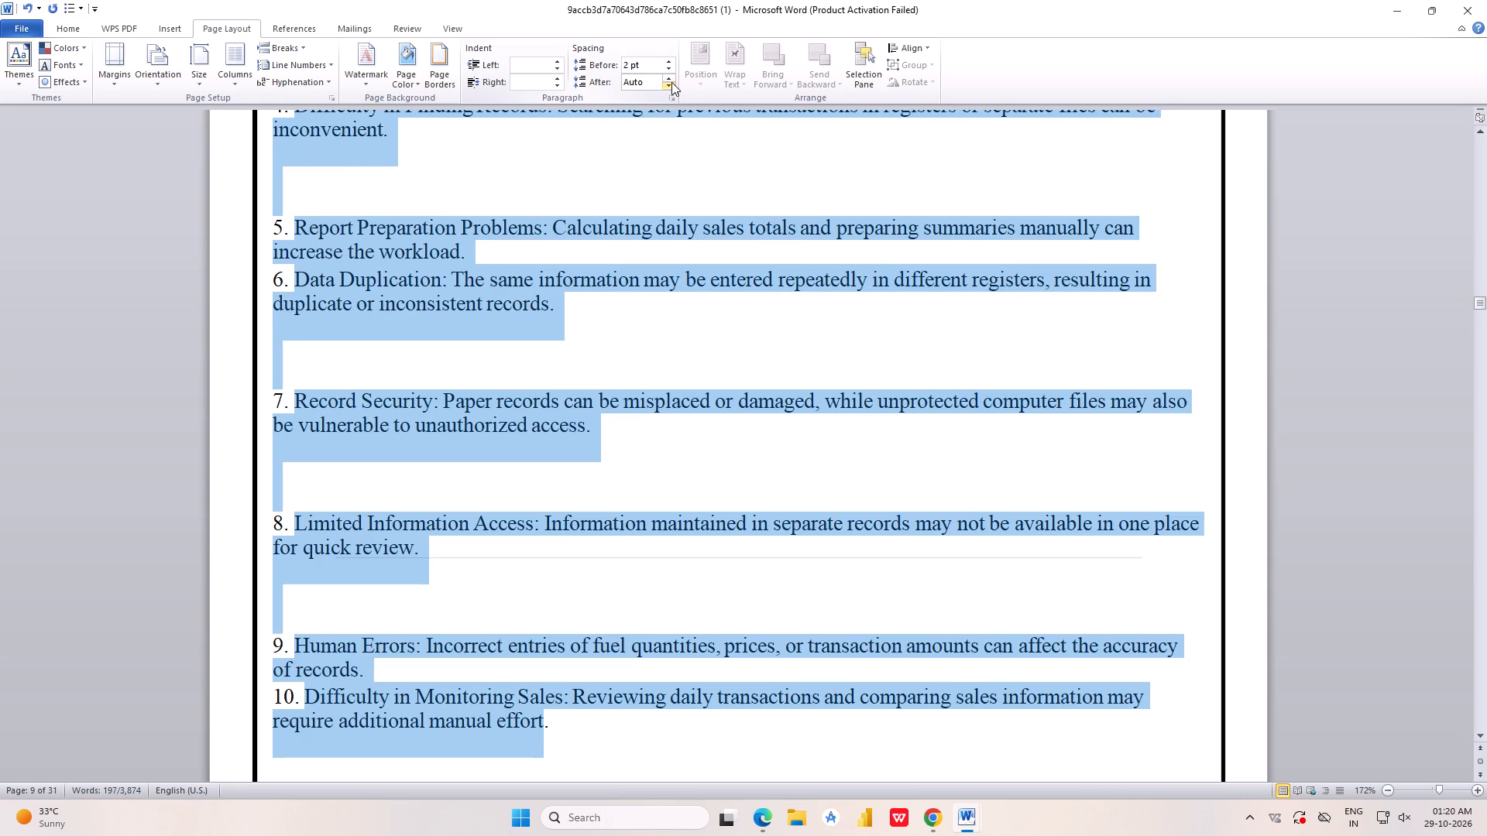
click(658, 81)
key(2)
click(636, 114)
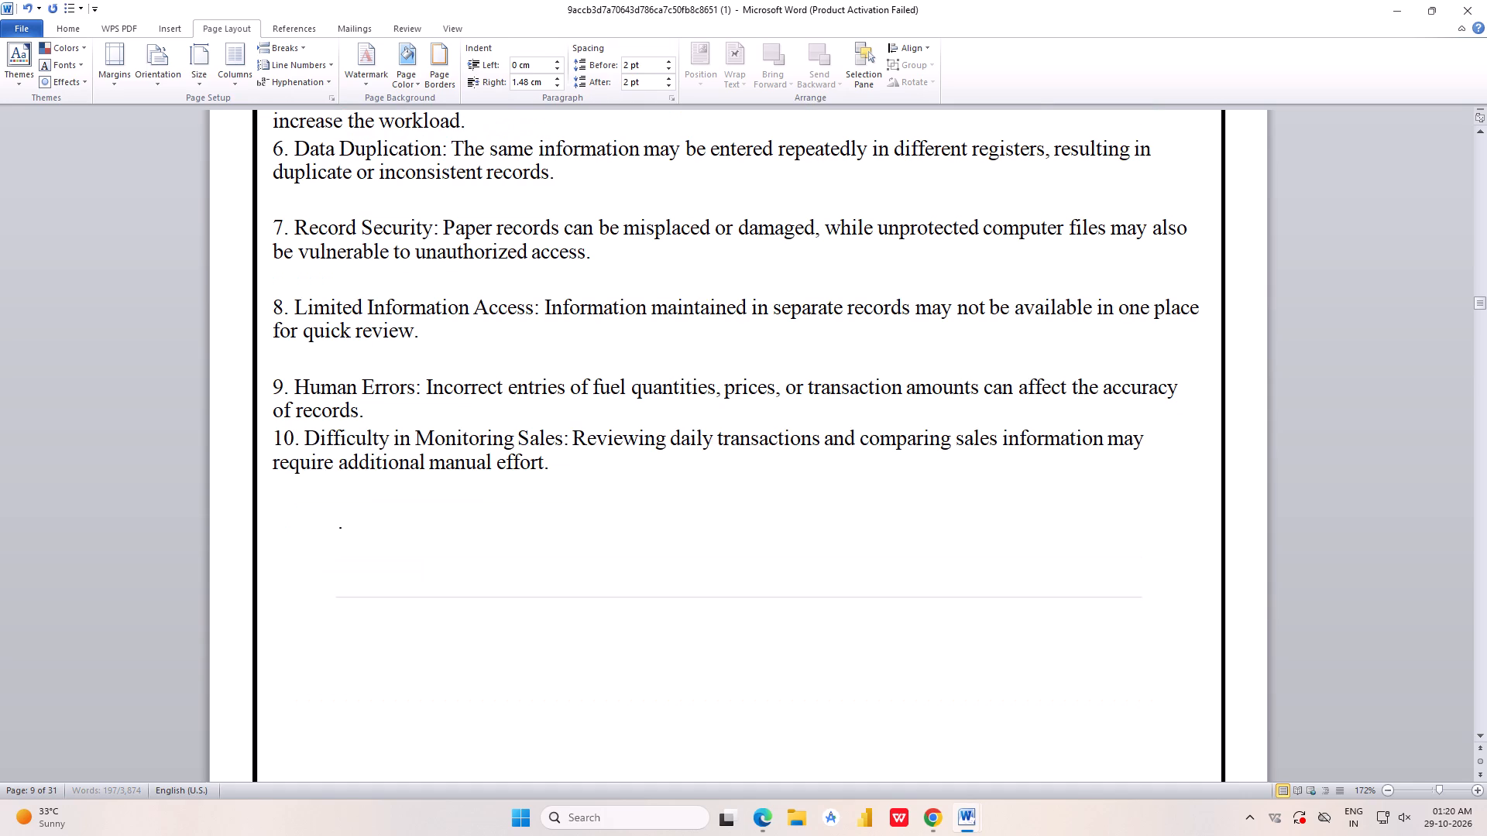
Indent the opening sentence "The manual system may have several limitations" under the LIMITATIONS heading with four spaces.
scroll(636, 114, up, 10)
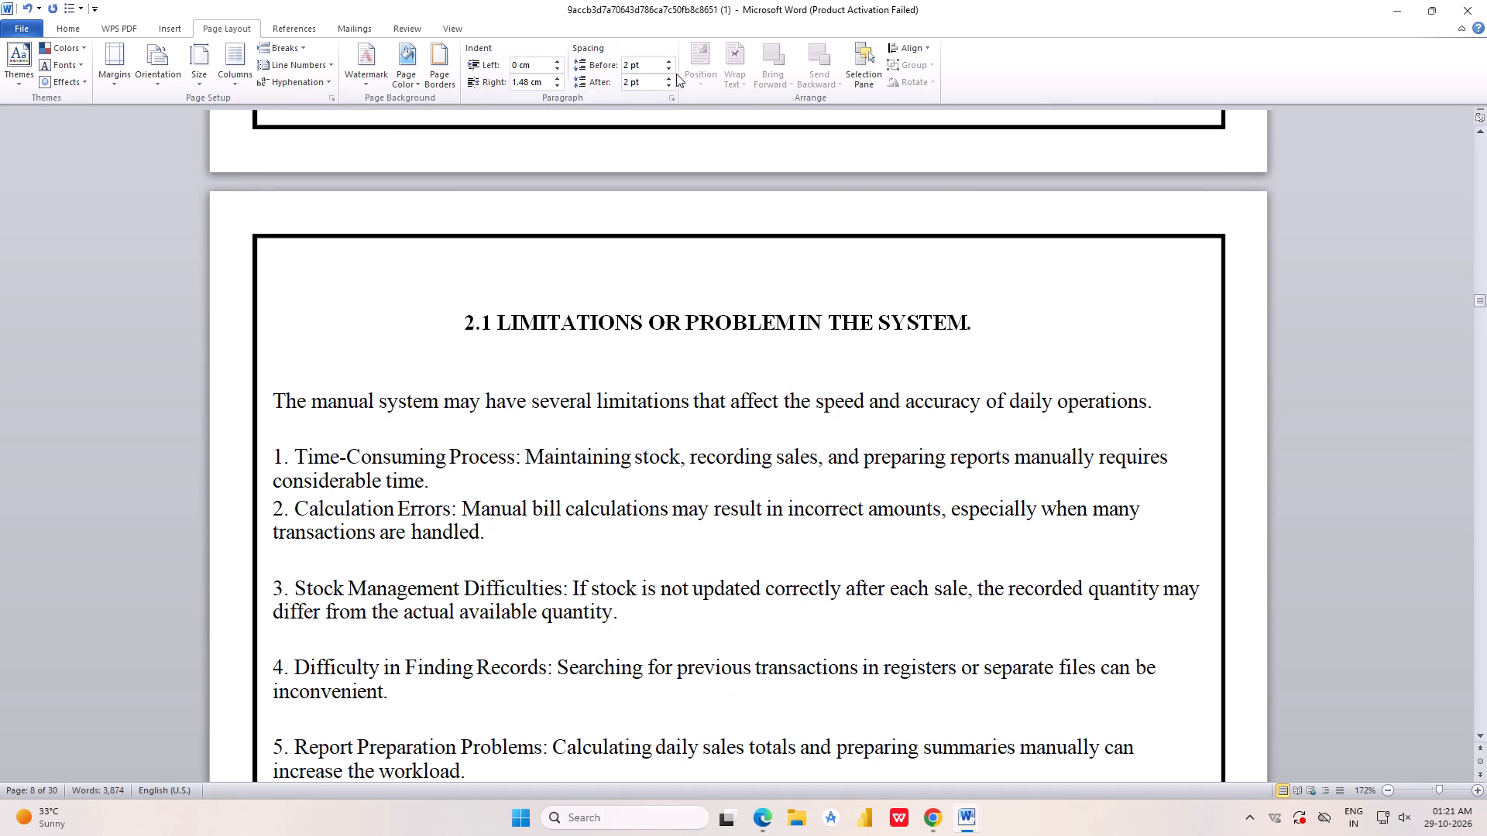
click(274, 399)
key(space)
key(space)
key(space)
key(space)
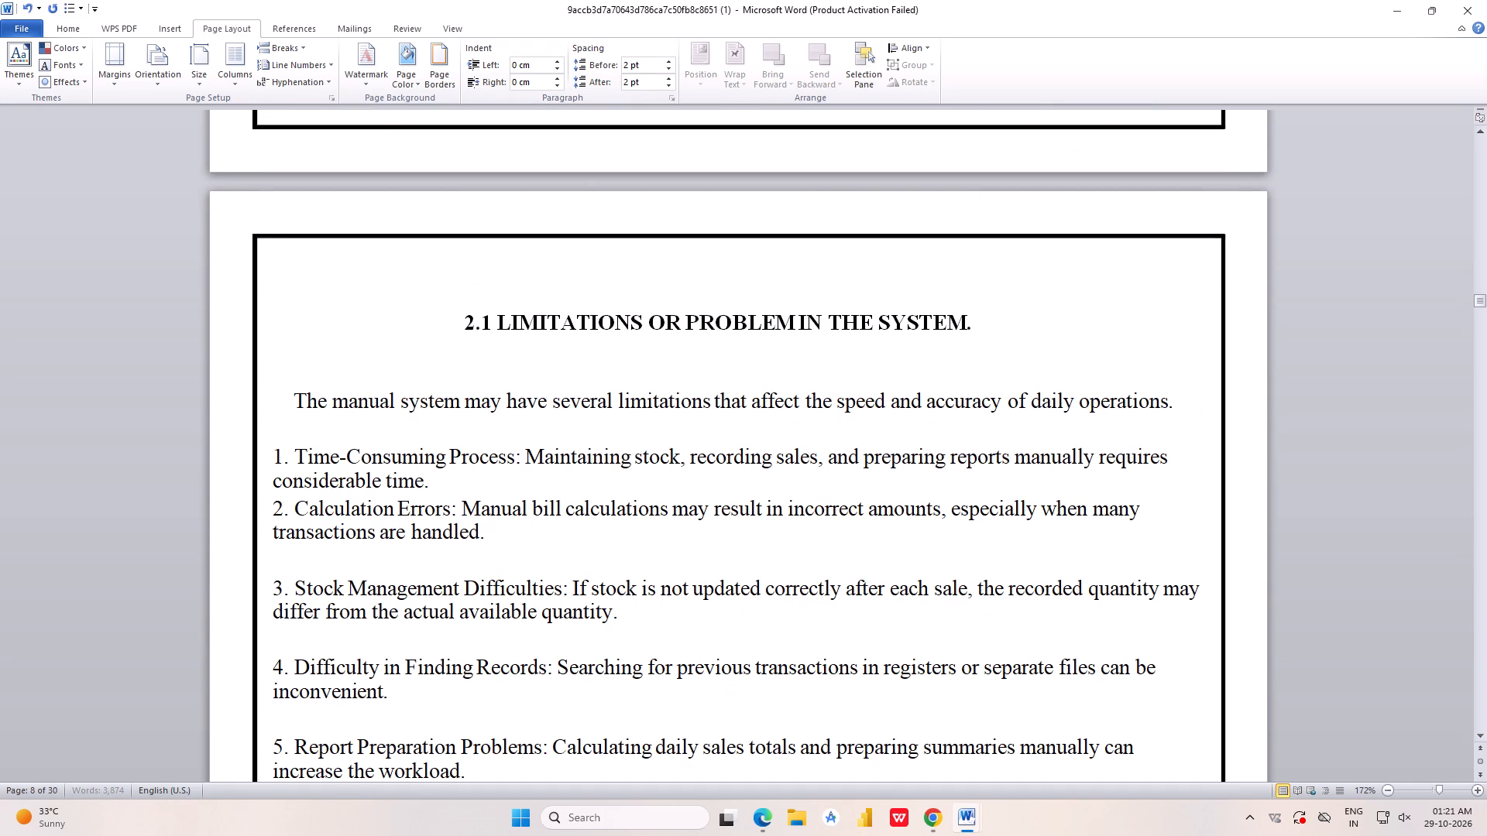
Review the layout of the limitations list and the 2.2 FEASIBILITY STUDY pages through the Conclusion of Feasibility Study.
scroll(227, 433, down, 1)
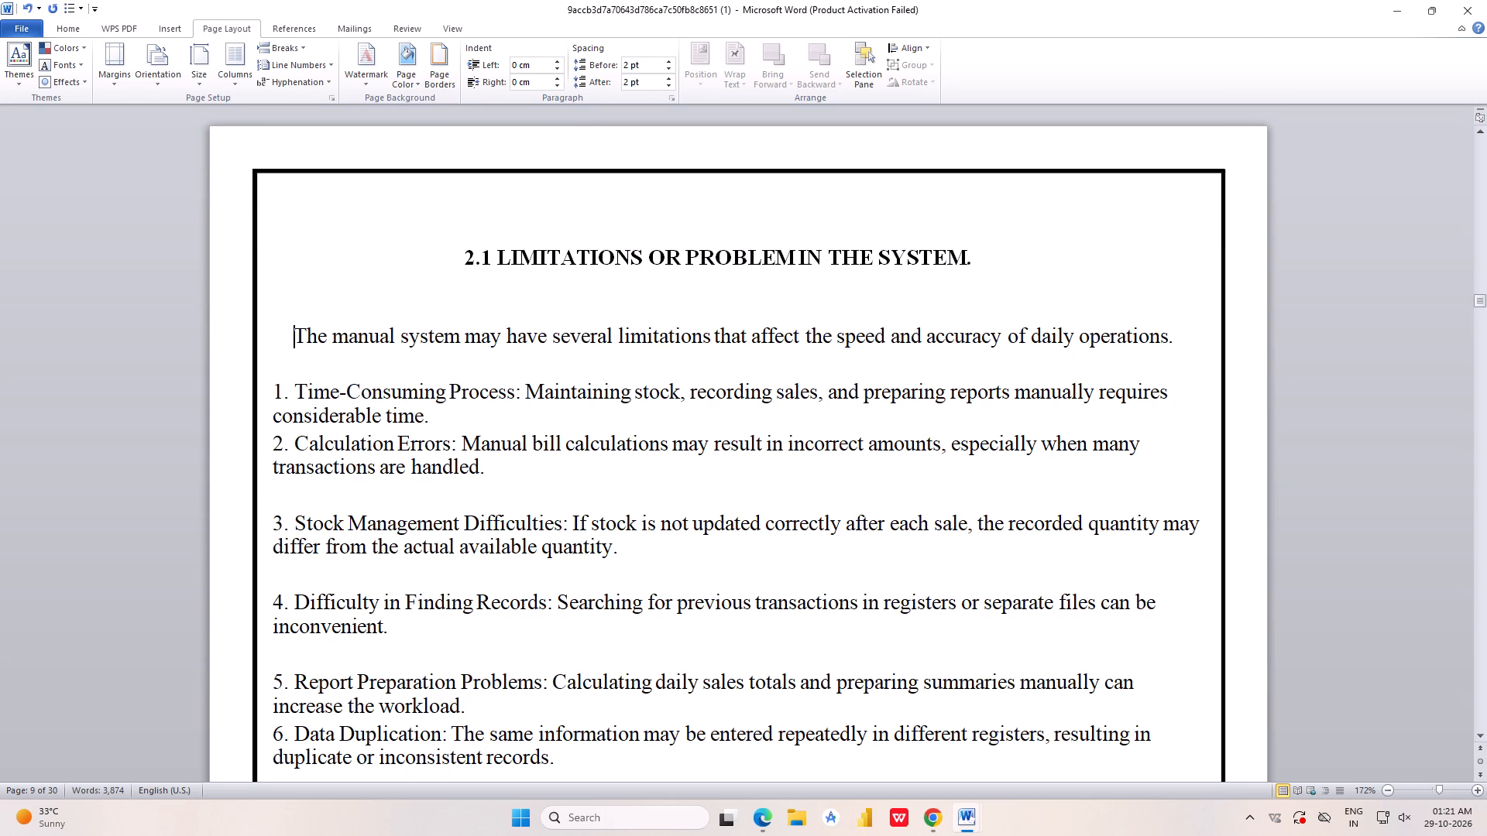
drag(445, 246, 1053, 271)
click(1032, 277)
scroll(1032, 277, down, 2)
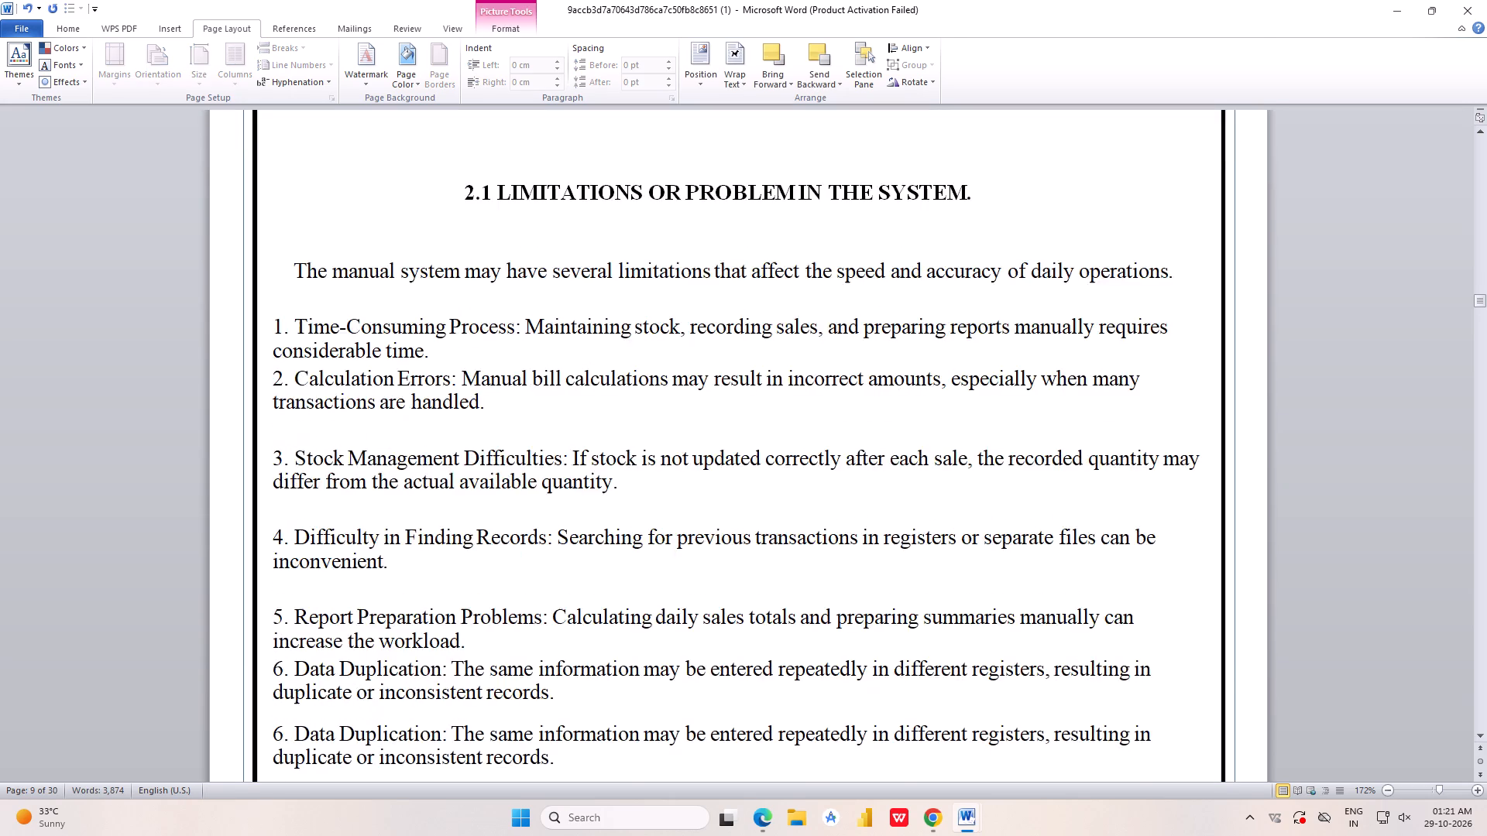
scroll(1032, 277, down, 17)
scroll(1032, 277, down, 4)
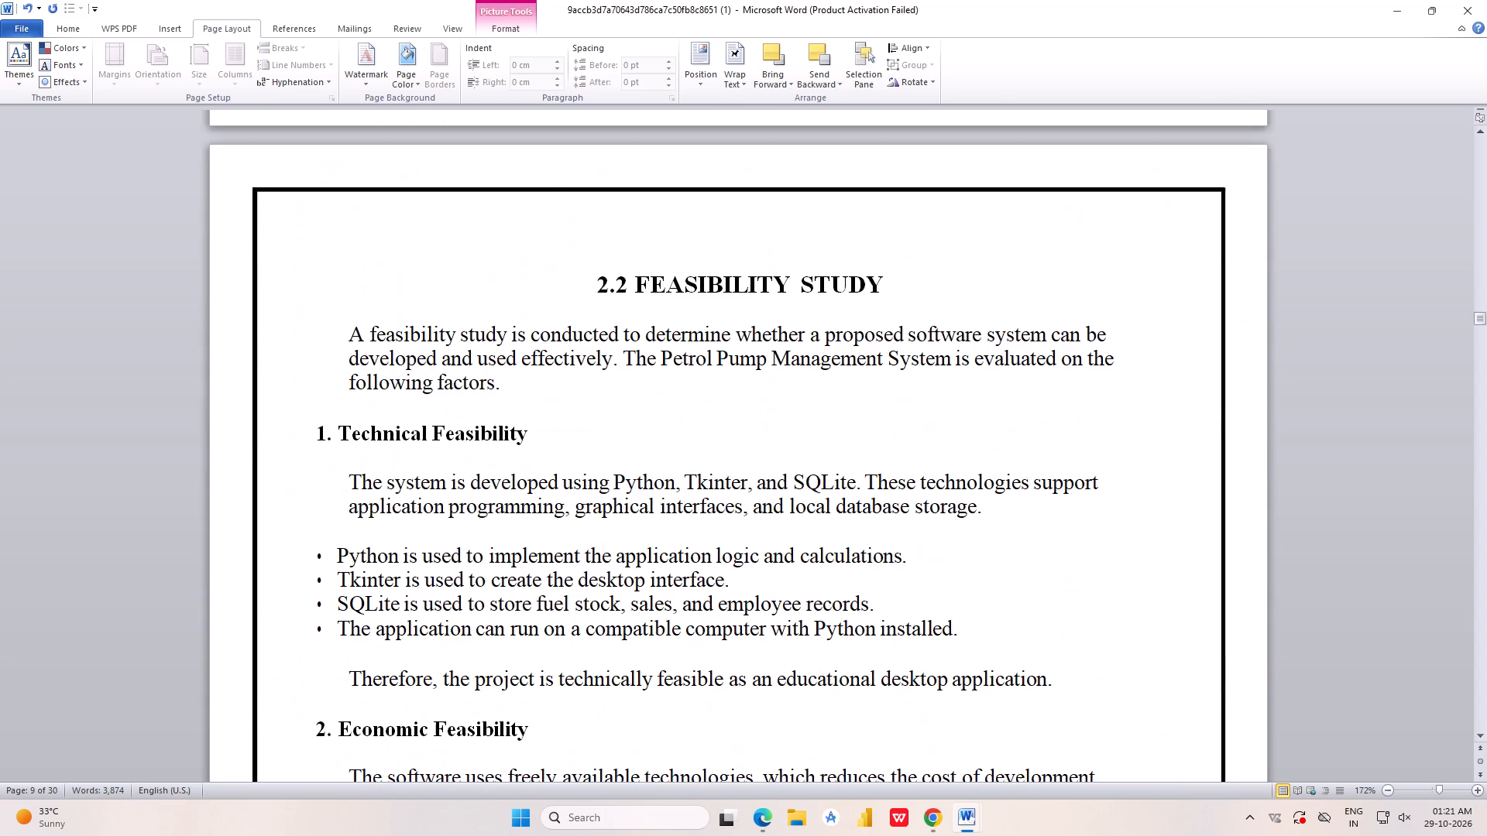
scroll(1032, 277, down, 10)
scroll(1031, 277, down, 11)
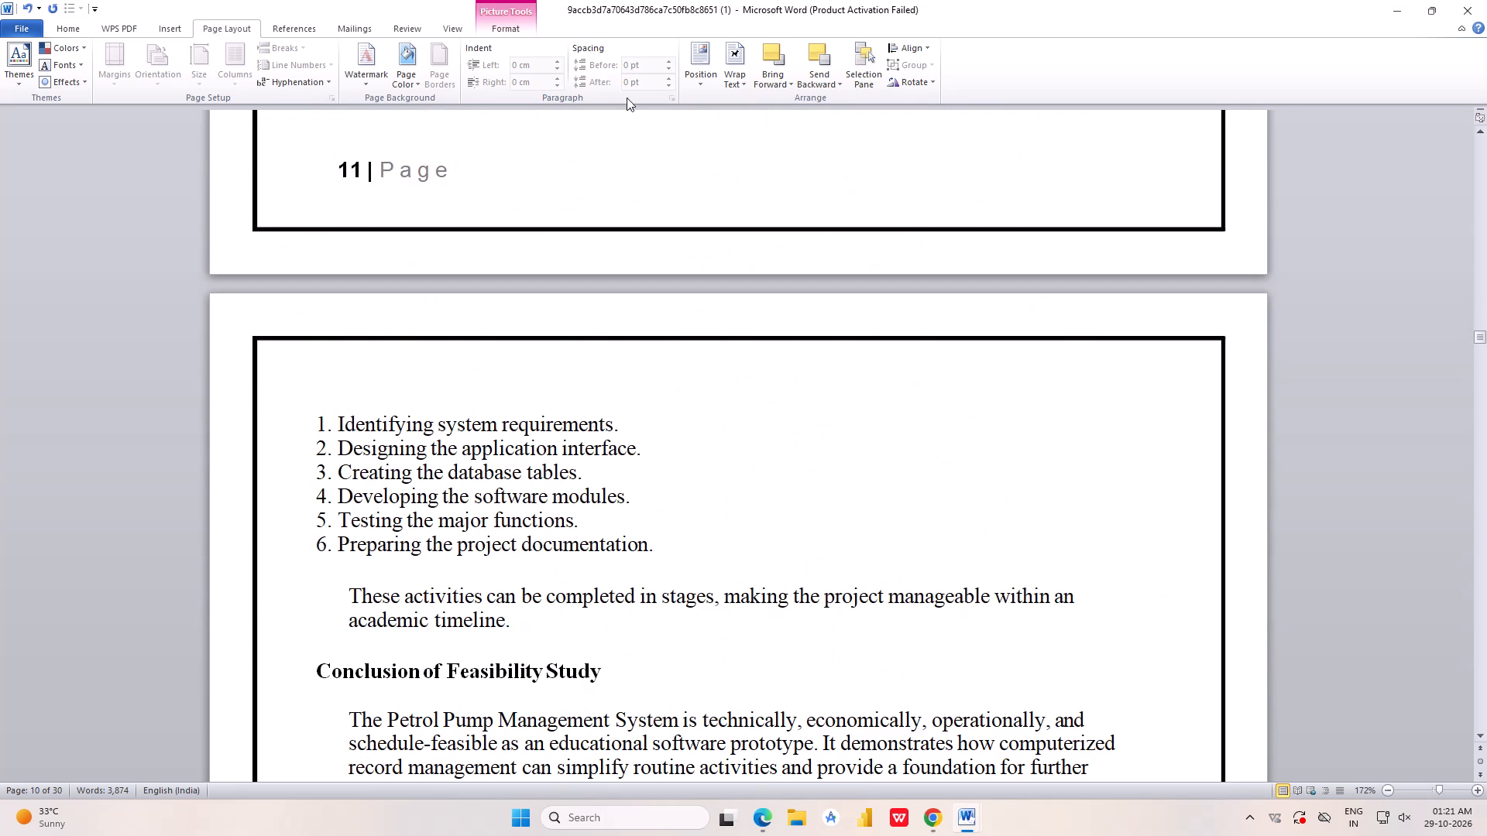